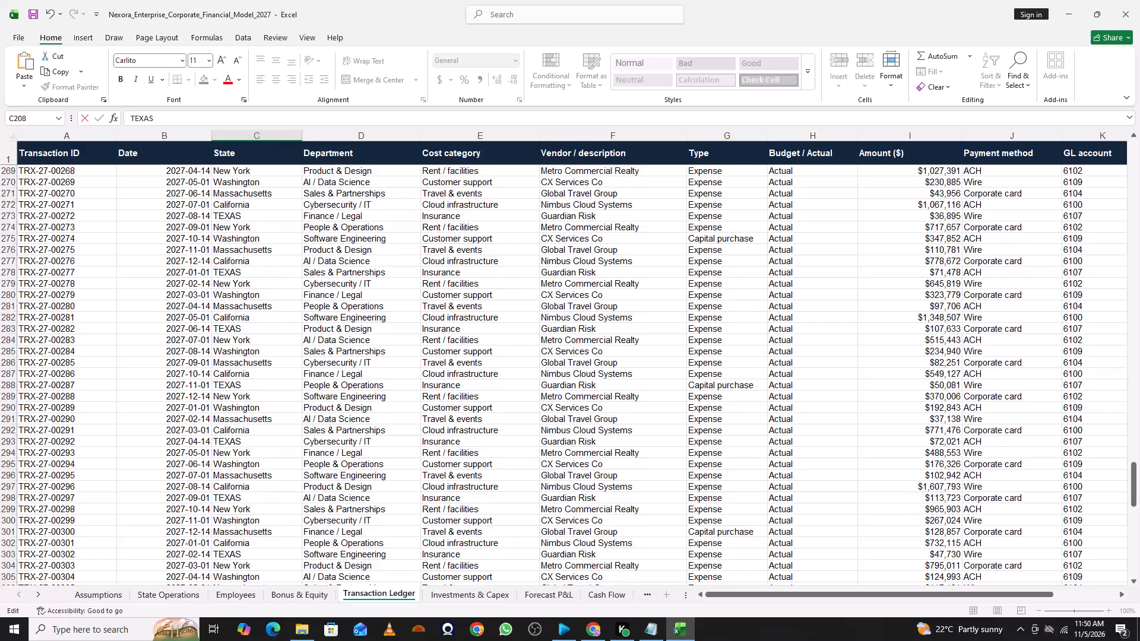
# Review the State column entries through the Transaction Ledger, down to about row 350 and back up to the first transactions.
pyautogui.scroll(-2, 252, 518)
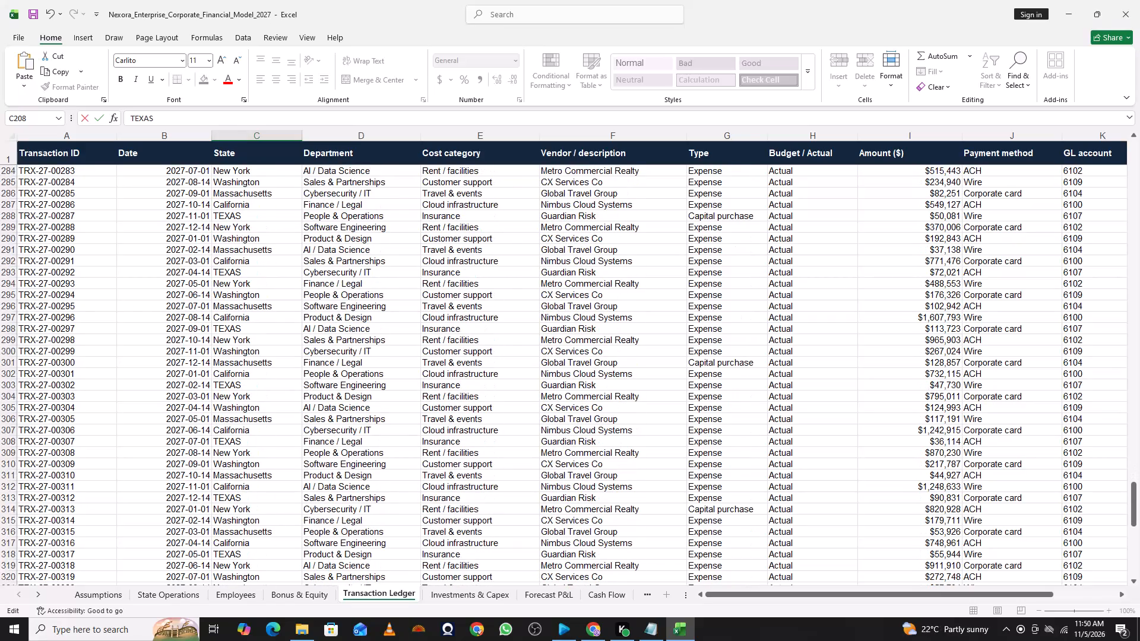
pyautogui.scroll(-10, 252, 518)
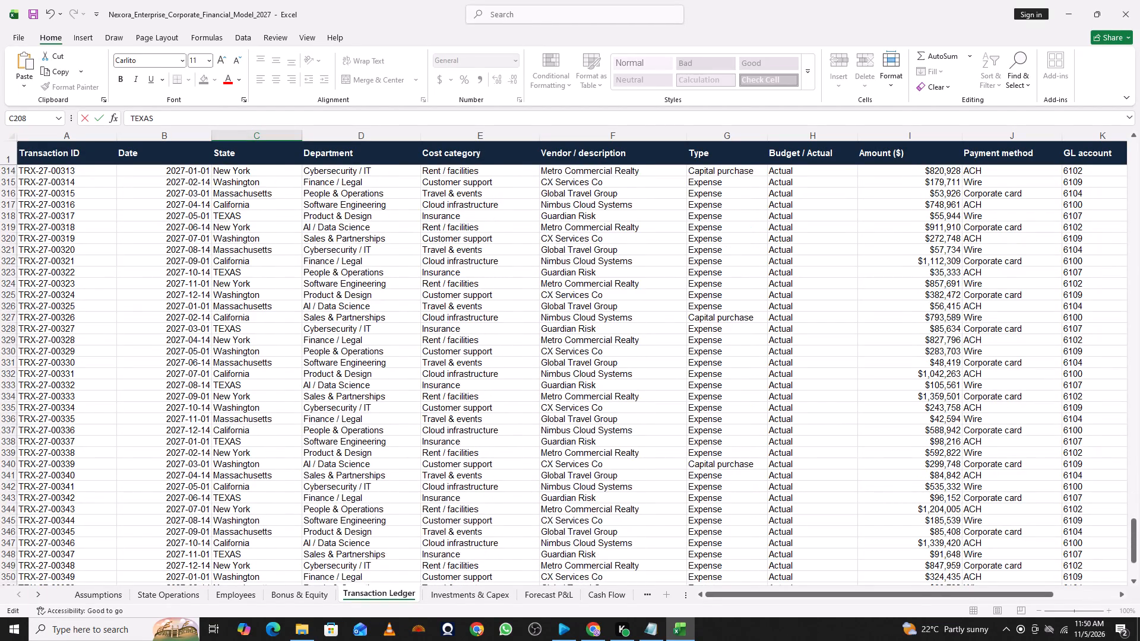
pyautogui.scroll(1, 252, 518)
pyautogui.scroll(-4, 252, 518)
pyautogui.scroll(7, 252, 518)
pyautogui.scroll(2, 340, 388)
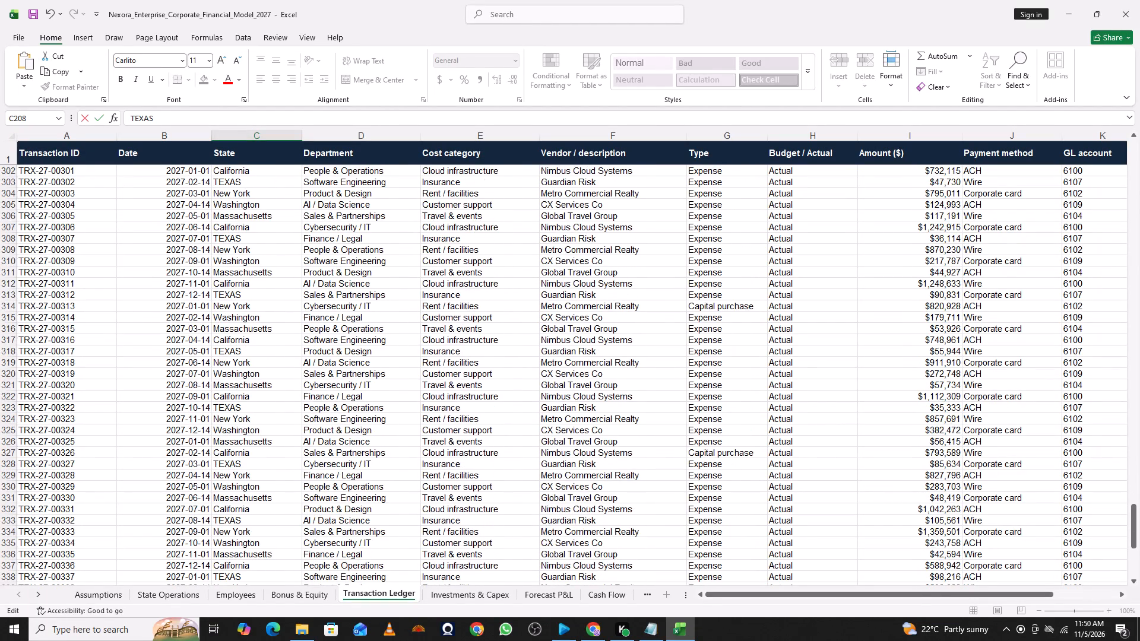
pyautogui.scroll(3, 341, 383)
pyautogui.scroll(16, 273, 338)
pyautogui.scroll(5, 266, 301)
pyautogui.scroll(-1, 266, 301)
pyautogui.scroll(15, 266, 301)
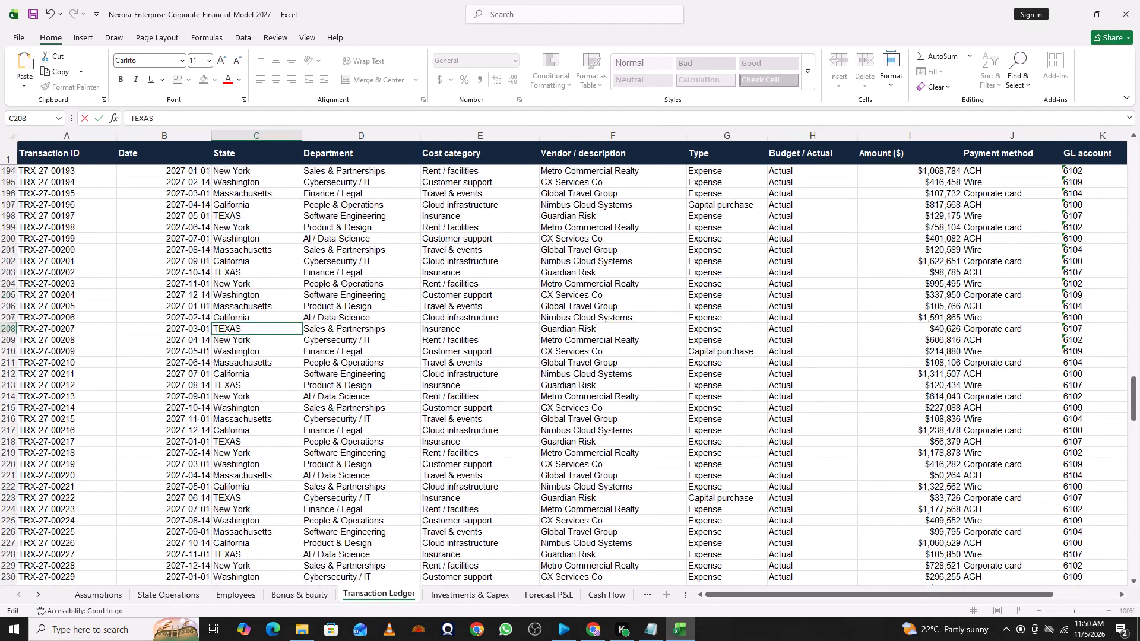
pyautogui.scroll(18, 265, 303)
pyautogui.scroll(15, 268, 298)
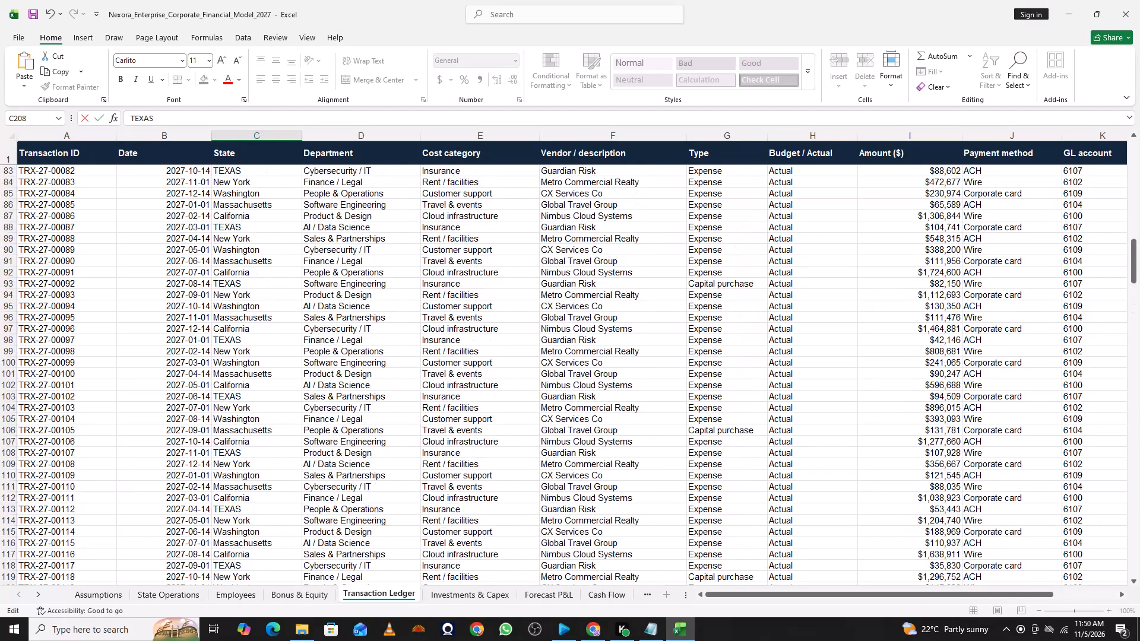
pyautogui.scroll(15, 270, 290)
pyautogui.scroll(8, 270, 290)
pyautogui.scroll(15, 270, 290)
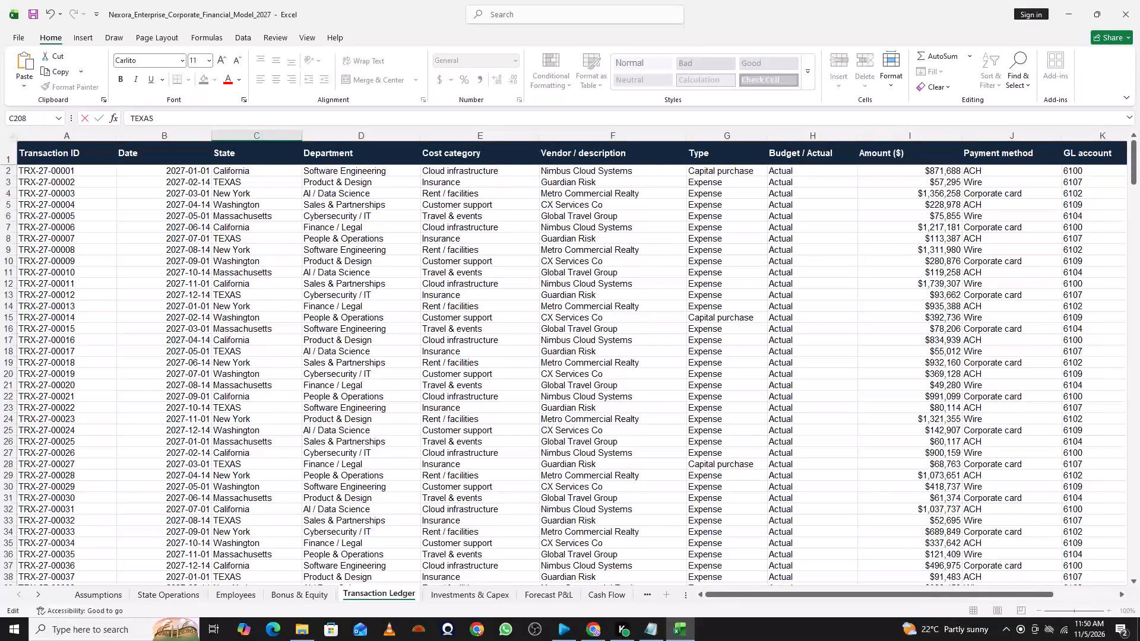
# Replace the state in C6 with uppercase MASSACHUSETTS, copying the new text so it can be reused.
pyautogui.doubleClick(274, 216)
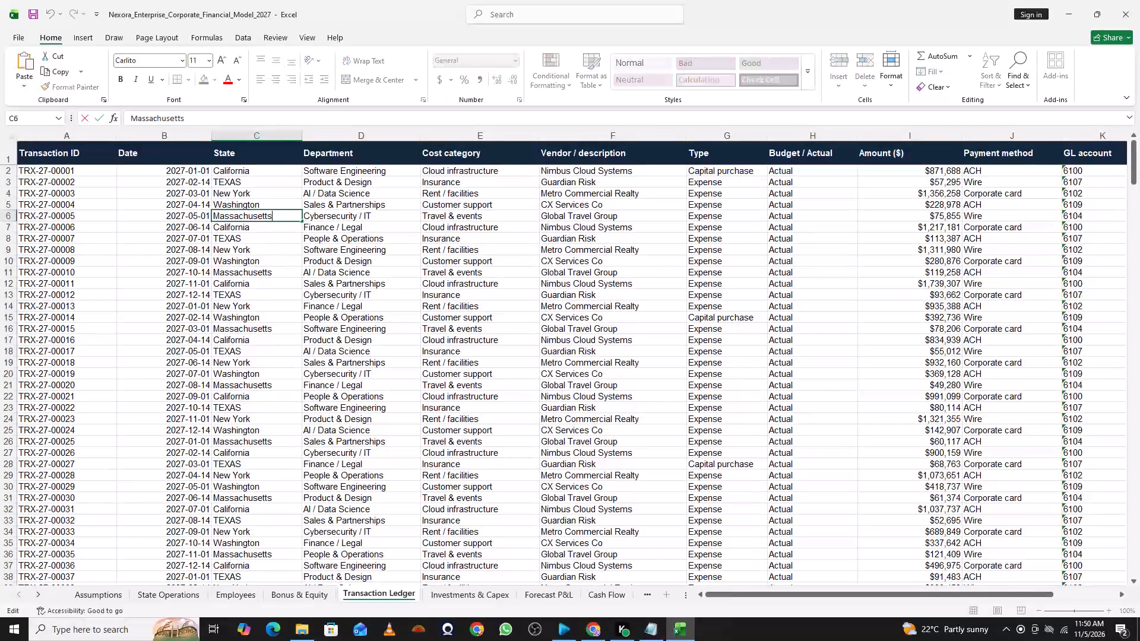
pyautogui.press('space')
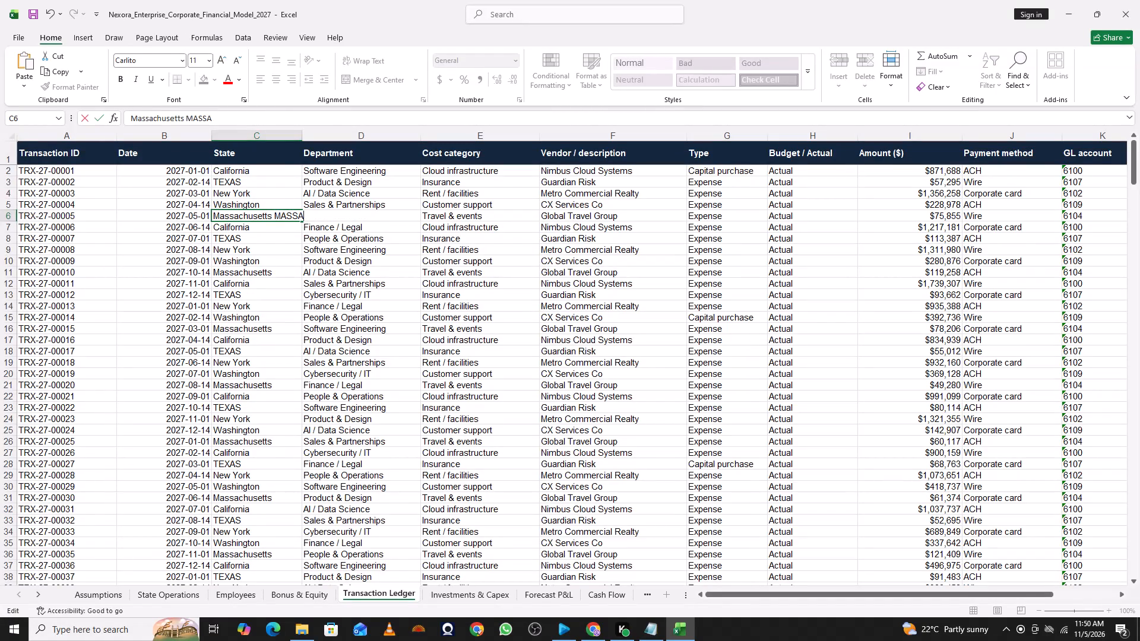
pyautogui.write('CHU')
pyautogui.write('SE')
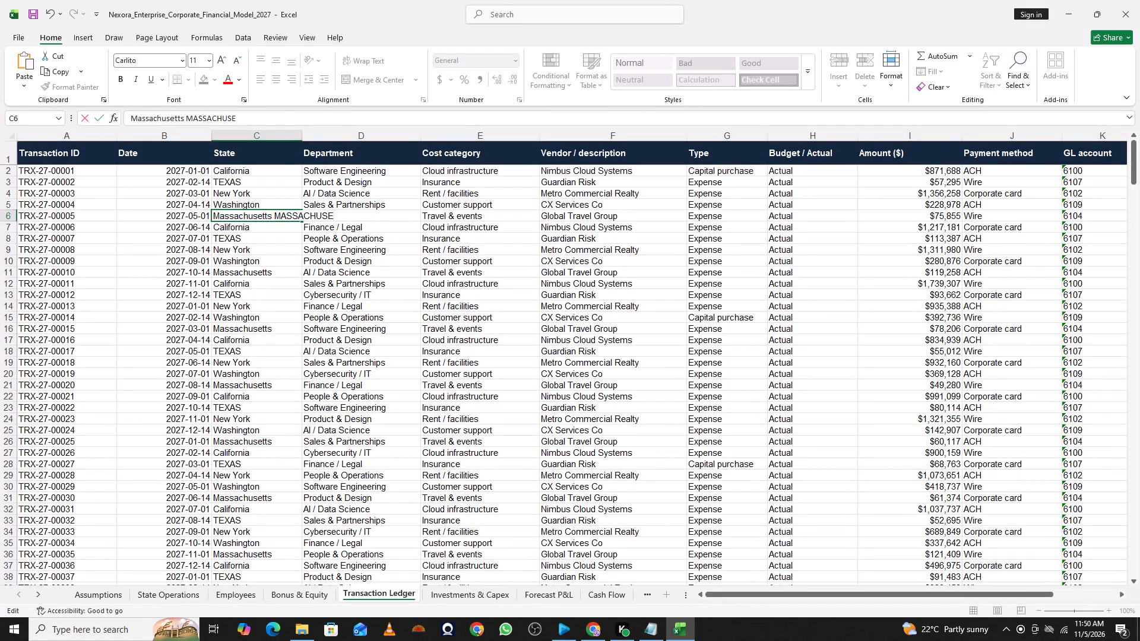
pyautogui.write('TTS')
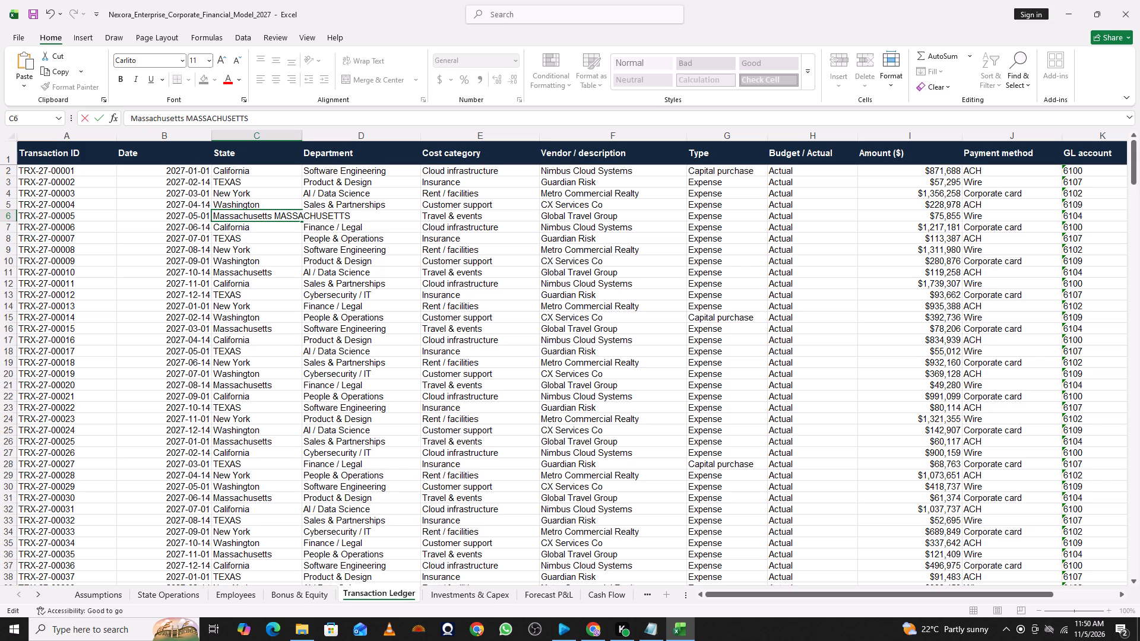
pyautogui.moveTo(355, 217); pyautogui.dragTo(278, 218)
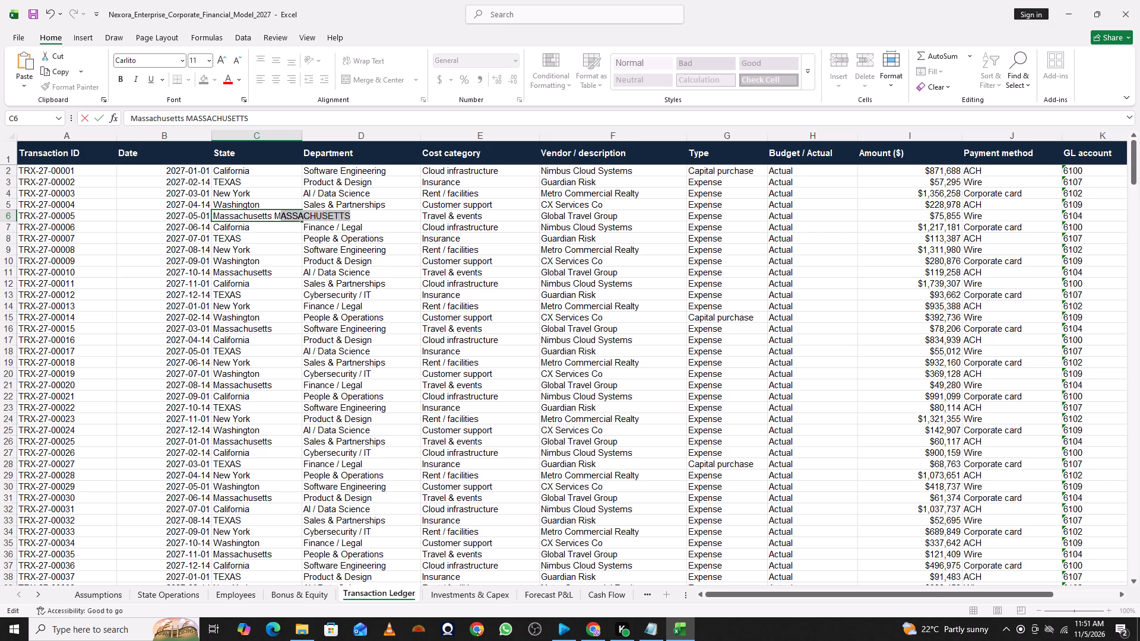
pyautogui.moveTo(278, 218); pyautogui.dragTo(276, 218)
pyautogui.hotkey('ctrl', 'c')
pyautogui.press('BackSpace')
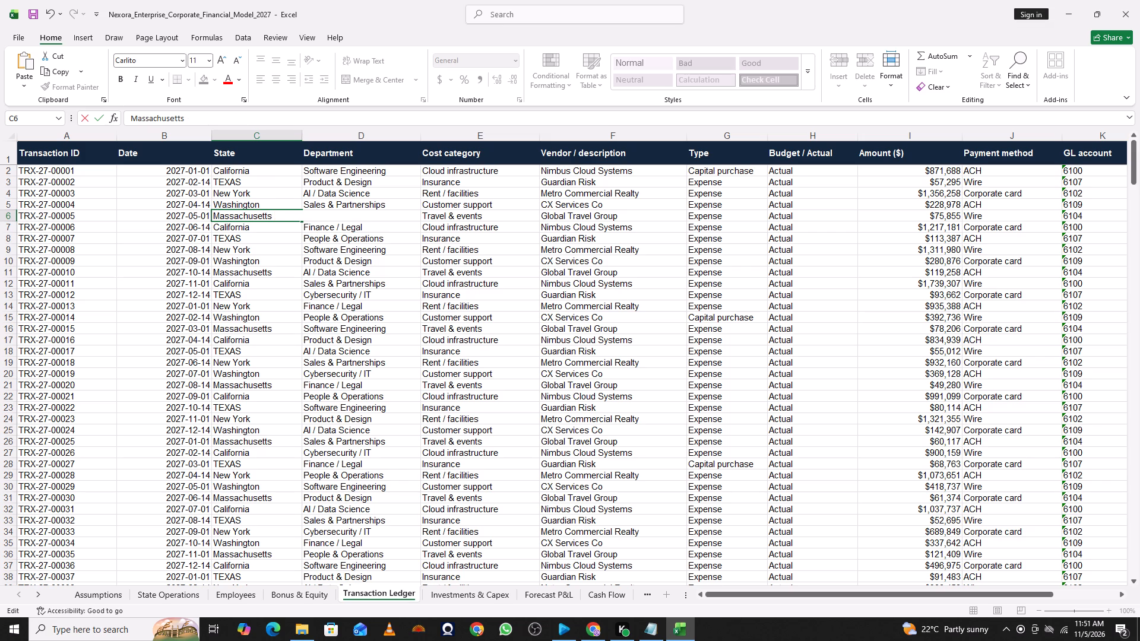
pyautogui.click(270, 242)
pyautogui.click(279, 212)
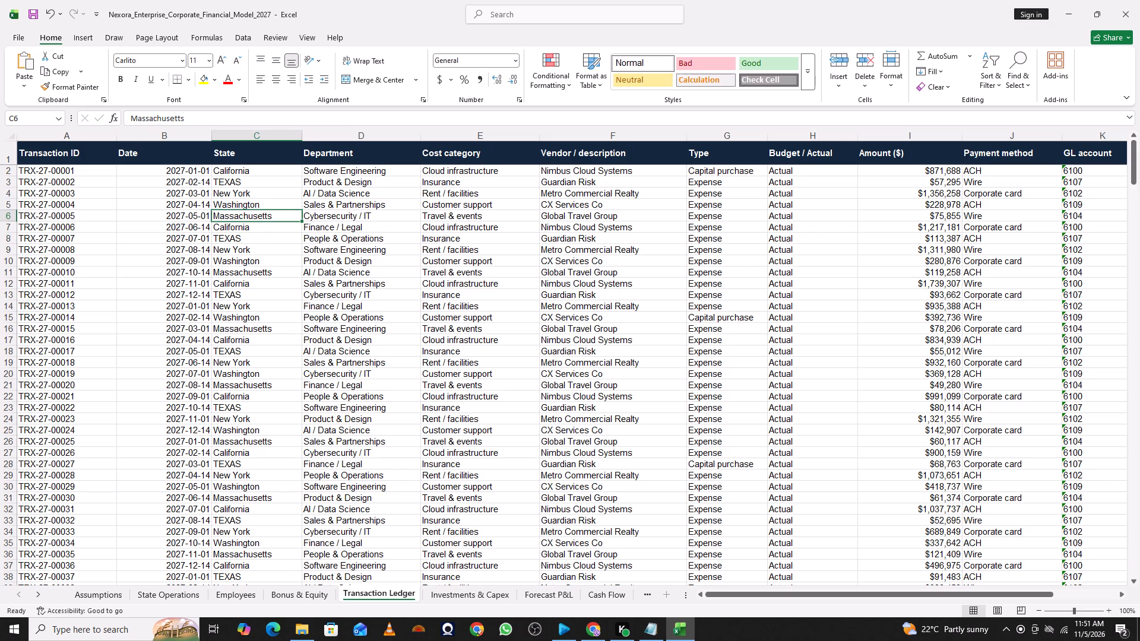
pyautogui.hotkey('ctrl', 'v')
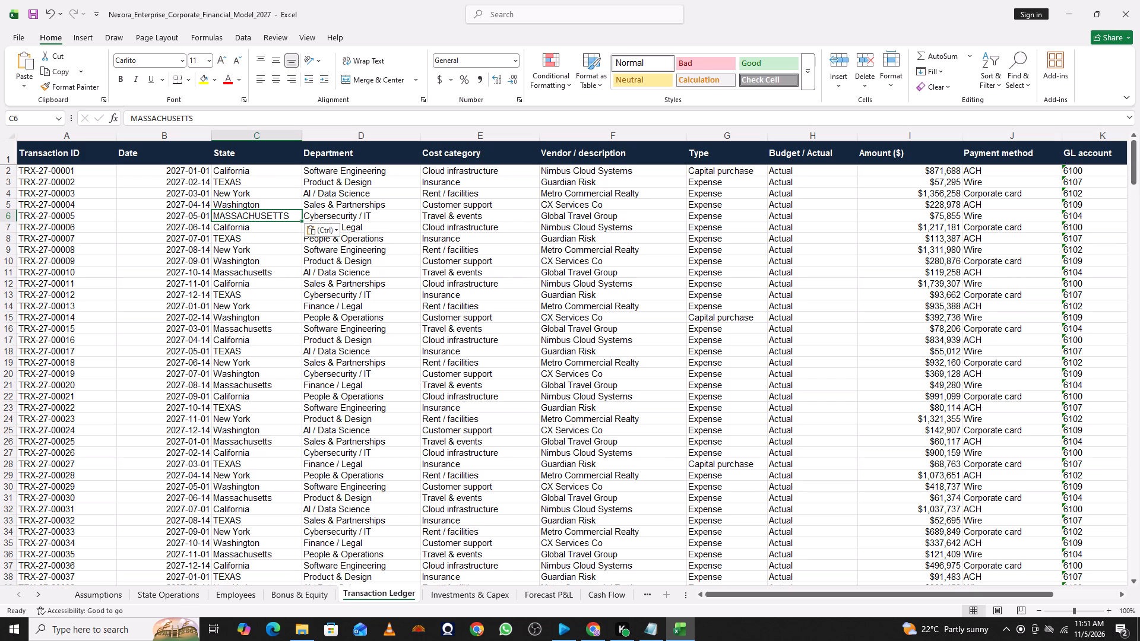
# Paste MASSACHUSETTS over the mixed-case Massachusetts entries in State cells C11, C16, C21, C26, C31 and C36.
pyautogui.click(281, 275)
pyautogui.hotkey('ctrl', 'v')
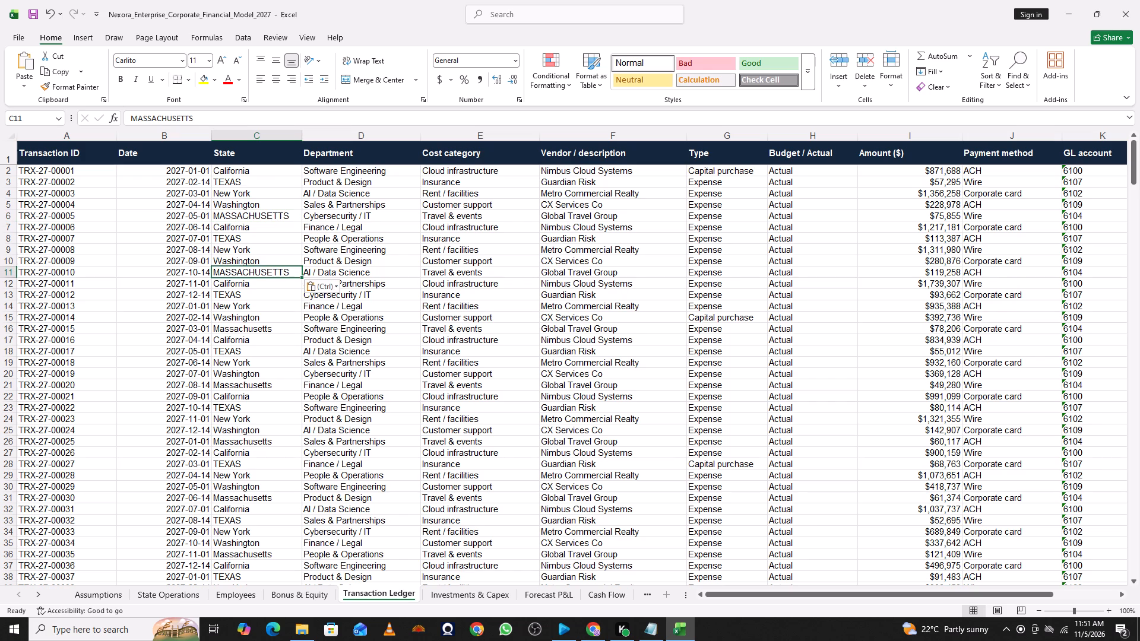
pyautogui.click(268, 327)
pyautogui.hotkey('ctrl', 'v')
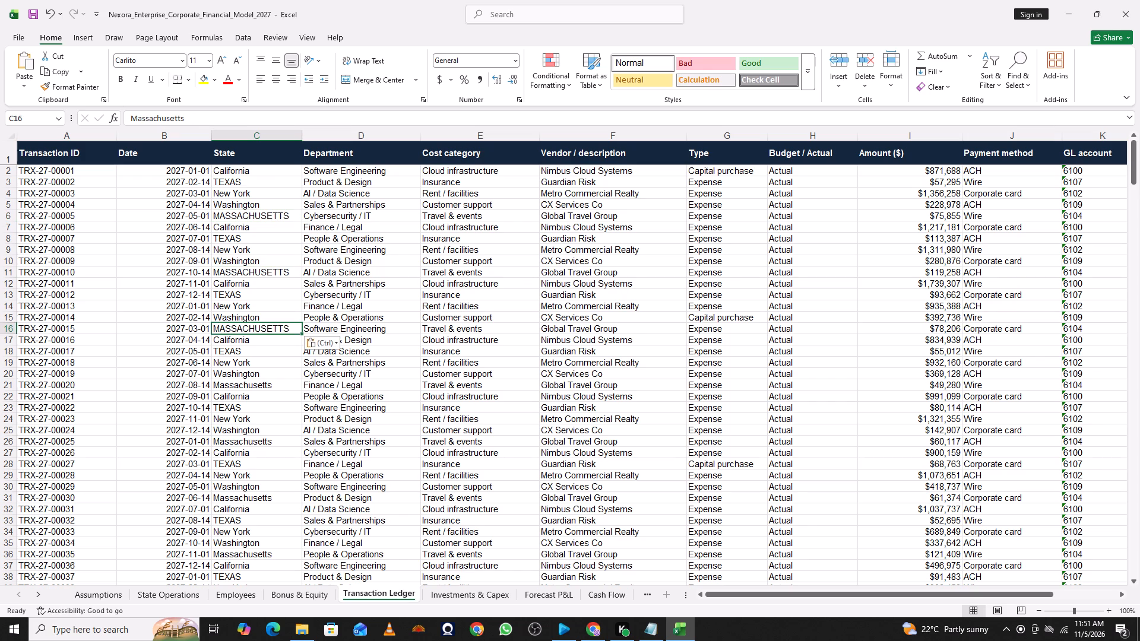
pyautogui.click(279, 386)
pyautogui.hotkey('ctrl', 'v')
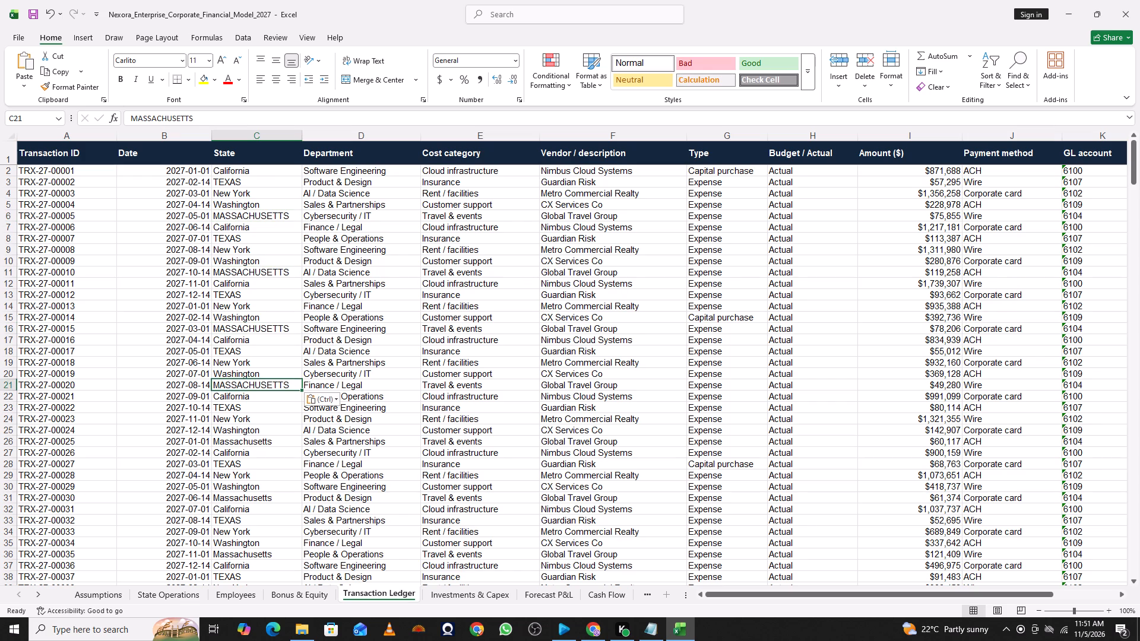
pyautogui.click(266, 443)
pyautogui.hotkey('ctrl', 'v')
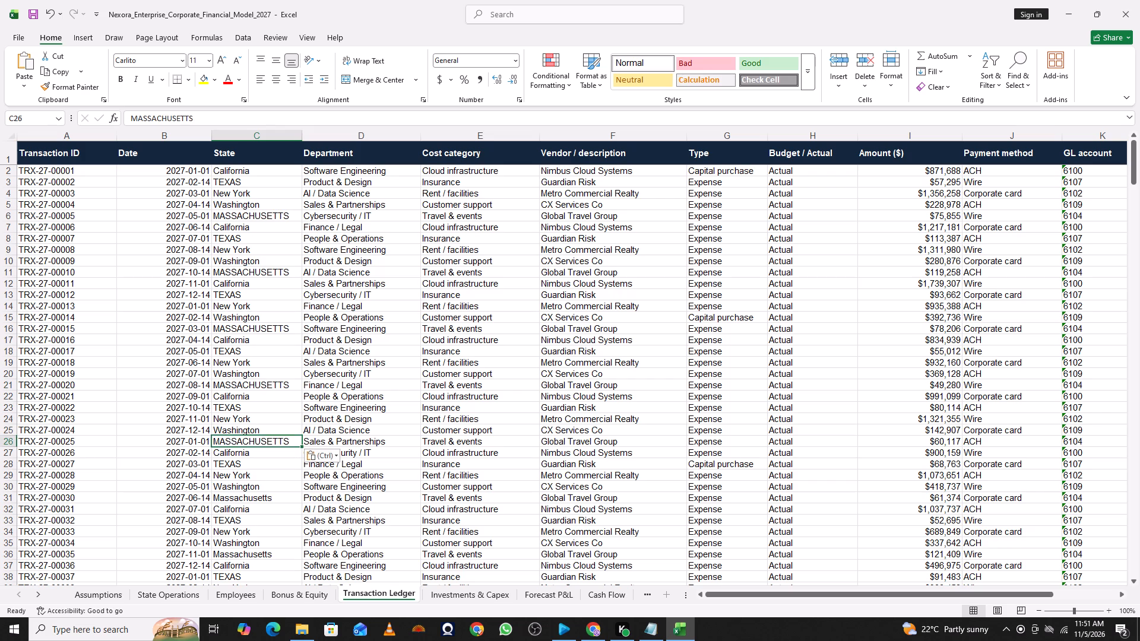
pyautogui.click(278, 496)
pyautogui.hotkey('ctrl', 'v')
pyautogui.click(276, 554)
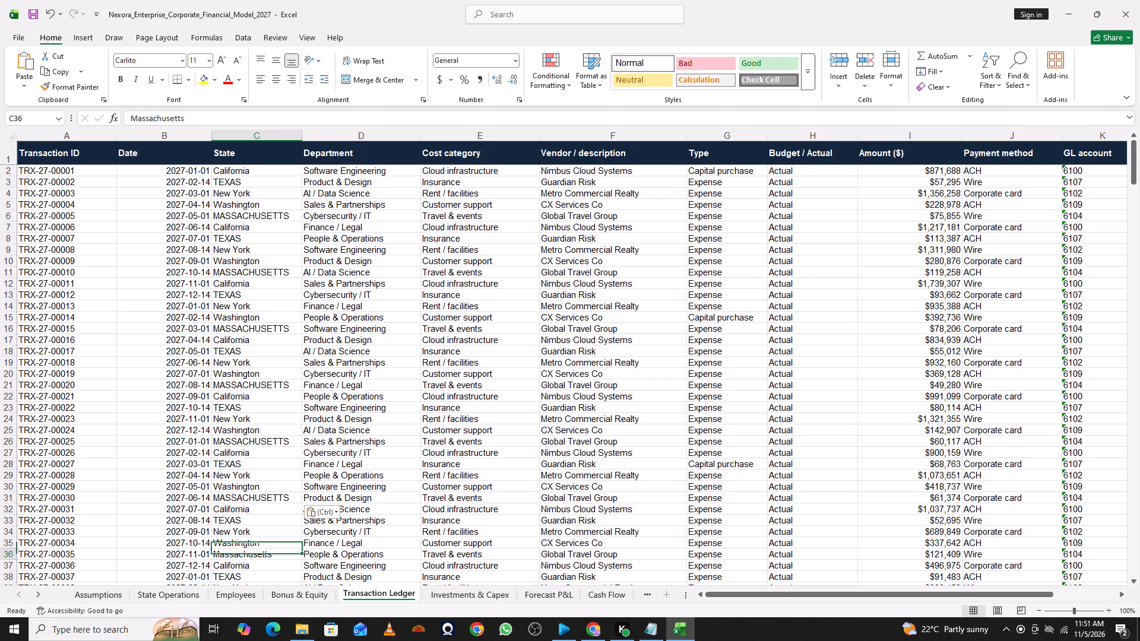
pyautogui.hotkey('ctrl', 'v')
# Paste MASSACHUSETTS over the mixed-case Massachusetts entries in State cells C41, C46, C51 and C56.
pyautogui.scroll(-7, 284, 483)
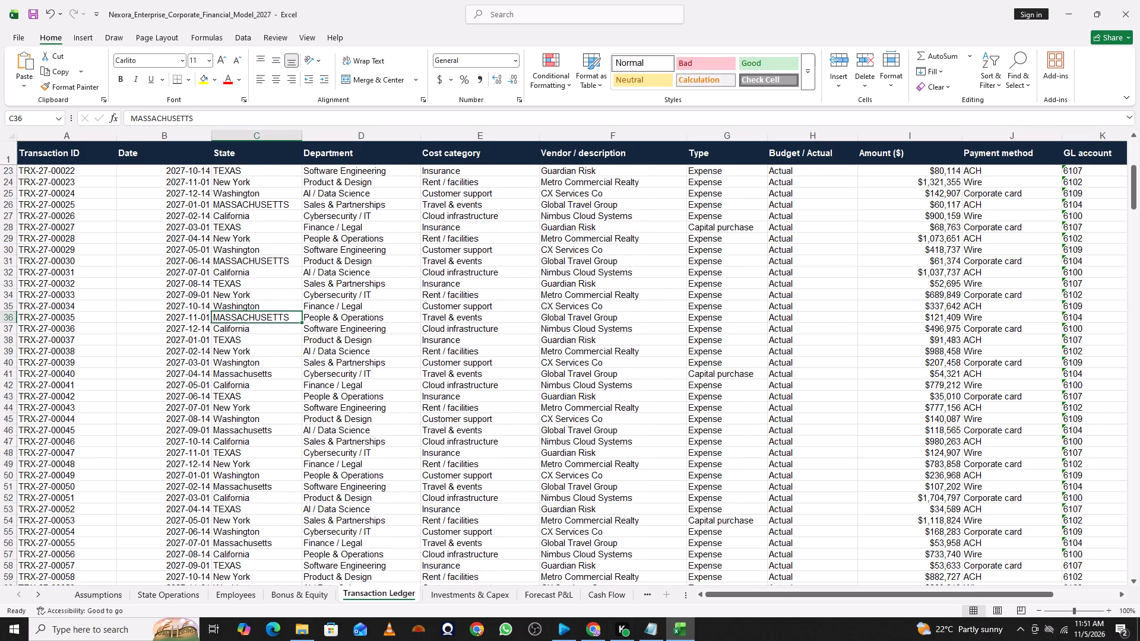
pyautogui.click(267, 379)
pyautogui.hotkey('ctrl', 'v')
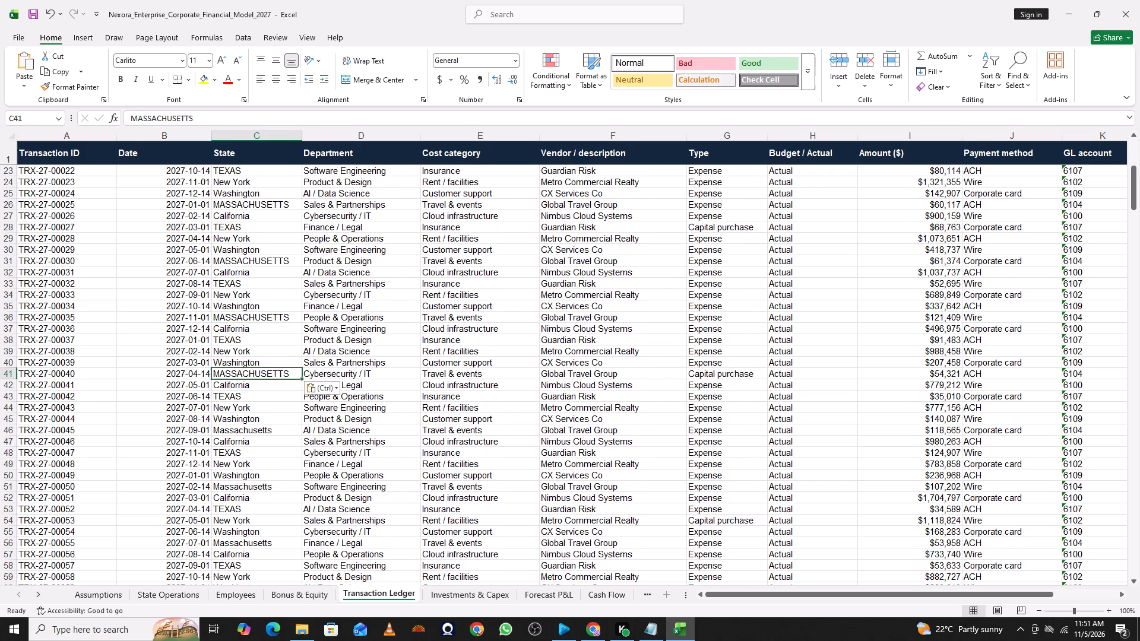
pyautogui.click(264, 433)
pyautogui.hotkey('ctrl', 'v')
pyautogui.click(266, 487)
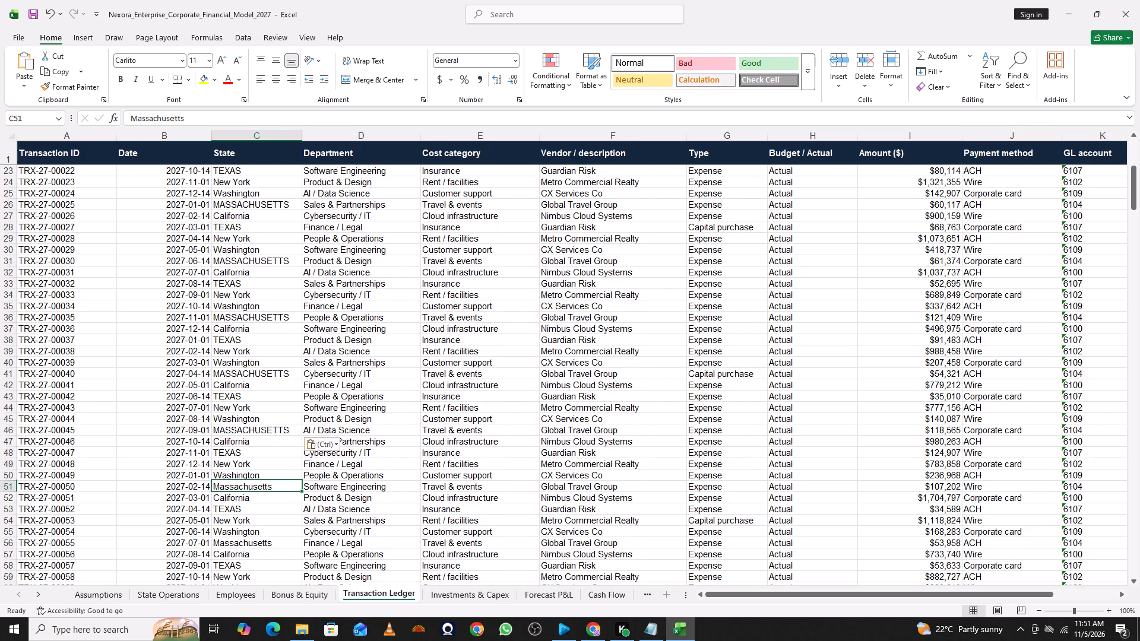
pyautogui.hotkey('ctrl', 'v')
pyautogui.click(268, 540)
pyautogui.hotkey('ctrl', 'v')
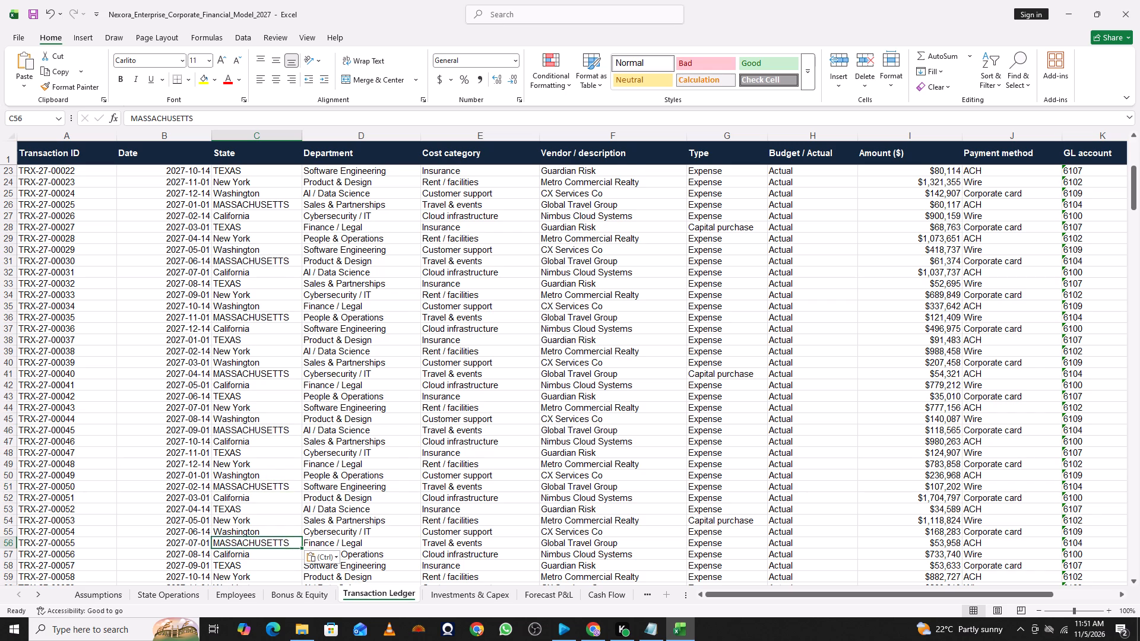
# Paste MASSACHUSETTS over the mixed-case Massachusetts entries in State cells C66, C61, C71 and C76.
pyautogui.scroll(-6, 275, 502)
pyautogui.click(270, 455)
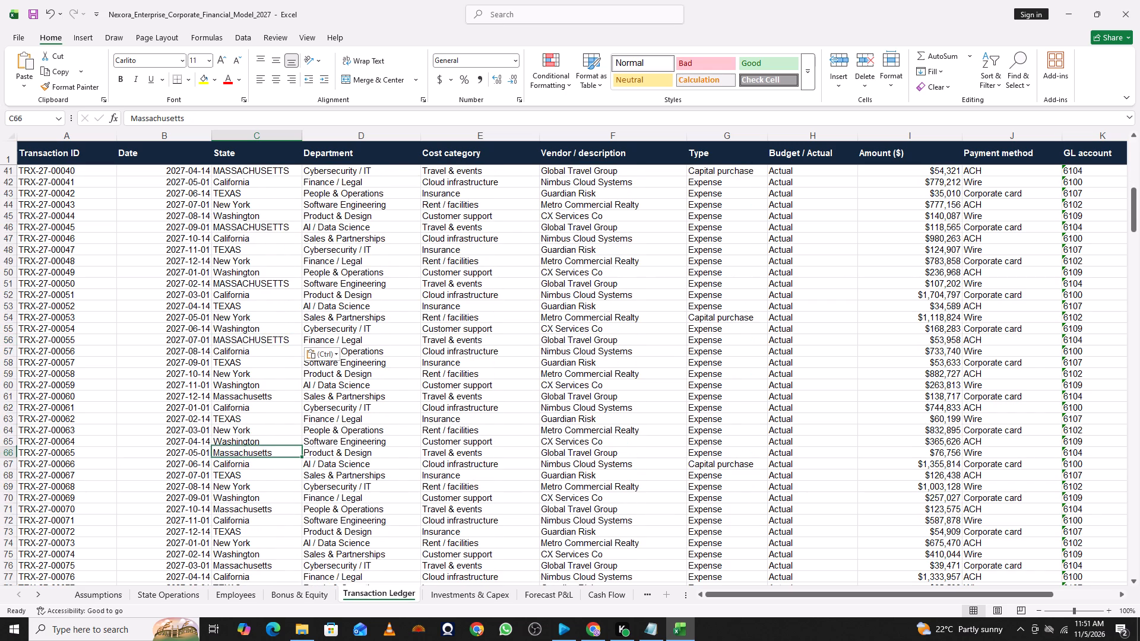
pyautogui.hotkey('ctrl', 'v')
pyautogui.click(267, 396)
pyautogui.hotkey('ctrl', 'v')
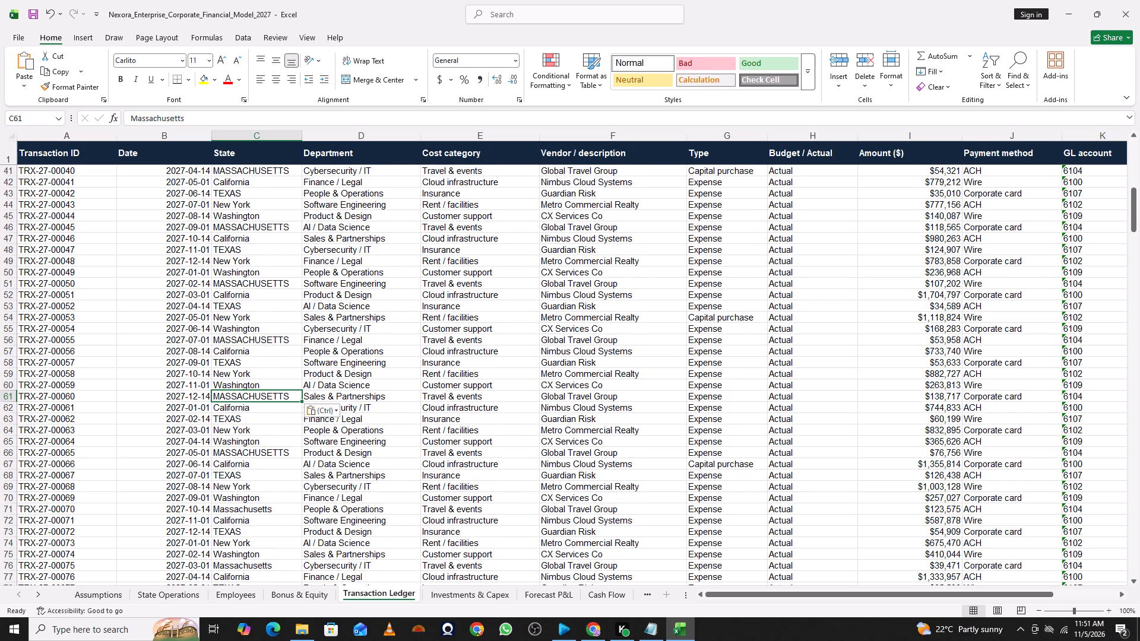
pyautogui.click(270, 512)
pyautogui.hotkey('ctrl', 'v')
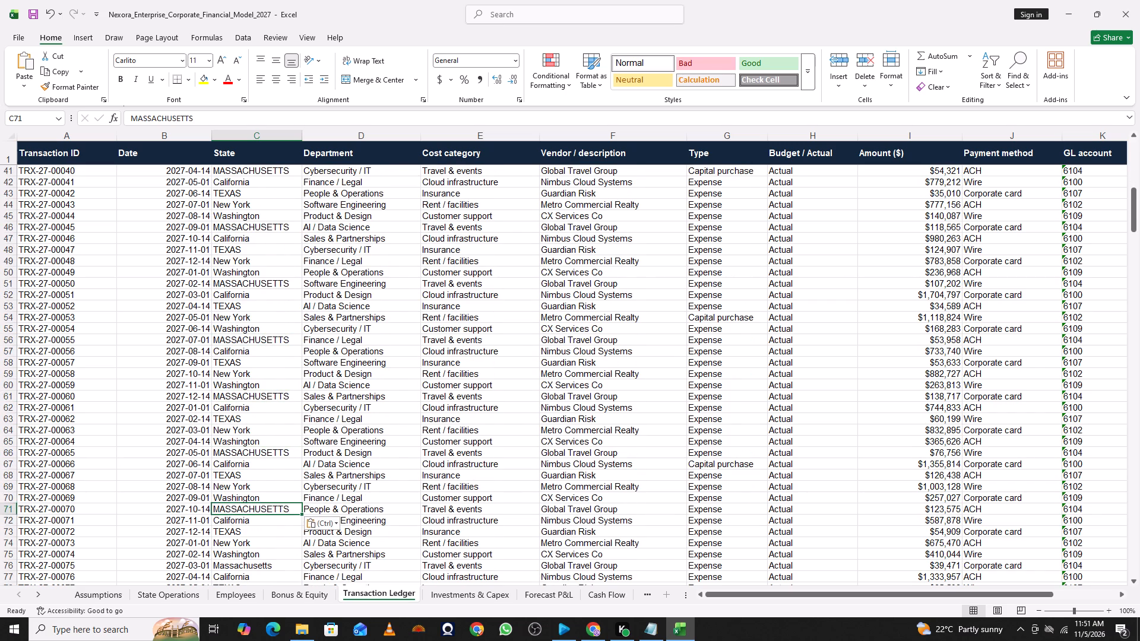
pyautogui.click(270, 565)
pyautogui.hotkey('ctrl', 'v')
# Paste MASSACHUSETTS over the mixed-case Massachusetts entries in State cells C81, C86 and C91.
pyautogui.scroll(-6, 281, 474)
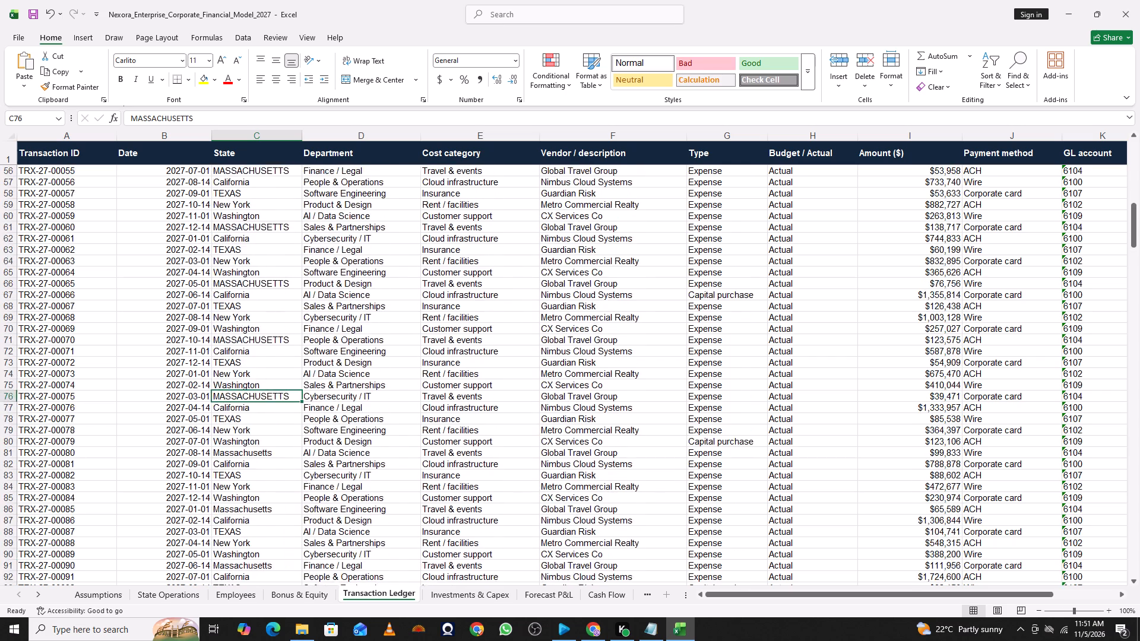
pyautogui.scroll(-3, 281, 469)
pyautogui.scroll(1, 282, 455)
pyautogui.scroll(-3, 282, 455)
pyautogui.click(275, 253)
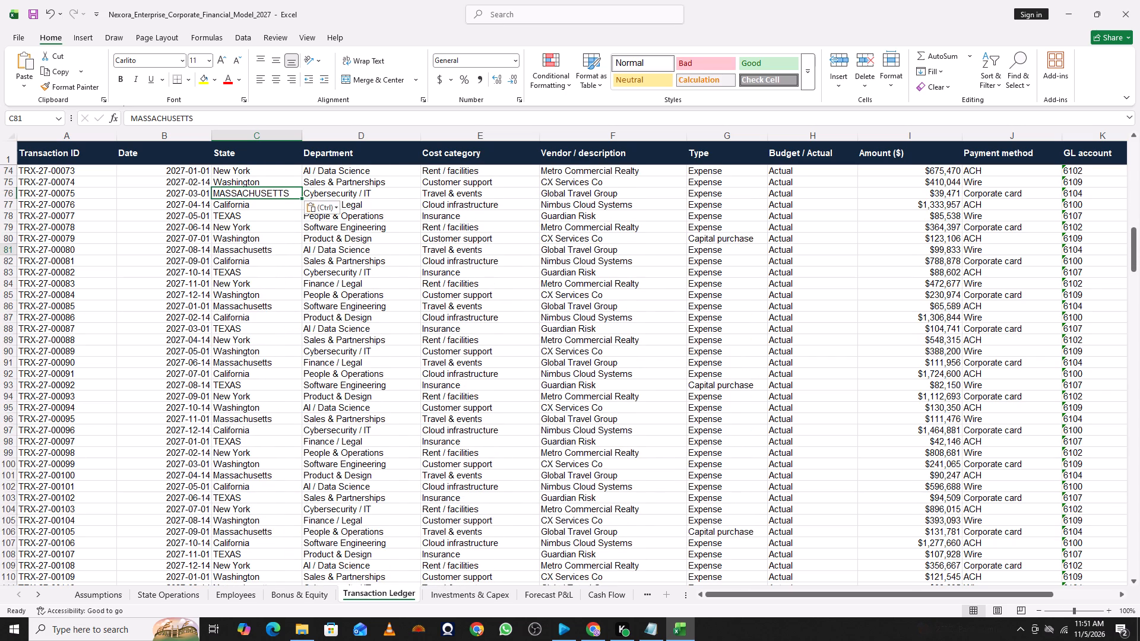
pyautogui.hotkey('ctrl', 'v')
pyautogui.click(270, 307)
pyautogui.hotkey('ctrl', 'v')
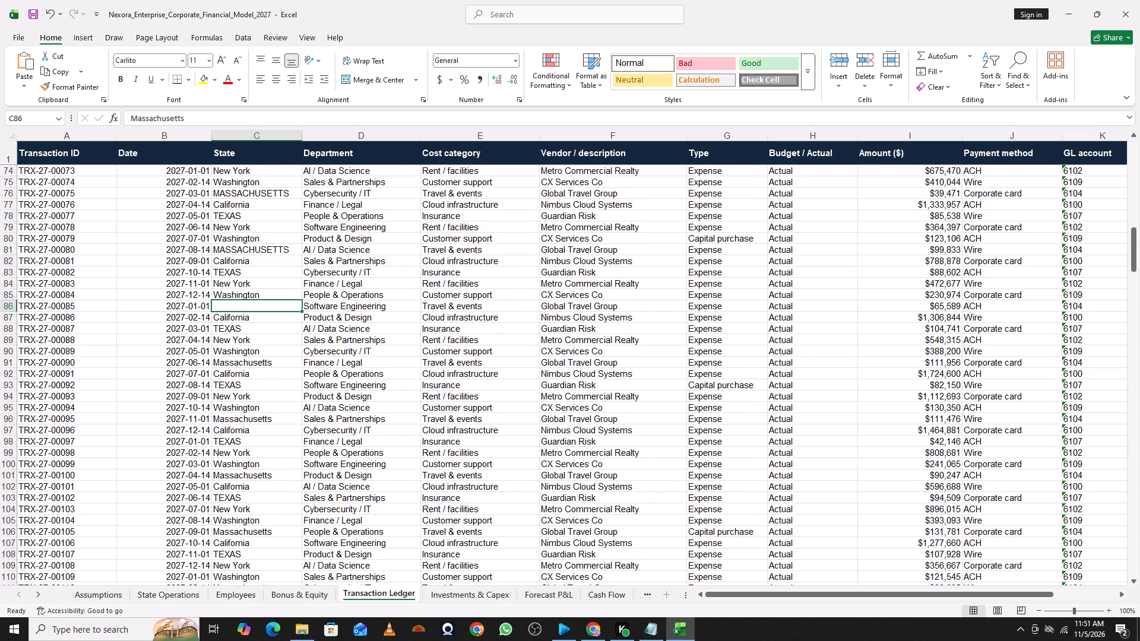
pyautogui.click(266, 364)
pyautogui.hotkey('ctrl', 'v')
# Paste MASSACHUSETTS over the mixed-case Massachusetts entries in State cells C96, C101 and C106.
pyautogui.click(268, 420)
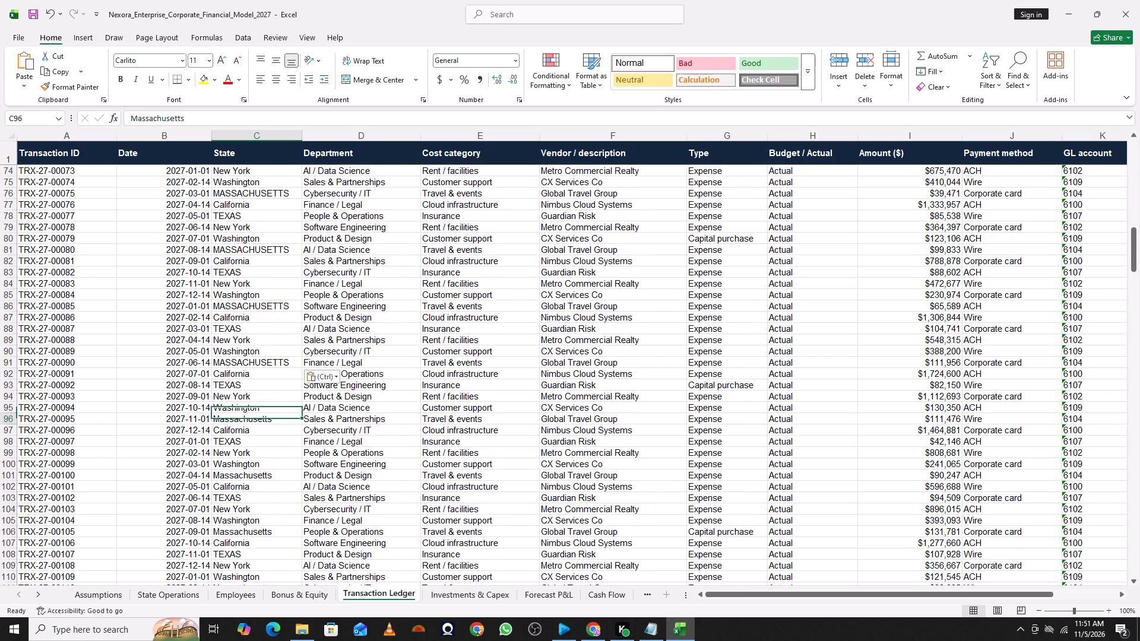
pyautogui.hotkey('ctrl', 'v')
pyautogui.click(269, 479)
pyautogui.hotkey('ctrl', 'v')
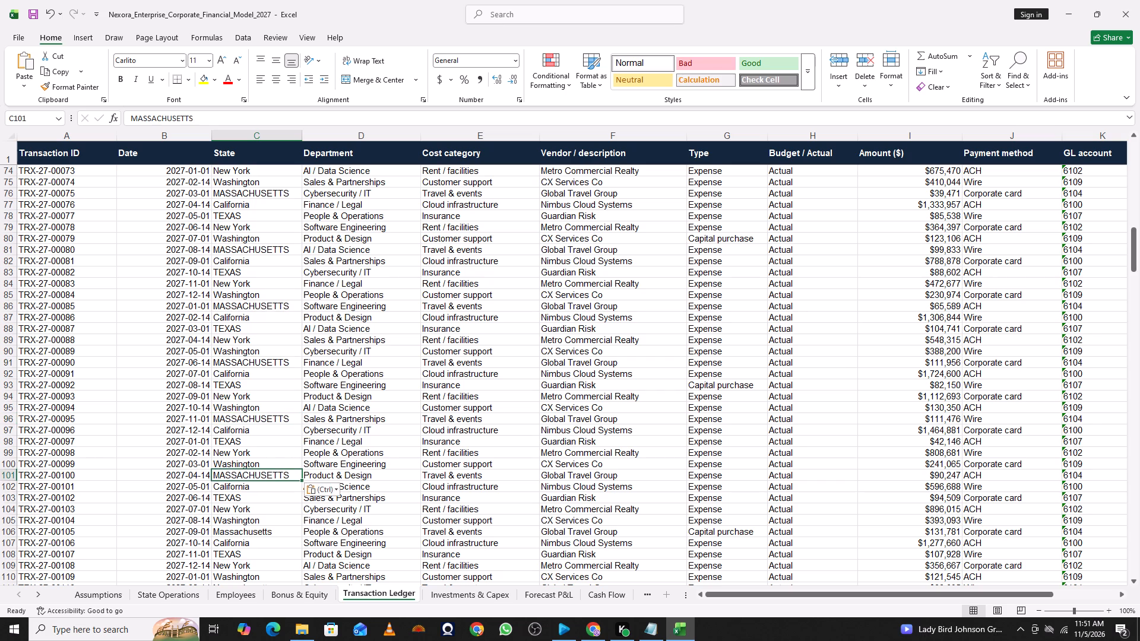
pyautogui.click(267, 533)
pyautogui.hotkey('ctrl', 'v')
# Paste MASSACHUSETTS over the mixed-case Massachusetts entries in State cells C116, C111, C121 and C126.
pyautogui.scroll(-7, 276, 502)
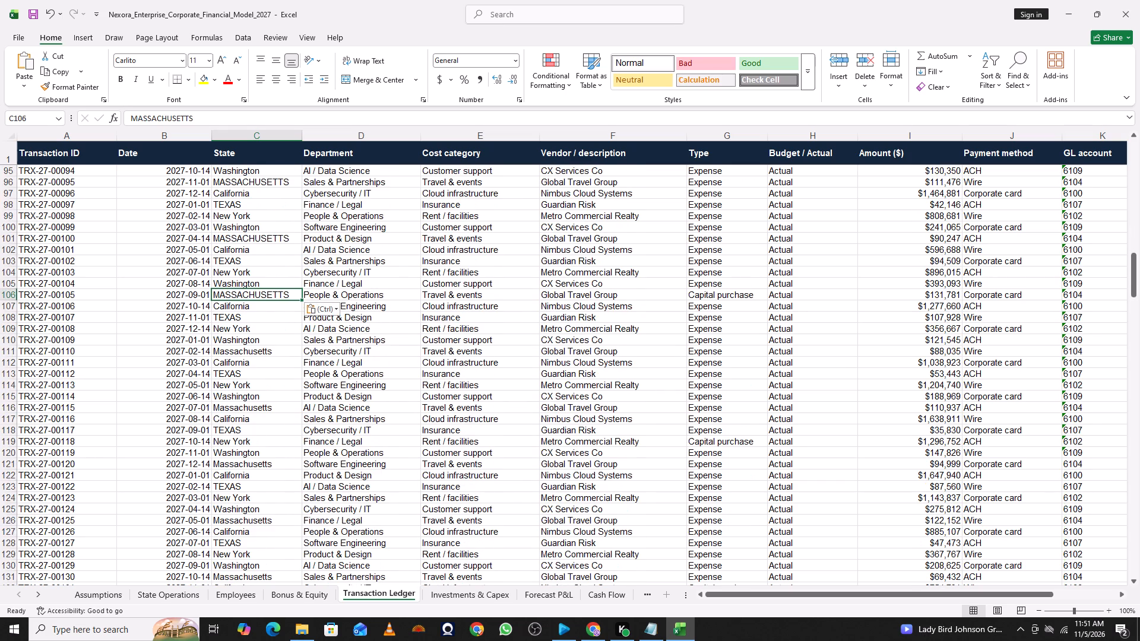
pyautogui.click(275, 404)
pyautogui.hotkey('ctrl', 'v')
pyautogui.click(276, 353)
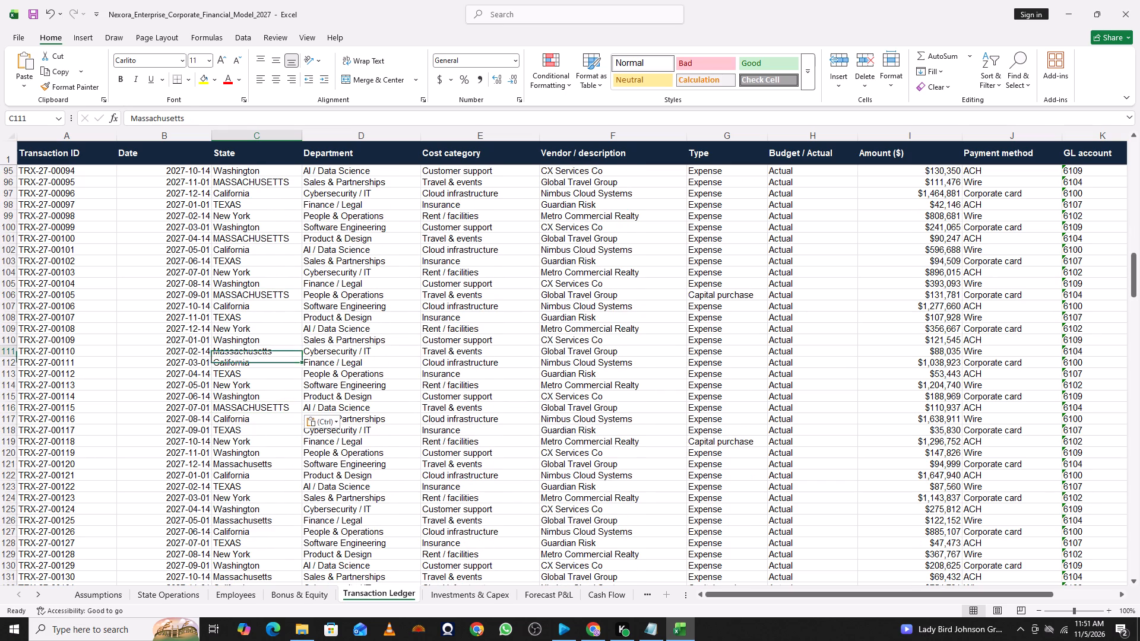
pyautogui.hotkey('ctrl', 'v')
pyautogui.click(266, 465)
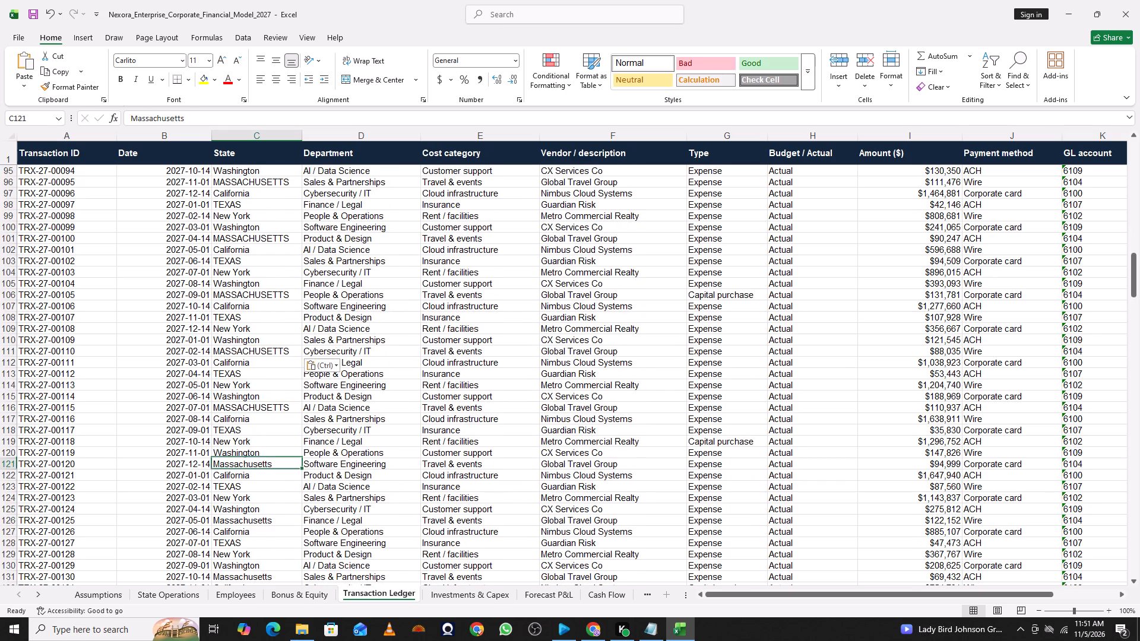
pyautogui.hotkey('ctrl', 'v')
pyautogui.click(267, 521)
pyautogui.hotkey('ctrl', 'v')
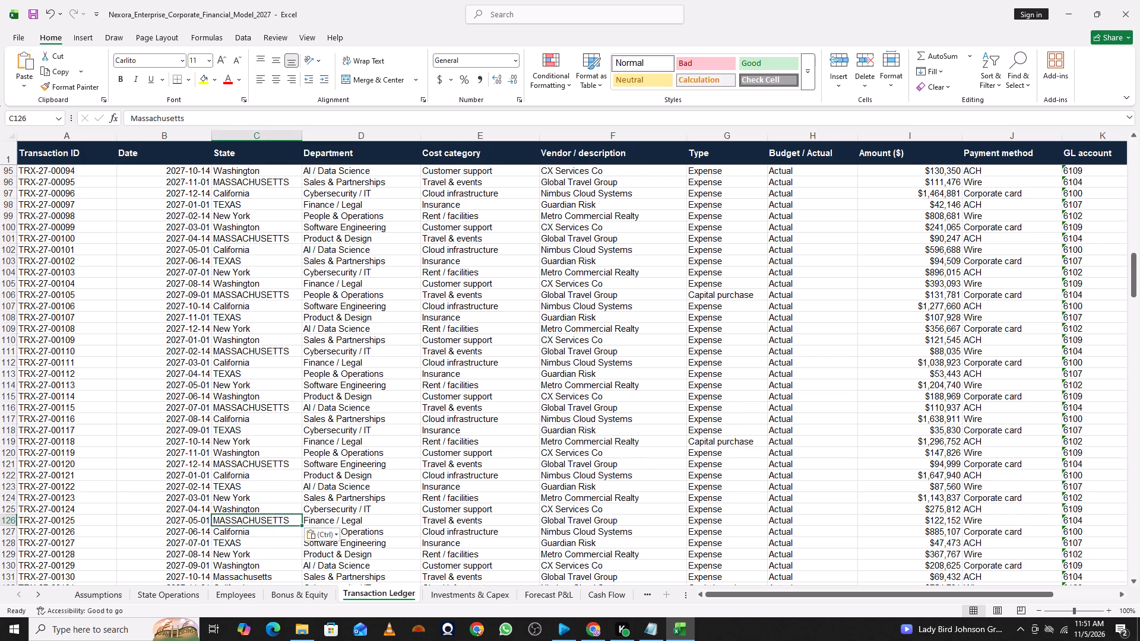
# Paste MASSACHUSETTS over the mixed-case Massachusetts entries in State cells C131 and C136.
pyautogui.scroll(-3, 271, 525)
pyautogui.scroll(1, 271, 525)
pyautogui.scroll(-1, 271, 525)
pyautogui.click(271, 474)
pyautogui.hotkey('ctrl', 'v')
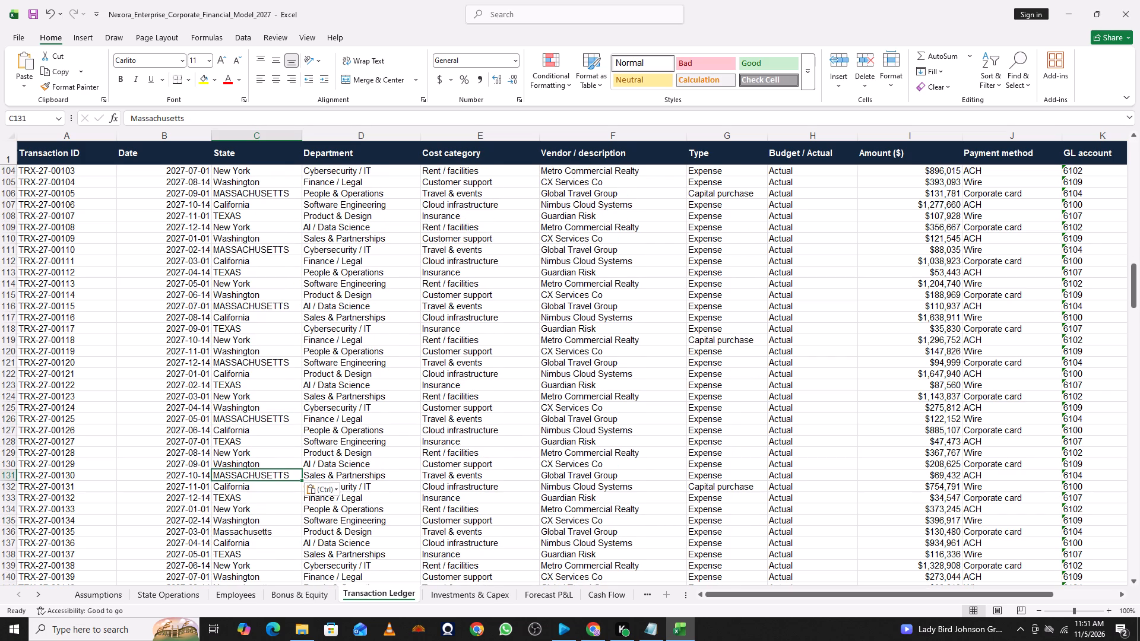
pyautogui.click(266, 533)
pyautogui.hotkey('ctrl', 'v')
# Paste MASSACHUSETTS over the mixed-case Massachusetts entries in State cells C146, C141, C151 and C156.
pyautogui.scroll(-6, 269, 430)
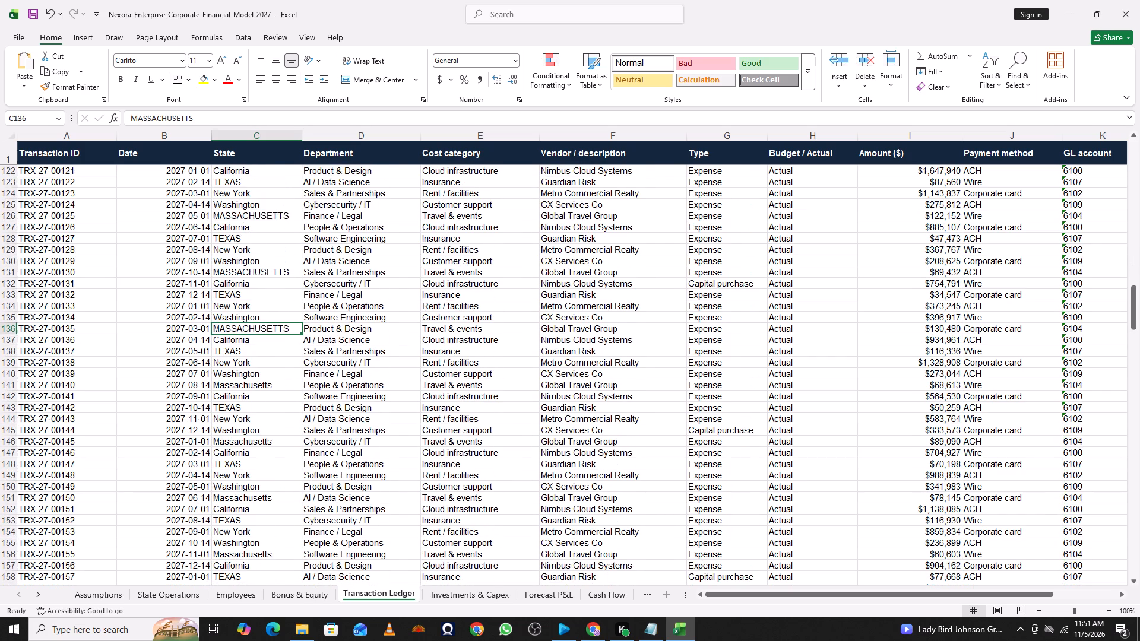
pyautogui.click(271, 443)
pyautogui.hotkey('ctrl', 'v')
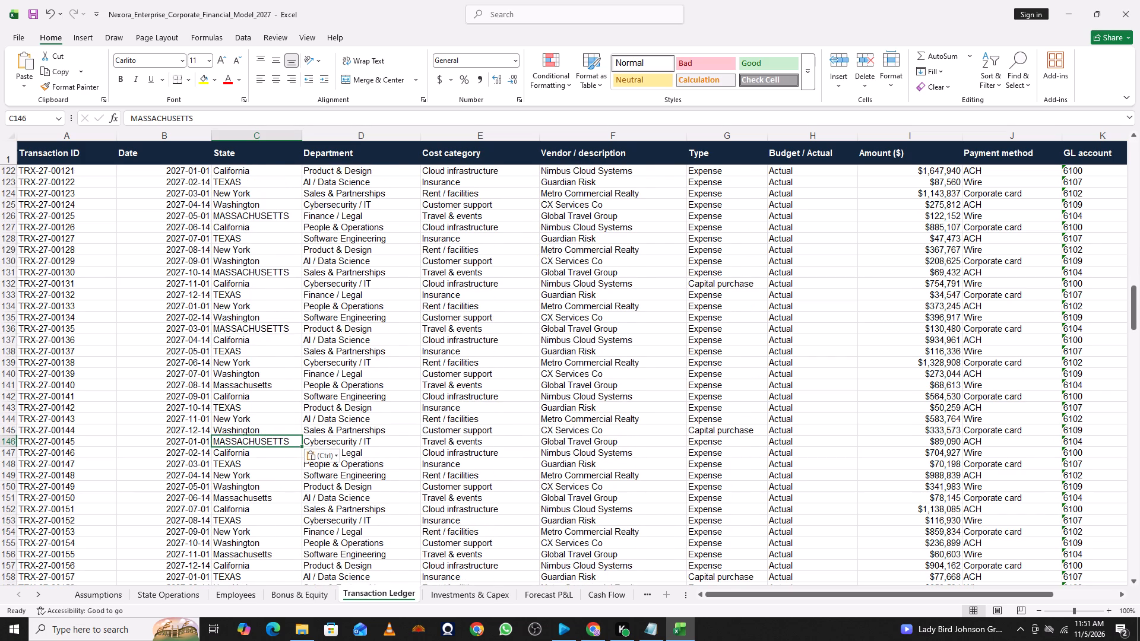
pyautogui.click(274, 384)
pyautogui.hotkey('ctrl', 'v')
pyautogui.click(267, 499)
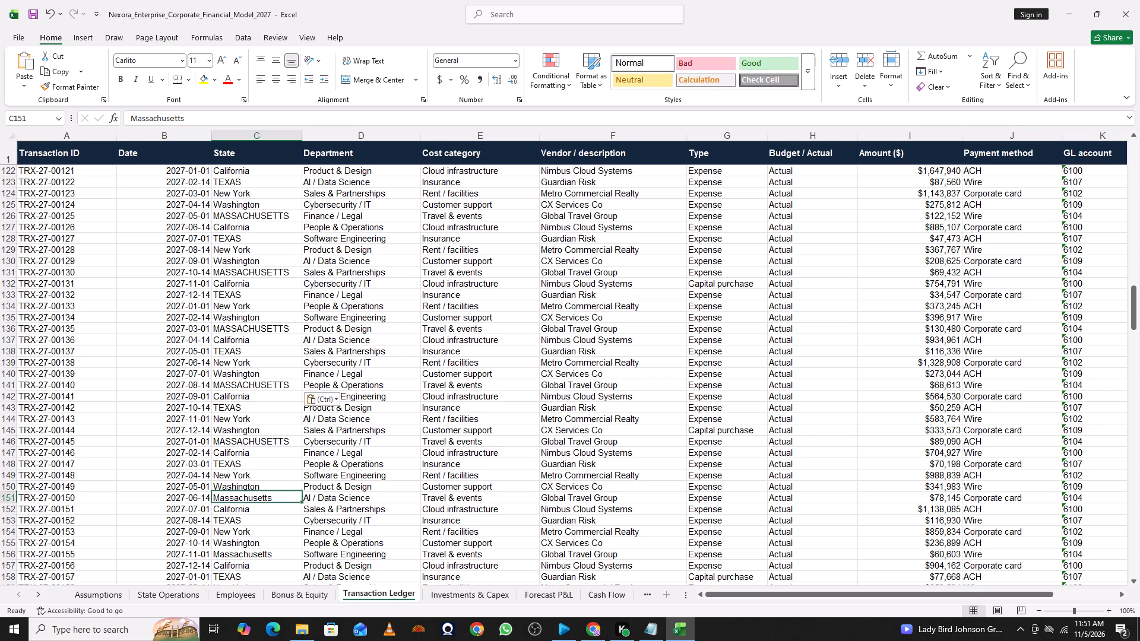
pyautogui.hotkey('ctrl', 'v')
pyautogui.click(265, 555)
pyautogui.hotkey('ctrl', 'v')
# Paste MASSACHUSETTS over the mixed-case Massachusetts entries in State cells C166, C161, C171 and C176.
pyautogui.scroll(-7, 270, 523)
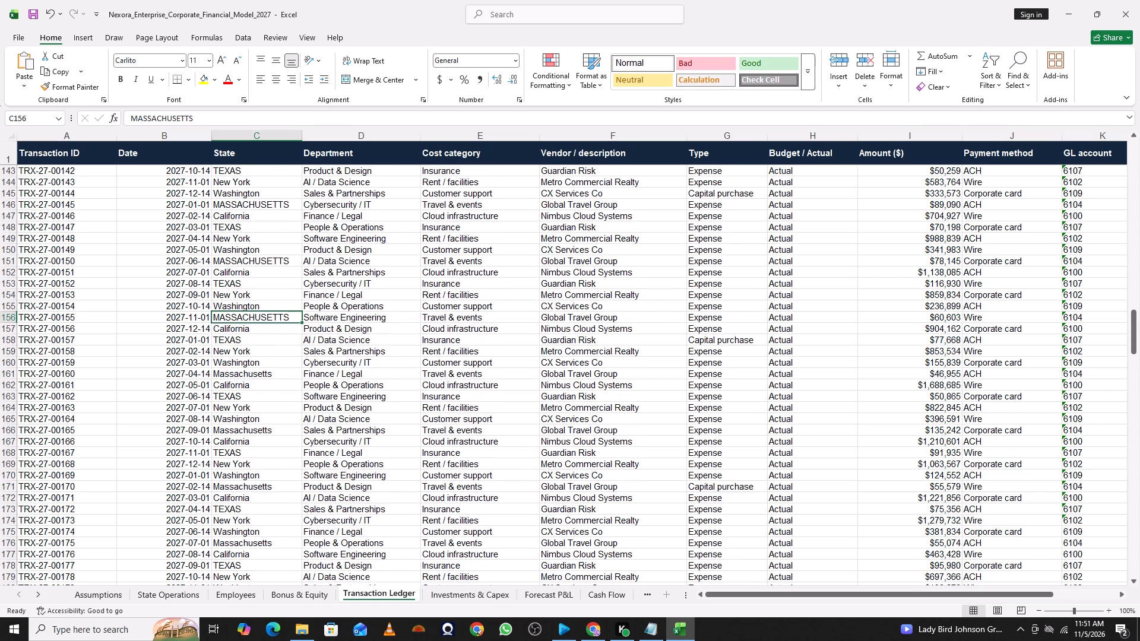
pyautogui.click(272, 430)
pyautogui.hotkey('ctrl', 'v')
pyautogui.click(274, 375)
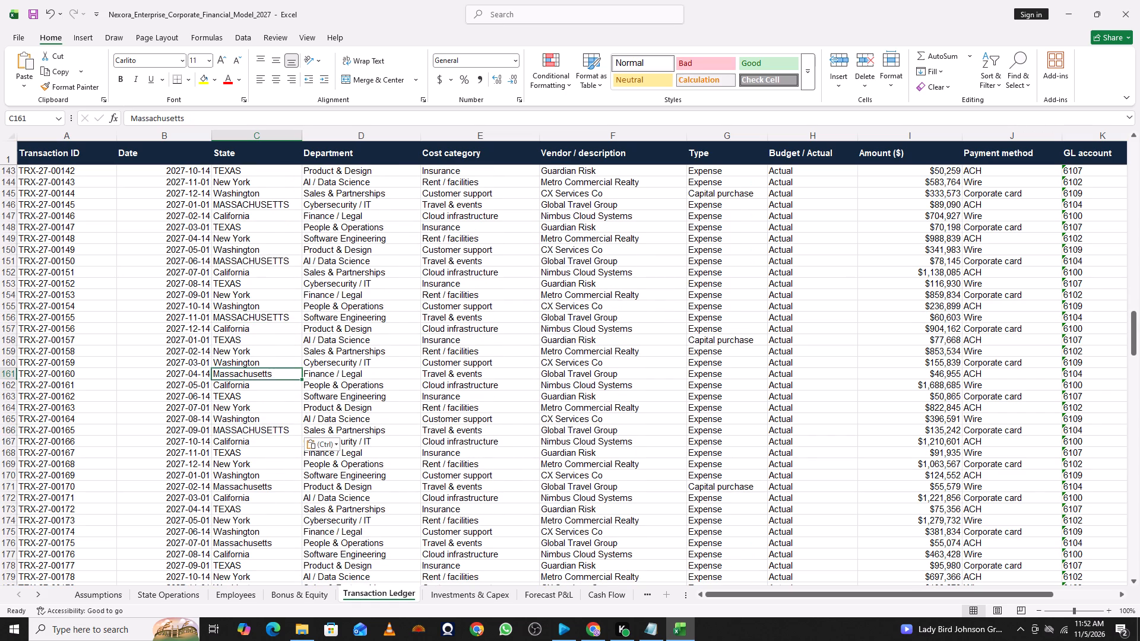
pyautogui.hotkey('ctrl', 'v')
pyautogui.click(267, 486)
pyautogui.hotkey('ctrl', 'v')
pyautogui.click(265, 543)
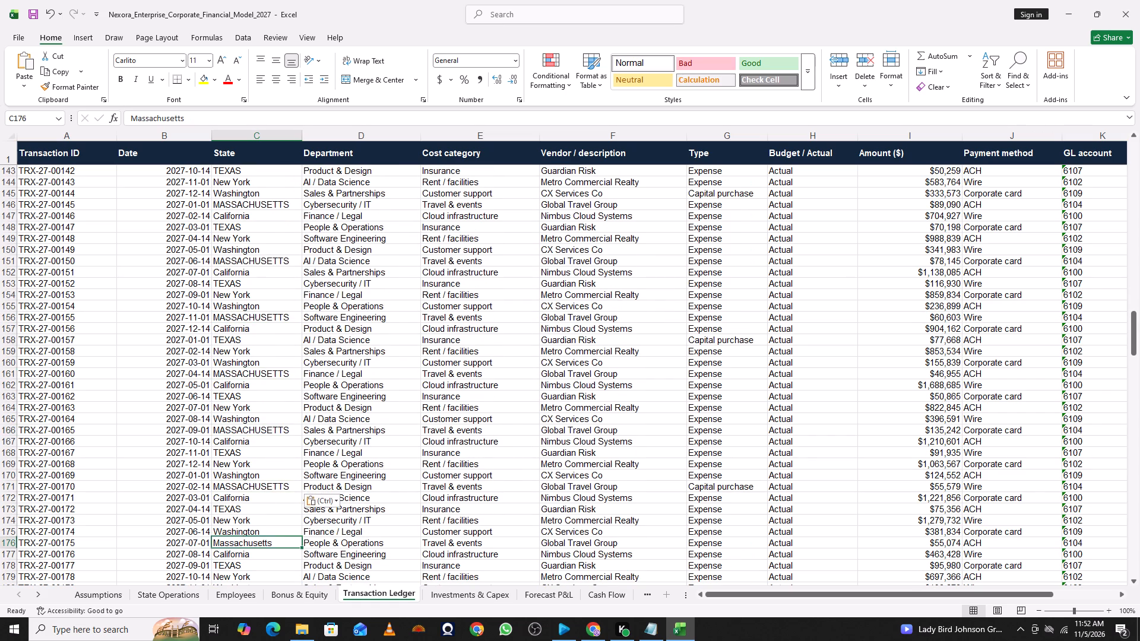
pyautogui.hotkey('ctrl', 'v')
# Paste MASSACHUSETTS over the mixed-case Massachusetts entries in State cells C191, C196, C186 and C181.
pyautogui.scroll(-7, 268, 522)
pyautogui.click(273, 470)
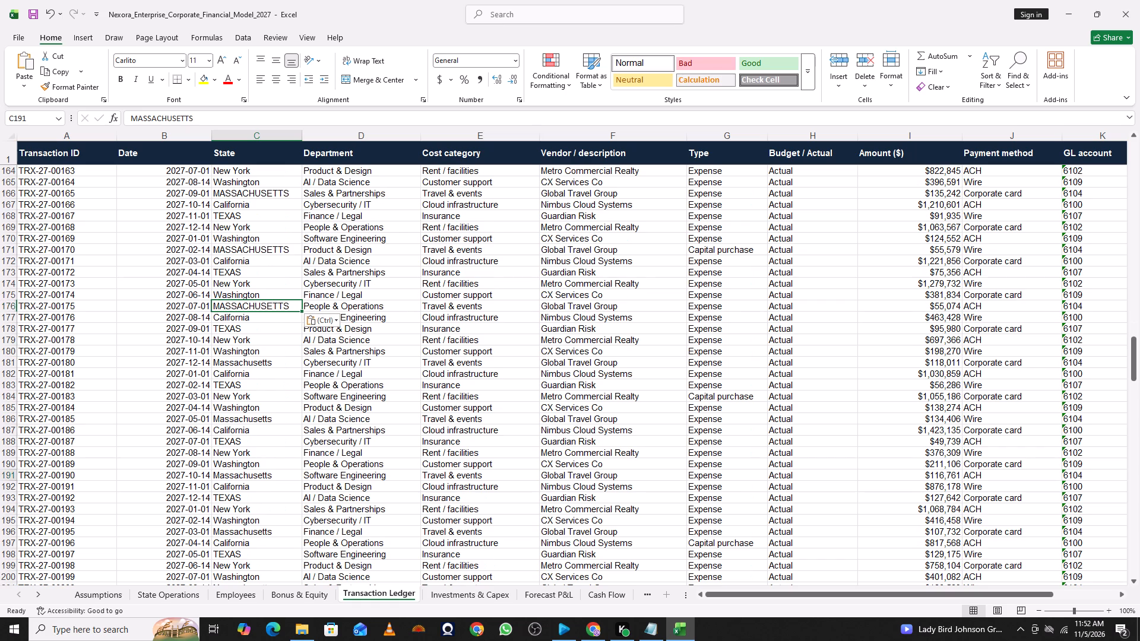
pyautogui.hotkey('ctrl', 'v')
pyautogui.click(270, 532)
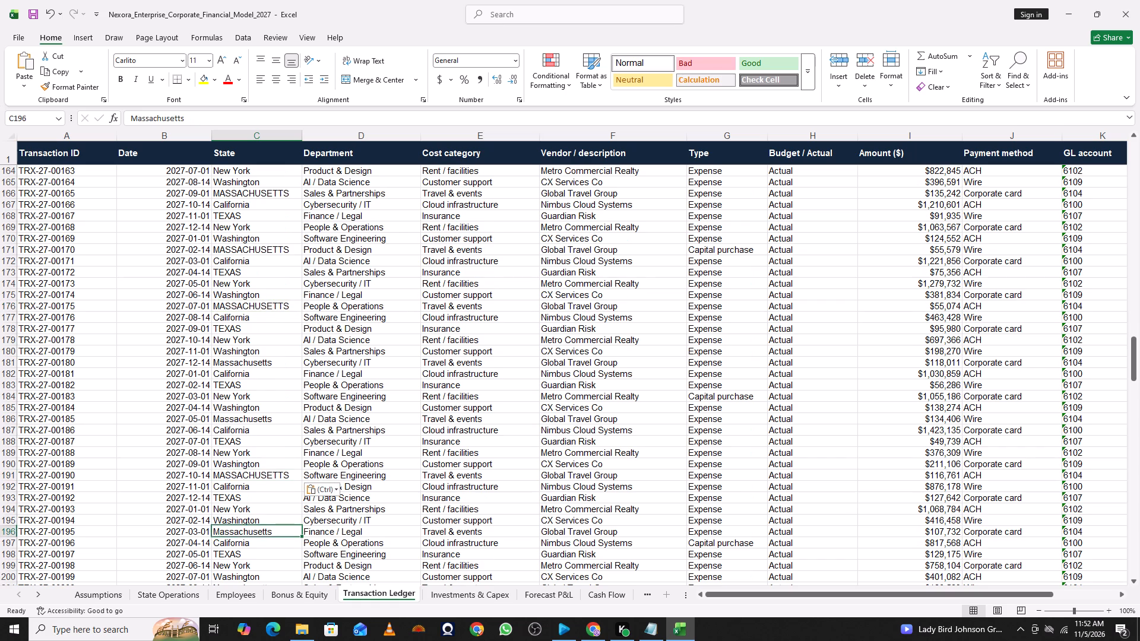
pyautogui.hotkey('ctrl', 'v')
pyautogui.click(279, 420)
pyautogui.hotkey('ctrl', 'v')
pyautogui.click(277, 367)
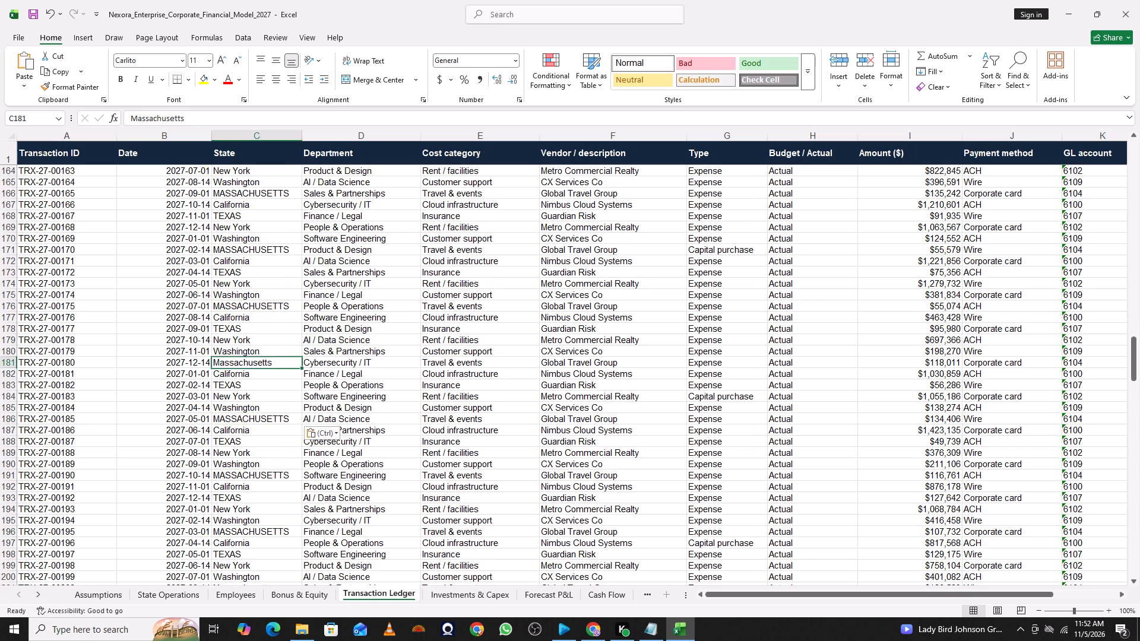
pyautogui.hotkey('ctrl', 'v')
# Paste MASSACHUSETTS over the mixed-case Massachusetts entries in State cells C211, C206, C201 and C216.
pyautogui.scroll(-6, 281, 437)
pyautogui.click(274, 500)
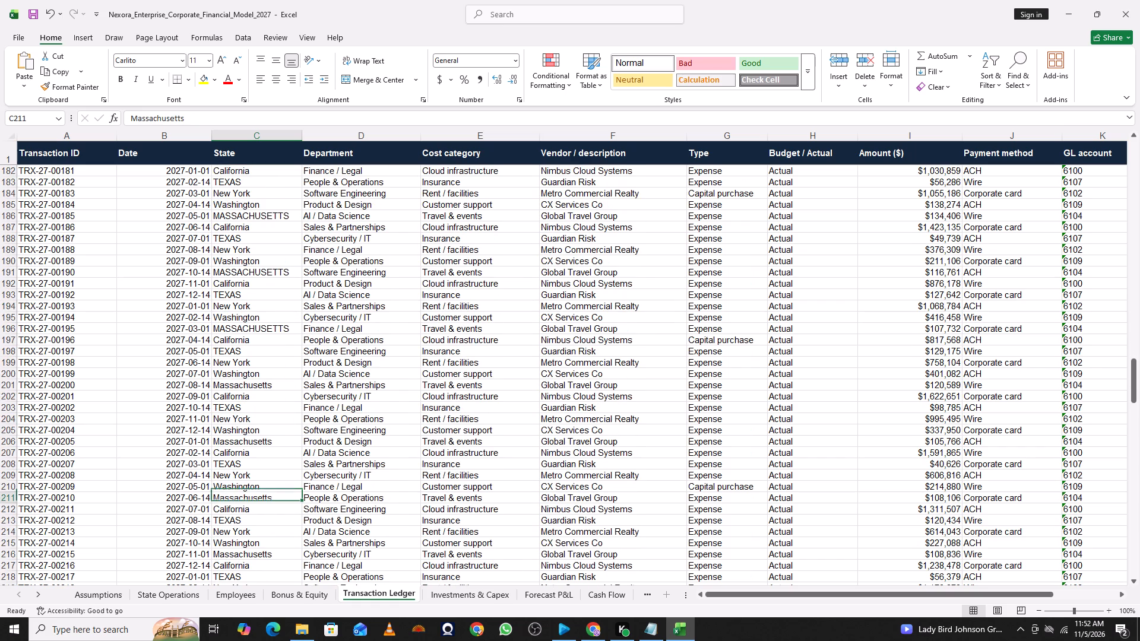
pyautogui.hotkey('ctrl', 'v')
pyautogui.click(275, 443)
pyautogui.hotkey('ctrl', 'v')
pyautogui.click(274, 386)
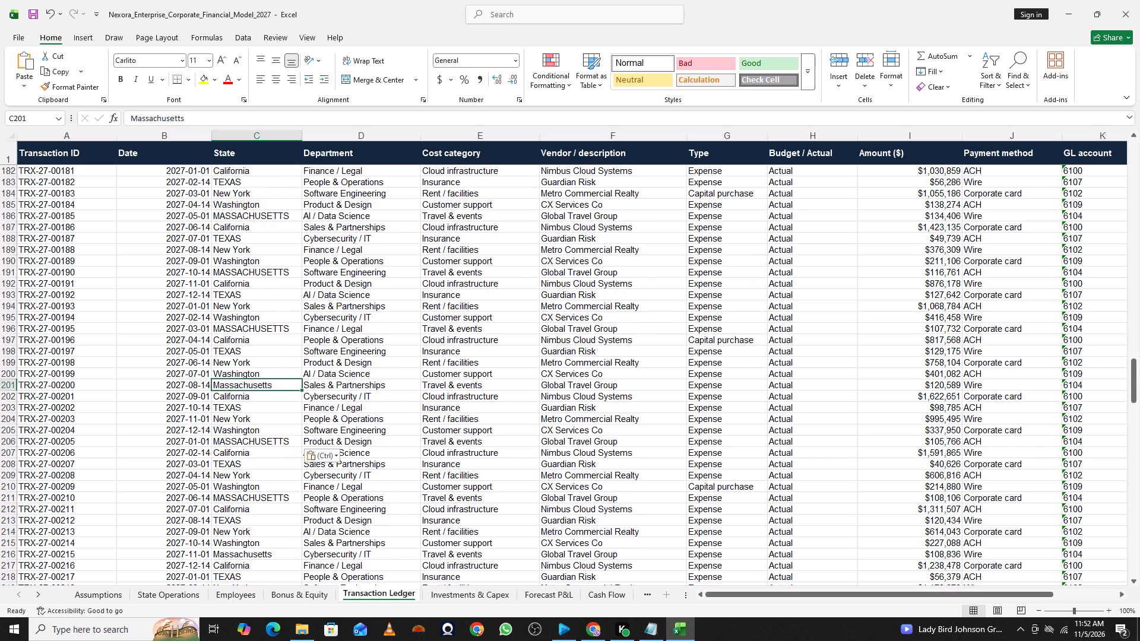
pyautogui.hotkey('ctrl', 'v')
pyautogui.click(270, 554)
pyautogui.hotkey('ctrl', 'v')
# Paste MASSACHUSETTS over the mixed-case Massachusetts entries in State cells C246, C241, C236, C231, C226 and C221.
pyautogui.scroll(-4, 278, 525)
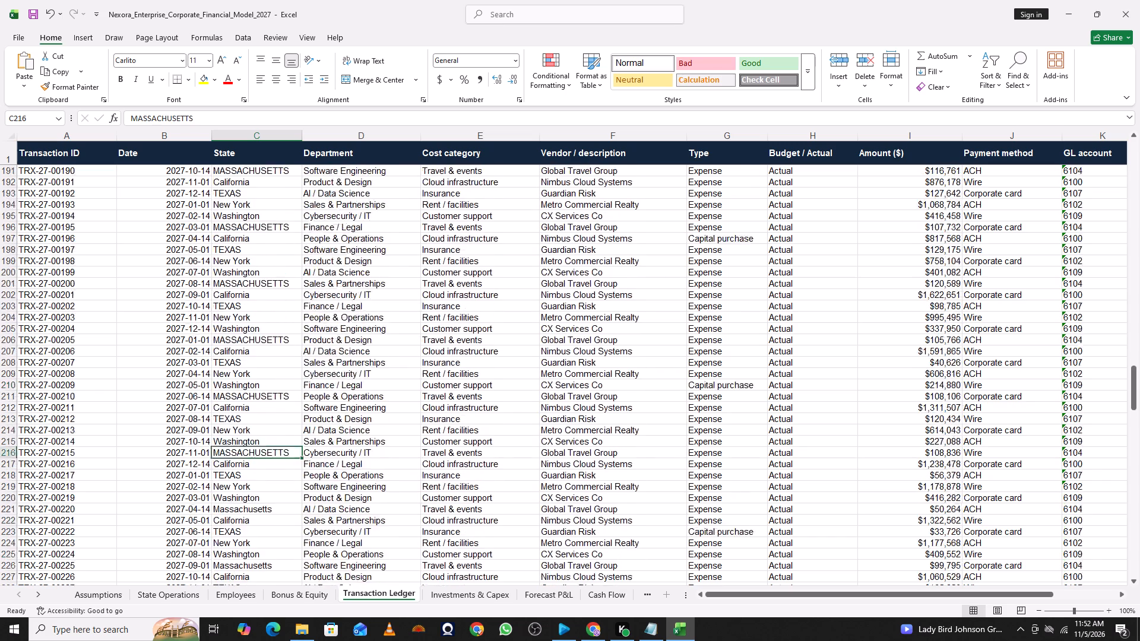
pyautogui.scroll(-6, 278, 525)
pyautogui.click(269, 557)
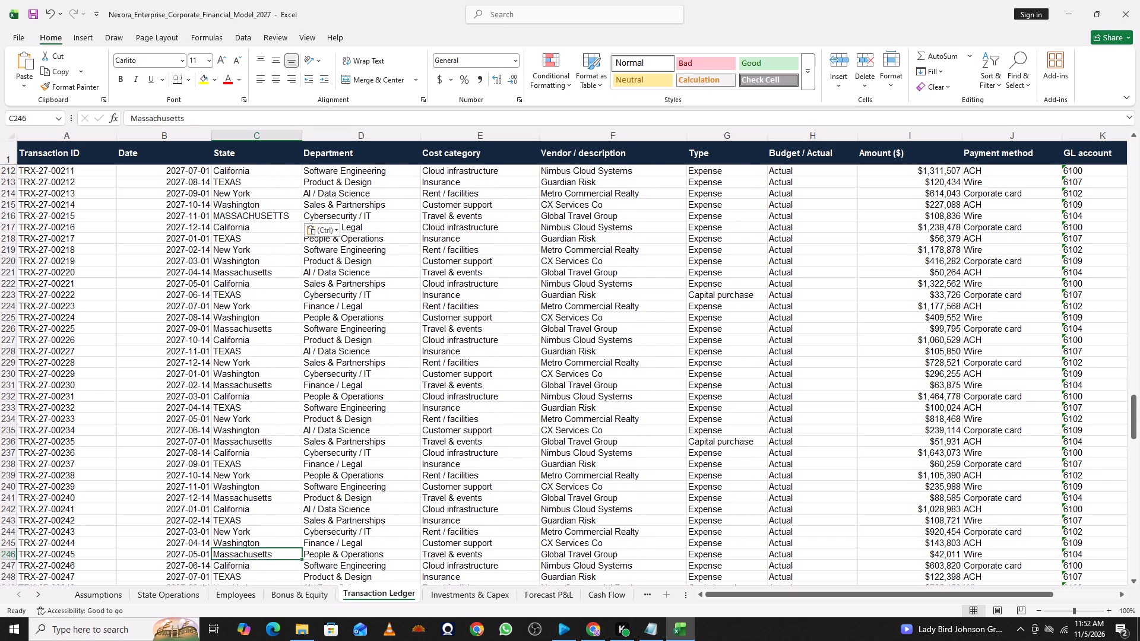
pyautogui.hotkey('ctrl', 'v')
pyautogui.click(268, 502)
pyautogui.hotkey('ctrl', 'v')
pyautogui.click(271, 443)
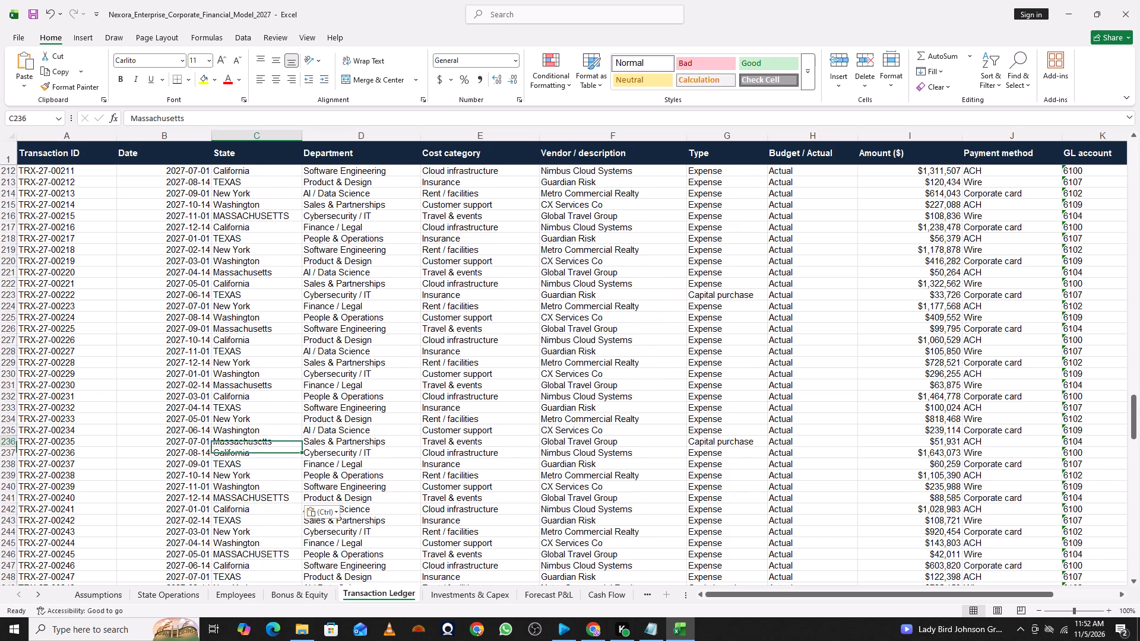
pyautogui.hotkey('ctrl', 'v')
pyautogui.click(267, 386)
pyautogui.hotkey('ctrl', 'v')
pyautogui.click(267, 332)
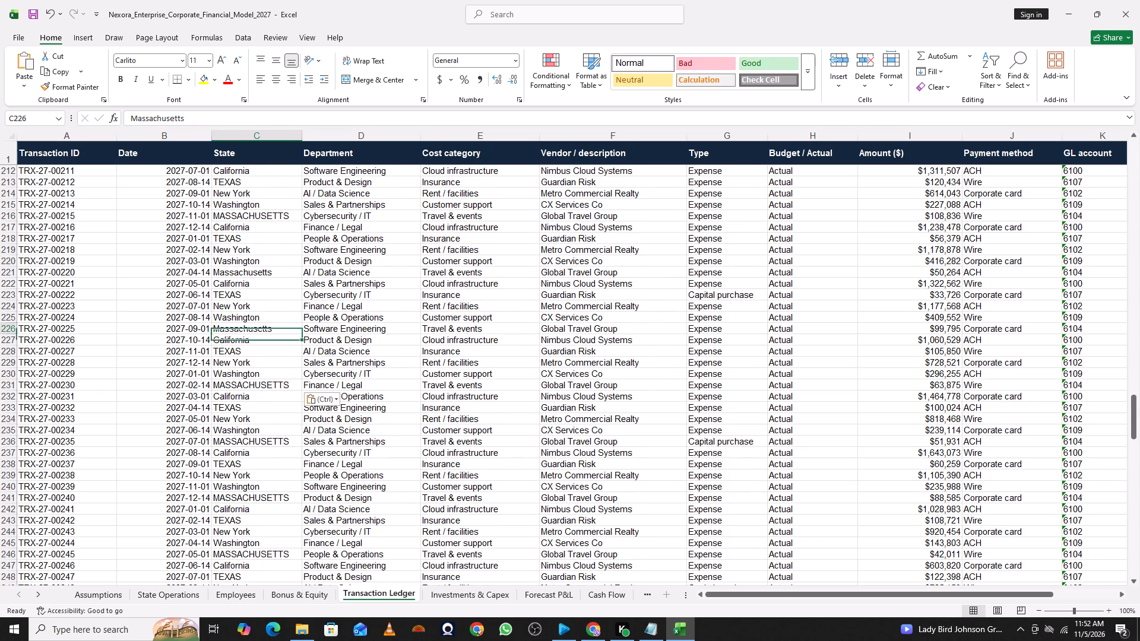
pyautogui.hotkey('ctrl', 'v')
pyautogui.click(271, 276)
pyautogui.hotkey('ctrl', 'v')
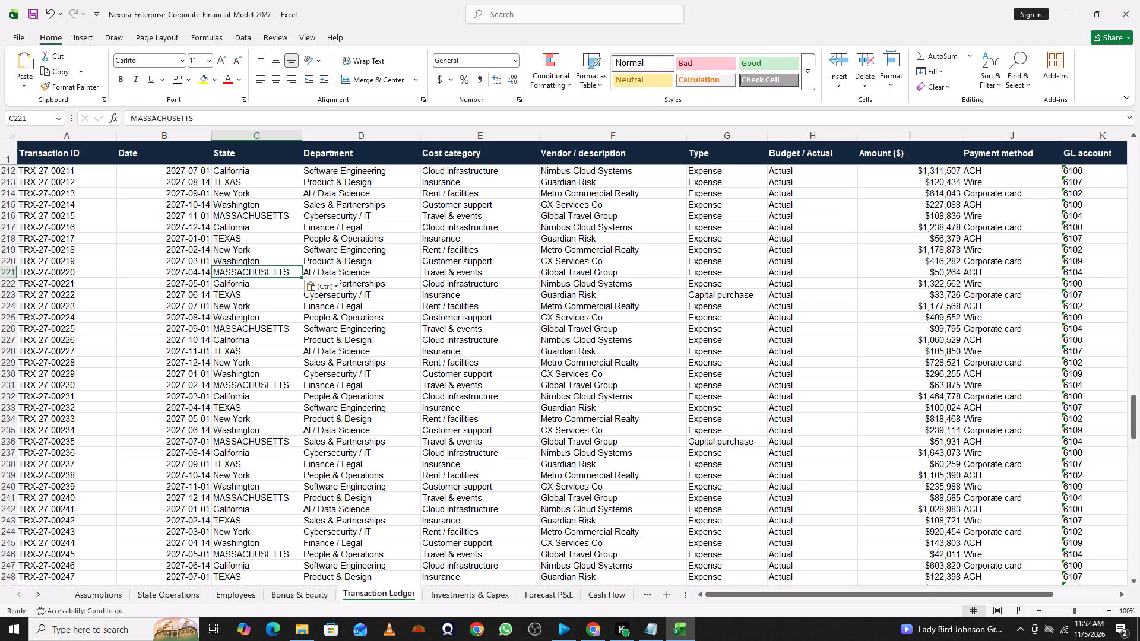
# Paste MASSACHUSETTS over the mixed-case Massachusetts entries in State cells C251, C256 and C261.
pyautogui.scroll(-6, 278, 335)
pyautogui.click(274, 410)
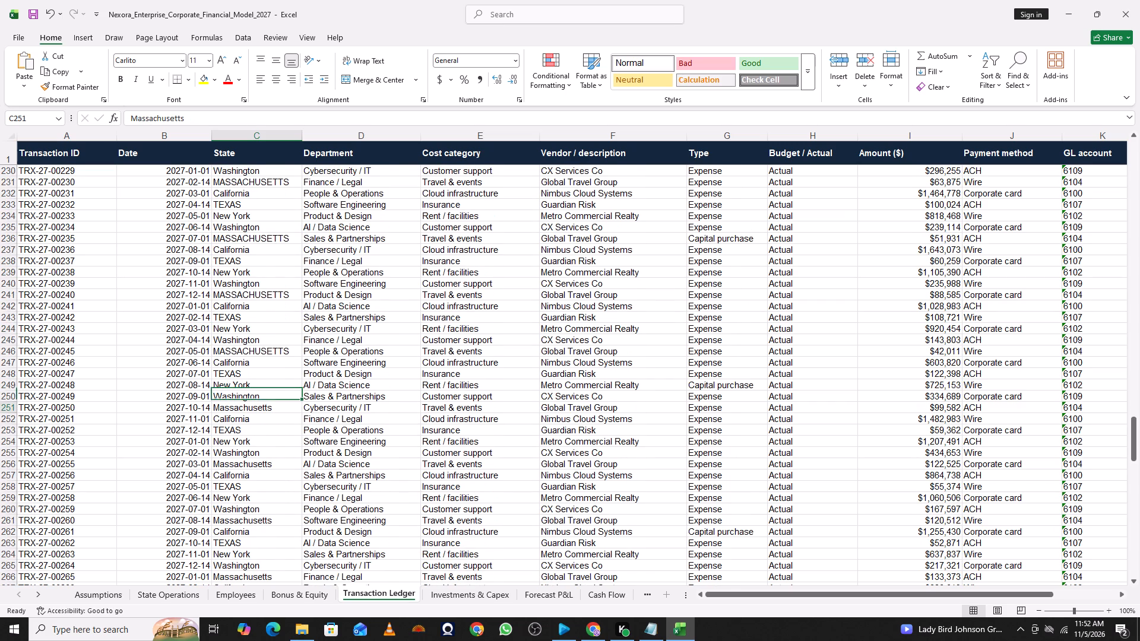
pyautogui.hotkey('ctrl', 'v')
pyautogui.click(271, 465)
pyautogui.hotkey('ctrl', 'v')
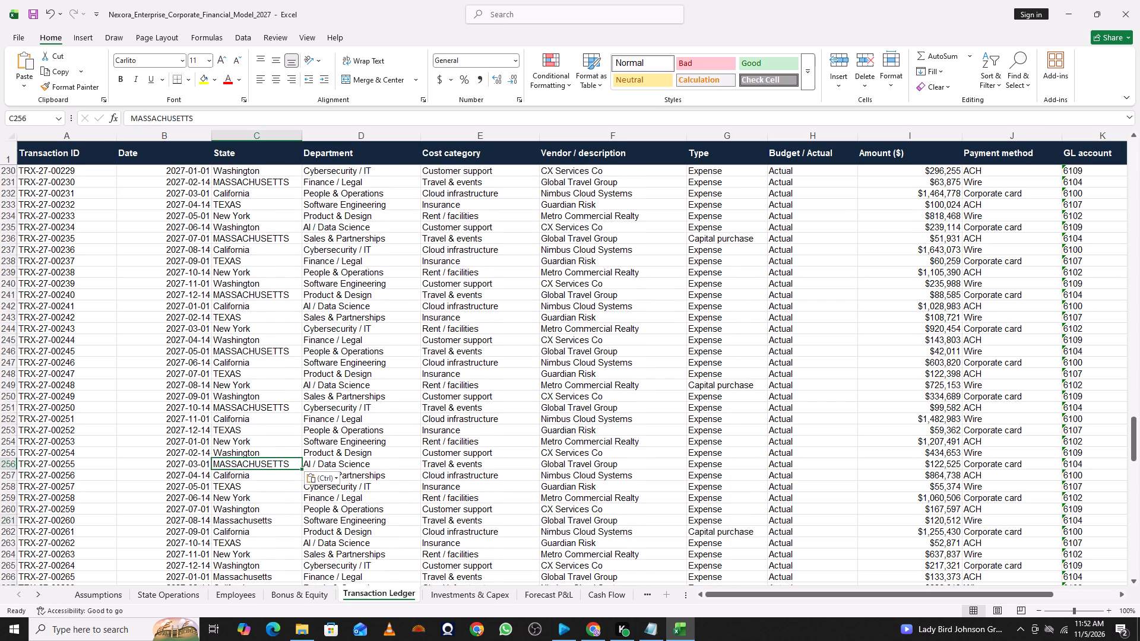
pyautogui.click(271, 522)
pyautogui.hotkey('ctrl', 'v')
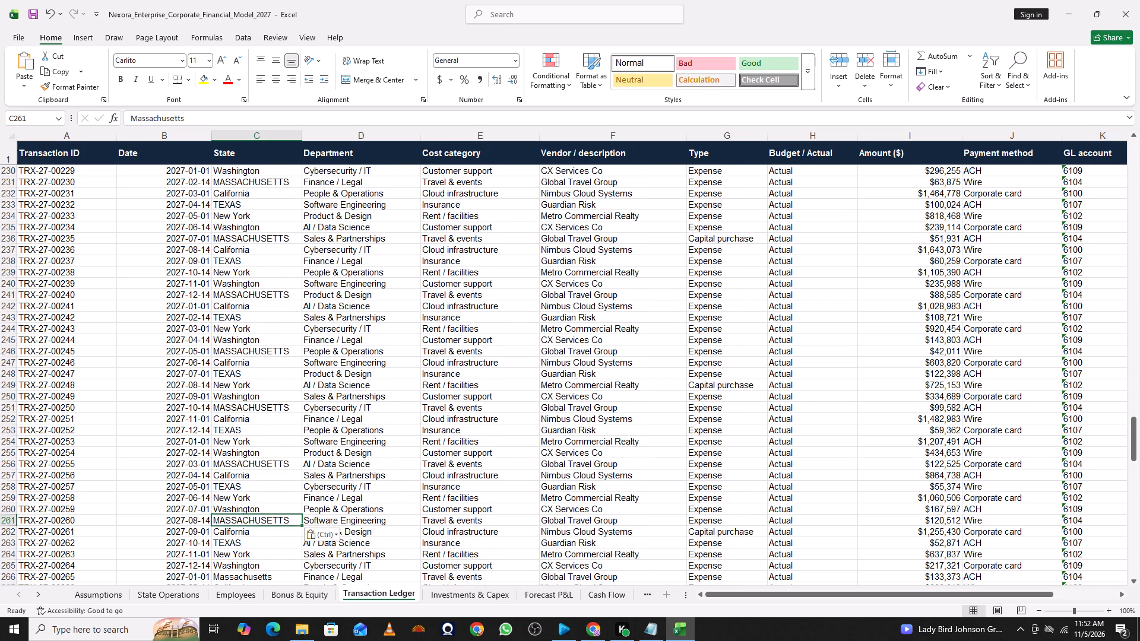
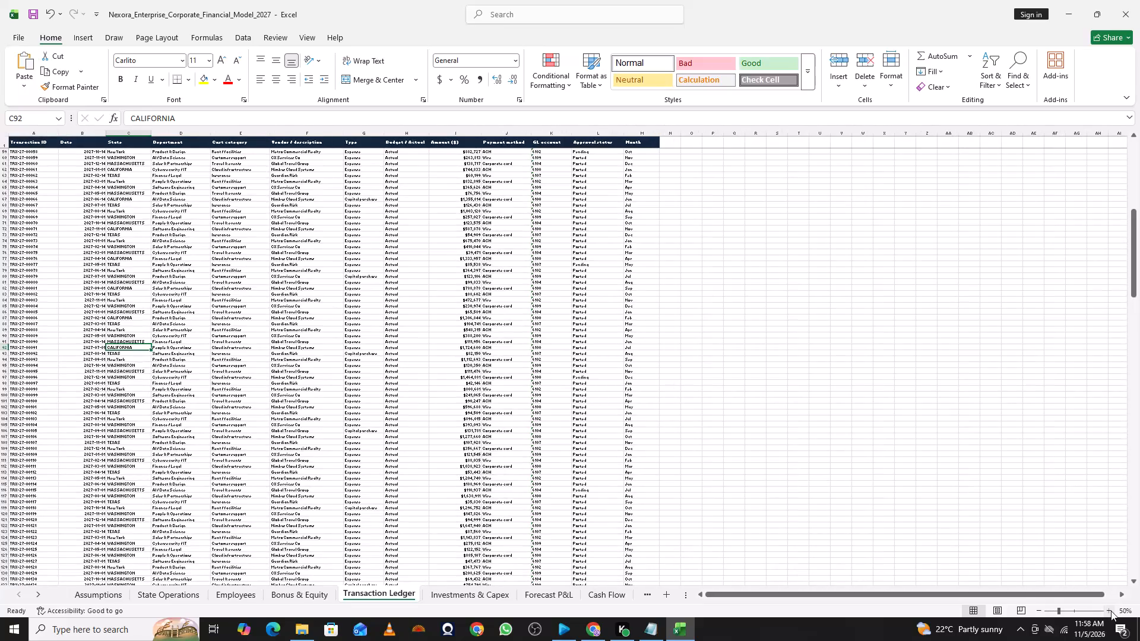
# Paste CALIFORNIA over the existing entries in State cells C97, C102 and C107.
pyautogui.click(1111, 611)
pyautogui.tripleClick(1111, 611)
pyautogui.doubleClick(1111, 611)
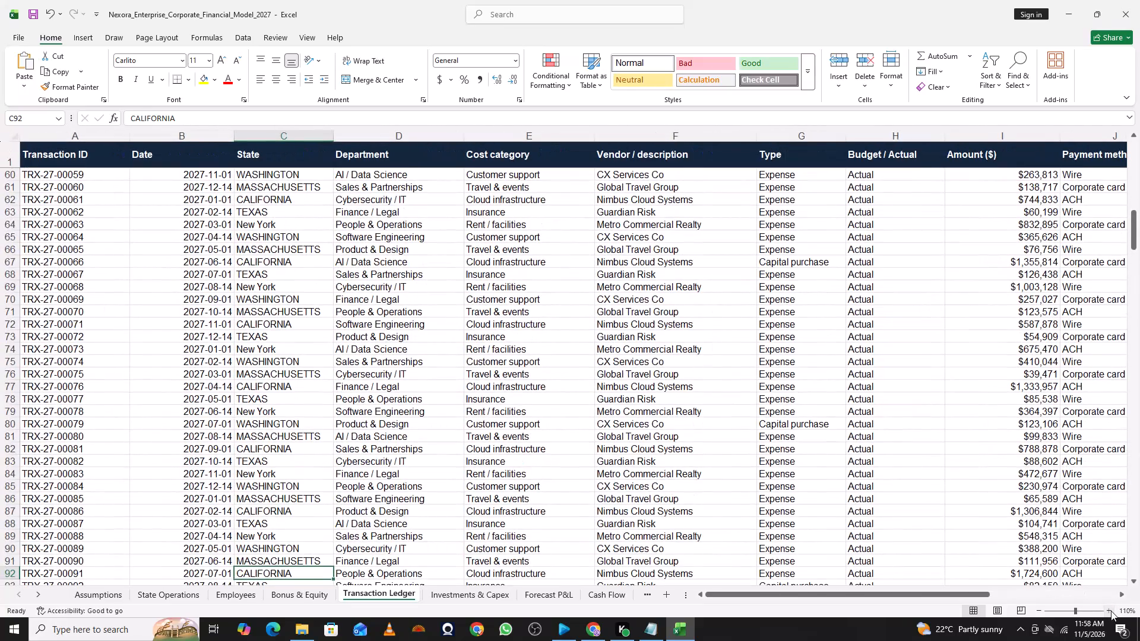
pyautogui.scroll(-1, 264, 538)
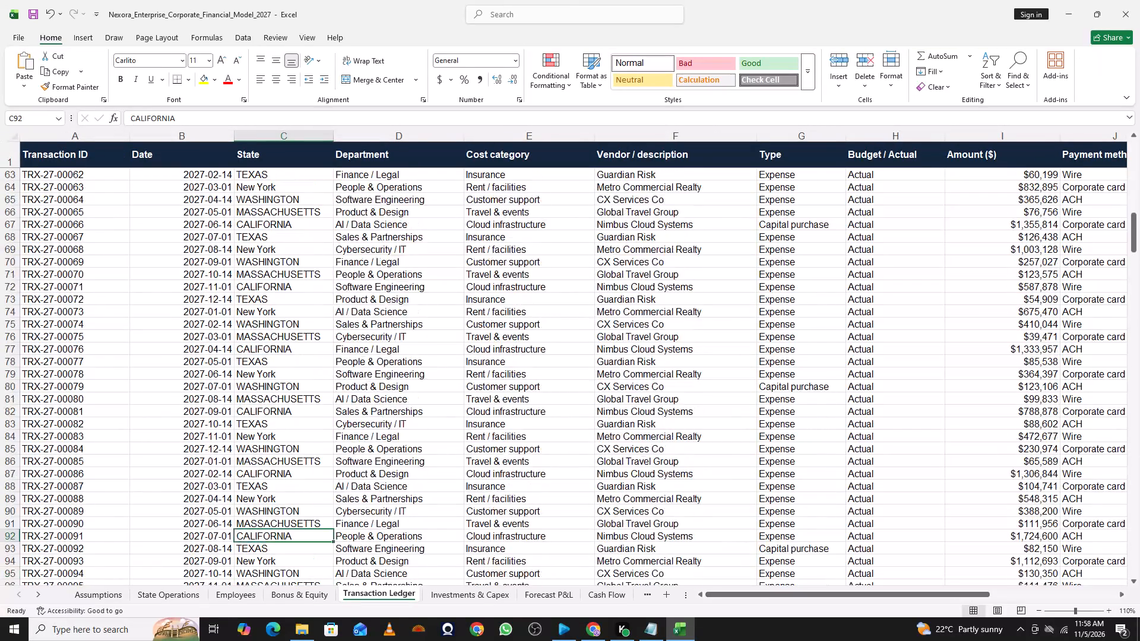
pyautogui.scroll(-3, 277, 538)
pyautogui.click(292, 489)
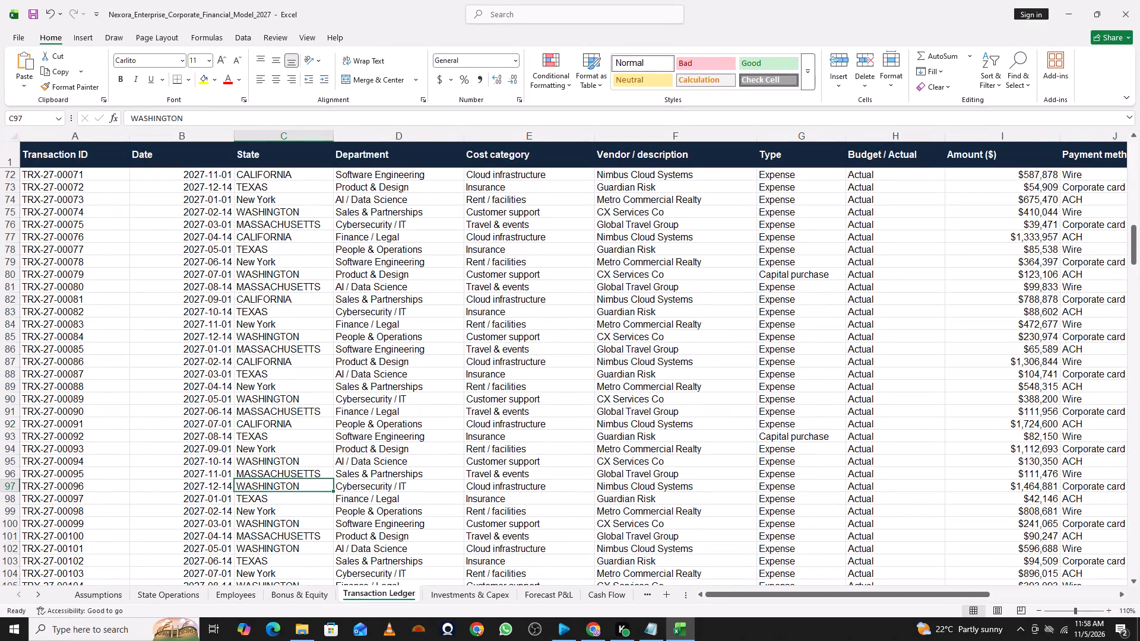
pyautogui.hotkey('ctrl', 'v')
pyautogui.click(282, 548)
pyautogui.hotkey('ctrl', 'v')
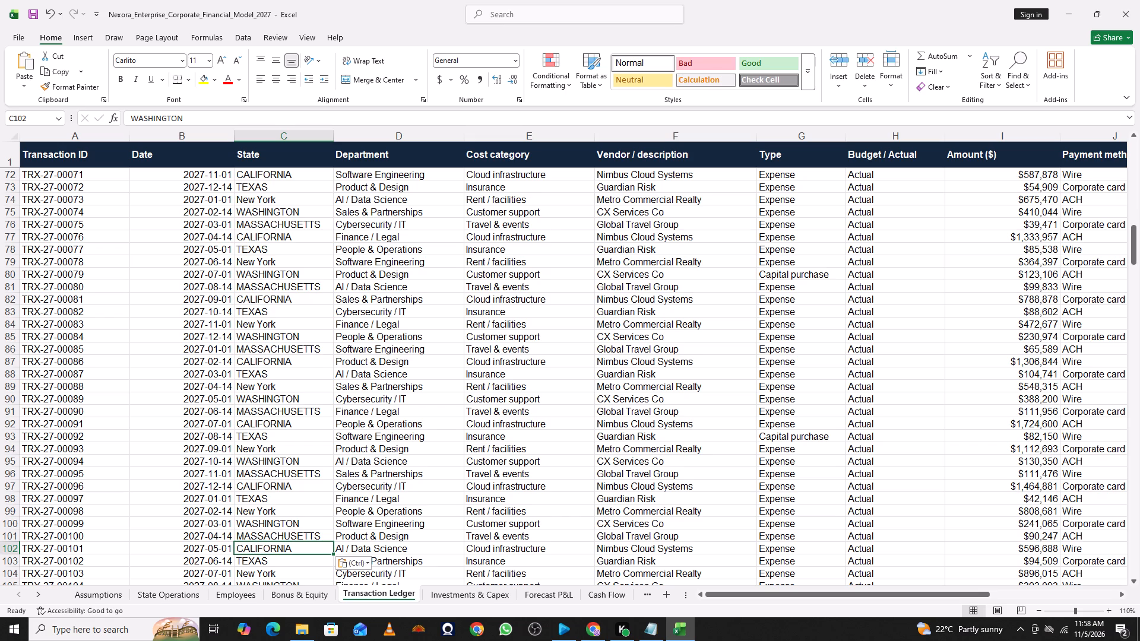
pyautogui.scroll(-2, 284, 541)
pyautogui.click(284, 539)
pyautogui.hotkey('ctrl', 'v')
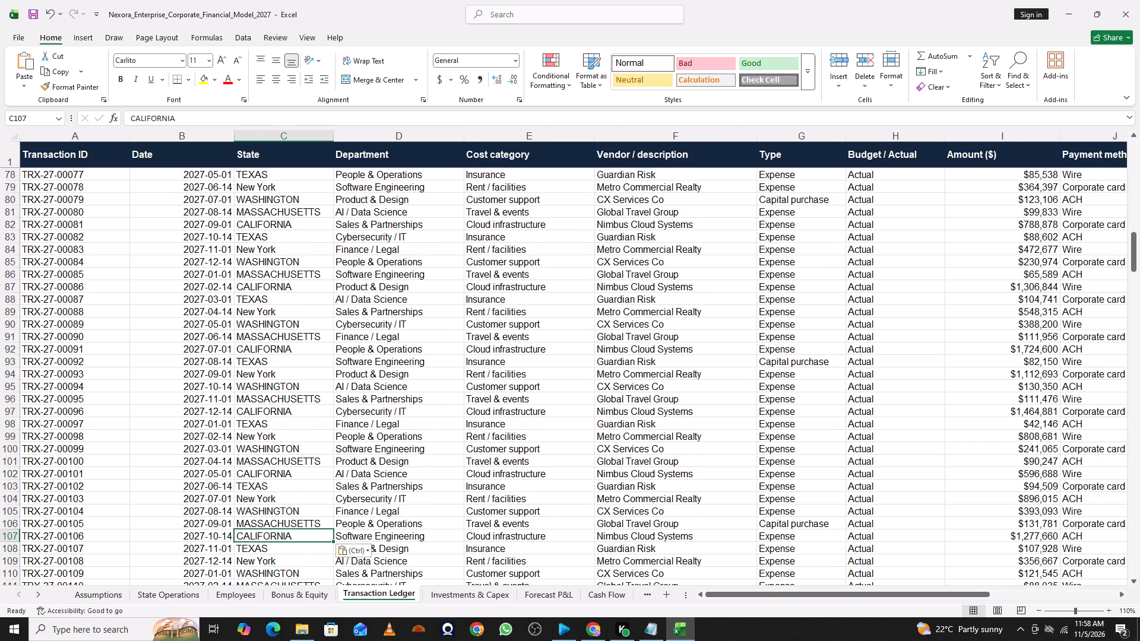
# Paste CALIFORNIA over the WASHINGTON entries in State cells C117, C112, C122 and C127.
pyautogui.keyDown('ctrl'); pyautogui.scroll(-3, 284, 544); pyautogui.keyUp('ctrl')
pyautogui.click(268, 544)
pyautogui.hotkey('ctrl', 'v')
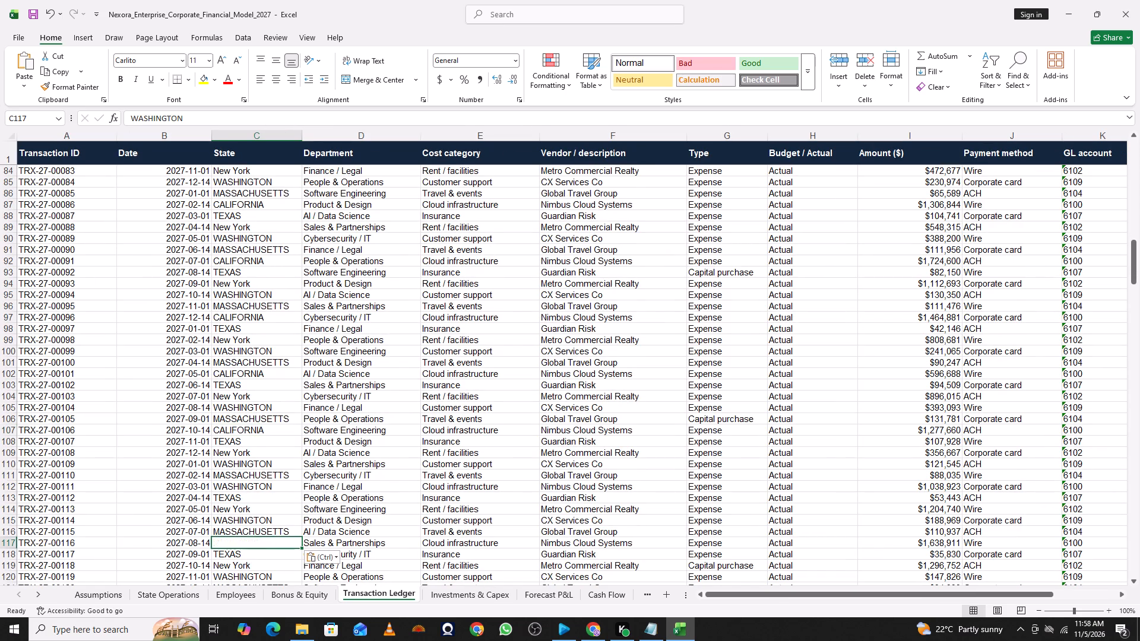
pyautogui.click(268, 490)
pyautogui.hotkey('ctrl', 'v')
pyautogui.scroll(-3, 268, 490)
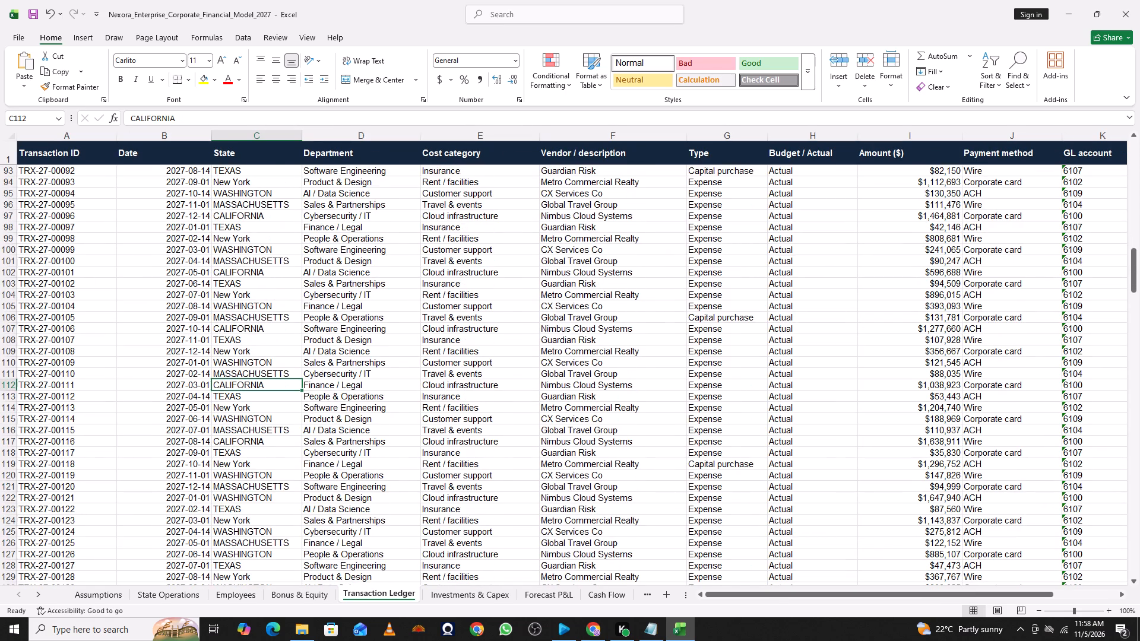
pyautogui.click(267, 500)
pyautogui.hotkey('ctrl', 'v')
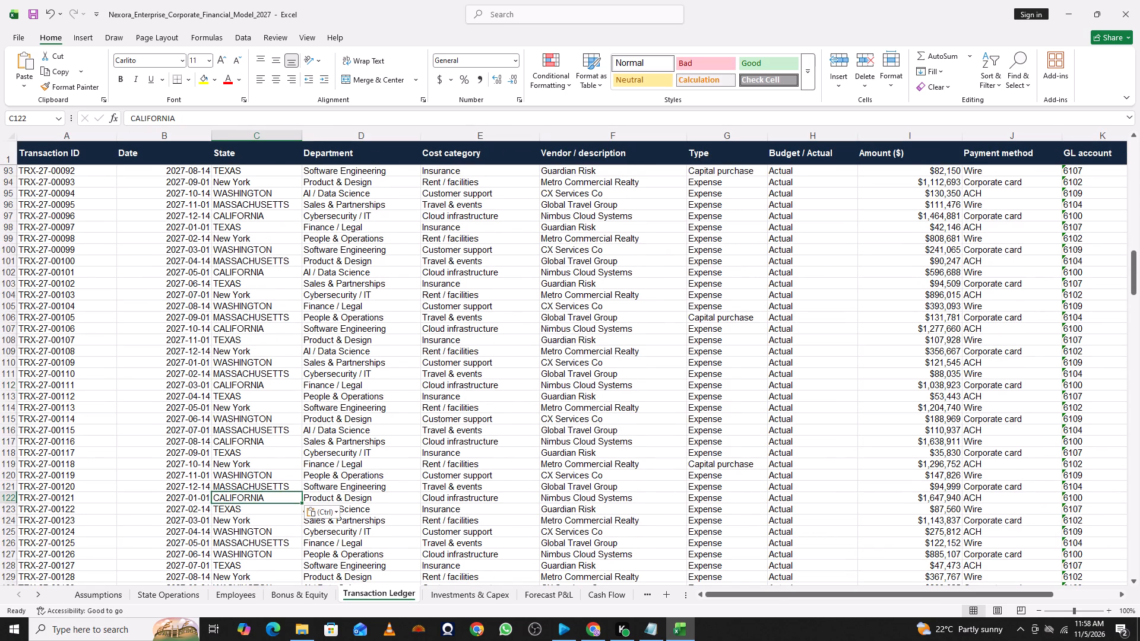
pyautogui.click(268, 554)
pyautogui.hotkey('ctrl', 'v')
# Paste CALIFORNIA over the existing entries in State cells C132, C137, C142 and C147.
pyautogui.scroll(-3, 277, 545)
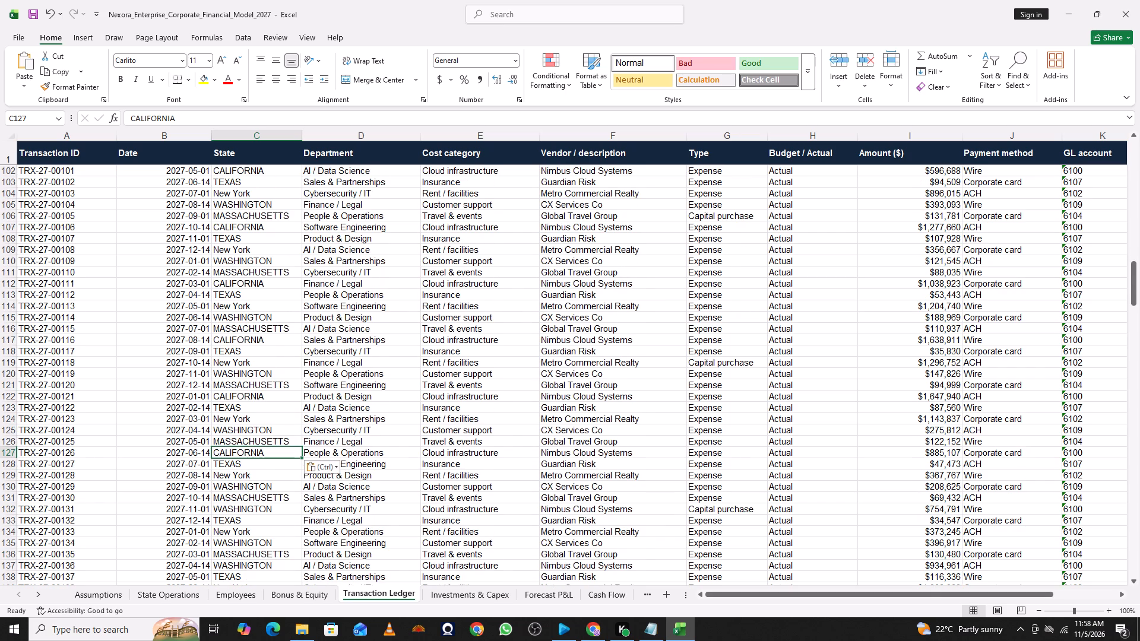
pyautogui.click(267, 512)
pyautogui.hotkey('ctrl', 'v')
pyautogui.click(266, 568)
pyautogui.hotkey('ctrl', 'v')
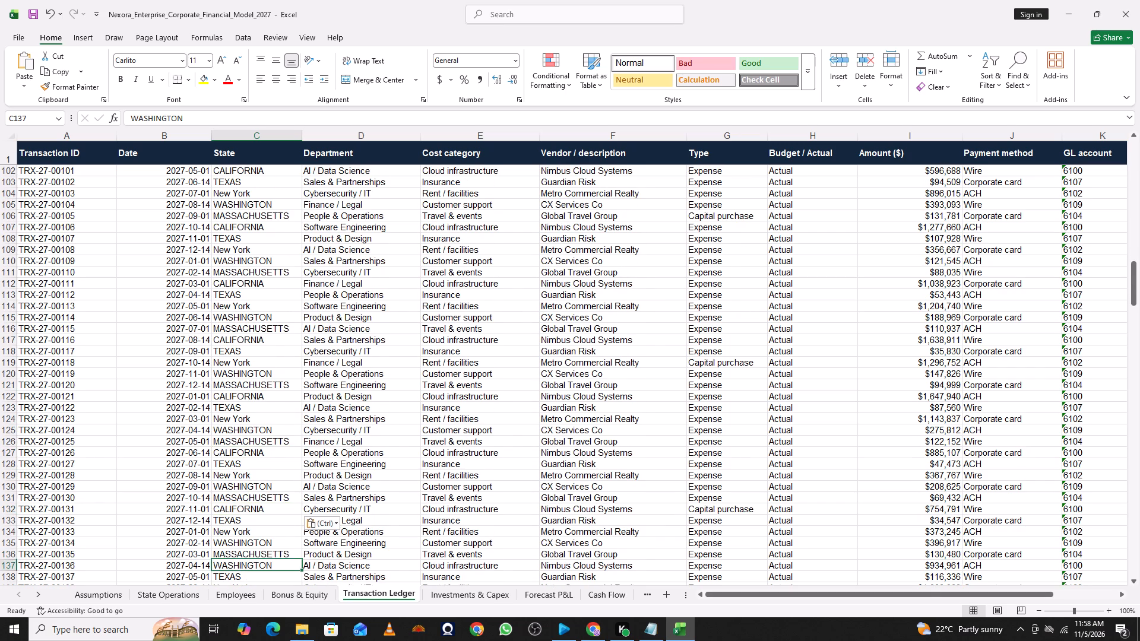
pyautogui.scroll(-3, 268, 561)
pyautogui.click(268, 523)
pyautogui.hotkey('ctrl', 'v')
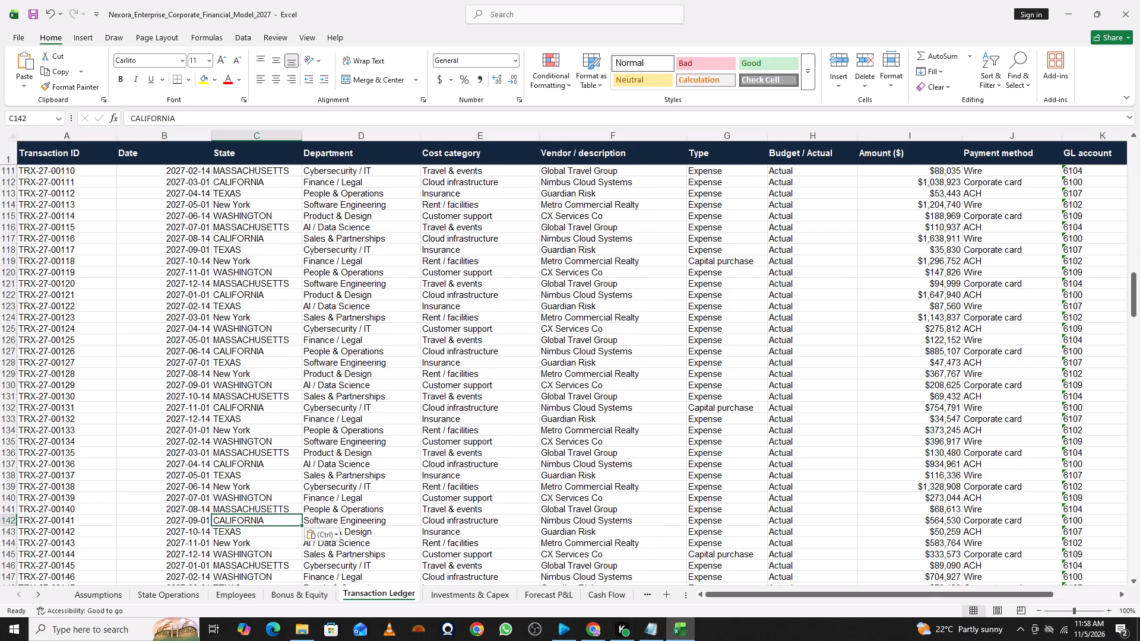
pyautogui.click(262, 578)
pyautogui.hotkey('ctrl', 'v')
# Paste CALIFORNIA over the WASHINGTON entries in State cells C152 and C157 and the mixed-case California in C162.
pyautogui.scroll(-5, 275, 529)
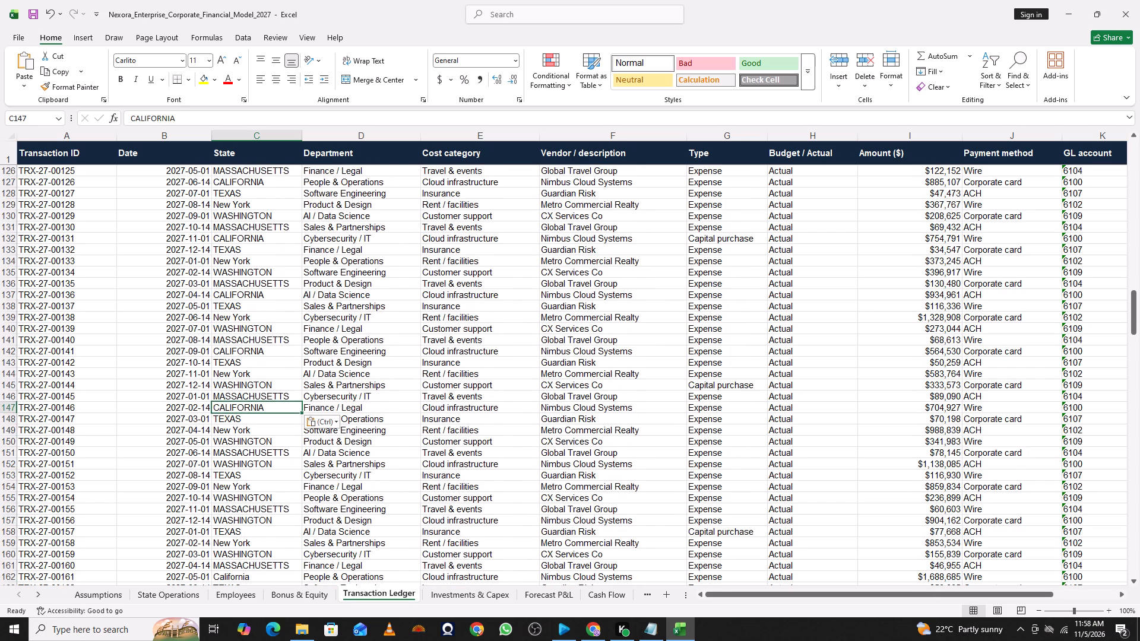
pyautogui.click(268, 468)
pyautogui.hotkey('ctrl', 'v')
pyautogui.click(256, 521)
pyautogui.hotkey('ctrl', 'v')
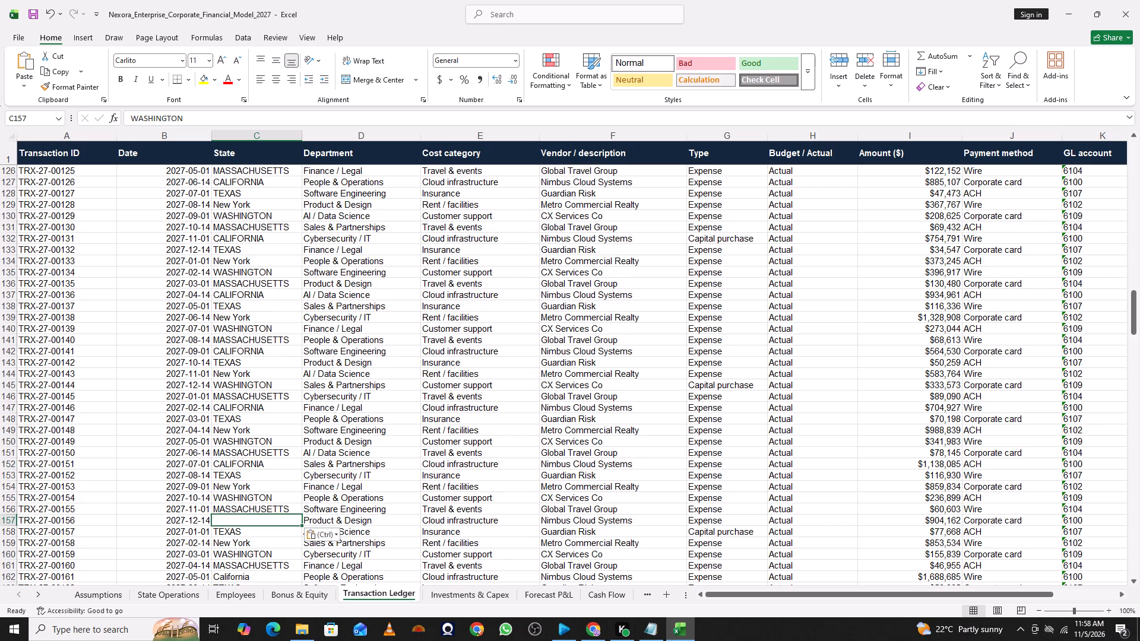
pyautogui.click(249, 576)
pyautogui.hotkey('ctrl', 'v')
# Paste CALIFORNIA over the mixed-case California entries in State cells C167, C172 and C177.
pyautogui.scroll(-6, 258, 560)
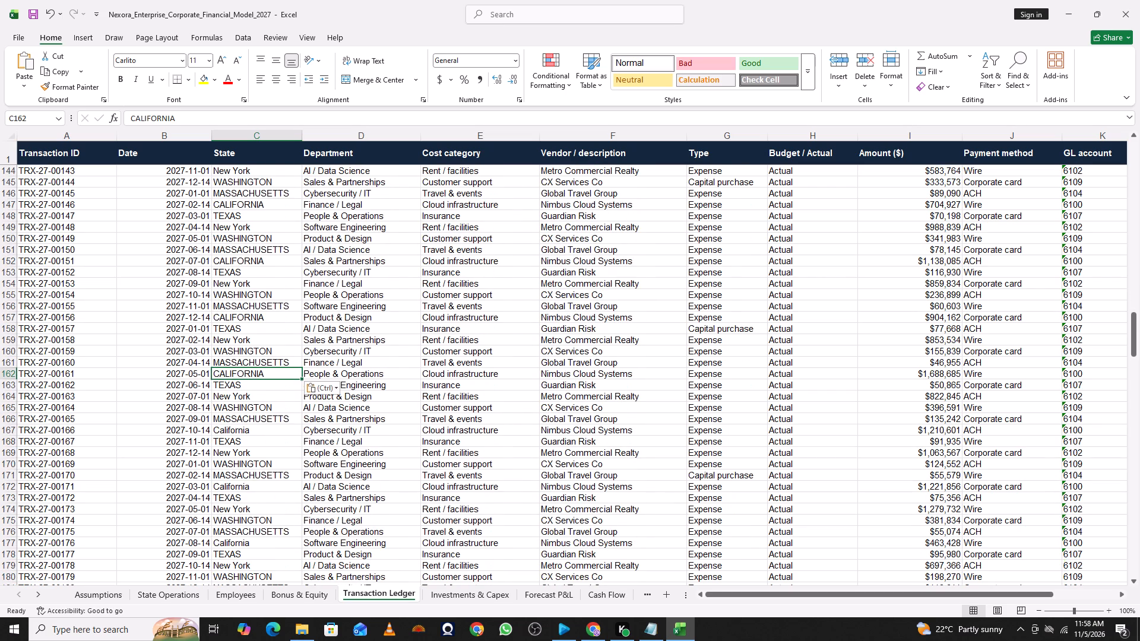
pyautogui.click(269, 433)
pyautogui.hotkey('ctrl', 'v')
pyautogui.click(252, 487)
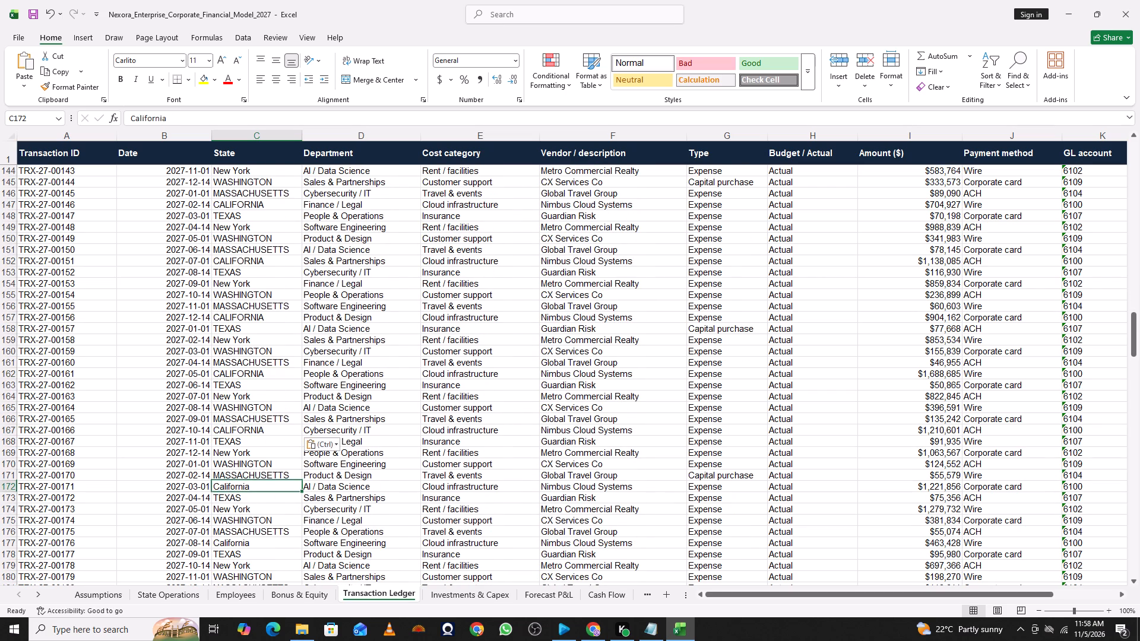
pyautogui.hotkey('ctrl', 'v')
pyautogui.click(252, 541)
pyautogui.hotkey('ctrl', 'v')
# Paste CALIFORNIA over the mixed-case California entries in State cells C182, C187 and C192.
pyautogui.keyDown('ctrl'); pyautogui.scroll(-4, 252, 540); pyautogui.keyUp('ctrl')
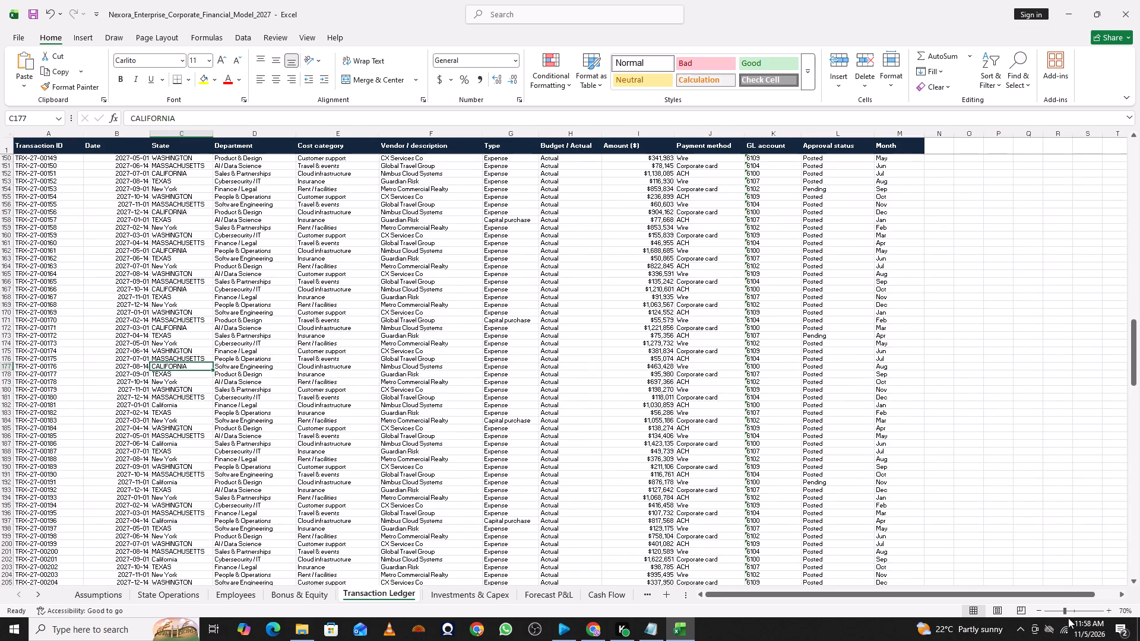
pyautogui.click(1105, 610)
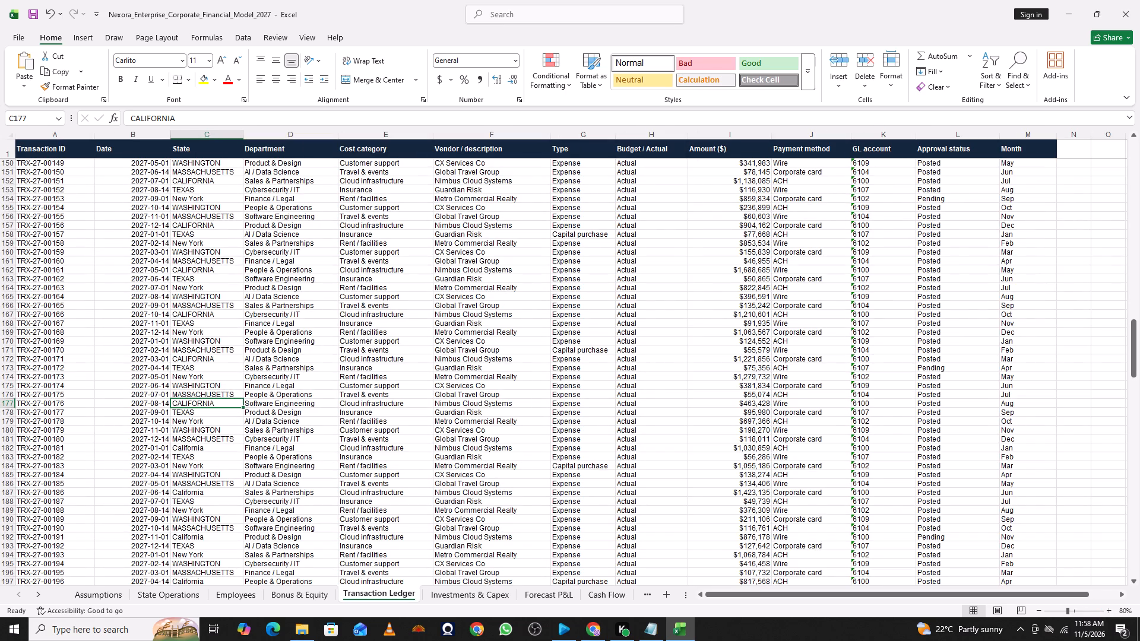
pyautogui.click(203, 446)
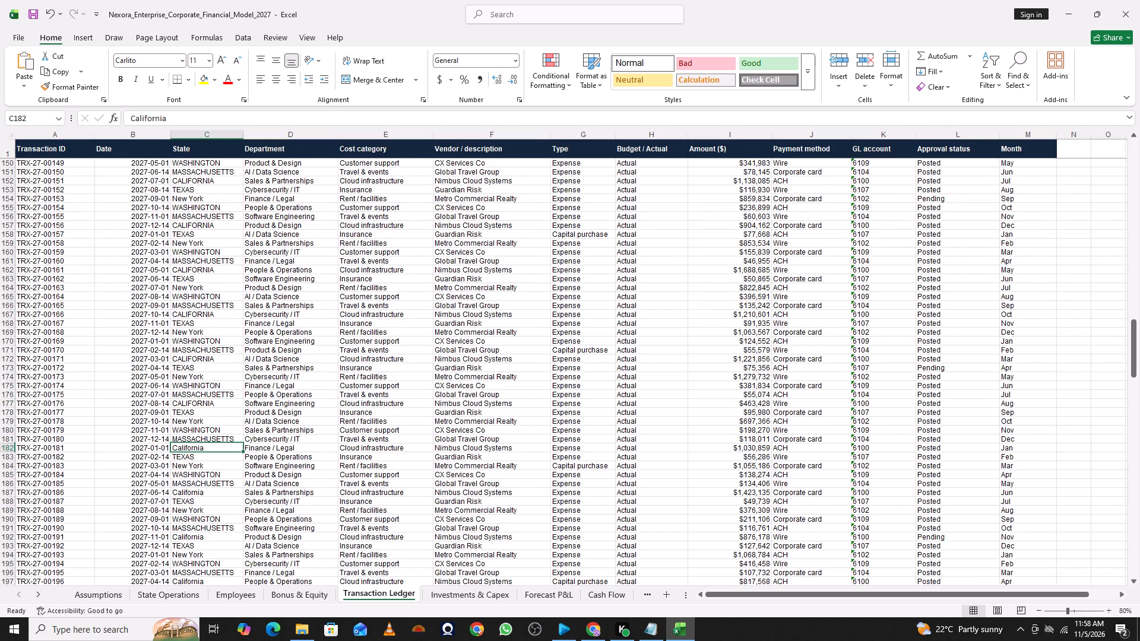
pyautogui.hotkey('ctrl', 'v')
pyautogui.click(202, 490)
pyautogui.hotkey('ctrl', 'v')
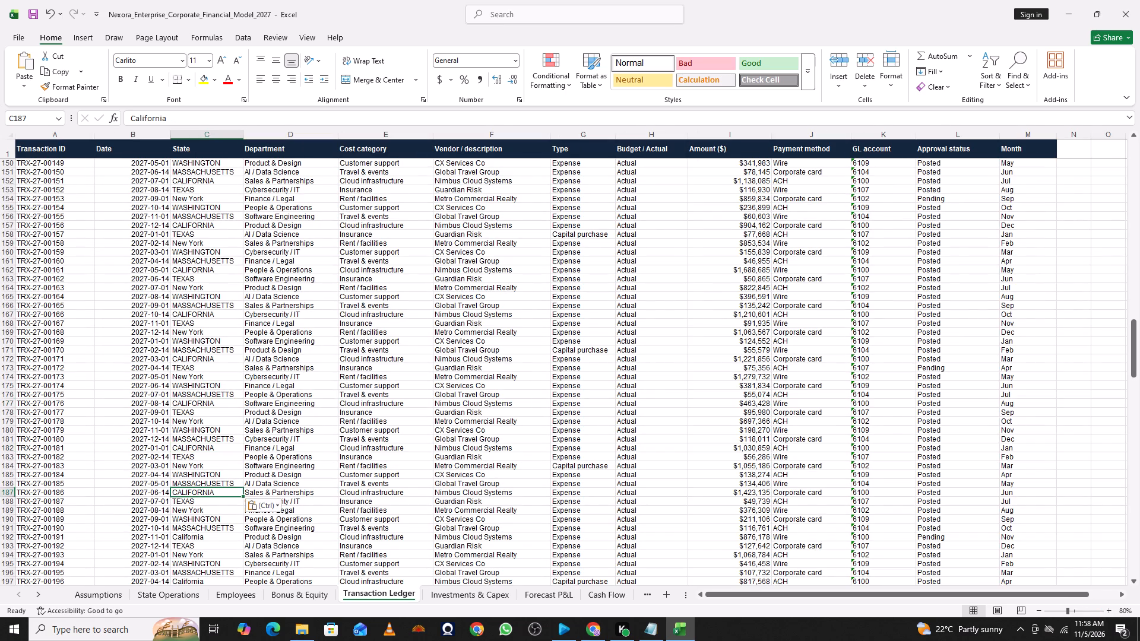
pyautogui.click(210, 535)
pyautogui.hotkey('ctrl', 'v')
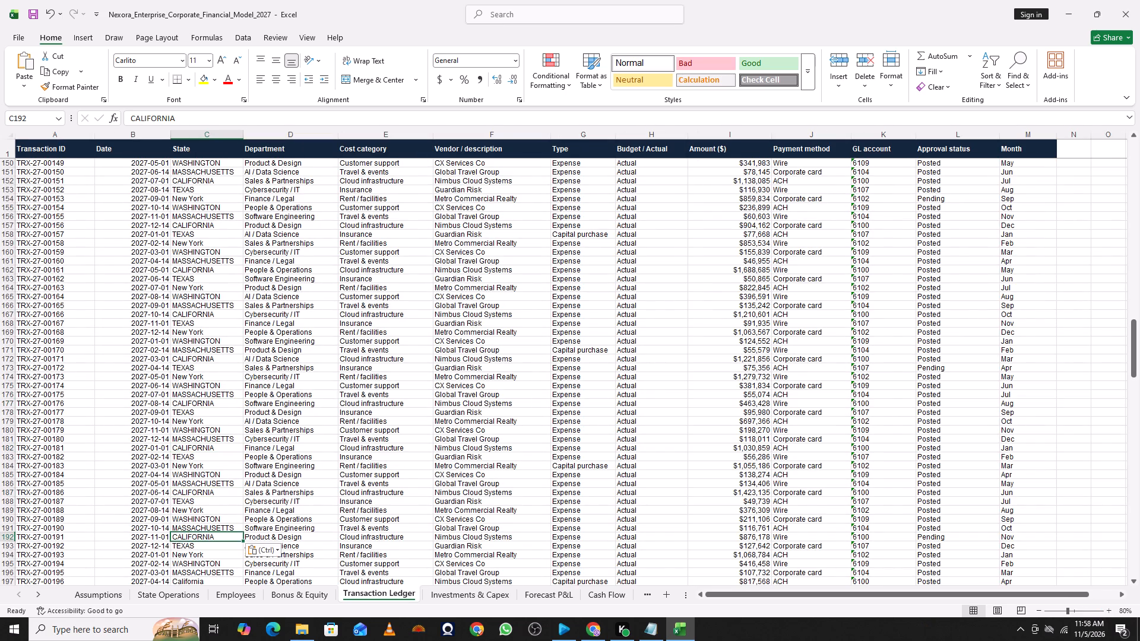
# Paste CALIFORNIA over the mixed-case California entries in State cells C197, C202, C207 and C212.
pyautogui.keyDown('ctrl'); pyautogui.scroll(-2, 207, 560); pyautogui.keyUp('ctrl')
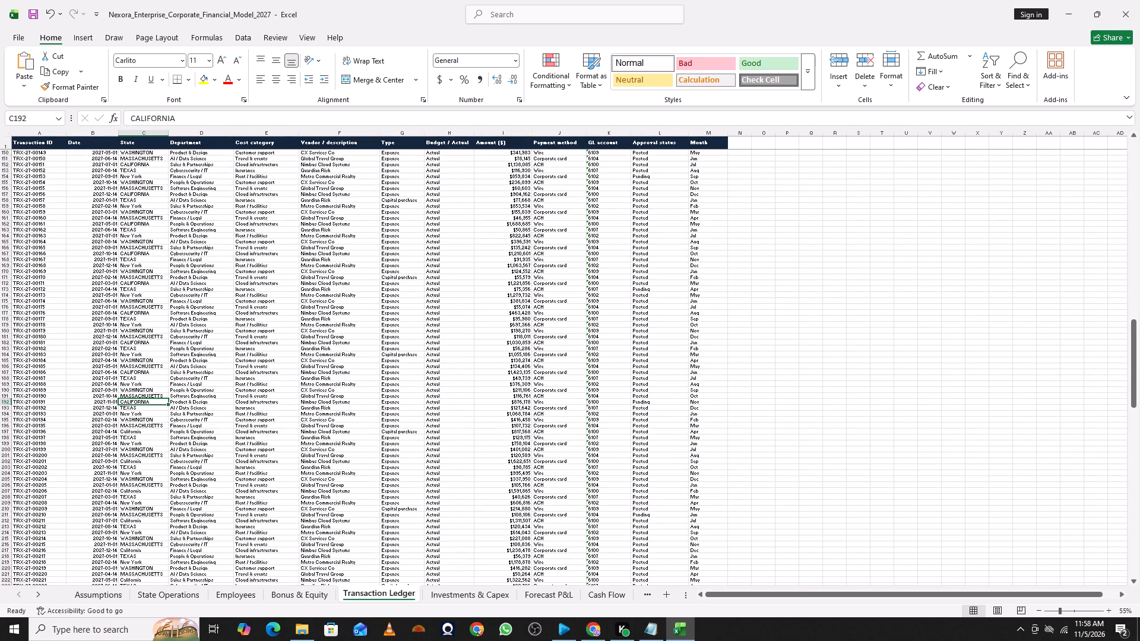
pyautogui.click(1109, 609)
pyautogui.click(1109, 609)
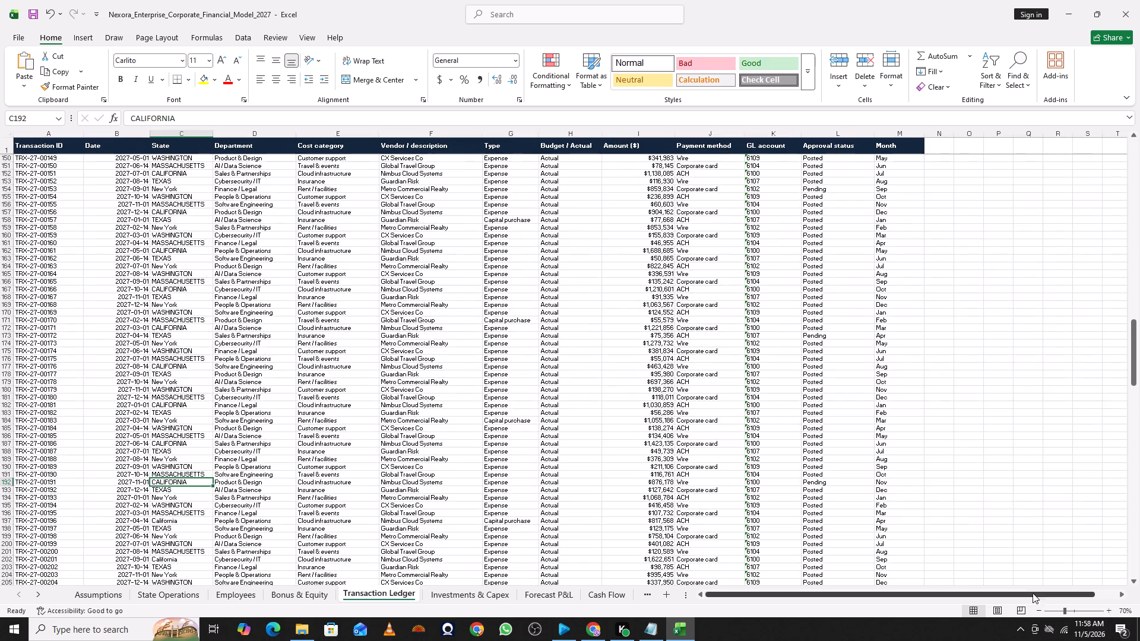
pyautogui.scroll(-3, 197, 516)
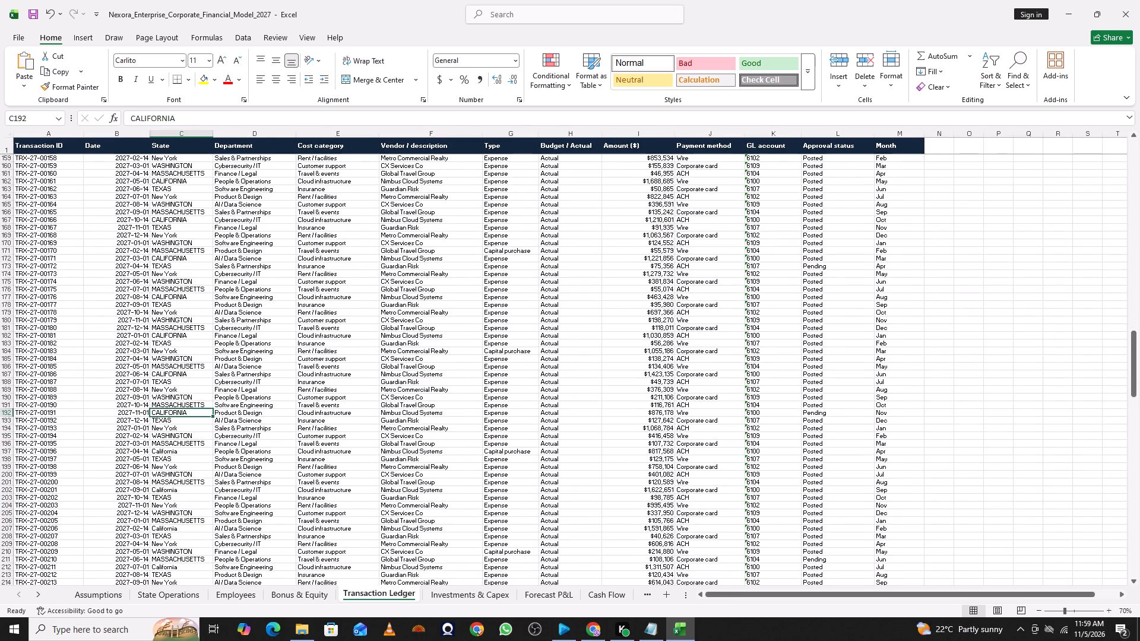
pyautogui.click(183, 452)
pyautogui.hotkey('ctrl', 'v')
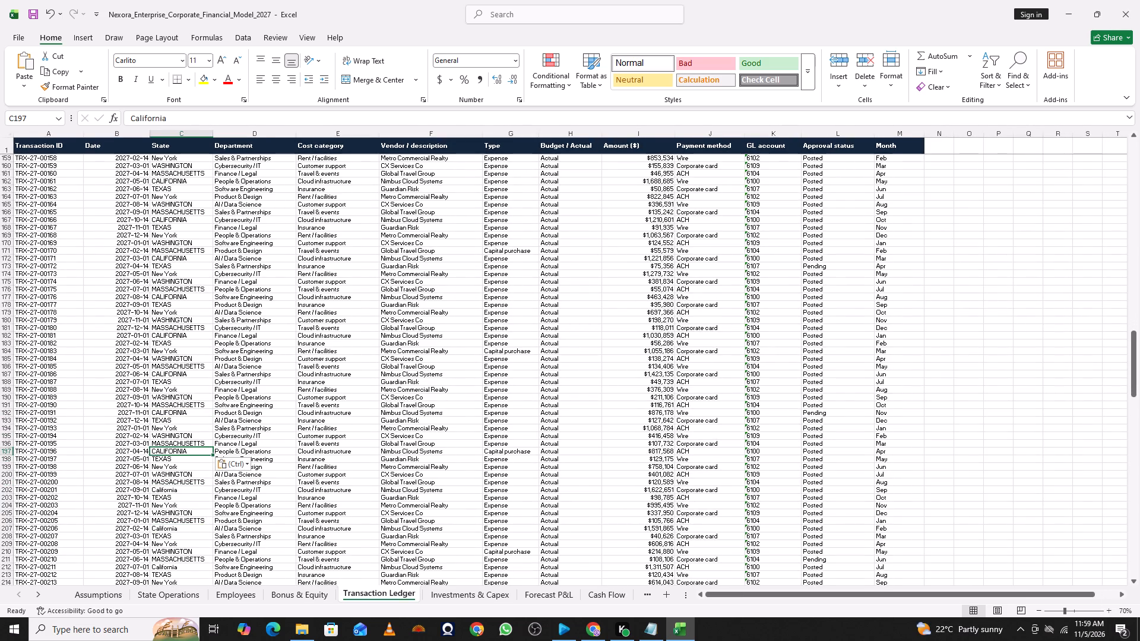
pyautogui.click(178, 490)
pyautogui.hotkey('ctrl', 'v')
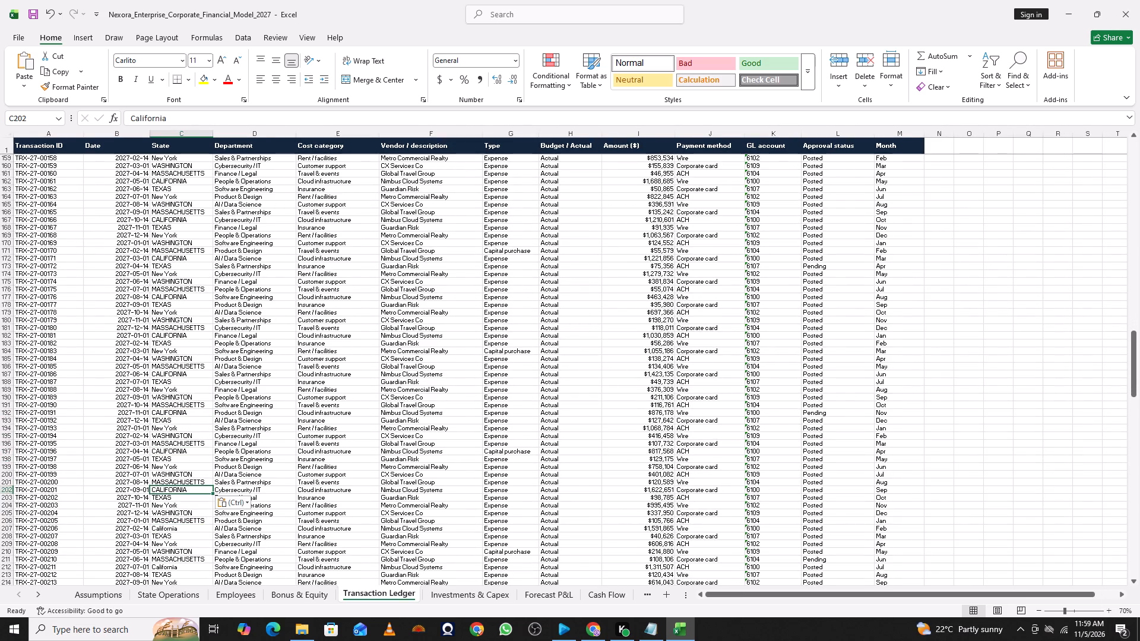
pyautogui.click(188, 532)
pyautogui.hotkey('ctrl', 'v')
pyautogui.click(179, 568)
pyautogui.hotkey('ctrl', 'v')
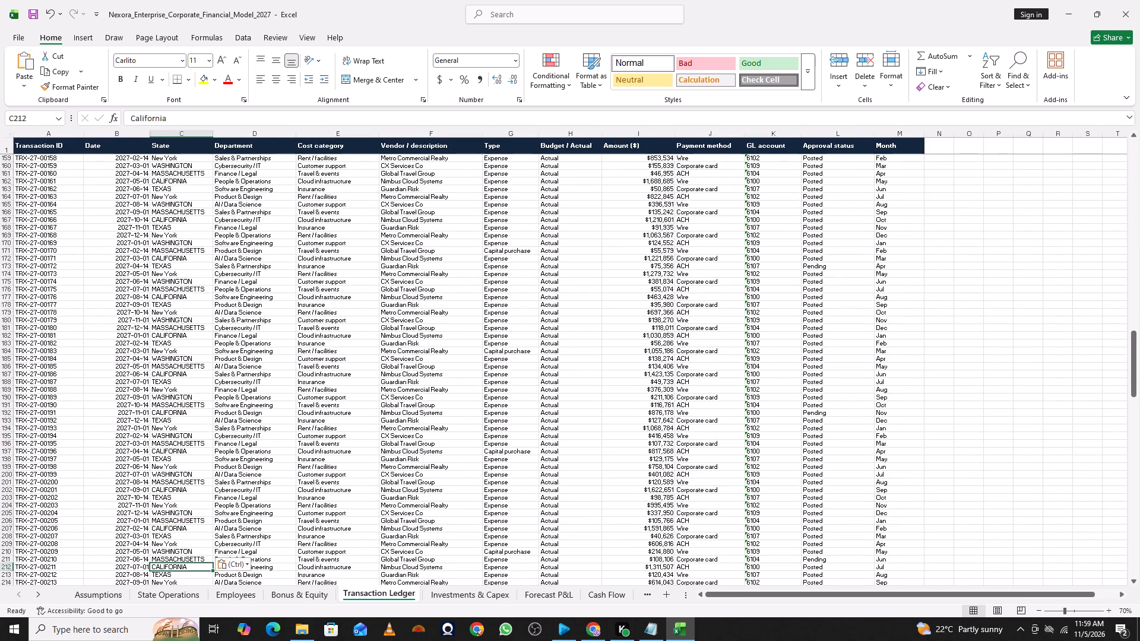
# Paste CALIFORNIA over the mixed-case California entries in State cells C217, C222 and C227.
pyautogui.scroll(-5, 195, 488)
pyautogui.click(178, 491)
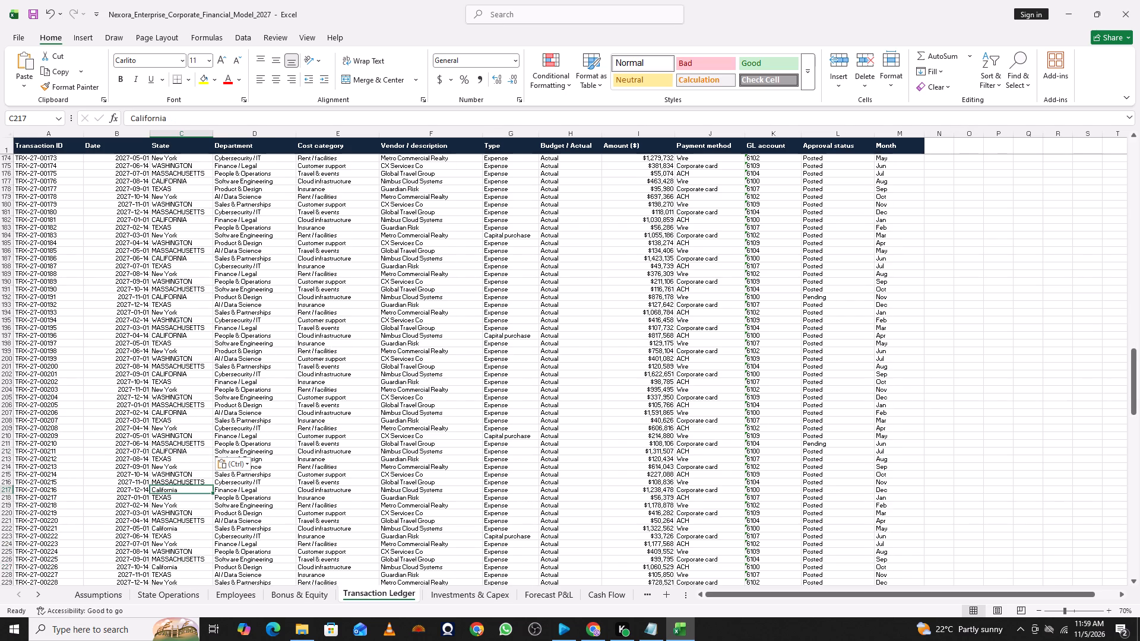
pyautogui.hotkey('ctrl', 'v')
pyautogui.click(177, 530)
pyautogui.hotkey('ctrl', 'v')
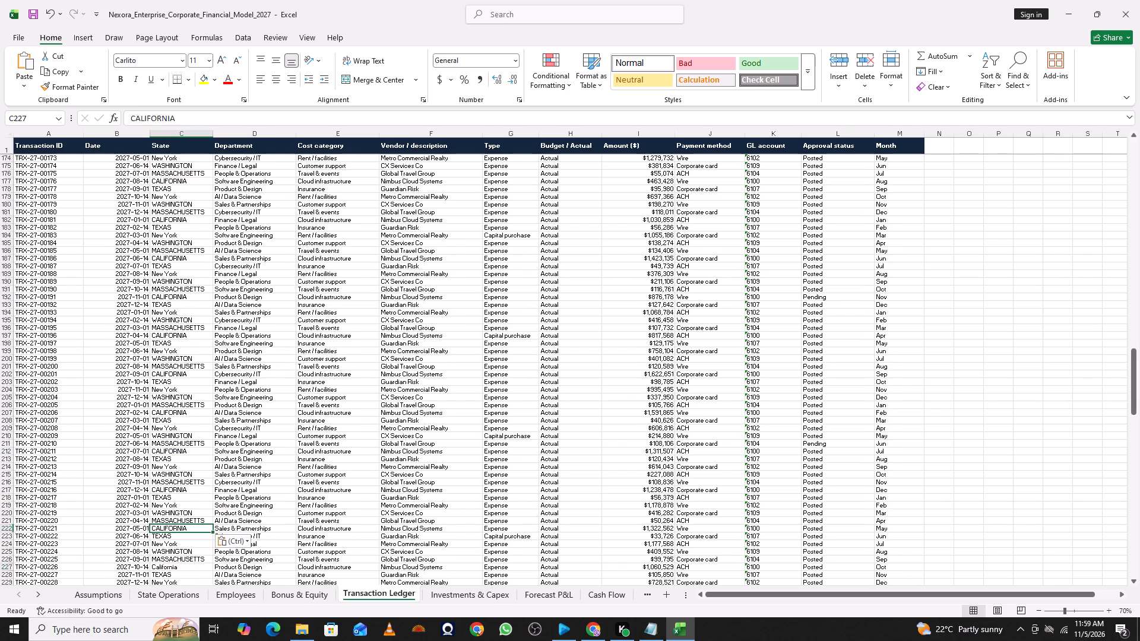
pyautogui.click(179, 565)
pyautogui.hotkey('ctrl', 'v')
# Paste CALIFORNIA over the mixed-case California entries in State cells C232, C237 and C242.
pyautogui.scroll(-5, 183, 554)
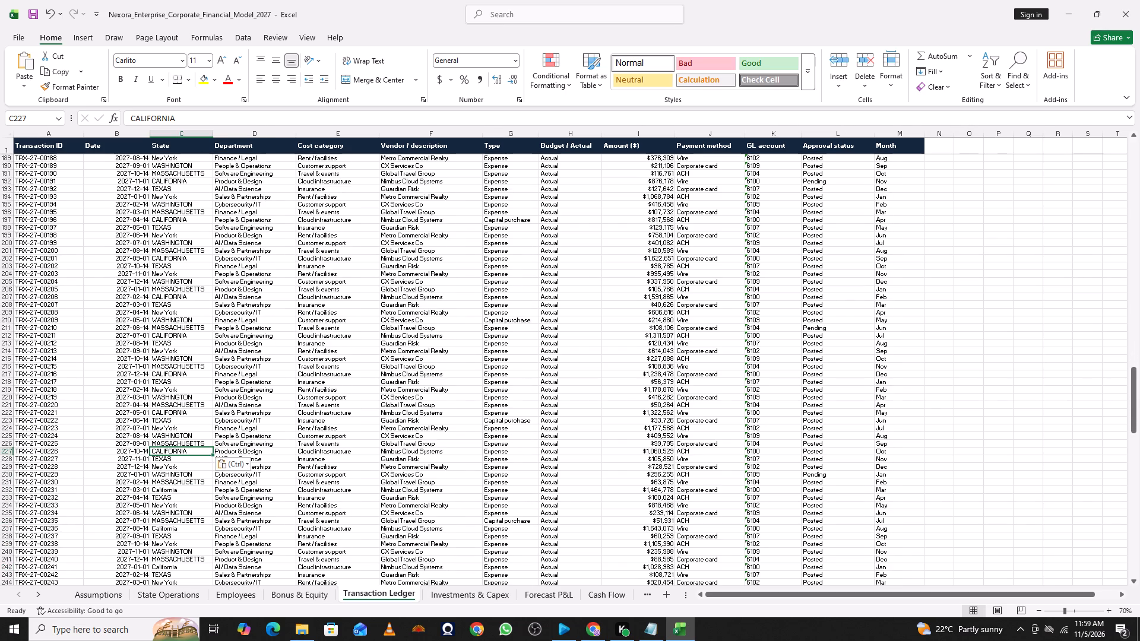
pyautogui.click(189, 490)
pyautogui.hotkey('ctrl', 'v')
pyautogui.click(172, 531)
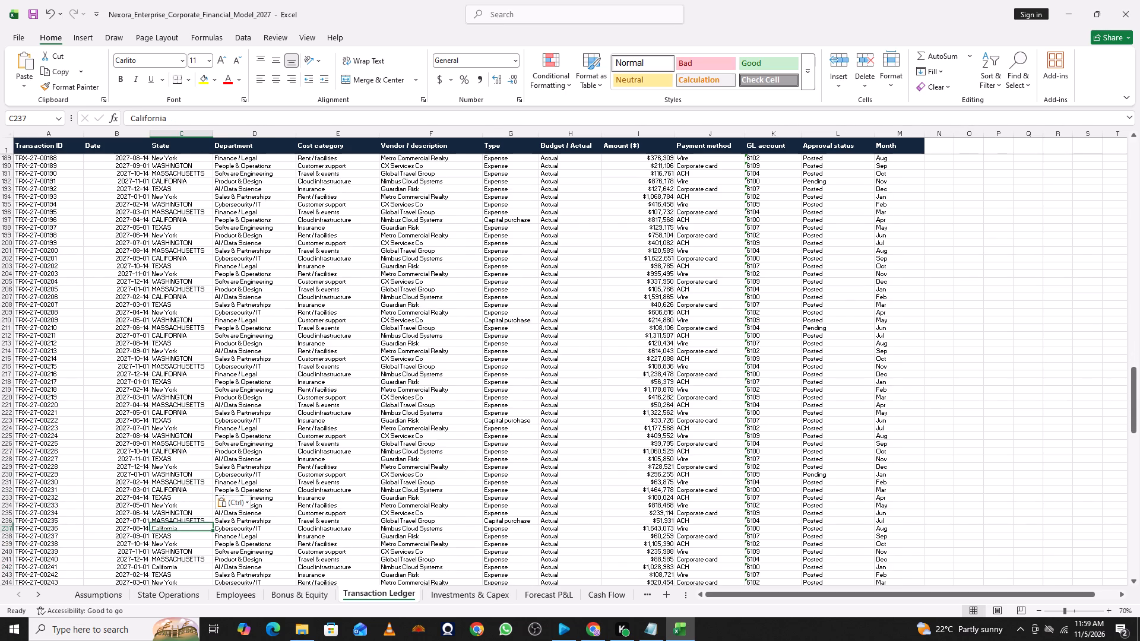
pyautogui.hotkey('ctrl', 'v')
pyautogui.click(179, 565)
pyautogui.hotkey('ctrl', 'v')
# Paste CALIFORNIA over the mixed-case California entry in State cell C247.
pyautogui.keyDown('ctrl'); pyautogui.scroll(-4, 181, 553); pyautogui.keyUp('ctrl')
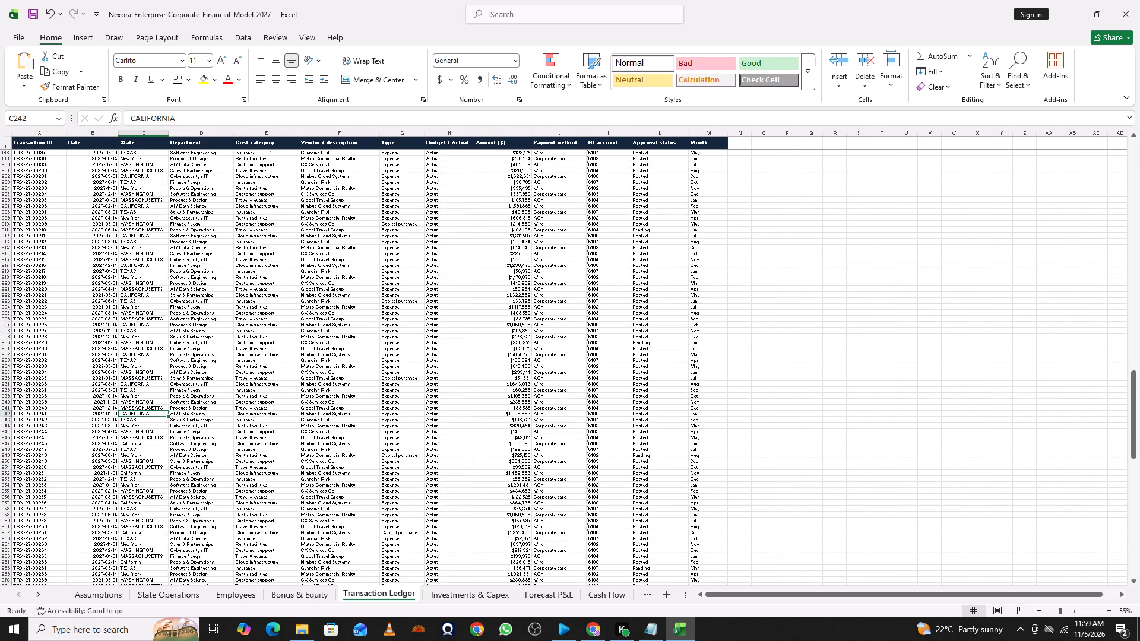
pyautogui.keyDown('ctrl'); pyautogui.scroll(-1, 181, 553); pyautogui.keyUp('ctrl')
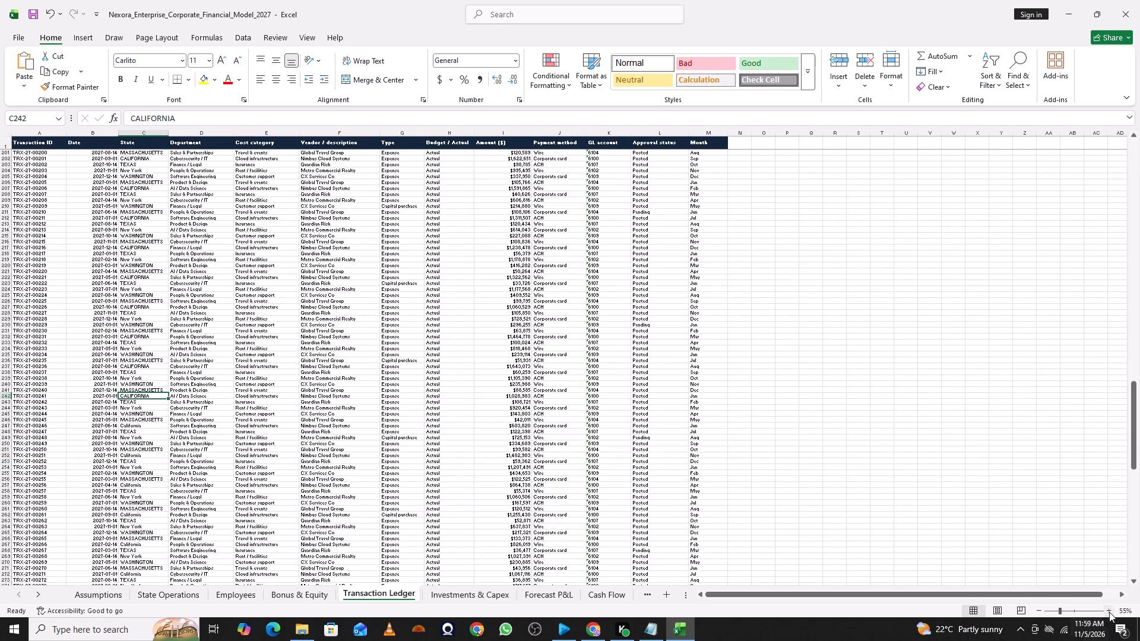
pyautogui.click(1109, 608)
pyautogui.click(1109, 608)
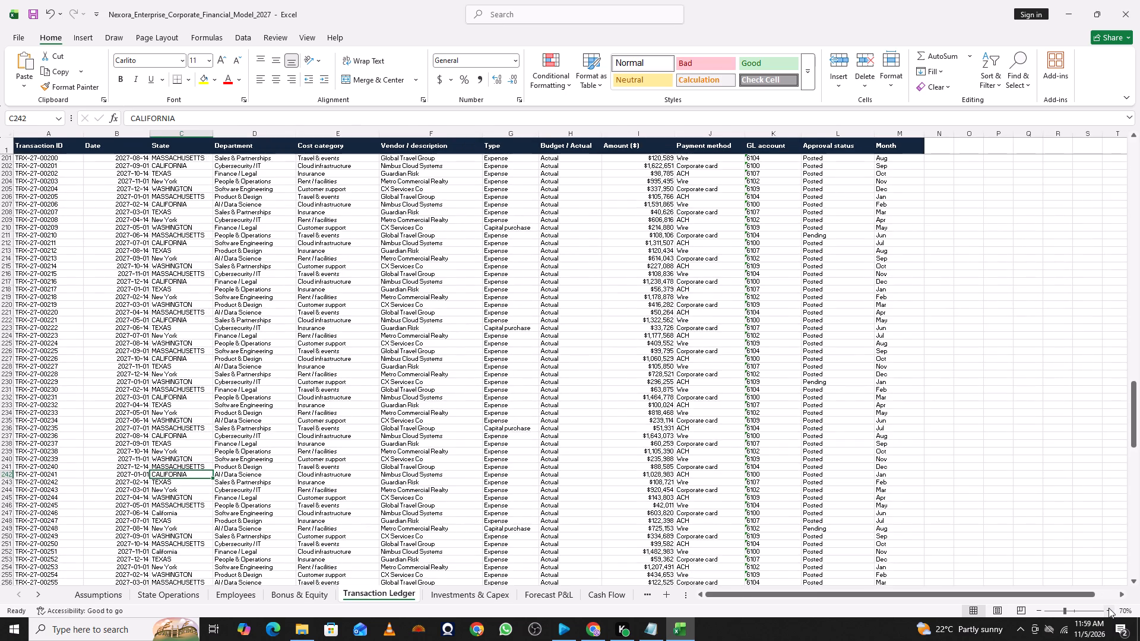
pyautogui.click(1109, 608)
pyautogui.scroll(-3, 201, 489)
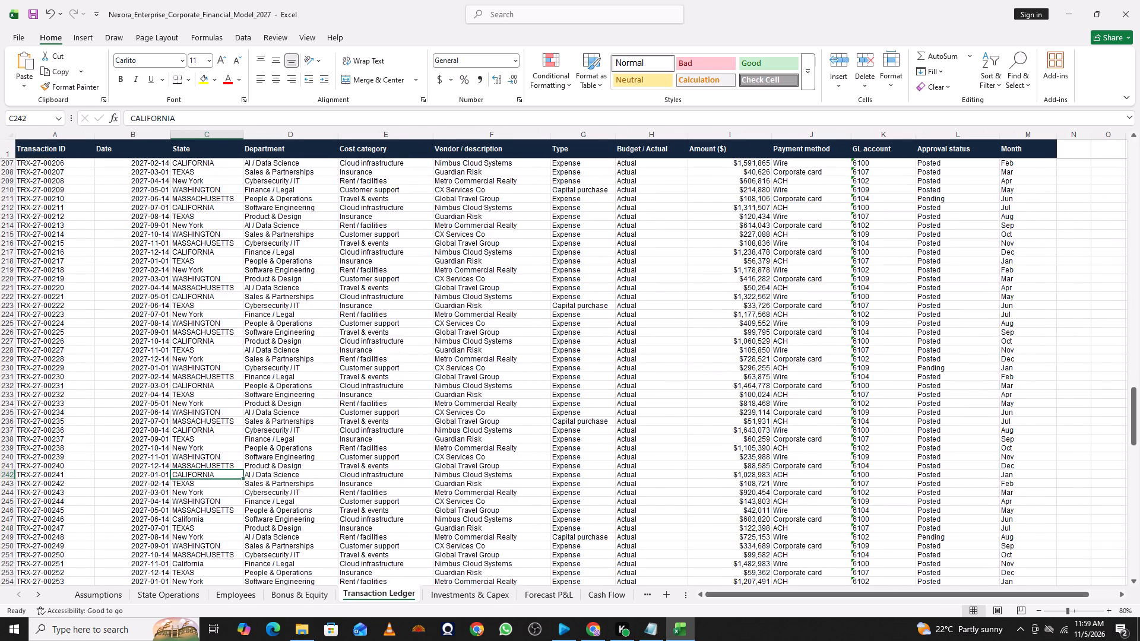
pyautogui.scroll(-1, 201, 489)
pyautogui.click(206, 468)
pyautogui.hotkey('ctrl', 'v')
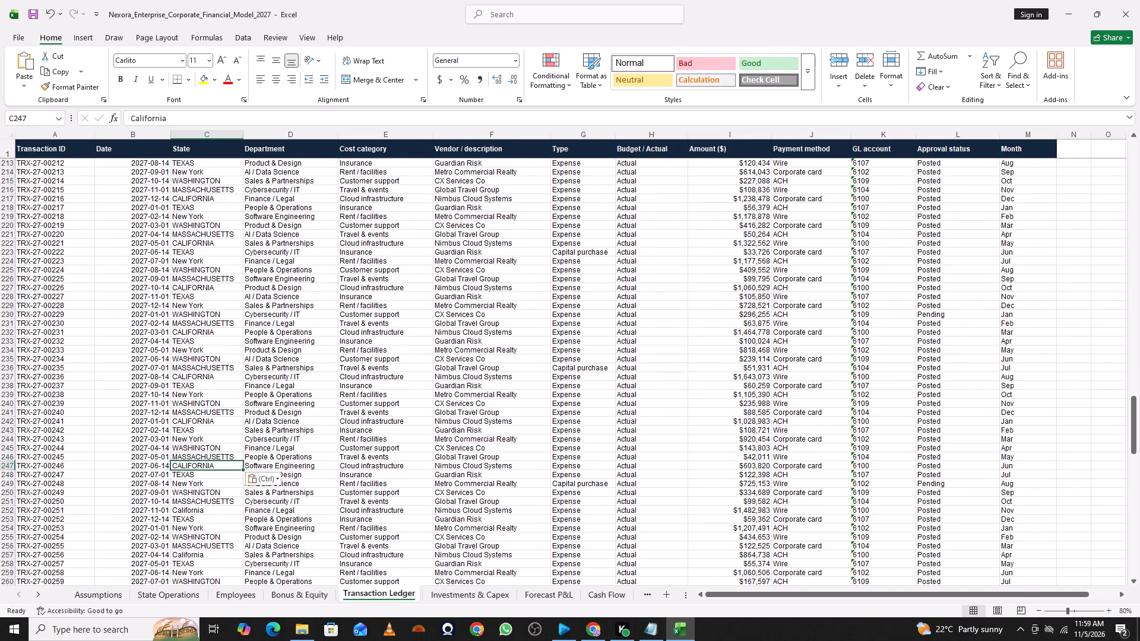
# Paste CALIFORNIA over the mixed-case California entries in State cells C252, C257, C262 and C267.
pyautogui.click(201, 513)
pyautogui.hotkey('ctrl', 'v')
pyautogui.click(204, 555)
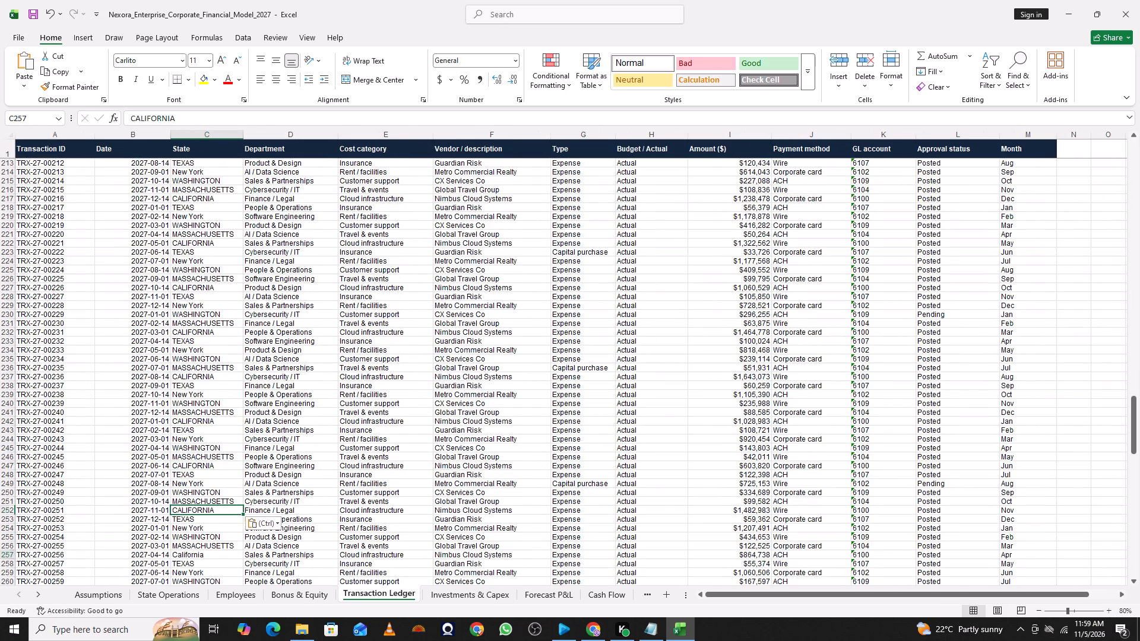
pyautogui.hotkey('ctrl', 'v')
pyautogui.scroll(-4, 211, 508)
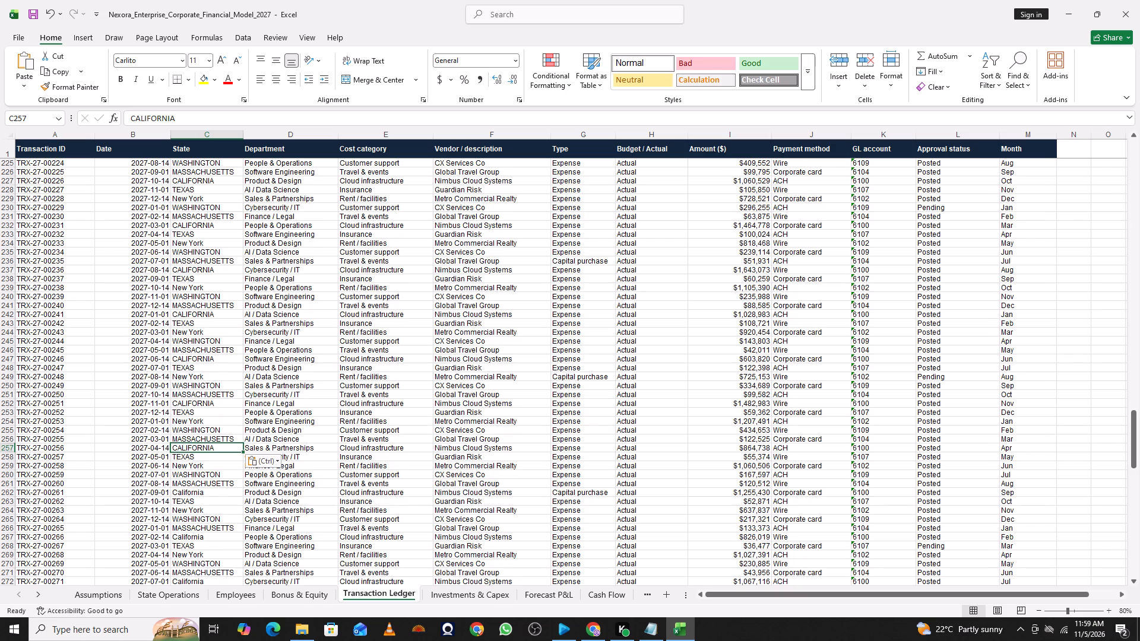
pyautogui.click(208, 494)
pyautogui.hotkey('ctrl', 'v')
pyautogui.click(202, 537)
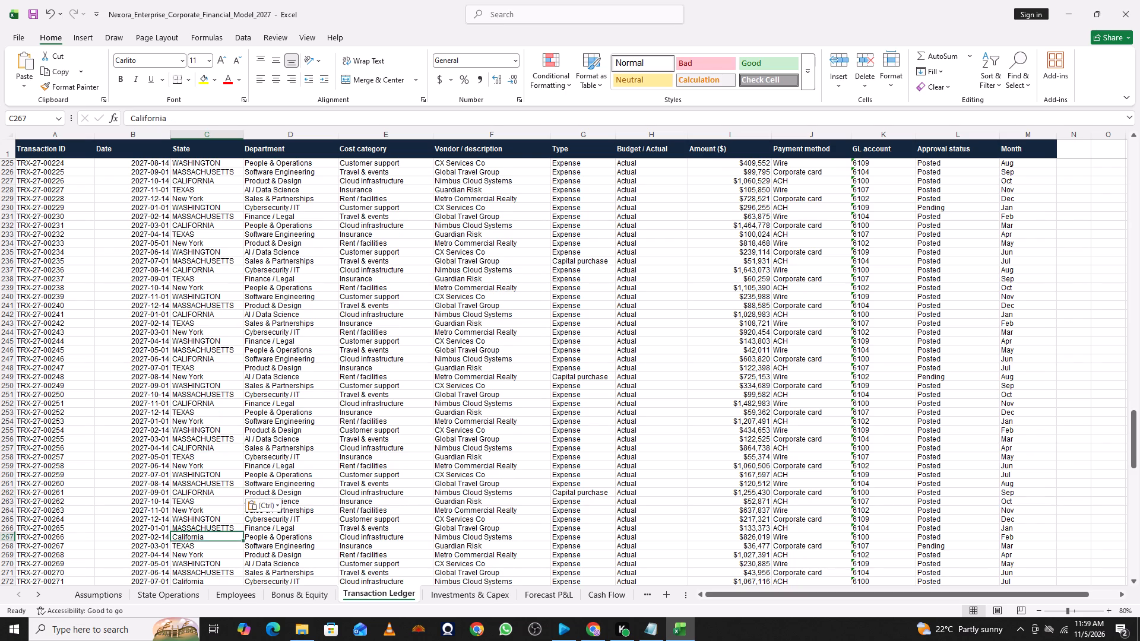
pyautogui.hotkey('ctrl', 'v')
# Paste CALIFORNIA over the mixed-case California entries in State cells C277 and C272.
pyautogui.scroll(-4, 206, 531)
pyautogui.click(198, 521)
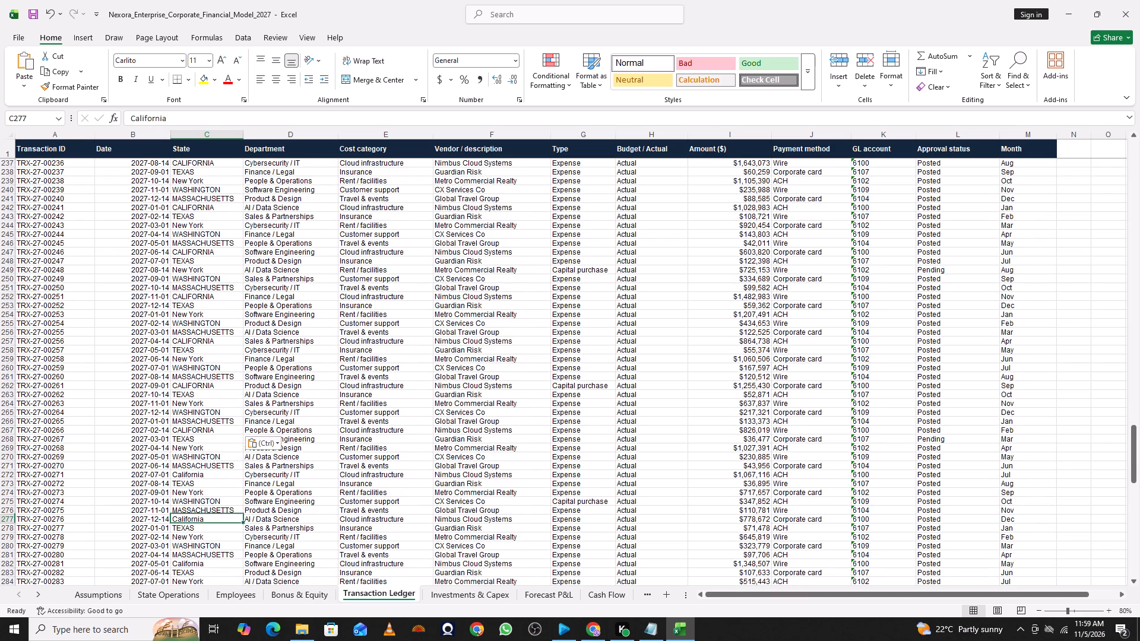
pyautogui.hotkey('ctrl', 'v')
pyautogui.click(204, 475)
pyautogui.hotkey('ctrl', 'v')
# Paste CALIFORNIA over the mixed-case California entries in State cells C282, C287 and C292.
pyautogui.scroll(-3, 201, 529)
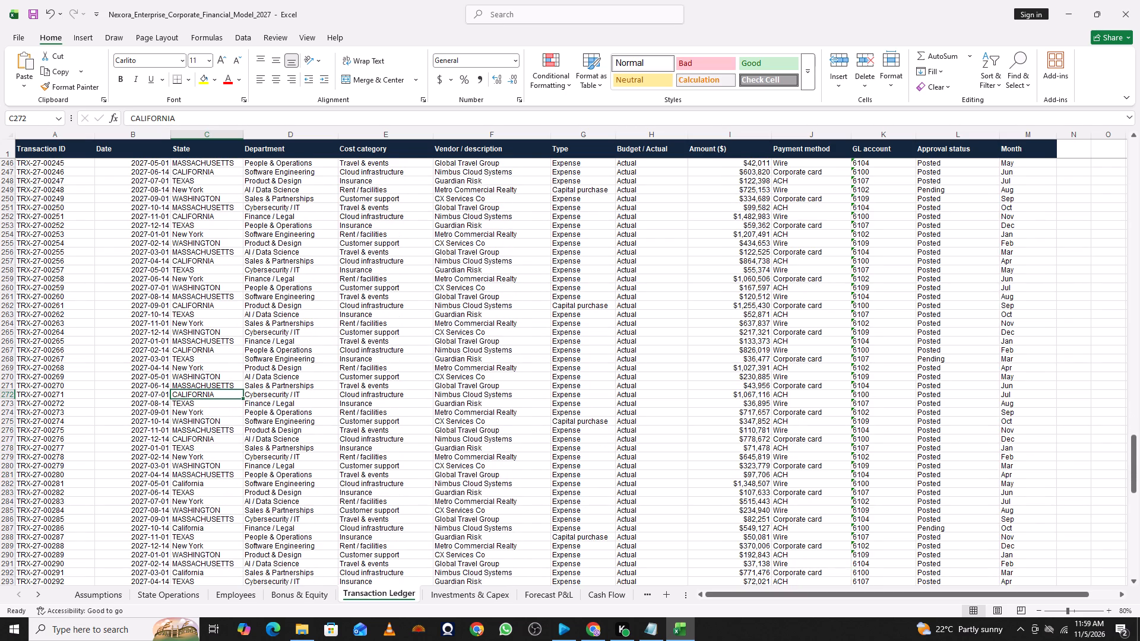
pyautogui.click(212, 485)
pyautogui.hotkey('ctrl', 'v')
pyautogui.click(191, 528)
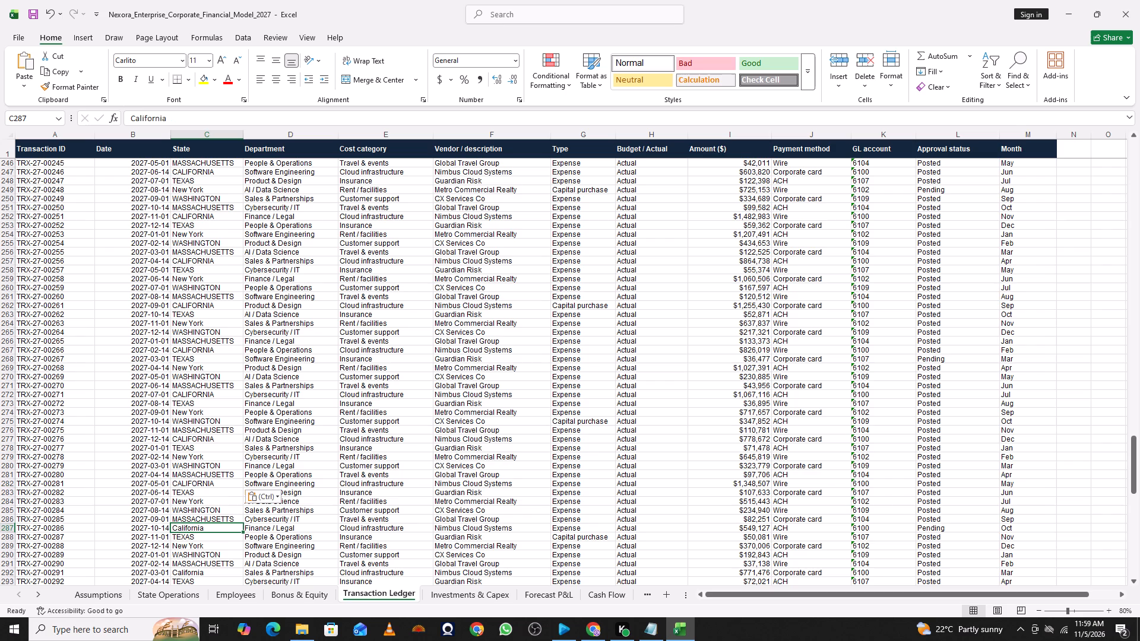
pyautogui.hotkey('ctrl', 'v')
pyautogui.click(201, 572)
pyautogui.hotkey('ctrl', 'v')
# Paste CALIFORNIA over the mixed-case California entries in State cells C302, C297 and C307.
pyautogui.scroll(-2, 211, 545)
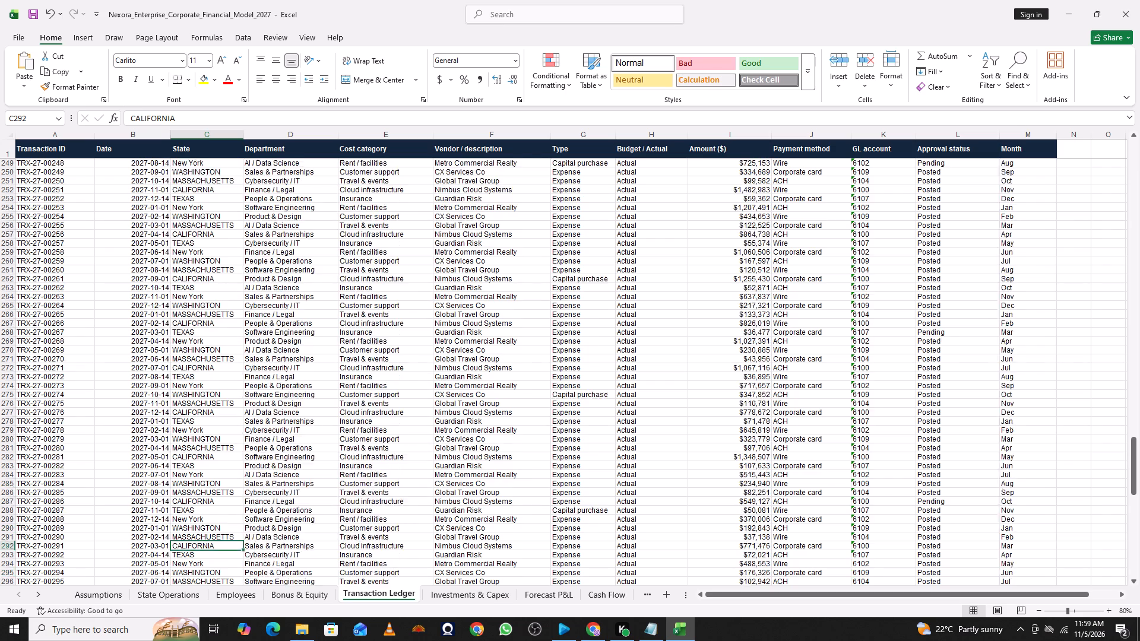
pyautogui.scroll(-4, 211, 545)
pyautogui.click(217, 501)
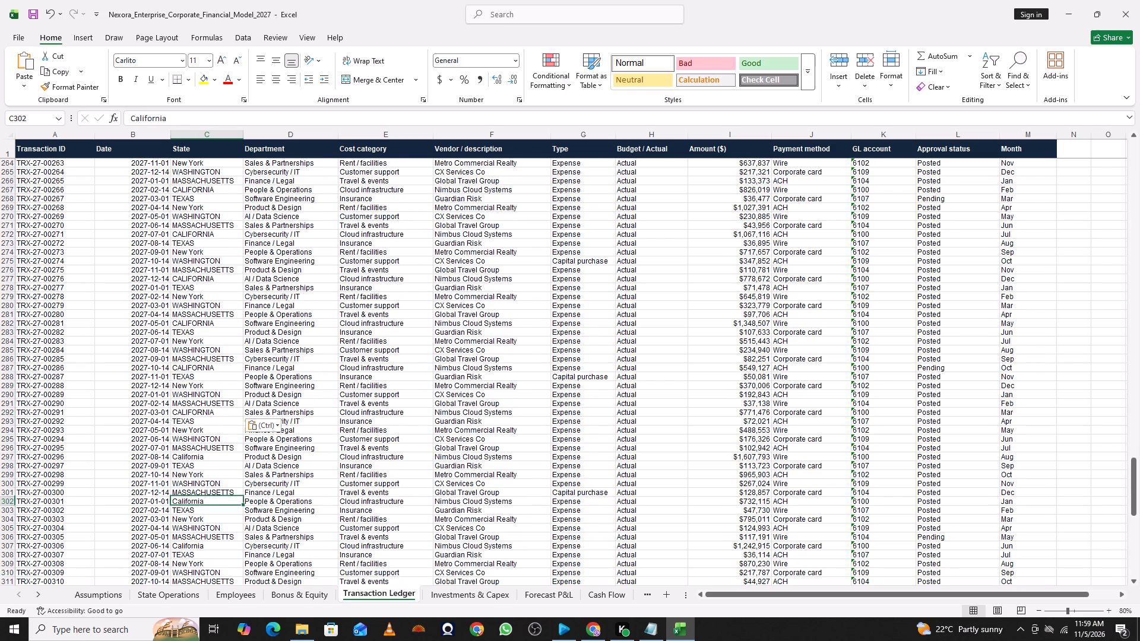
pyautogui.hotkey('ctrl', 'v')
pyautogui.click(220, 453)
pyautogui.hotkey('ctrl', 'v')
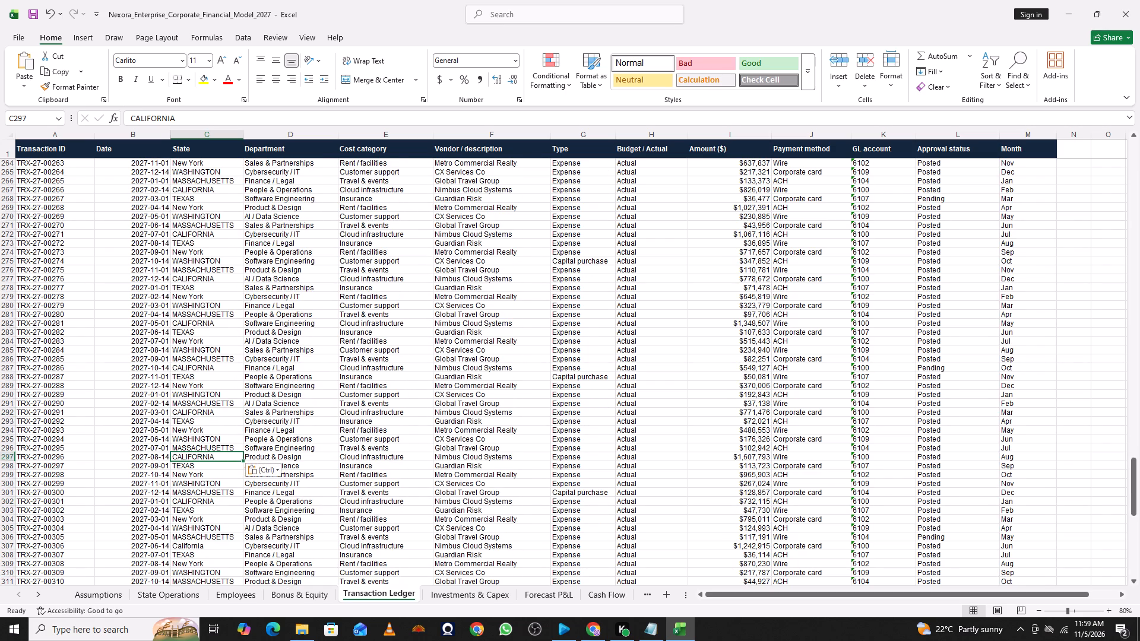
pyautogui.click(210, 548)
pyautogui.hotkey('ctrl', 'v')
# Paste CALIFORNIA over the mixed-case California entries in State cells C317, C312 and C322.
pyautogui.scroll(-5, 211, 537)
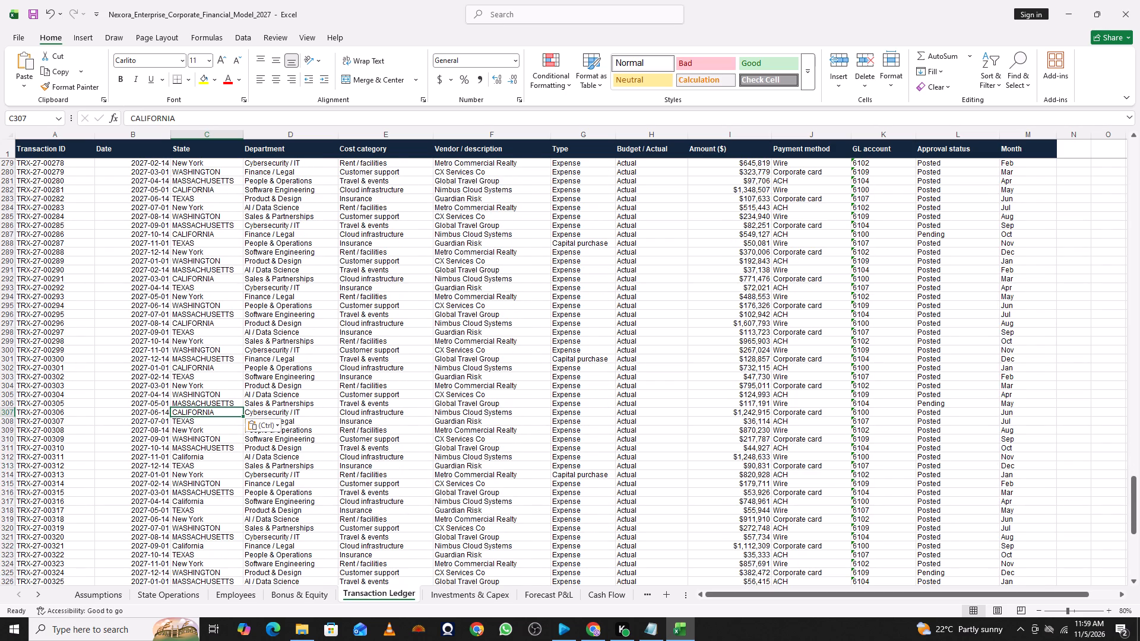
pyautogui.click(204, 501)
pyautogui.hotkey('ctrl', 'v')
pyautogui.click(216, 458)
pyautogui.hotkey('ctrl', 'v')
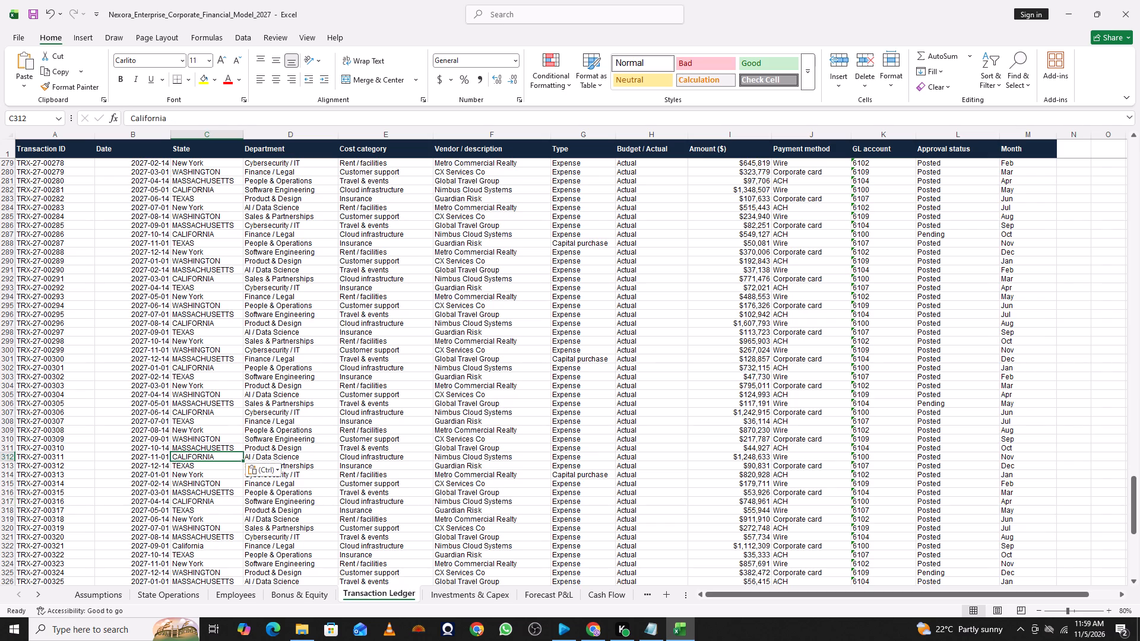
pyautogui.click(204, 549)
pyautogui.hotkey('ctrl', 'v')
# Paste CALIFORNIA over the mixed-case California entries in State cells C327, C332 and C337.
pyautogui.scroll(-4, 209, 546)
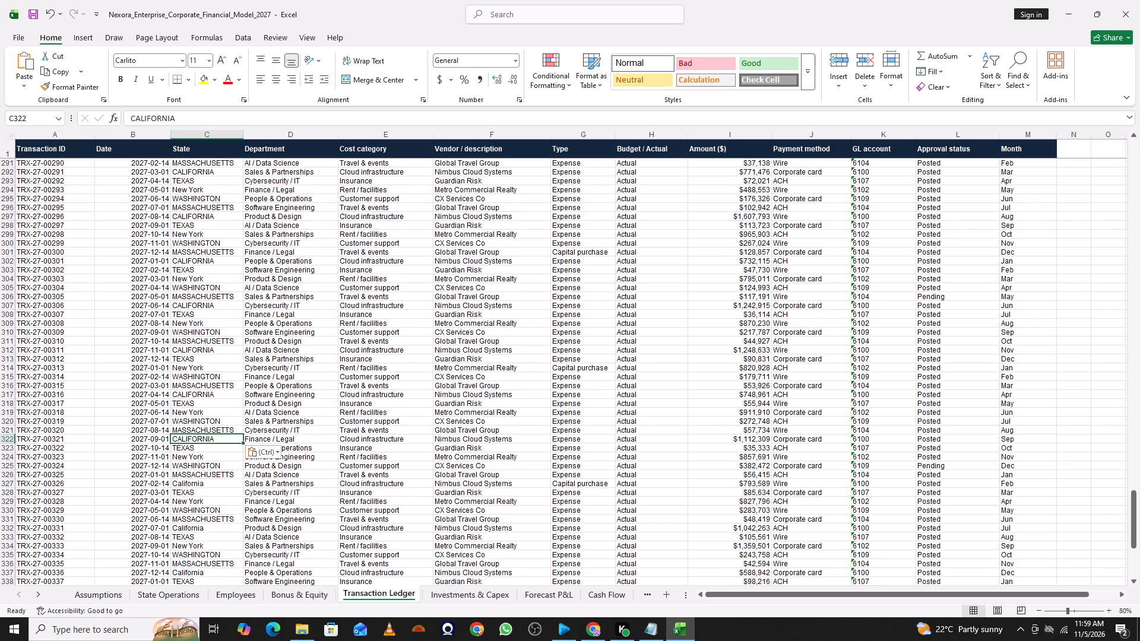
pyautogui.click(217, 485)
pyautogui.hotkey('ctrl', 'v')
pyautogui.keyDown('ctrl'); pyautogui.click(202, 533); pyautogui.keyUp('ctrl')
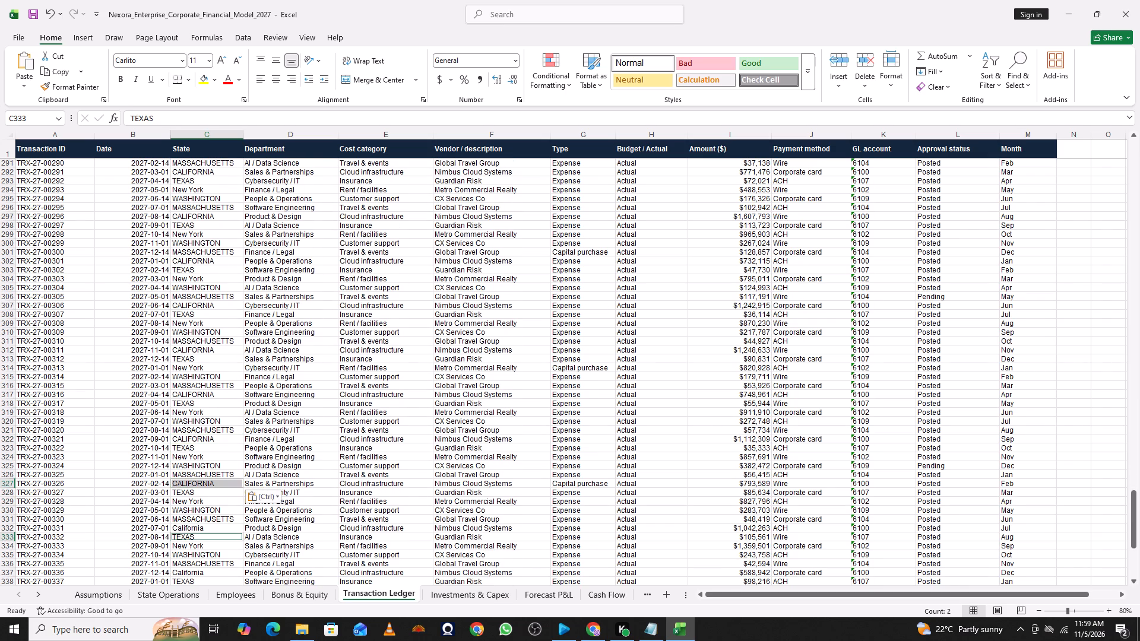
pyautogui.click(202, 529)
pyautogui.hotkey('ctrl', 'v')
pyautogui.click(199, 575)
pyautogui.hotkey('ctrl', 'v')
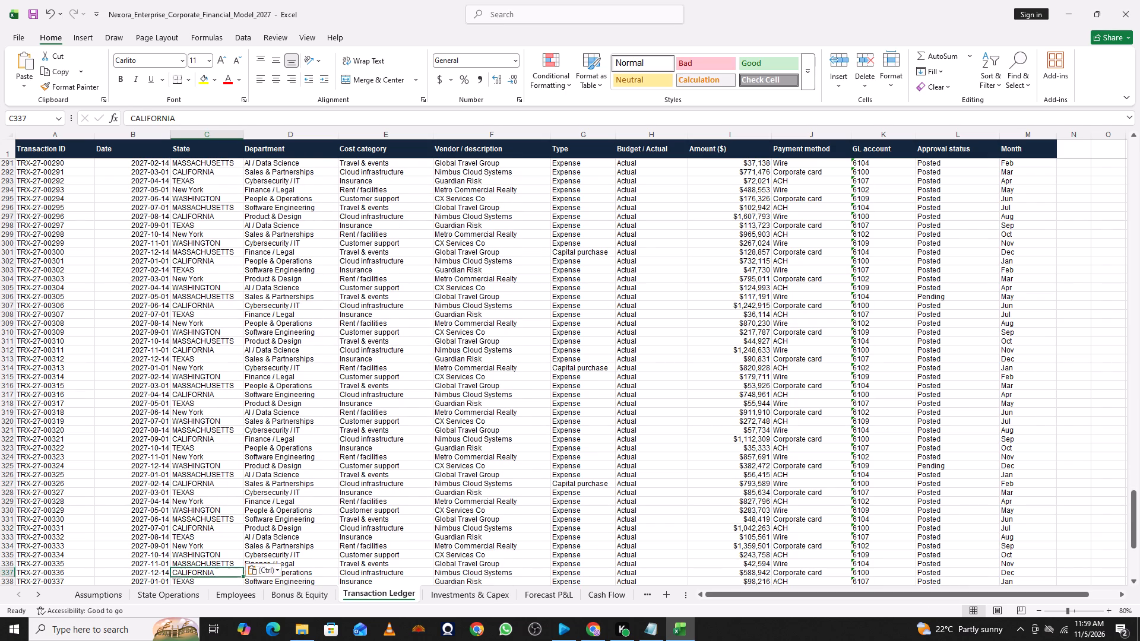
# Paste CALIFORNIA over the mixed-case California entries in State cells C347, C342 and C352.
pyautogui.scroll(-6, 202, 562)
pyautogui.click(213, 502)
pyautogui.hotkey('ctrl', 'v')
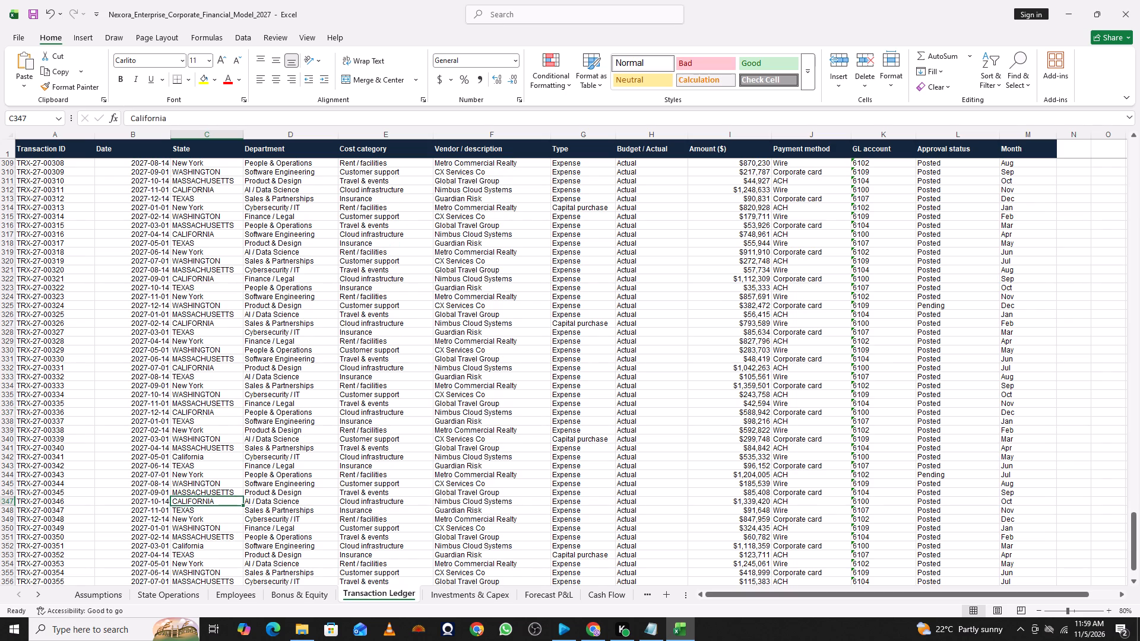
pyautogui.click(217, 460)
pyautogui.hotkey('ctrl', 'v')
pyautogui.click(205, 546)
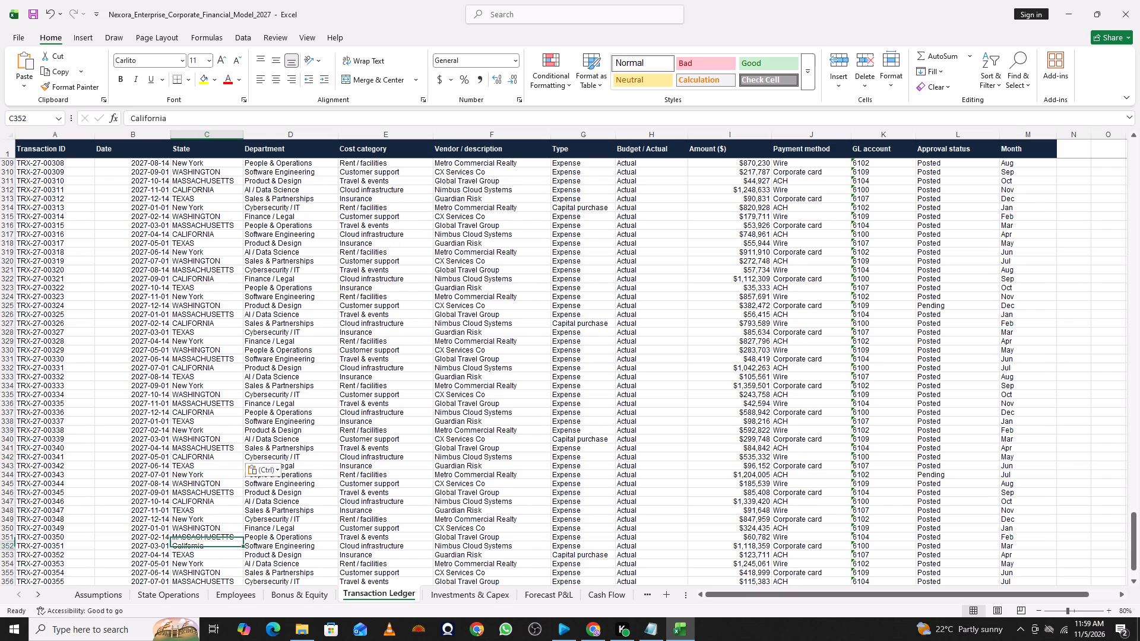
pyautogui.hotkey('ctrl', 'v')
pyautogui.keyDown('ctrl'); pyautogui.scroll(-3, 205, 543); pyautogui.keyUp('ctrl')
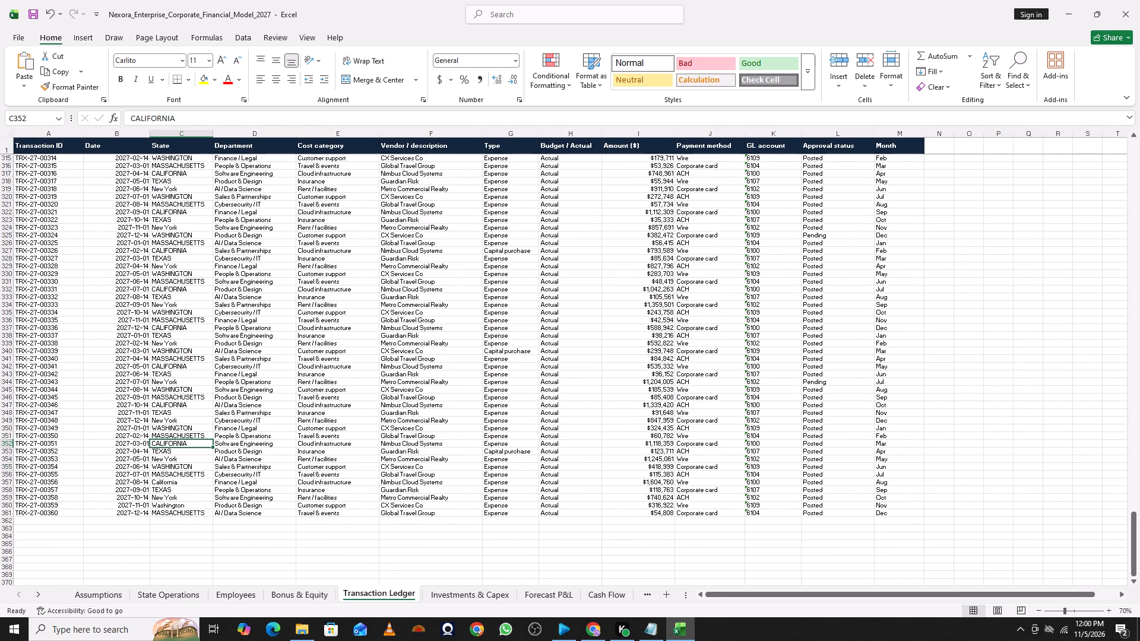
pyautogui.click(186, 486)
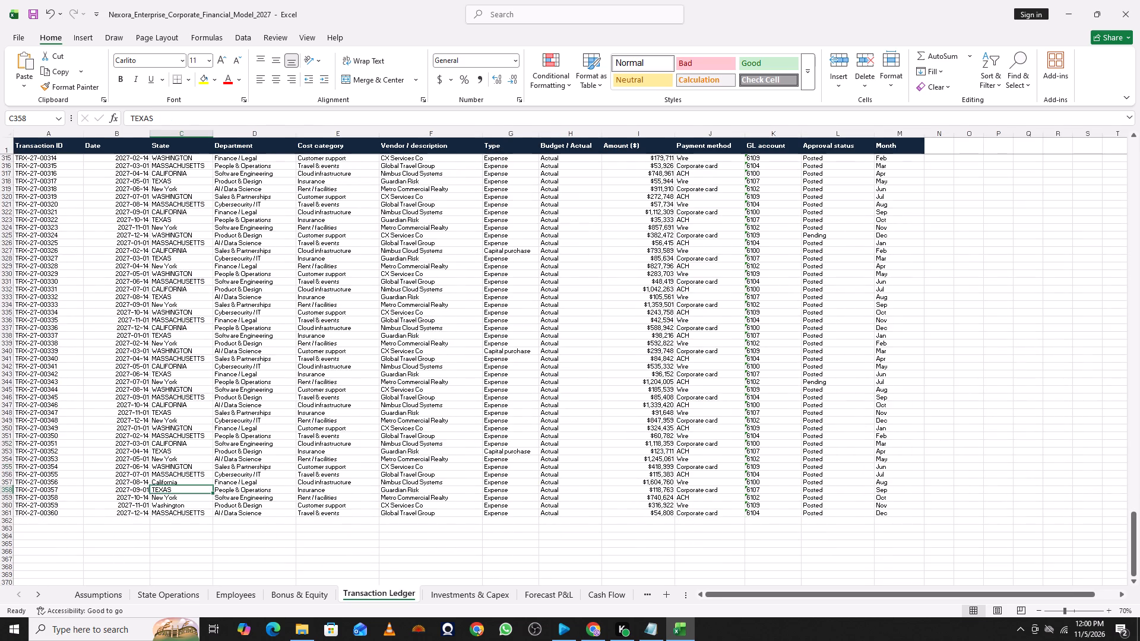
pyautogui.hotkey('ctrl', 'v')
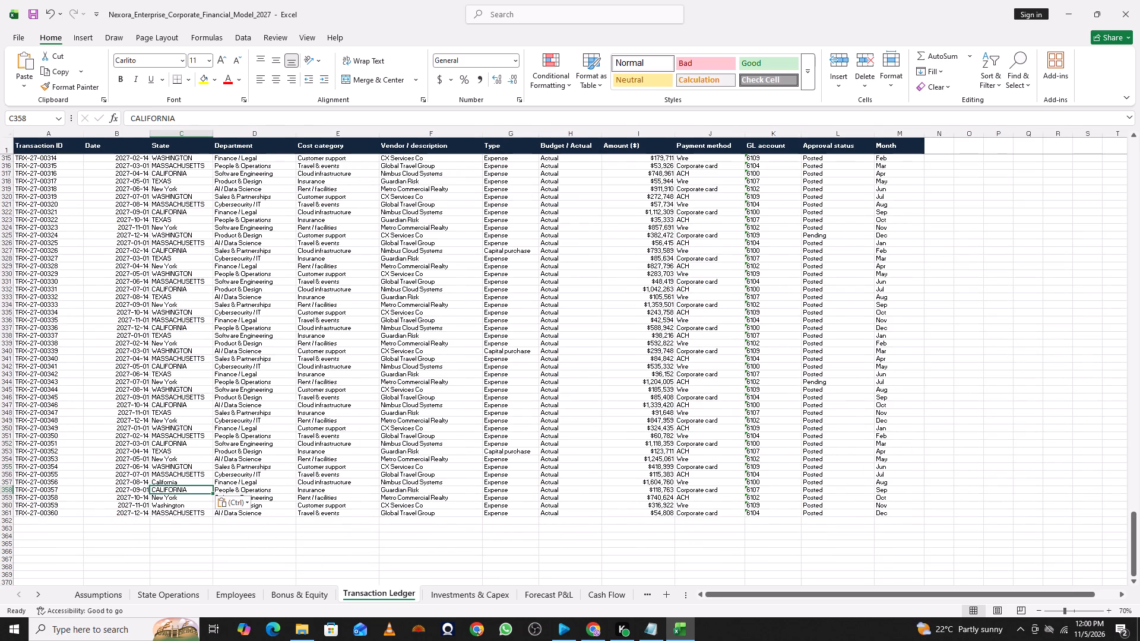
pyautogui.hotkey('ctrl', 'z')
# Paste CALIFORNIA over the last mixed-case California entry in State cell C357.
pyautogui.click(190, 481)
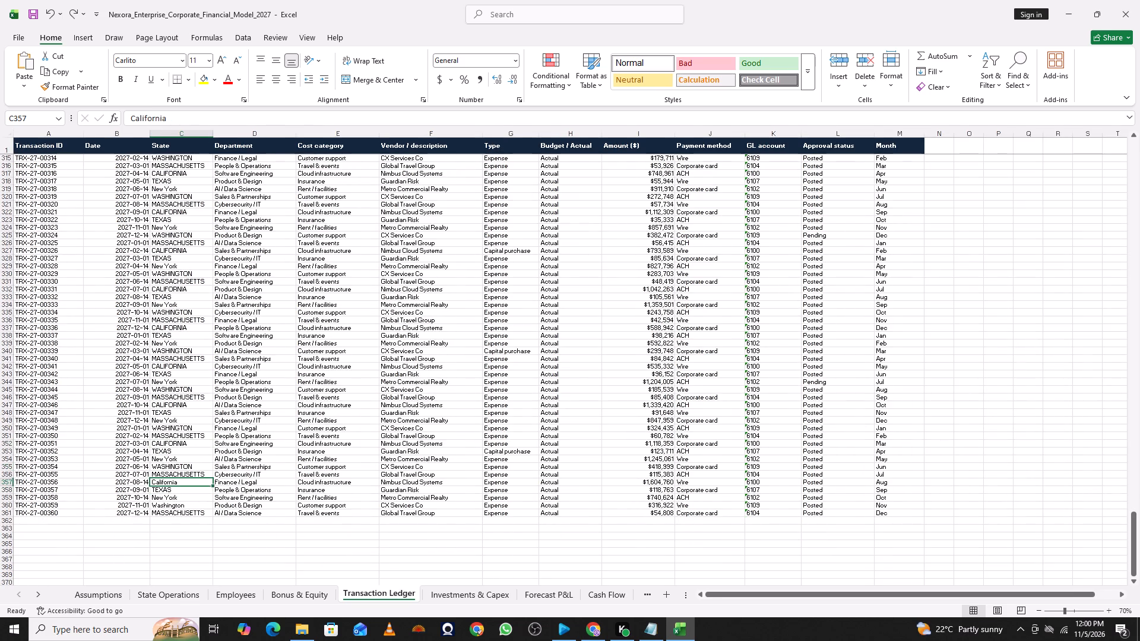
pyautogui.hotkey('ctrl', 'v')
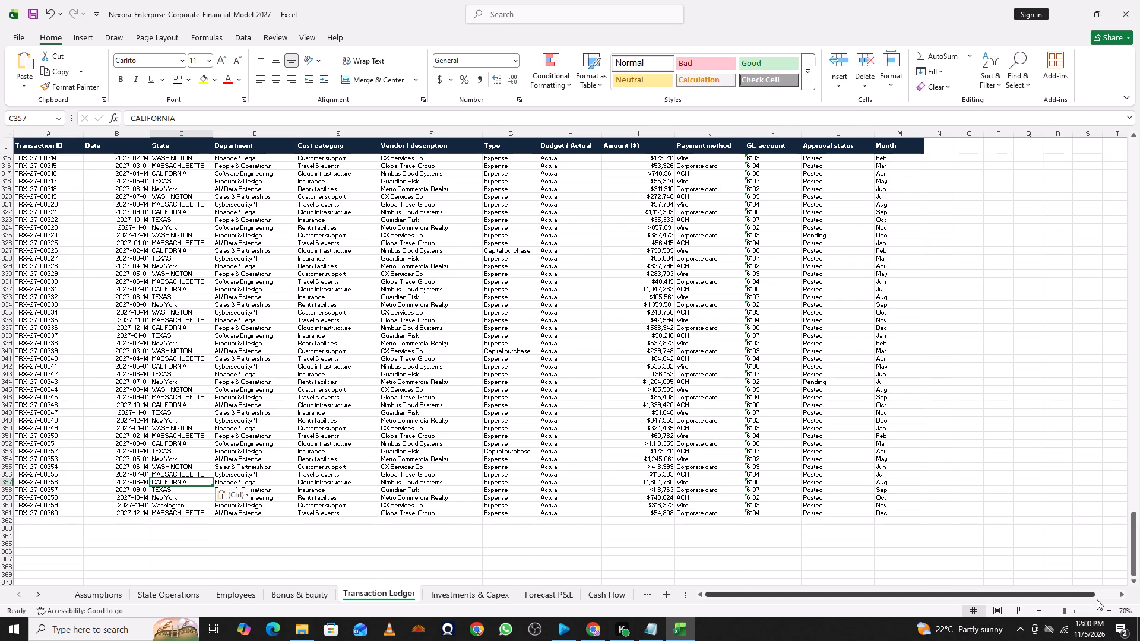
# Enter NEW YORK in State cell C4, the first mixed-case New York entry, and copy that text.
pyautogui.click(1106, 608)
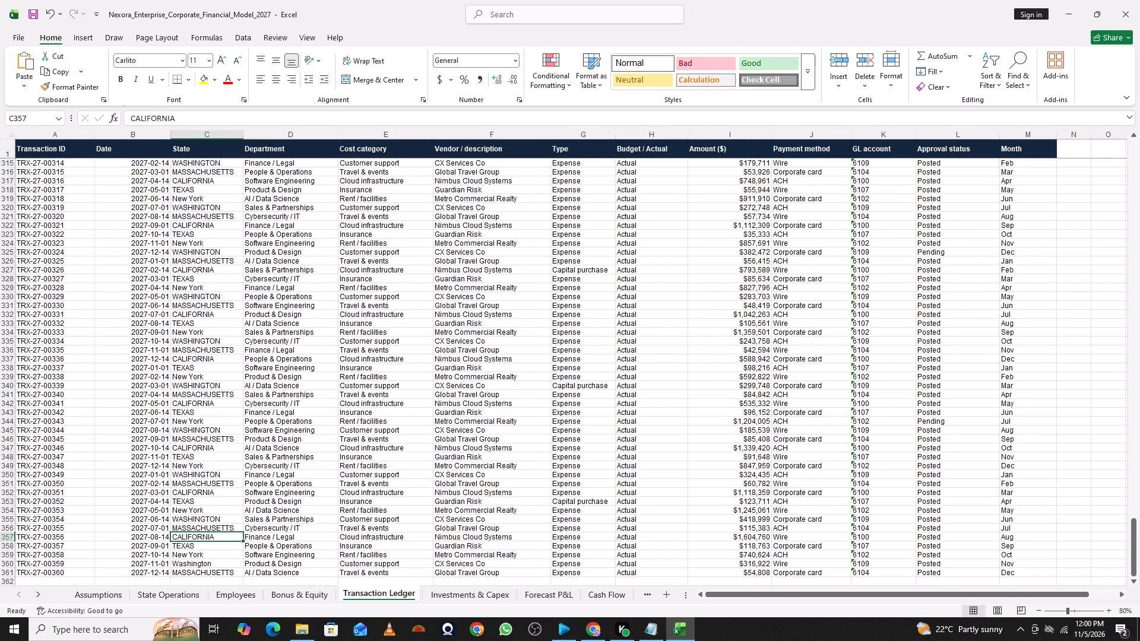
pyautogui.scroll(8, 249, 421)
pyautogui.scroll(18, 249, 420)
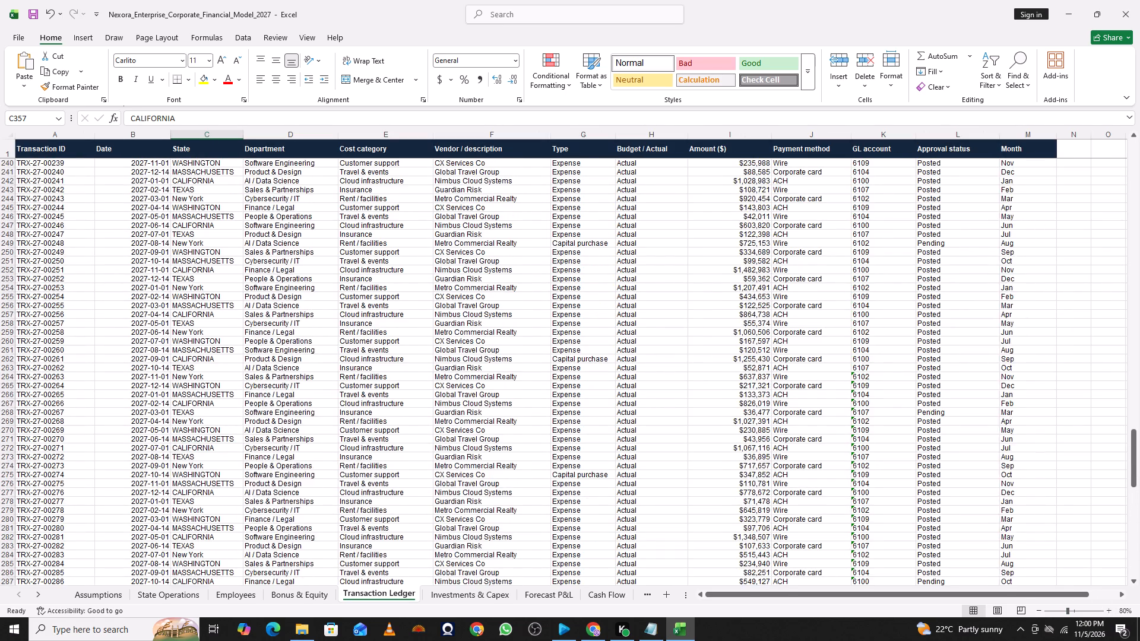
pyautogui.scroll(20, 252, 404)
pyautogui.scroll(20, 252, 404)
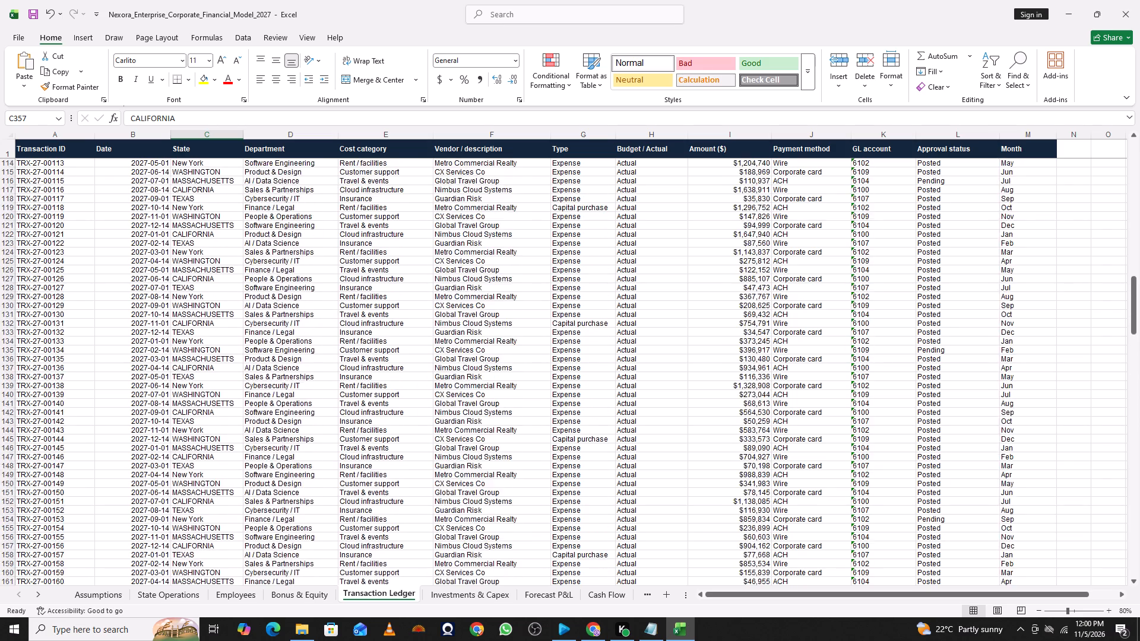
pyautogui.scroll(13, 251, 375)
pyautogui.scroll(-1, 250, 375)
pyautogui.scroll(13, 250, 375)
pyautogui.scroll(18, 250, 375)
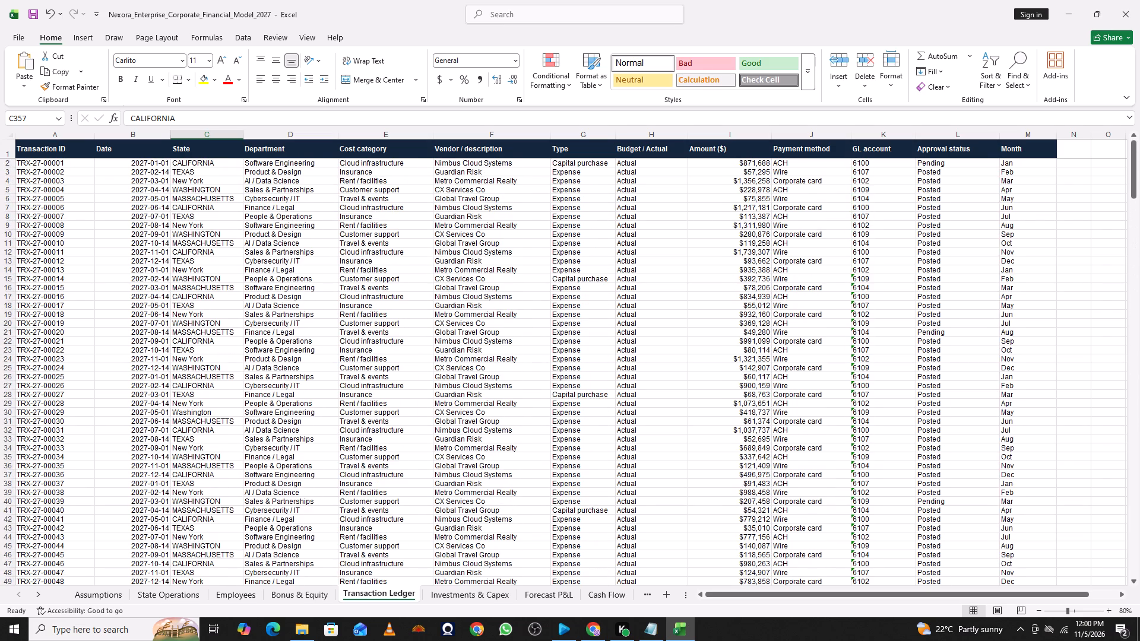
pyautogui.scroll(8, 262, 361)
pyautogui.click(214, 179)
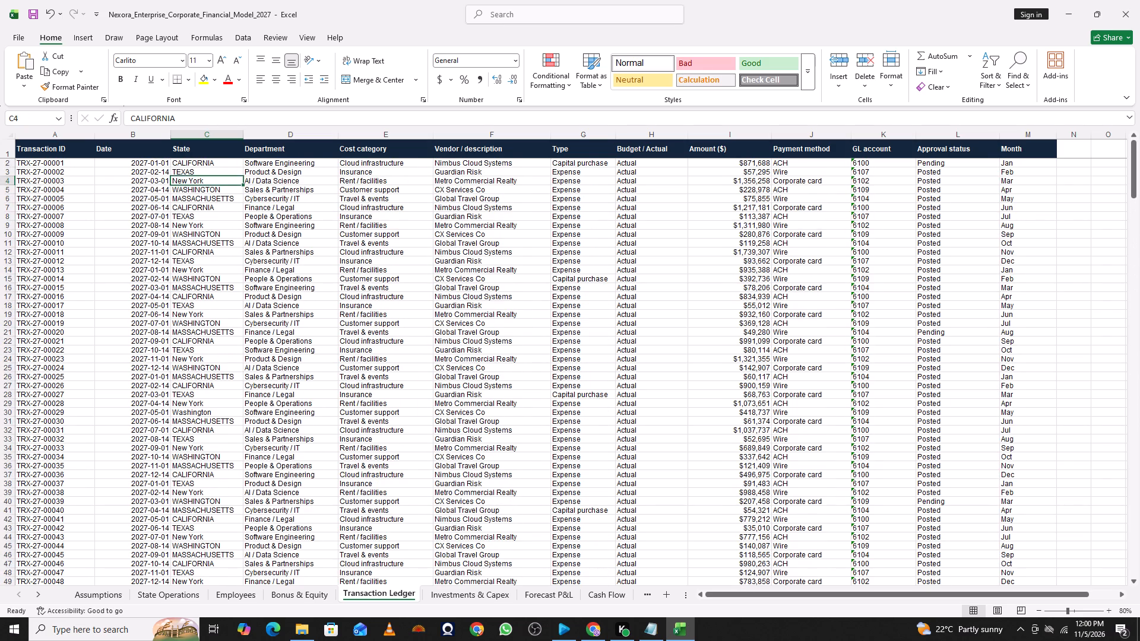
pyautogui.write('NEW YOK')
pyautogui.press('BackSpace')
pyautogui.write('RK')
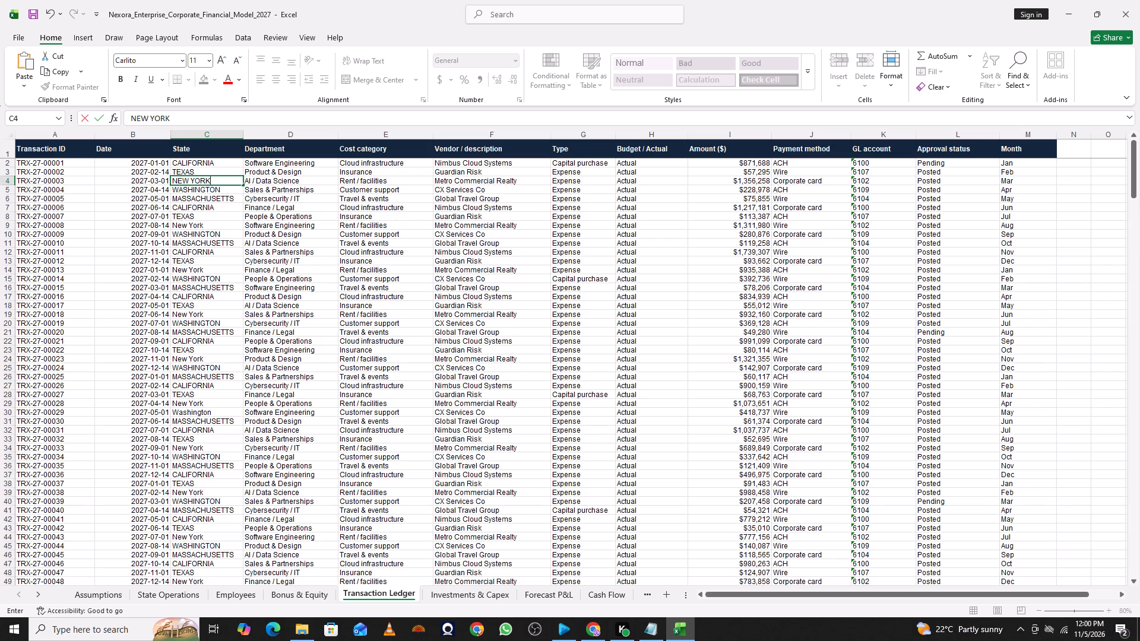
pyautogui.moveTo(227, 181); pyautogui.dragTo(159, 184)
pyautogui.hotkey('ctrl', 'c')
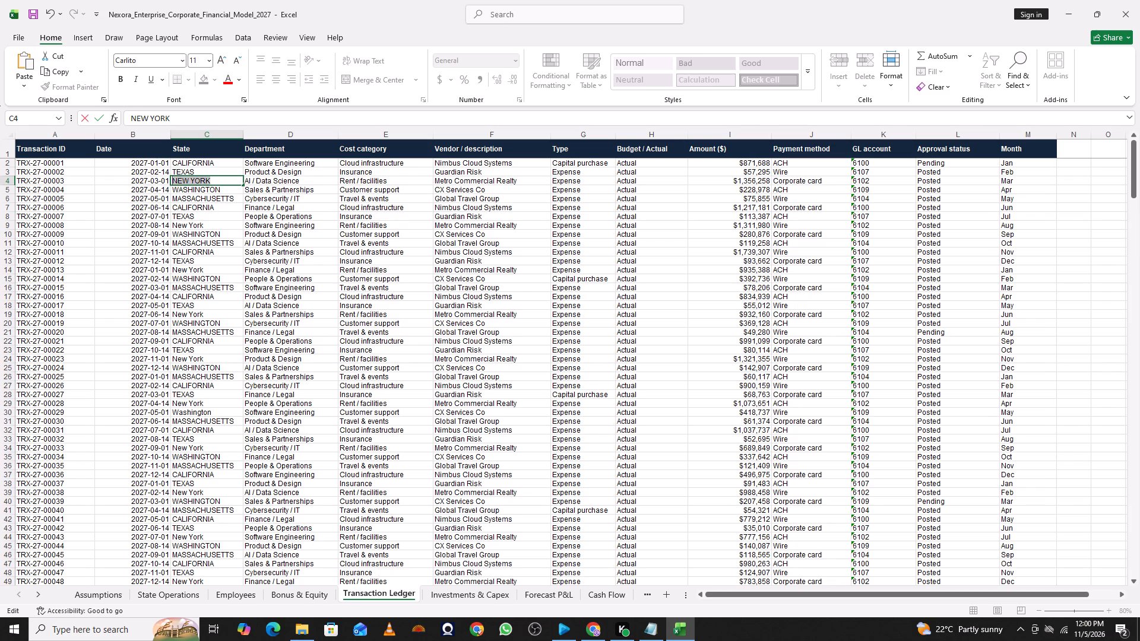
# Paste NEW YORK over the mixed-case New York entries in State cells C9, C14 and C19.
pyautogui.click(202, 228)
pyautogui.hotkey('ctrl', 'v')
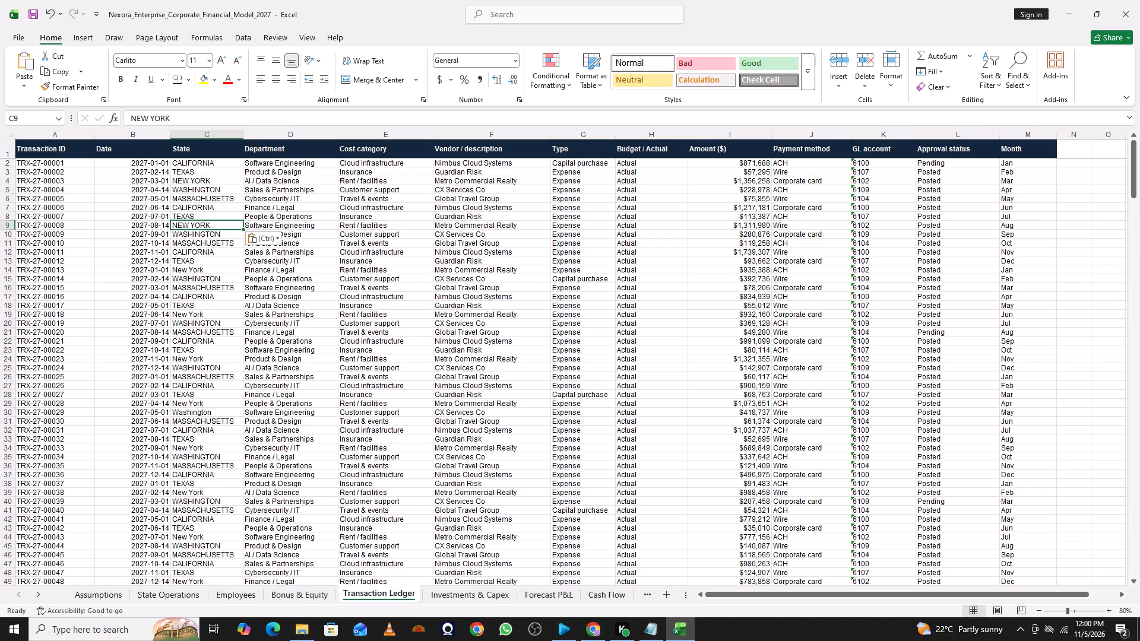
pyautogui.click(213, 271)
pyautogui.hotkey('ctrl', 'v')
pyautogui.click(218, 314)
pyautogui.hotkey('ctrl', 'v')
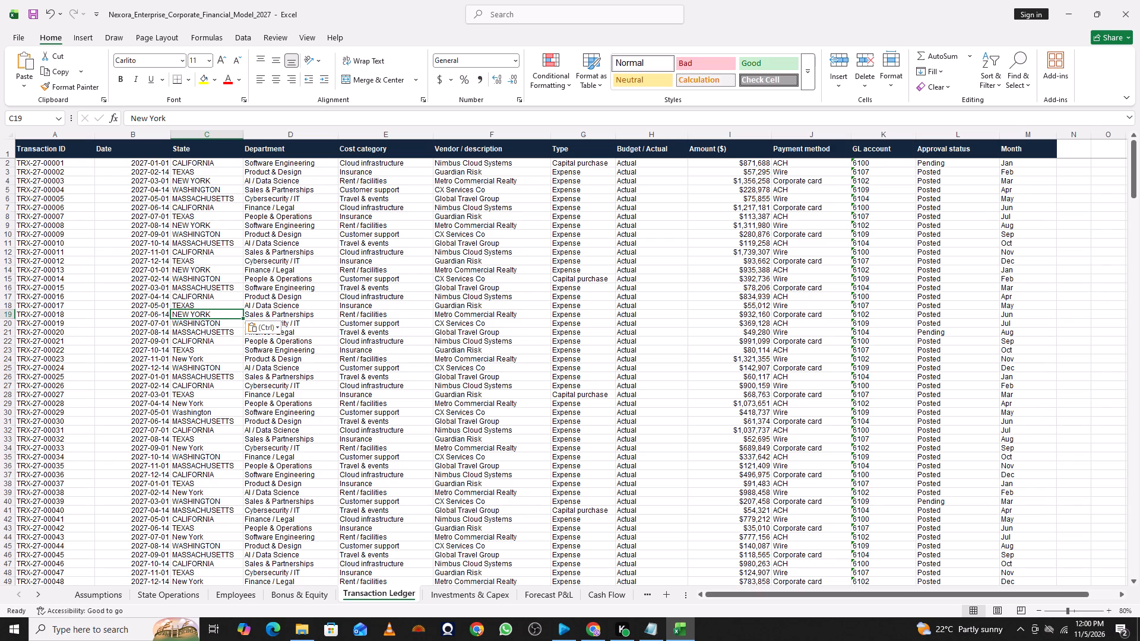
# Paste NEW YORK over the mixed-case New York entries in State cells C24, C29, C34 and C39.
pyautogui.click(211, 357)
pyautogui.hotkey('ctrl', 'v')
pyautogui.click(207, 401)
pyautogui.hotkey('ctrl', 'v')
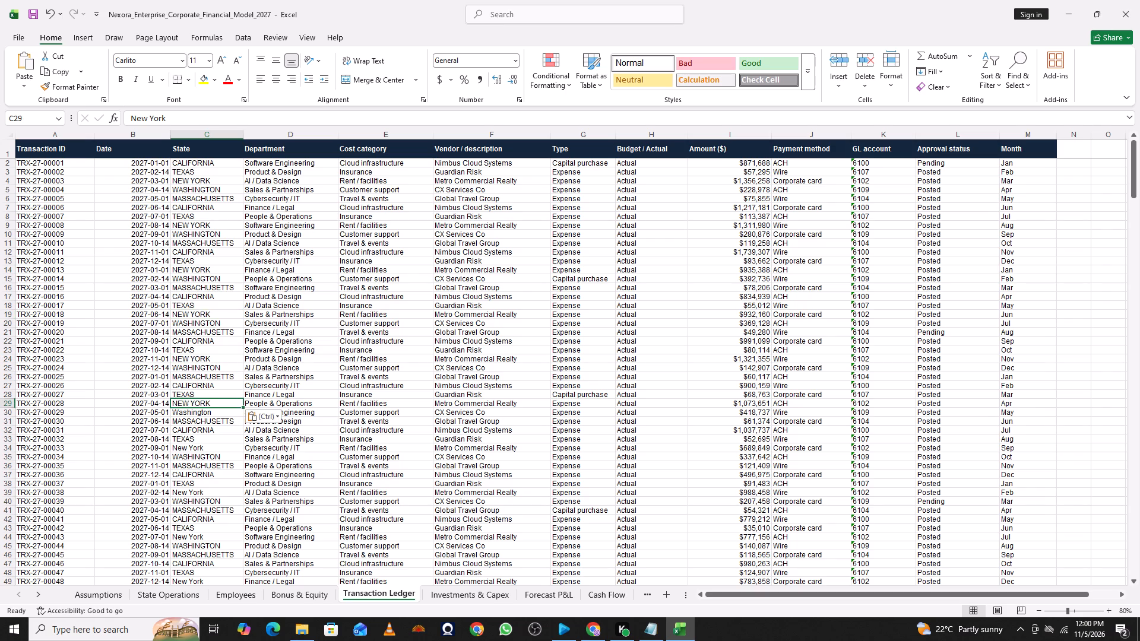
pyautogui.click(204, 449)
pyautogui.hotkey('ctrl', 'v')
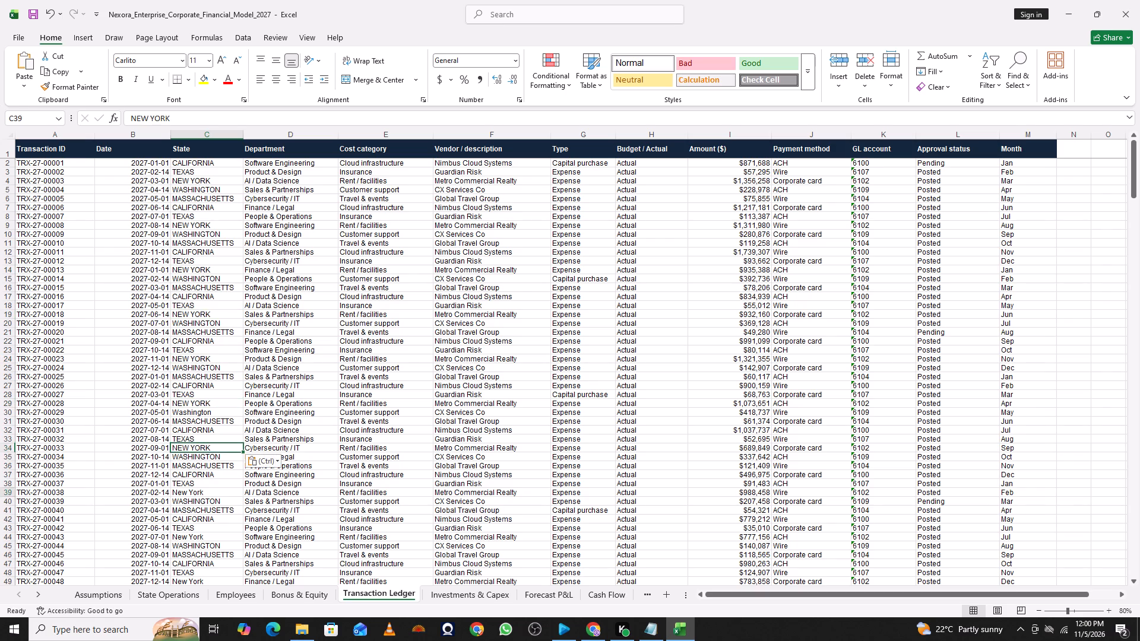
pyautogui.click(216, 494)
pyautogui.hotkey('ctrl', 'v')
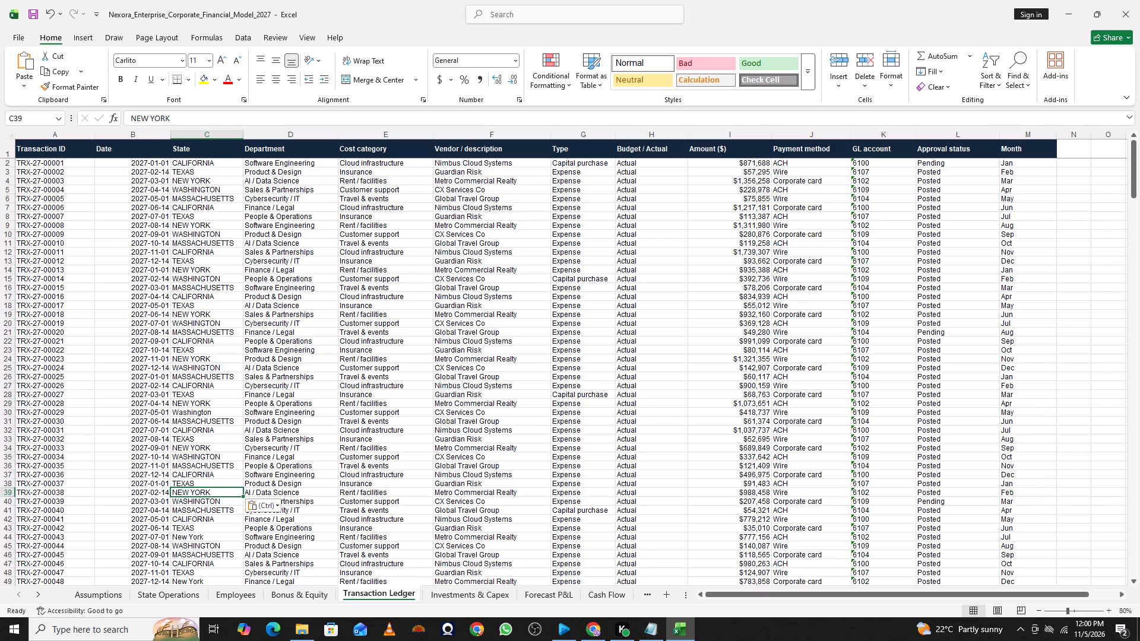
# Copy WASHINGTON from State cell C25 over the mixed-case Washington entry in C30.
pyautogui.click(219, 370)
pyautogui.hotkey('ctrl', 'c')
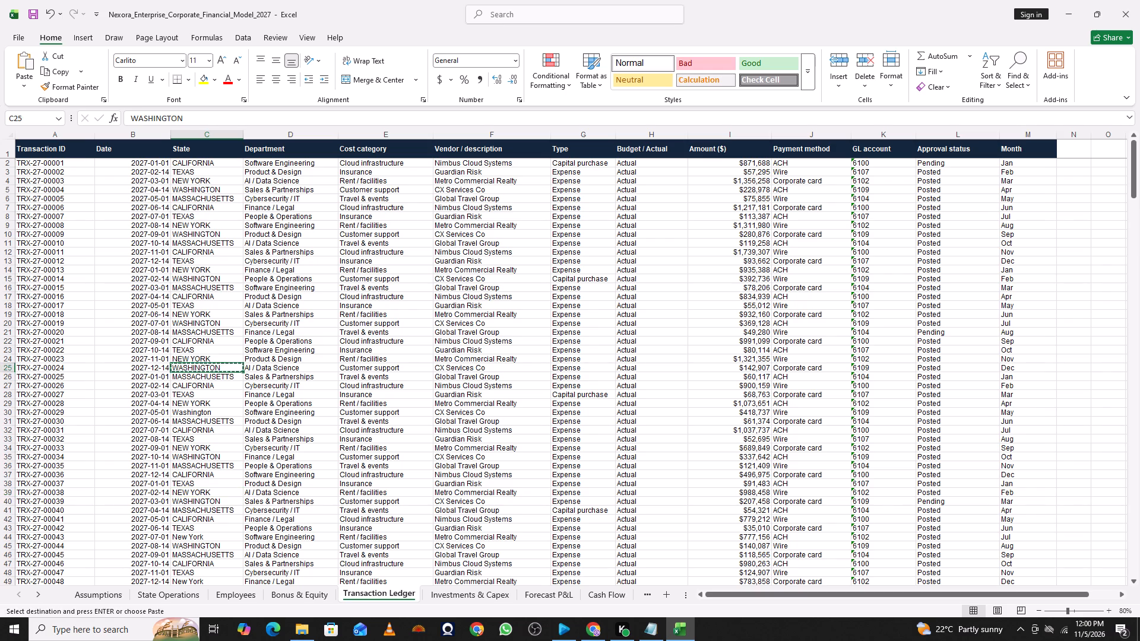
pyautogui.click(208, 410)
pyautogui.hotkey('ctrl', 'v')
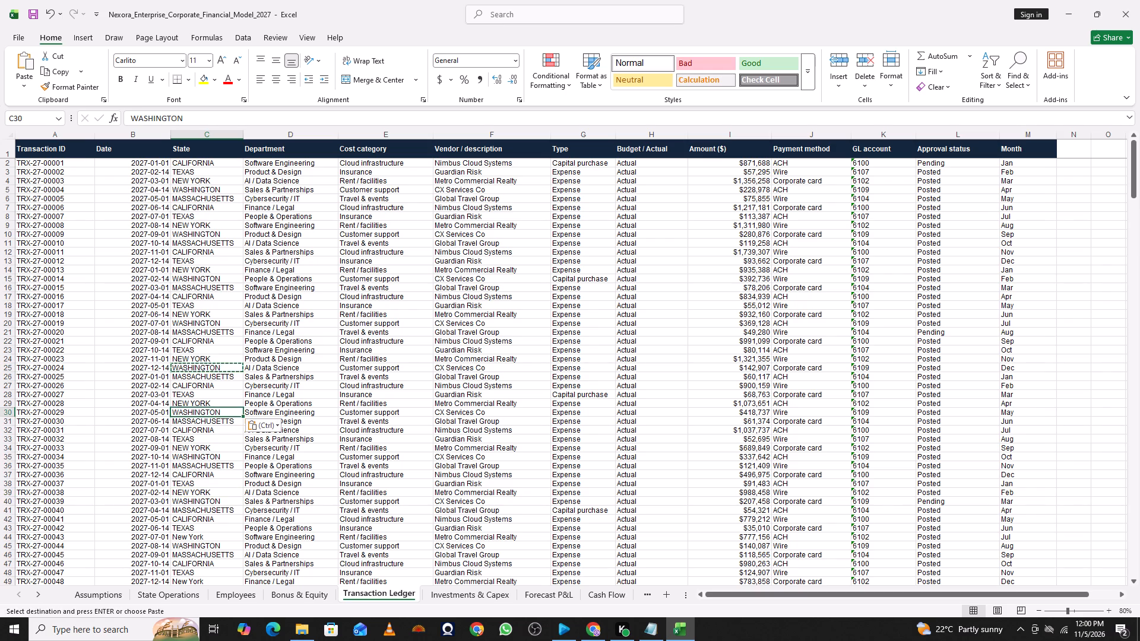
# Copy NEW YORK from State cell C34 over the mixed-case New York entries in C44, C49 and C54.
pyautogui.click(214, 444)
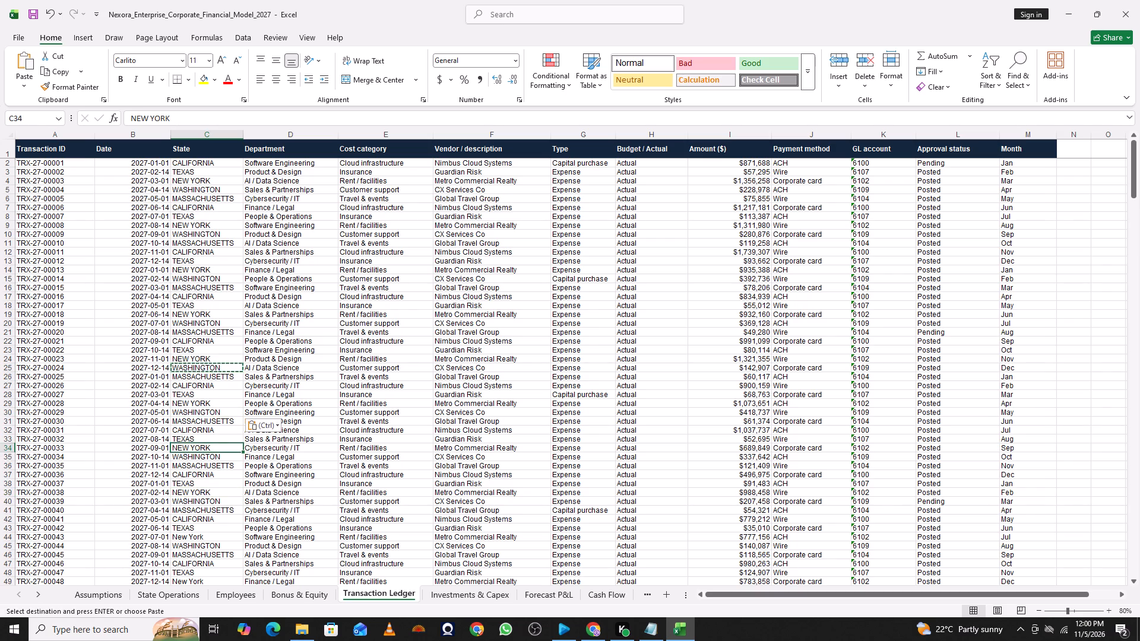
pyautogui.hotkey('ctrl', 'c')
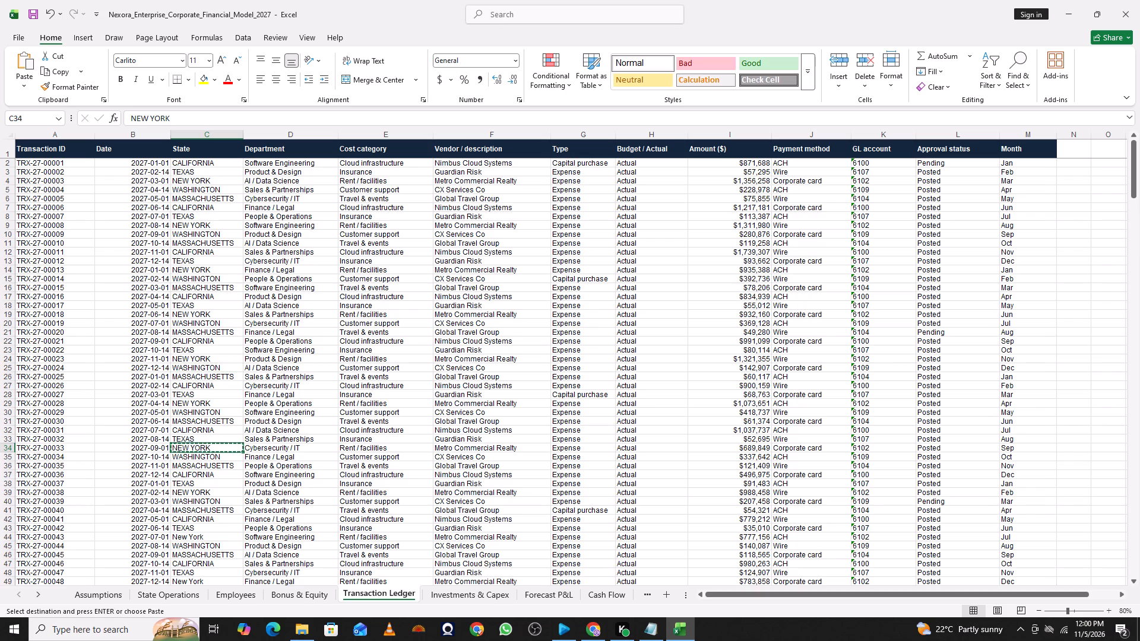
pyautogui.click(204, 538)
pyautogui.hotkey('ctrl', 'v')
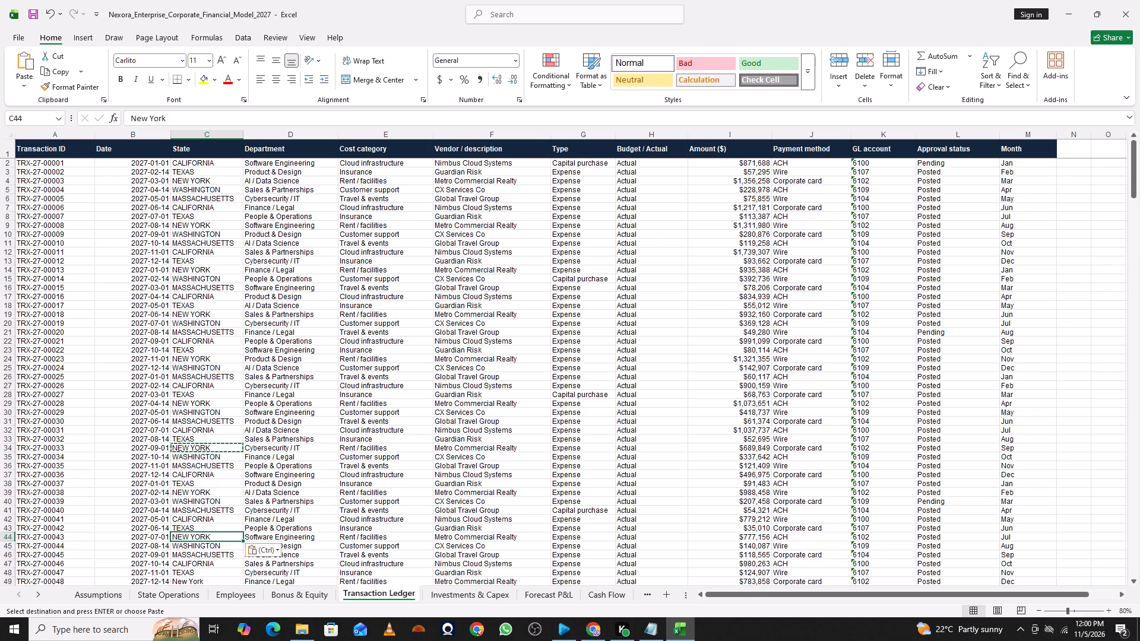
pyautogui.scroll(-3, 210, 512)
pyautogui.click(204, 502)
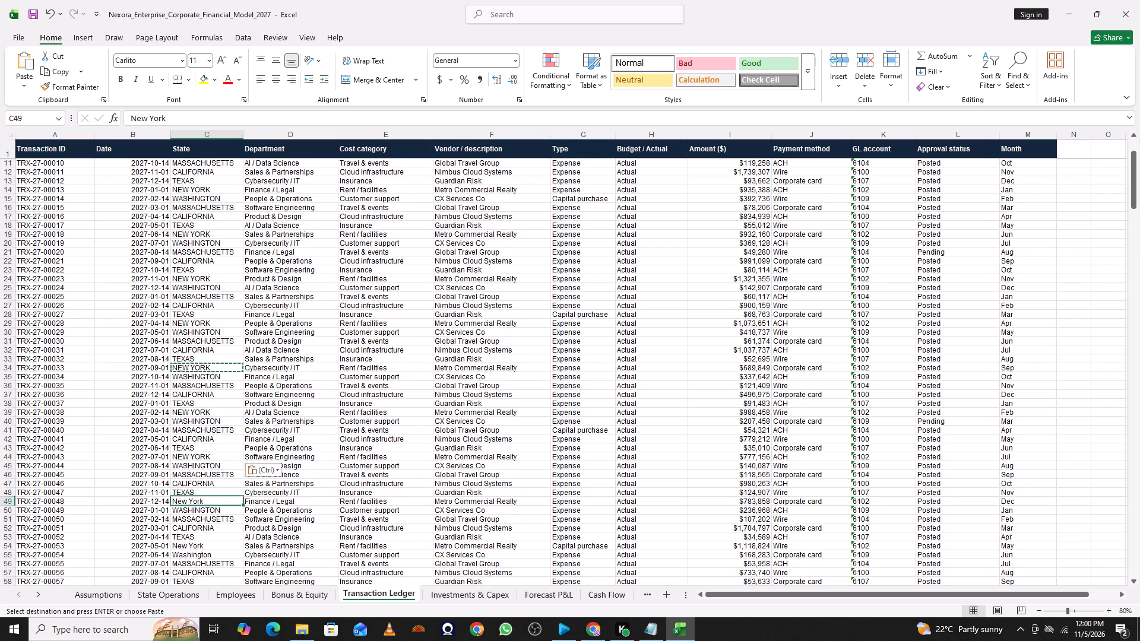
pyautogui.hotkey('ctrl', 'v')
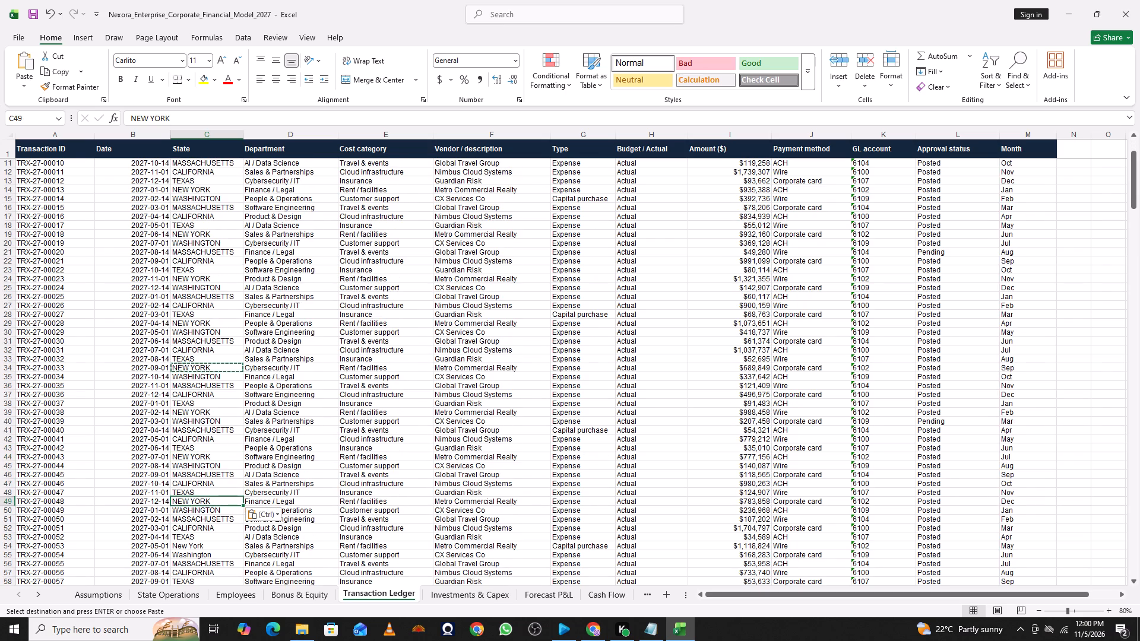
pyautogui.click(201, 548)
pyautogui.hotkey('ctrl', 'v')
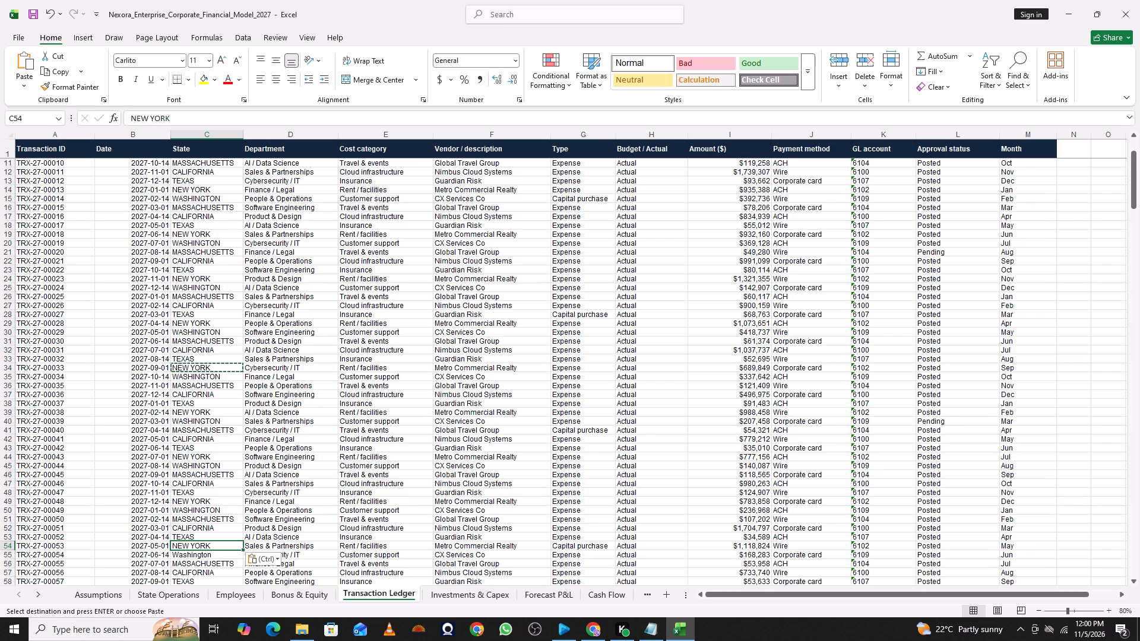
# Copy WASHINGTON from State cell C50 over the mixed-case Washington entry in C55.
pyautogui.click(204, 511)
pyautogui.hotkey('ctrl', 'c')
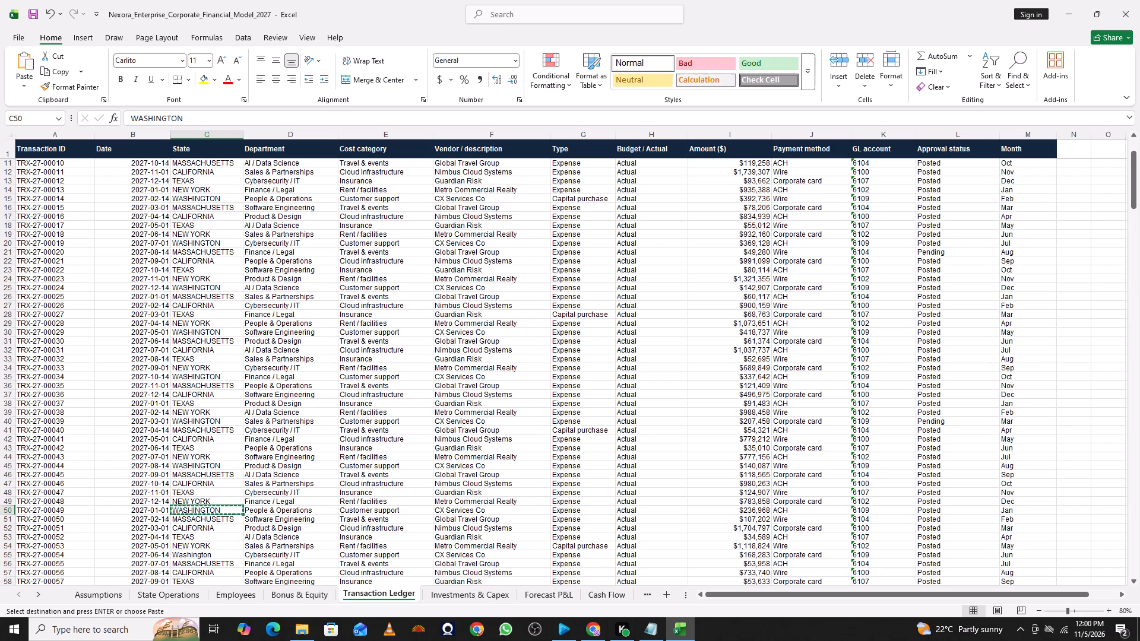
pyautogui.click(205, 554)
pyautogui.hotkey('ctrl', 'v')
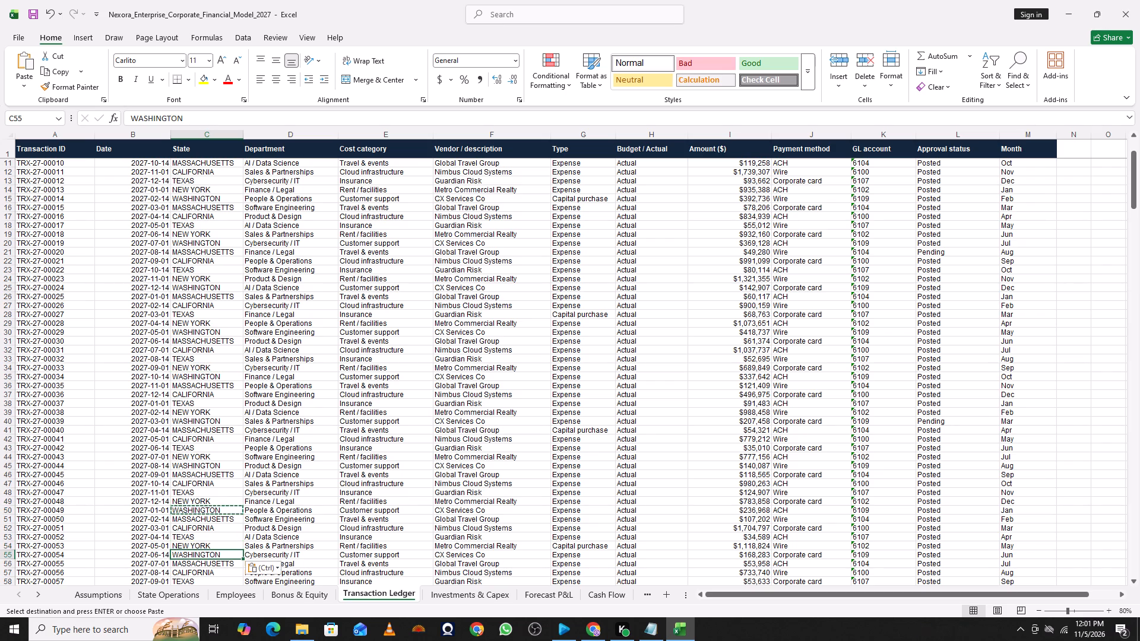
# Copy NEW YORK from State cell C54 over the mixed-case New York entries in C59, C64 and C69.
pyautogui.click(206, 544)
pyautogui.hotkey('ctrl', 'c')
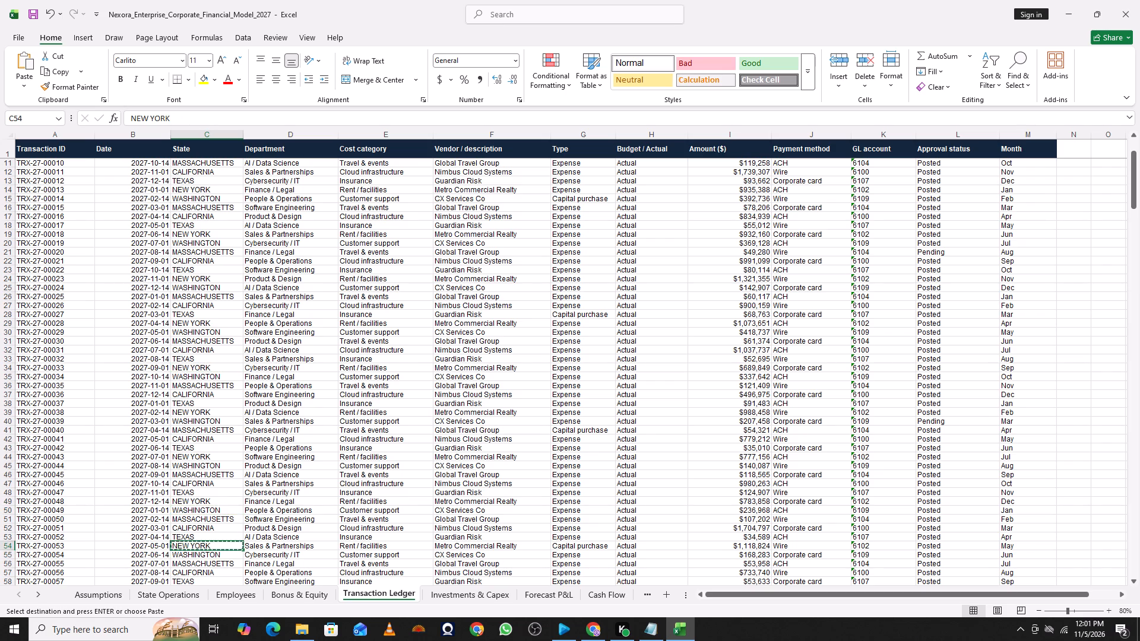
pyautogui.scroll(-4, 219, 512)
pyautogui.click(210, 484)
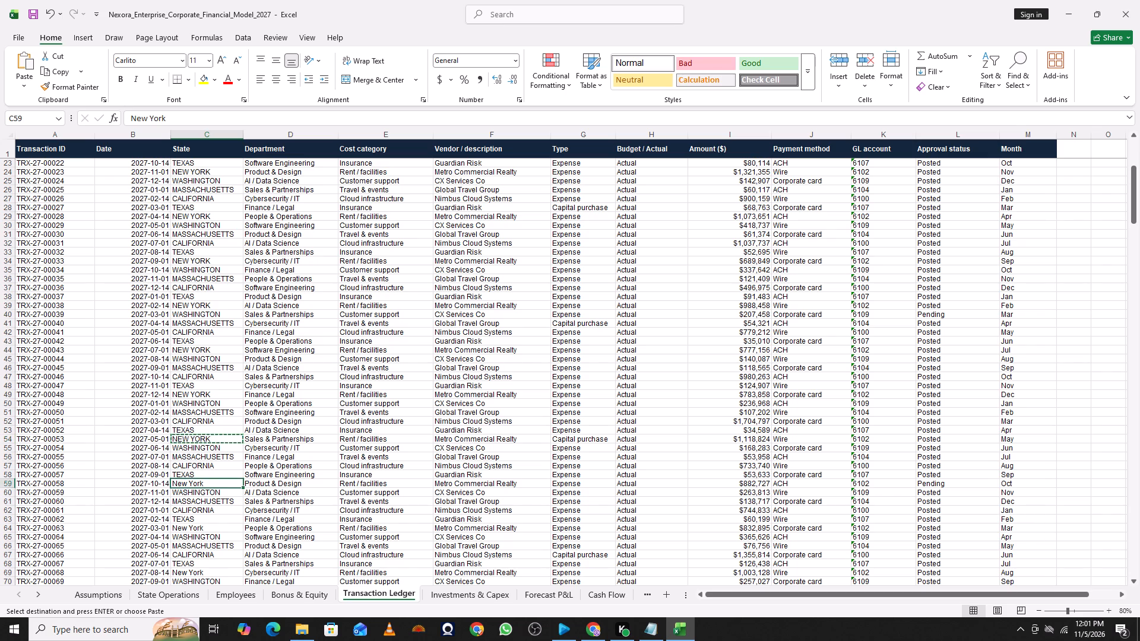
pyautogui.hotkey('ctrl', 'v')
pyautogui.click(202, 529)
pyautogui.hotkey('ctrl', 'v')
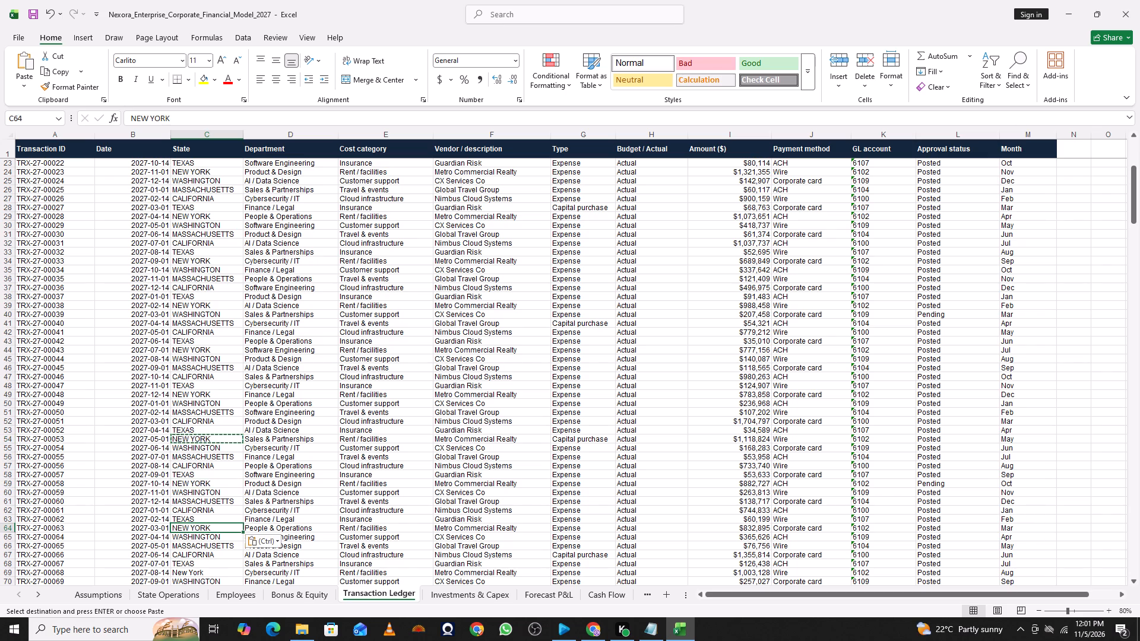
pyautogui.click(210, 576)
pyautogui.hotkey('ctrl', 'v')
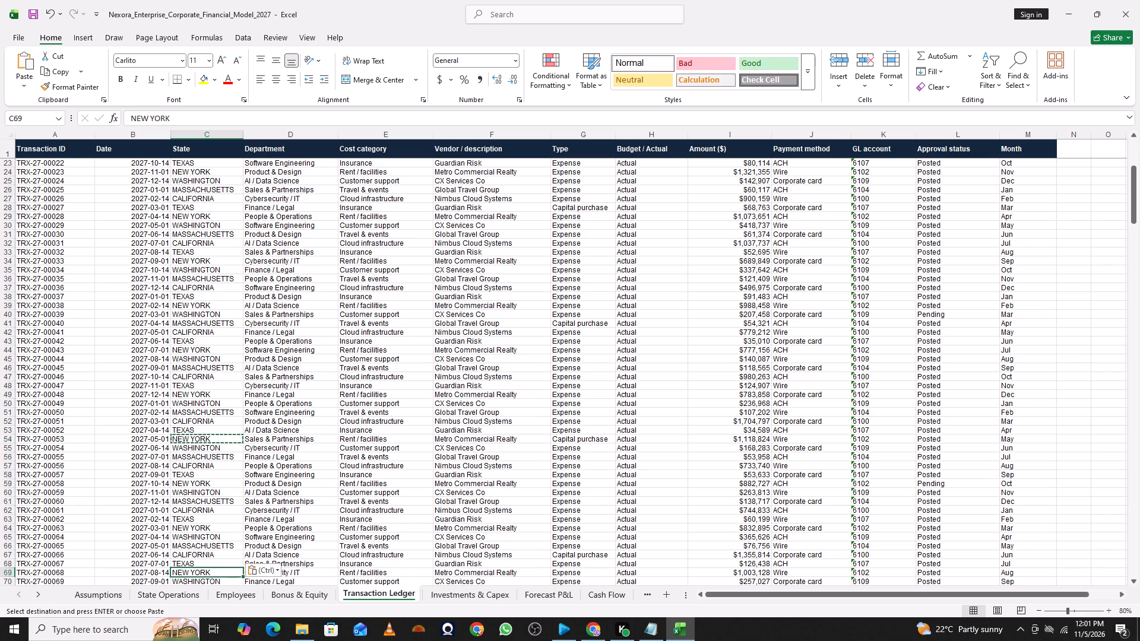
# Paste NEW YORK over the mixed-case New York entries in State cells C74, C79, C84 and C89.
pyautogui.scroll(-4, 211, 532)
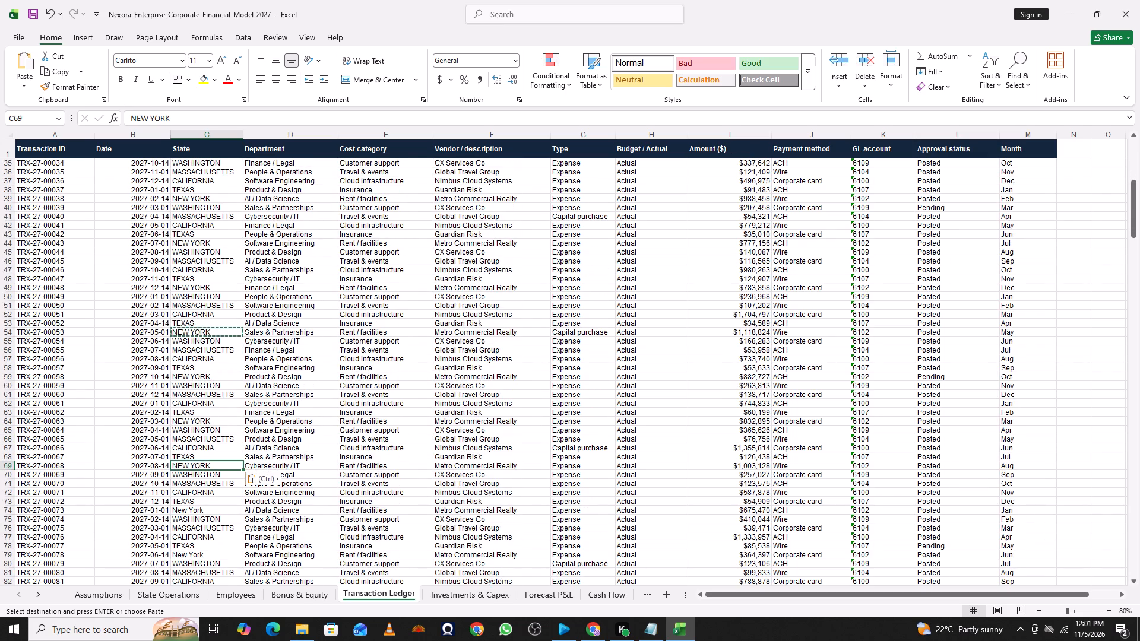
pyautogui.click(208, 511)
pyautogui.hotkey('ctrl', 'v')
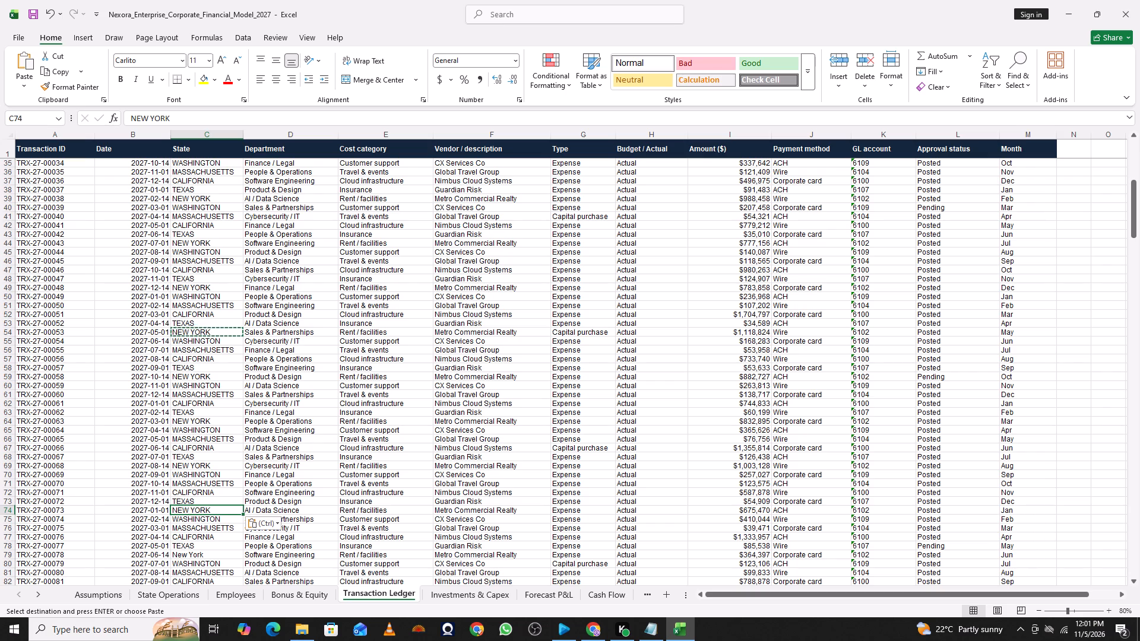
pyautogui.click(204, 554)
pyautogui.hotkey('ctrl', 'v')
pyautogui.scroll(-1, 210, 542)
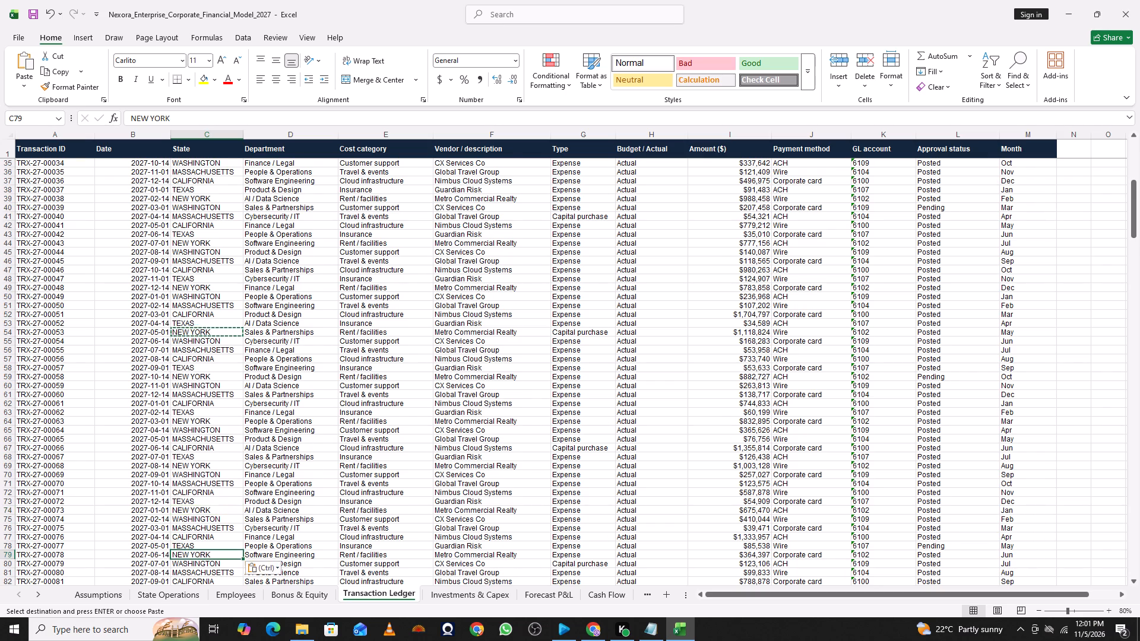
pyautogui.scroll(-3, 210, 542)
pyautogui.click(205, 493)
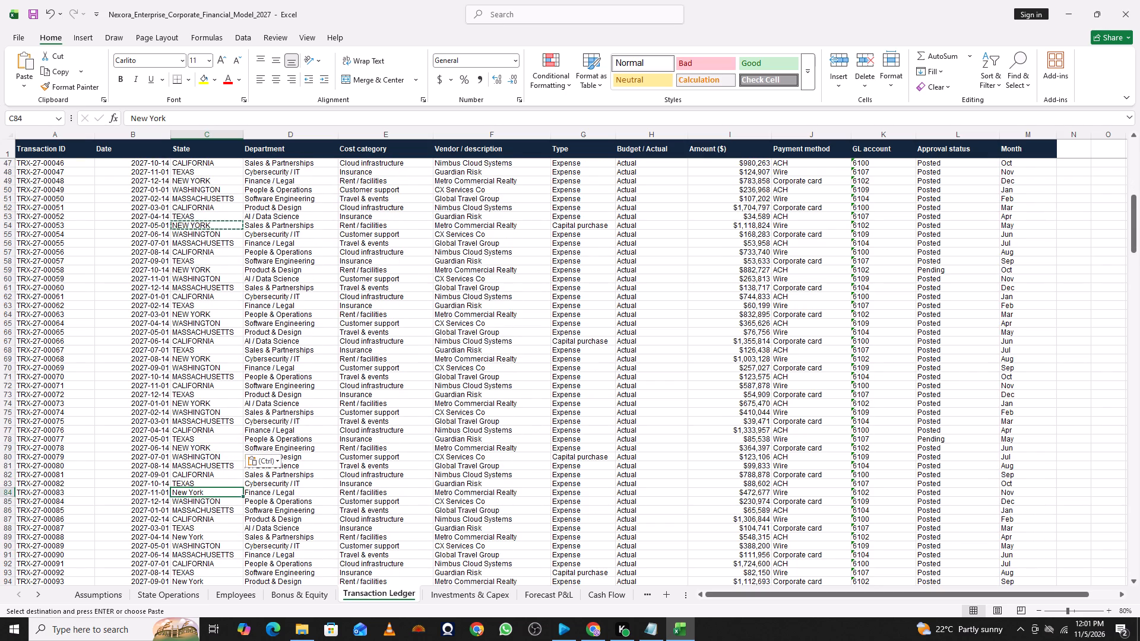
pyautogui.hotkey('ctrl', 'v')
pyautogui.click(203, 538)
pyautogui.hotkey('ctrl', 'v')
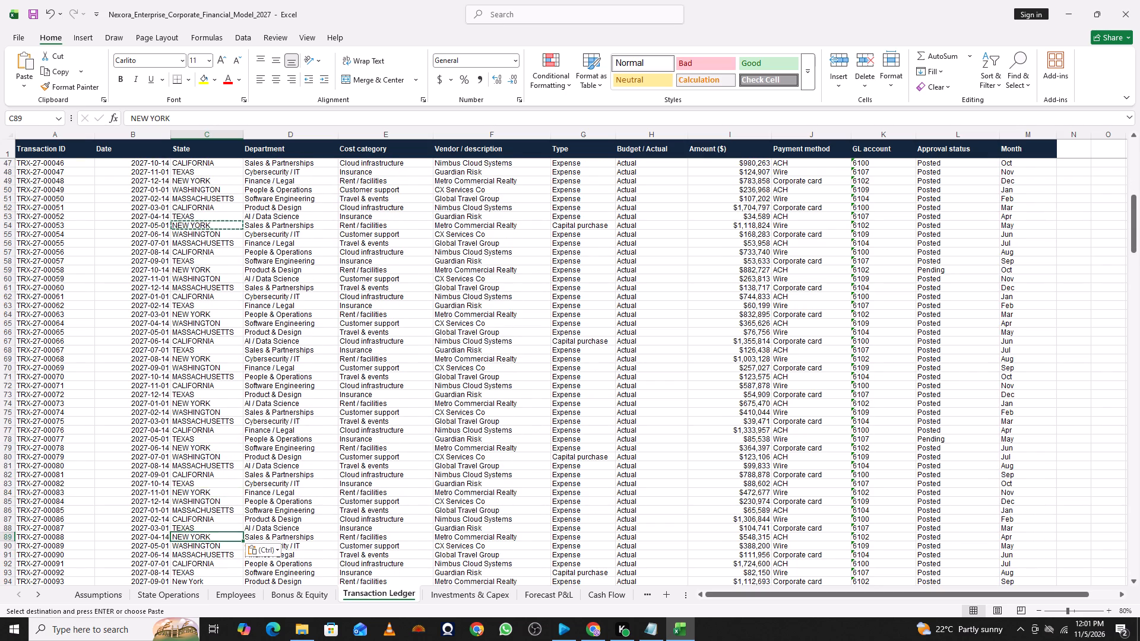
# Paste NEW YORK over the mixed-case New York entries in State cells C94, C99, C104 and C109.
pyautogui.scroll(-2, 228, 557)
pyautogui.click(209, 529)
pyautogui.hotkey('ctrl', 'v')
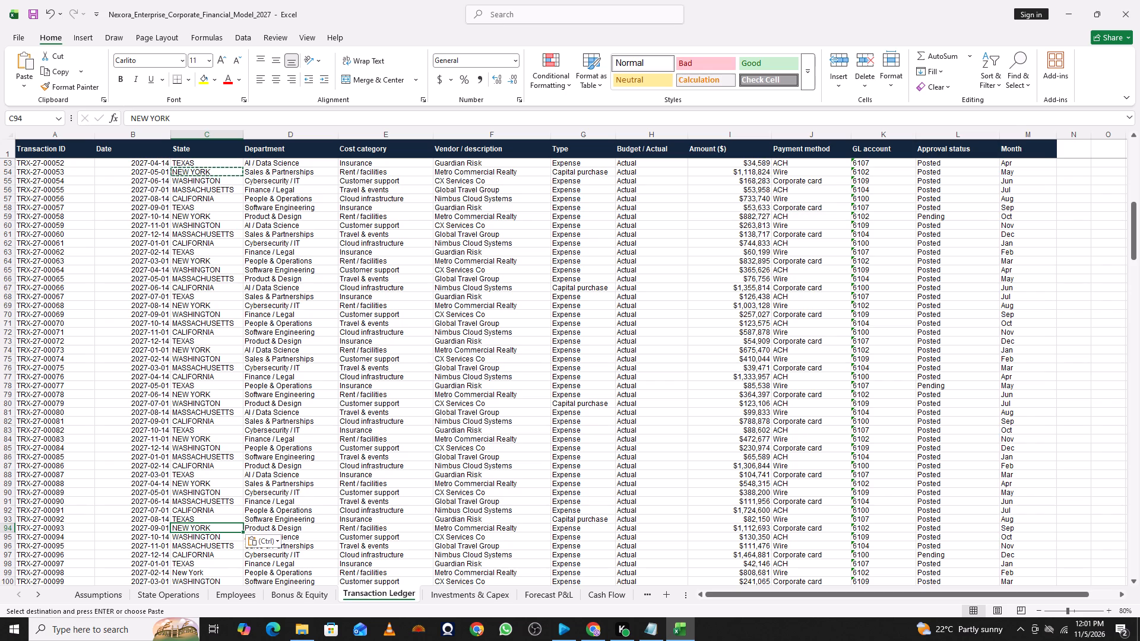
pyautogui.click(212, 573)
pyautogui.hotkey('ctrl', 'v')
pyautogui.scroll(-4, 212, 545)
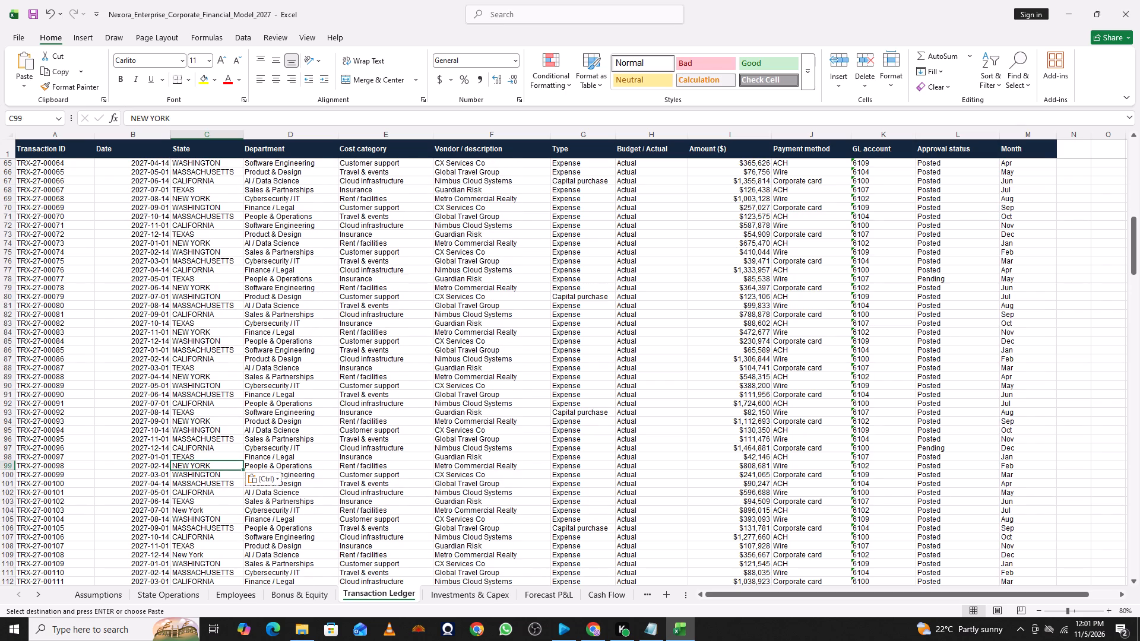
pyautogui.click(210, 512)
pyautogui.hotkey('ctrl', 'v')
pyautogui.click(208, 556)
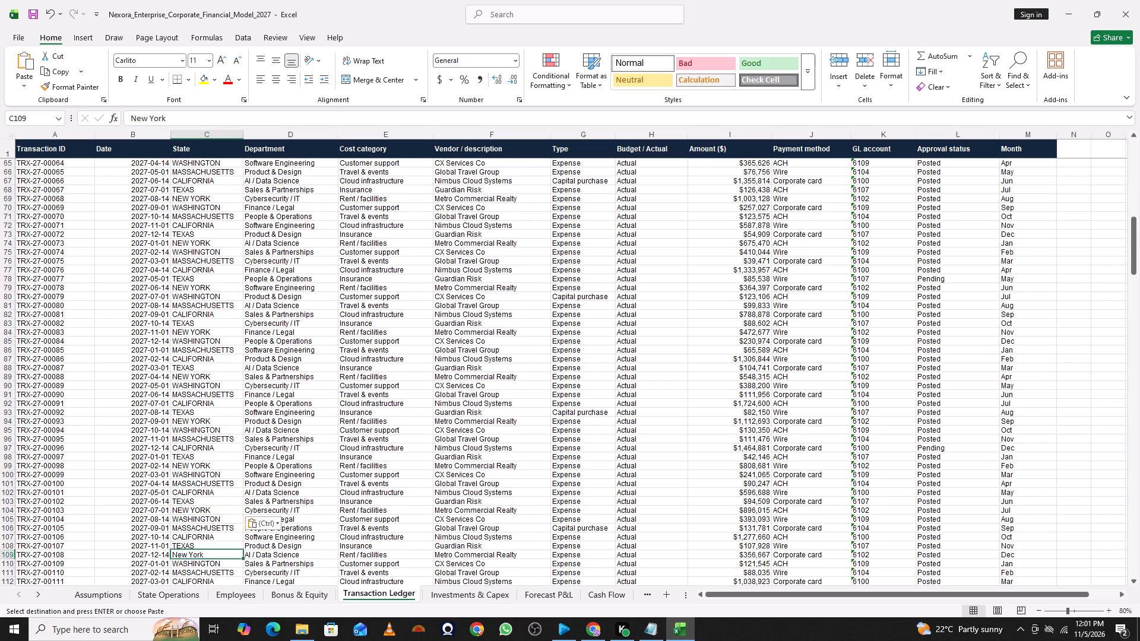
pyautogui.hotkey('ctrl', 'v')
# Paste NEW YORK over the mixed-case New York entries in State cells C114, C119, C124 and C129.
pyautogui.scroll(-3, 210, 526)
pyautogui.click(211, 521)
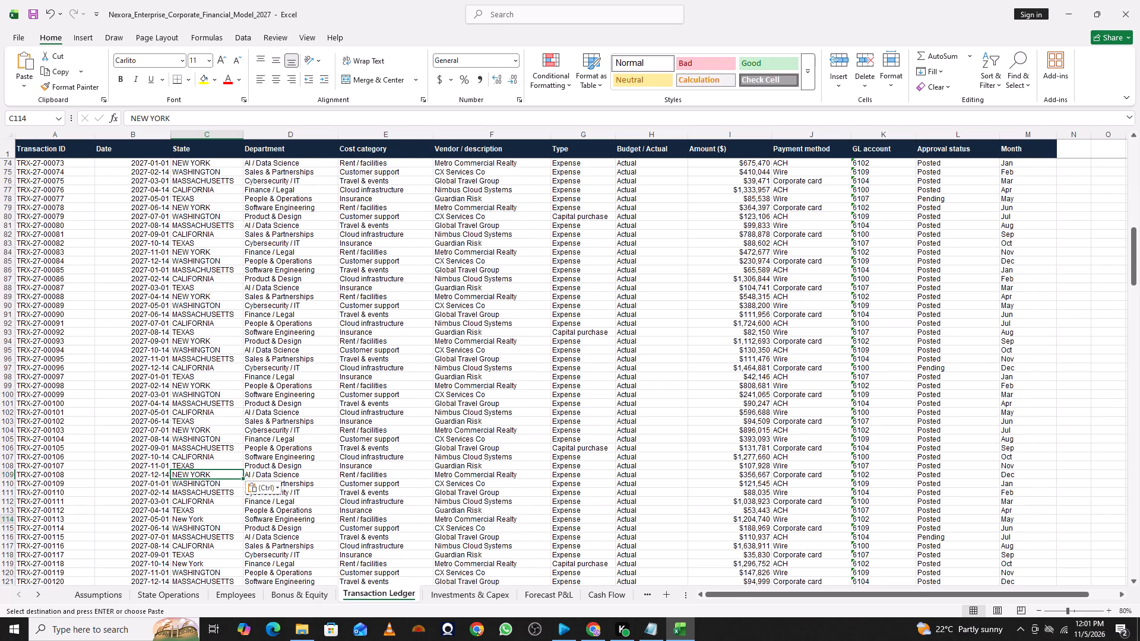
pyautogui.hotkey('ctrl', 'v')
pyautogui.click(210, 563)
pyautogui.hotkey('ctrl', 'v')
pyautogui.scroll(-2, 213, 550)
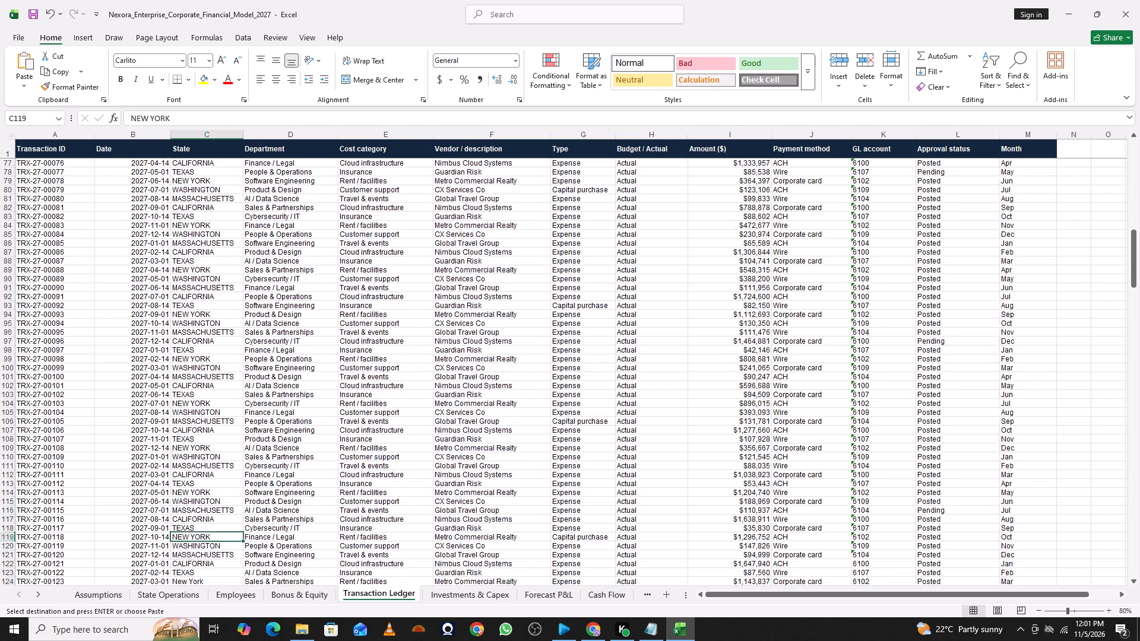
pyautogui.scroll(-2, 213, 550)
pyautogui.click(211, 503)
pyautogui.hotkey('ctrl', 'v')
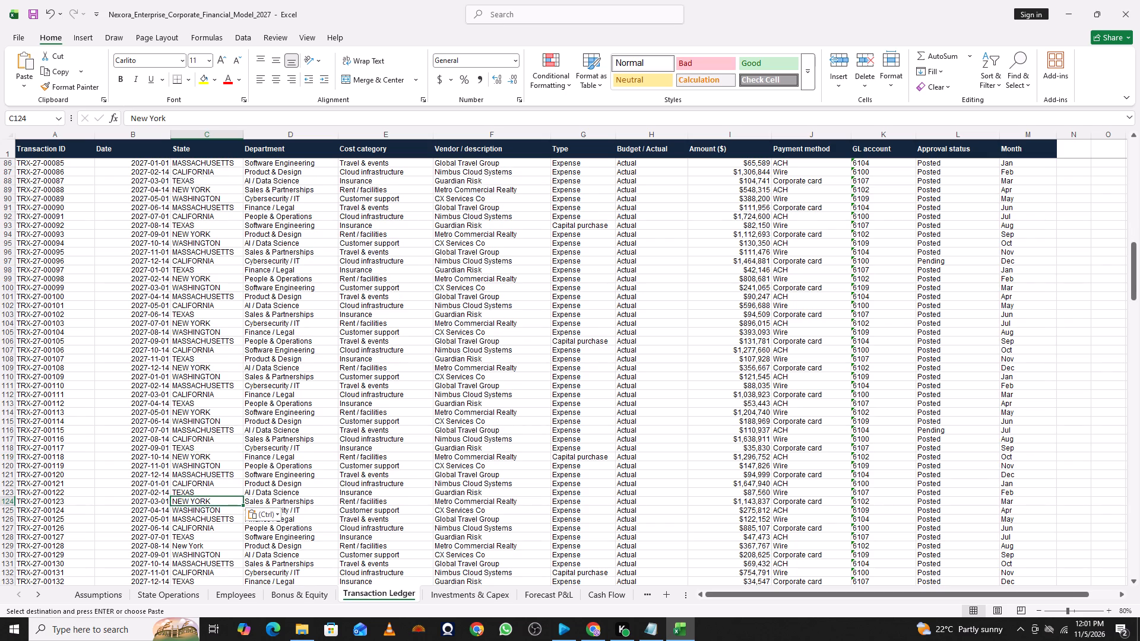
pyautogui.click(205, 546)
pyautogui.hotkey('ctrl', 'v')
# Paste NEW YORK over the mixed-case New York entries in State cells C139, C144, C149, C154 and C159.
pyautogui.scroll(-4, 211, 571)
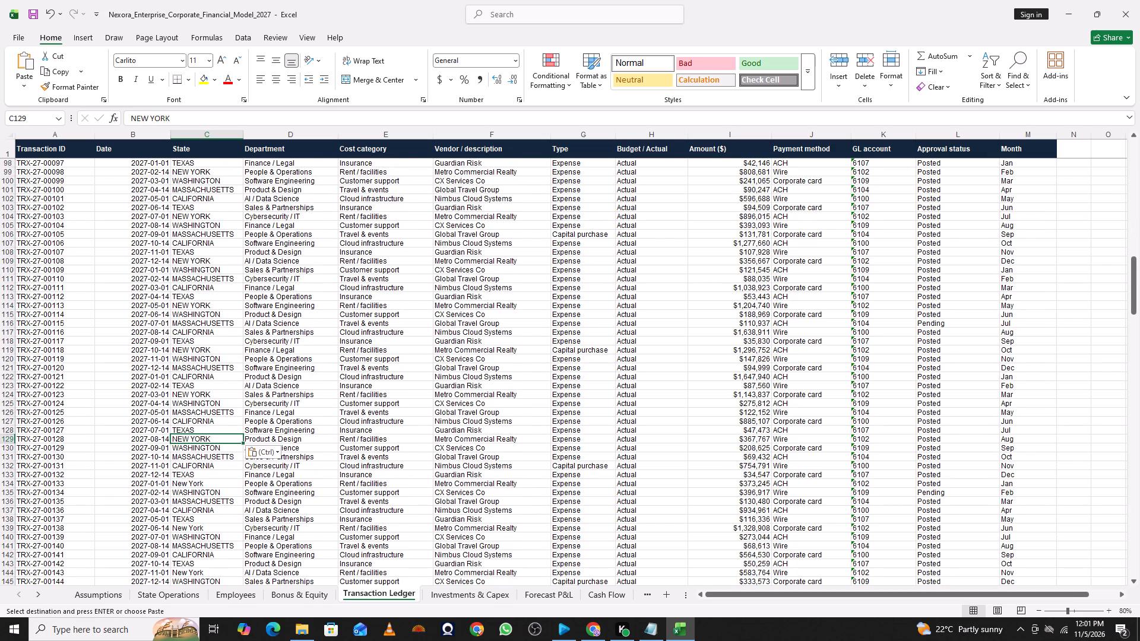
pyautogui.click(207, 527)
pyautogui.hotkey('ctrl', 'v')
pyautogui.click(210, 572)
pyautogui.hotkey('ctrl', 'v')
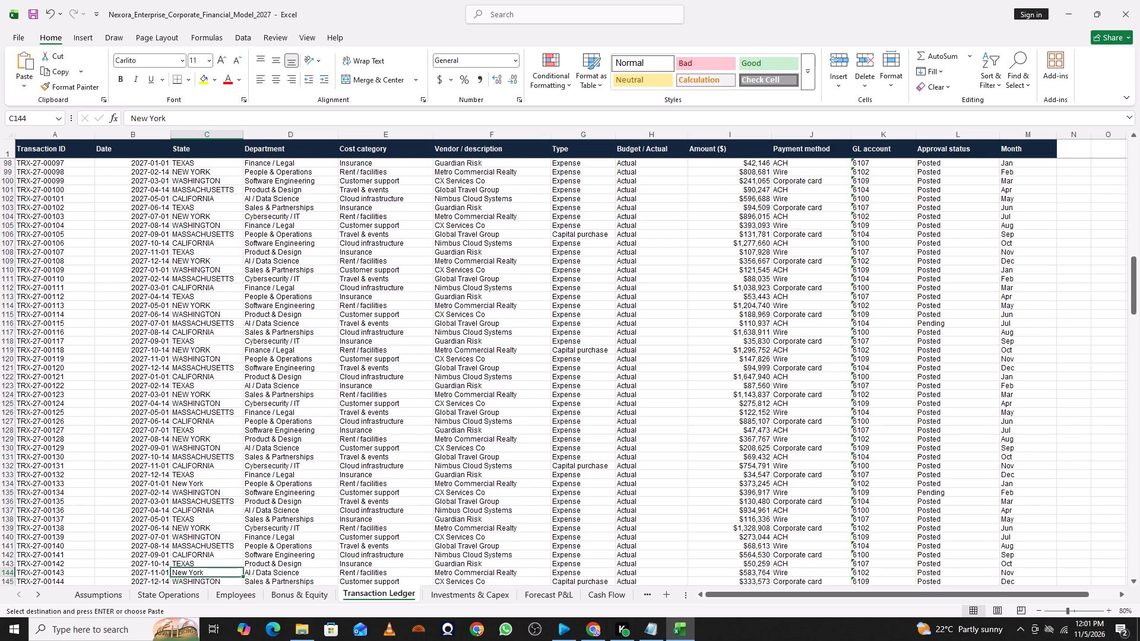
pyautogui.scroll(-6, 210, 560)
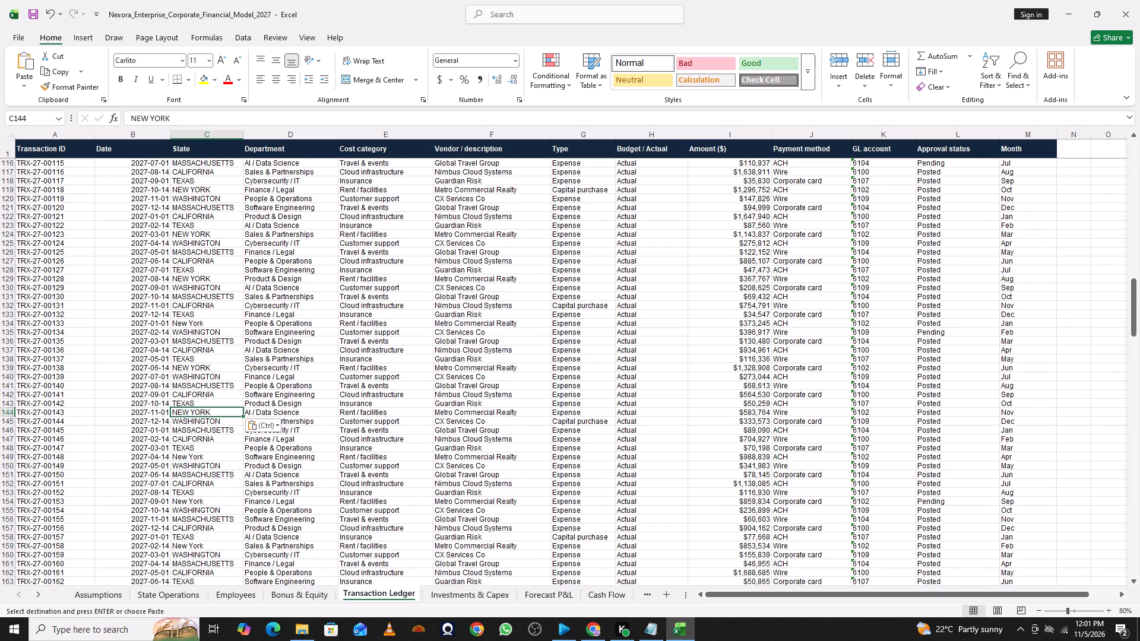
pyautogui.click(217, 458)
pyautogui.hotkey('ctrl', 'v')
pyautogui.click(207, 500)
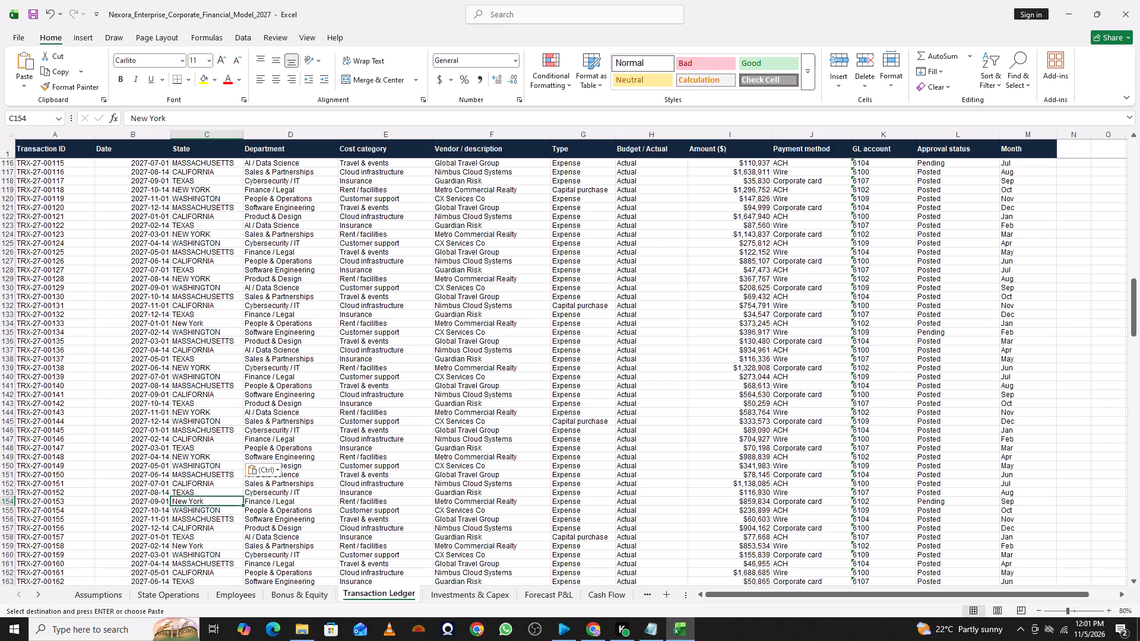
pyautogui.hotkey('ctrl', 'v')
pyautogui.click(206, 546)
pyautogui.hotkey('ctrl', 'v')
# Paste NEW YORK over the mixed-case New York entries in State cells C164, C169, C174 and C179.
pyautogui.scroll(-3, 208, 548)
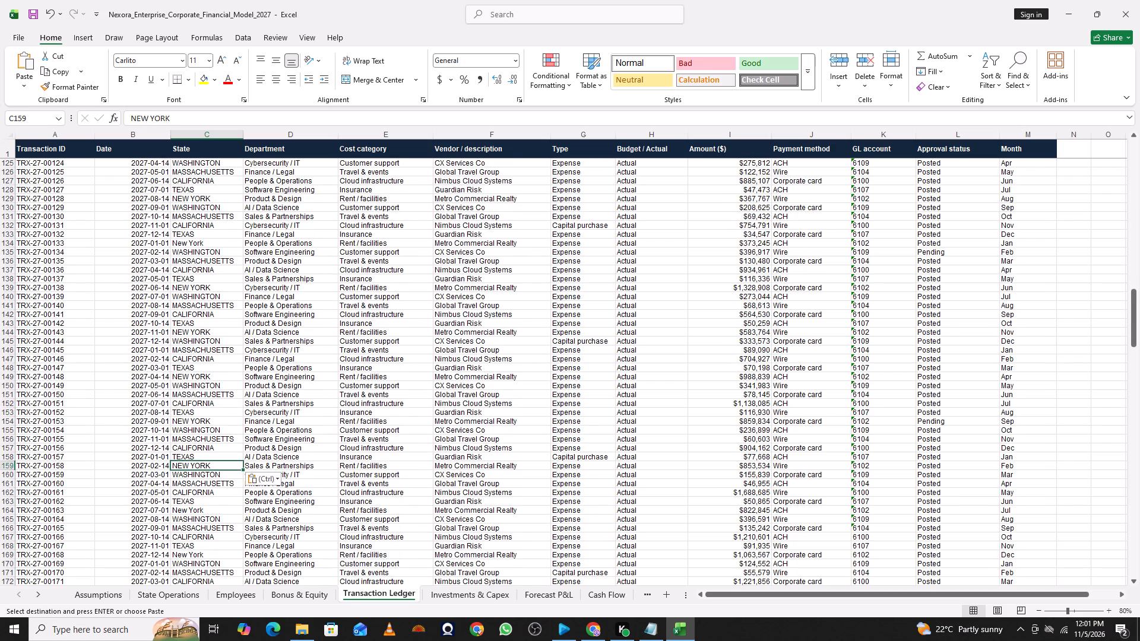
pyautogui.click(211, 510)
pyautogui.hotkey('ctrl', 'v')
pyautogui.keyDown('ctrl'); pyautogui.click(207, 553); pyautogui.keyUp('ctrl')
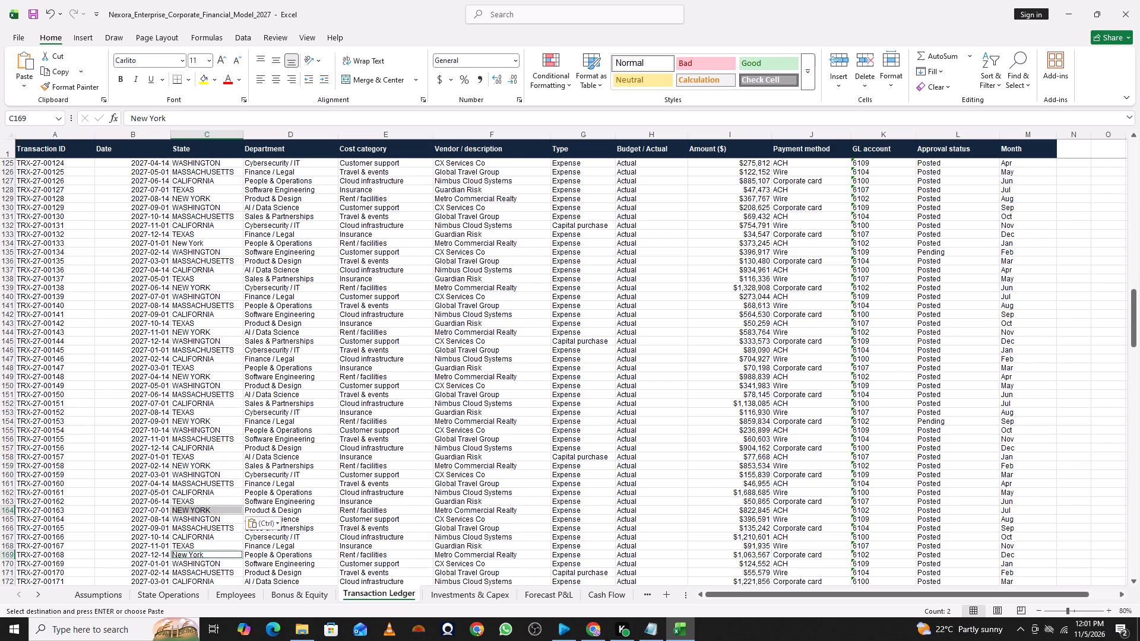
pyautogui.hotkey('ctrl', 'v')
pyautogui.scroll(-4, 211, 547)
pyautogui.click(211, 494)
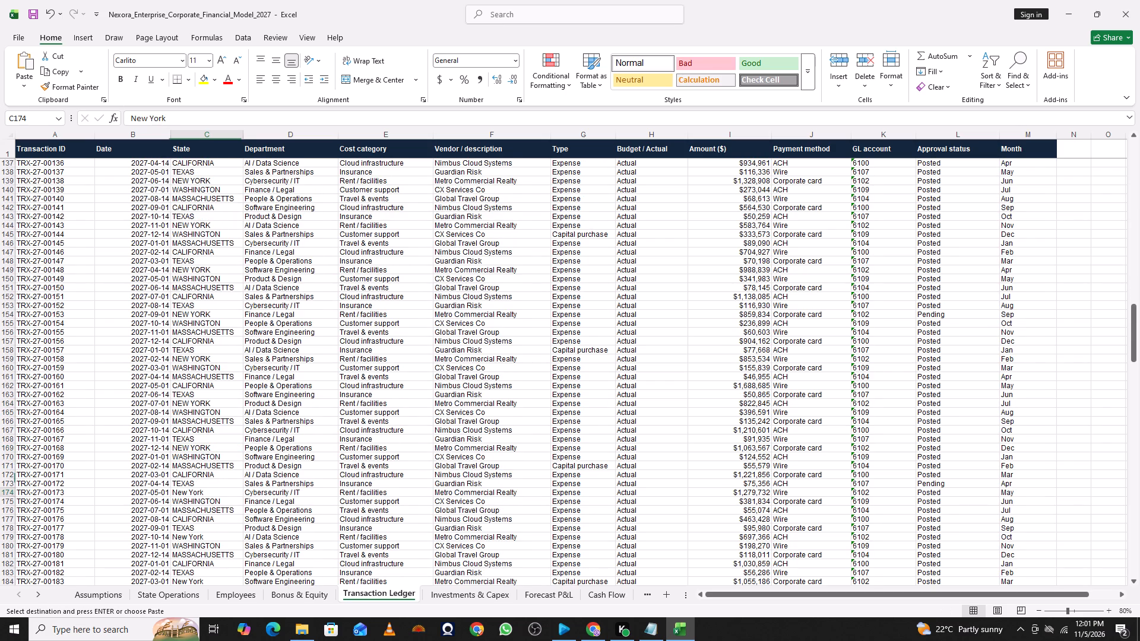
pyautogui.hotkey('ctrl', 'v')
pyautogui.click(208, 538)
pyautogui.hotkey('ctrl', 'v')
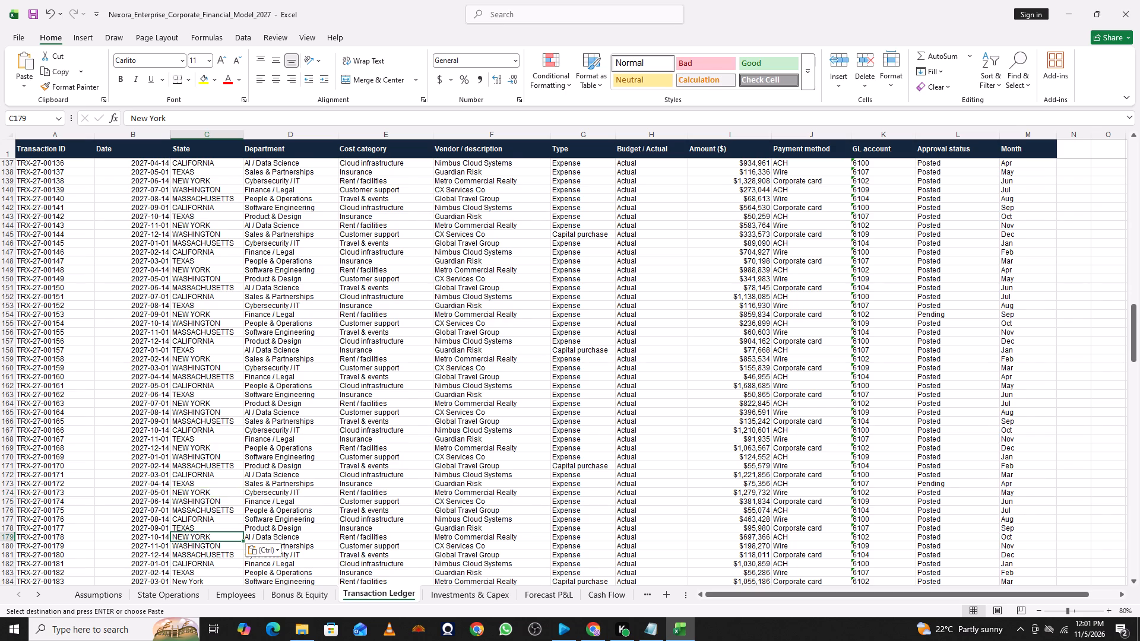
# Paste NEW YORK over the mixed-case New York entries in State cells C189, C194, C199 and C204.
pyautogui.scroll(-4, 215, 559)
pyautogui.click(213, 523)
pyautogui.click(213, 518)
pyautogui.hotkey('ctrl', 'v')
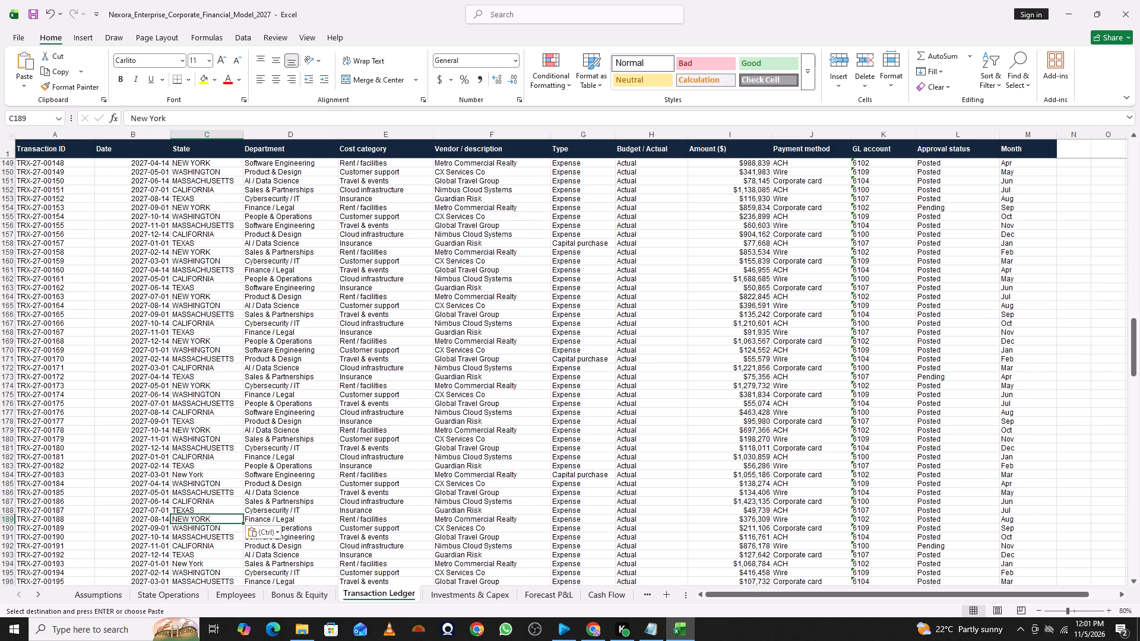
pyautogui.click(212, 562)
pyautogui.hotkey('ctrl', 'v')
pyautogui.scroll(-1, 212, 556)
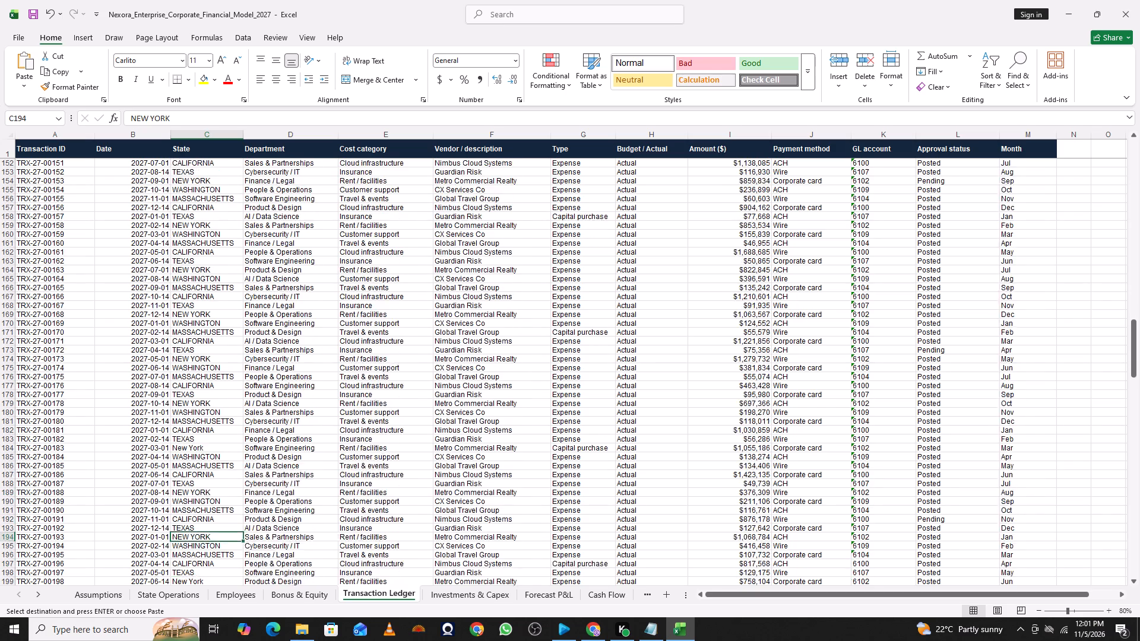
pyautogui.scroll(-3, 212, 556)
pyautogui.click(213, 500)
pyautogui.hotkey('ctrl', 'v')
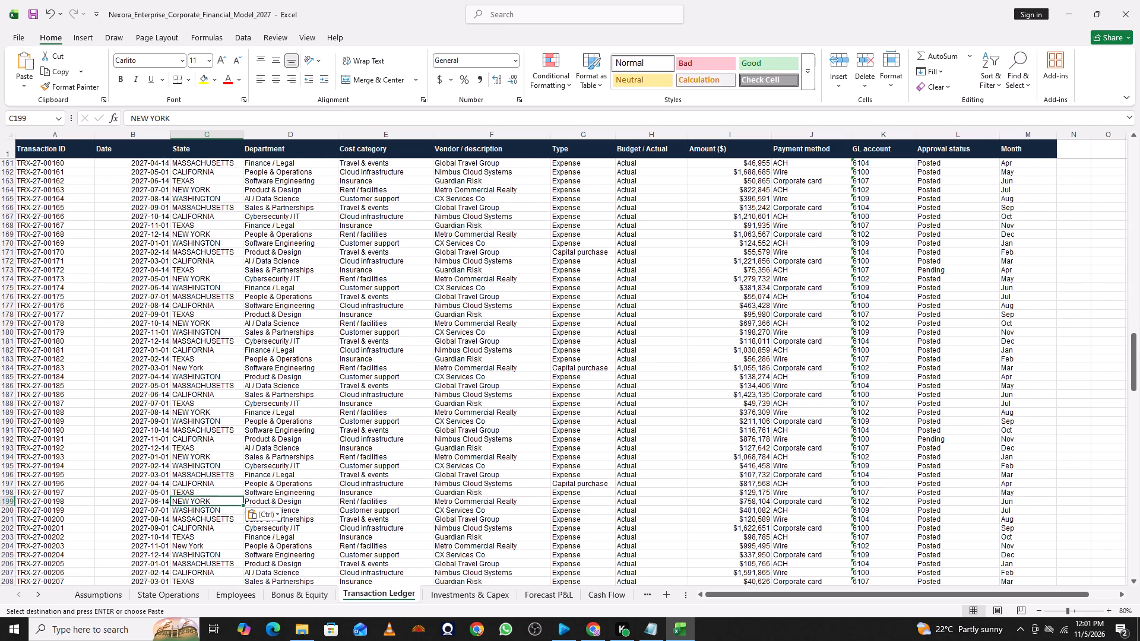
pyautogui.click(211, 547)
pyautogui.hotkey('ctrl', 'v')
pyautogui.scroll(-4, 211, 555)
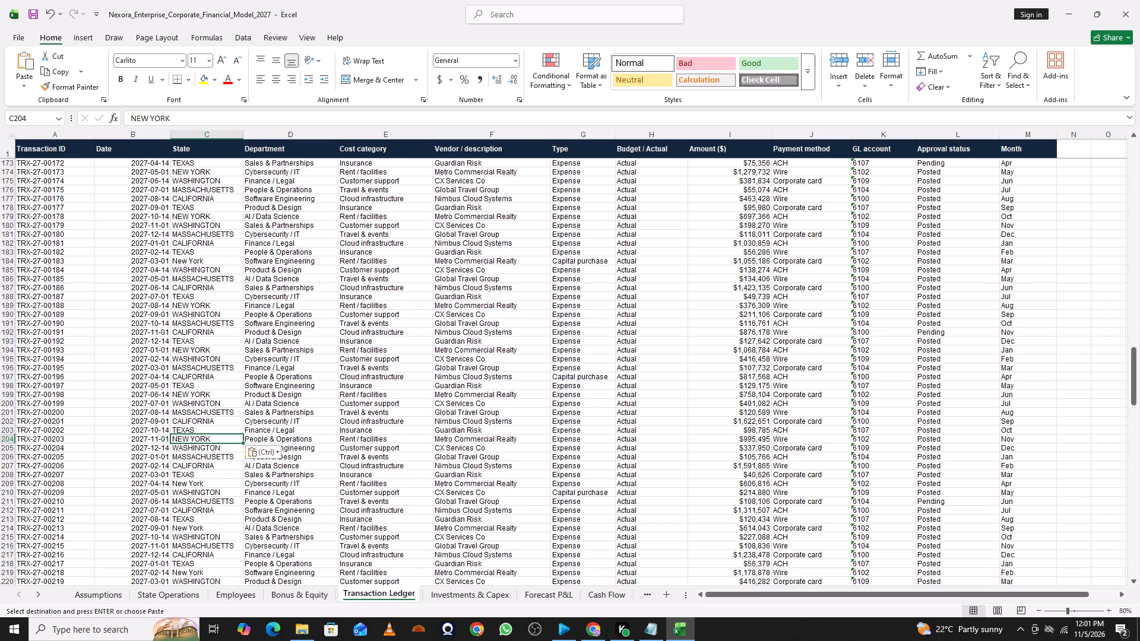
# Paste NEW YORK over the mixed-case New York entries in State cells C209, C214 and C219.
pyautogui.click(211, 487)
pyautogui.hotkey('ctrl', 'v')
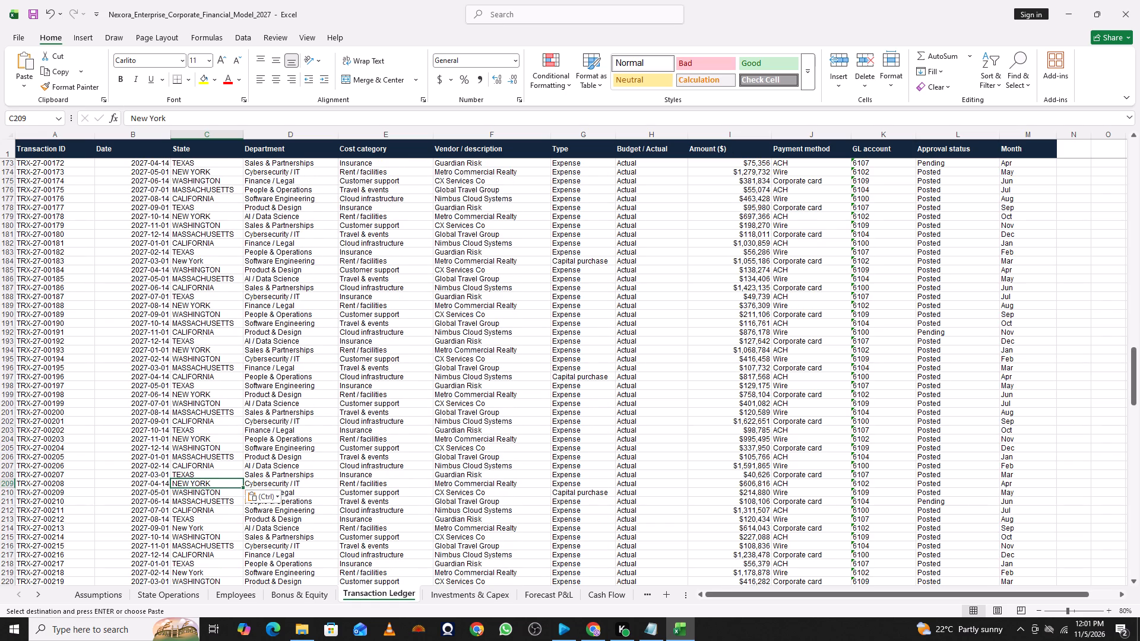
pyautogui.click(205, 527)
pyautogui.hotkey('ctrl', 'v')
pyautogui.click(204, 573)
pyautogui.hotkey('ctrl', 'v')
# Paste NEW YORK over the mixed-case New York entries in State cells C229, C224, C234 and C239.
pyautogui.scroll(-2, 206, 552)
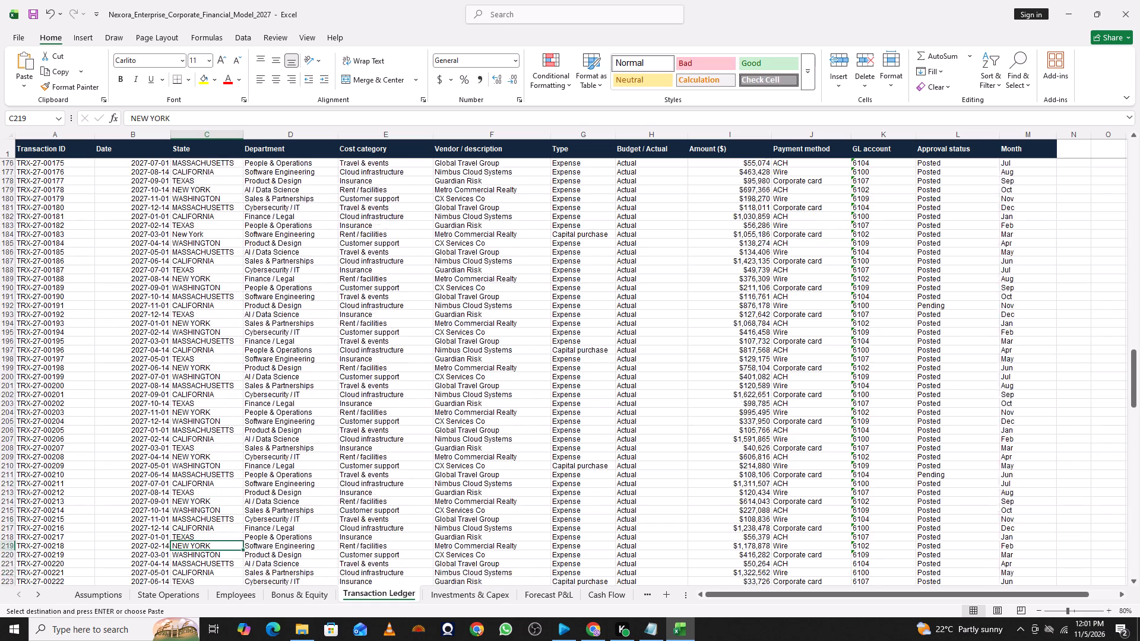
pyautogui.scroll(-5, 206, 552)
pyautogui.click(211, 474)
pyautogui.hotkey('ctrl', 'v')
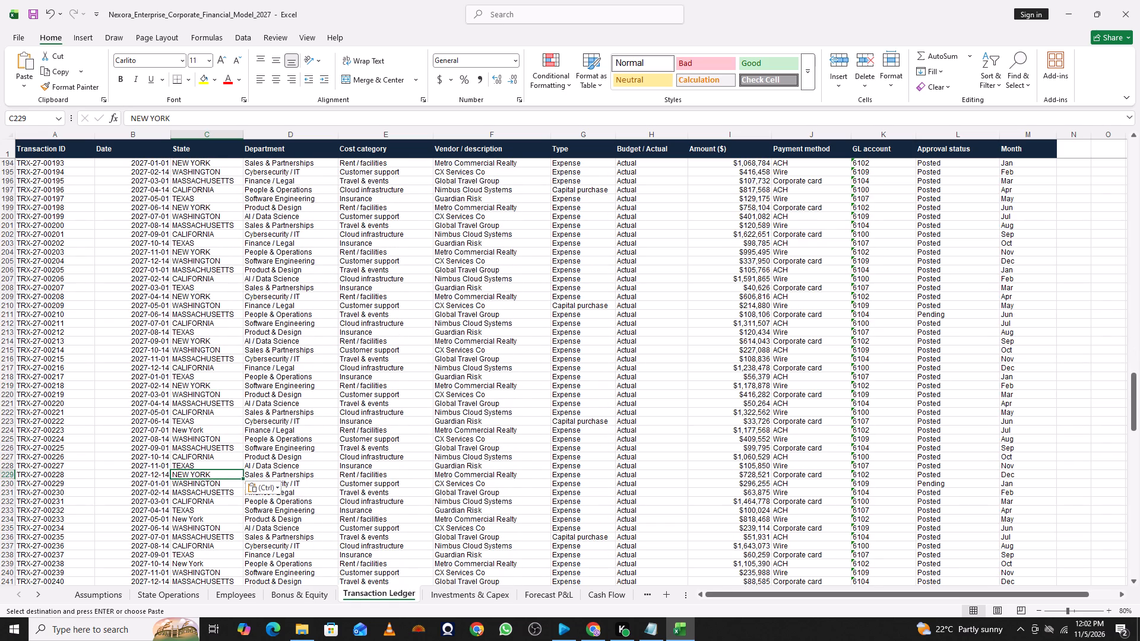
pyautogui.click(215, 430)
pyautogui.hotkey('ctrl', 'v')
pyautogui.click(206, 517)
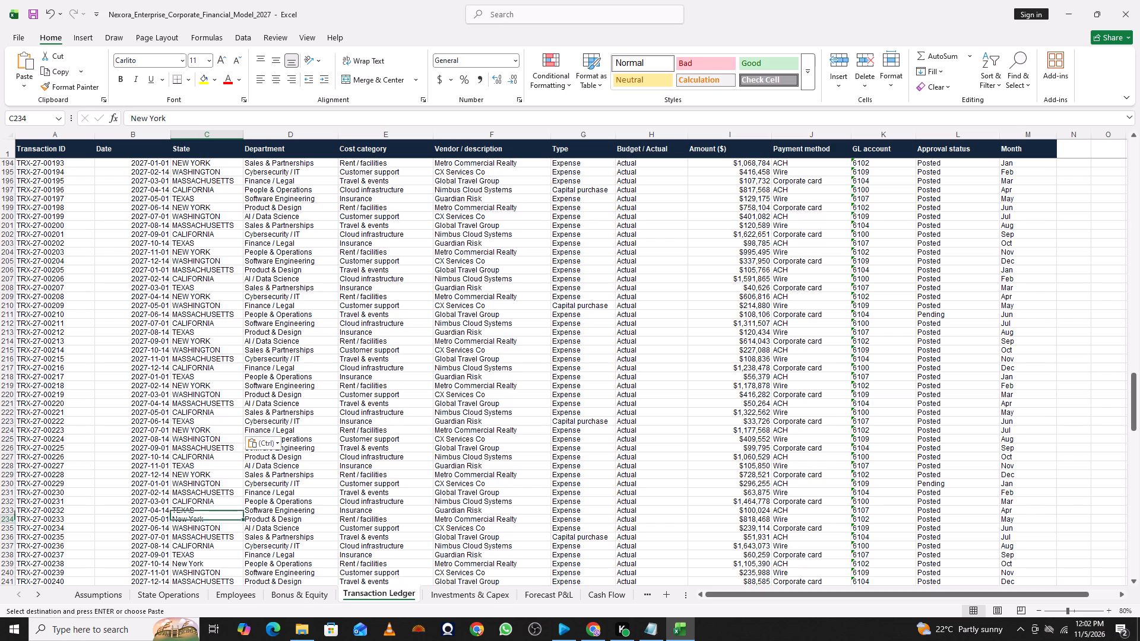
pyautogui.hotkey('ctrl', 'v')
pyautogui.click(207, 564)
pyautogui.hotkey('ctrl', 'v')
# Paste NEW YORK over the mixed-case New York entries in State cells C249, C254, C244, C264 and C259.
pyautogui.scroll(-5, 207, 559)
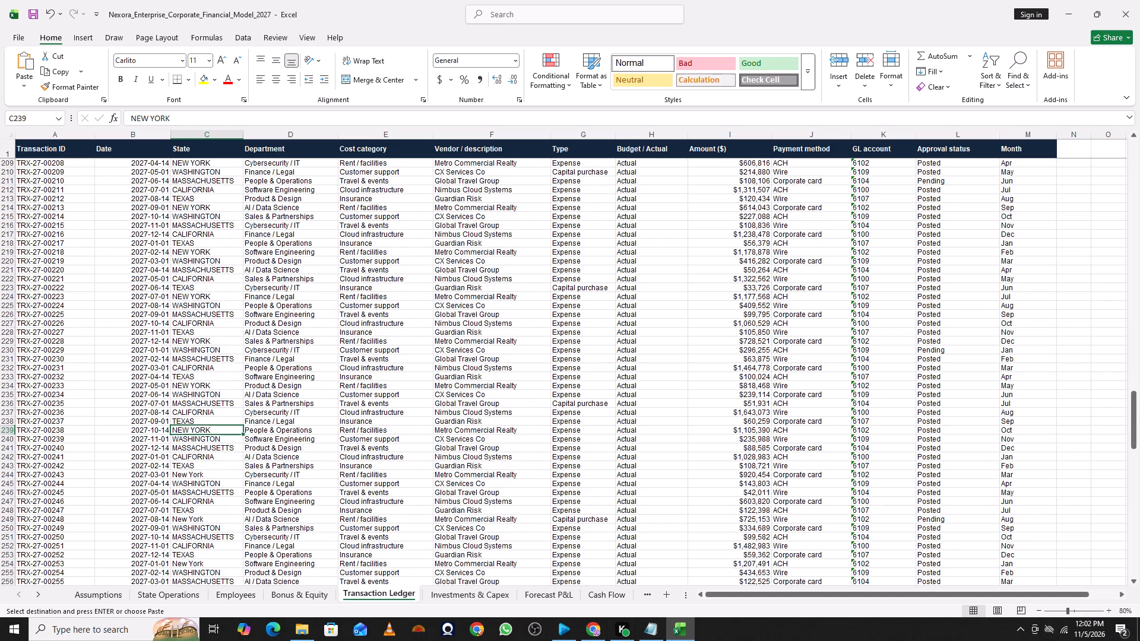
pyautogui.click(212, 520)
pyautogui.hotkey('ctrl', 'v')
pyautogui.click(210, 568)
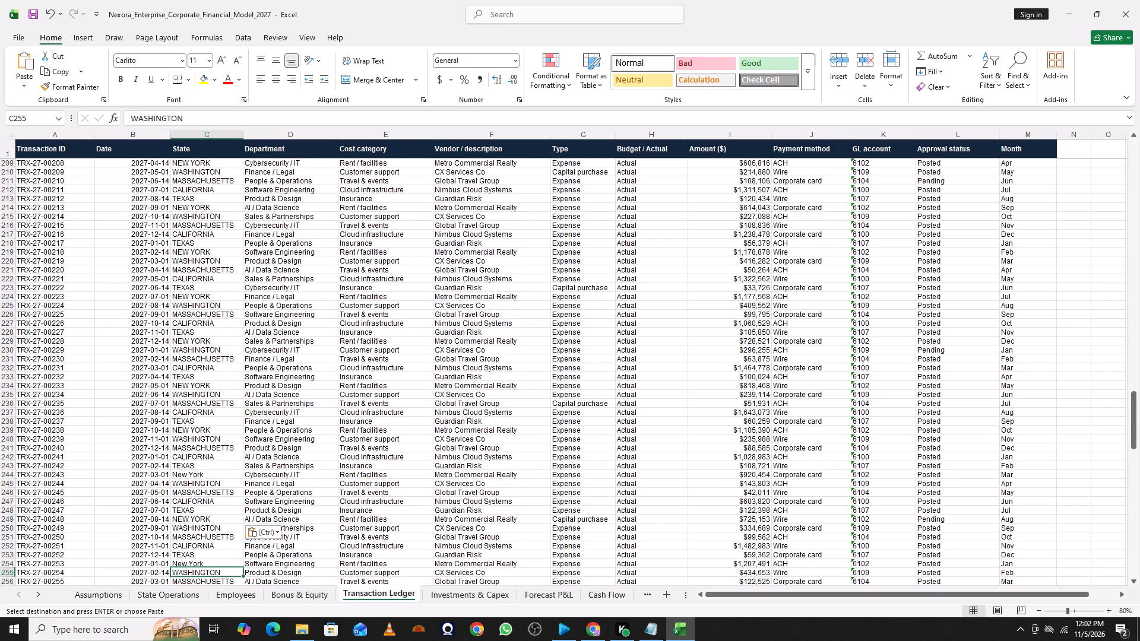
pyautogui.click(210, 564)
pyautogui.hotkey('ctrl', 'v')
pyautogui.scroll(-3, 217, 539)
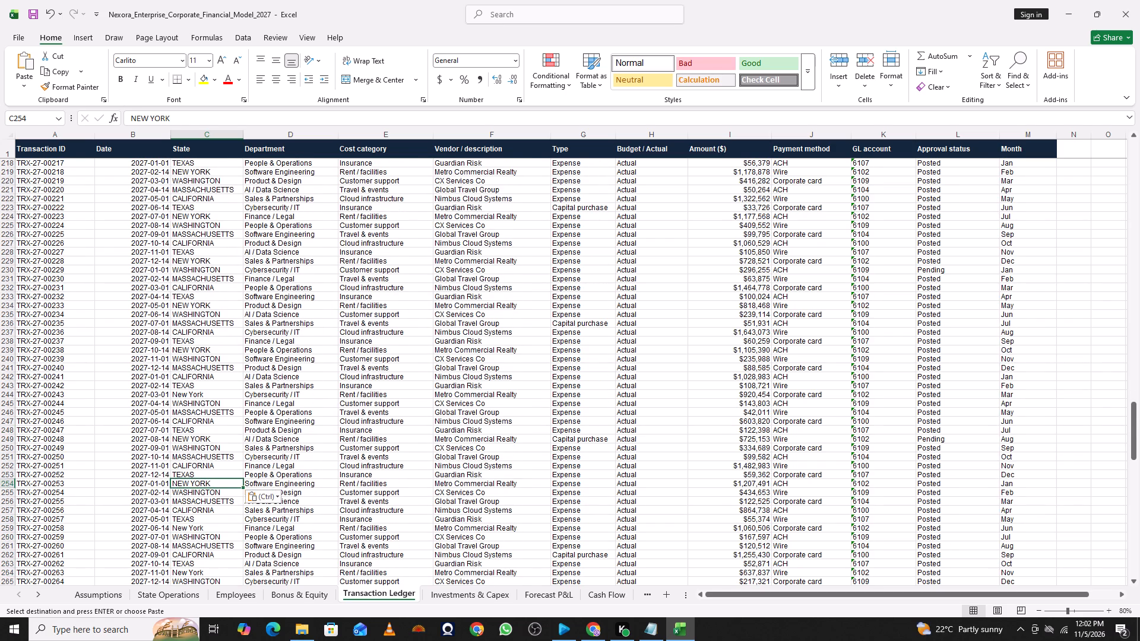
pyautogui.click(205, 398)
pyautogui.hotkey('ctrl', 'v')
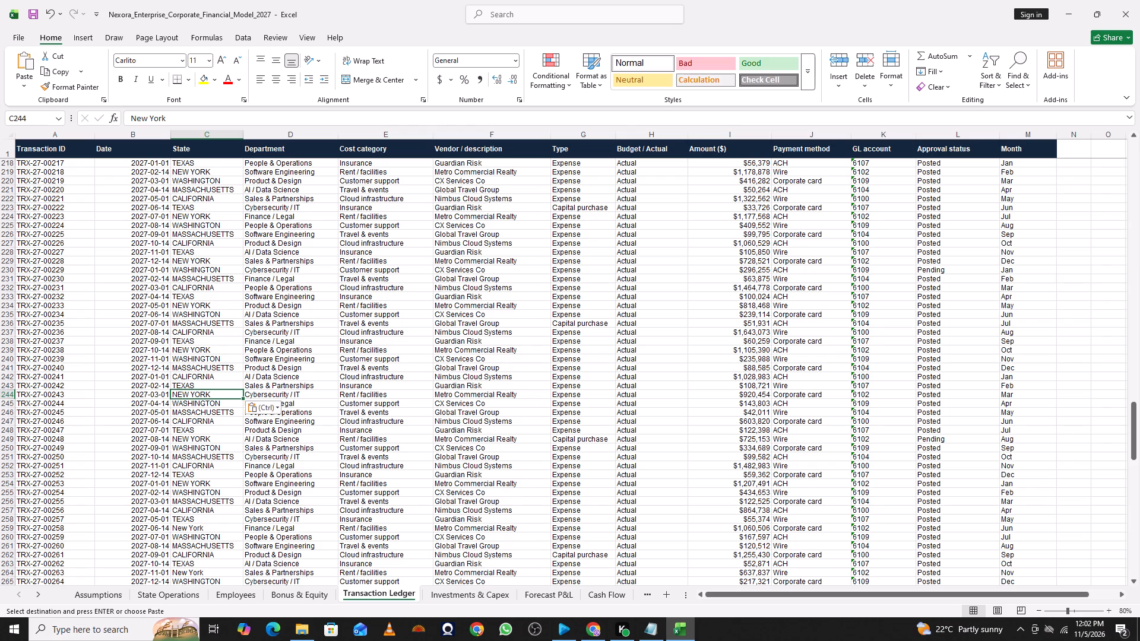
pyautogui.click(206, 573)
pyautogui.hotkey('ctrl', 'v')
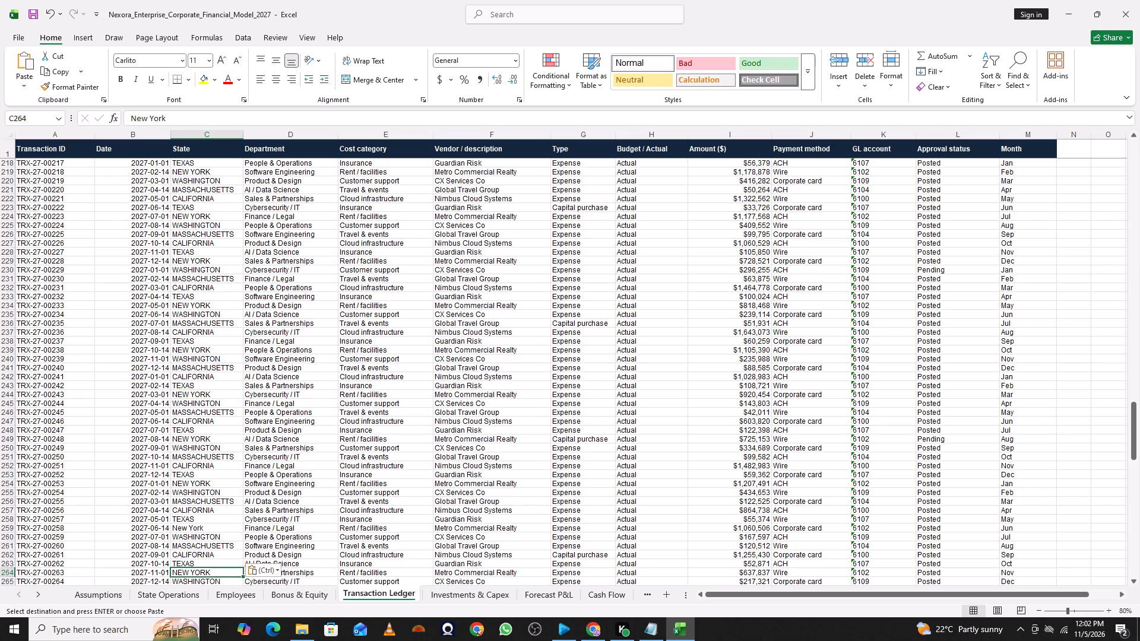
pyautogui.click(208, 529)
pyautogui.hotkey('ctrl', 'v')
# Paste NEW YORK over the mixed-case New York entries in State cells C269 and C274.
pyautogui.scroll(-4, 208, 536)
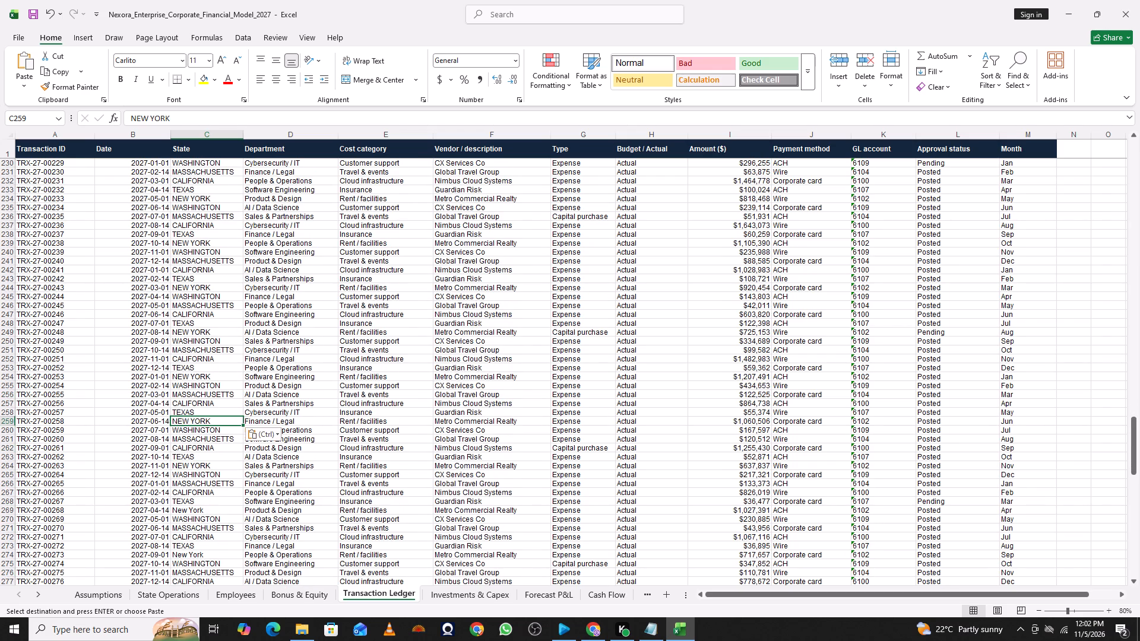
pyautogui.click(211, 511)
pyautogui.hotkey('ctrl', 'v')
pyautogui.click(203, 558)
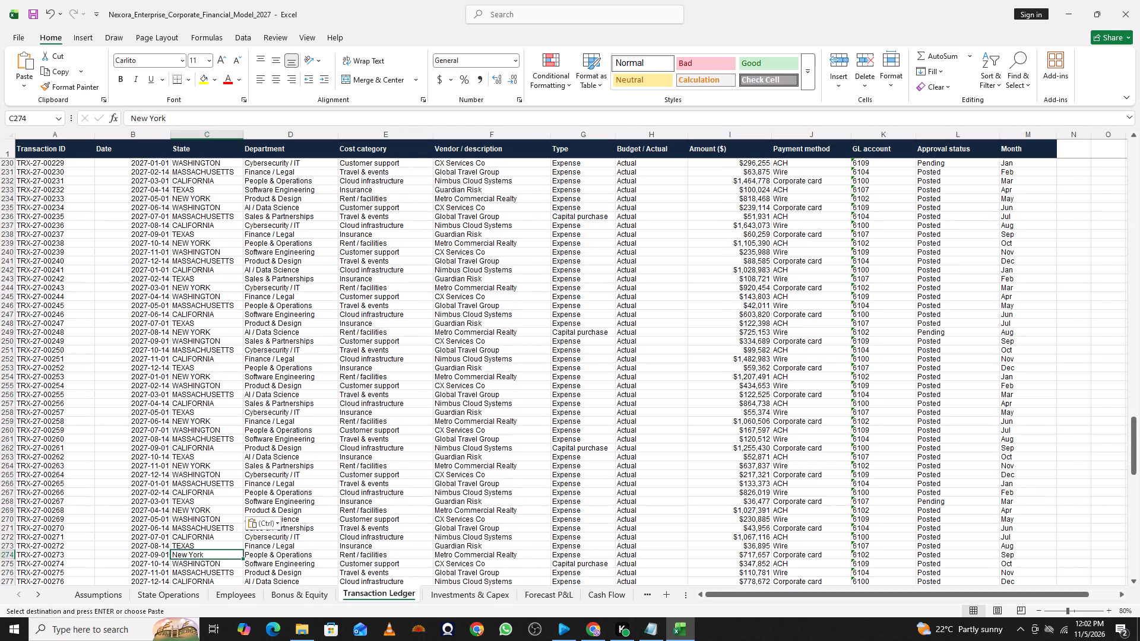
pyautogui.hotkey('ctrl', 'v')
# Paste NEW YORK over the mixed-case New York entries in State cells C284, C279, C289 and C294.
pyautogui.scroll(-6, 205, 553)
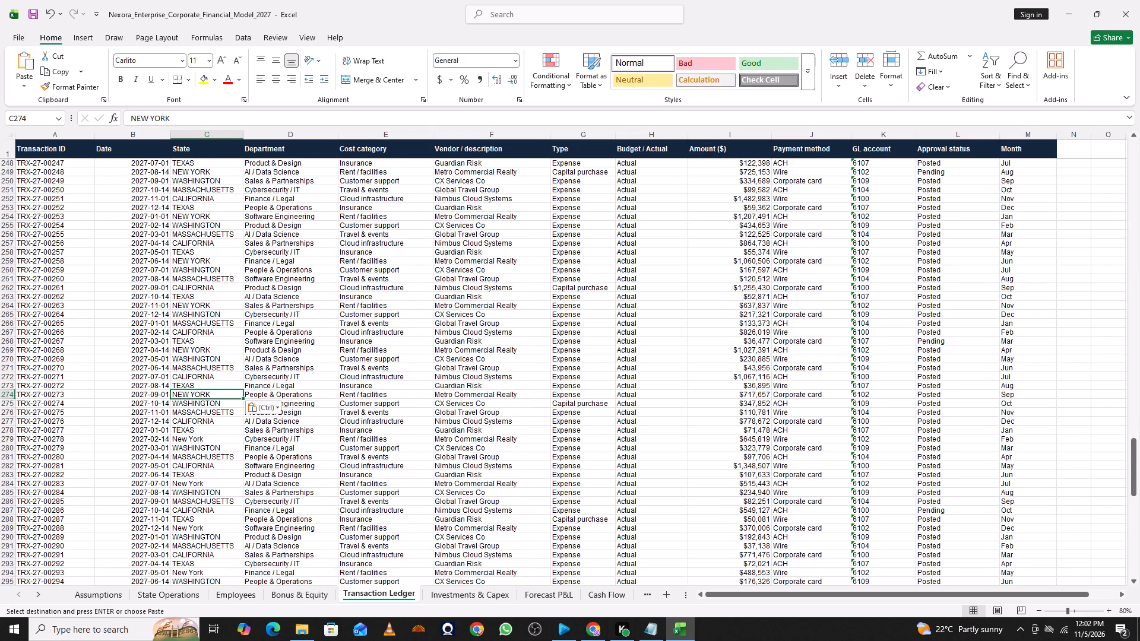
pyautogui.click(206, 483)
pyautogui.hotkey('ctrl', 'v')
pyautogui.click(210, 440)
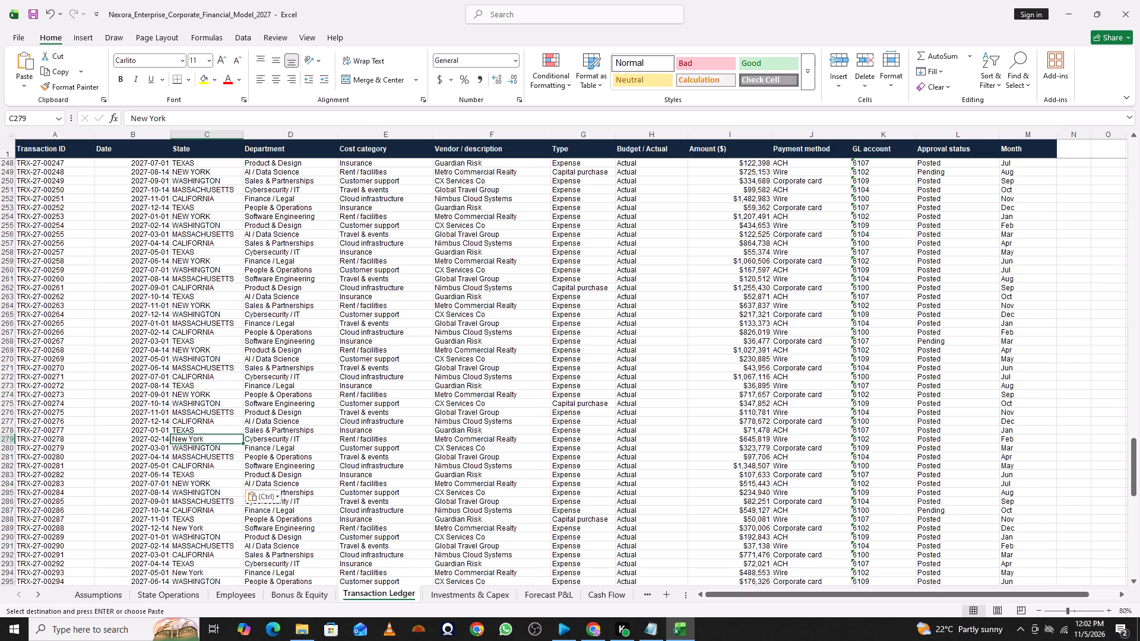
pyautogui.hotkey('ctrl', 'v')
pyautogui.keyDown('ctrl'); pyautogui.click(208, 528); pyautogui.keyUp('ctrl')
pyautogui.hotkey('ctrl', 'v')
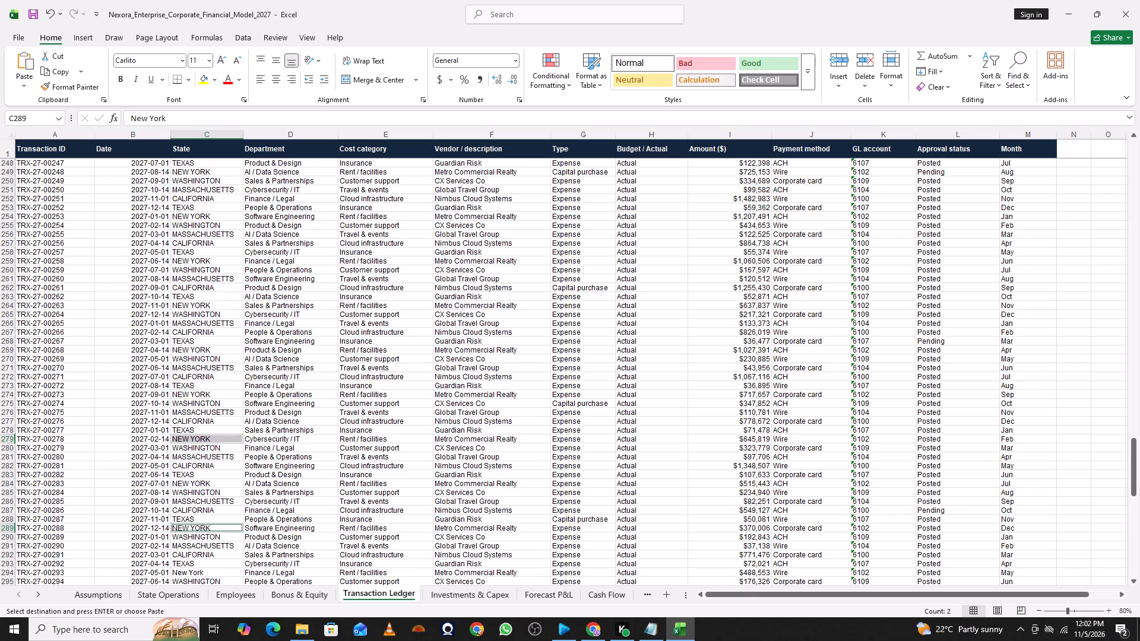
pyautogui.click(208, 571)
pyautogui.hotkey('ctrl', 'v')
# Paste NEW YORK over the mixed-case New York entries in State cells C299, C304, C314, C309 and C319.
pyautogui.scroll(-4, 210, 547)
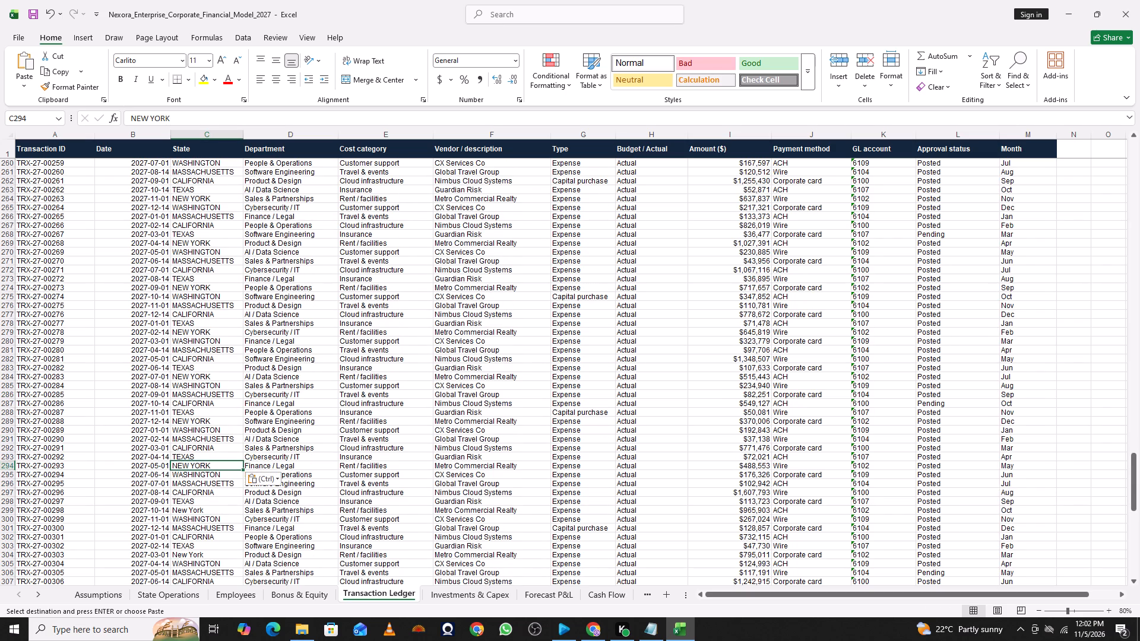
pyautogui.click(212, 507)
pyautogui.hotkey('ctrl', 'v')
pyautogui.click(206, 559)
pyautogui.hotkey('ctrl', 'v')
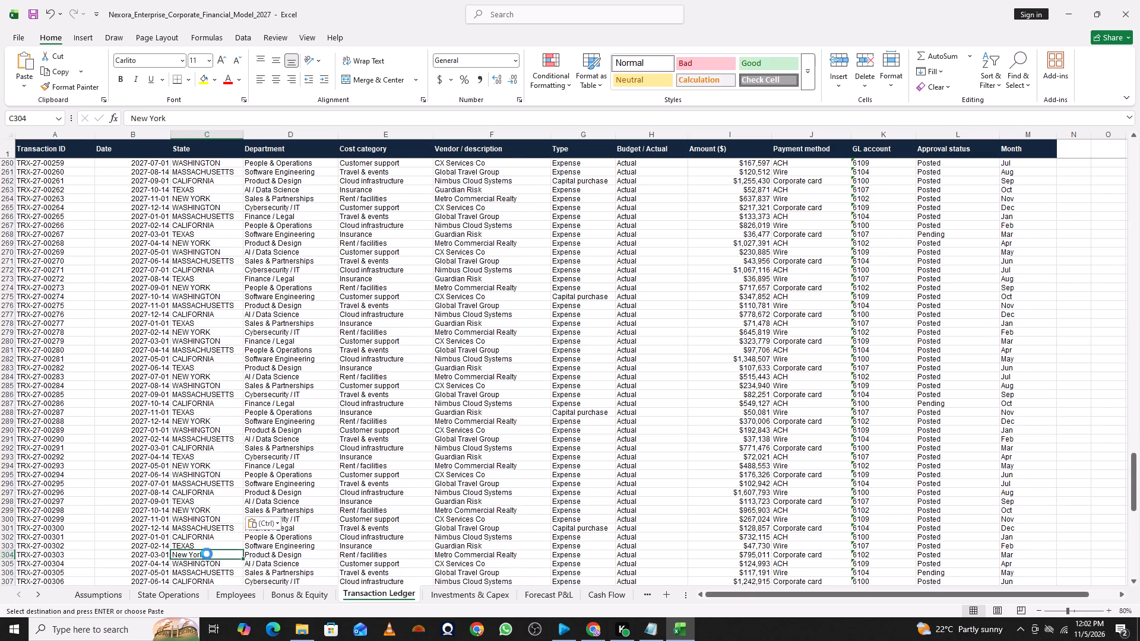
pyautogui.scroll(-5, 207, 551)
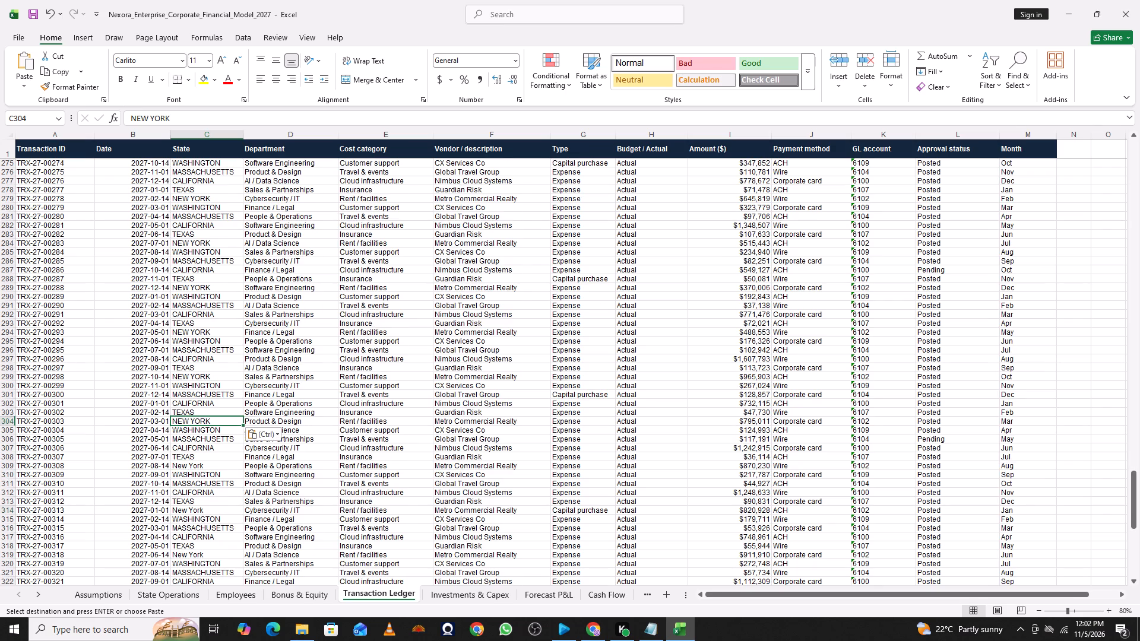
pyautogui.click(210, 513)
pyautogui.hotkey('ctrl', 'v')
pyautogui.click(207, 468)
pyautogui.hotkey('ctrl', 'v')
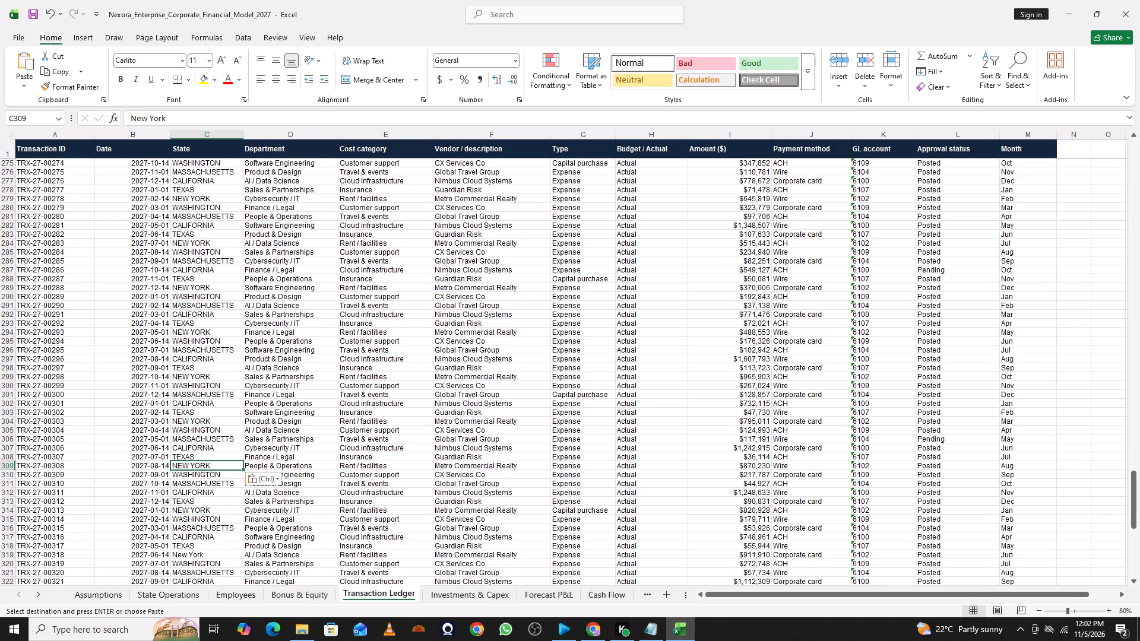
pyautogui.click(205, 556)
pyautogui.hotkey('ctrl', 'v')
# Paste NEW YORK over the mixed-case New York entries in State cells C329, C324 and C334.
pyautogui.scroll(-6, 210, 546)
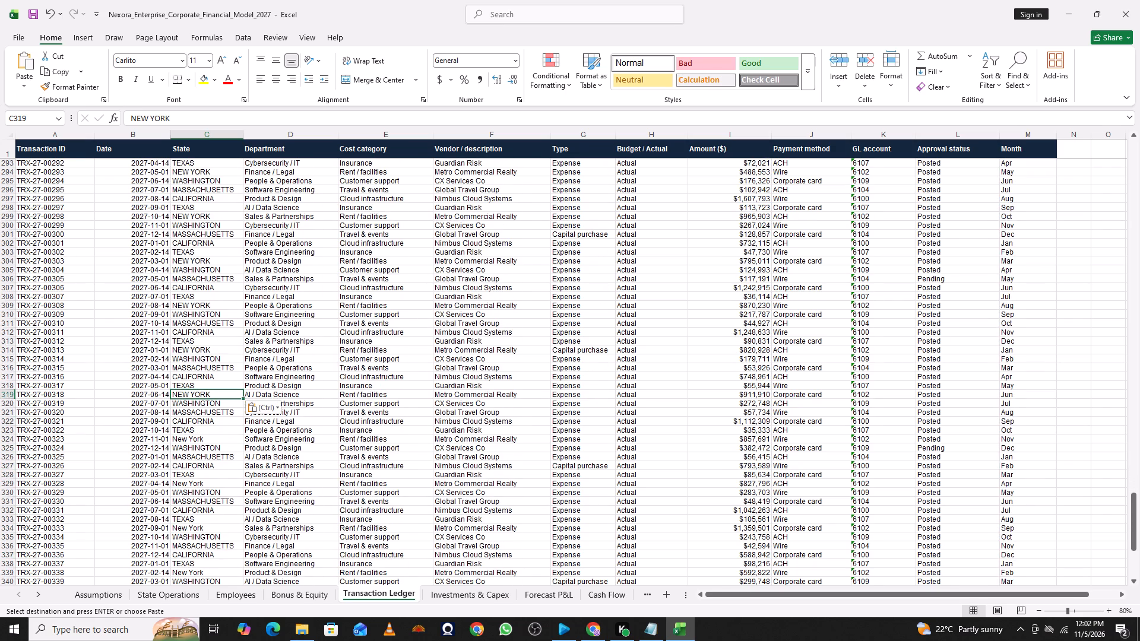
pyautogui.click(205, 483)
pyautogui.hotkey('ctrl', 'v')
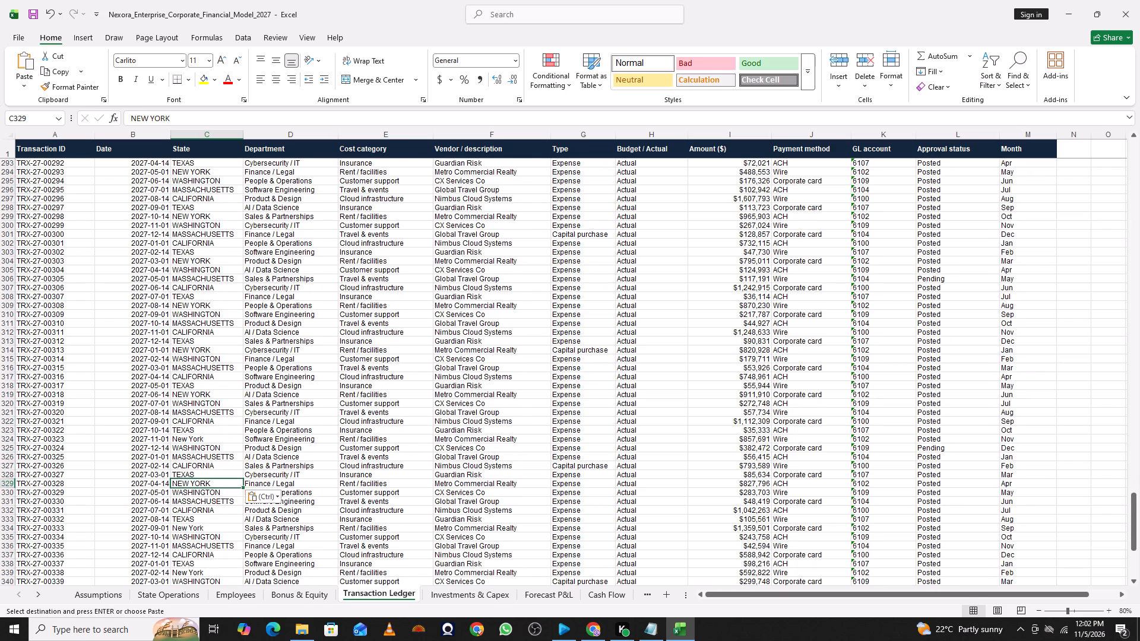
pyautogui.click(204, 442)
pyautogui.hotkey('ctrl', 'v')
pyautogui.click(214, 530)
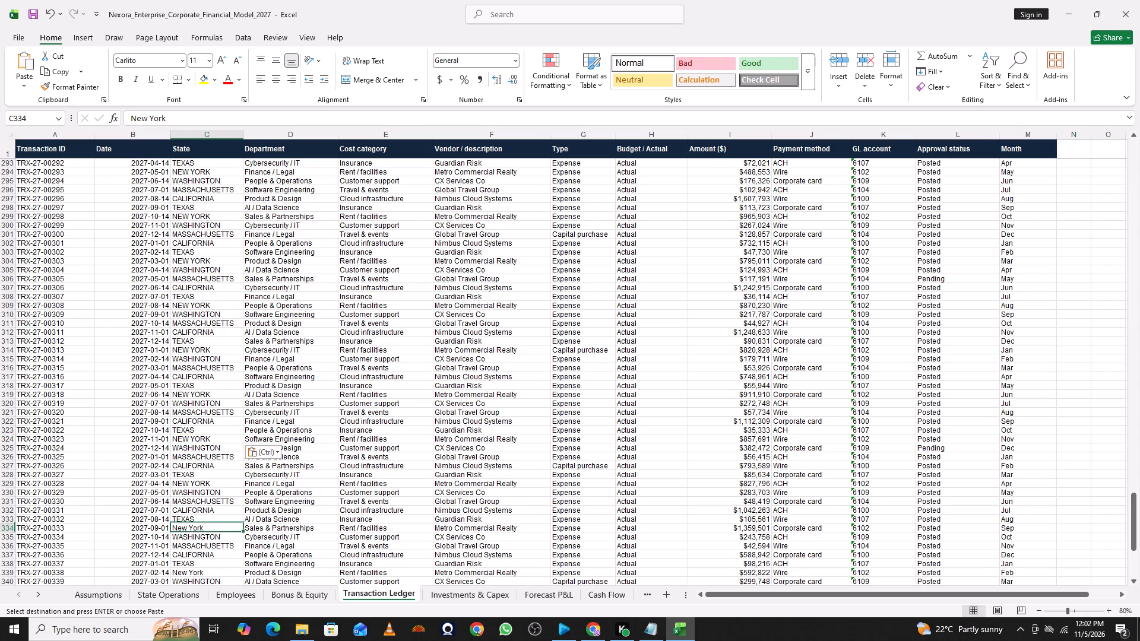
pyautogui.hotkey('ctrl', 'v')
# Paste NEW YORK over the mixed-case New York entries in State cells C344, C349, C354 and C359.
pyautogui.scroll(-4, 211, 549)
pyautogui.click(210, 509)
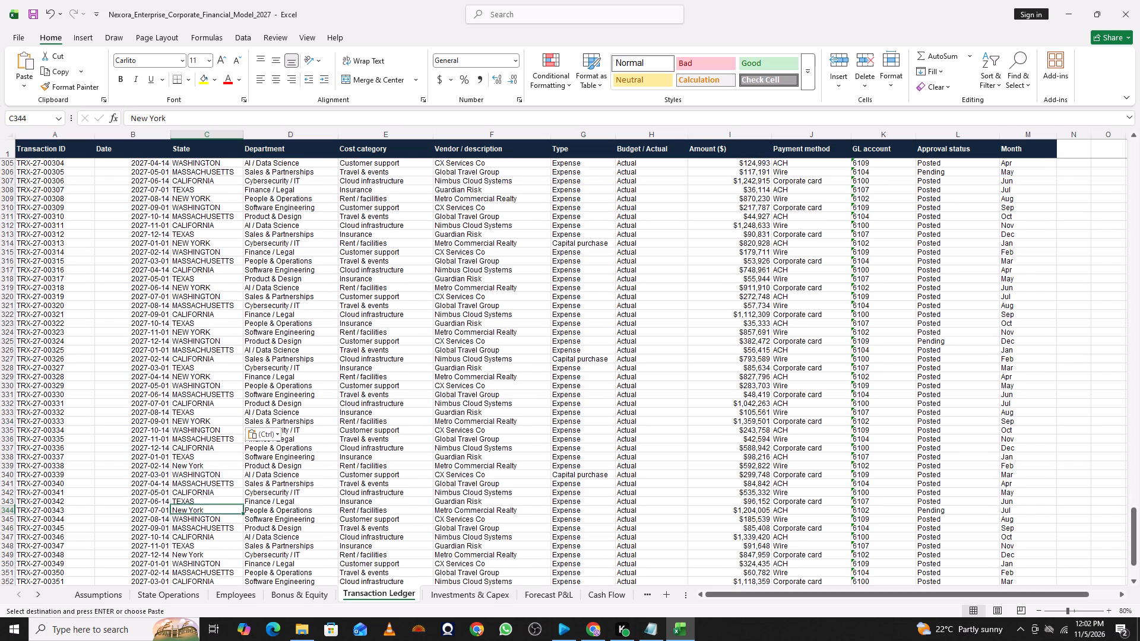
pyautogui.hotkey('ctrl', 'v')
pyautogui.click(203, 555)
pyautogui.hotkey('ctrl', 'v')
pyautogui.scroll(-3, 203, 555)
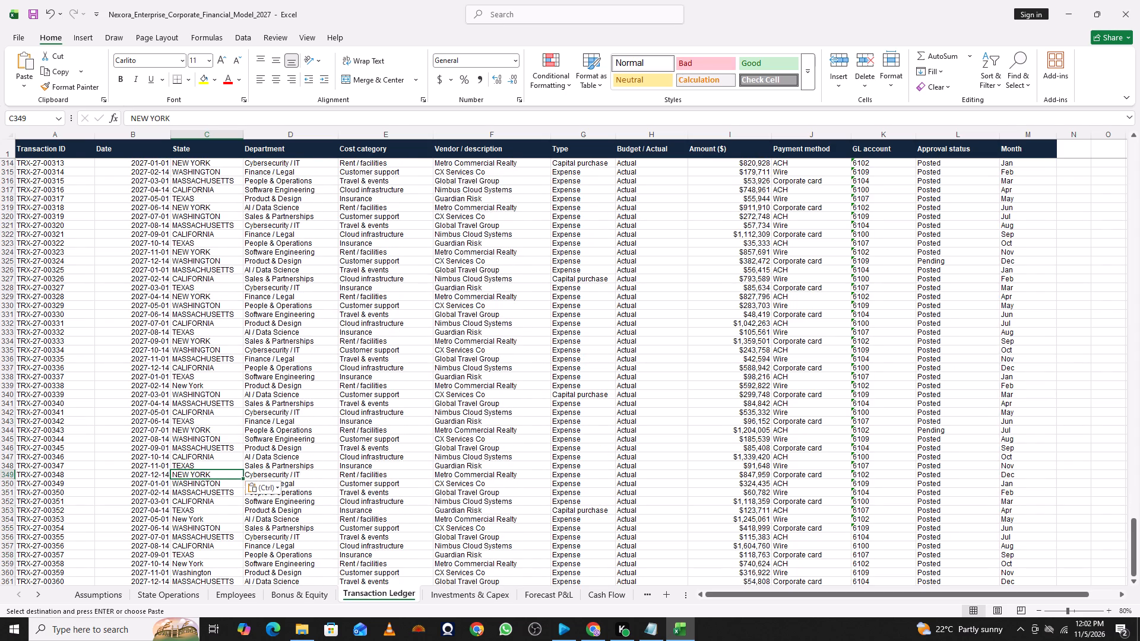
pyautogui.click(205, 522)
pyautogui.hotkey('ctrl', 'v')
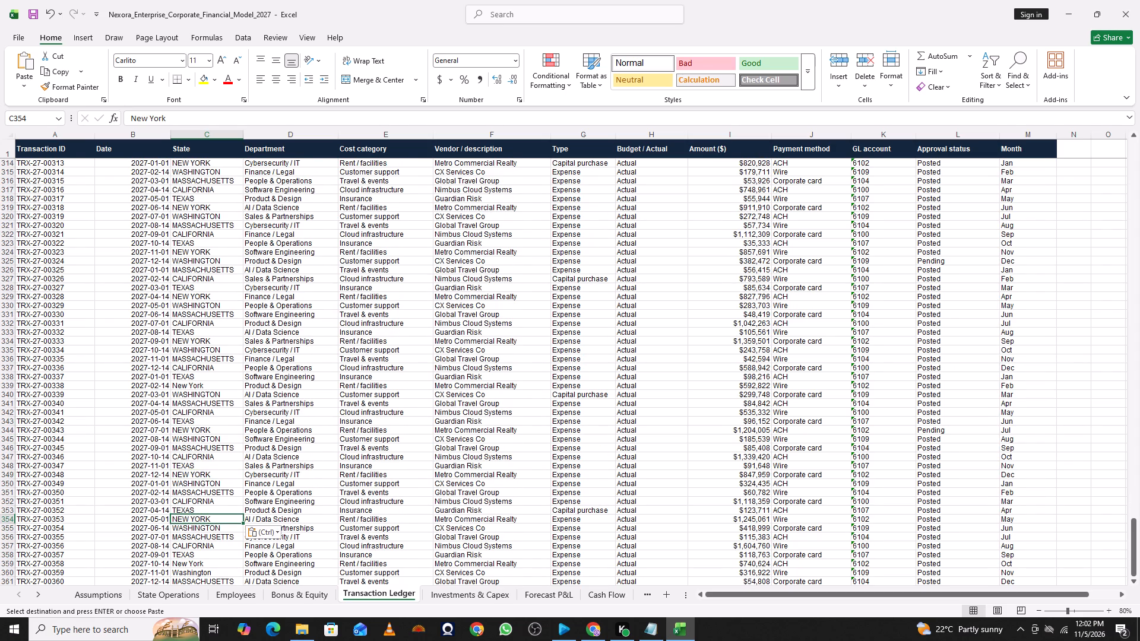
pyautogui.click(201, 564)
pyautogui.hotkey('ctrl', 'v')
# Copy WASHINGTON from State cell C355 over the mixed-case Washington entry in C360.
pyautogui.scroll(-1, 201, 562)
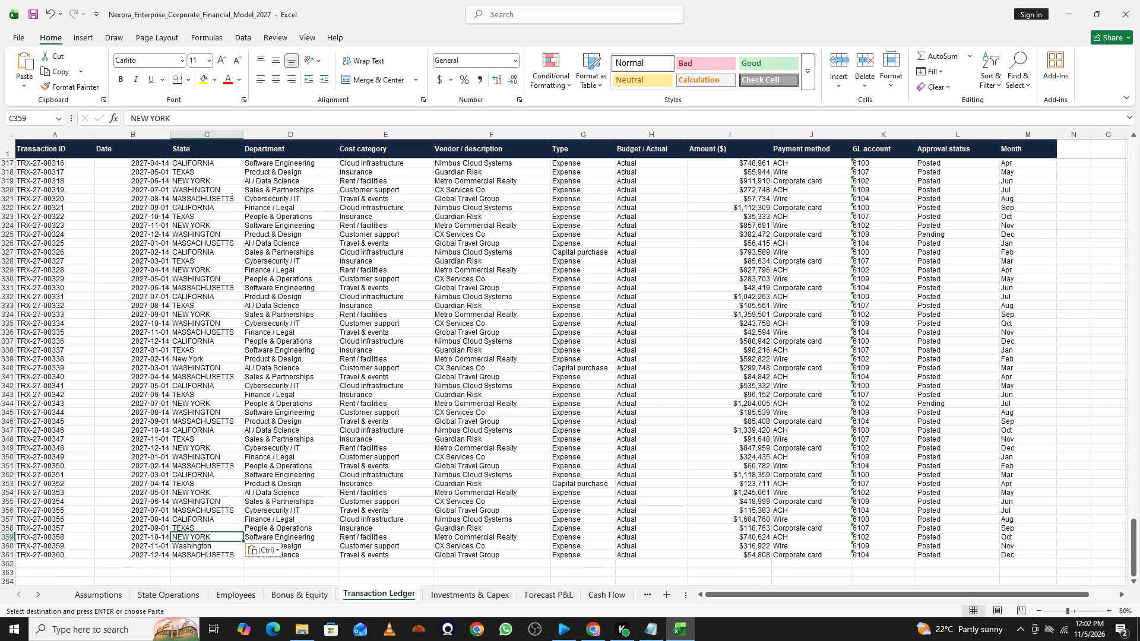
pyautogui.click(207, 504)
pyautogui.hotkey('ctrl', 'c')
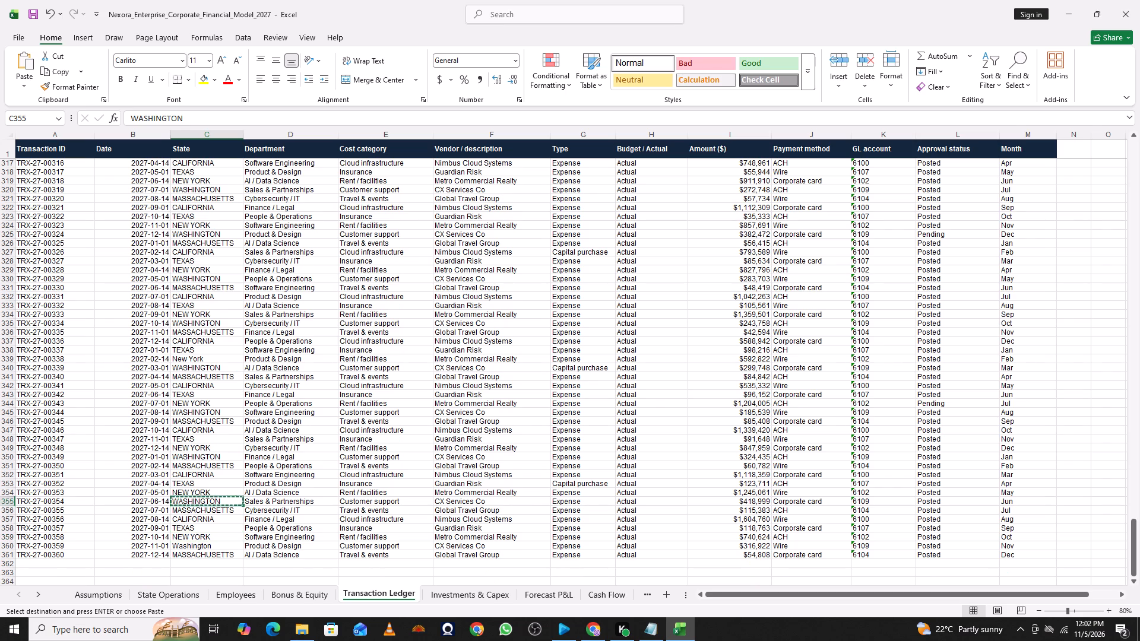
pyautogui.click(205, 544)
pyautogui.hotkey('ctrl', 'v')
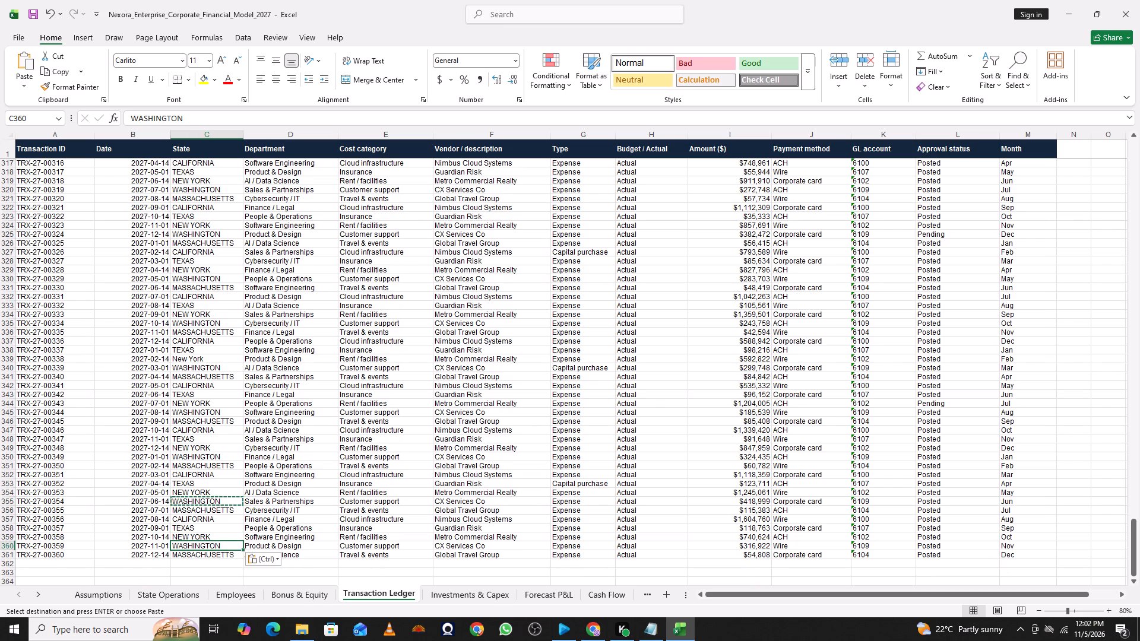
# Save the workbook.
pyautogui.click(261, 399)
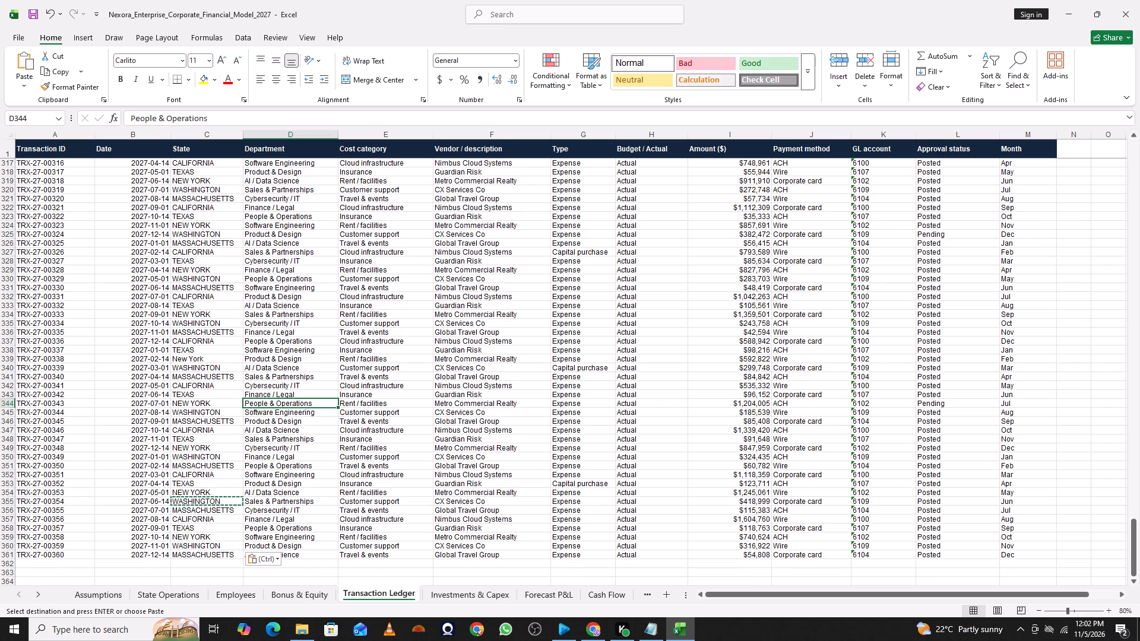
pyautogui.hotkey('ctrl', 's')
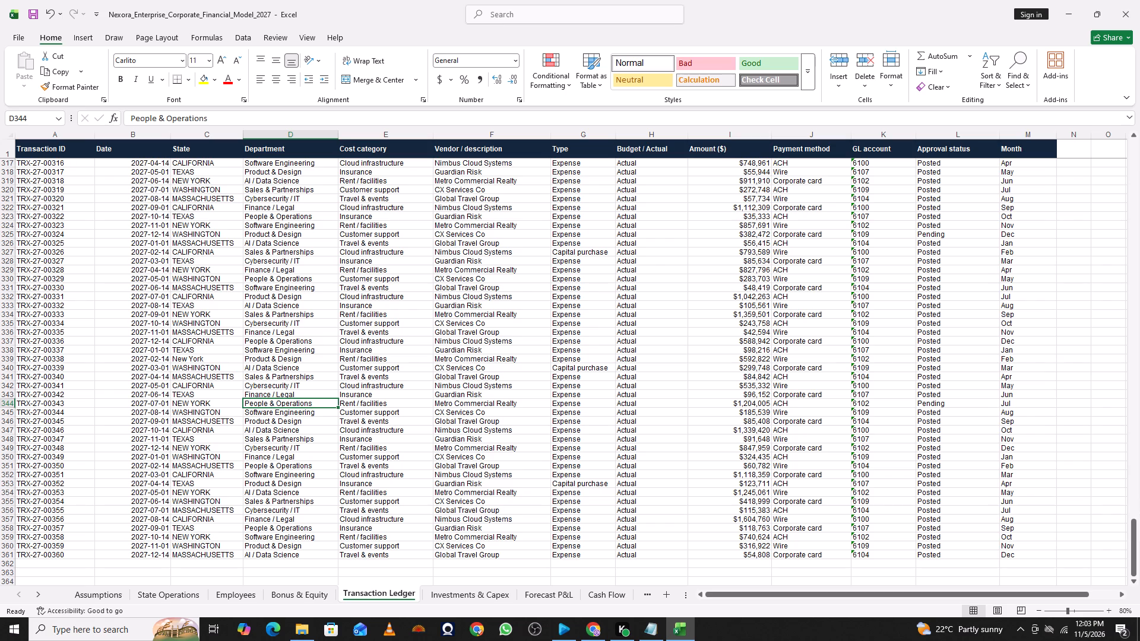
# Enter EXPENSE in Type cell G3 of the Transaction Ledger and copy that text for reuse.
pyautogui.moveTo(1136, 540); pyautogui.dragTo(1136, 536)
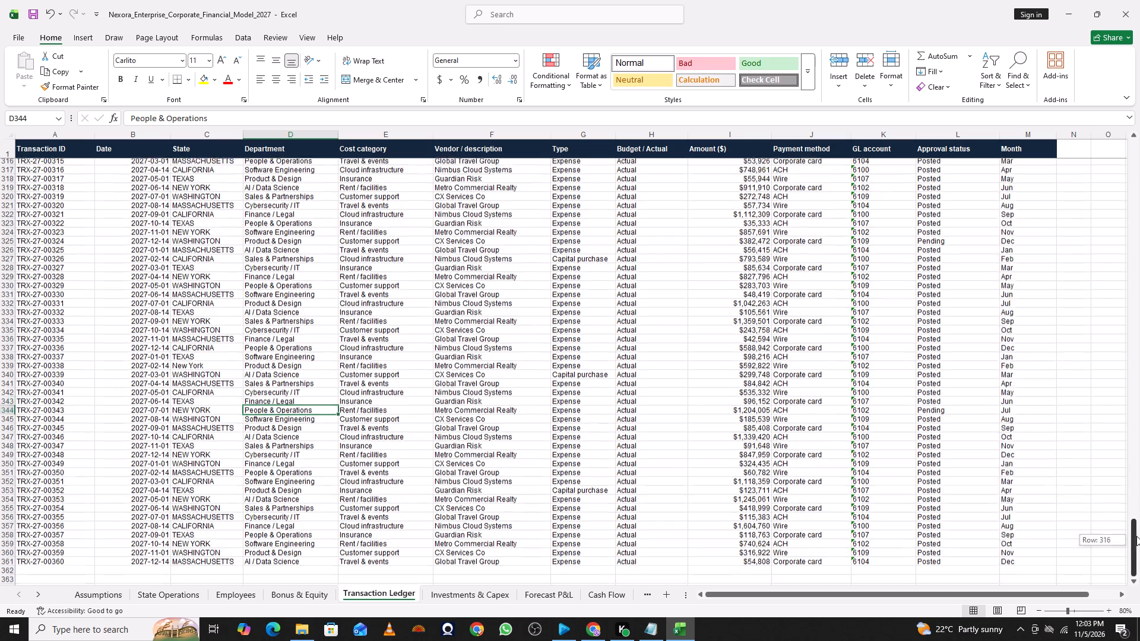
pyautogui.moveTo(1136, 536); pyautogui.dragTo(1123, 138)
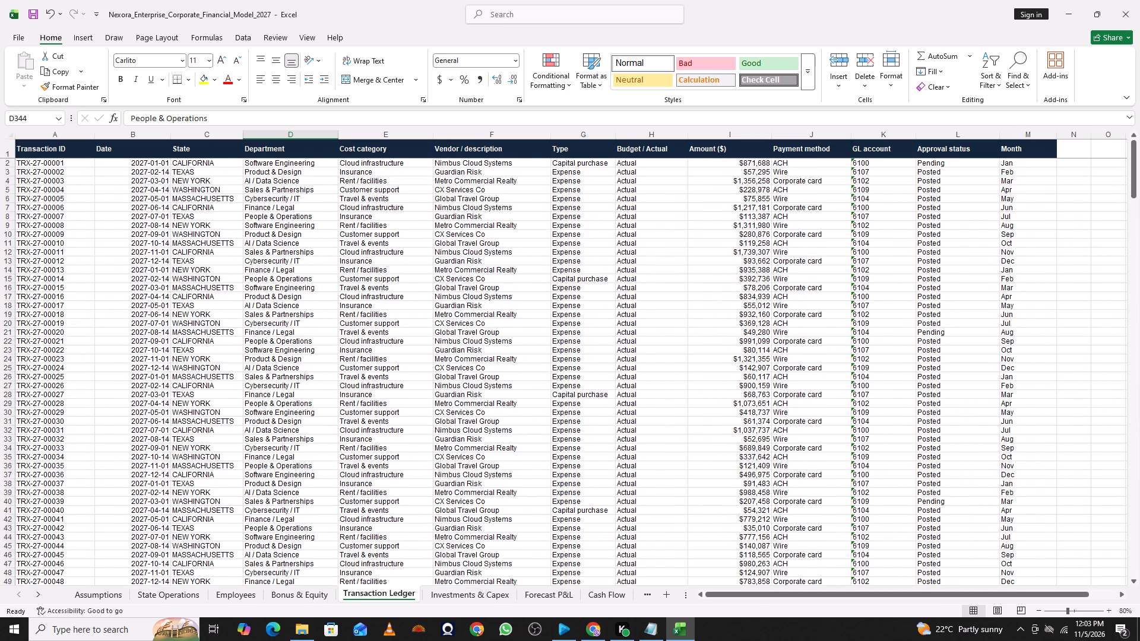
pyautogui.click(580, 174)
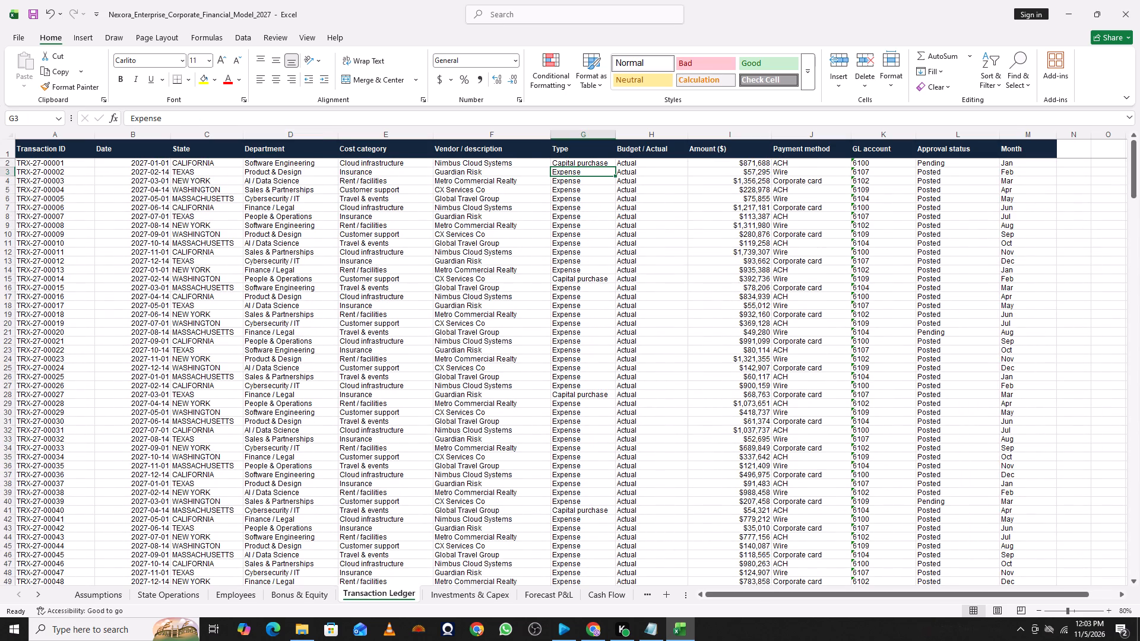
pyautogui.write('EX')
pyautogui.write('PEMSE')
pyautogui.press('BackSpace')
pyautogui.press('BackSpace')
pyautogui.press('BackSpace')
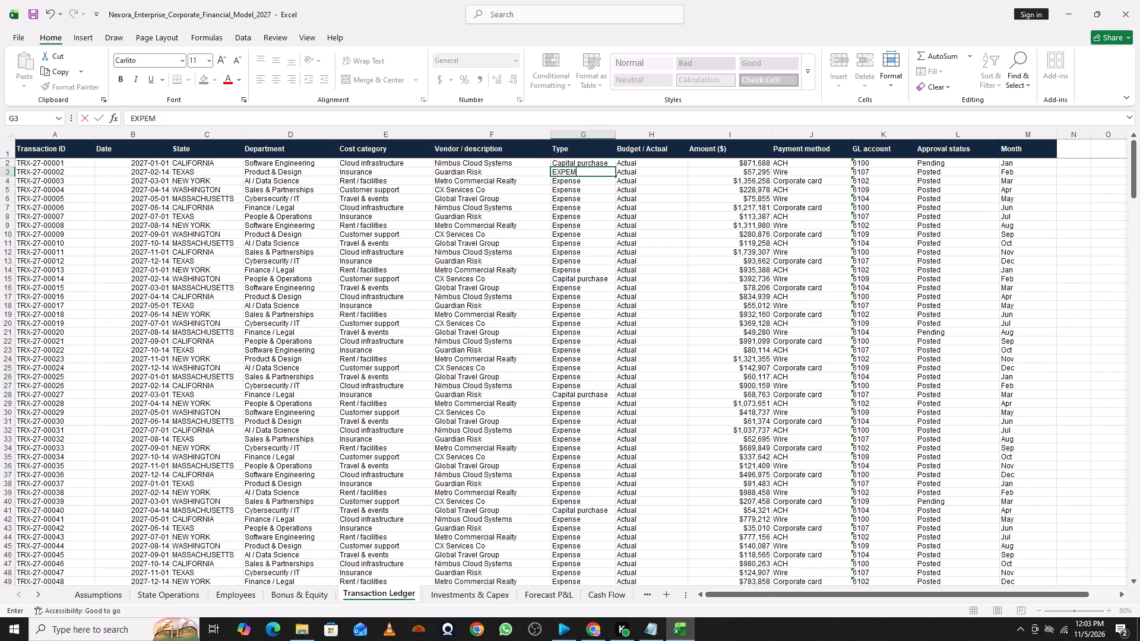
pyautogui.write('NSE')
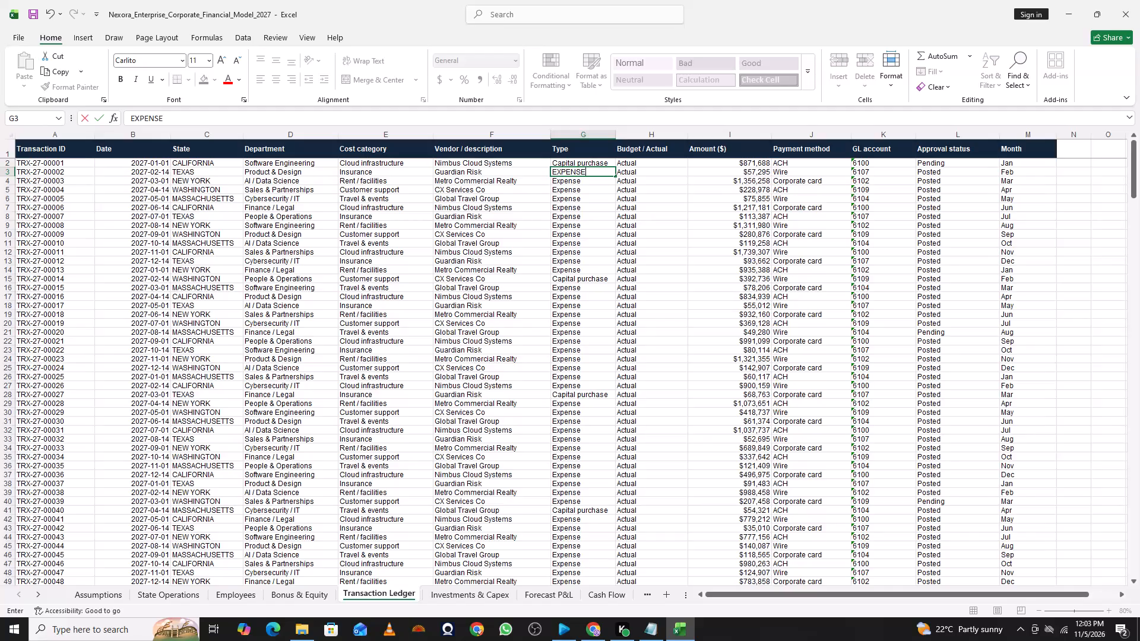
pyautogui.hotkey('ctrl', 'a')
pyautogui.hotkey('ctrl', 'c')
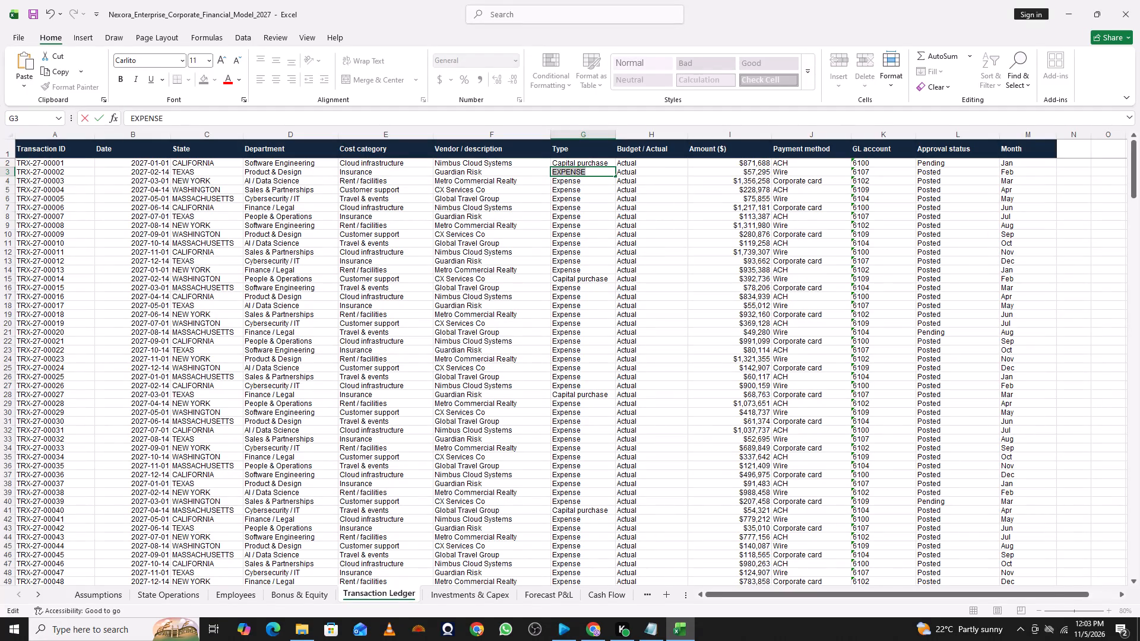
# Paste EXPENSE into Type cells G4 and G16 and fill it down through G14 and G27, skipping the Capital purchase row.
pyautogui.click(593, 179)
pyautogui.hotkey('ctrl', 'v')
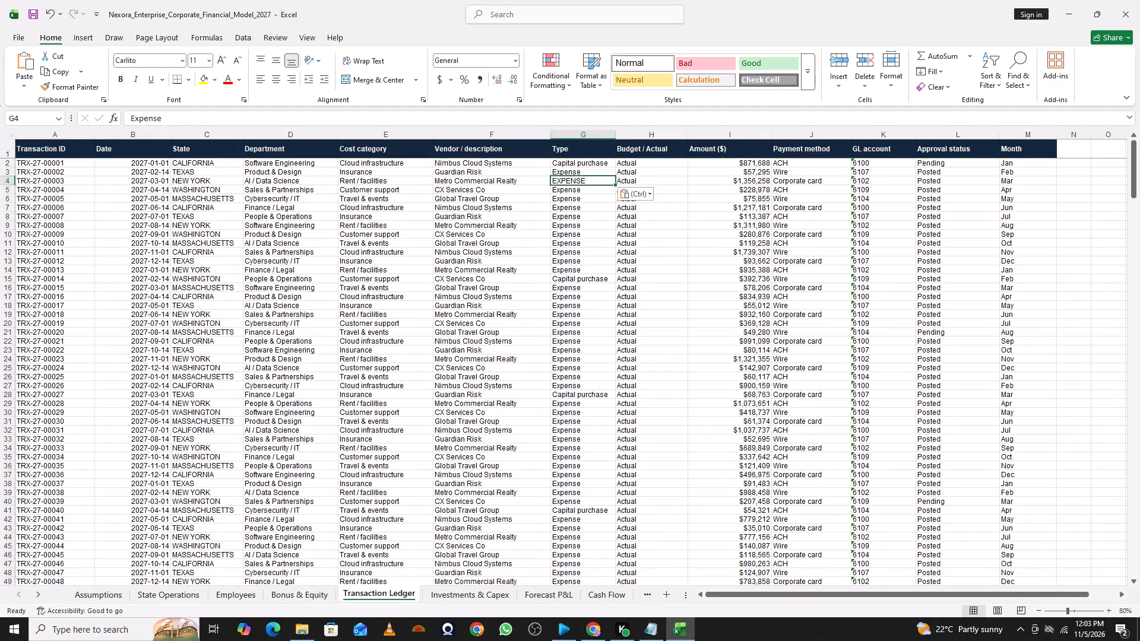
pyautogui.moveTo(614, 183); pyautogui.dragTo(613, 210)
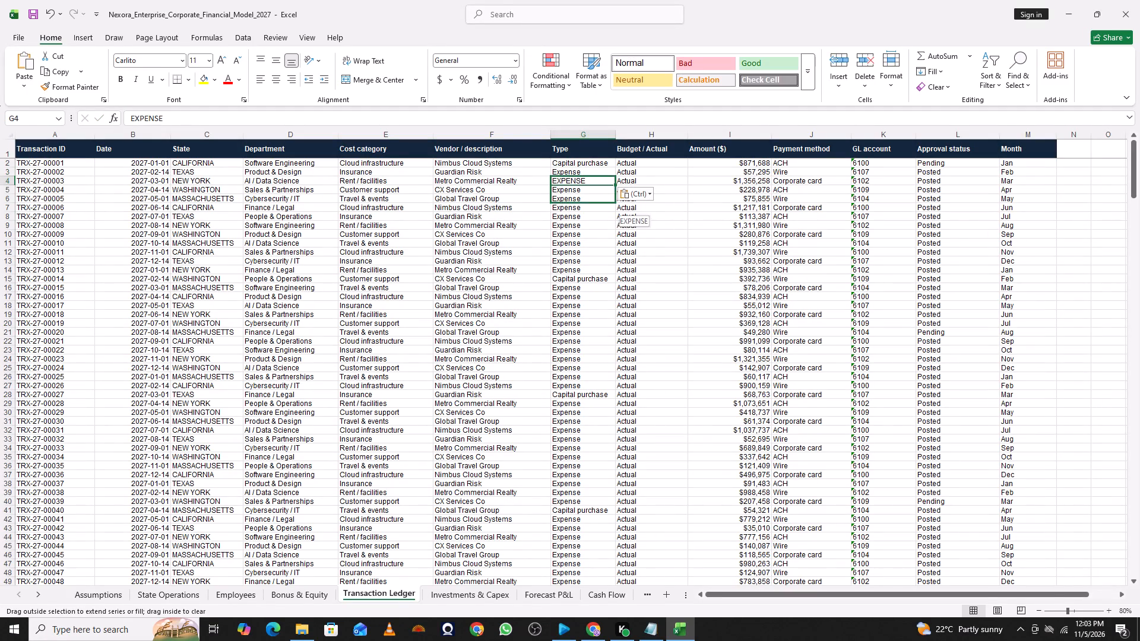
pyautogui.moveTo(613, 210); pyautogui.dragTo(612, 269)
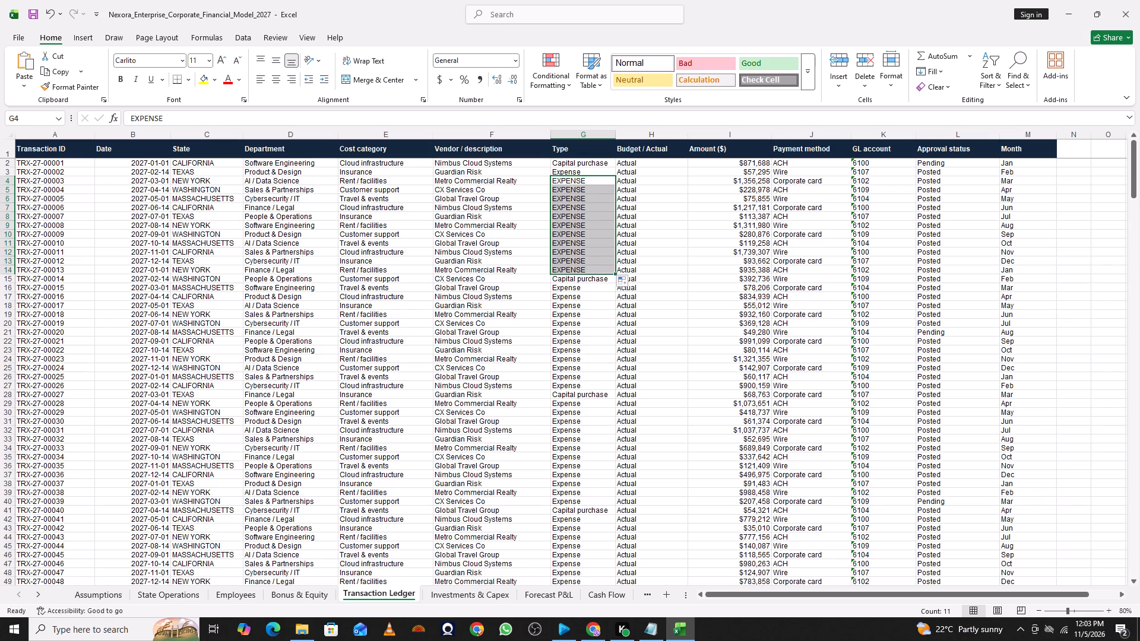
pyautogui.click(597, 287)
pyautogui.hotkey('ctrl', 'v')
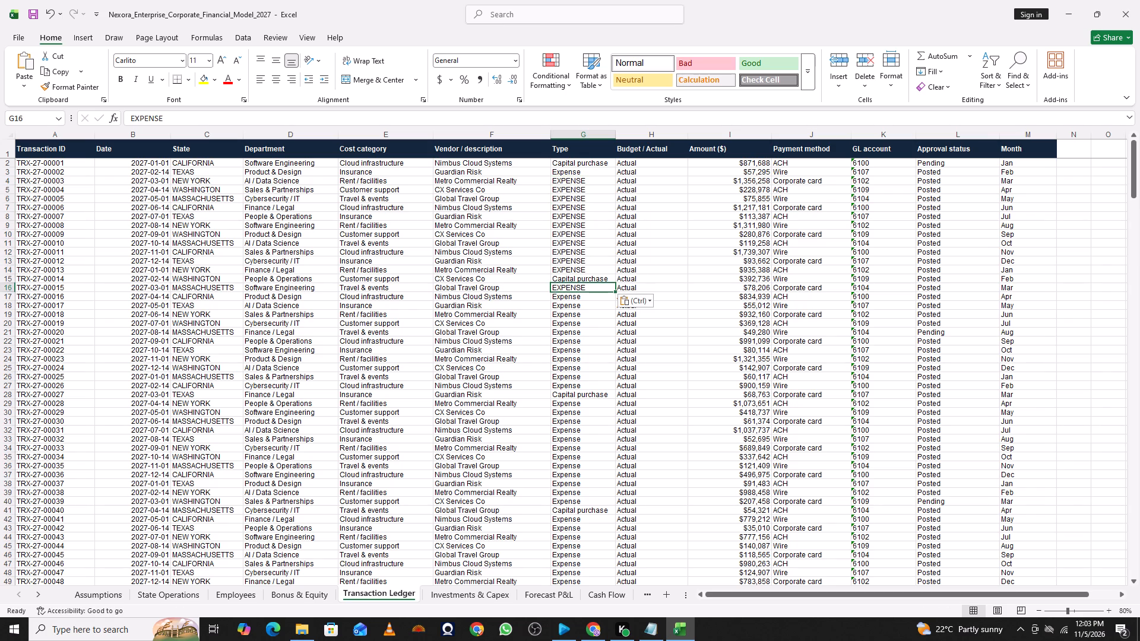
pyautogui.moveTo(615, 289); pyautogui.dragTo(616, 376)
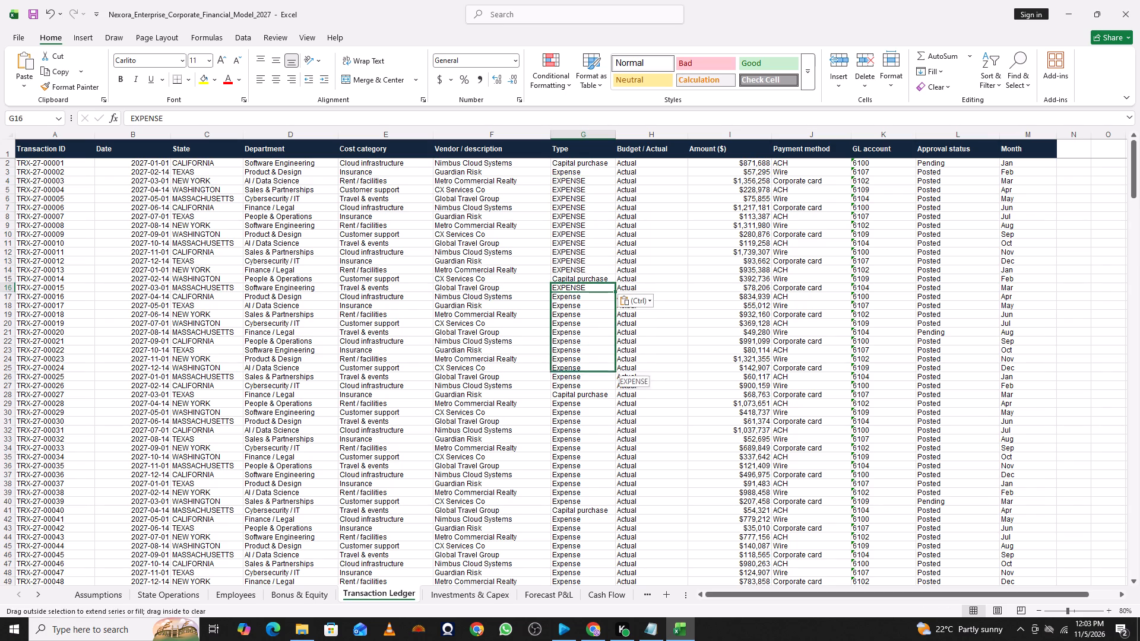
pyautogui.moveTo(616, 376); pyautogui.dragTo(617, 387)
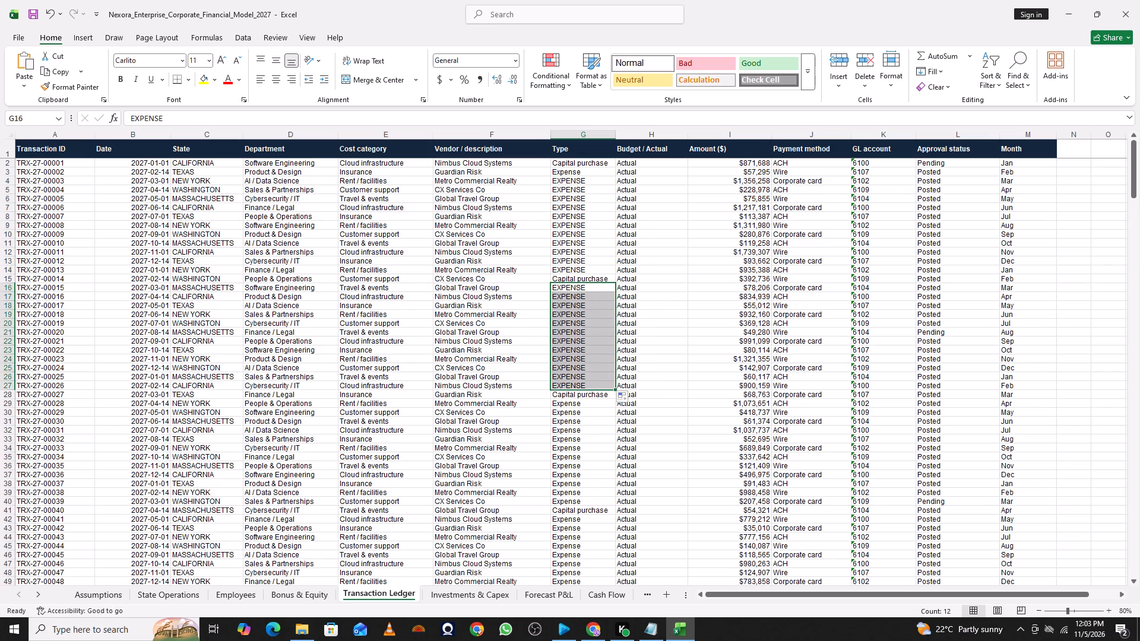
# Paste EXPENSE into Type cells G29 and G42 and fill it down through G40 and G53, skipping the Capital purchase row.
pyautogui.click(602, 404)
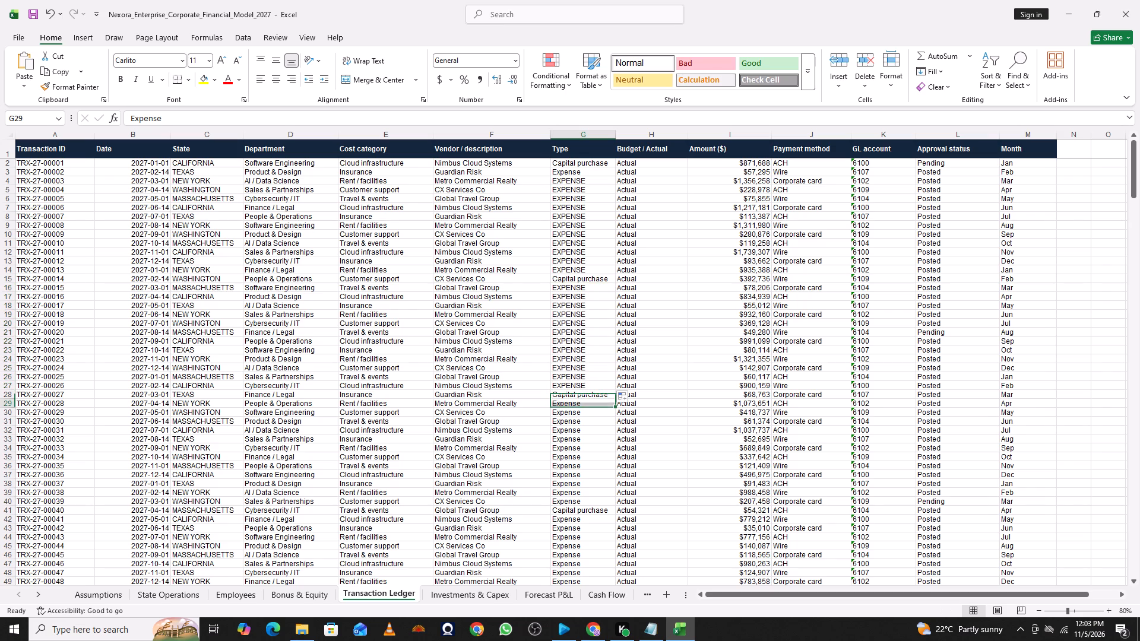
pyautogui.hotkey('ctrl', 'v')
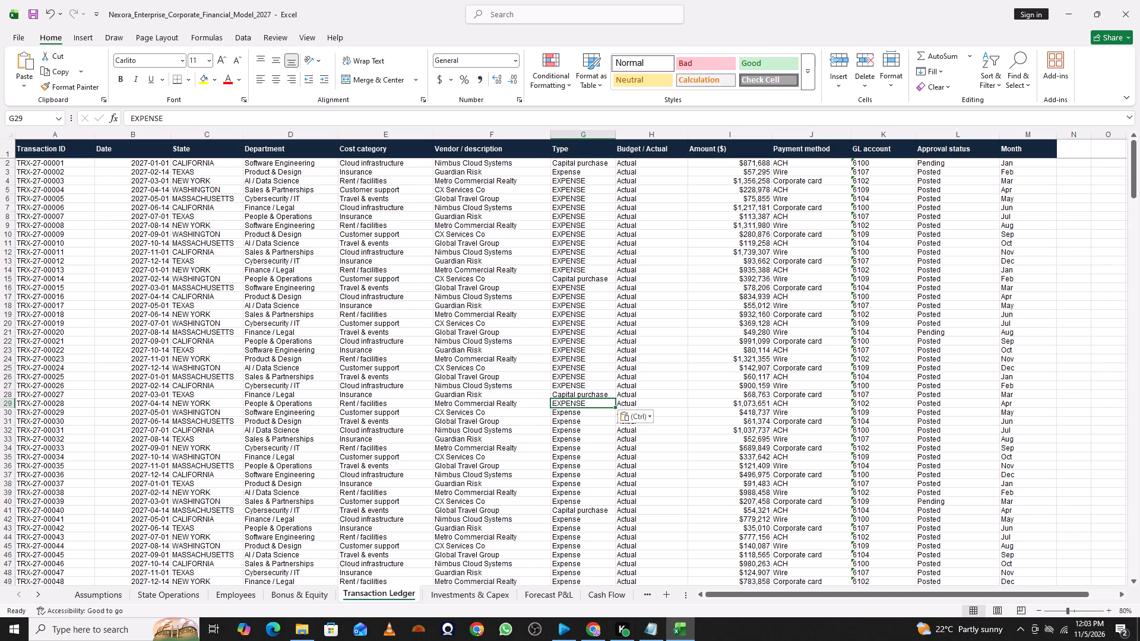
pyautogui.moveTo(615, 406); pyautogui.dragTo(619, 502)
pyautogui.scroll(-5, 604, 430)
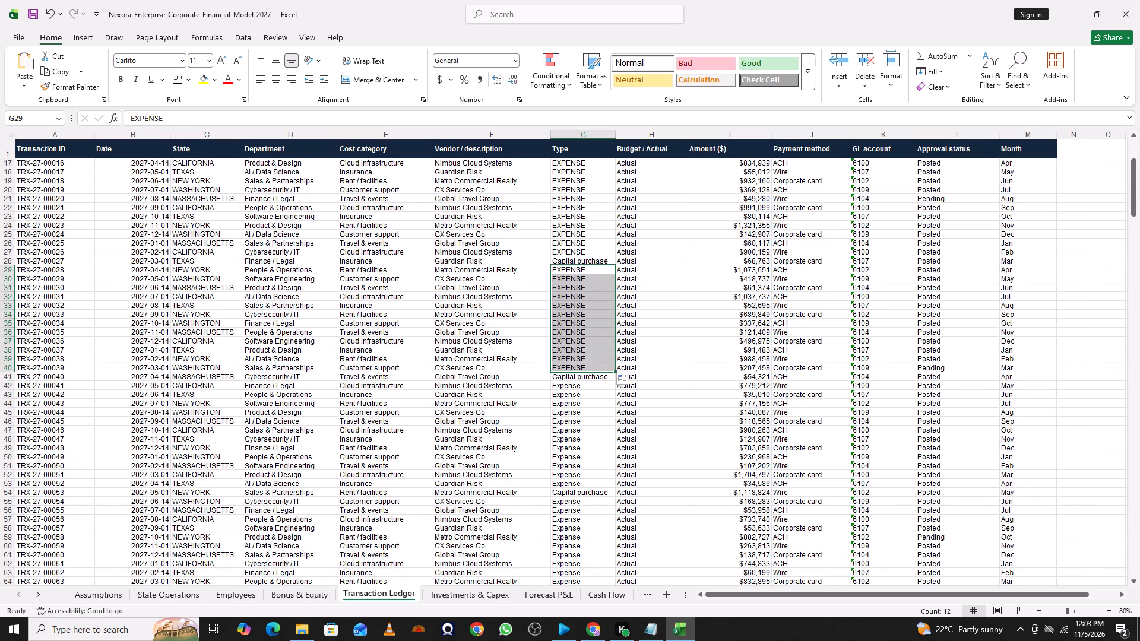
pyautogui.click(607, 387)
pyautogui.hotkey('ctrl', 'v')
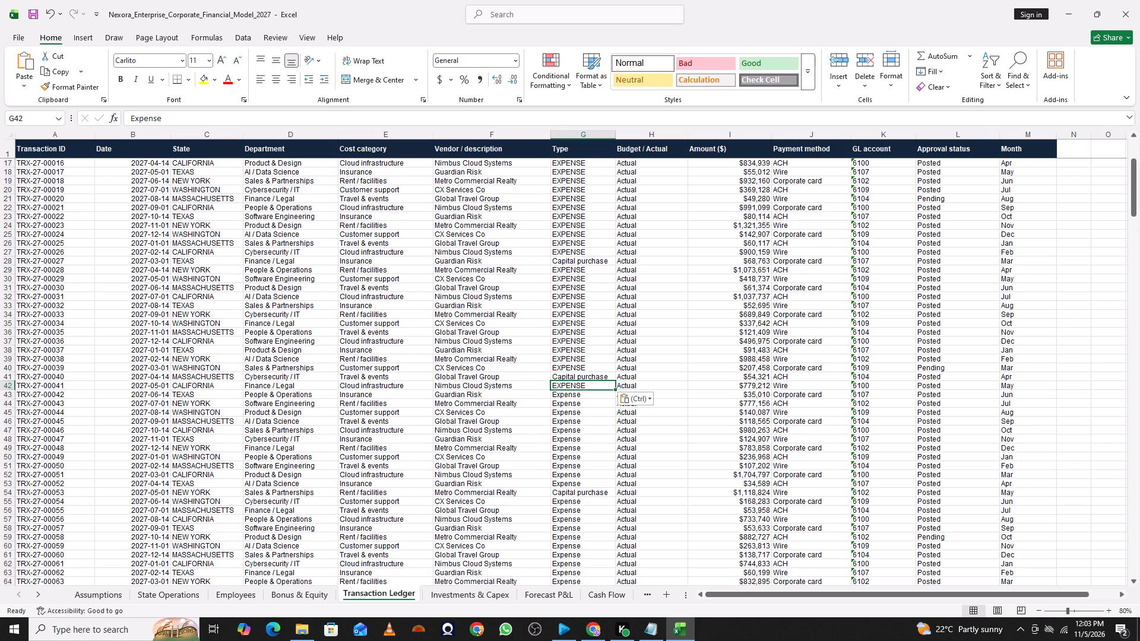
pyautogui.moveTo(616, 389); pyautogui.dragTo(619, 475)
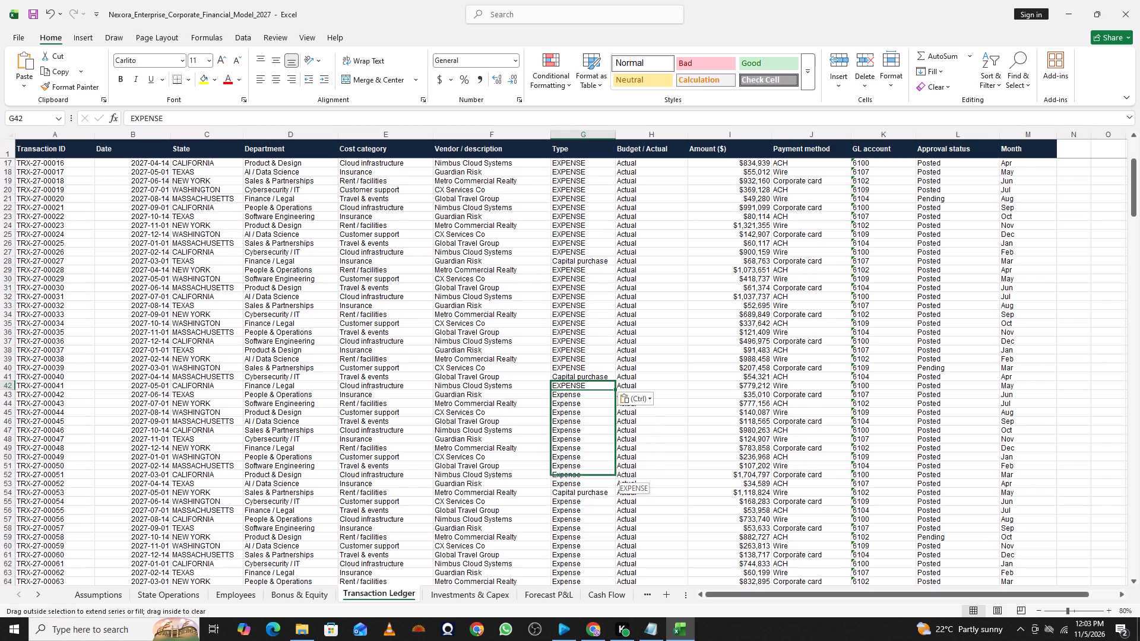
pyautogui.moveTo(619, 475); pyautogui.dragTo(620, 484)
# Paste EXPENSE into Type cells G55 and G68 and fill it down through G66 and G79, skipping the Capital purchase row.
pyautogui.scroll(-5, 607, 437)
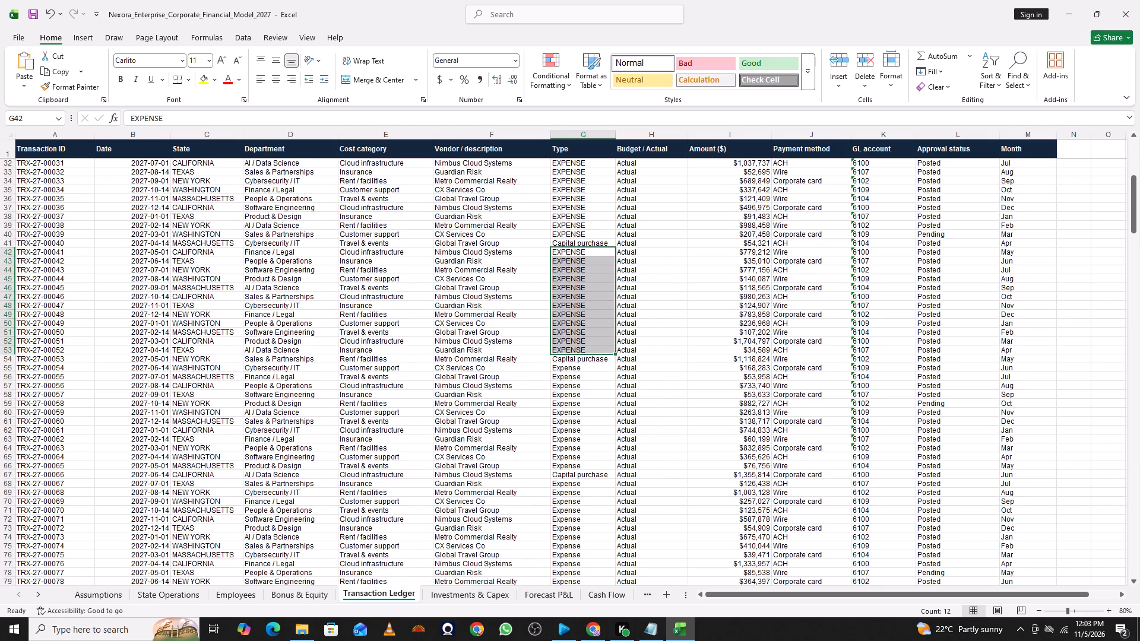
pyautogui.click(604, 369)
pyautogui.hotkey('ctrl', 'v')
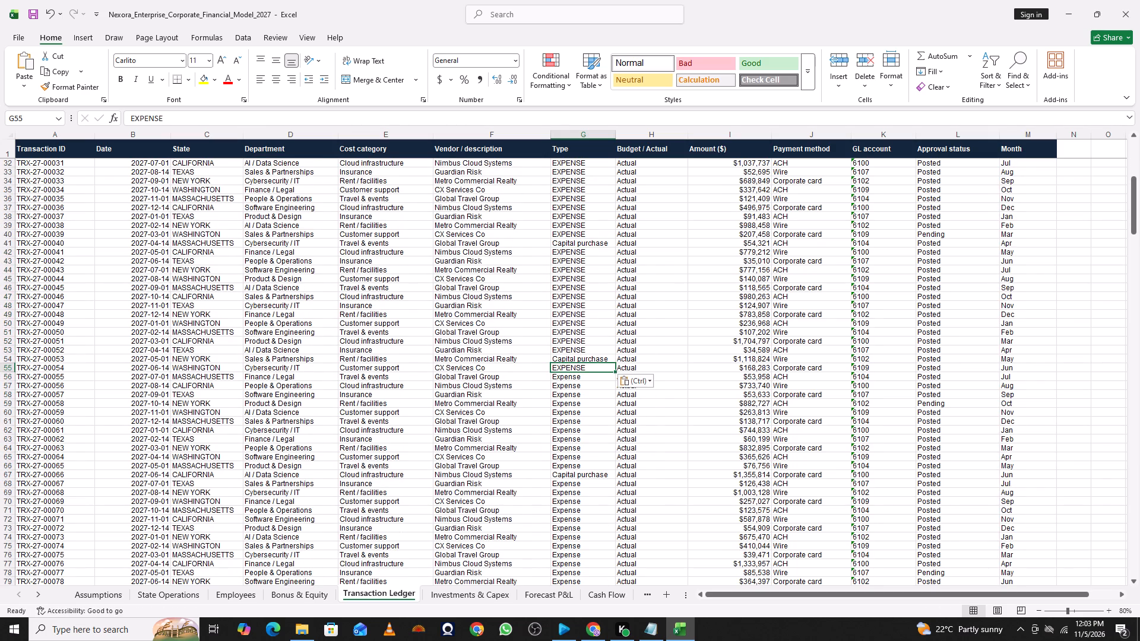
pyautogui.moveTo(615, 371); pyautogui.dragTo(618, 459)
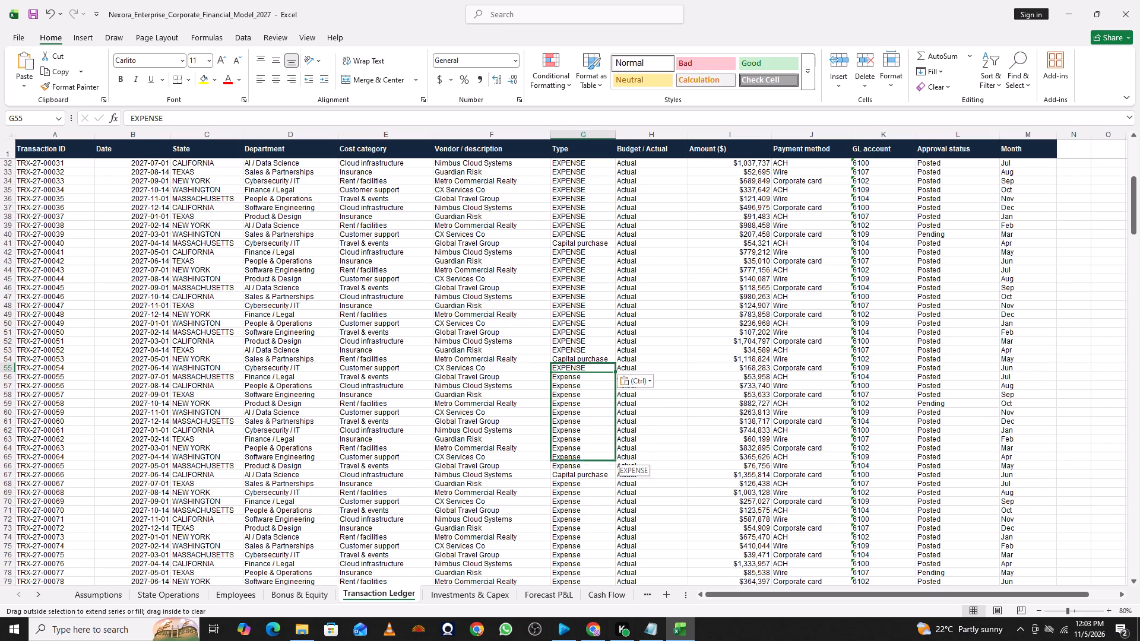
pyautogui.moveTo(618, 459); pyautogui.dragTo(618, 466)
pyautogui.scroll(-5, 609, 417)
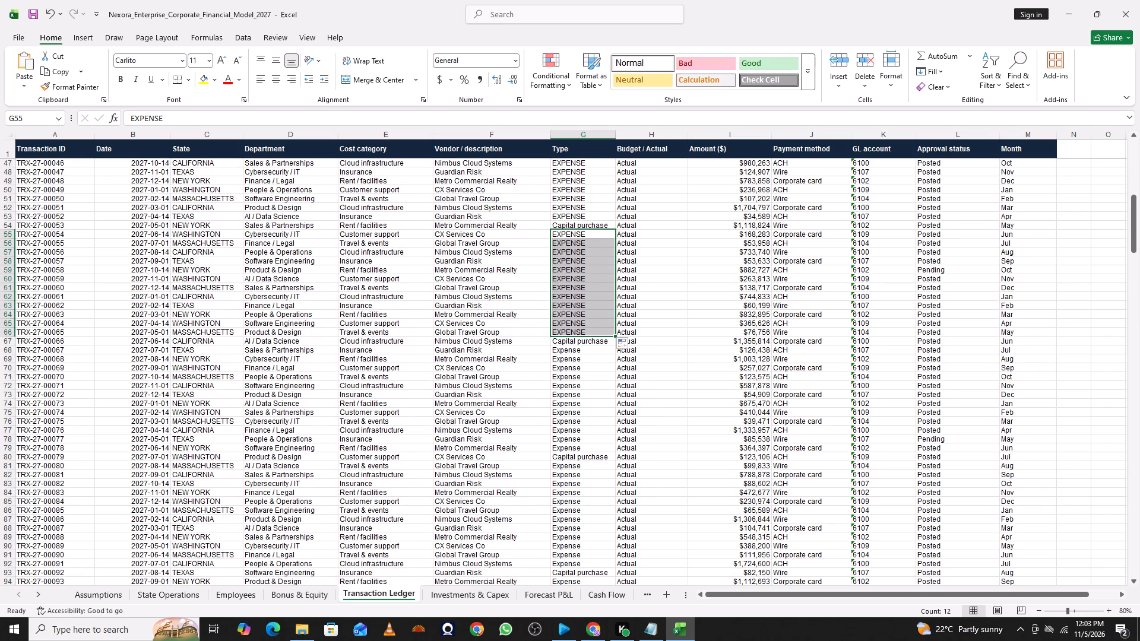
pyautogui.click(597, 351)
pyautogui.hotkey('ctrl', 'v')
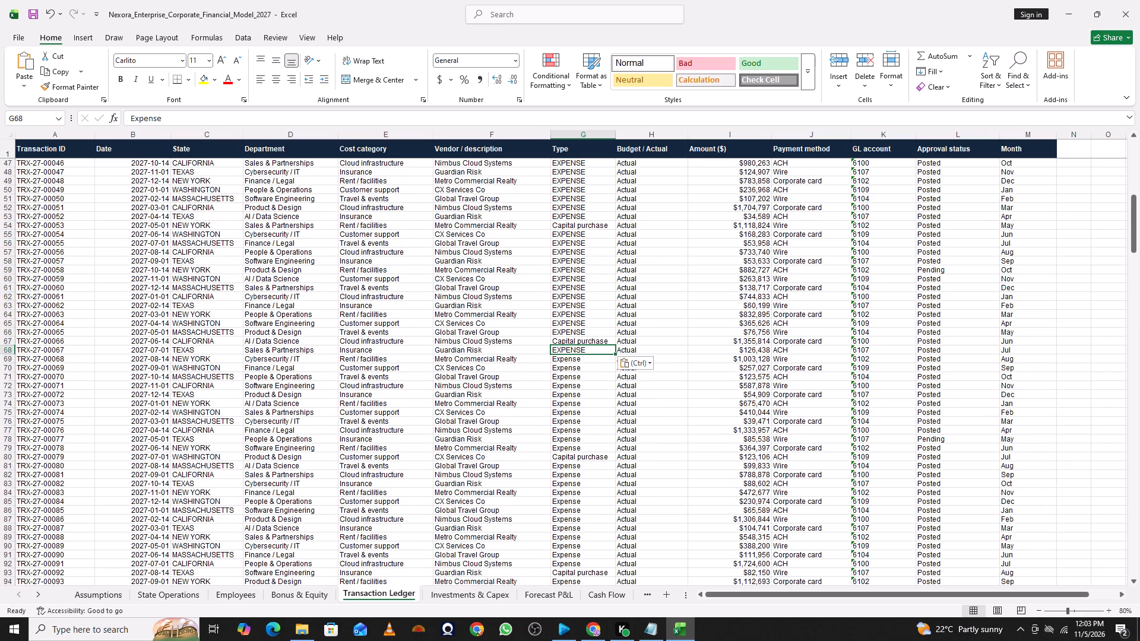
pyautogui.moveTo(614, 353); pyautogui.dragTo(616, 430)
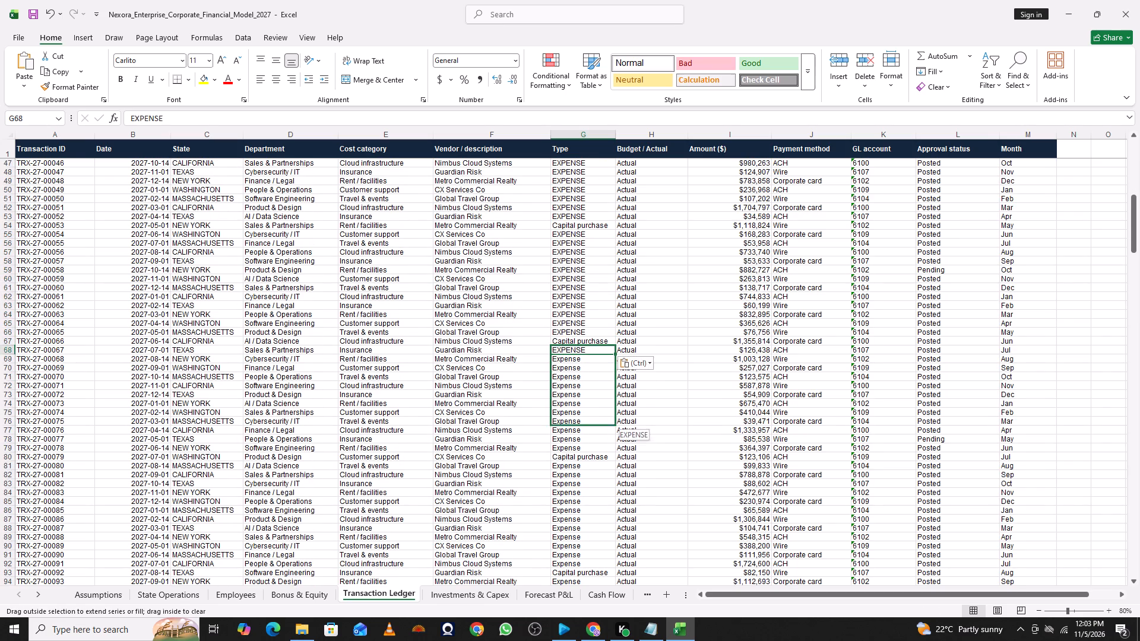
pyautogui.moveTo(616, 430); pyautogui.dragTo(618, 448)
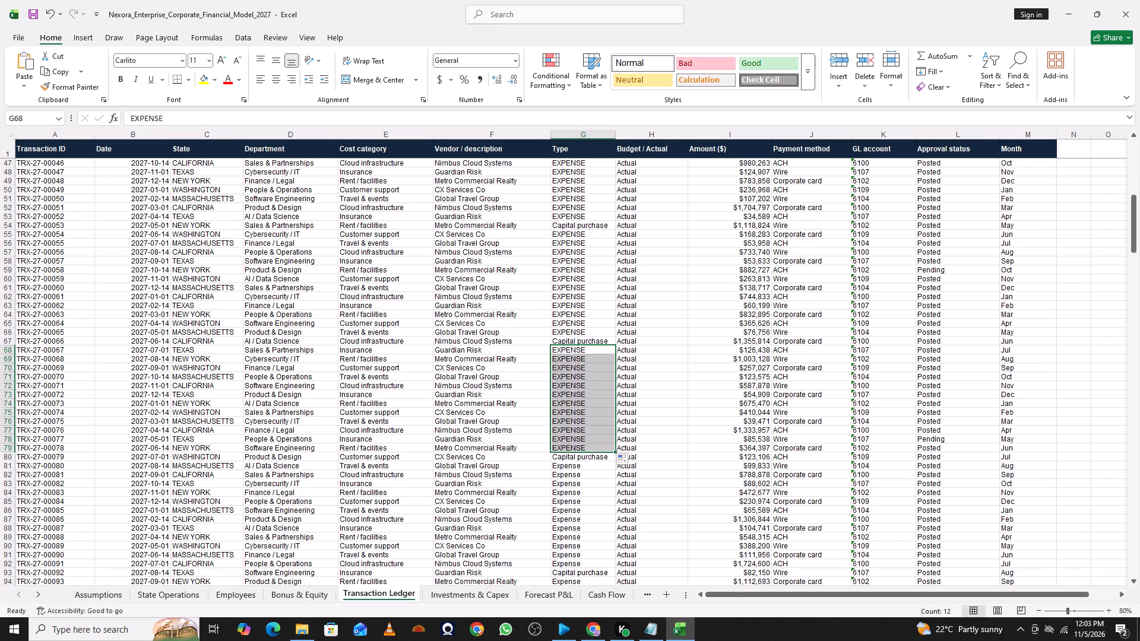
# Paste EXPENSE into Type cells G81 and G94 and fill it down through G92 and G105, skipping the Capital purchase row.
pyautogui.click(601, 467)
pyautogui.hotkey('ctrl', 'v')
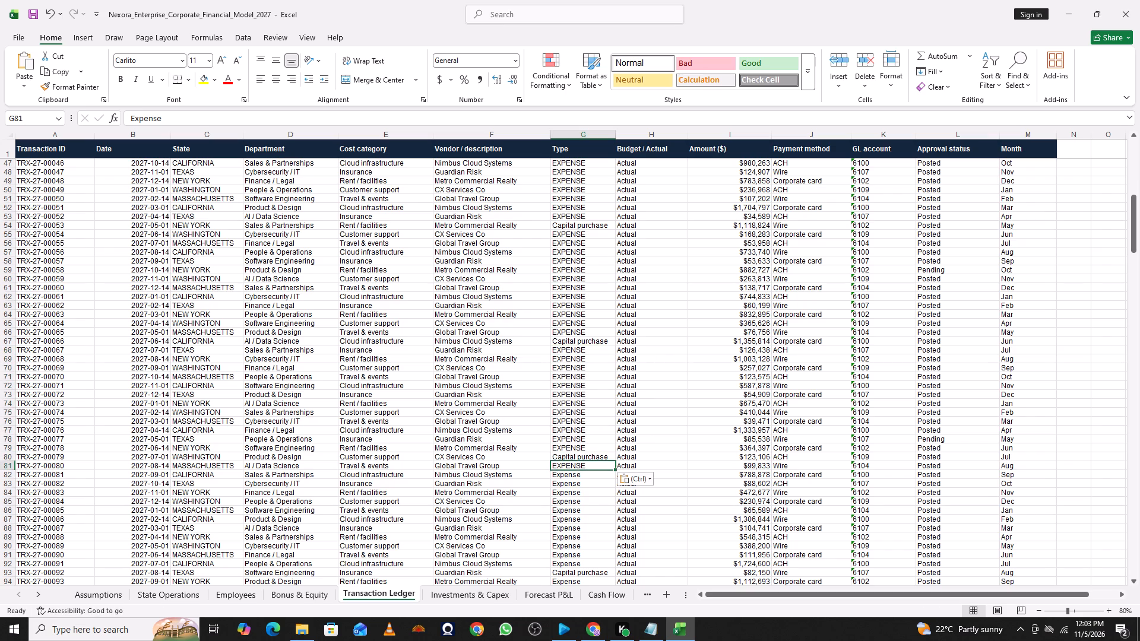
pyautogui.moveTo(614, 468); pyautogui.dragTo(616, 562)
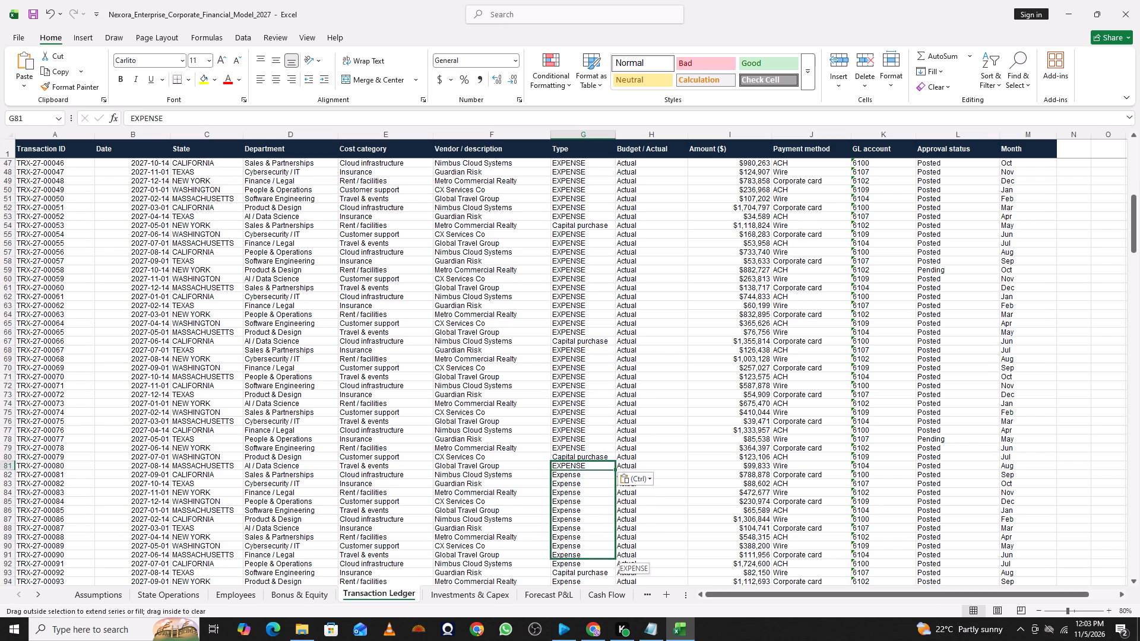
pyautogui.moveTo(616, 562); pyautogui.dragTo(617, 561)
pyautogui.scroll(-6, 620, 276)
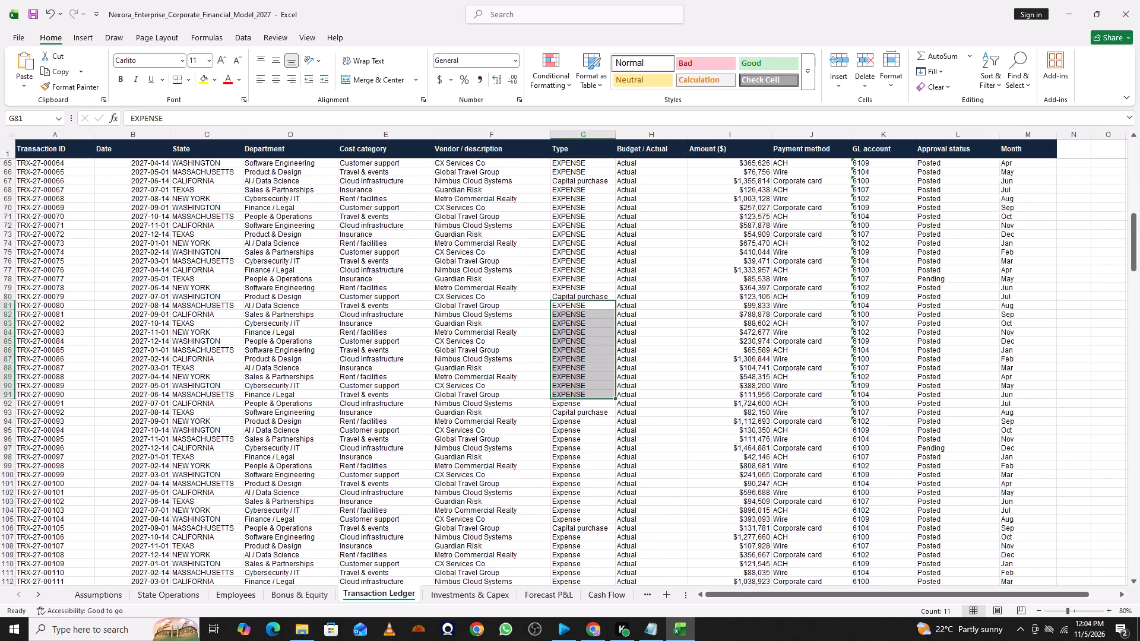
pyautogui.scroll(-2, 615, 297)
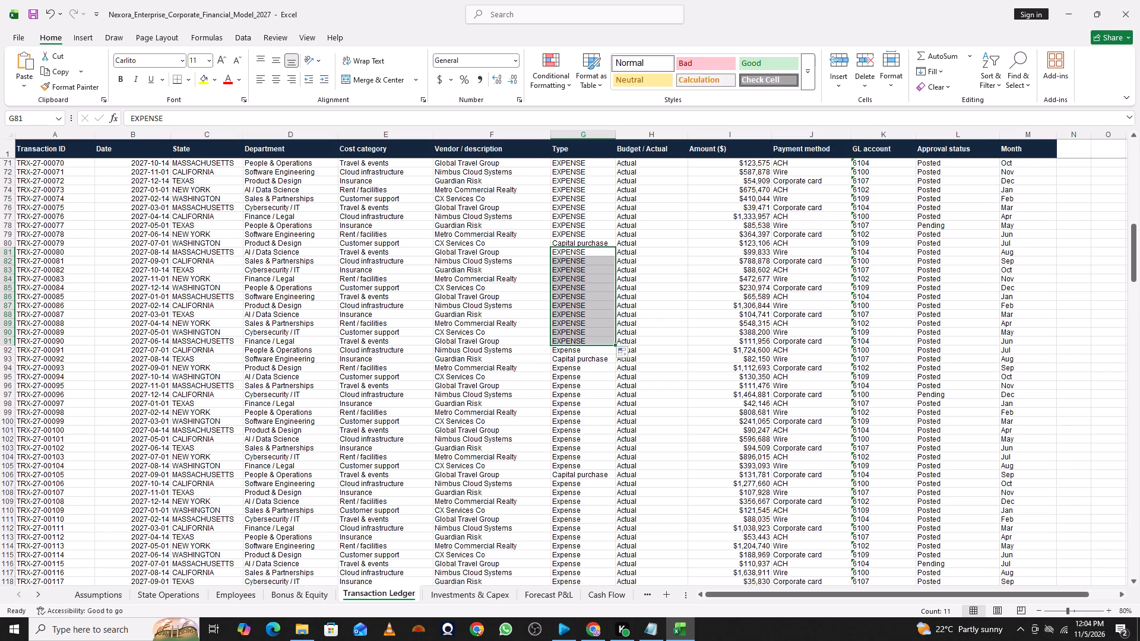
pyautogui.moveTo(615, 344); pyautogui.dragTo(615, 351)
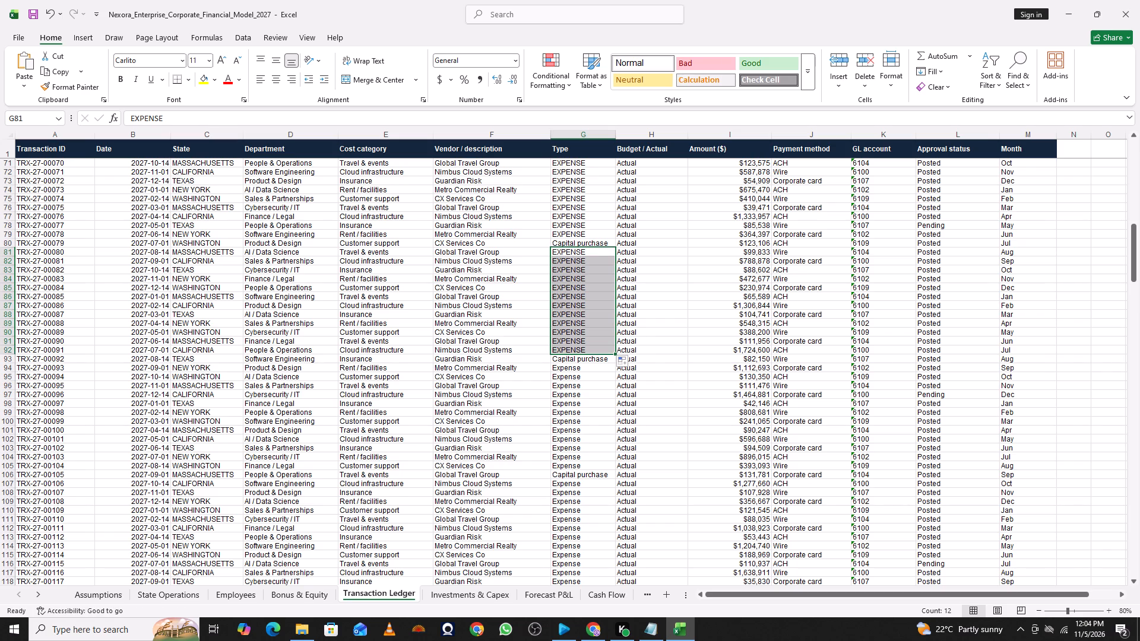
pyautogui.click(601, 367)
pyautogui.hotkey('ctrl', 'v')
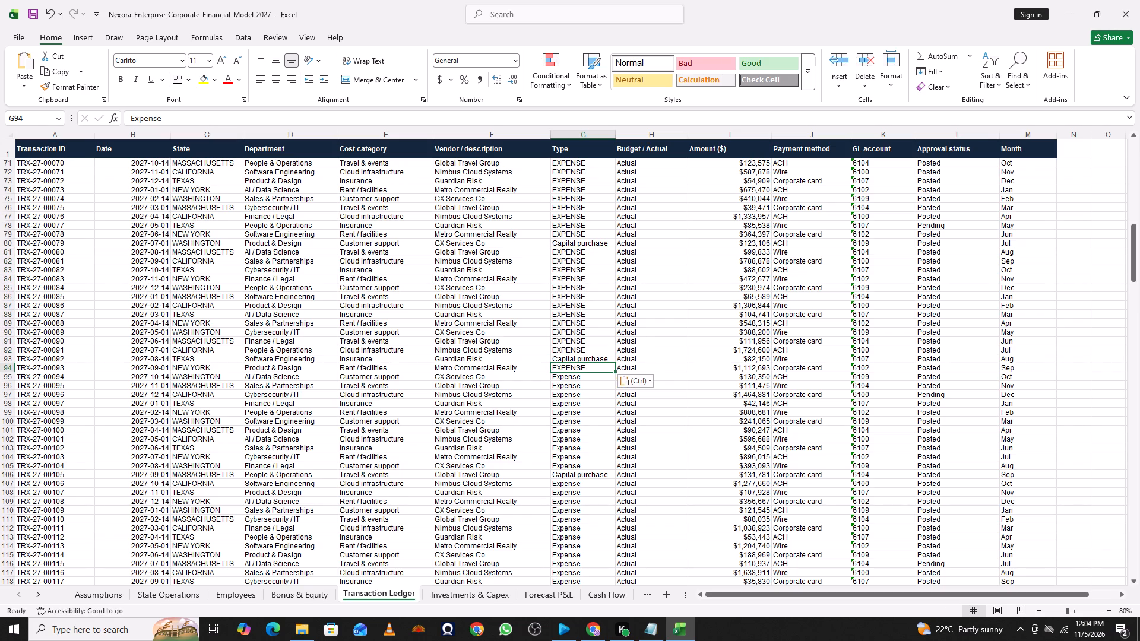
pyautogui.moveTo(613, 372); pyautogui.dragTo(617, 466)
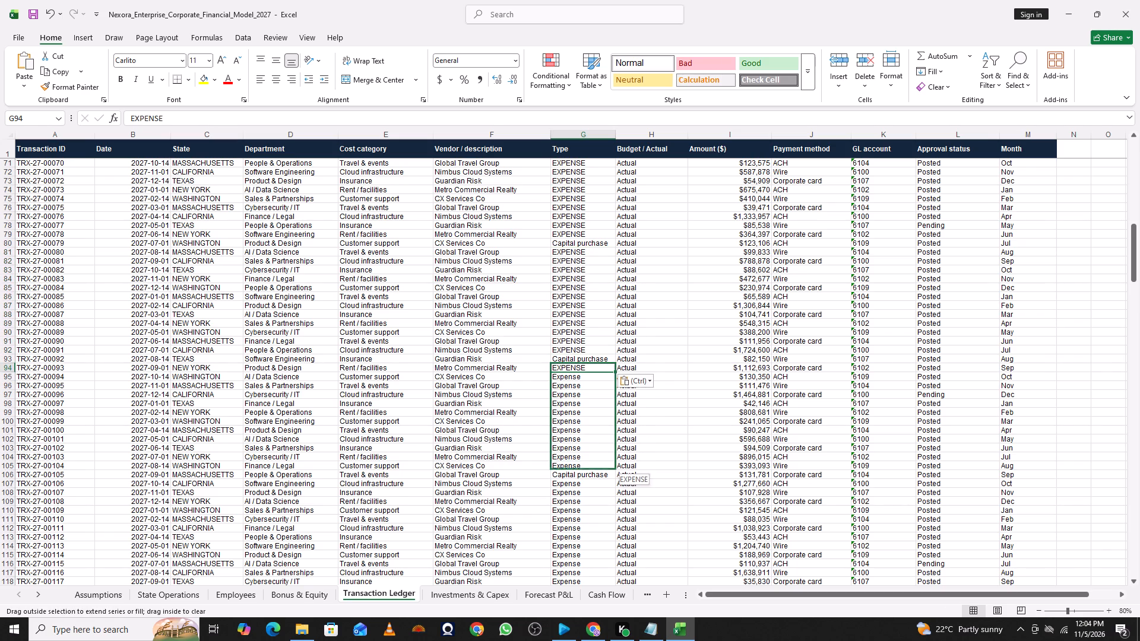
pyautogui.moveTo(617, 466); pyautogui.dragTo(617, 467)
# Paste EXPENSE into Type cells G107 and G120 and fill it down through G118 and G131, skipping the Capital purchase row.
pyautogui.scroll(-5, 610, 445)
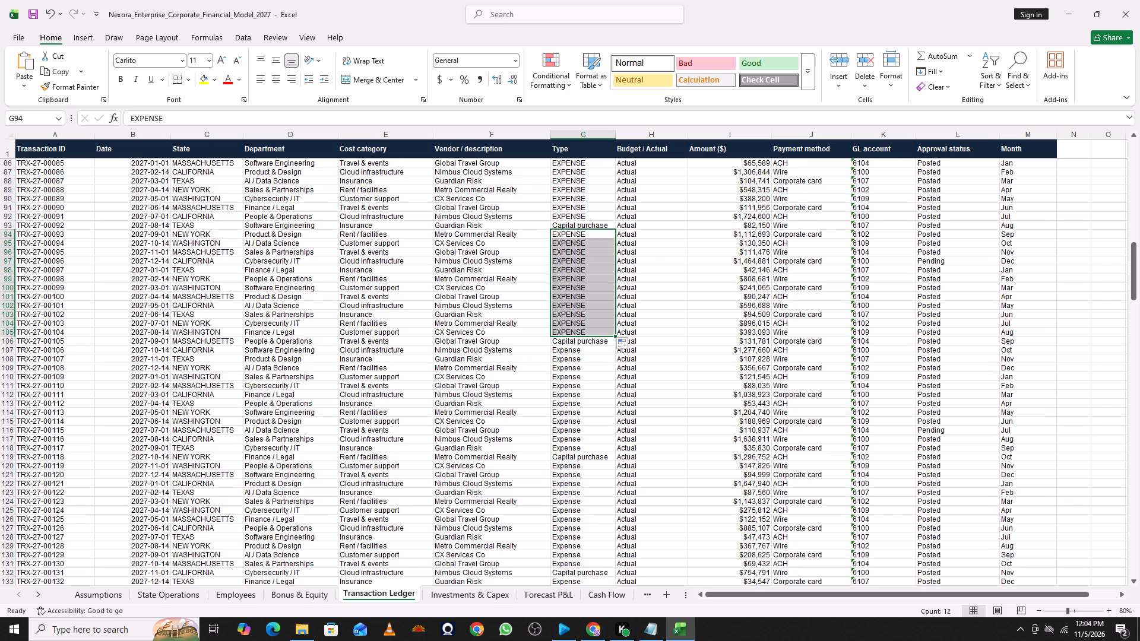
pyautogui.click(600, 351)
pyautogui.hotkey('ctrl', 'v')
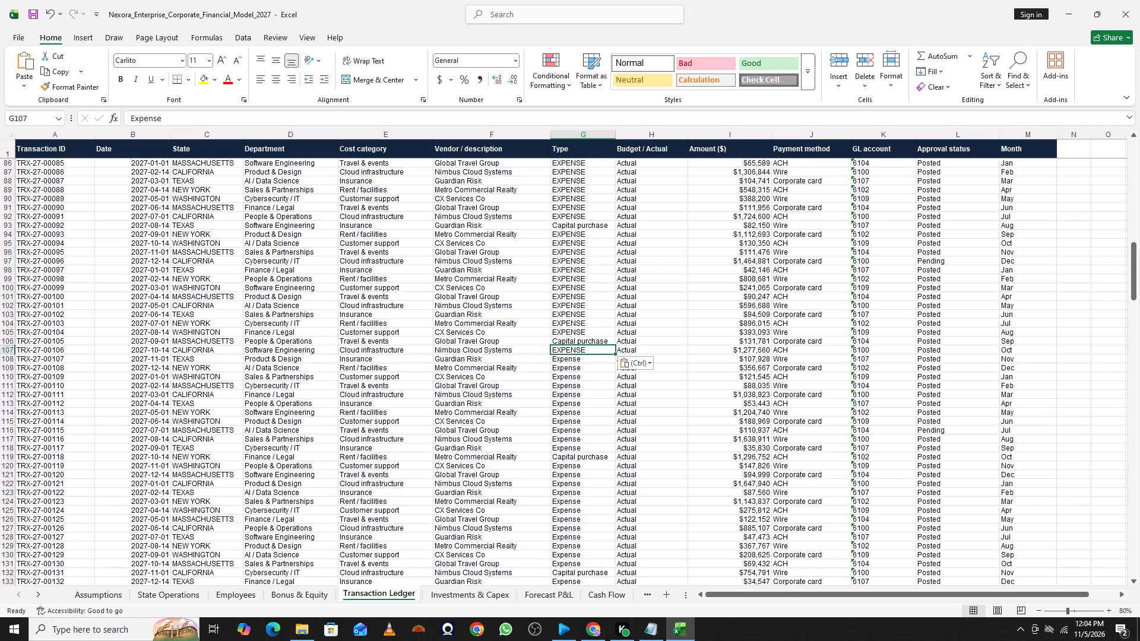
pyautogui.moveTo(615, 354); pyautogui.dragTo(619, 447)
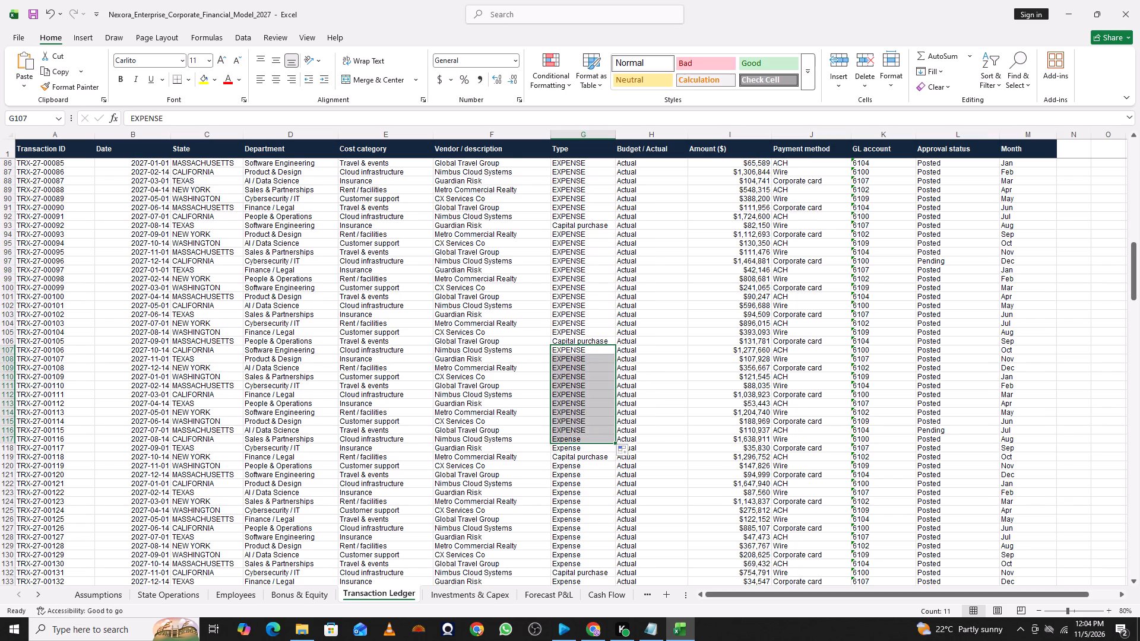
pyautogui.scroll(-2, 612, 426)
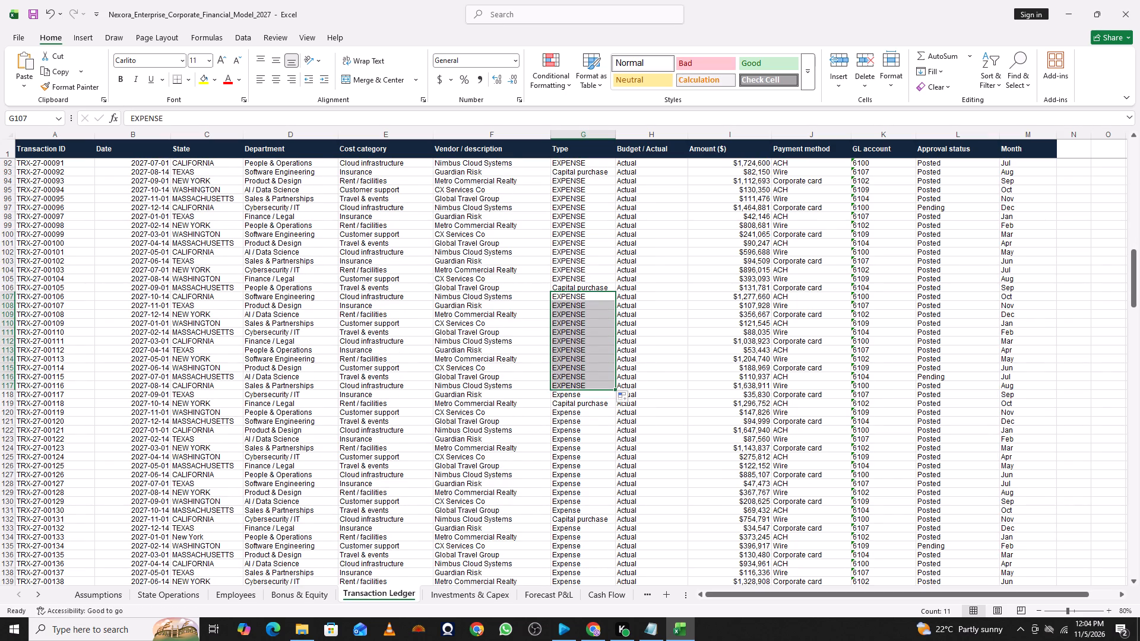
pyautogui.moveTo(615, 388); pyautogui.dragTo(617, 396)
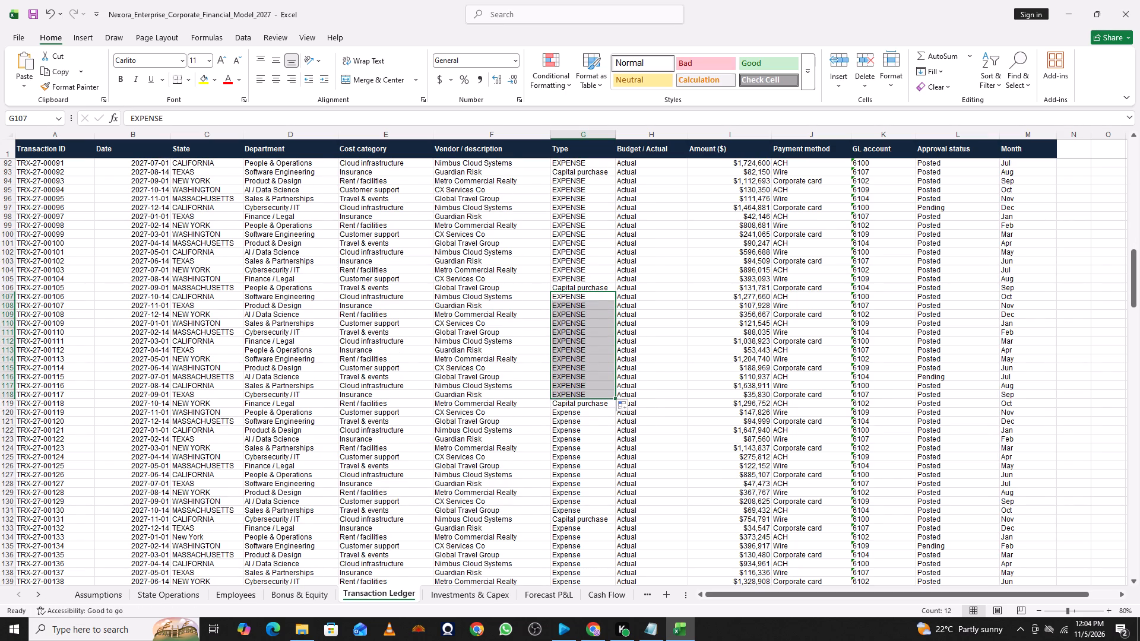
pyautogui.click(610, 411)
pyautogui.hotkey('ctrl', 'v')
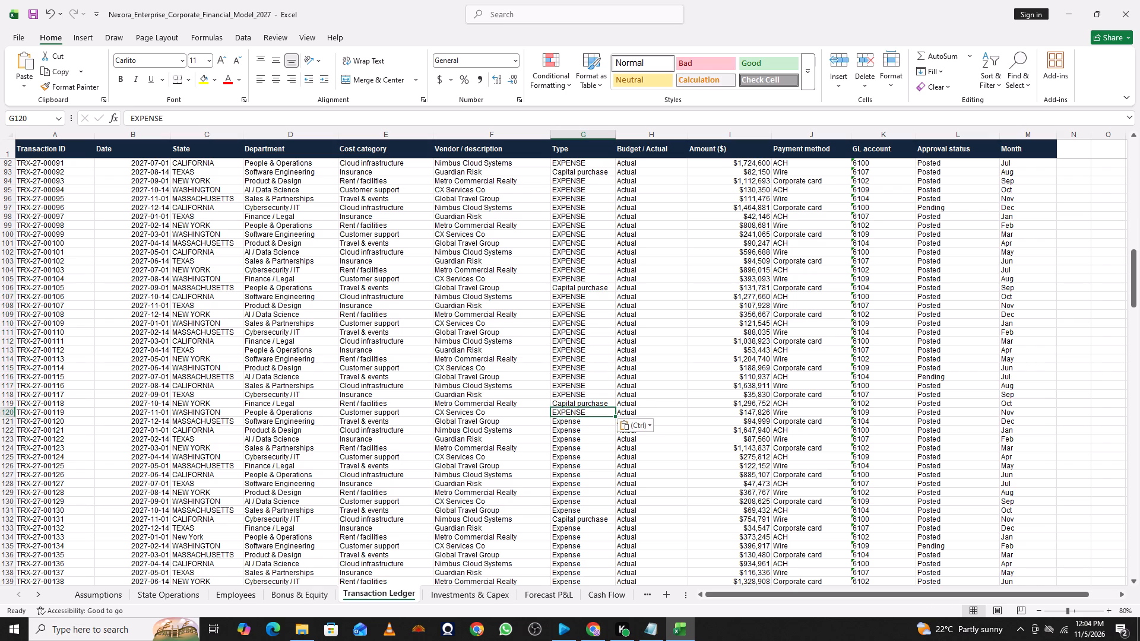
pyautogui.moveTo(615, 414); pyautogui.dragTo(620, 507)
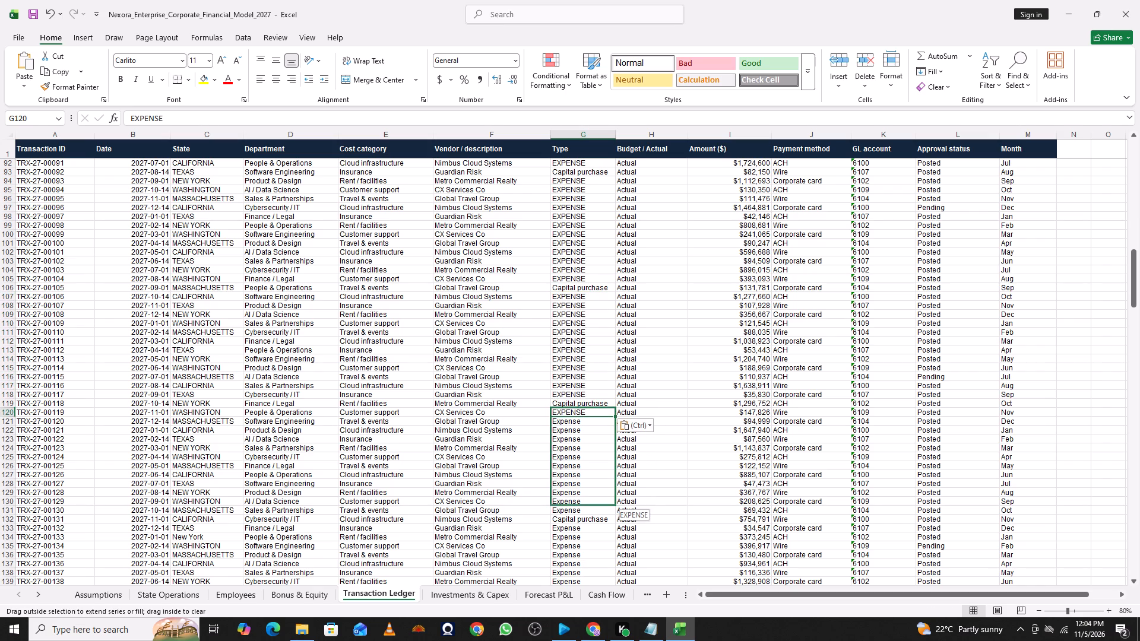
pyautogui.moveTo(620, 507); pyautogui.dragTo(620, 510)
# Paste EXPENSE into Type cells G133 and G146 and fill it down through G144 and G157, skipping the Capital purchase row.
pyautogui.scroll(-2, 616, 477)
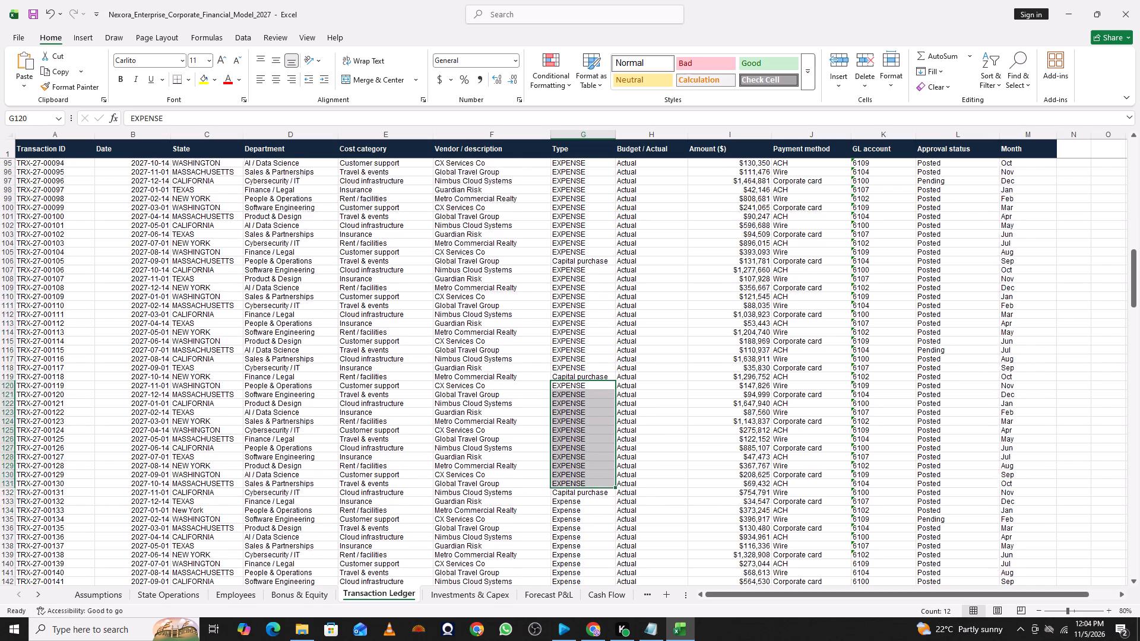
pyautogui.scroll(-6, 616, 477)
pyautogui.scroll(-2, 611, 427)
pyautogui.click(587, 262)
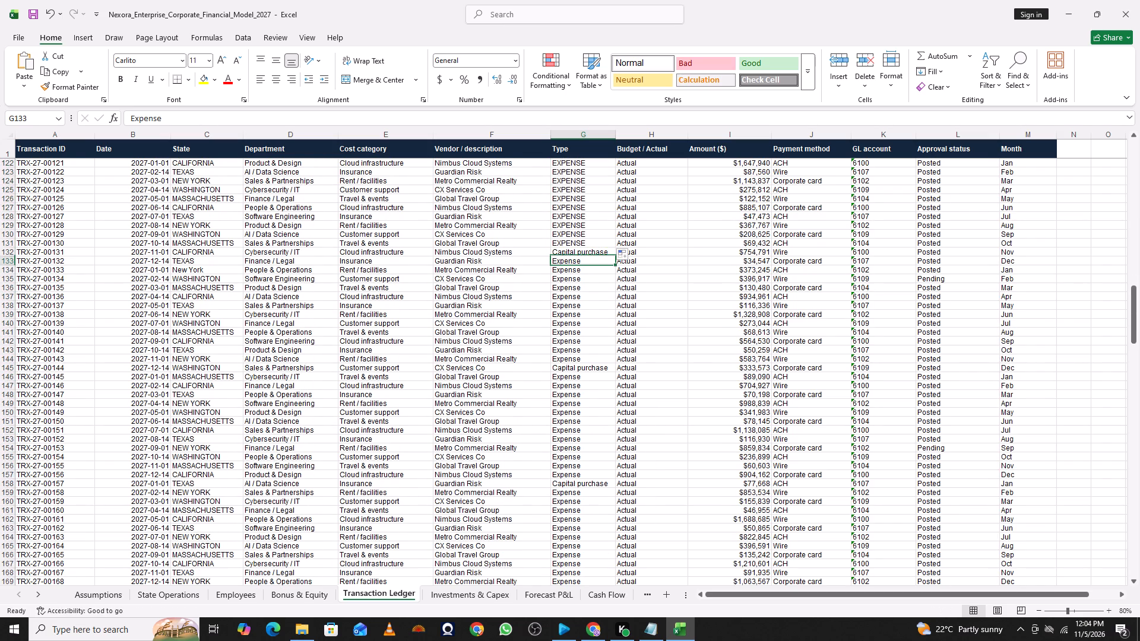
pyautogui.hotkey('ctrl', 'v')
pyautogui.moveTo(615, 264); pyautogui.dragTo(620, 360)
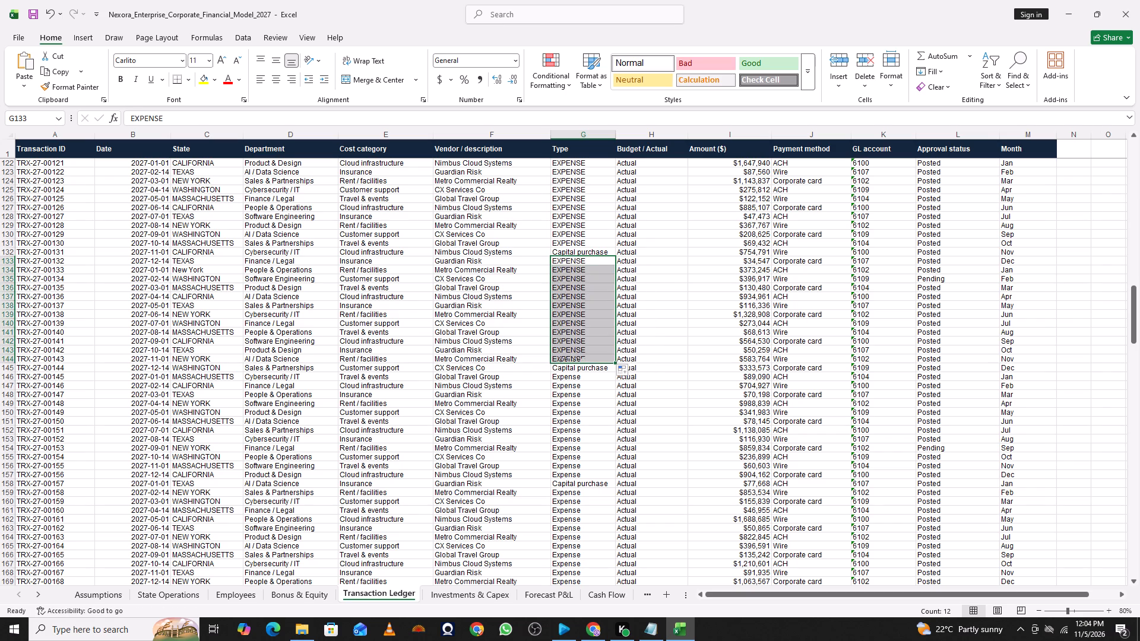
pyautogui.click(603, 375)
pyautogui.hotkey('ctrl', 'v')
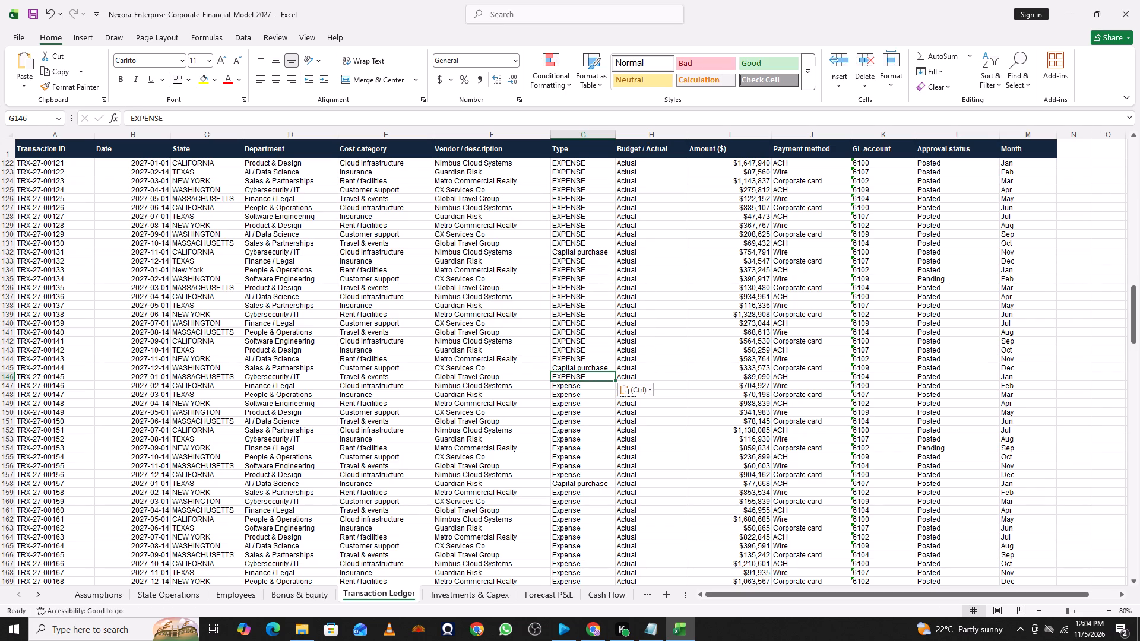
pyautogui.moveTo(614, 378); pyautogui.dragTo(620, 475)
# Paste EXPENSE into Type cells G159 and G172 and fill it down through G170 and G183, skipping the Capital purchase row.
pyautogui.scroll(-5, 601, 409)
pyautogui.click(600, 358)
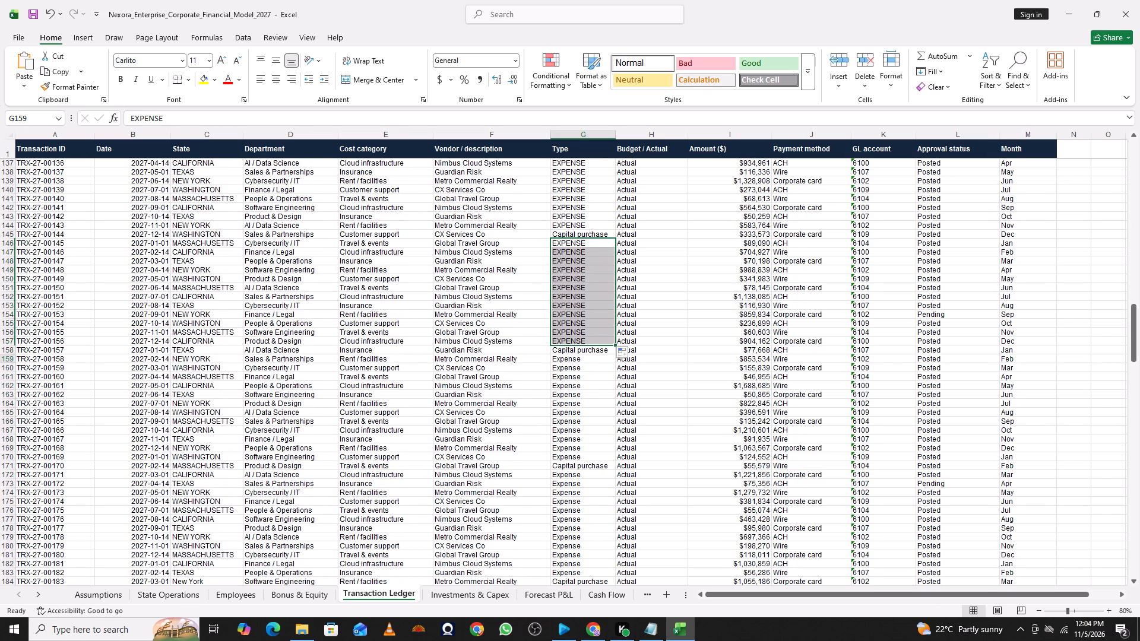
pyautogui.hotkey('ctrl', 'v')
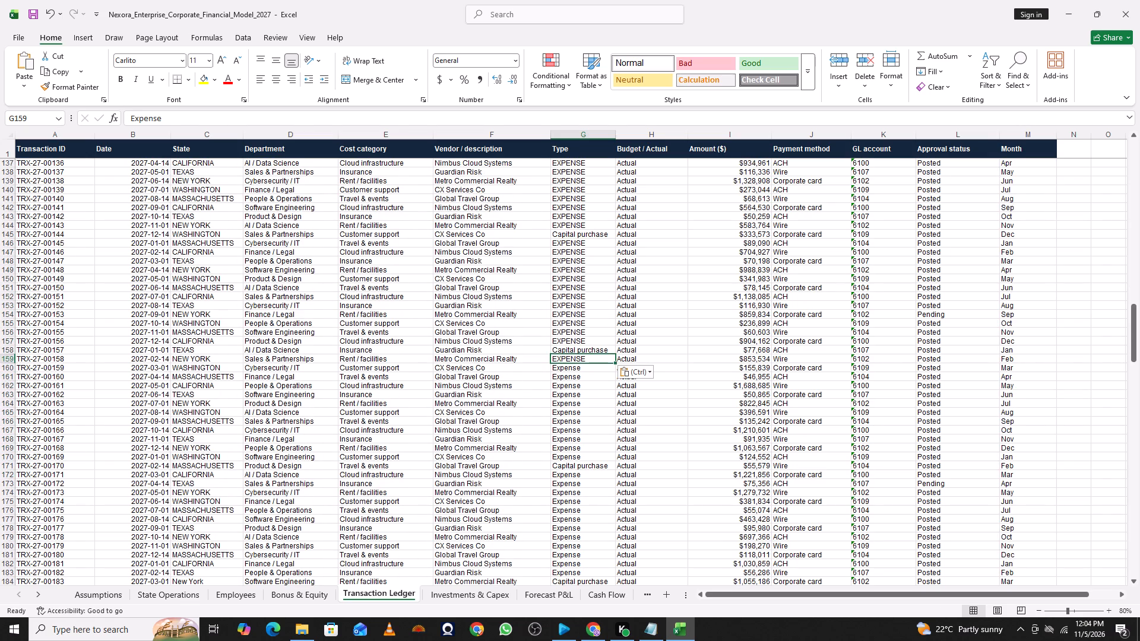
pyautogui.moveTo(615, 361); pyautogui.dragTo(619, 458)
pyautogui.scroll(-6, 614, 420)
pyautogui.click(600, 316)
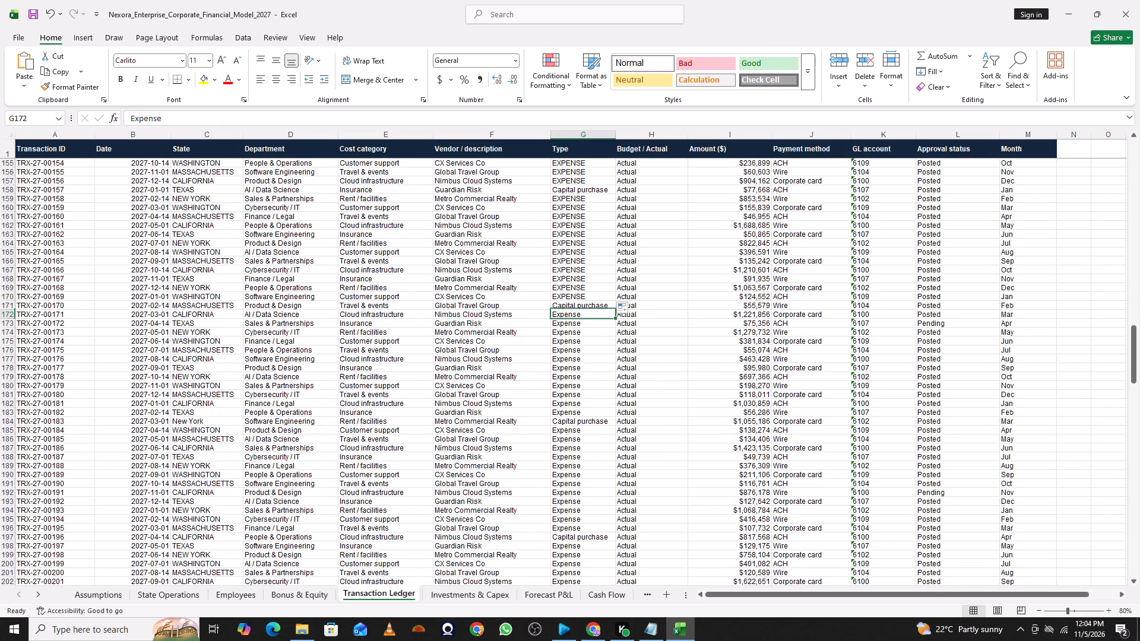
pyautogui.hotkey('ctrl', 'v')
pyautogui.moveTo(616, 318); pyautogui.dragTo(617, 323)
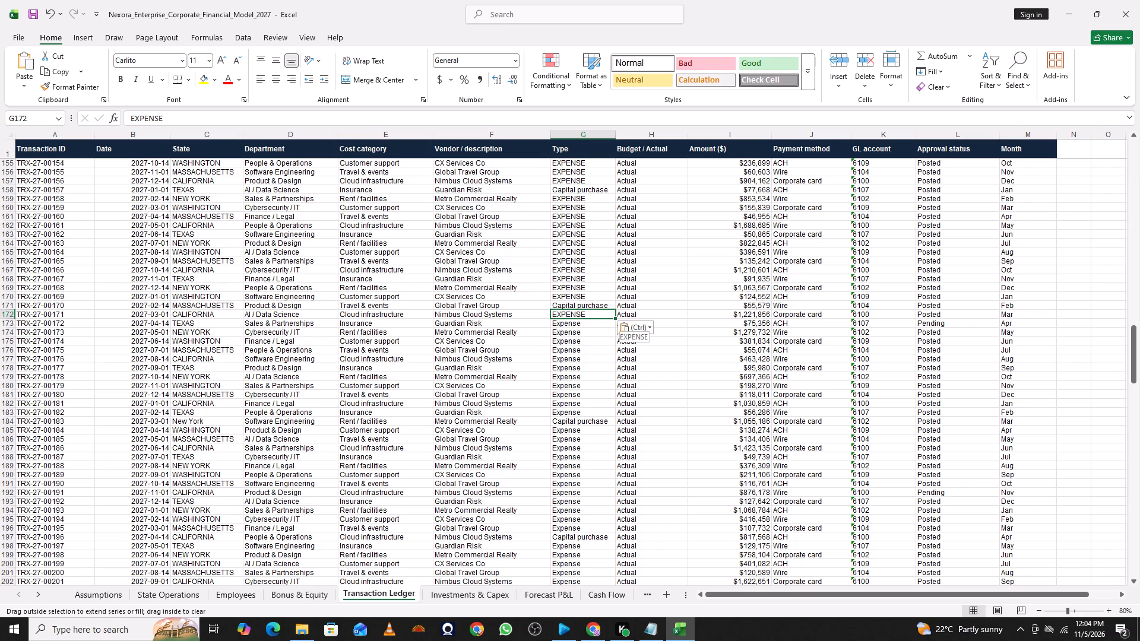
pyautogui.moveTo(617, 323); pyautogui.dragTo(622, 412)
# Paste EXPENSE into Type cells G185 and G198 and fill it down through G196 and G209, skipping the Capital purchase row.
pyautogui.scroll(-2, 603, 394)
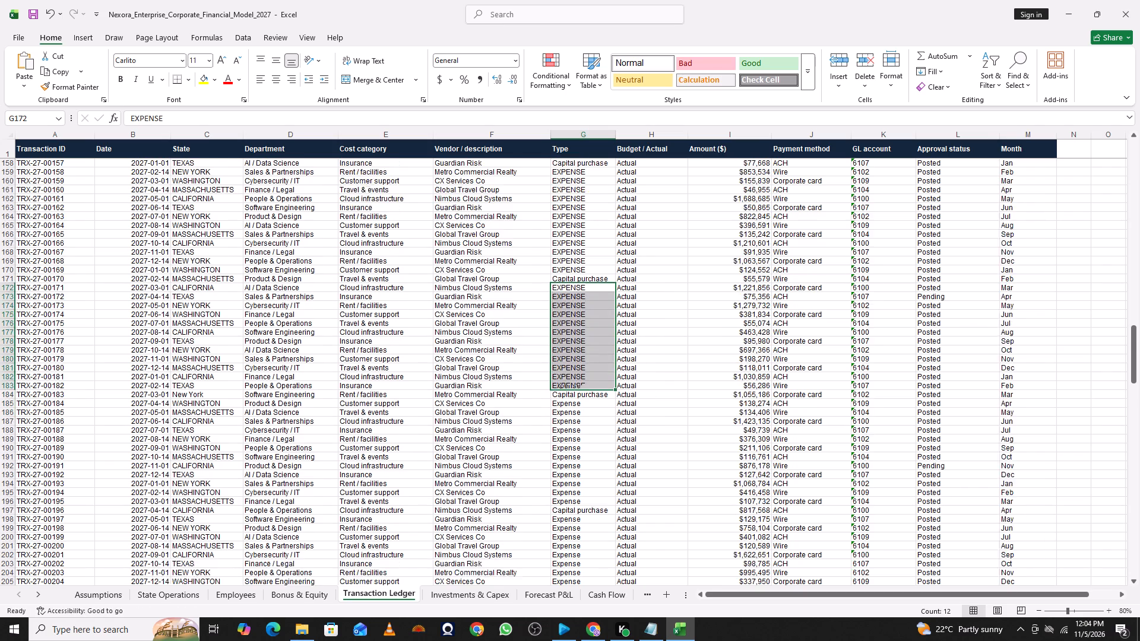
pyautogui.scroll(-3, 603, 394)
pyautogui.click(596, 298)
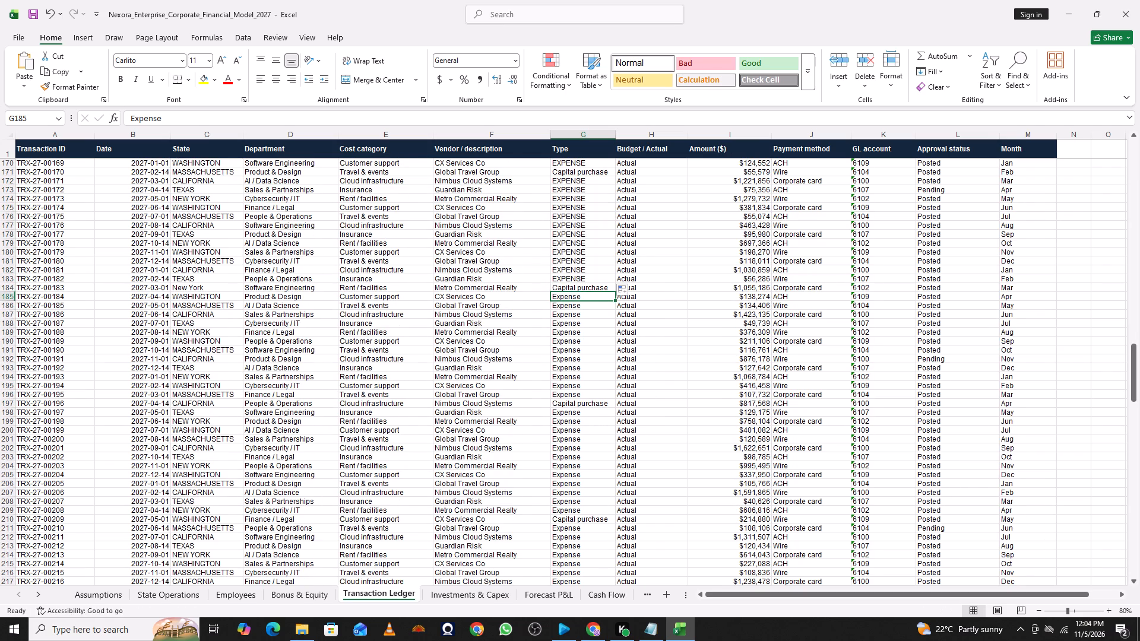
pyautogui.hotkey('ctrl', 'v')
pyautogui.click(616, 297)
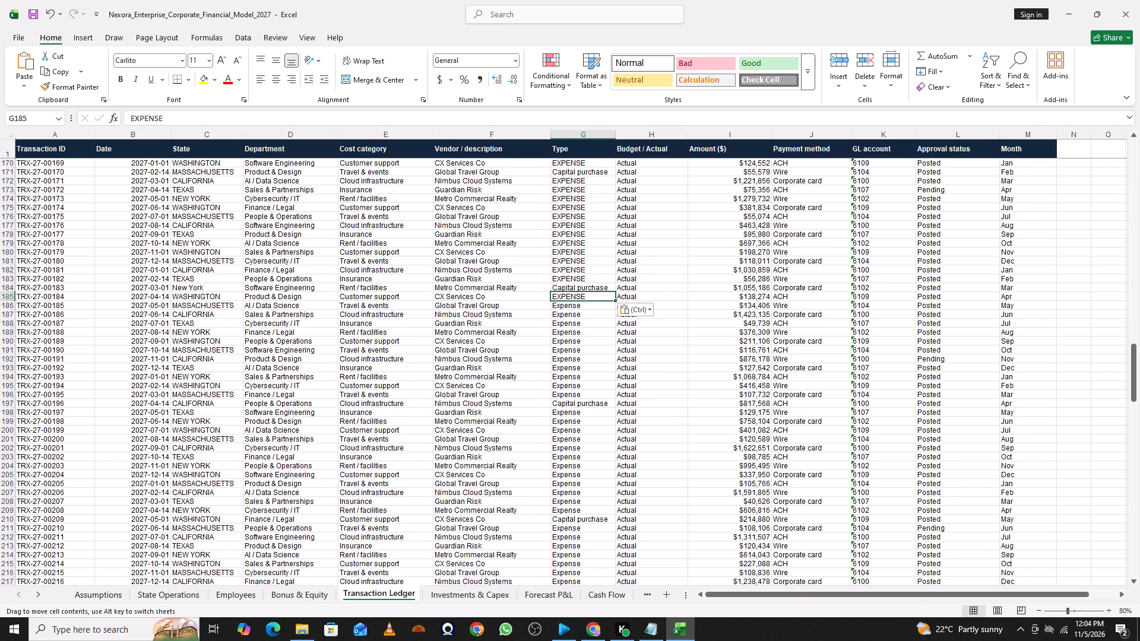
pyautogui.moveTo(616, 299); pyautogui.dragTo(619, 395)
pyautogui.scroll(-3, 616, 383)
pyautogui.click(606, 332)
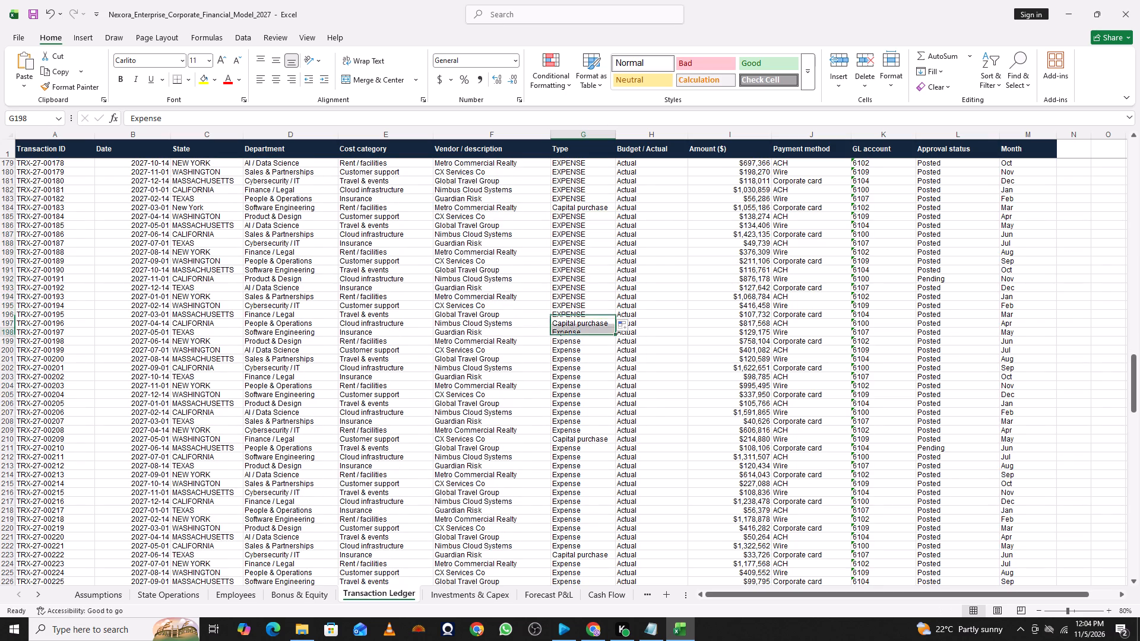
pyautogui.hotkey('ctrl', 'v')
pyautogui.moveTo(615, 334); pyautogui.dragTo(619, 369)
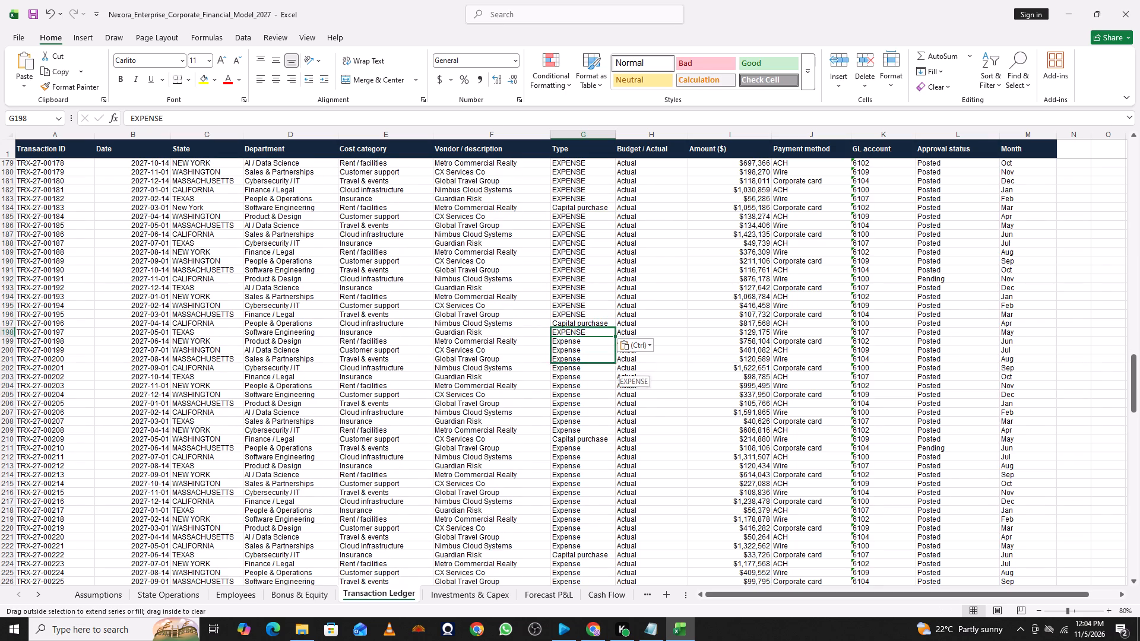
pyautogui.moveTo(619, 369); pyautogui.dragTo(619, 430)
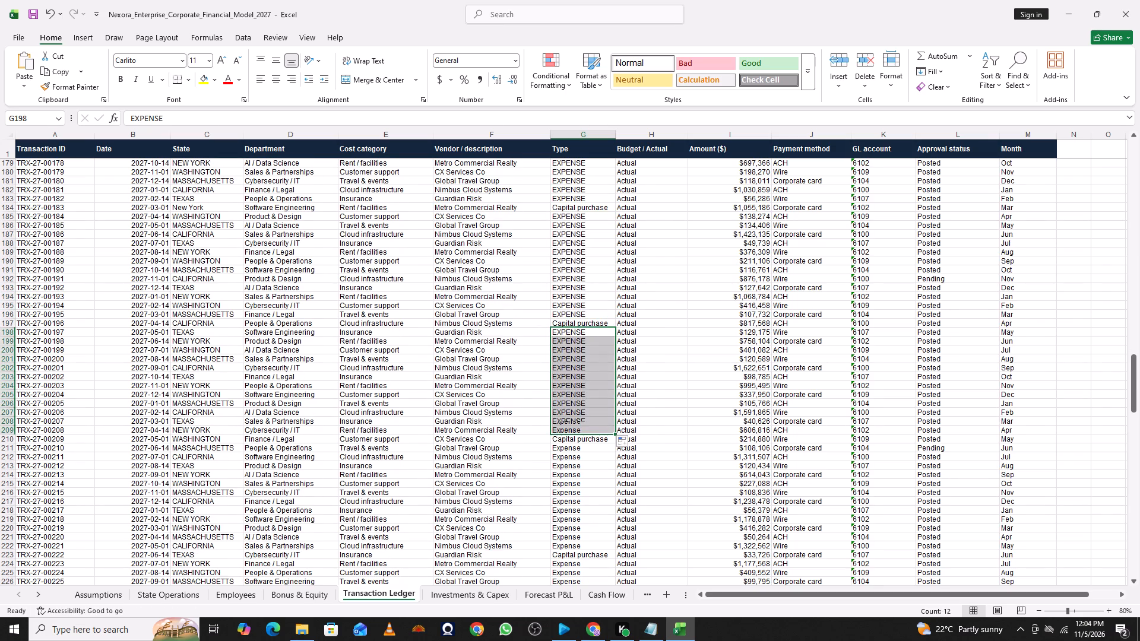
# Paste EXPENSE into Type cells G211 and G224 and fill it down through G222 and G235, skipping the Capital purchase row.
pyautogui.scroll(-7, 603, 366)
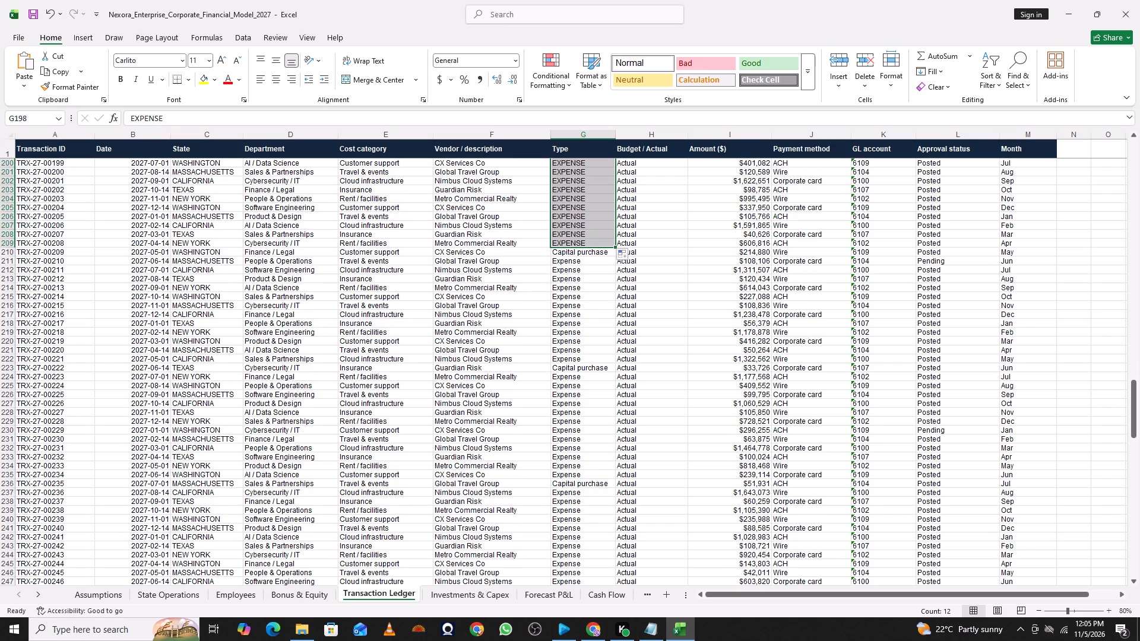
pyautogui.click(578, 262)
pyautogui.hotkey('ctrl', 'v')
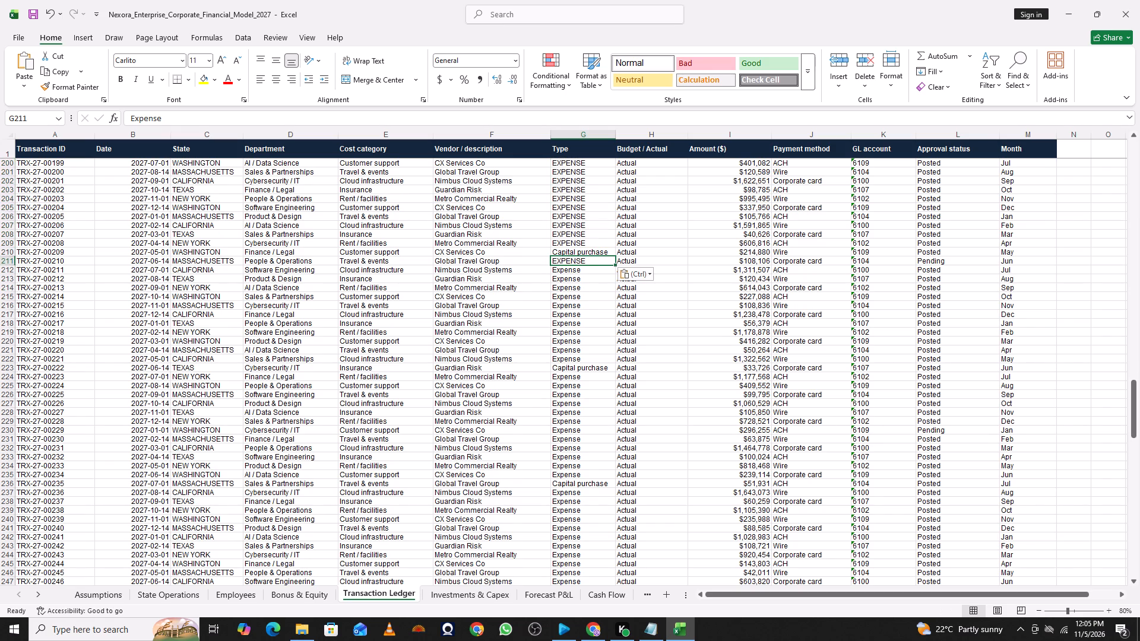
pyautogui.moveTo(614, 264); pyautogui.dragTo(615, 332)
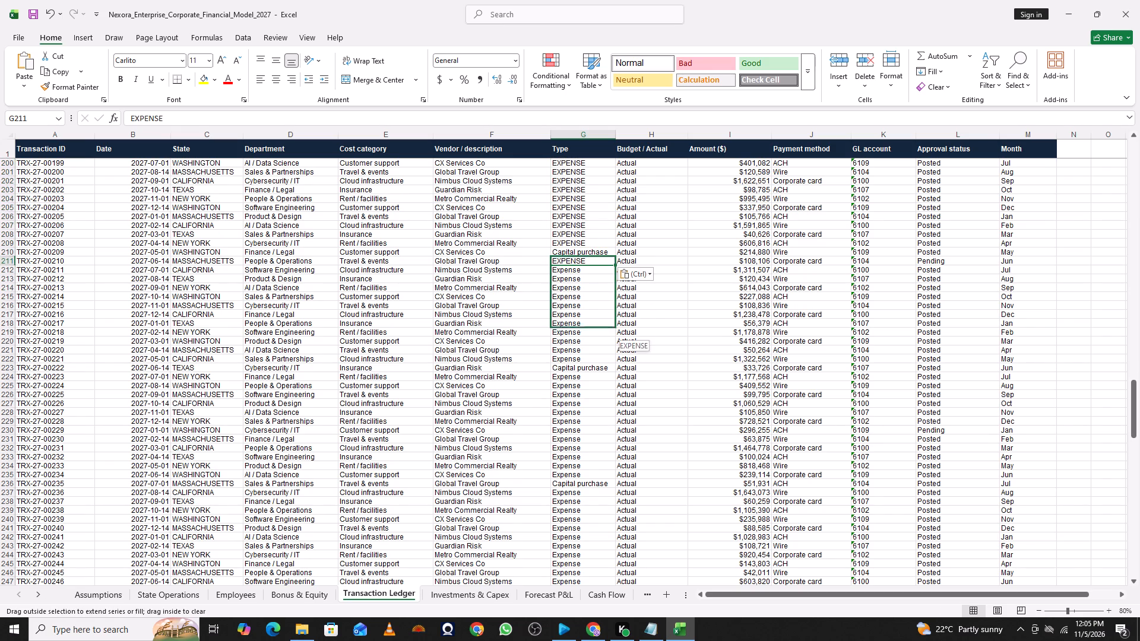
pyautogui.moveTo(615, 332); pyautogui.dragTo(617, 360)
pyautogui.scroll(-2, 609, 351)
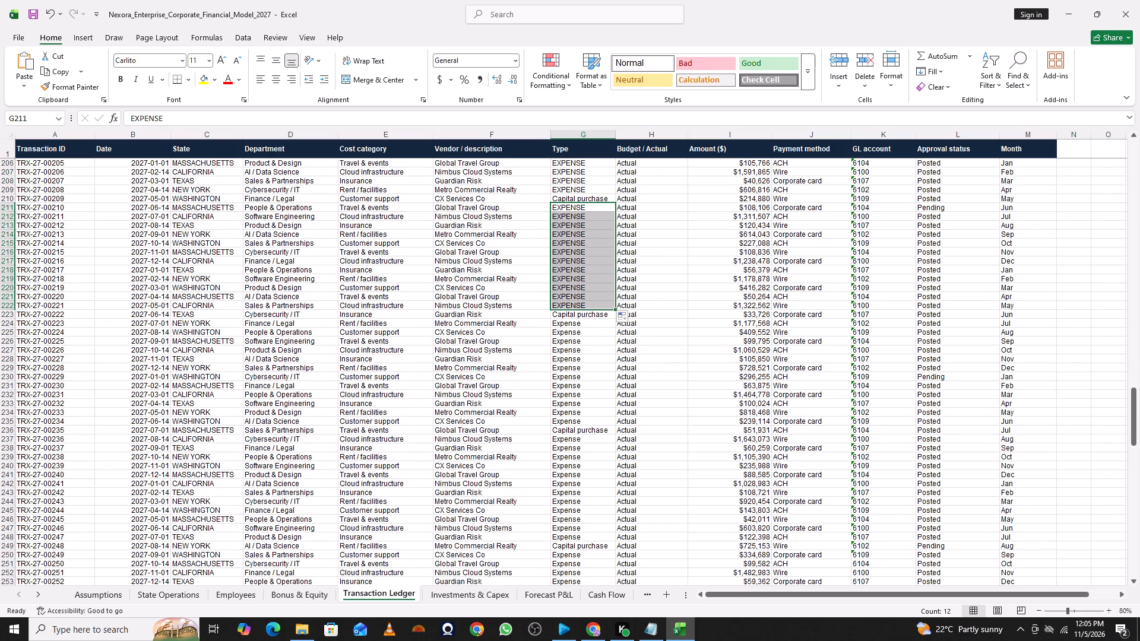
pyautogui.click(603, 326)
pyautogui.hotkey('ctrl', 'v')
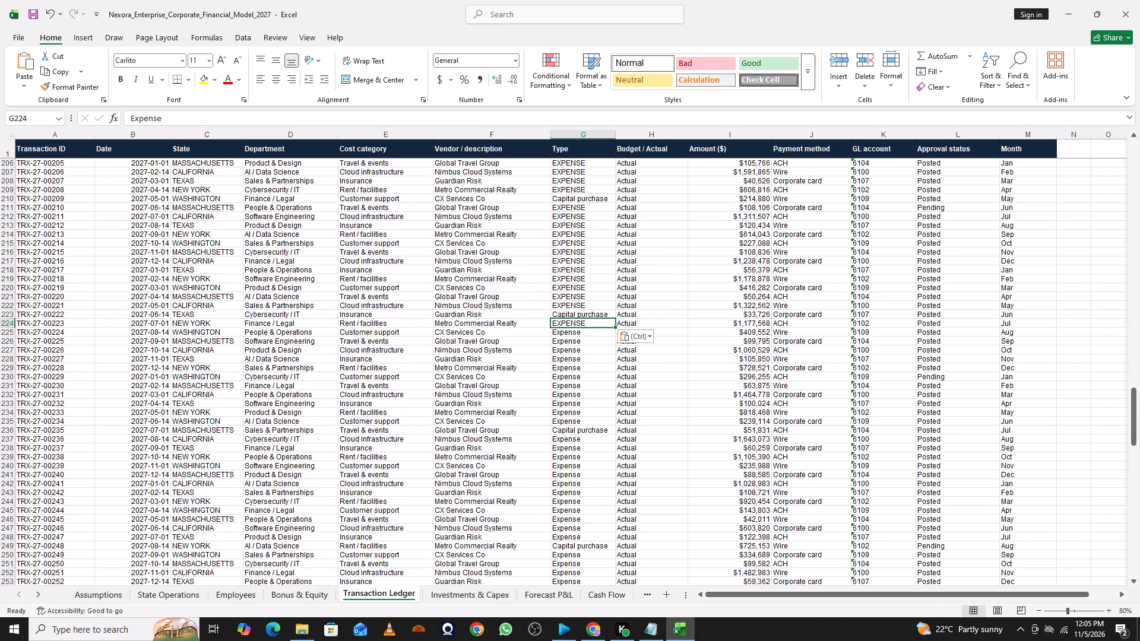
pyautogui.moveTo(617, 326); pyautogui.dragTo(619, 422)
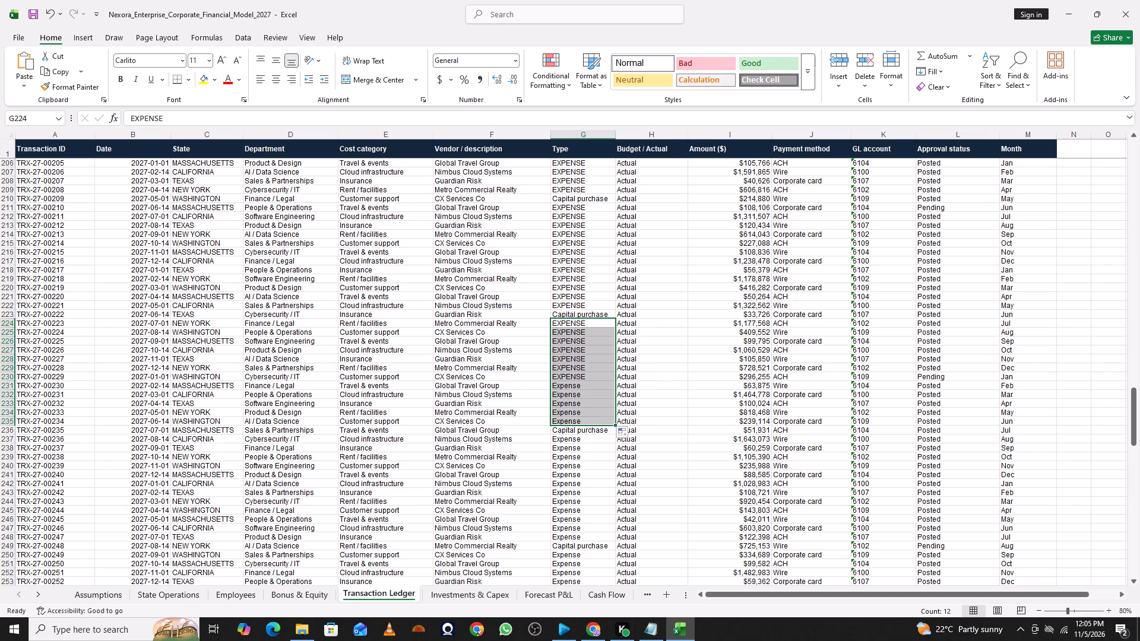
# Paste EXPENSE into Type cells G237 and G250 and fill it down through G248 and G261, skipping the Capital purchase row.
pyautogui.scroll(-4, 599, 348)
pyautogui.click(595, 332)
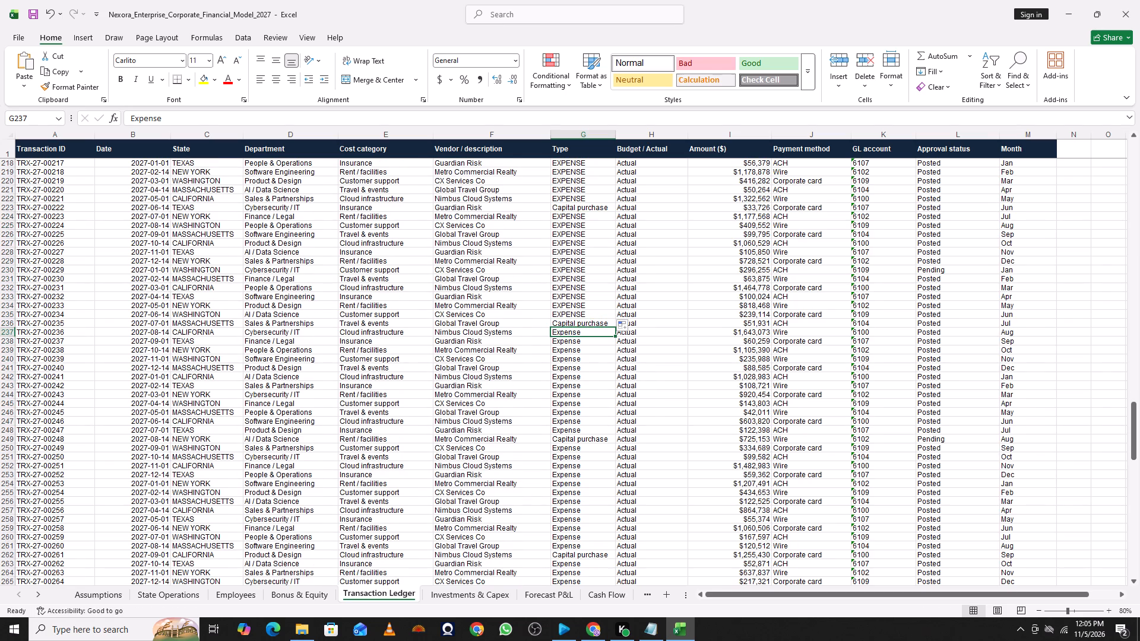
pyautogui.hotkey('ctrl', 'v')
pyautogui.moveTo(616, 335); pyautogui.dragTo(618, 348)
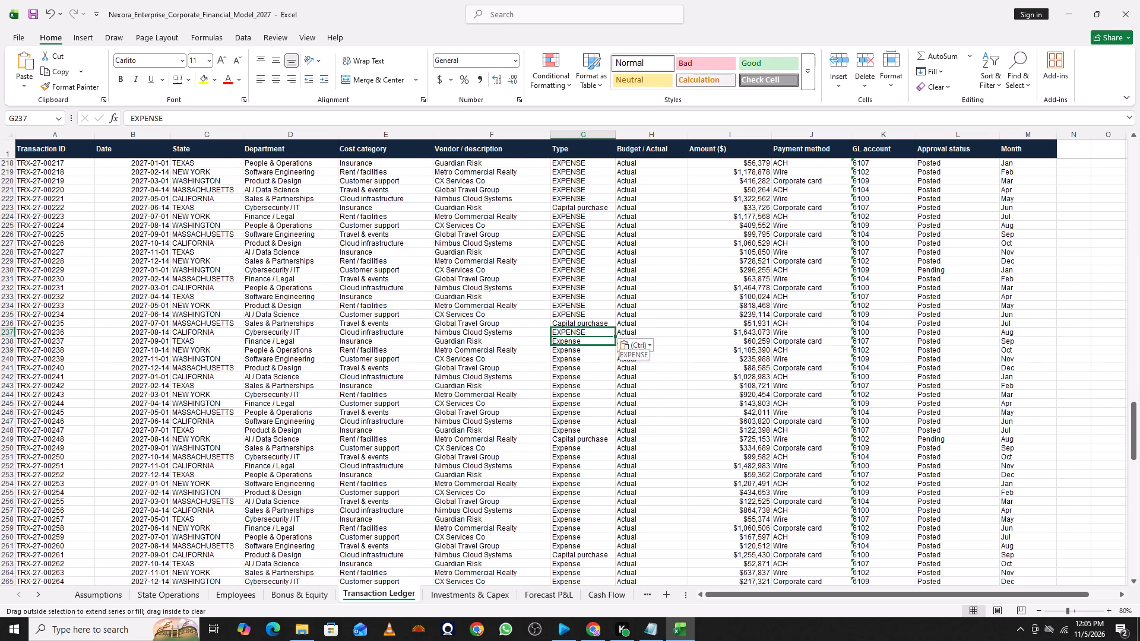
pyautogui.moveTo(618, 348); pyautogui.dragTo(618, 429)
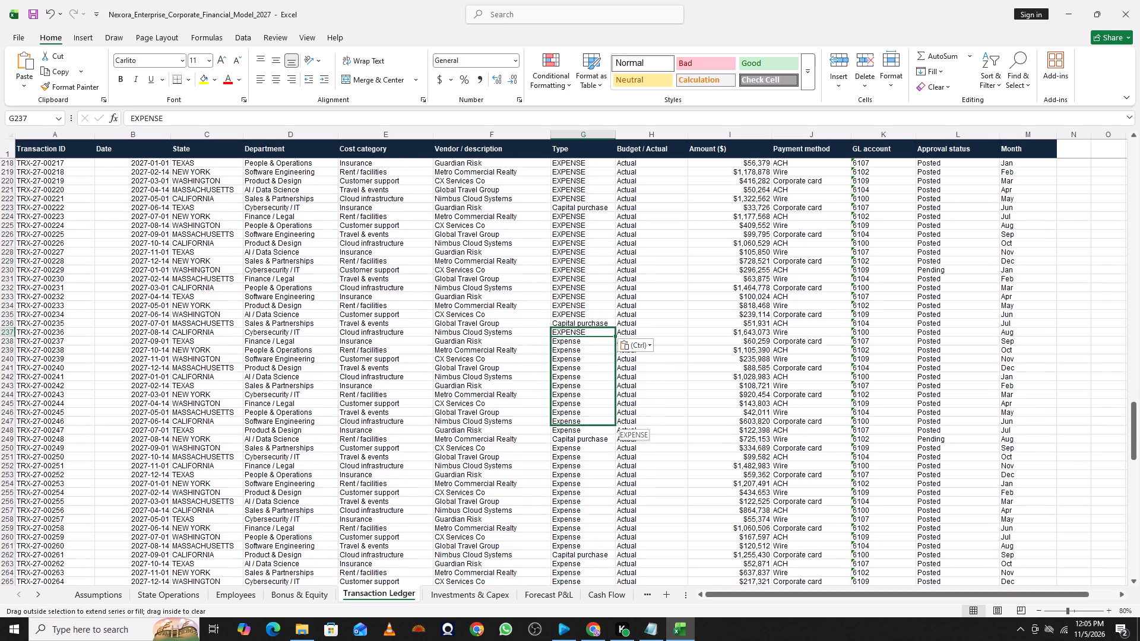
pyautogui.moveTo(618, 429); pyautogui.dragTo(619, 431)
pyautogui.scroll(-6, 610, 401)
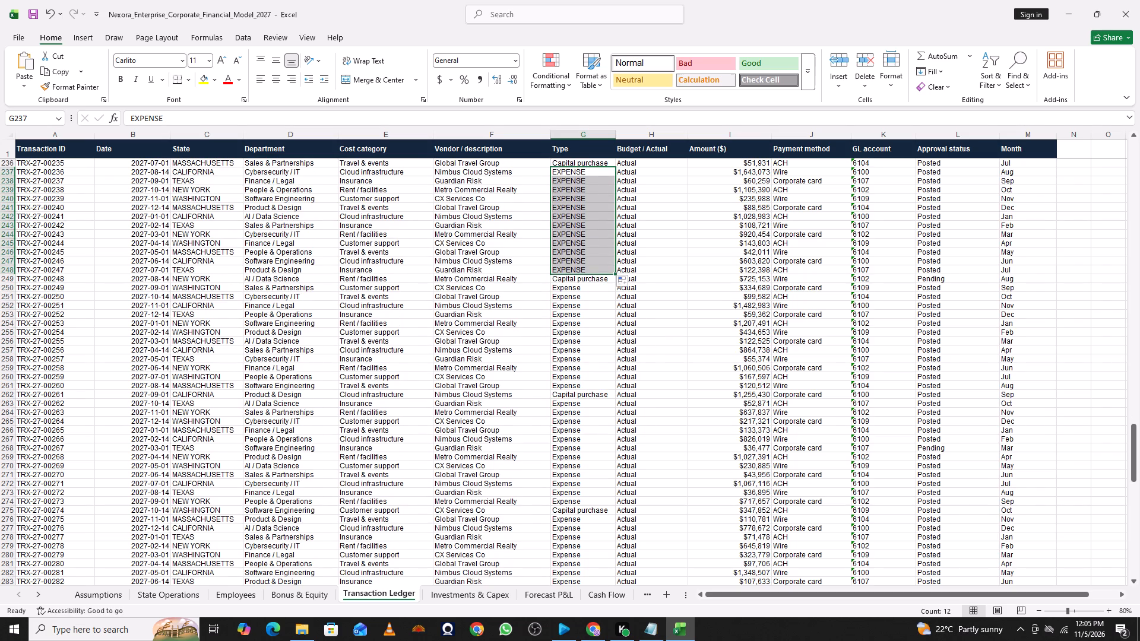
pyautogui.click(598, 290)
pyautogui.hotkey('ctrl', 'v')
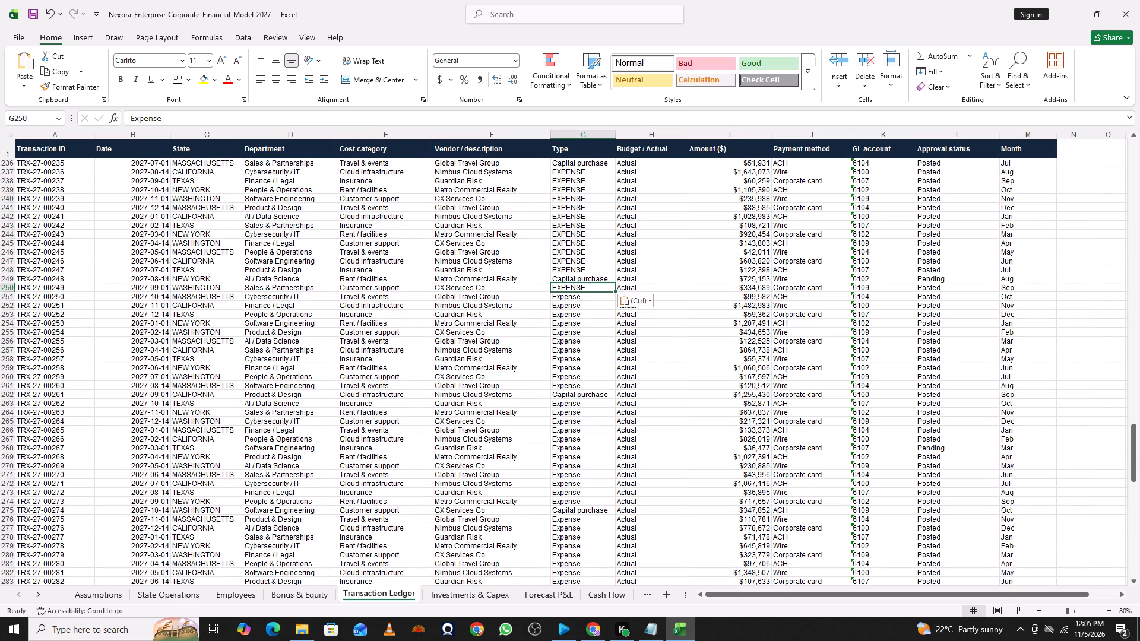
pyautogui.moveTo(615, 290); pyautogui.dragTo(616, 385)
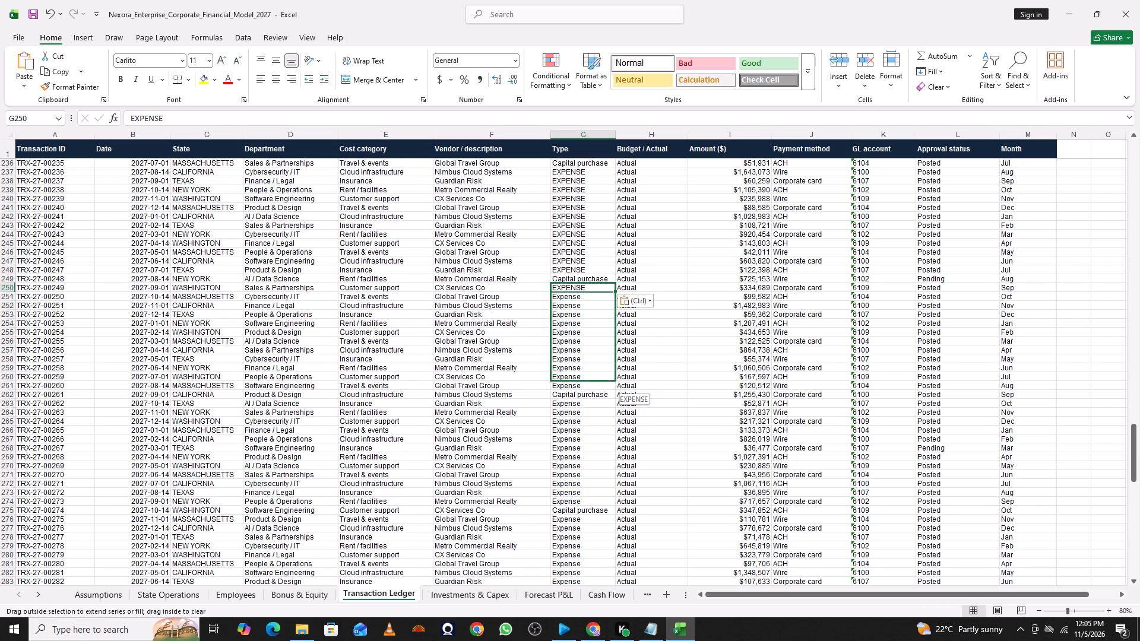
pyautogui.moveTo(616, 385); pyautogui.dragTo(616, 387)
# Paste EXPENSE into Type cells G263 and G276 and fill it down through G274 and G287, skipping the Capital purchase row.
pyautogui.scroll(-3, 611, 373)
pyautogui.click(602, 324)
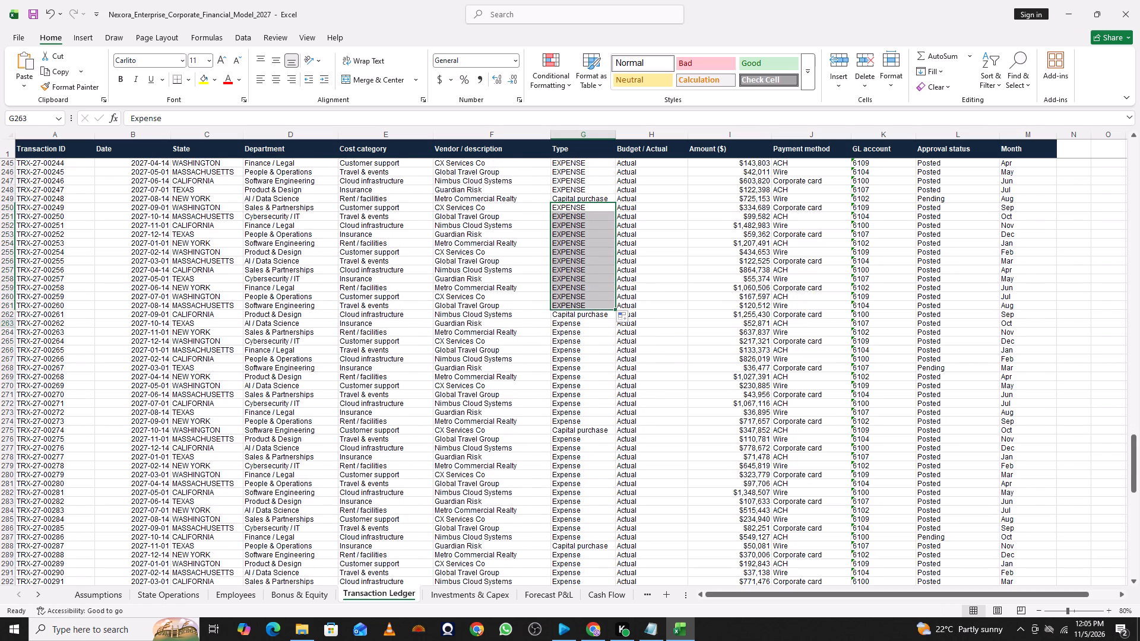
pyautogui.hotkey('ctrl', 'v')
pyautogui.moveTo(615, 327); pyautogui.dragTo(615, 342)
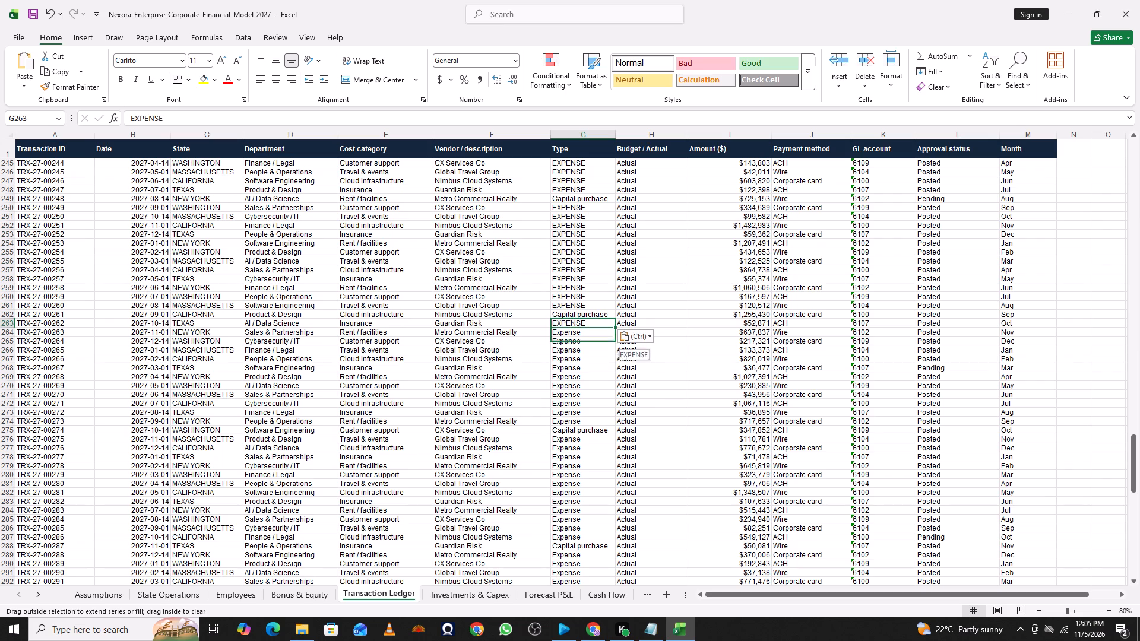
pyautogui.moveTo(615, 342); pyautogui.dragTo(617, 423)
pyautogui.scroll(-3, 613, 382)
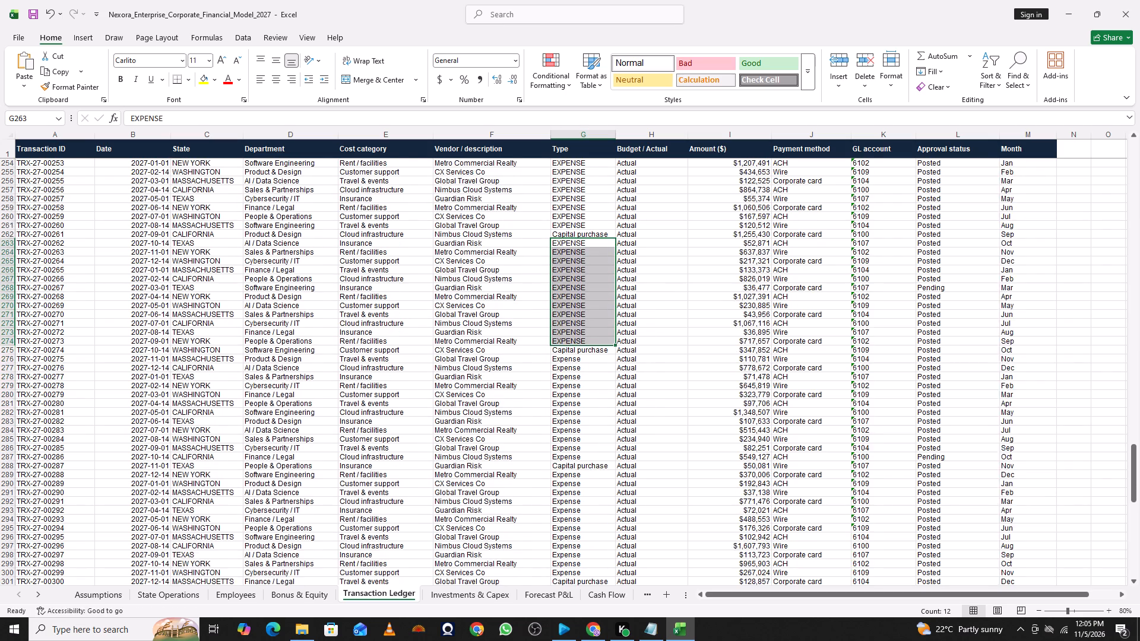
pyautogui.scroll(-2, 613, 382)
pyautogui.click(598, 308)
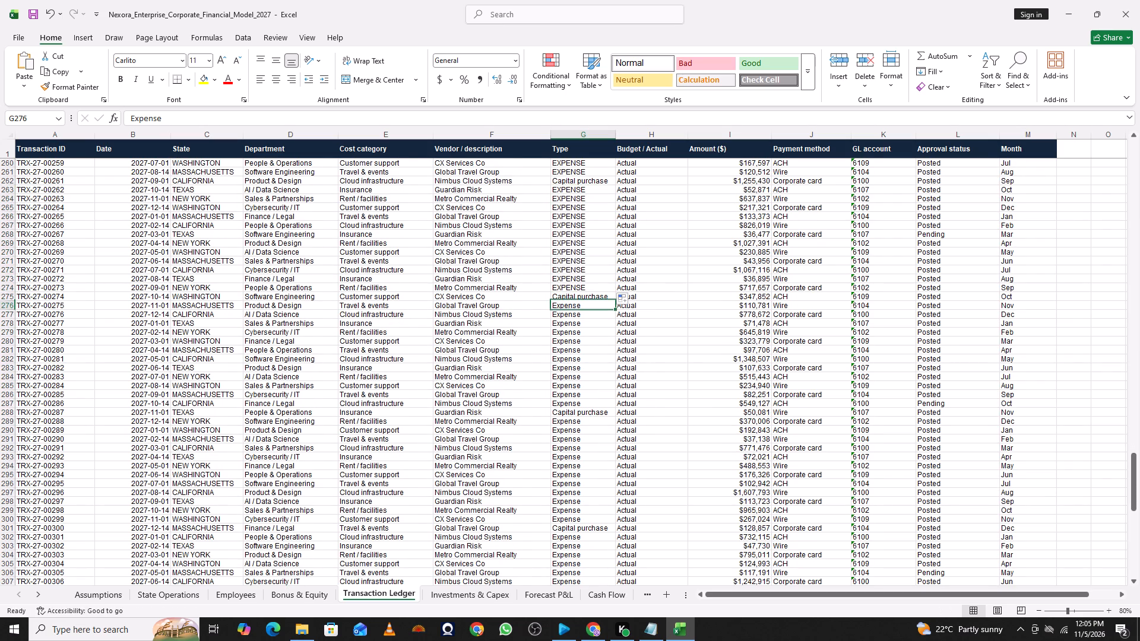
pyautogui.hotkey('ctrl', 'v')
pyautogui.moveTo(615, 307); pyautogui.dragTo(617, 372)
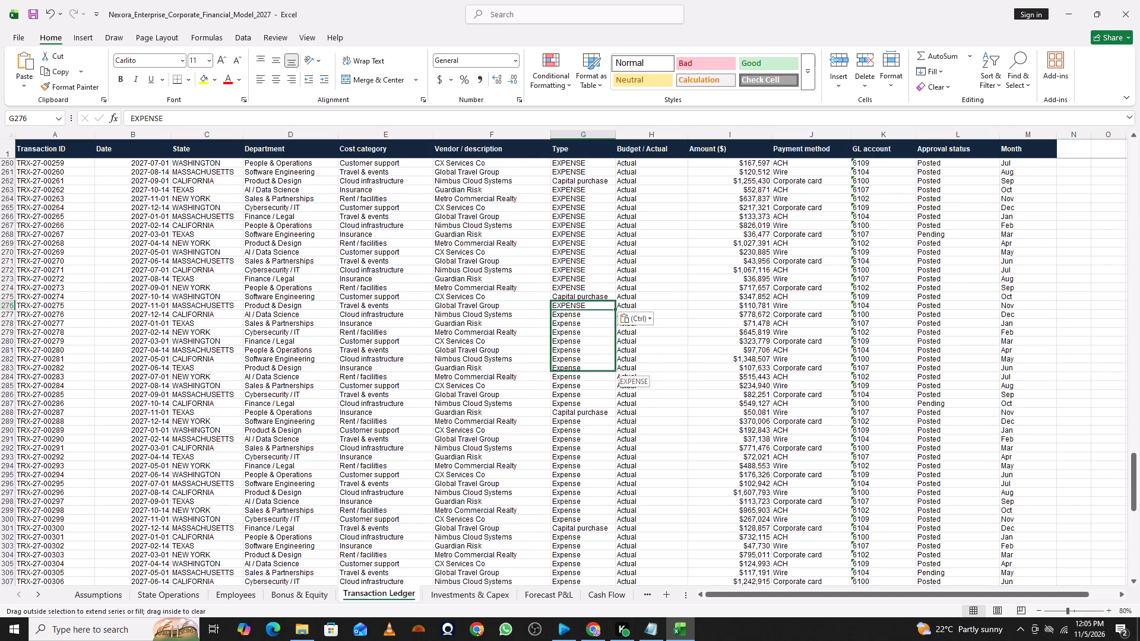
pyautogui.moveTo(617, 372); pyautogui.dragTo(617, 404)
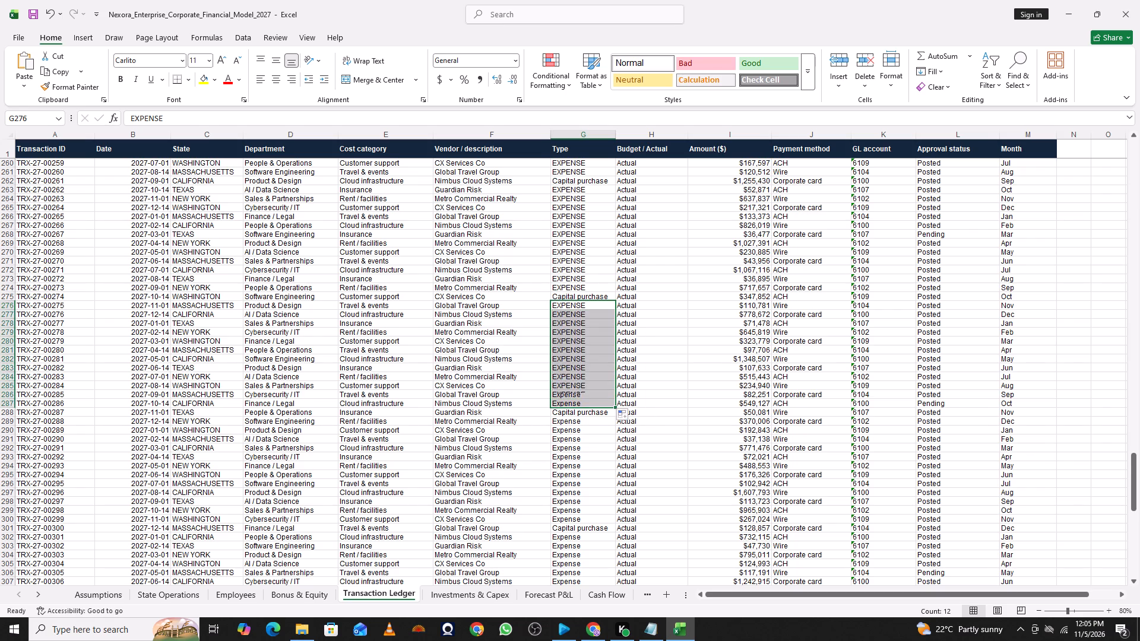
# Paste EXPENSE into Type cells G289 and G302 and fill it down through G300 and G313, skipping the Capital purchase row.
pyautogui.scroll(-6, 616, 330)
pyautogui.click(603, 262)
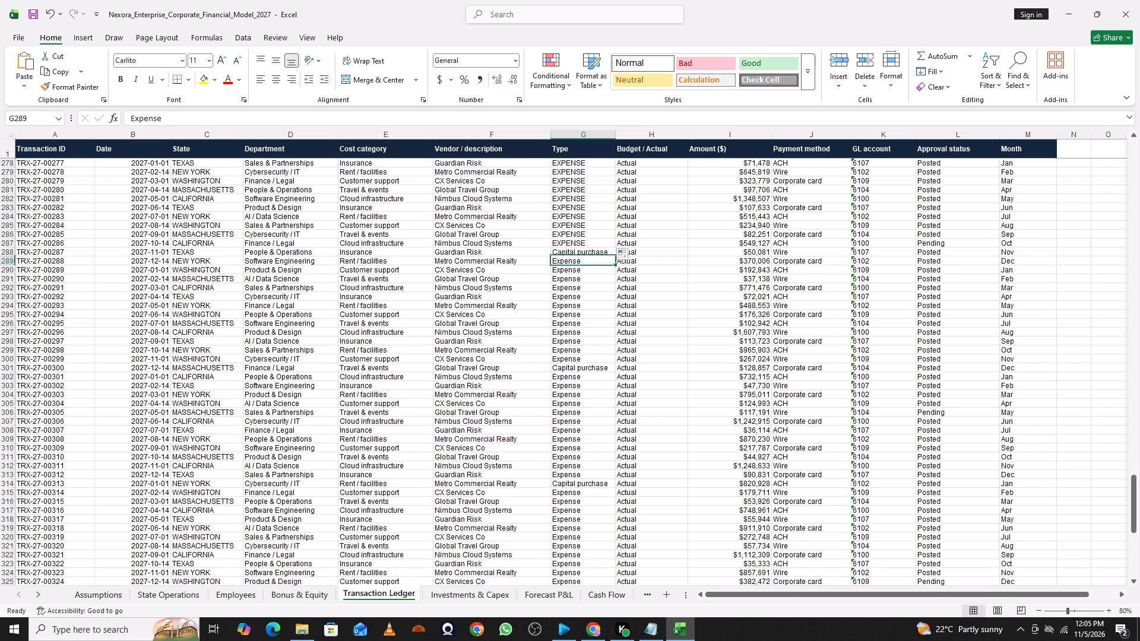
pyautogui.hotkey('ctrl', 'v')
pyautogui.moveTo(615, 264); pyautogui.dragTo(619, 302)
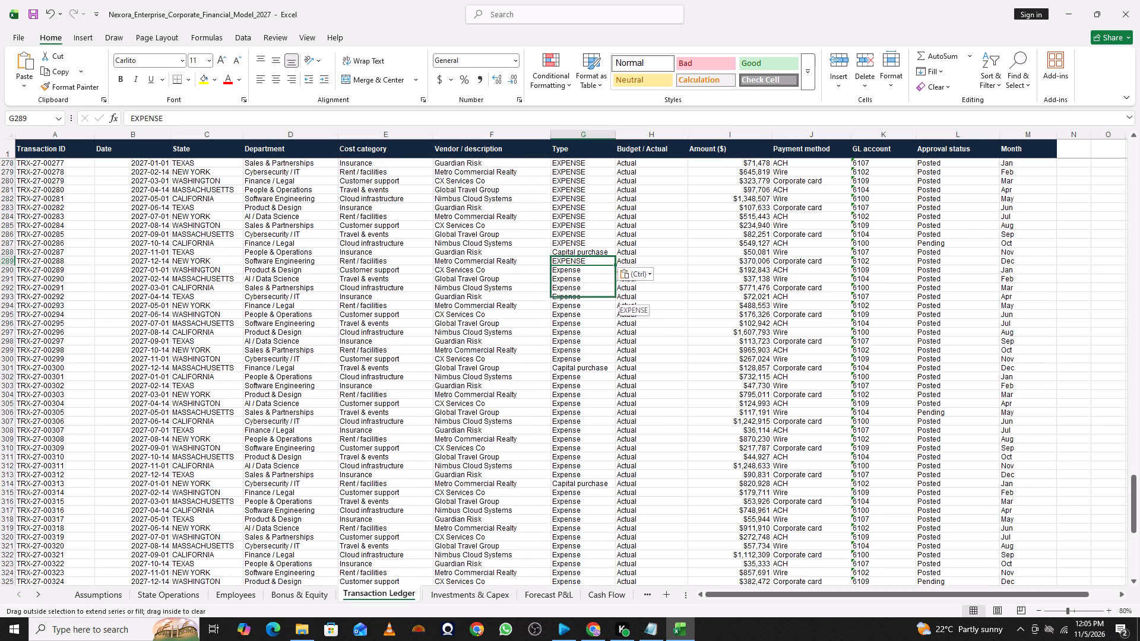
pyautogui.moveTo(619, 302); pyautogui.dragTo(625, 358)
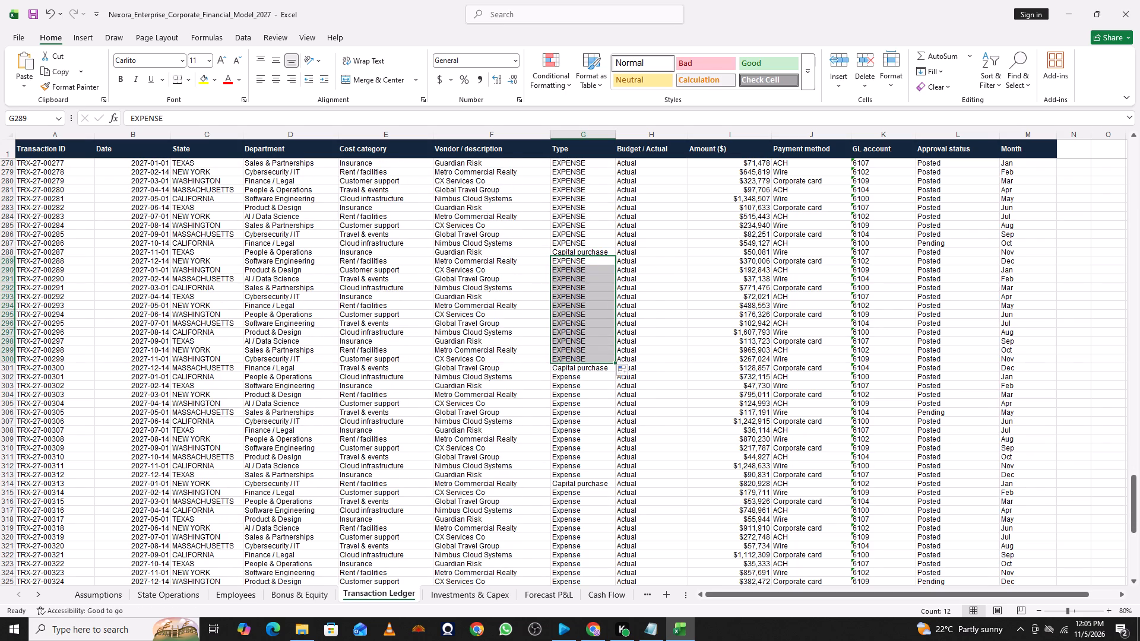
pyautogui.click(608, 380)
pyautogui.hotkey('ctrl', 'v')
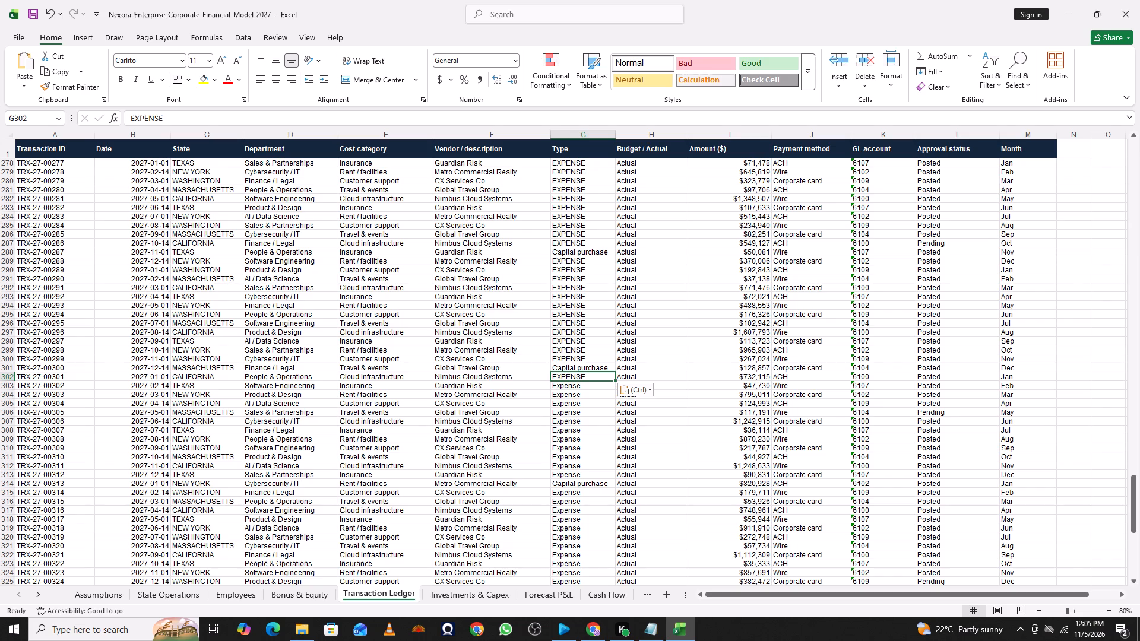
pyautogui.moveTo(616, 379); pyautogui.dragTo(617, 474)
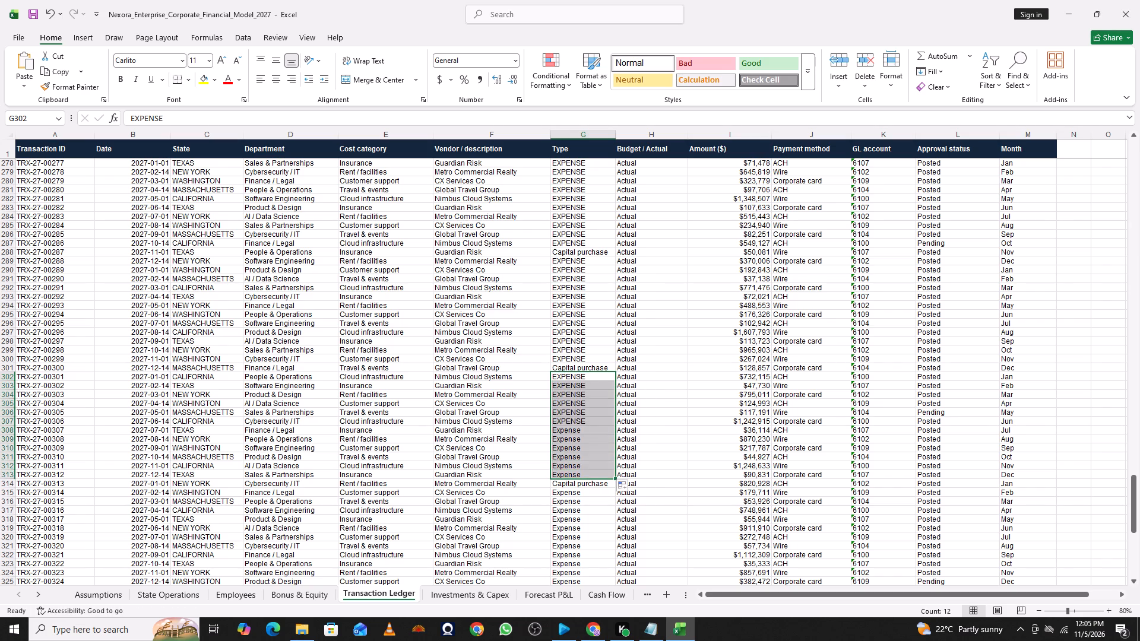
# Paste EXPENSE into Type cells G315 and G328 and fill it down through G326 and G339, skipping the Capital purchase row.
pyautogui.click(597, 494)
pyautogui.hotkey('ctrl', 'v')
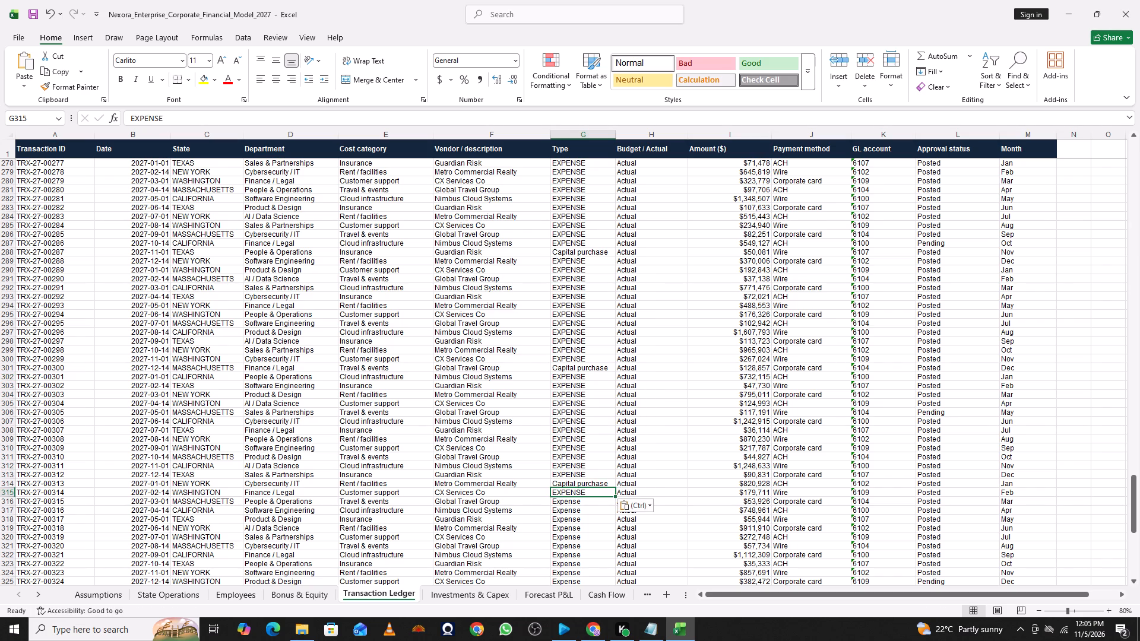
pyautogui.moveTo(616, 494); pyautogui.dragTo(616, 583)
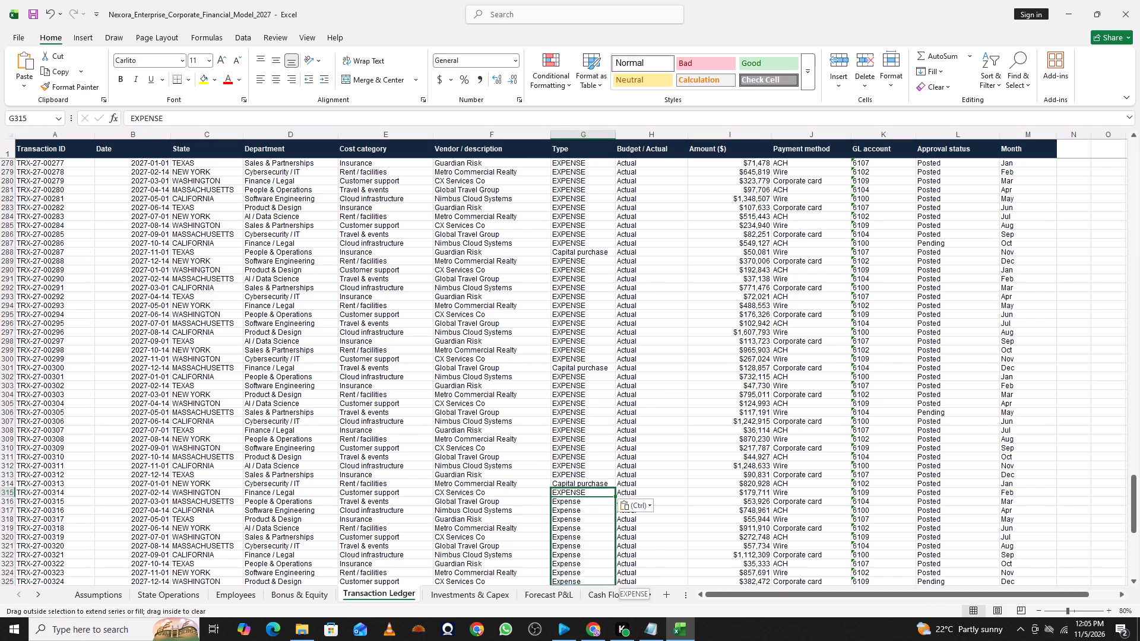
pyautogui.moveTo(616, 583); pyautogui.dragTo(614, 553)
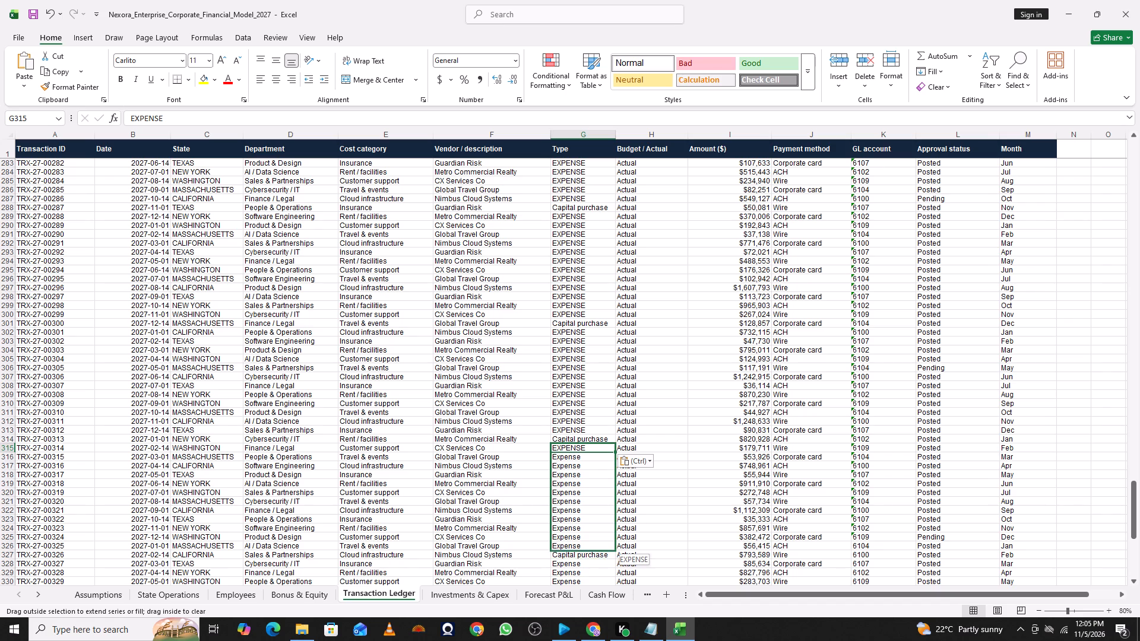
pyautogui.moveTo(614, 553); pyautogui.dragTo(614, 551)
pyautogui.scroll(-7, 616, 521)
pyautogui.scroll(-5, 603, 436)
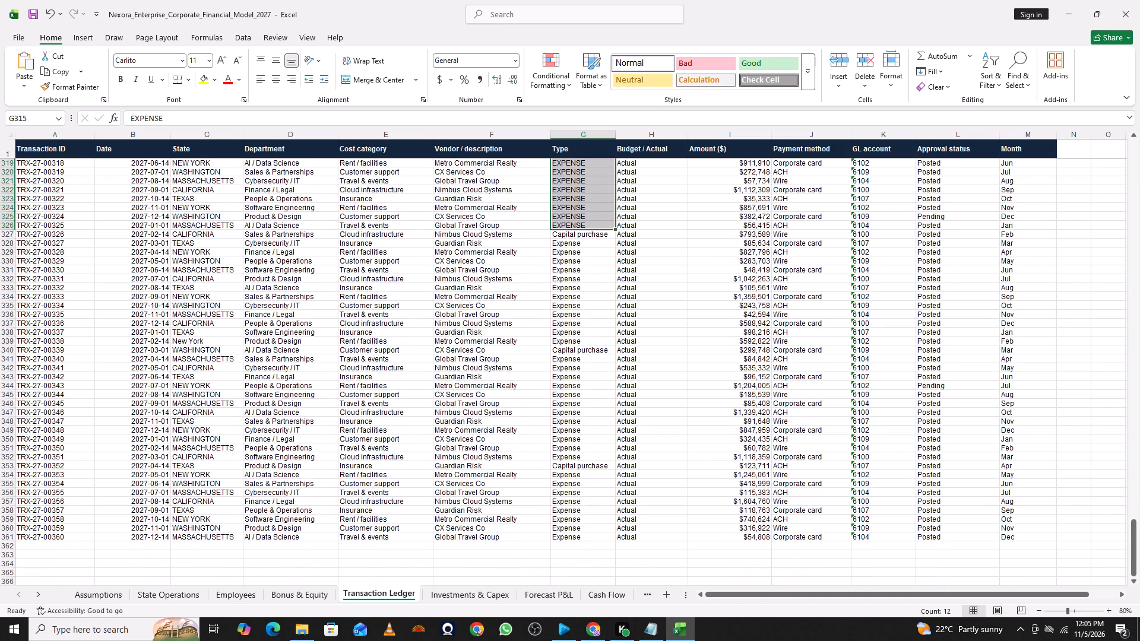
pyautogui.click(596, 243)
pyautogui.hotkey('ctrl', 'v')
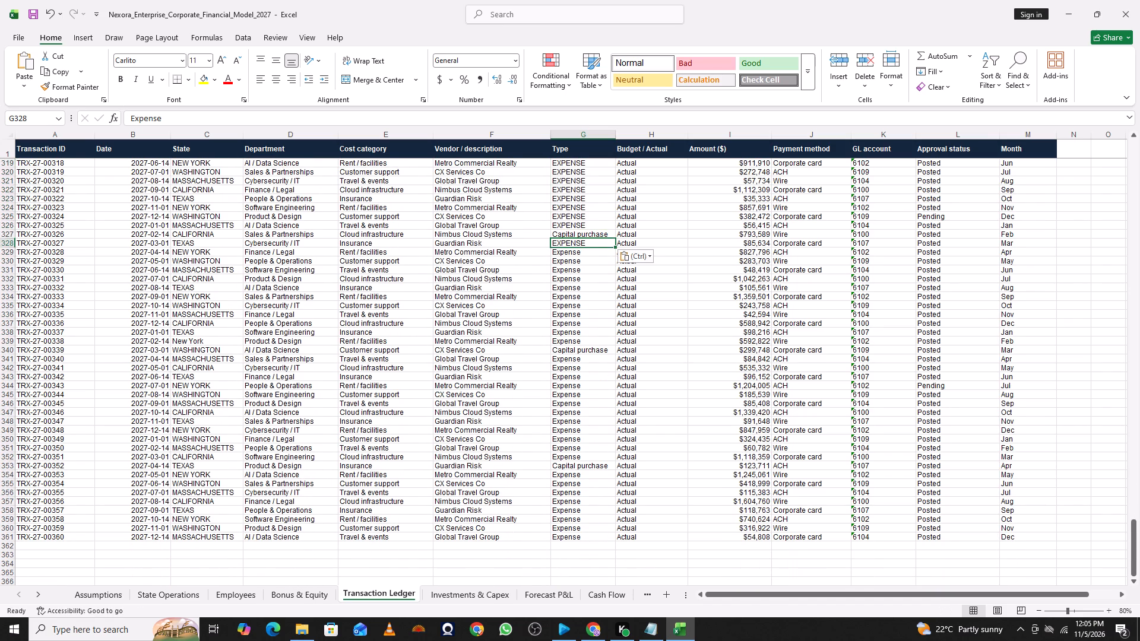
pyautogui.moveTo(615, 245); pyautogui.dragTo(615, 338)
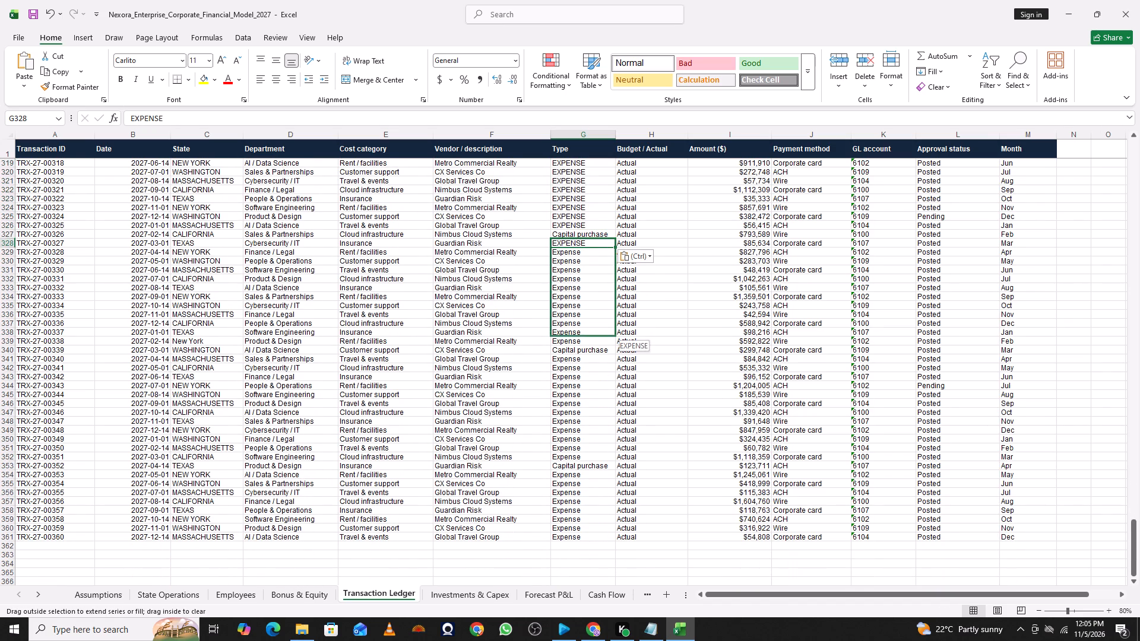
pyautogui.moveTo(615, 338); pyautogui.dragTo(616, 341)
# Paste EXPENSE into Type cells G341 and G354 and fill it down through G352 and G360, skipping the Capital purchase row.
pyautogui.click(605, 358)
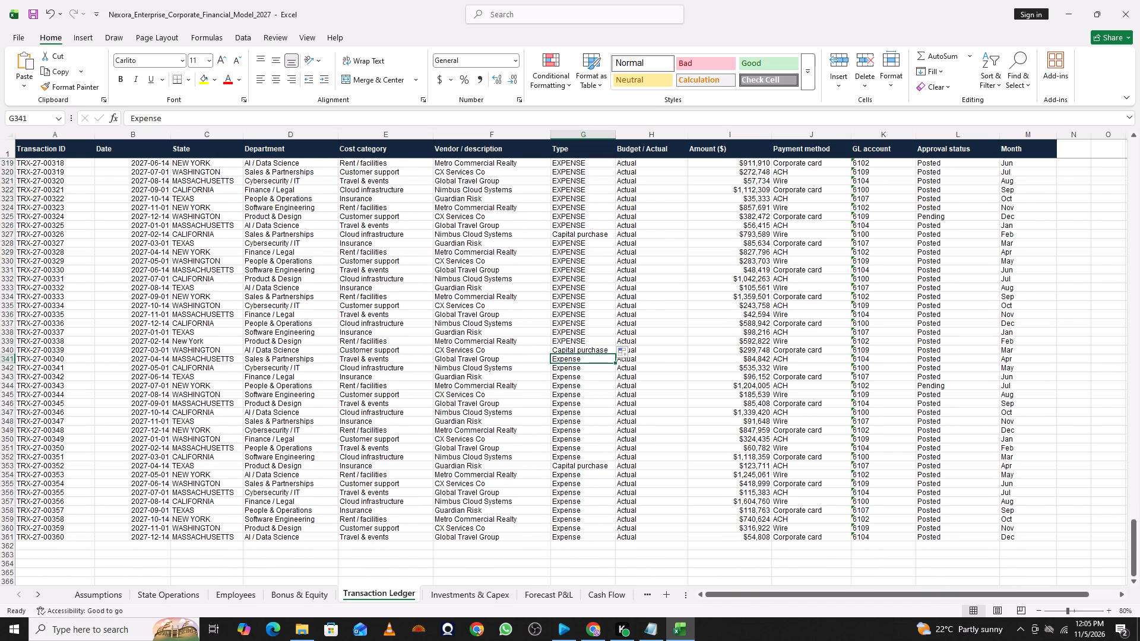
pyautogui.hotkey('ctrl', 'v')
pyautogui.moveTo(615, 360); pyautogui.dragTo(619, 440)
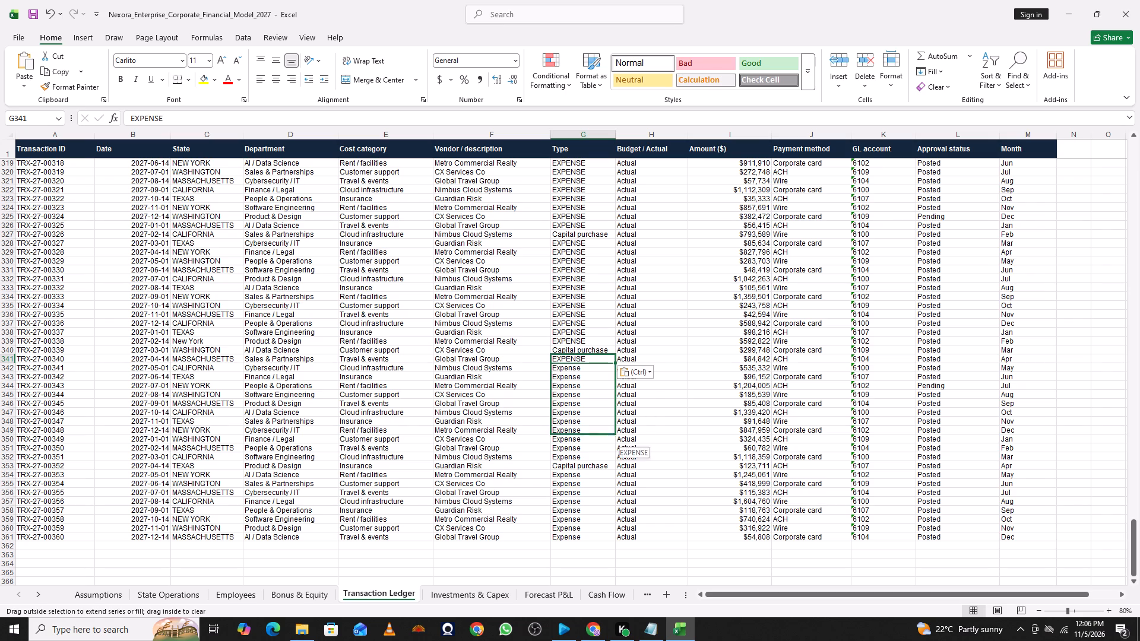
pyautogui.moveTo(619, 440); pyautogui.dragTo(619, 457)
pyautogui.click(604, 475)
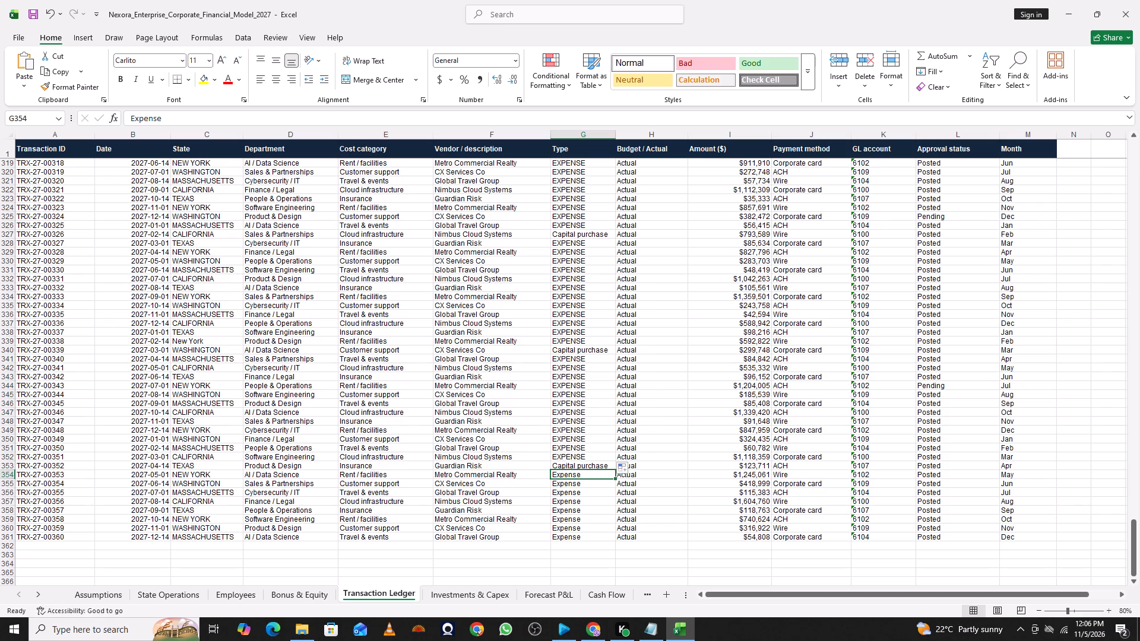
pyautogui.hotkey('ctrl', 'v')
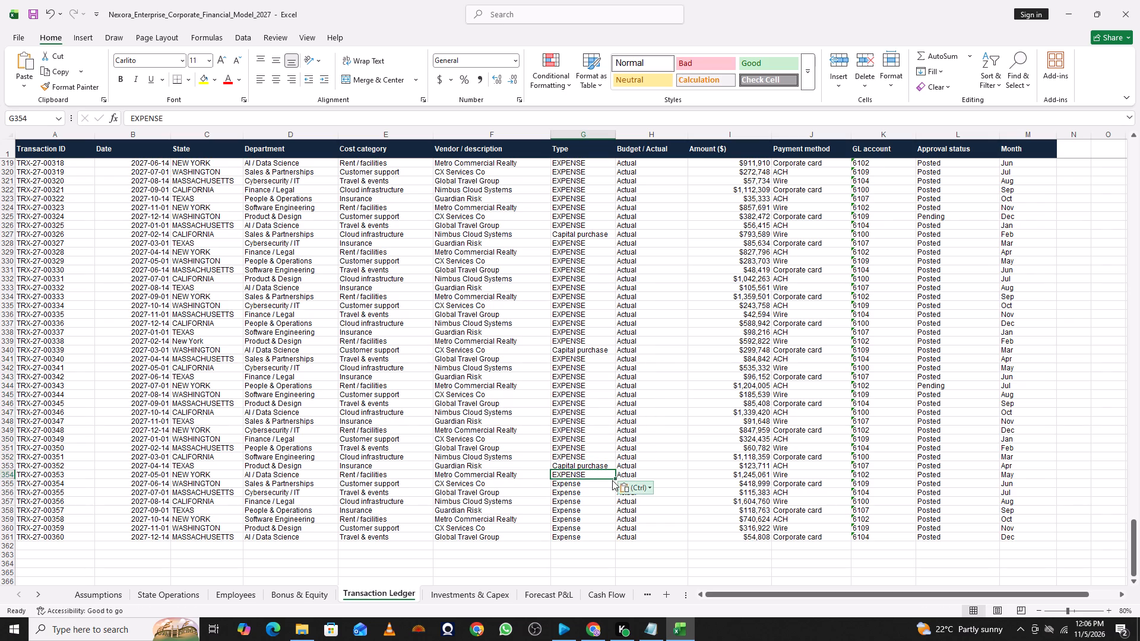
pyautogui.click(598, 476)
pyautogui.moveTo(615, 479); pyautogui.dragTo(616, 536)
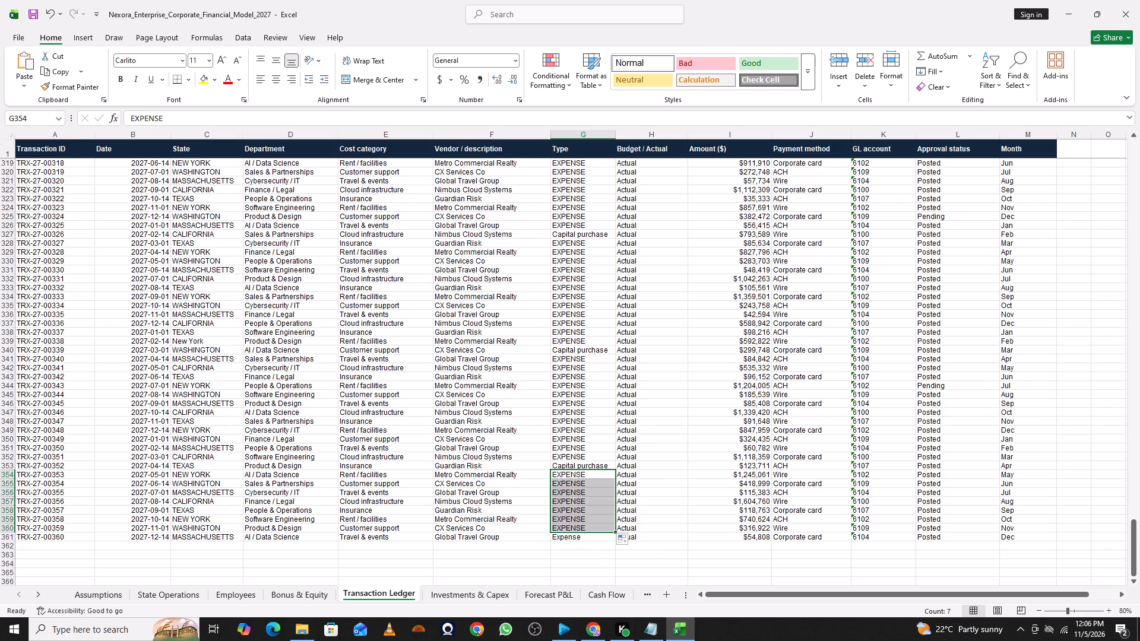
# Enter CAPITAL PURCHASE in Type cell G353 and widen column G to fit the text.
pyautogui.click(604, 467)
pyautogui.write('CAPITAL PURCHASE')
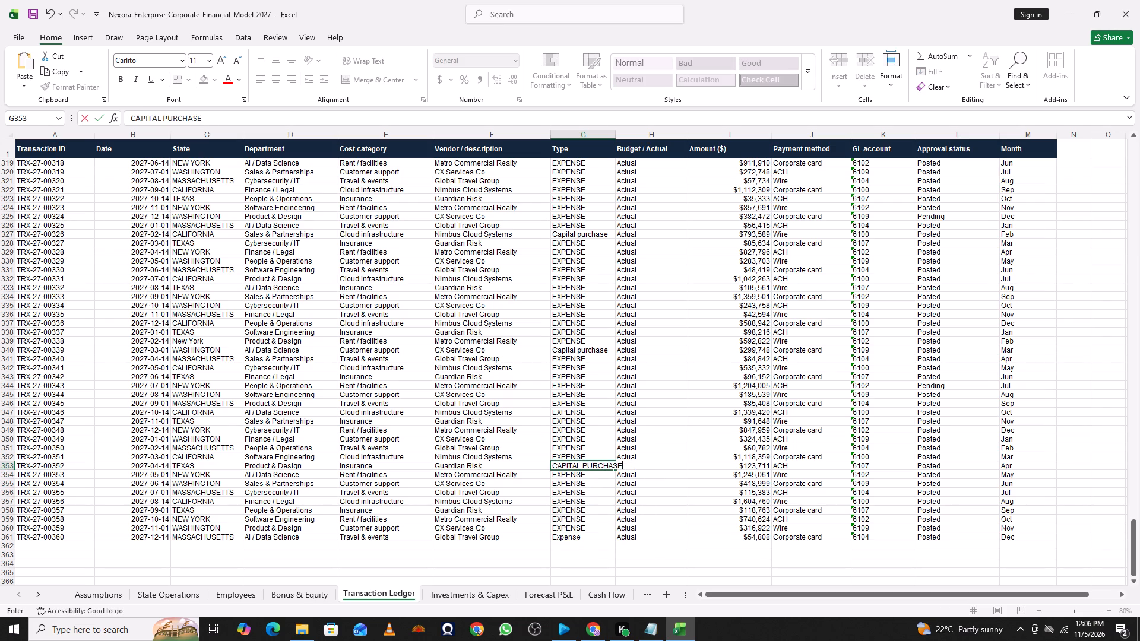
pyautogui.click(688, 461)
pyautogui.click(587, 467)
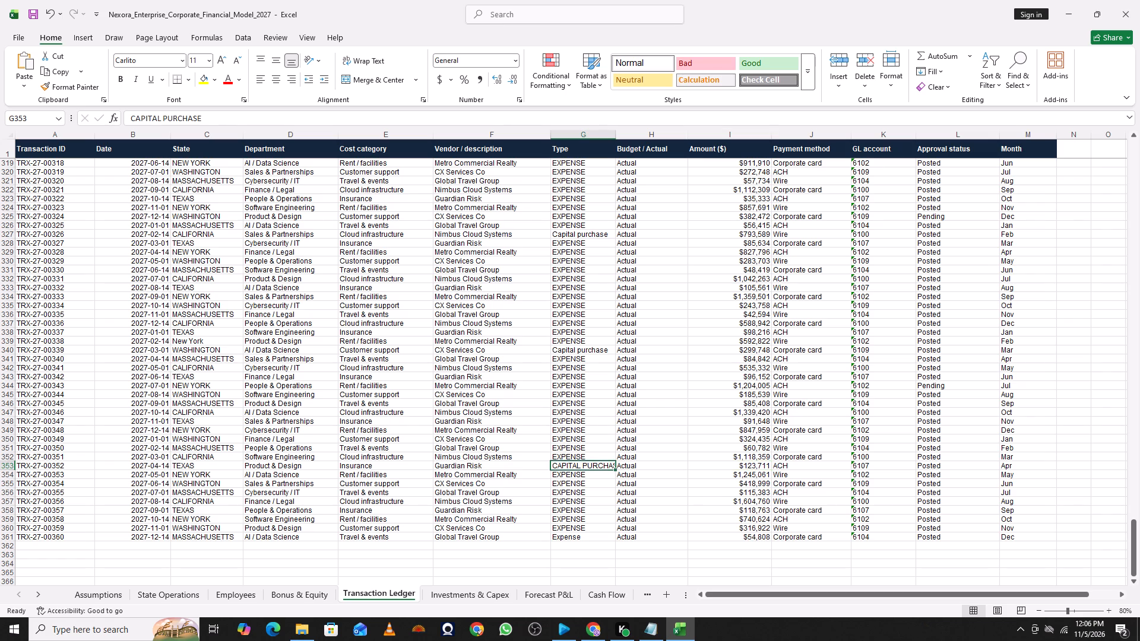
pyautogui.moveTo(616, 136); pyautogui.dragTo(625, 137)
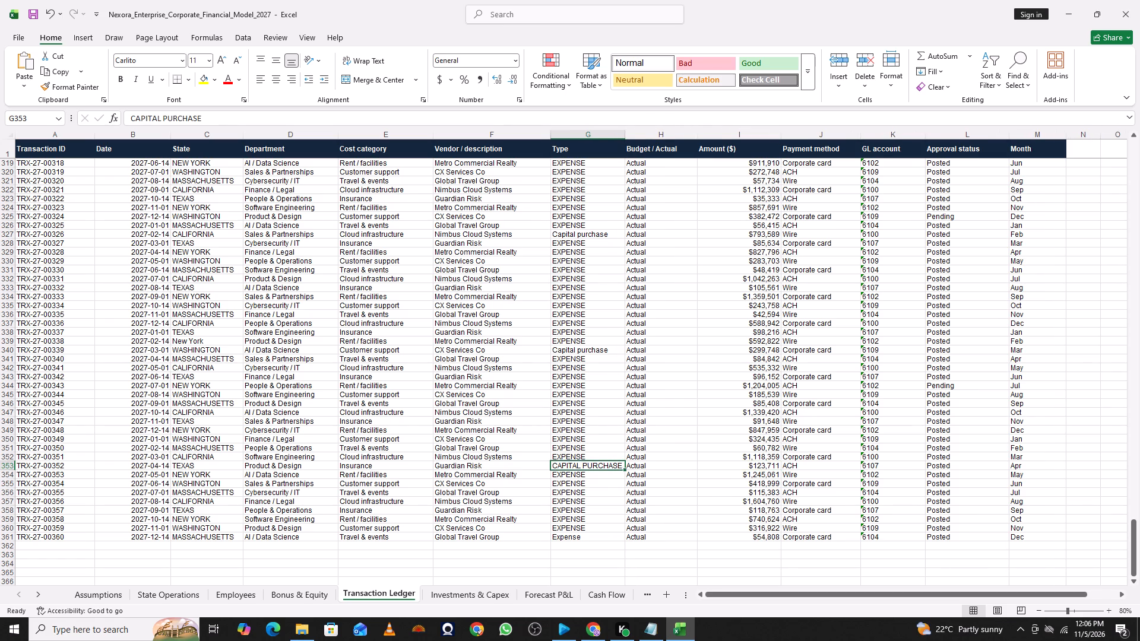
# Copy CAPITAL PURCHASE from G353 and paste it over the Capital purchase entries in Type cells G340, G327, G314 and G301.
pyautogui.hotkey('ctrl', 'c')
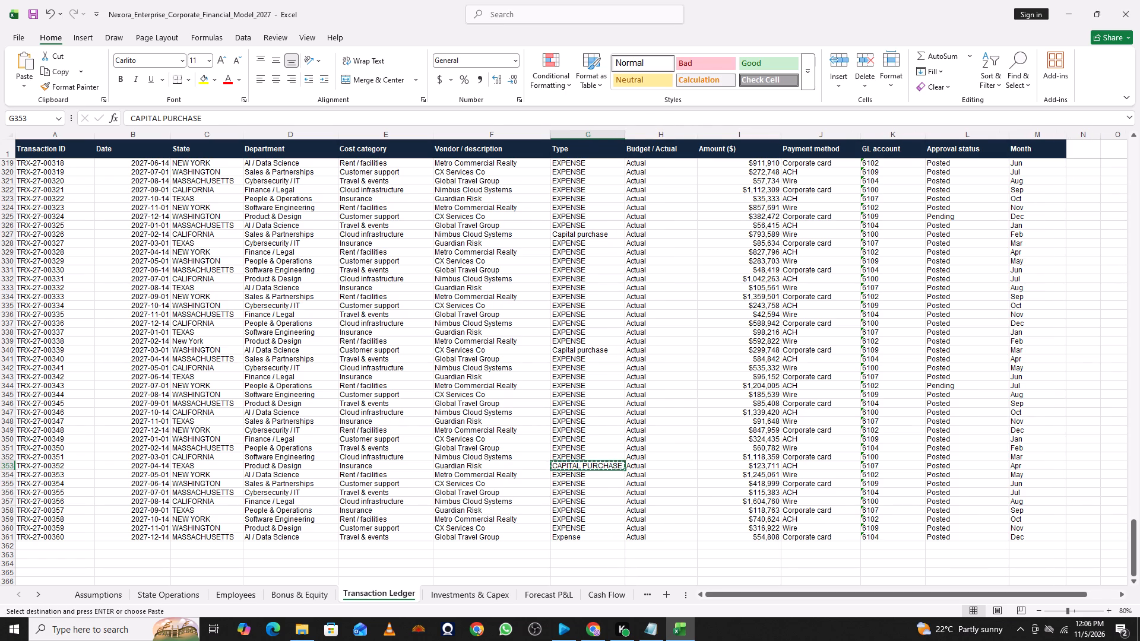
pyautogui.click(604, 350)
pyautogui.hotkey('ctrl', 'v')
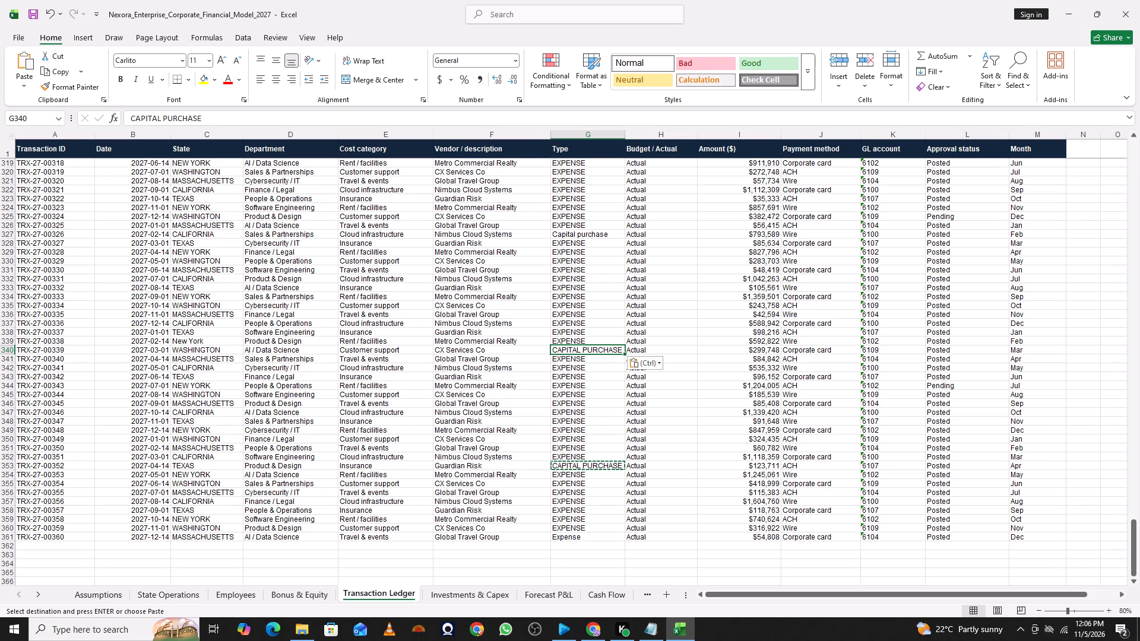
pyautogui.click(609, 232)
pyautogui.hotkey('ctrl', 'v')
pyautogui.scroll(4, 609, 253)
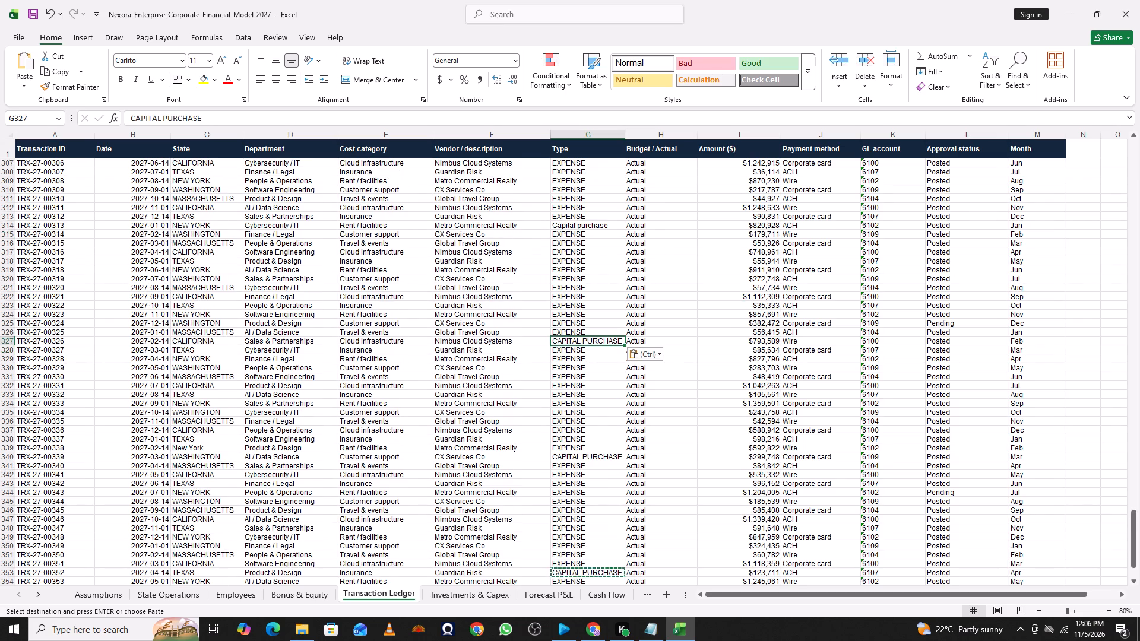
pyautogui.click(604, 226)
pyautogui.hotkey('ctrl', 'v')
pyautogui.scroll(5, 604, 226)
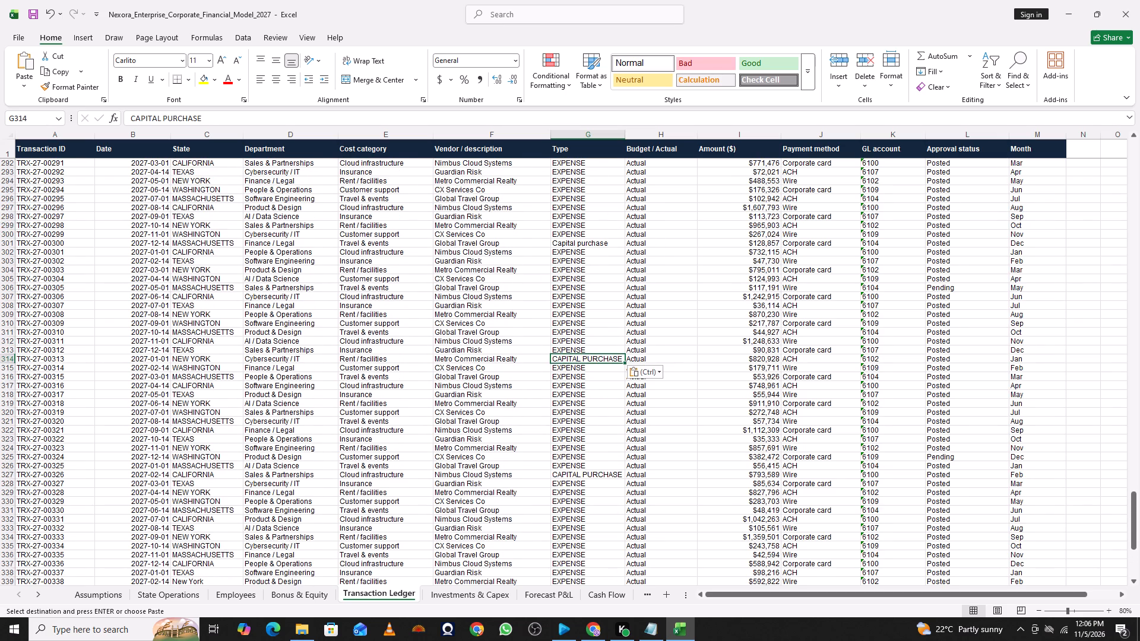
pyautogui.click(605, 246)
pyautogui.hotkey('ctrl', 'v')
# Paste CAPITAL PURCHASE over the Capital purchase entries in Type cells G288, G275 and G262.
pyautogui.scroll(5, 605, 243)
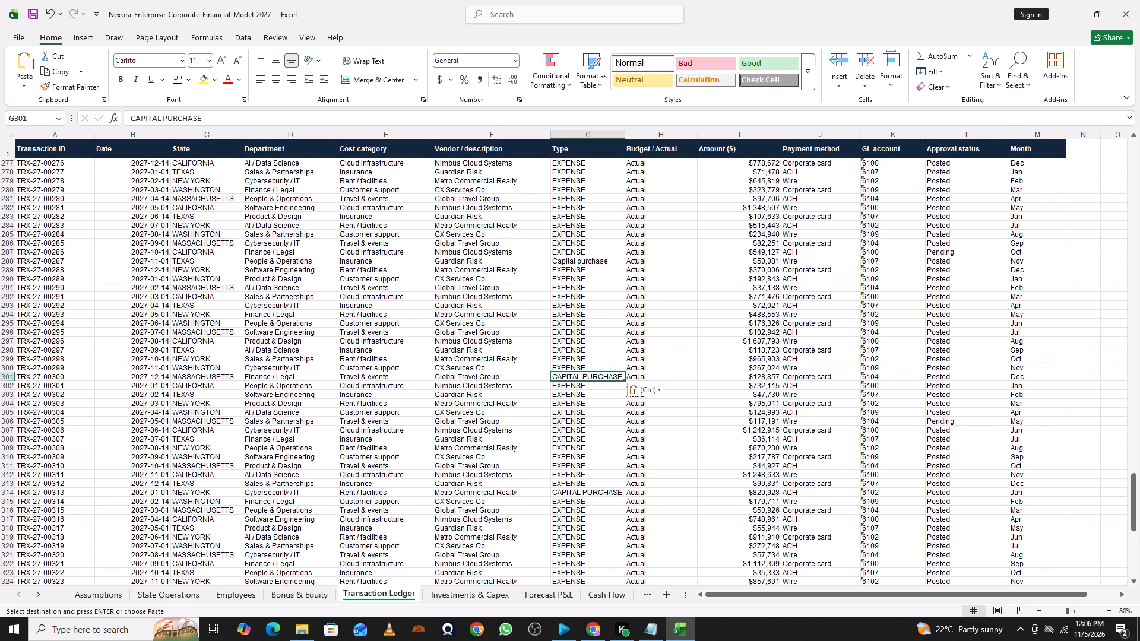
pyautogui.click(604, 259)
pyautogui.hotkey('ctrl', 'v')
pyautogui.scroll(5, 604, 257)
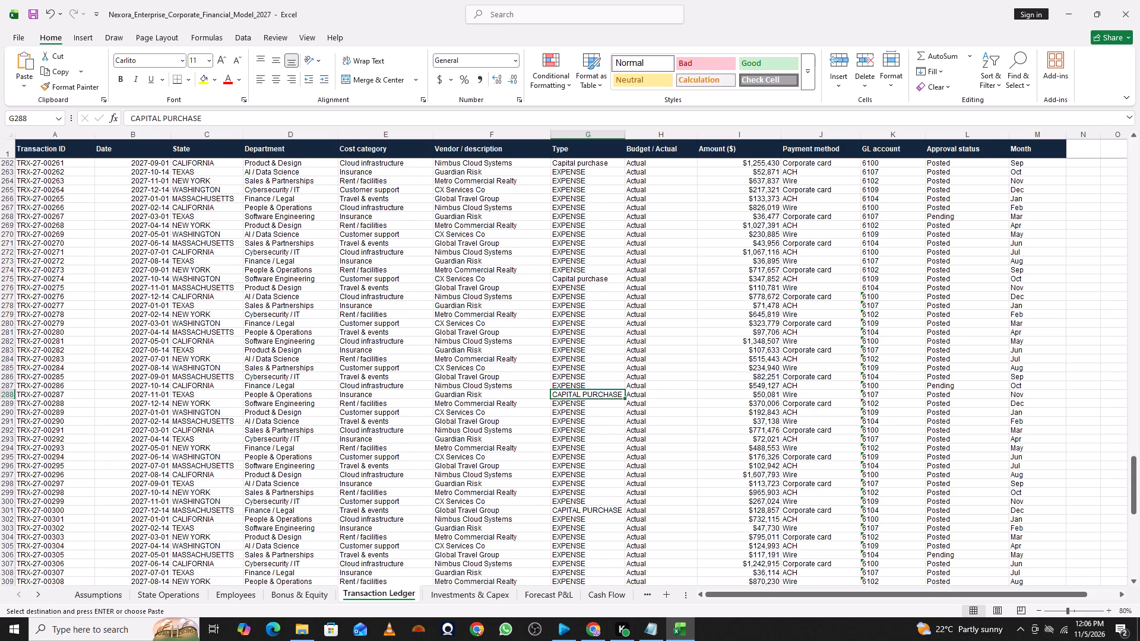
pyautogui.click(604, 277)
pyautogui.hotkey('ctrl', 'v')
pyautogui.scroll(4, 604, 258)
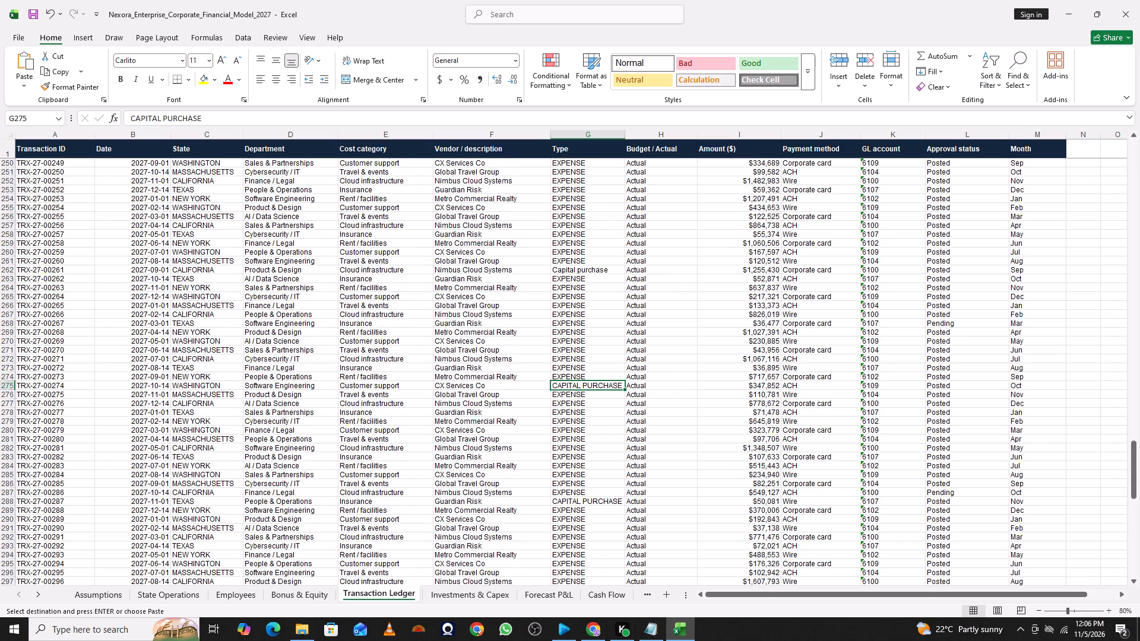
pyautogui.click(604, 268)
pyautogui.hotkey('ctrl', 'v')
# Paste CAPITAL PURCHASE over the Capital purchase entries in Type cells G249, G236, G223 and G210.
pyautogui.scroll(5, 604, 265)
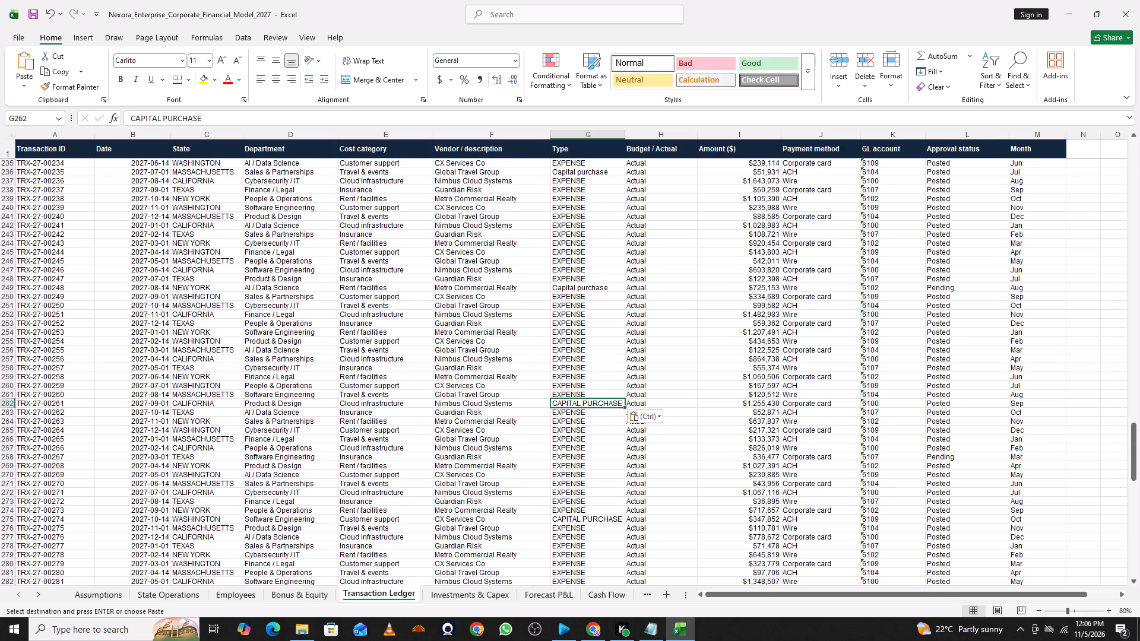
pyautogui.click(604, 287)
pyautogui.hotkey('ctrl', 'v')
pyautogui.scroll(5, 606, 264)
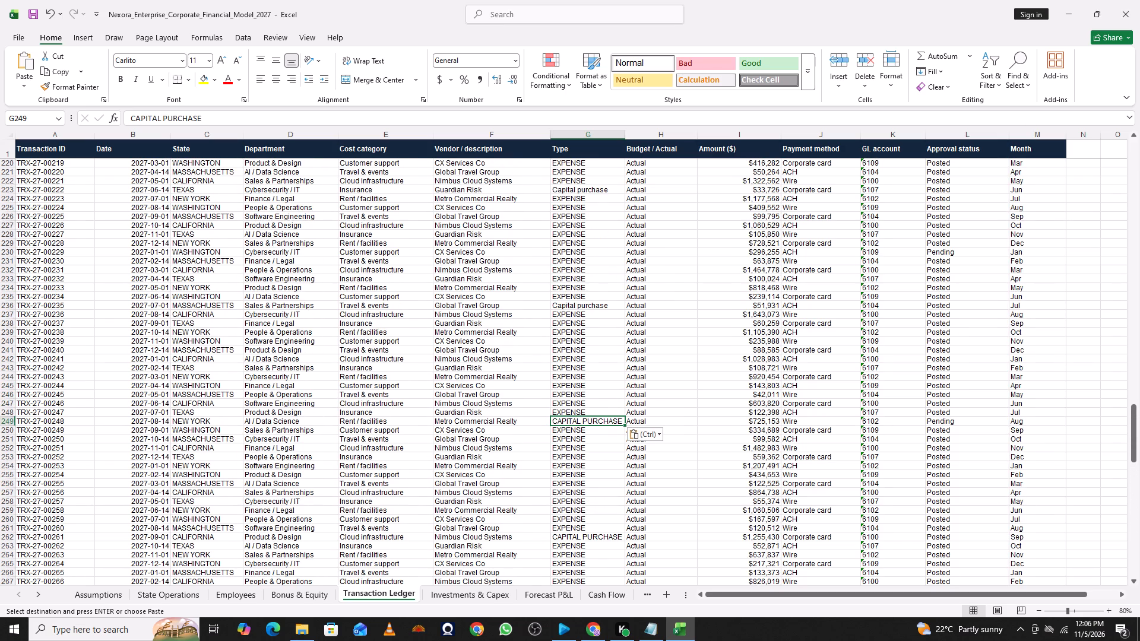
pyautogui.click(605, 306)
pyautogui.hotkey('ctrl', 'v')
pyautogui.click(606, 189)
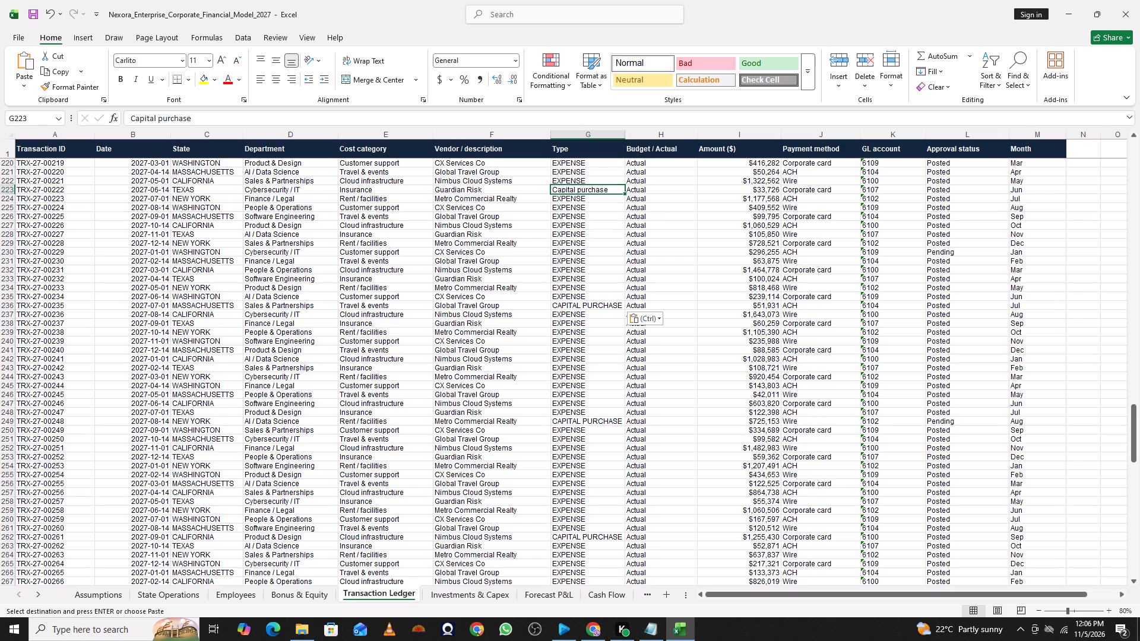
pyautogui.hotkey('ctrl', 'v')
pyautogui.scroll(5, 606, 207)
pyautogui.click(604, 210)
pyautogui.hotkey('ctrl', 'v')
# Paste CAPITAL PURCHASE over the Capital purchase entries in Type cells G197, G184, G171 and G158.
pyautogui.scroll(6, 604, 210)
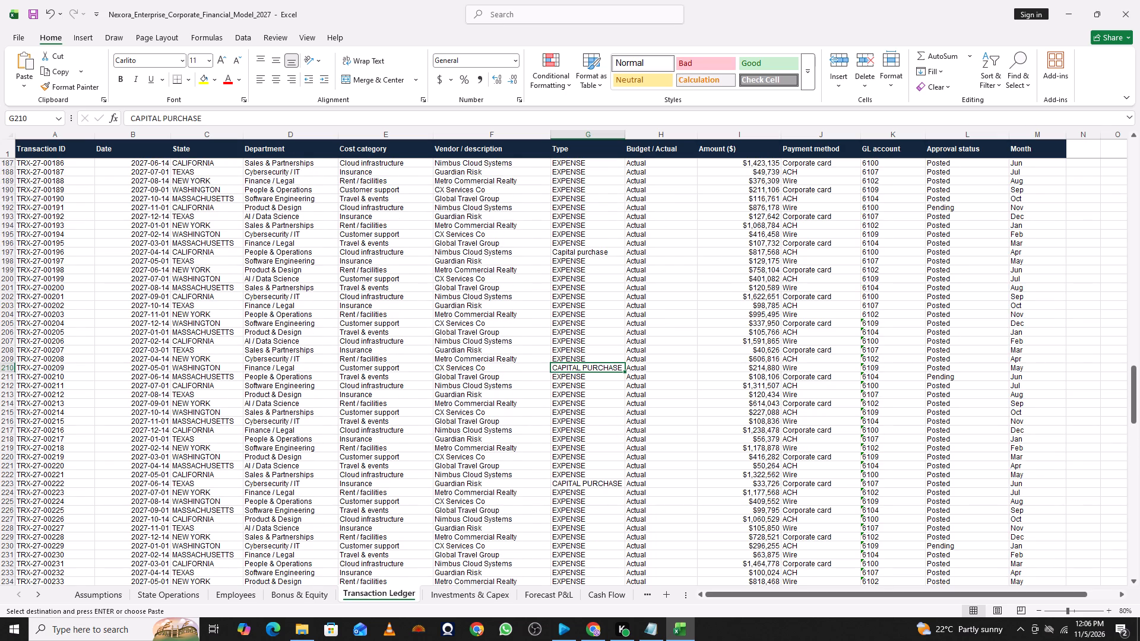
pyautogui.click(604, 250)
pyautogui.hotkey('ctrl', 'v')
pyautogui.scroll(6, 604, 239)
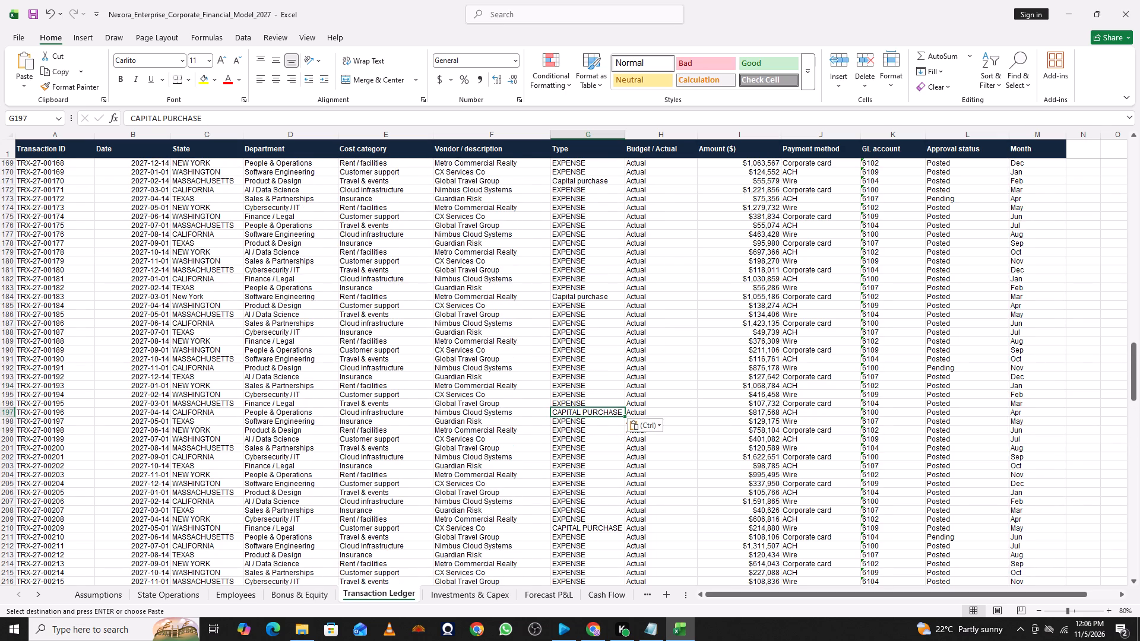
pyautogui.click(604, 297)
pyautogui.hotkey('ctrl', 'v')
pyautogui.click(604, 182)
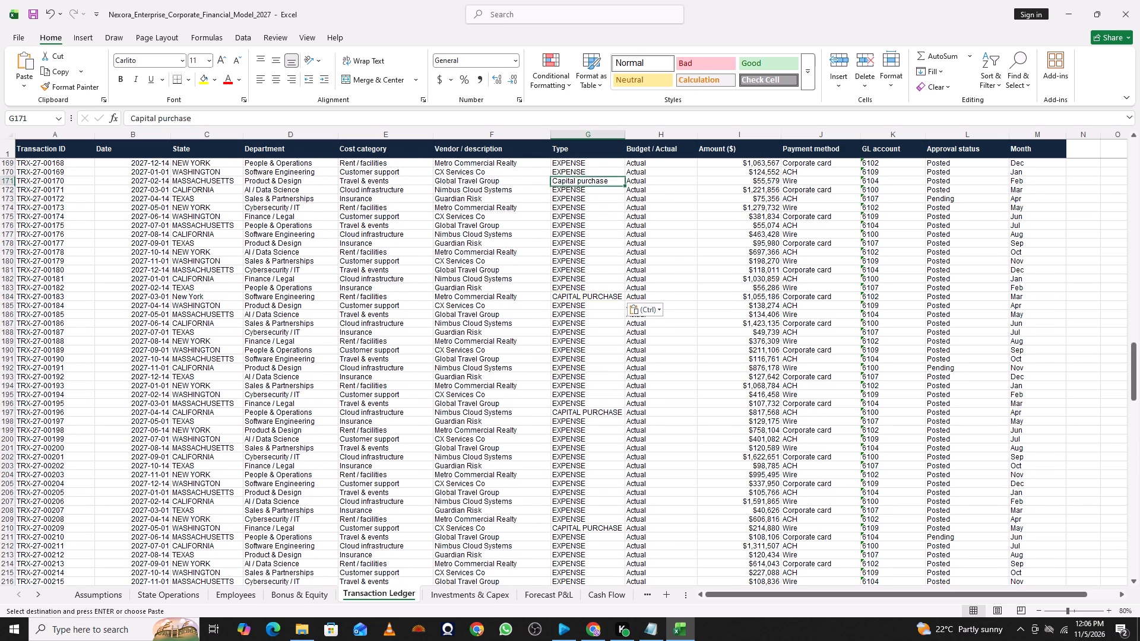
pyautogui.hotkey('ctrl', 'v')
pyautogui.scroll(6, 603, 198)
pyautogui.click(601, 226)
pyautogui.hotkey('ctrl', 'v')
# Paste CAPITAL PURCHASE over the Capital purchase entries in Type cells G145, G132 and G119.
pyautogui.scroll(4, 601, 226)
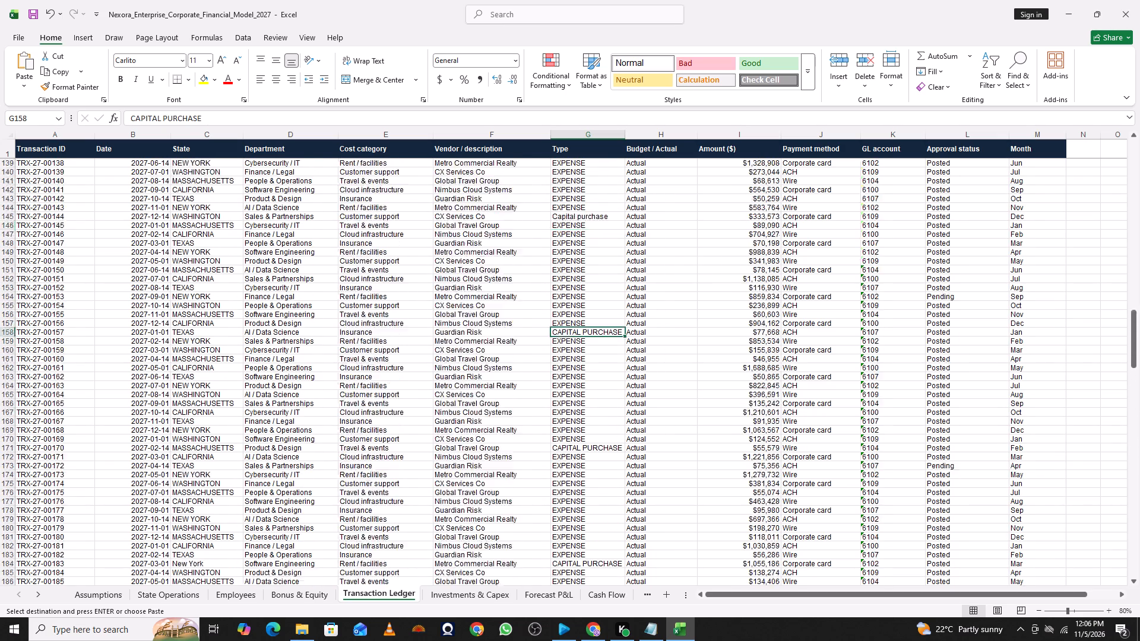
pyautogui.scroll(3, 601, 226)
pyautogui.click(600, 294)
pyautogui.hotkey('ctrl', 'v')
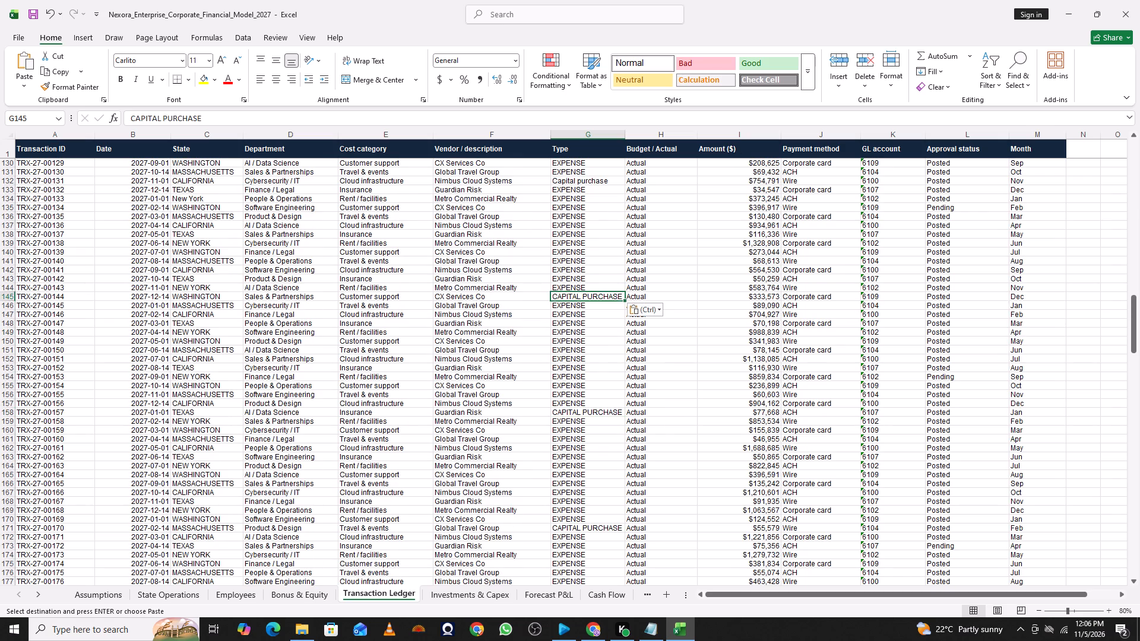
pyautogui.click(607, 183)
pyautogui.hotkey('ctrl', 'v')
pyautogui.scroll(4, 607, 183)
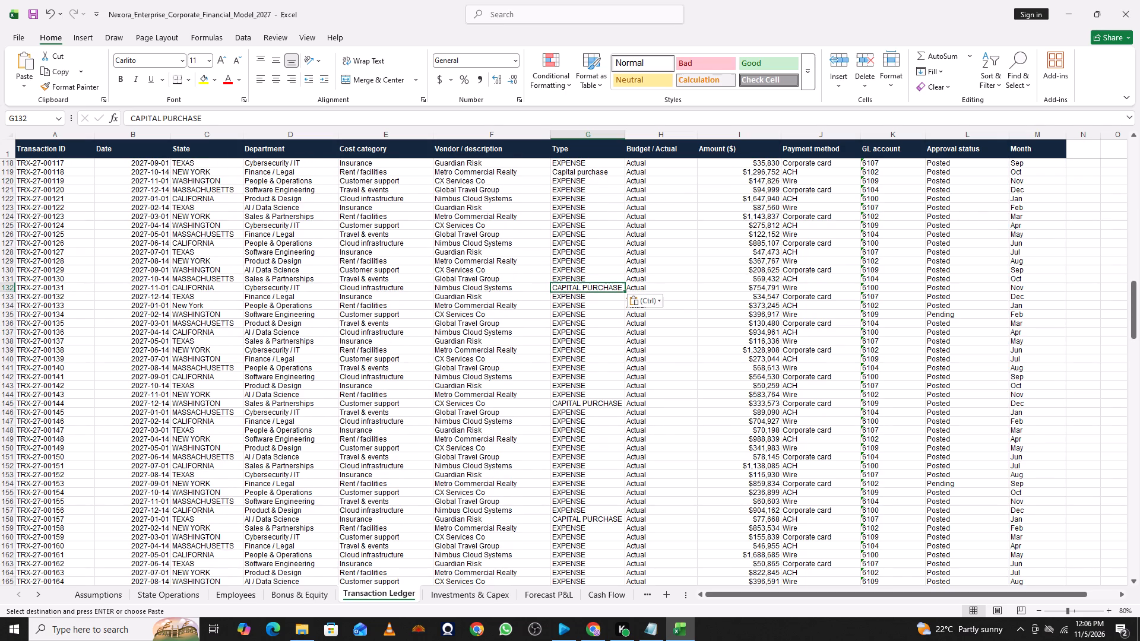
pyautogui.click(606, 174)
pyautogui.hotkey('ctrl', 'v')
# Copy CAPITAL PURCHASE from G119 and paste it over the Capital purchase entries in Type cells G106 and G93.
pyautogui.scroll(7, 604, 192)
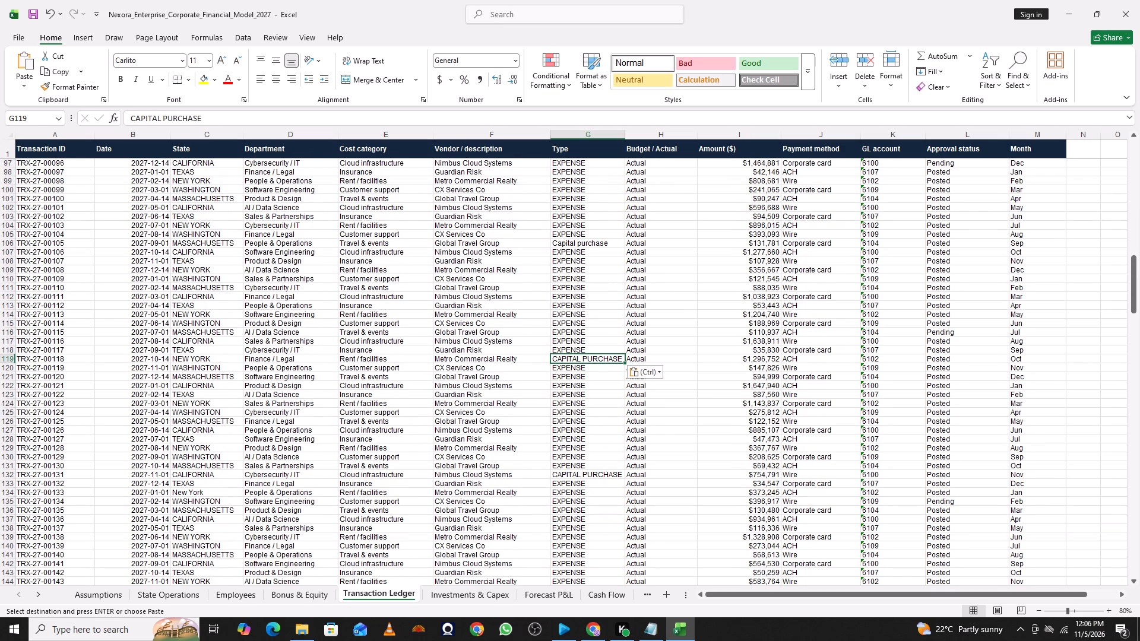
pyautogui.click(600, 243)
pyautogui.hotkey('ctrl', 'c')
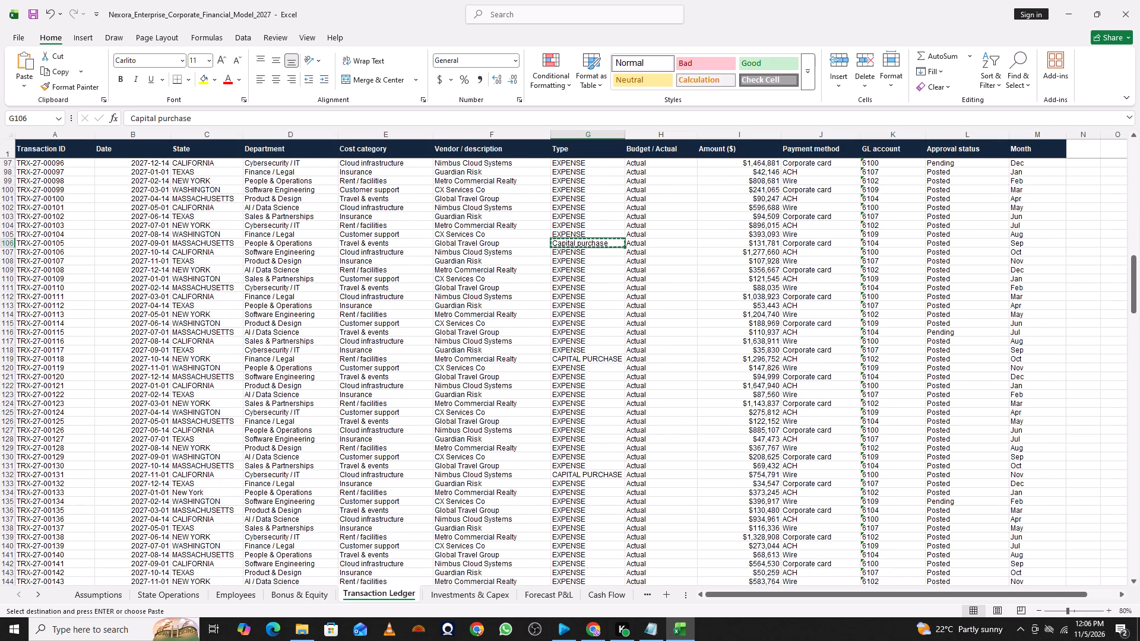
pyautogui.click(606, 362)
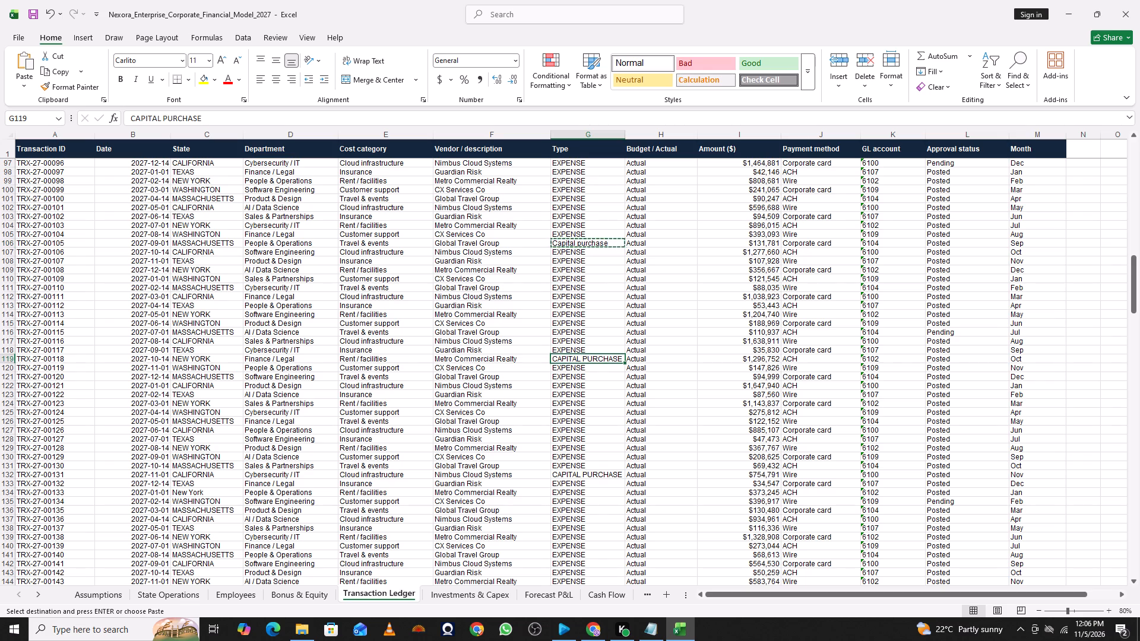
pyautogui.hotkey('ctrl', 'c')
pyautogui.click(618, 245)
pyautogui.hotkey('ctrl', 'v')
pyautogui.scroll(2, 618, 245)
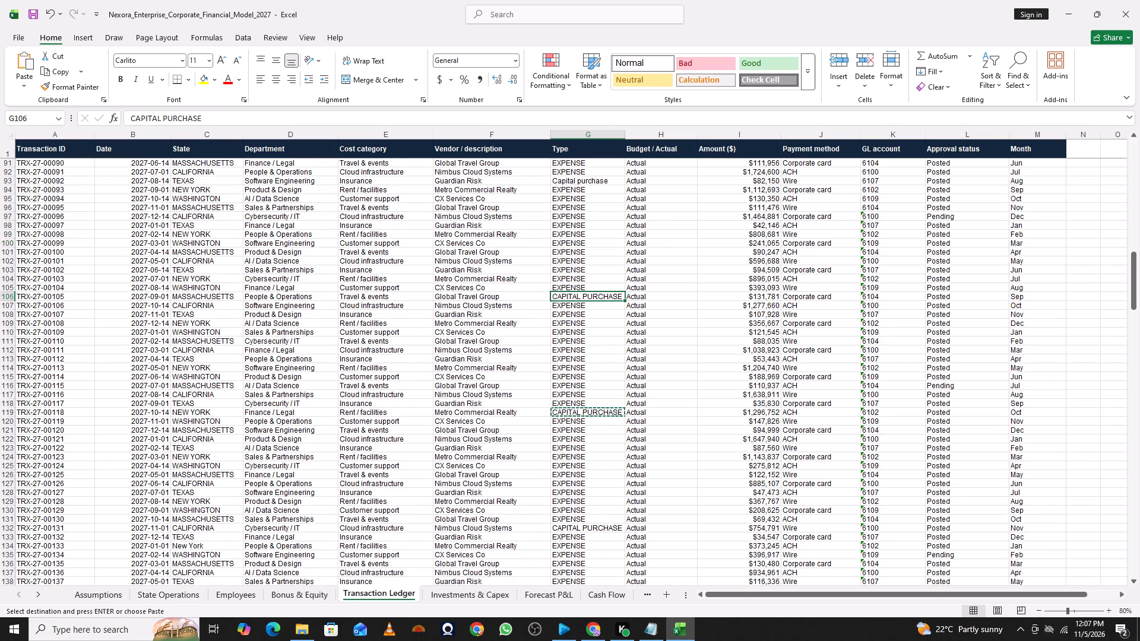
pyautogui.scroll(2, 618, 245)
pyautogui.click(616, 235)
pyautogui.hotkey('ctrl', 'v')
# Paste CAPITAL PURCHASE over the Capital purchase entries in Type cells G80, G67 and G54.
pyautogui.scroll(5, 616, 236)
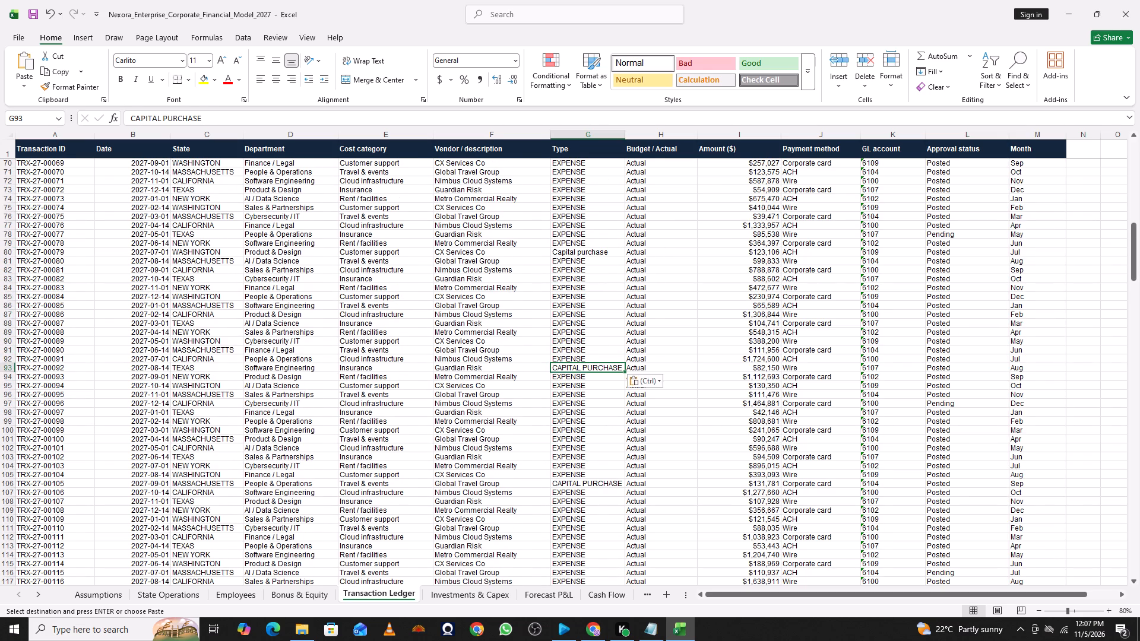
pyautogui.click(609, 254)
pyautogui.hotkey('ctrl', 'v')
pyautogui.scroll(6, 609, 243)
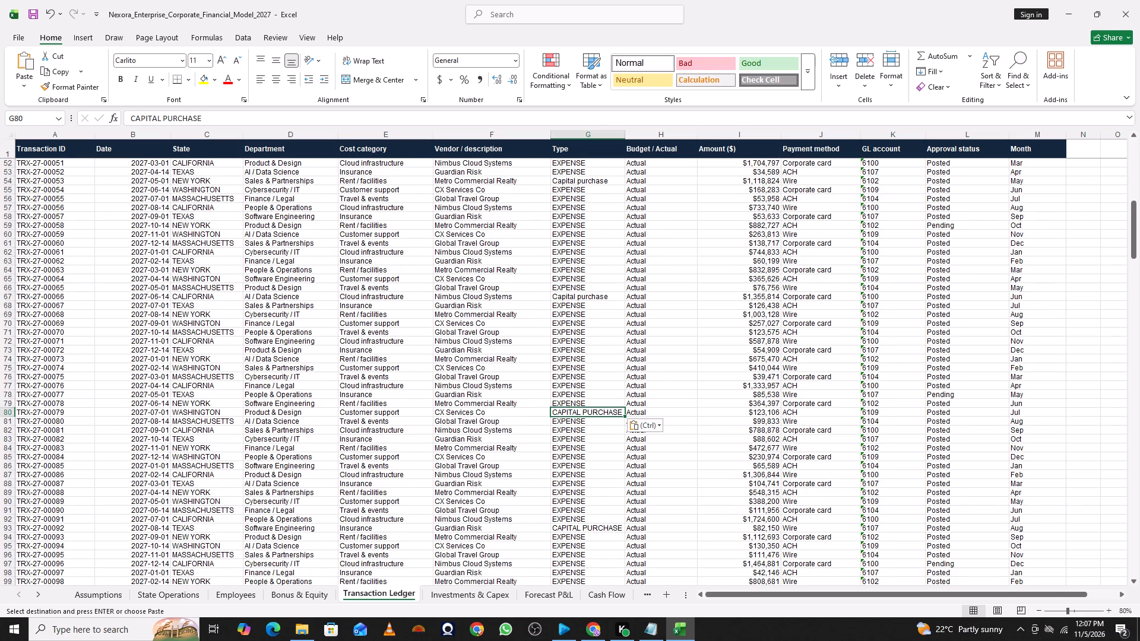
pyautogui.click(604, 297)
pyautogui.hotkey('ctrl', 'v')
pyautogui.click(612, 181)
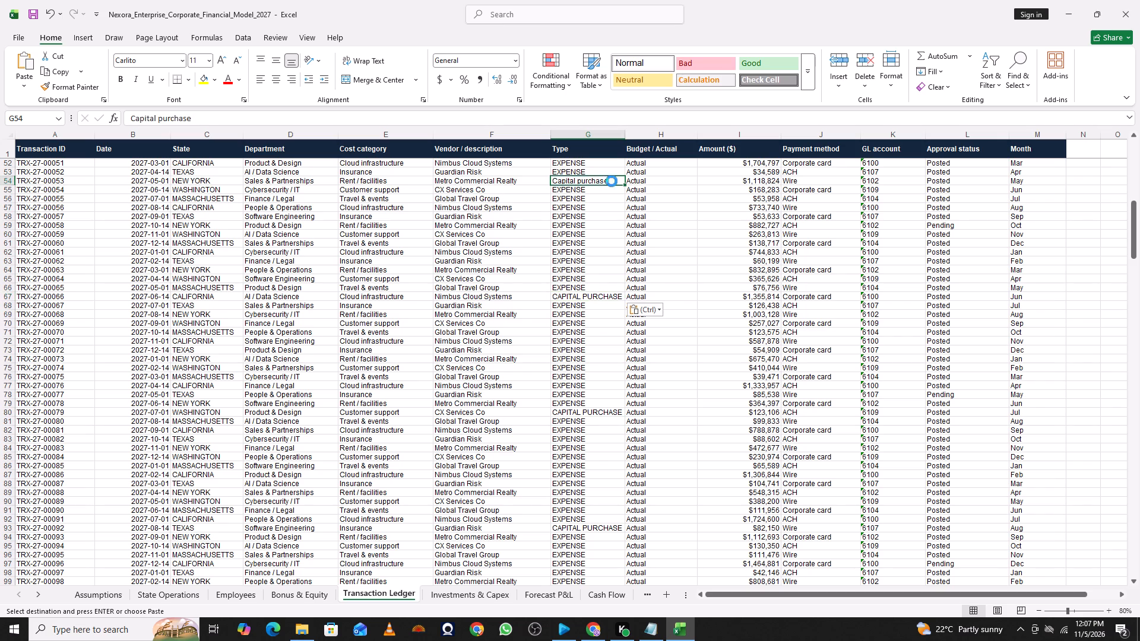
pyautogui.hotkey('ctrl', 'v')
# Paste CAPITAL PURCHASE over the Capital purchase entries in Type cells G41, G28, G15 and G2.
pyautogui.scroll(13, 612, 213)
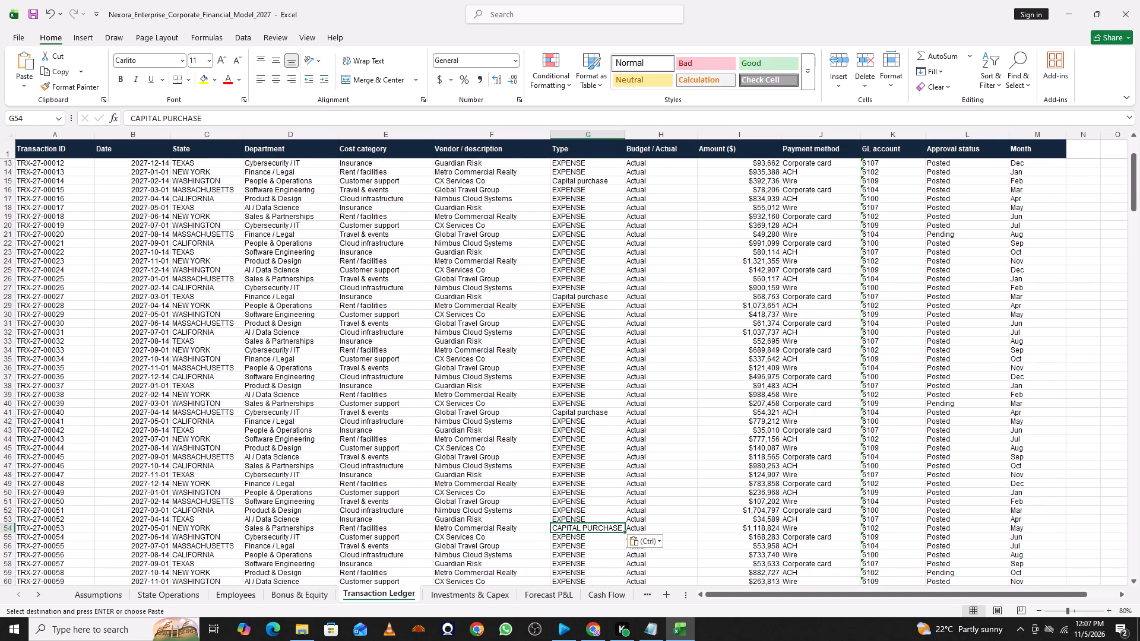
pyautogui.click(601, 412)
pyautogui.hotkey('ctrl', 'v')
pyautogui.click(600, 296)
pyautogui.hotkey('ctrl', 'v')
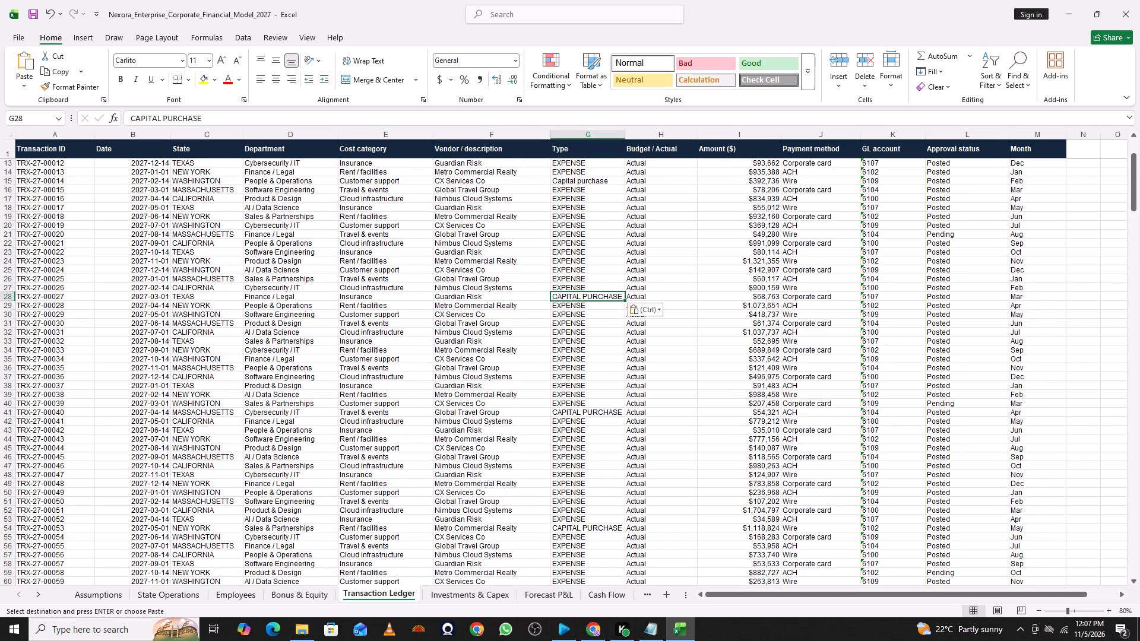
pyautogui.click(607, 184)
pyautogui.hotkey('ctrl', 'v')
pyautogui.scroll(10, 609, 224)
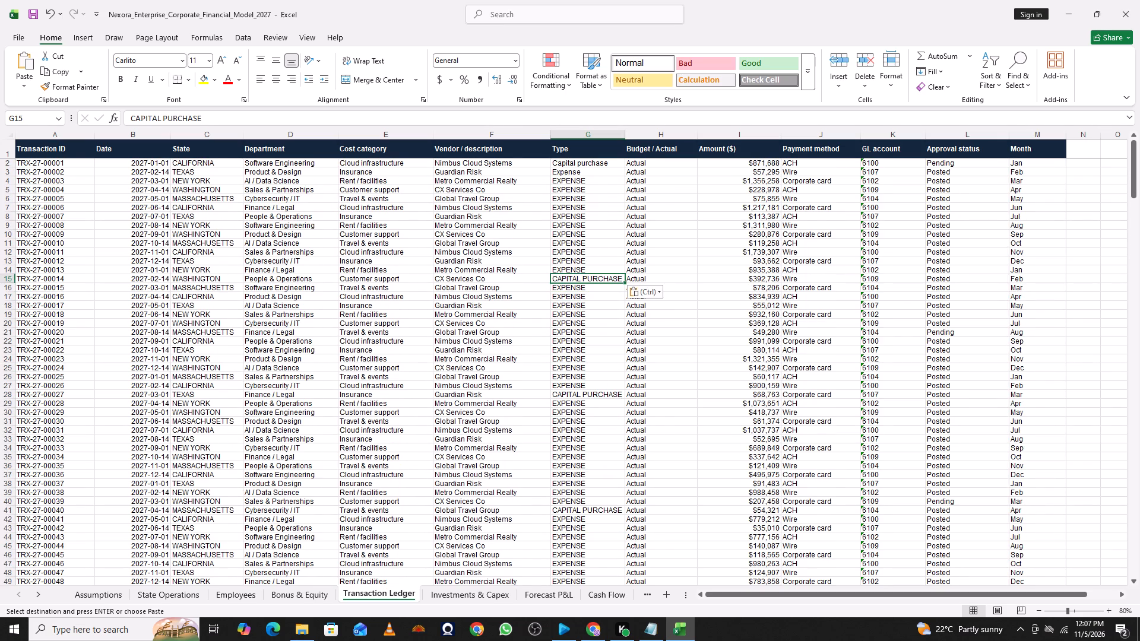
pyautogui.scroll(2, 609, 214)
pyautogui.click(607, 165)
pyautogui.hotkey('ctrl', 'v')
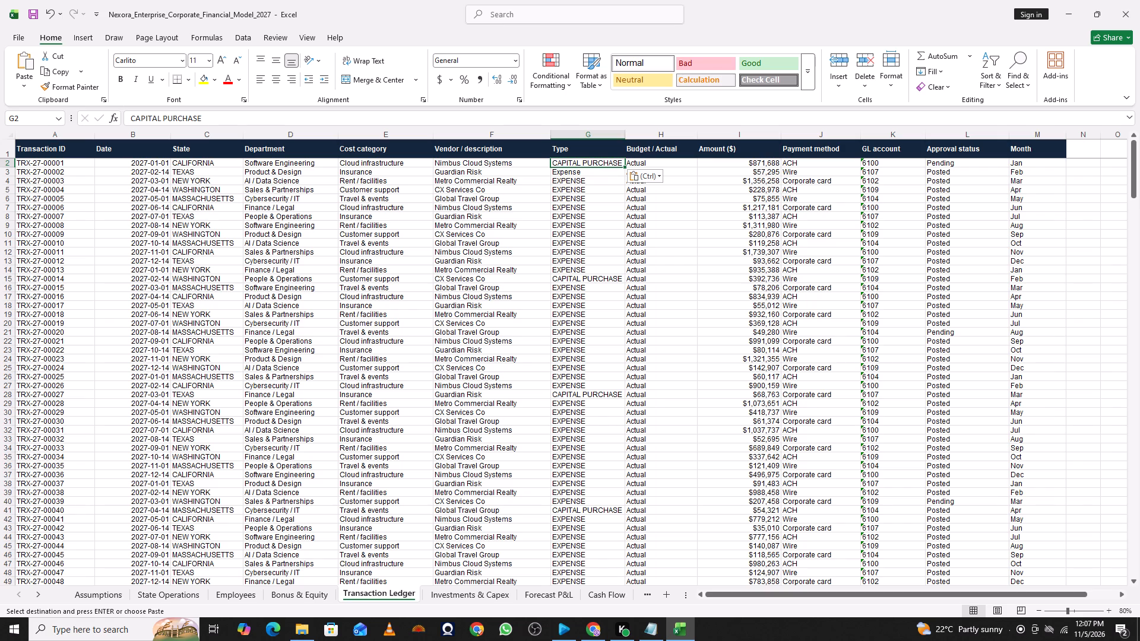
# Enter ACTUAL in Budget / Actual cell H2.
pyautogui.scroll(7, 850, 206)
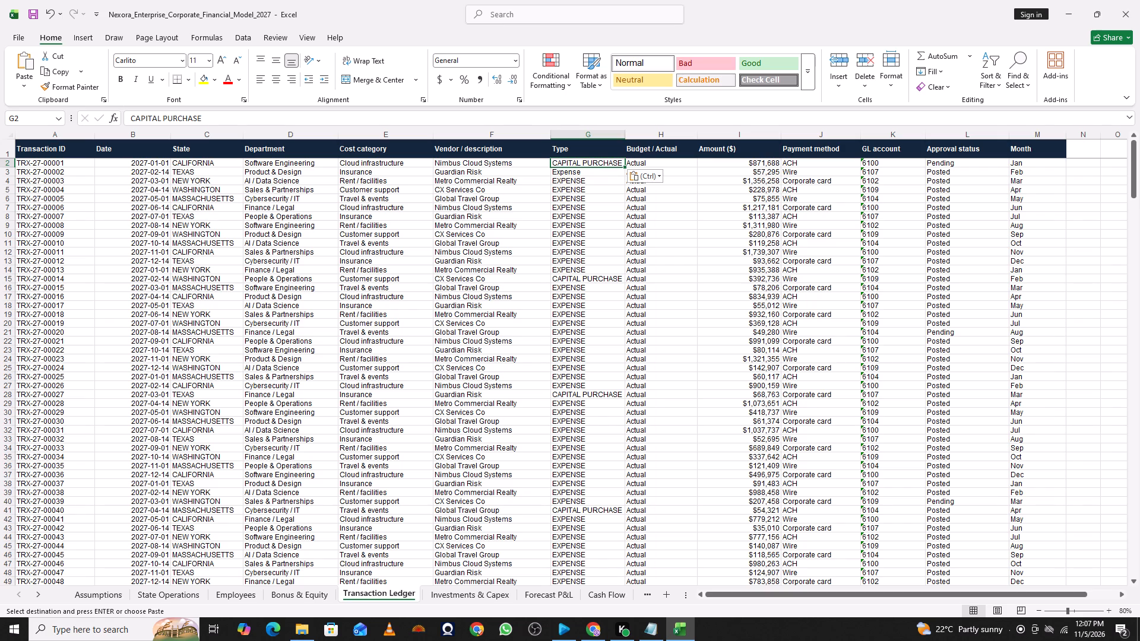
pyautogui.click(675, 161)
pyautogui.write('ACTUA')
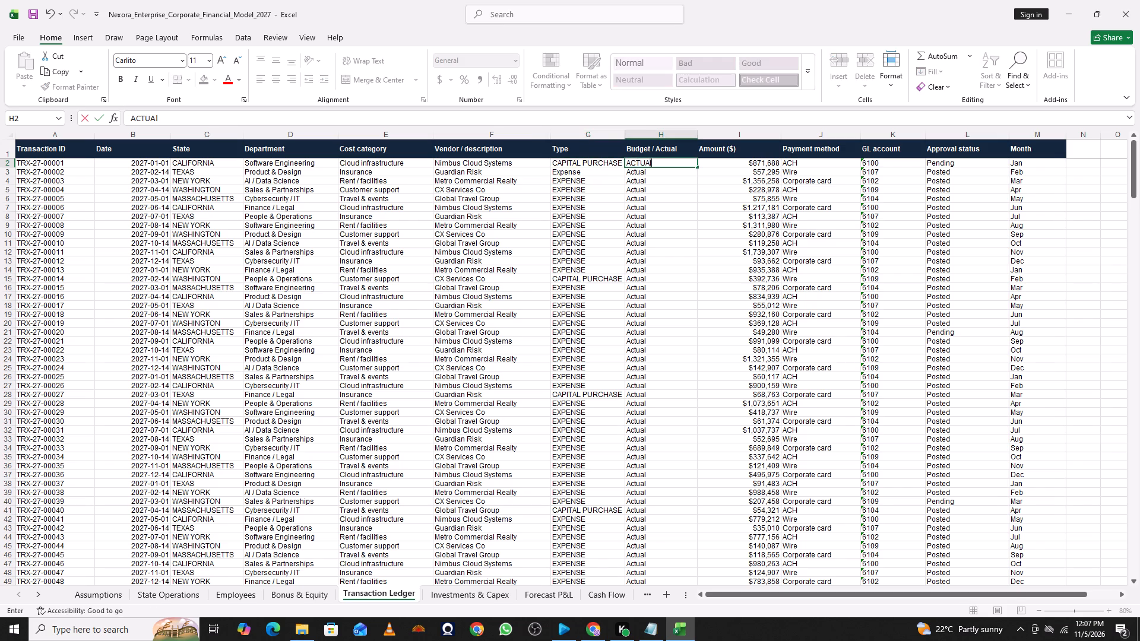
pyautogui.press('l')
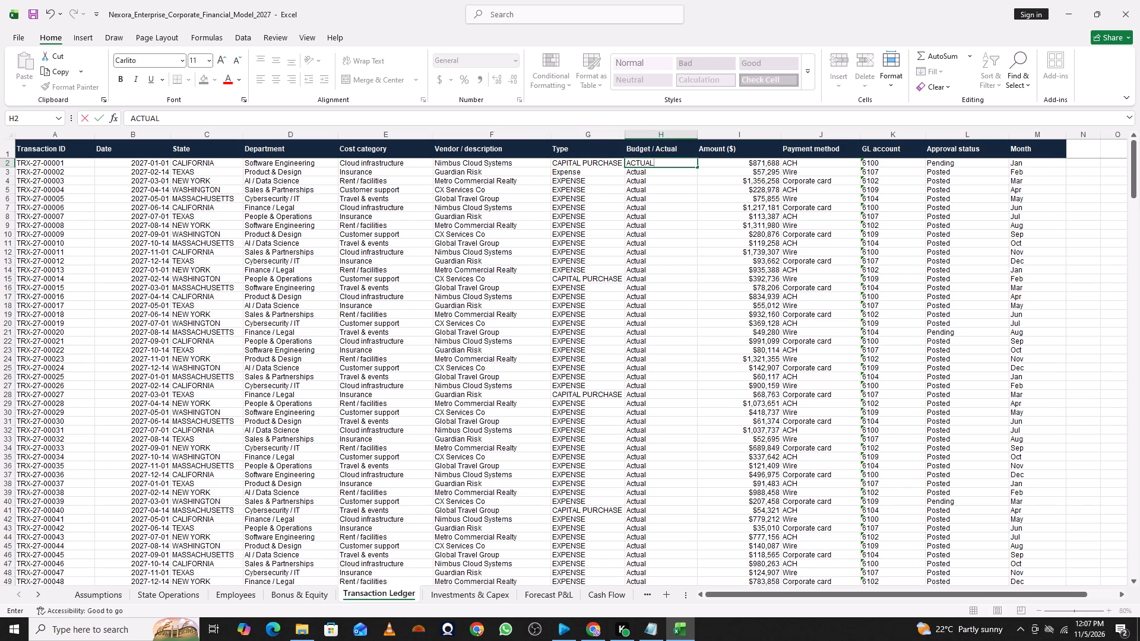
pyautogui.click(686, 194)
pyautogui.click(687, 163)
# Look through the Budget / Actual entries further down the ledger and return to the first rows.
pyautogui.scroll(-8, 649, 336)
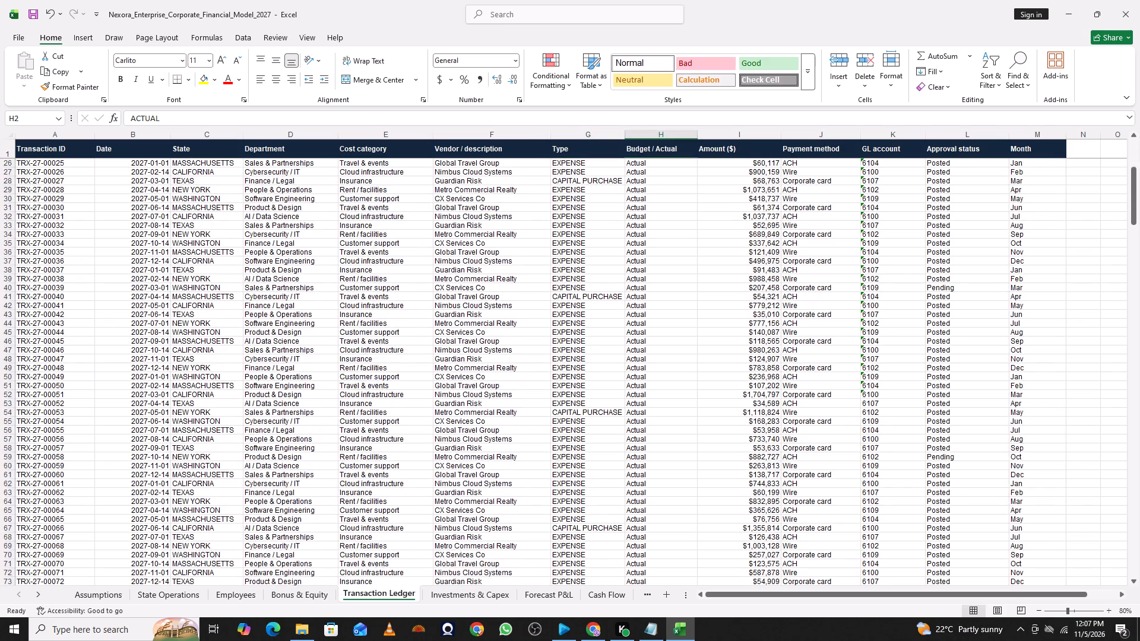
pyautogui.scroll(-20, 661, 337)
pyautogui.scroll(-1, 661, 337)
pyautogui.scroll(1, 661, 338)
pyautogui.scroll(-1, 661, 338)
pyautogui.scroll(1, 661, 338)
pyautogui.scroll(-14, 661, 338)
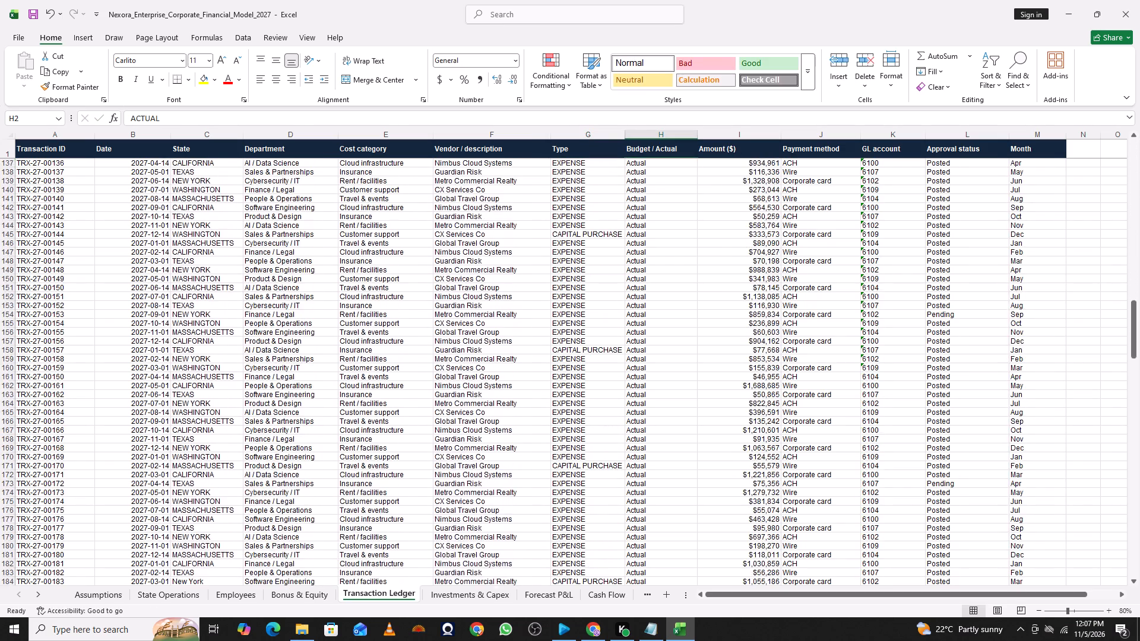
pyautogui.scroll(-15, 661, 338)
pyautogui.scroll(1, 661, 337)
pyautogui.scroll(-15, 661, 337)
pyautogui.scroll(1, 661, 337)
pyautogui.scroll(-3, 661, 337)
pyautogui.scroll(10, 661, 337)
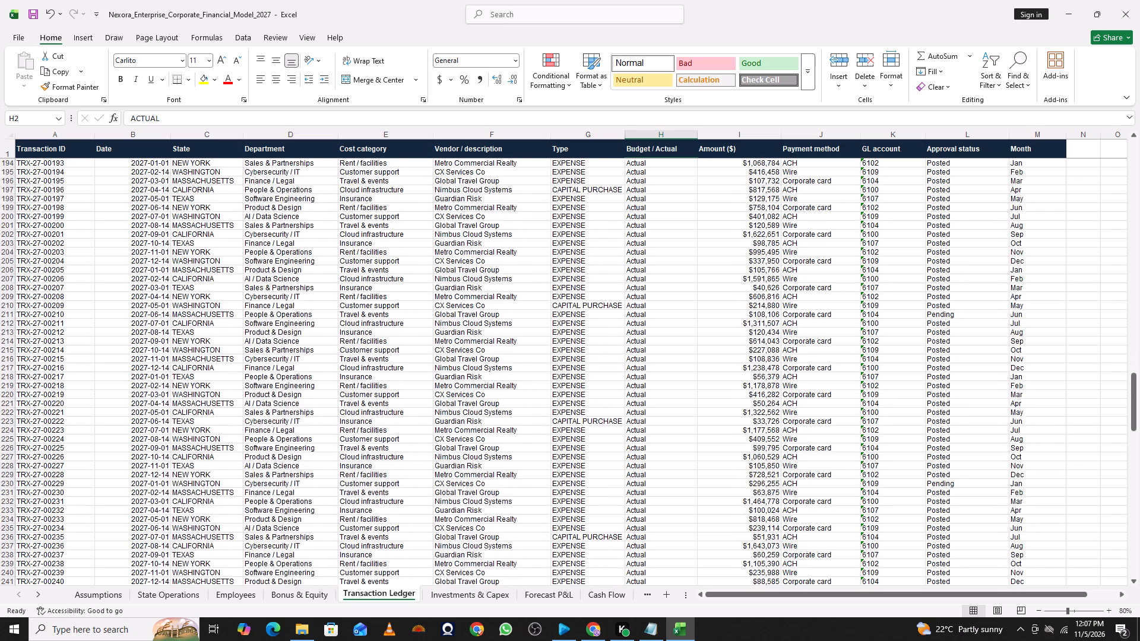
pyautogui.scroll(20, 661, 337)
pyautogui.scroll(20, 661, 337)
pyautogui.scroll(8, 661, 337)
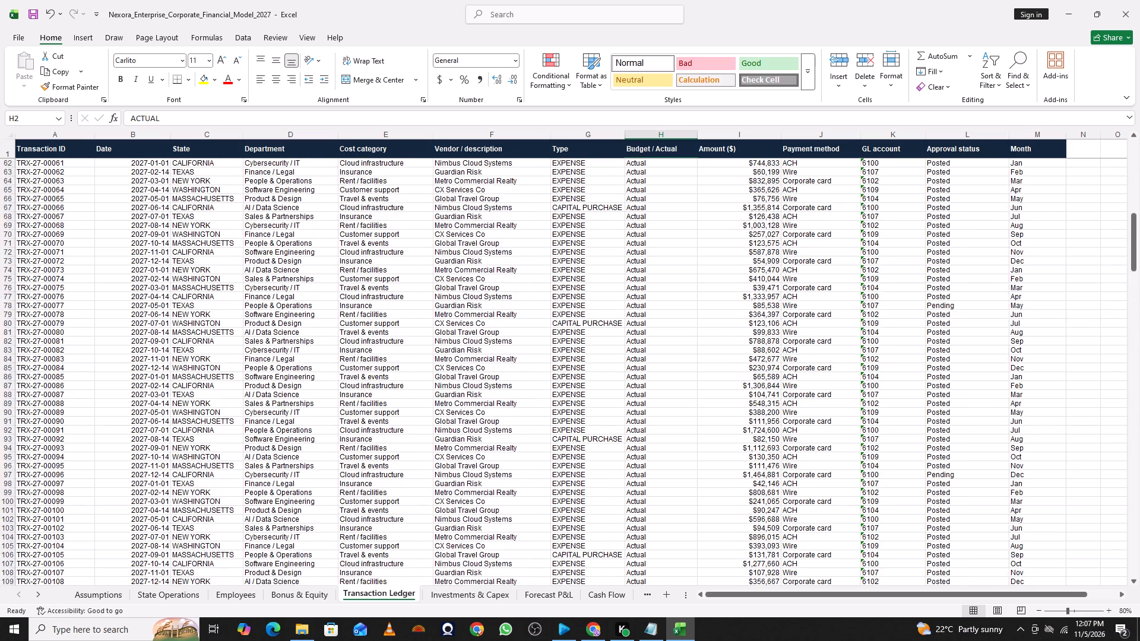
pyautogui.scroll(13, 663, 314)
pyautogui.scroll(18, 666, 305)
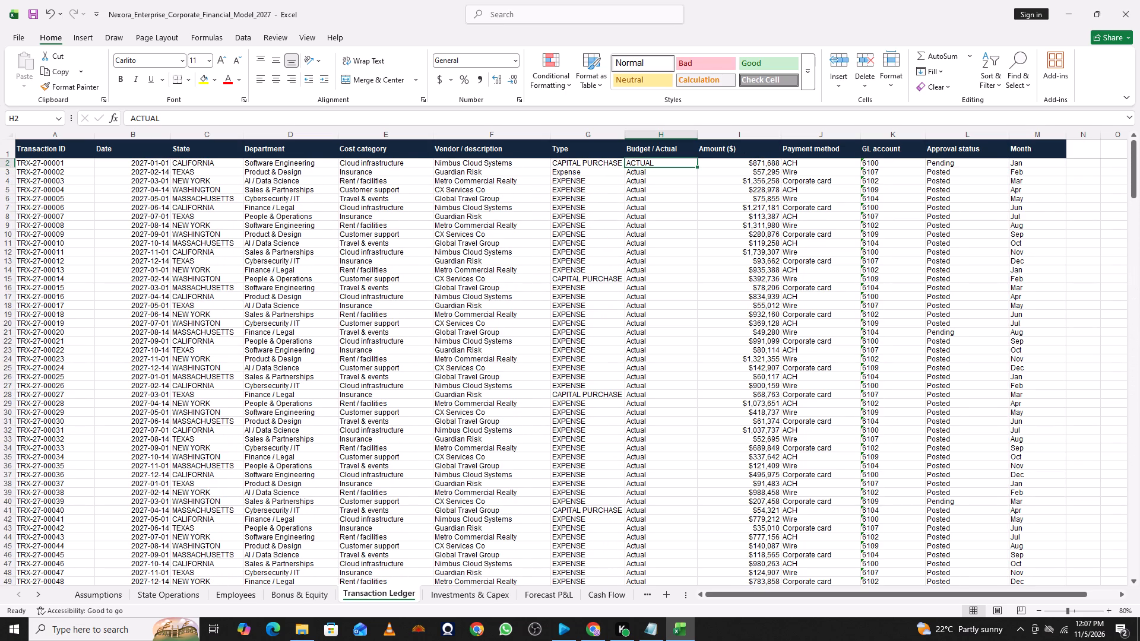
# Fill ACTUAL from H2 down the Budget / Actual column through H361, the last transaction row.
pyautogui.moveTo(697, 166); pyautogui.dragTo(685, 529)
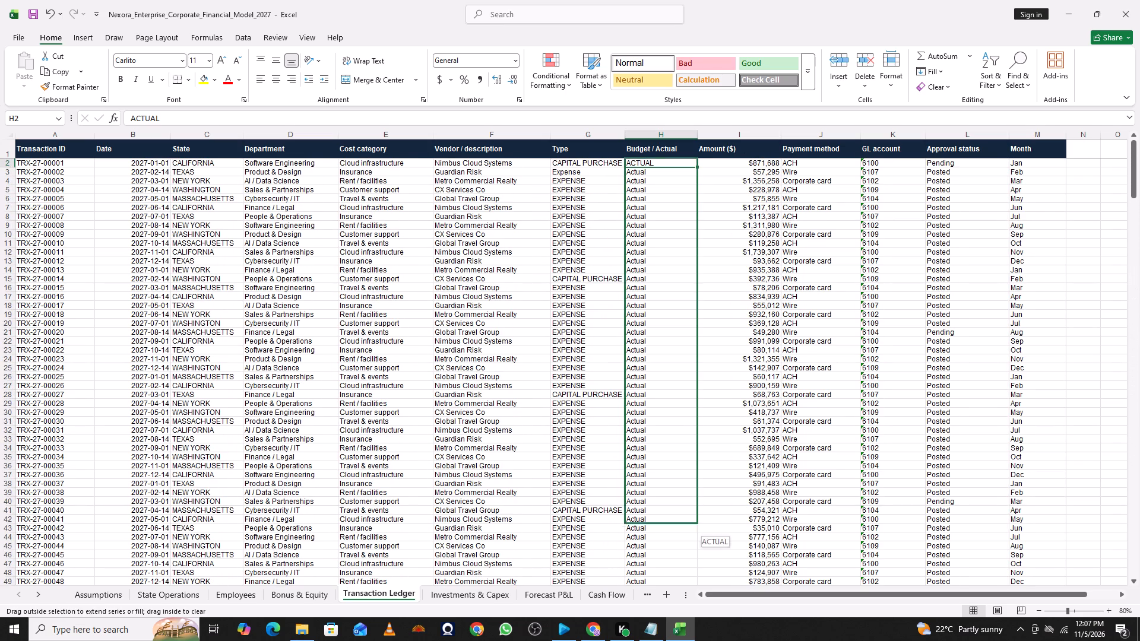
pyautogui.moveTo(685, 529); pyautogui.dragTo(685, 609)
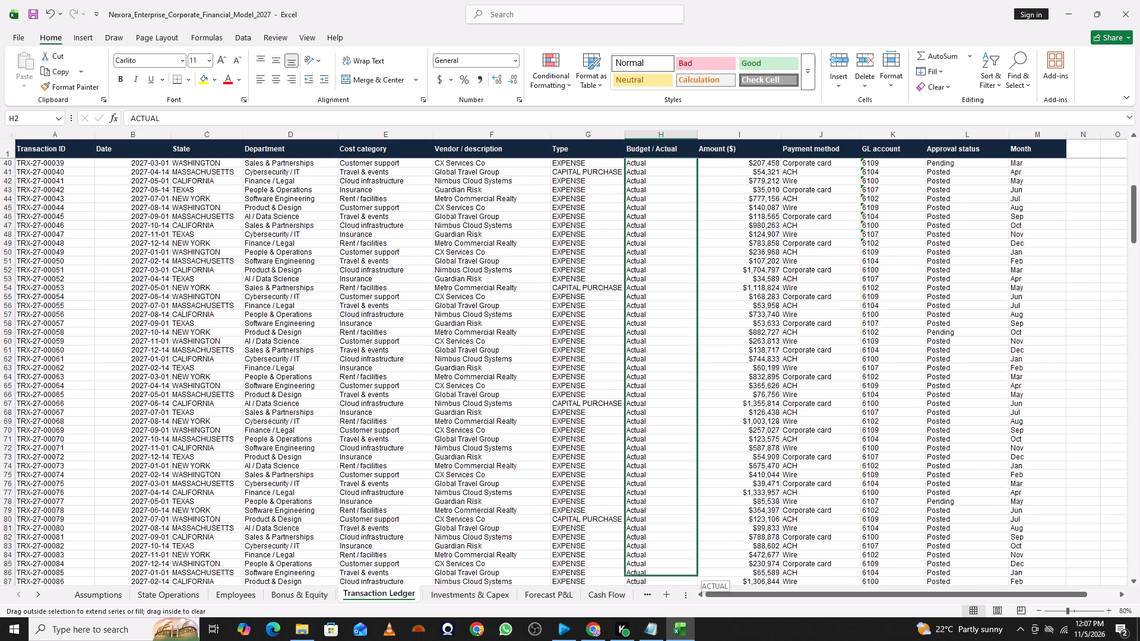
pyautogui.moveTo(685, 609); pyautogui.dragTo(687, 613)
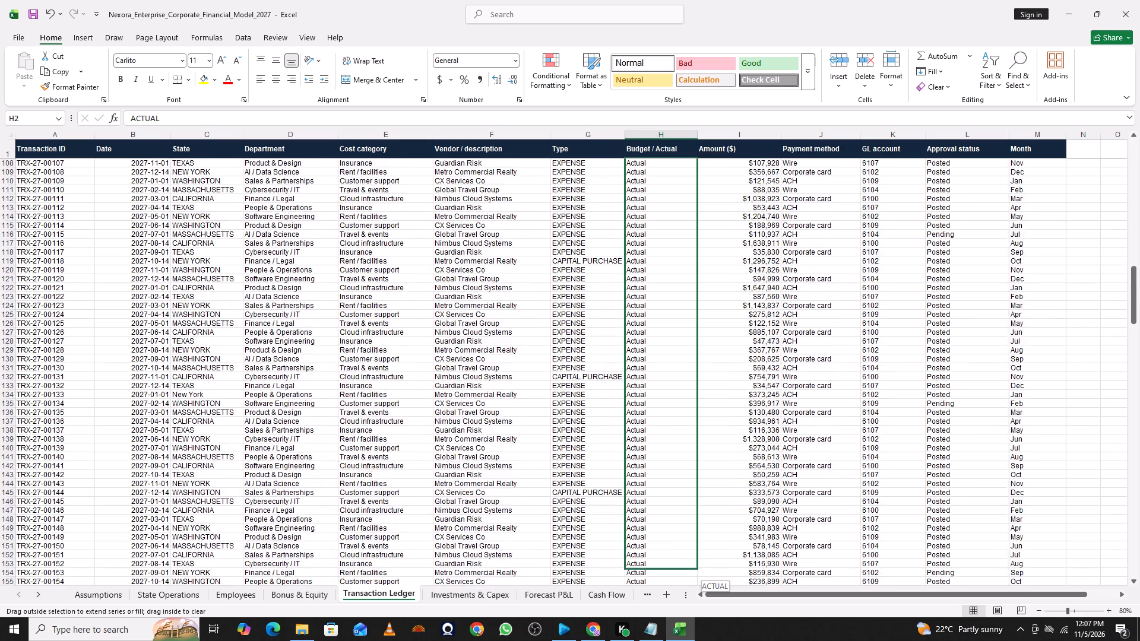
pyautogui.moveTo(687, 613); pyautogui.dragTo(687, 614)
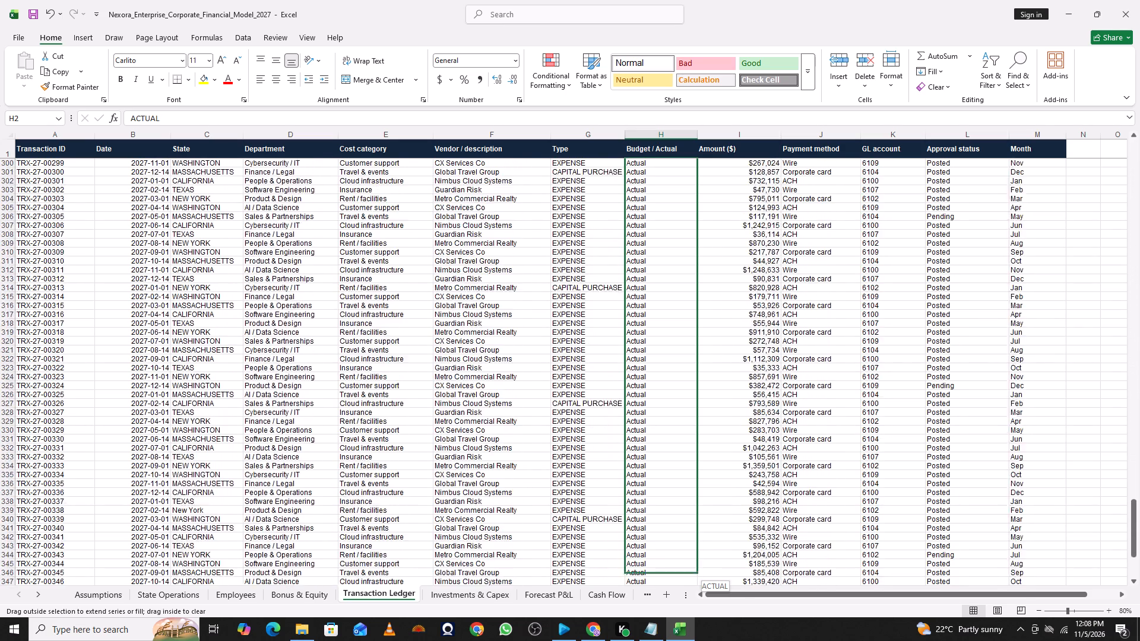
pyautogui.moveTo(687, 614); pyautogui.dragTo(686, 609)
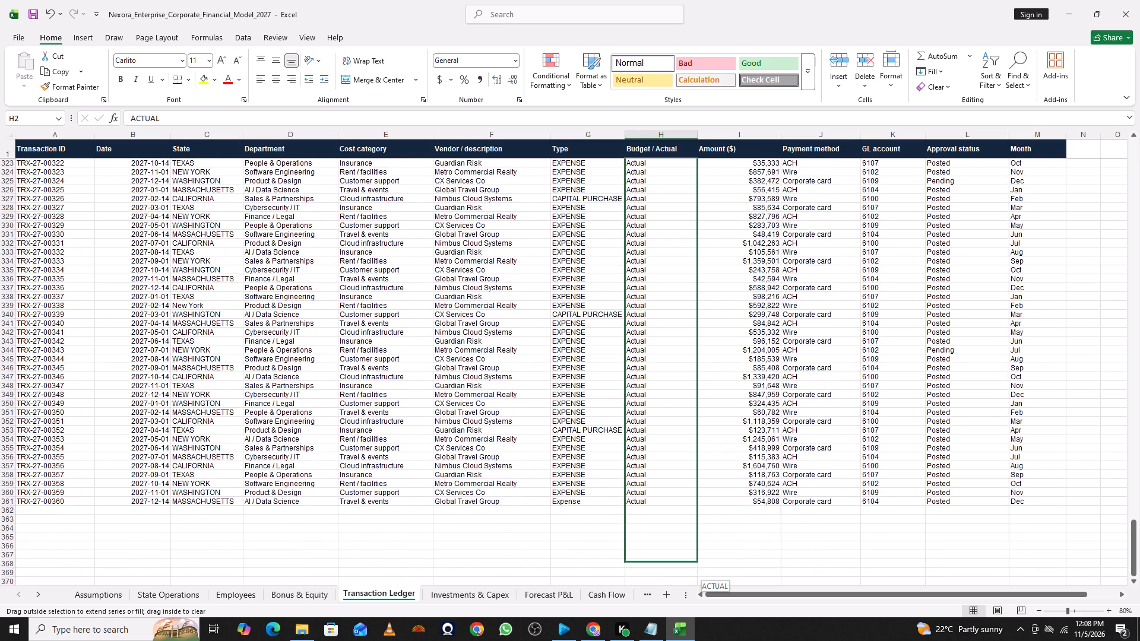
pyautogui.moveTo(686, 609); pyautogui.dragTo(677, 462)
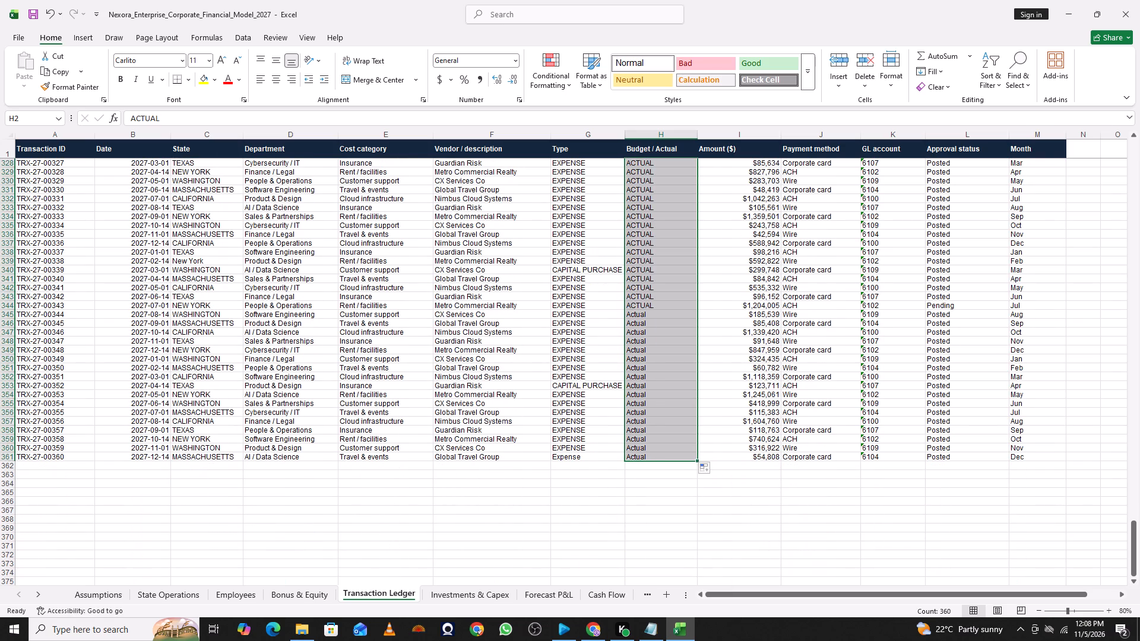
pyautogui.scroll(1, 929, 335)
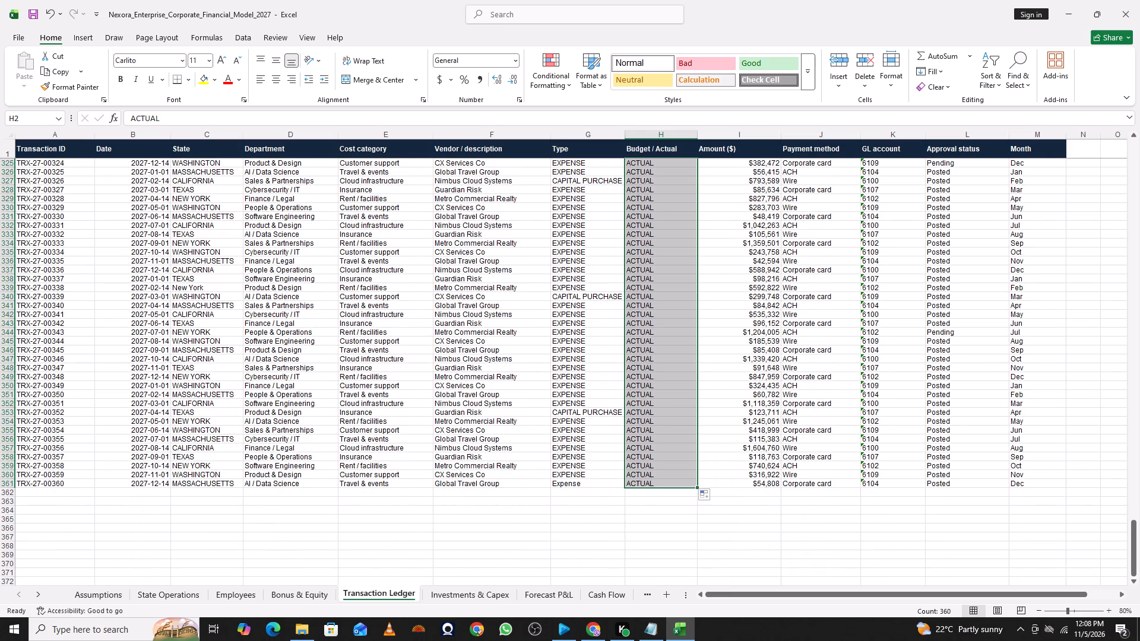
# Enter POSTED in Approval status cell L345 and fill it down through L361, the last transaction row.
pyautogui.click(946, 342)
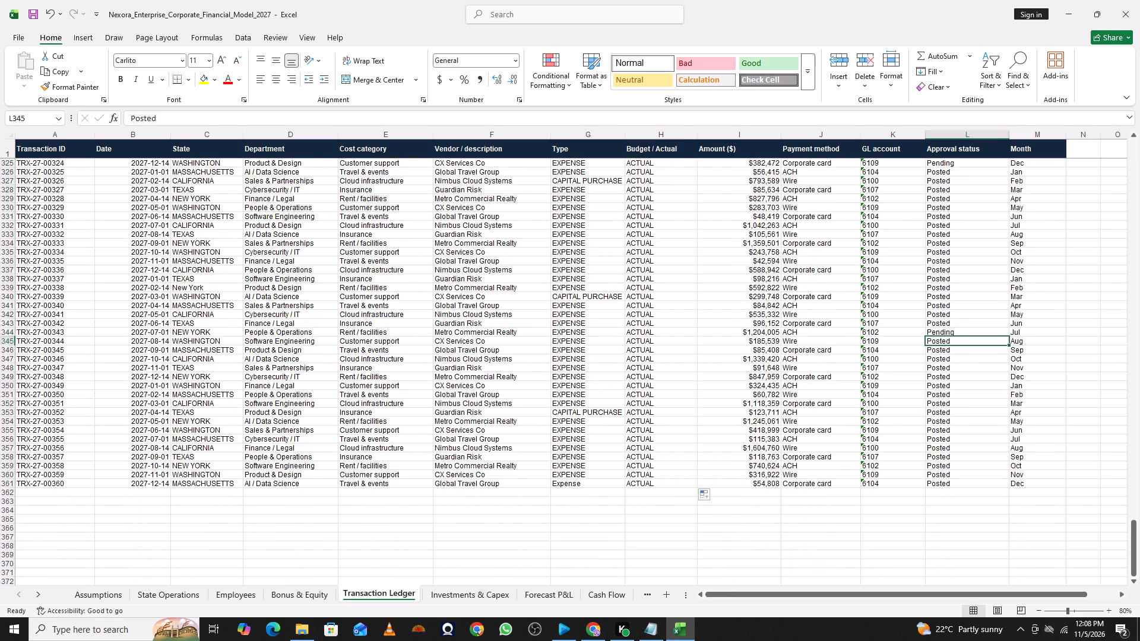
pyautogui.write('POSTED')
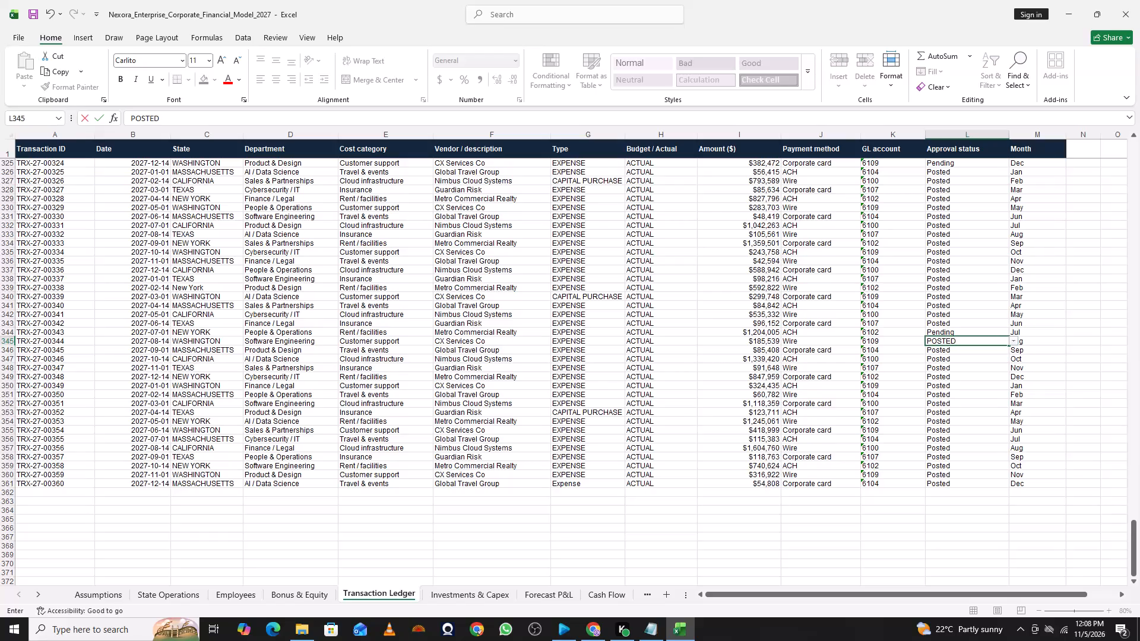
pyautogui.click(986, 357)
pyautogui.click(990, 342)
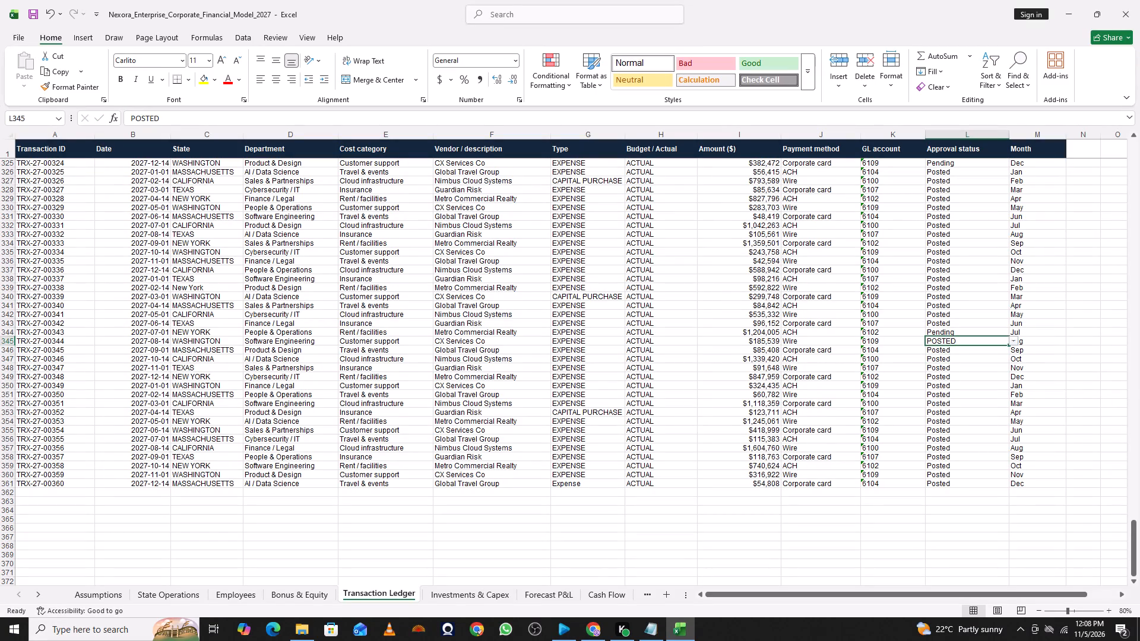
pyautogui.moveTo(1007, 344); pyautogui.dragTo(1011, 482)
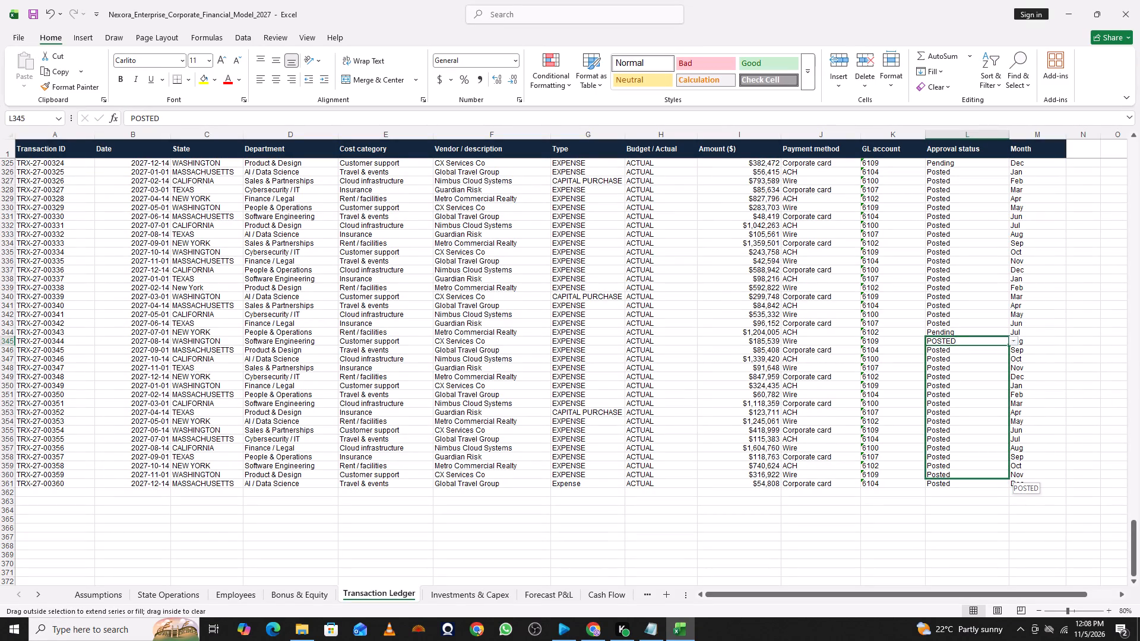
pyautogui.moveTo(1011, 482); pyautogui.dragTo(1011, 483)
# Enter PENDING in Approval status cell L344.
pyautogui.scroll(5, 1000, 431)
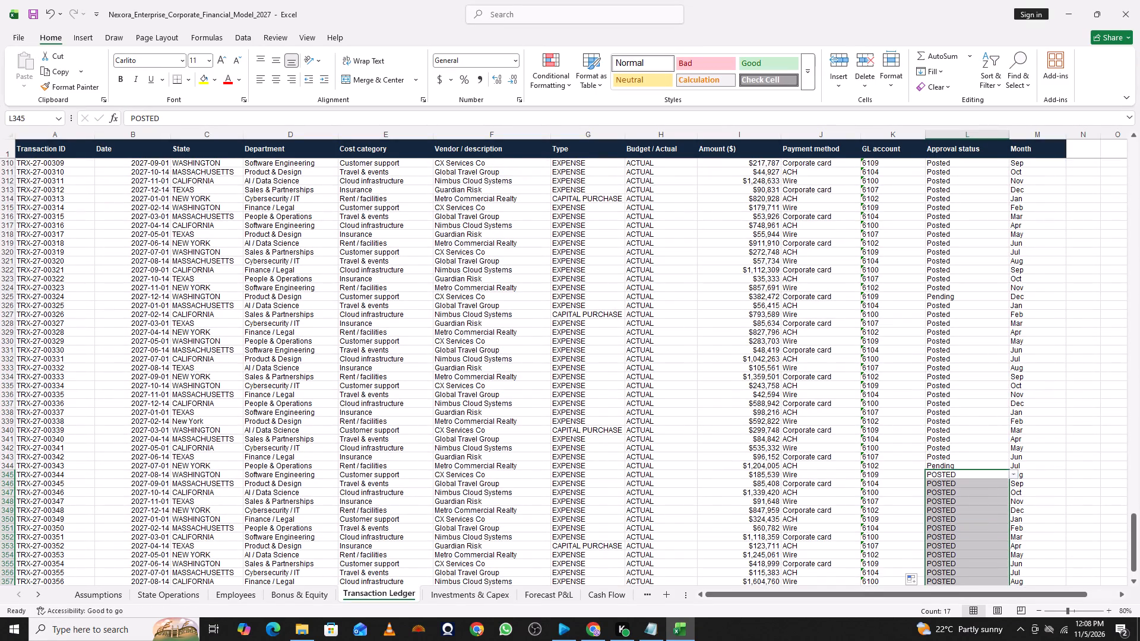
pyautogui.click(956, 464)
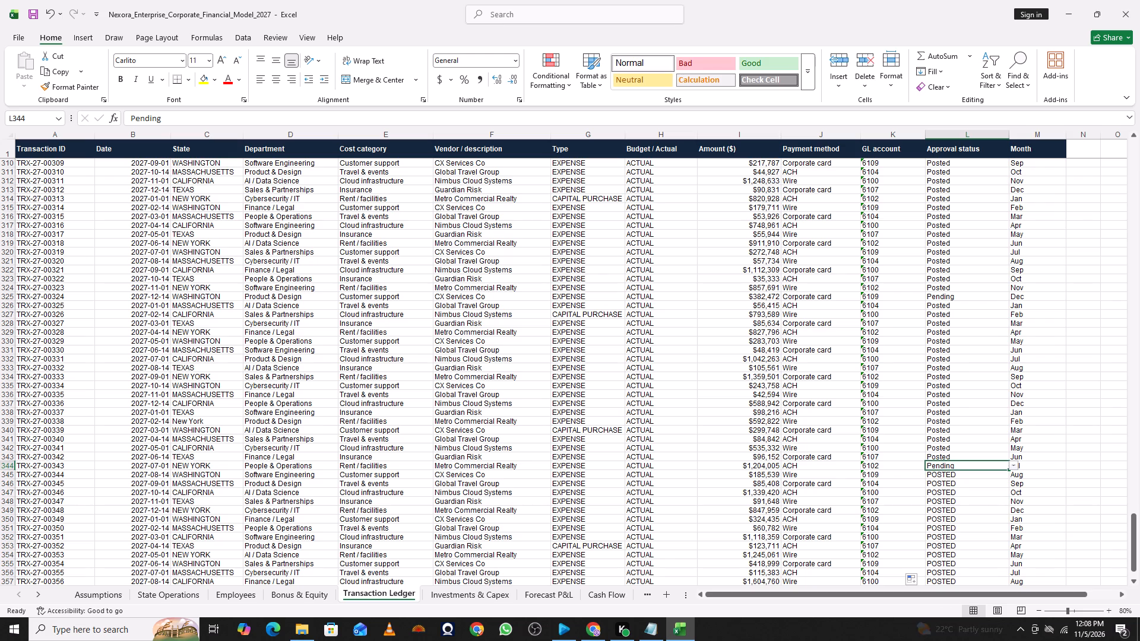
pyautogui.write('PENDING')
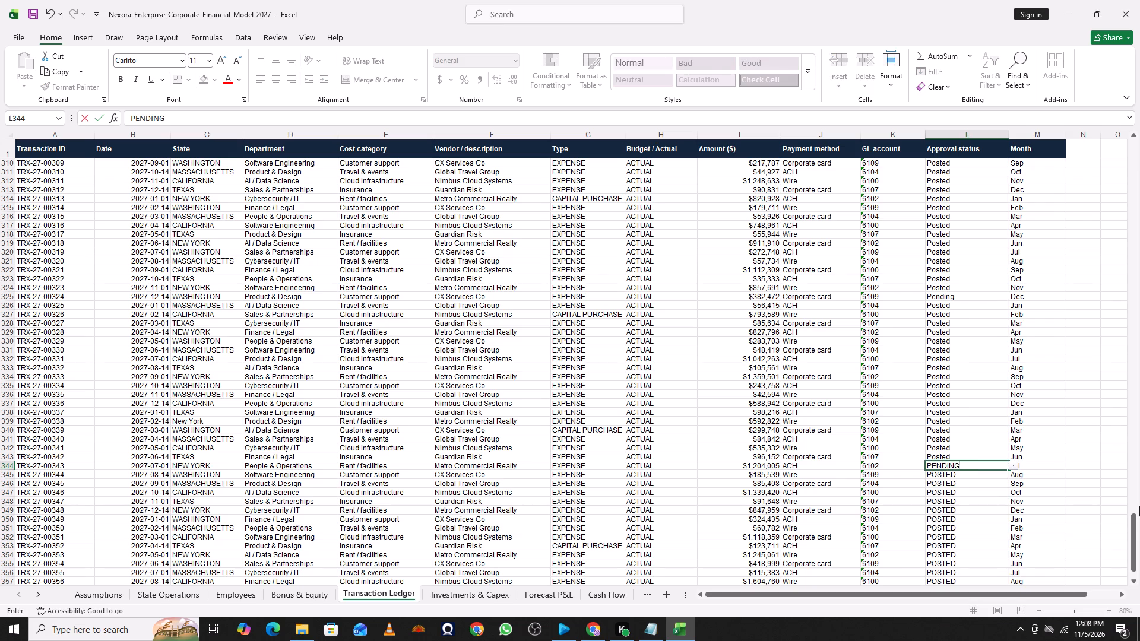
pyautogui.click(991, 500)
# Copy PENDING from L344 over the Pending entries in Approval status cells L325, L306 and L287.
pyautogui.click(977, 466)
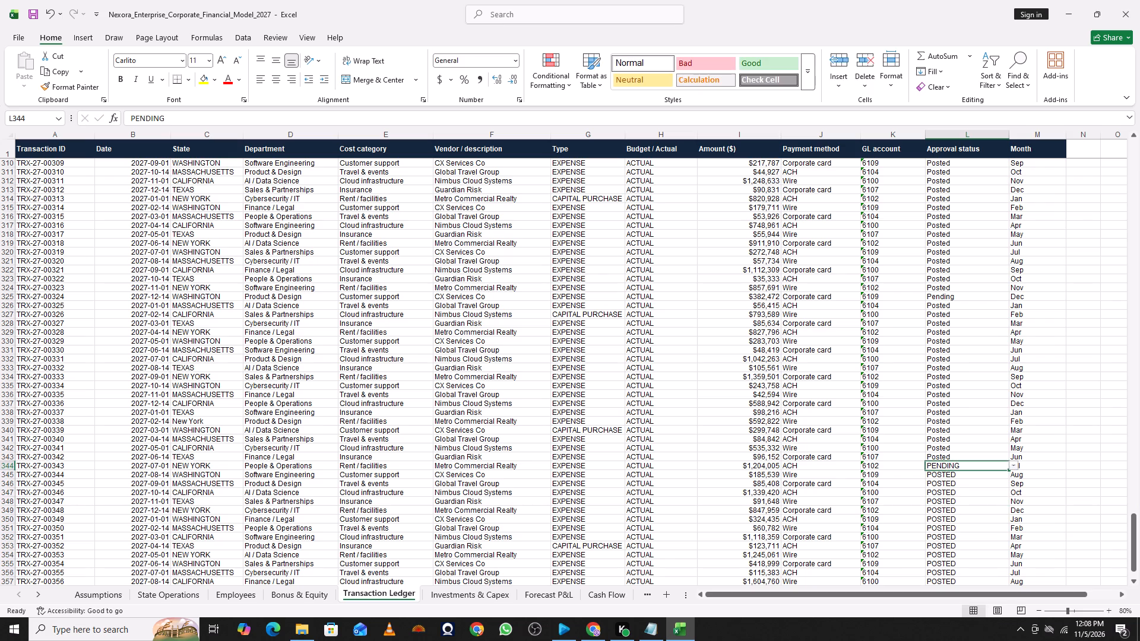
pyautogui.hotkey('ctrl', 'c')
pyautogui.click(961, 297)
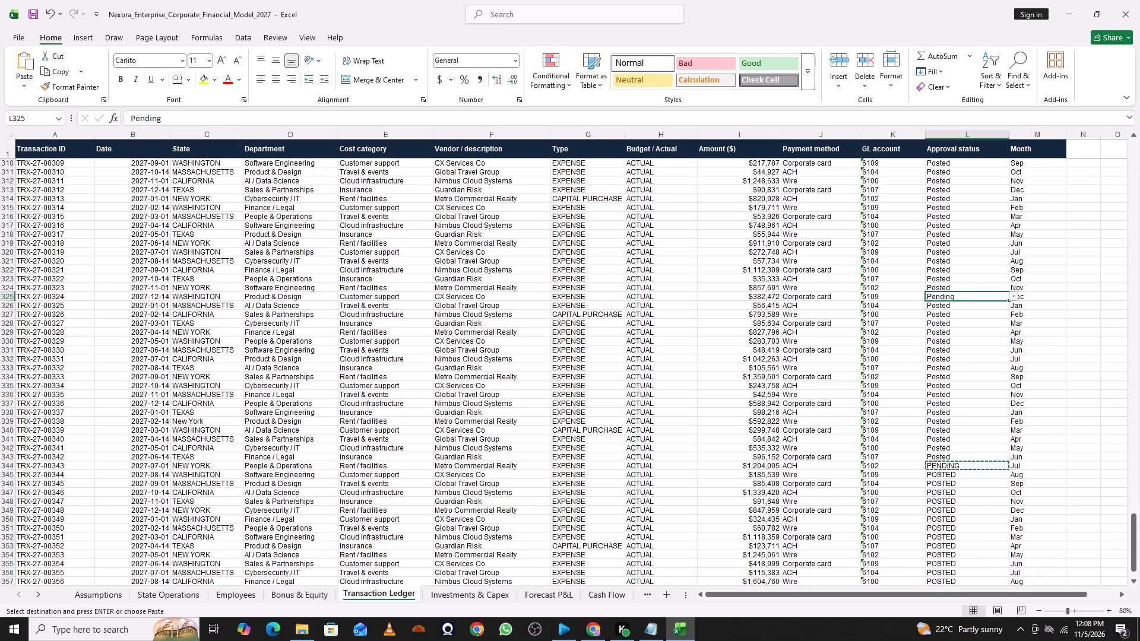
pyautogui.hotkey('ctrl', 'v')
pyautogui.scroll(12, 966, 305)
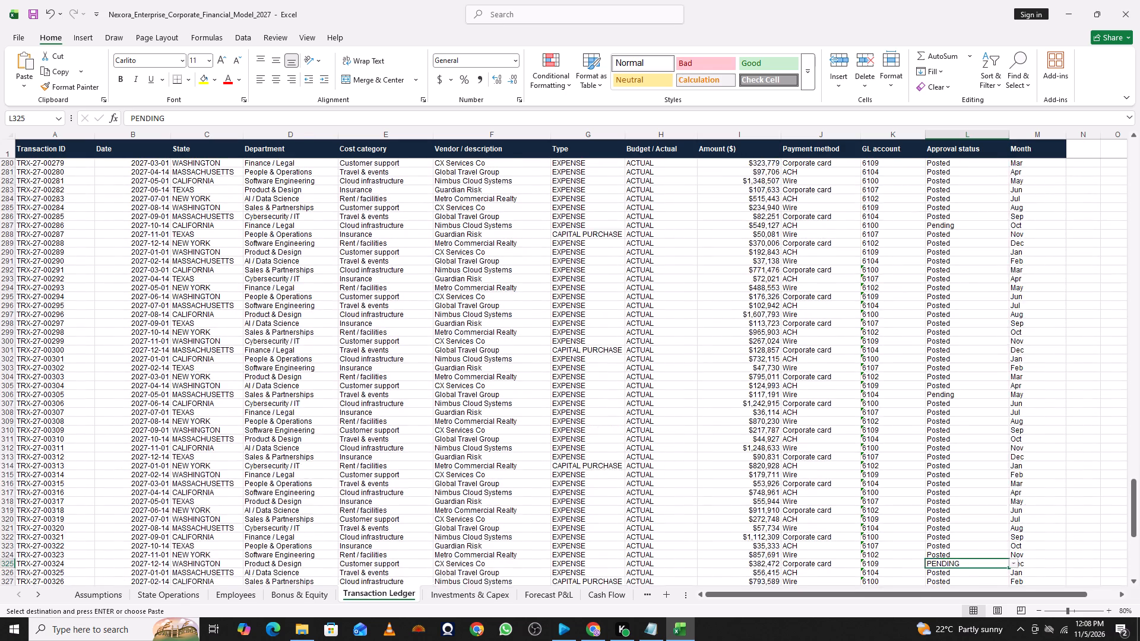
pyautogui.click(951, 446)
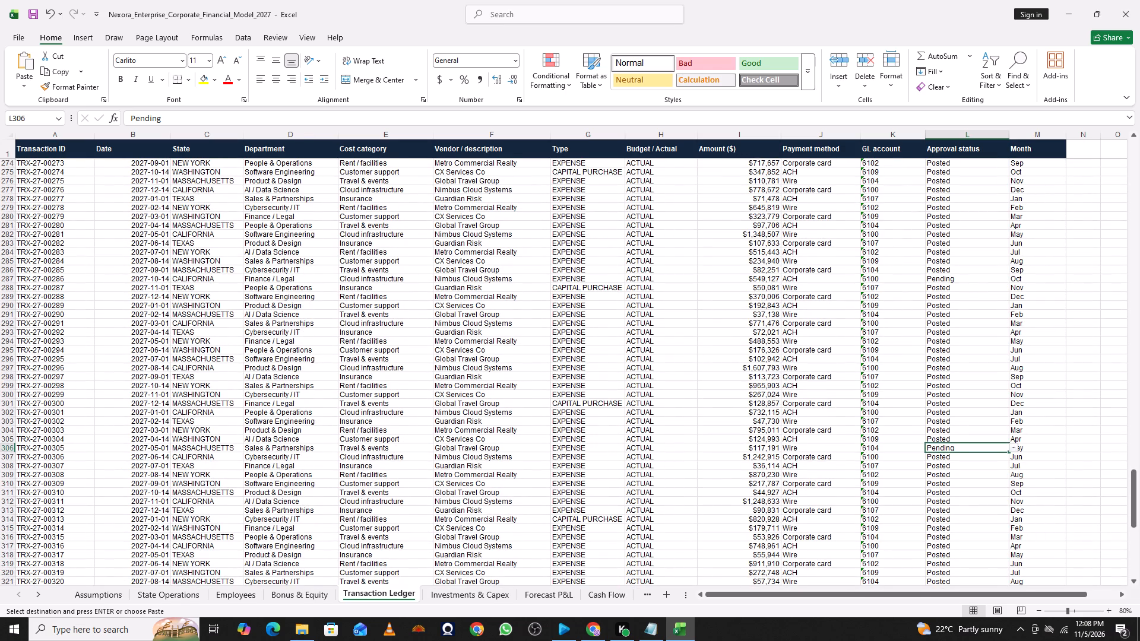
pyautogui.hotkey('ctrl', 'v')
pyautogui.click(964, 280)
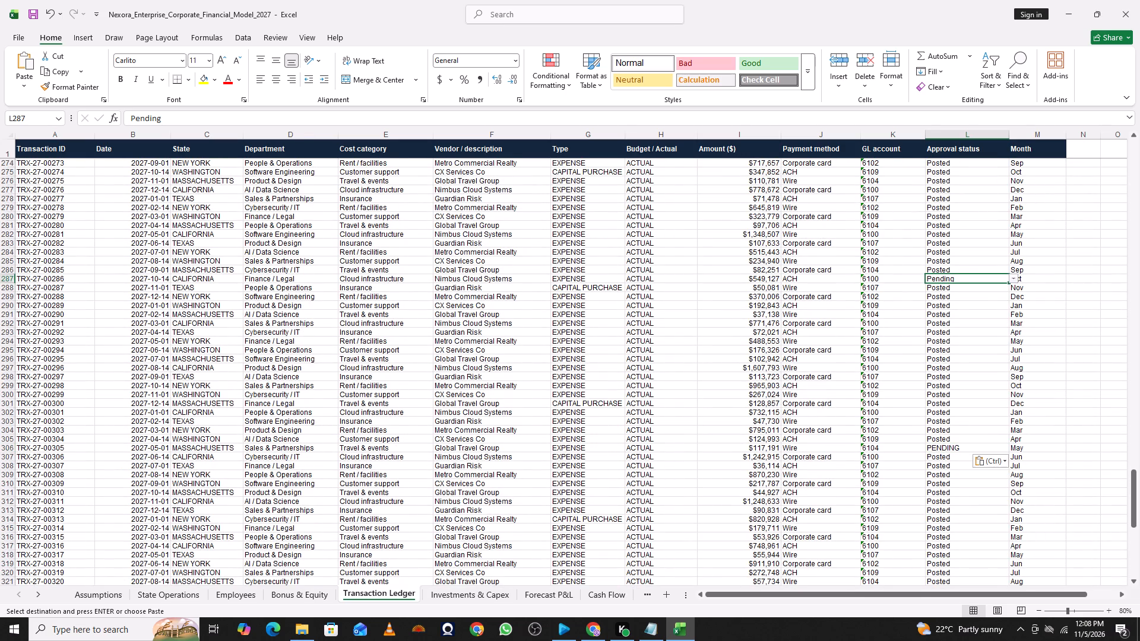
pyautogui.hotkey('ctrl', 'v')
# Paste PENDING over the Pending entries in Approval status cells L268, L249 and L230.
pyautogui.scroll(8, 965, 285)
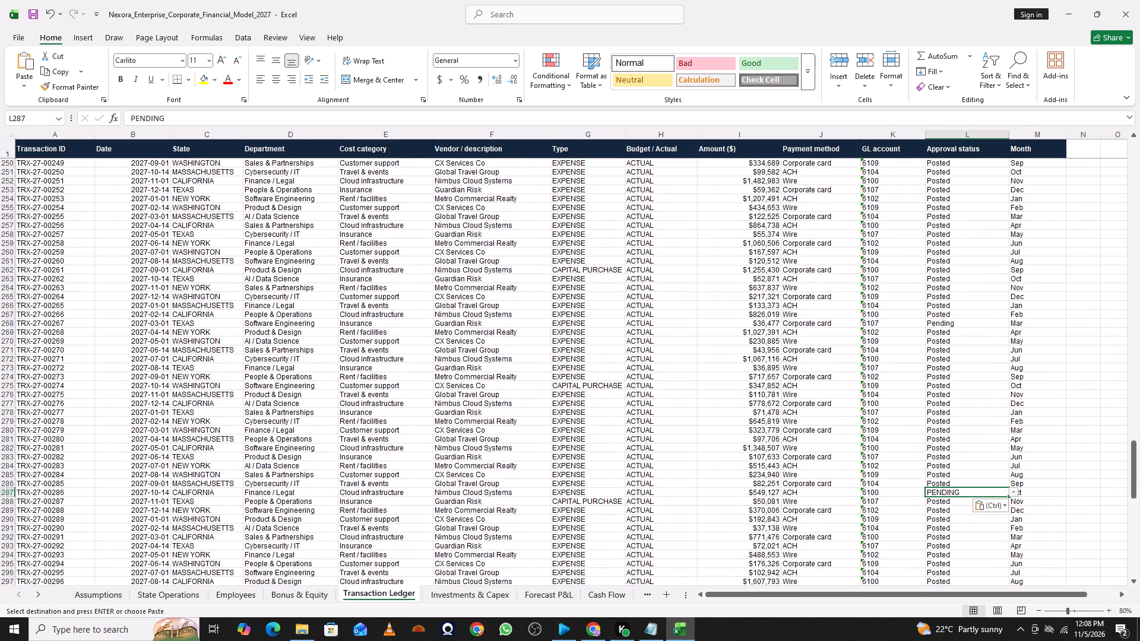
pyautogui.keyDown('ctrl'); pyautogui.click(960, 324); pyautogui.keyUp('ctrl')
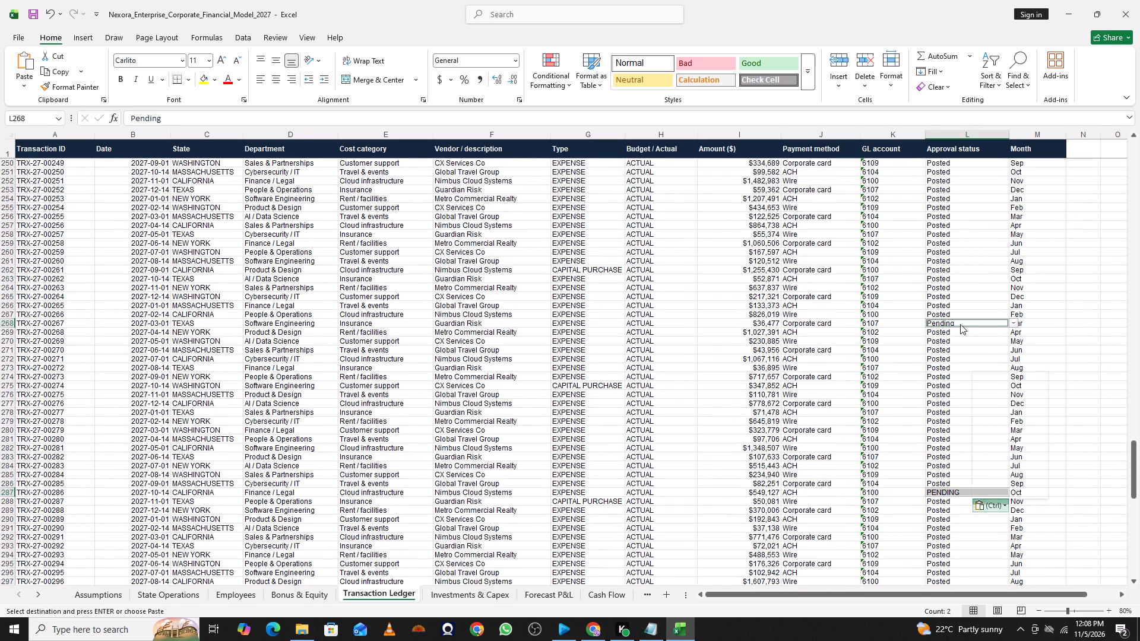
pyautogui.click(960, 324)
pyautogui.click(959, 334)
pyautogui.click(958, 344)
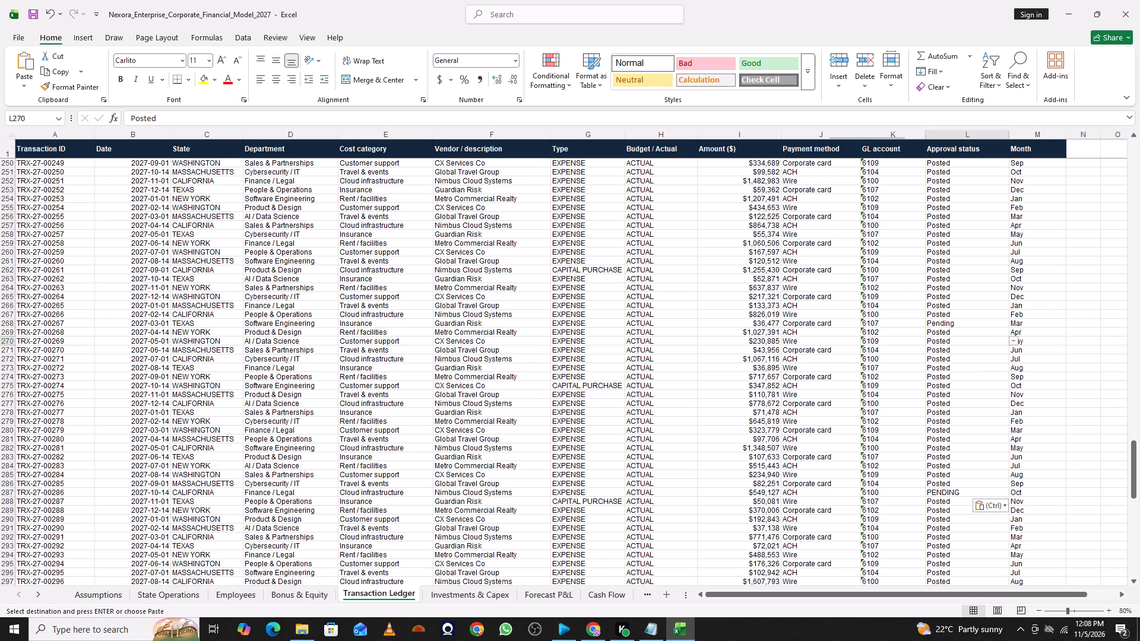
pyautogui.click(958, 323)
pyautogui.hotkey('ctrl', 'v')
pyautogui.scroll(6, 962, 322)
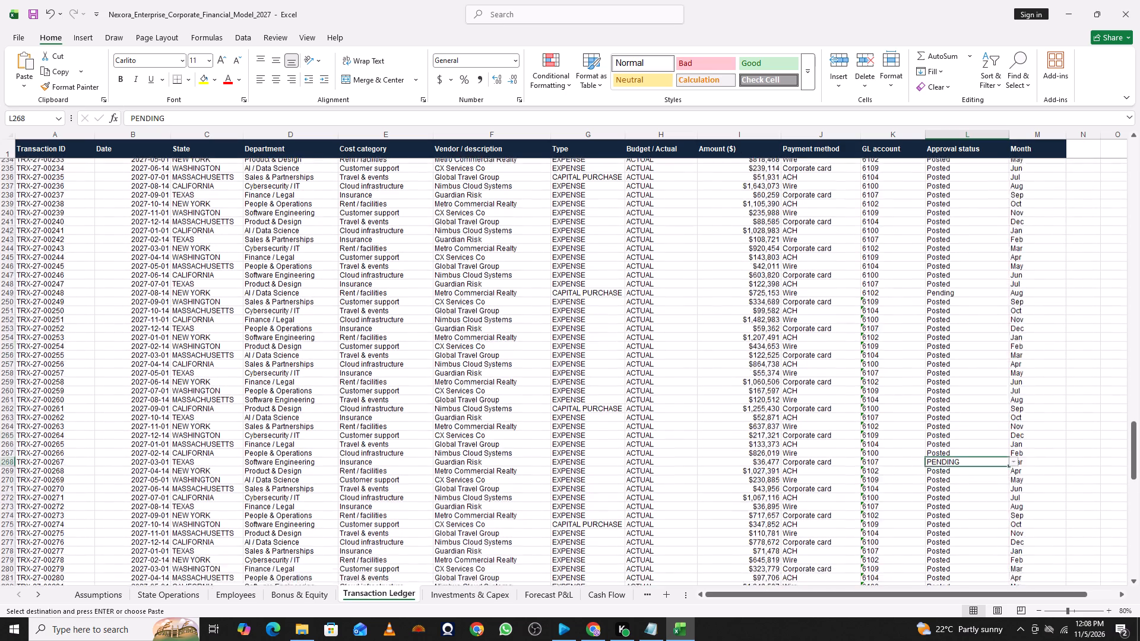
pyautogui.click(957, 313)
pyautogui.hotkey('ctrl', 'v')
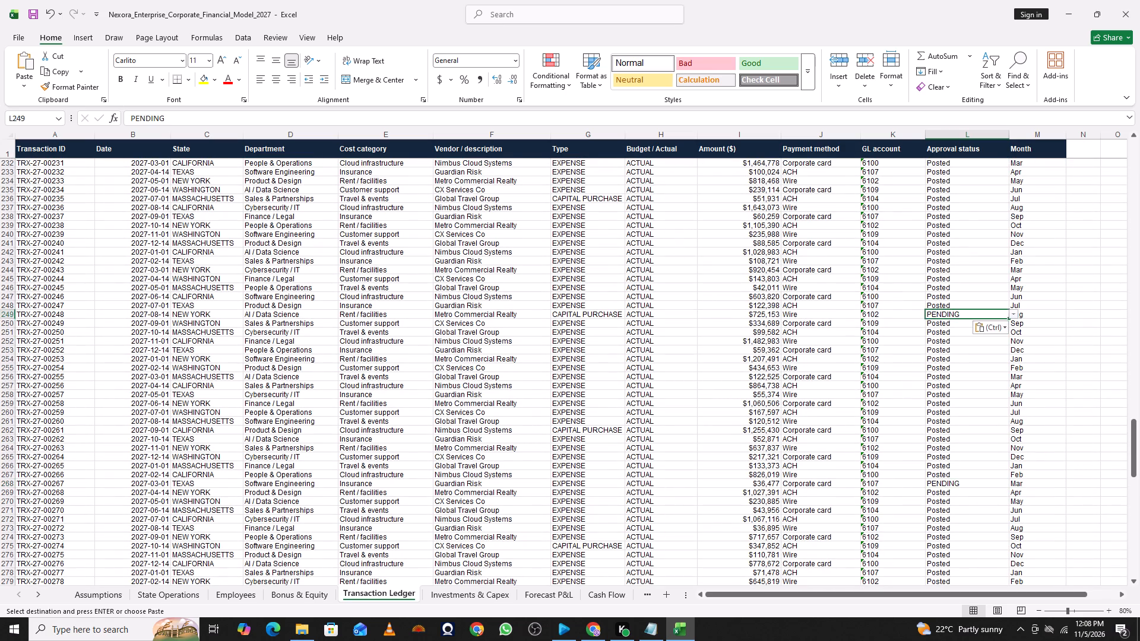
pyautogui.scroll(6, 958, 307)
pyautogui.click(960, 304)
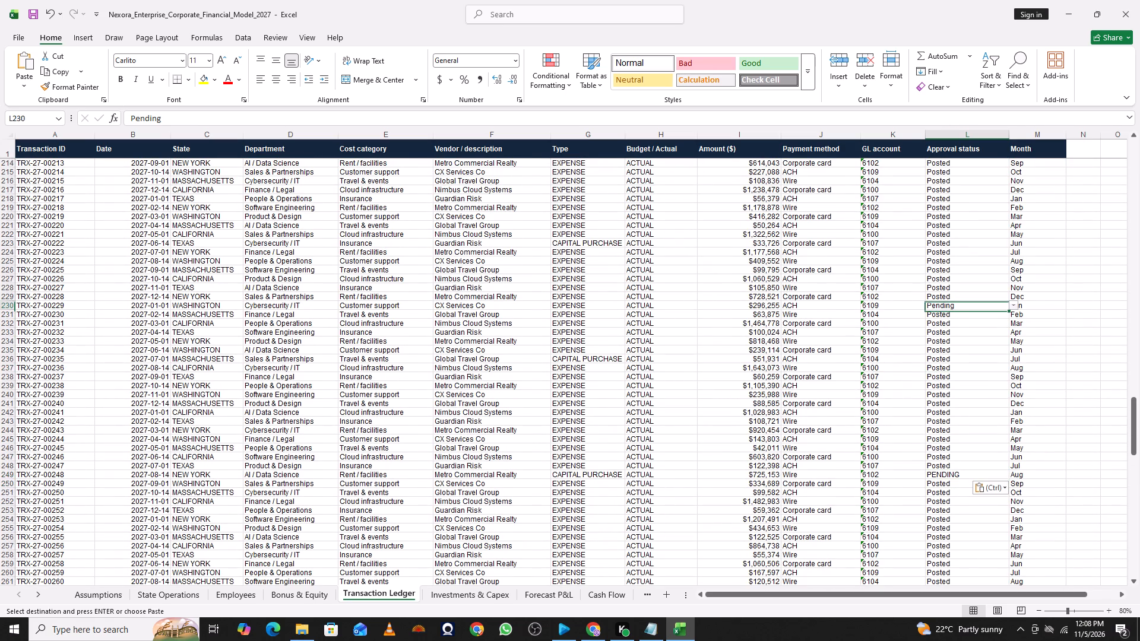
pyautogui.hotkey('ctrl', 'v')
# Paste PENDING over the Pending entries in Approval status cells L211, L192 and L173.
pyautogui.scroll(6, 962, 298)
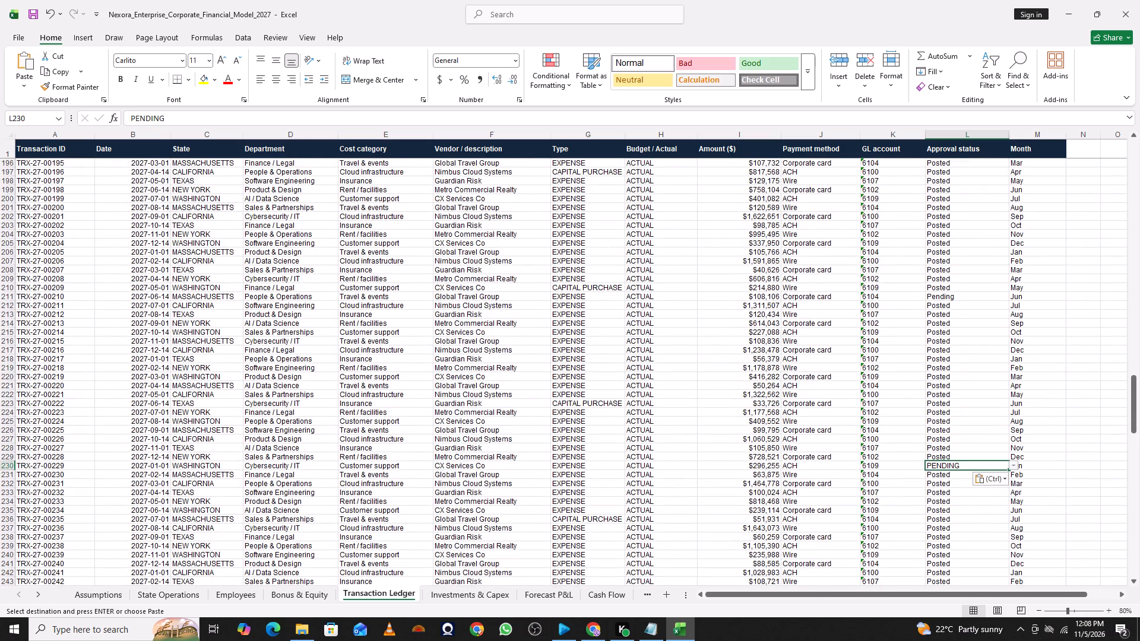
pyautogui.click(959, 299)
pyautogui.hotkey('ctrl', 'v')
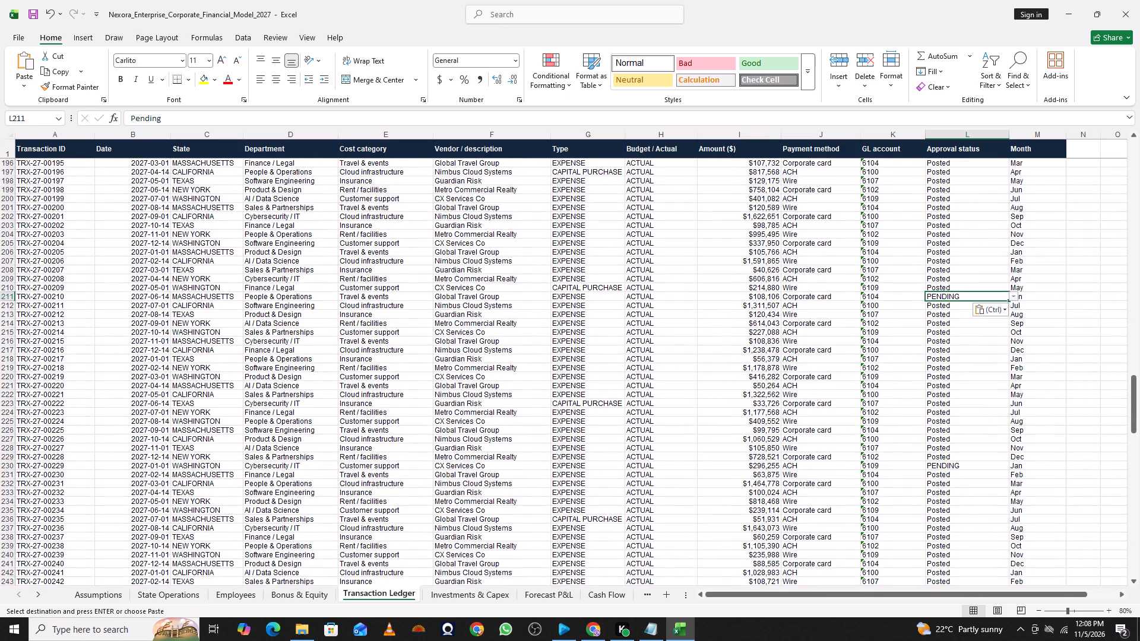
pyautogui.scroll(13, 957, 223)
pyautogui.click(967, 475)
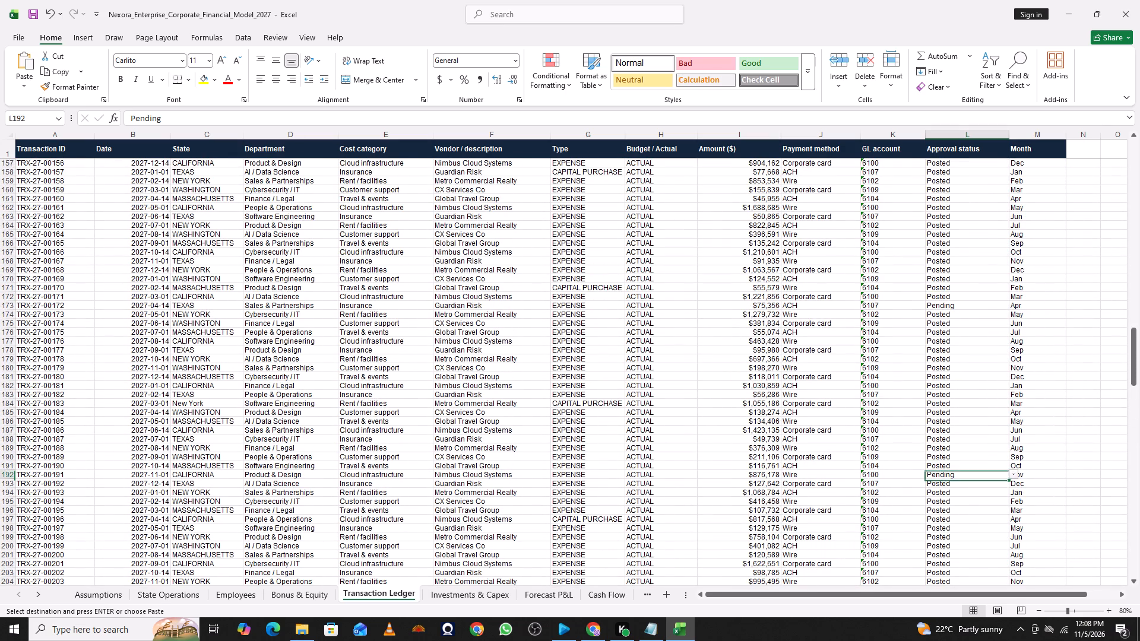
pyautogui.hotkey('ctrl', 'v')
pyautogui.click(962, 306)
pyautogui.hotkey('ctrl', 'v')
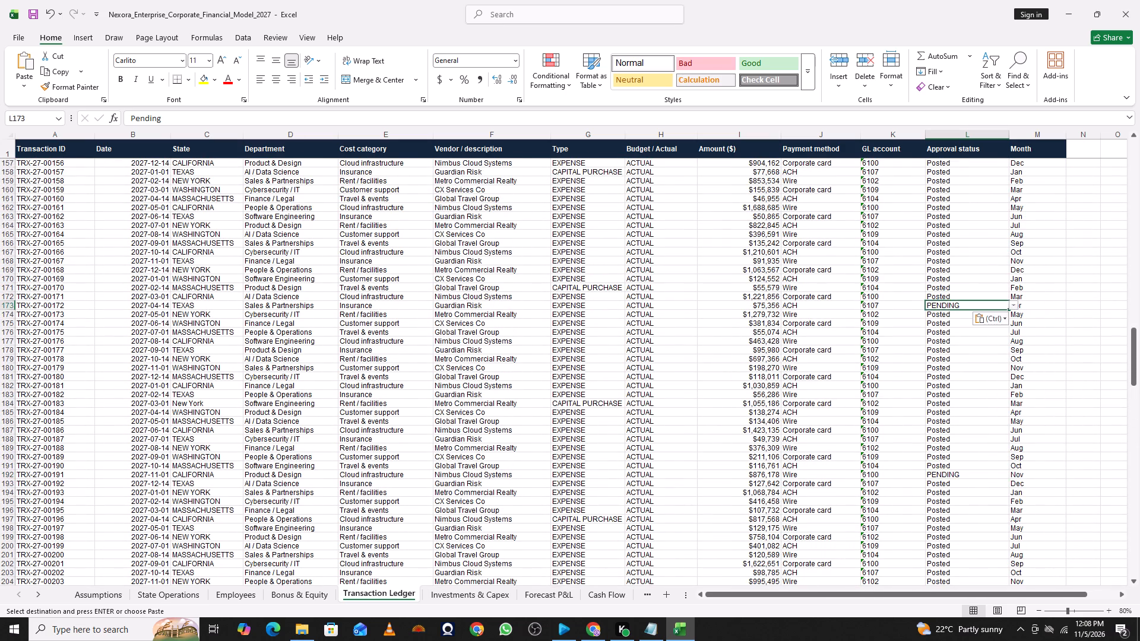
# Paste PENDING over the Pending entries in Approval status cells L154, L135, L116 and L97.
pyautogui.scroll(8, 956, 271)
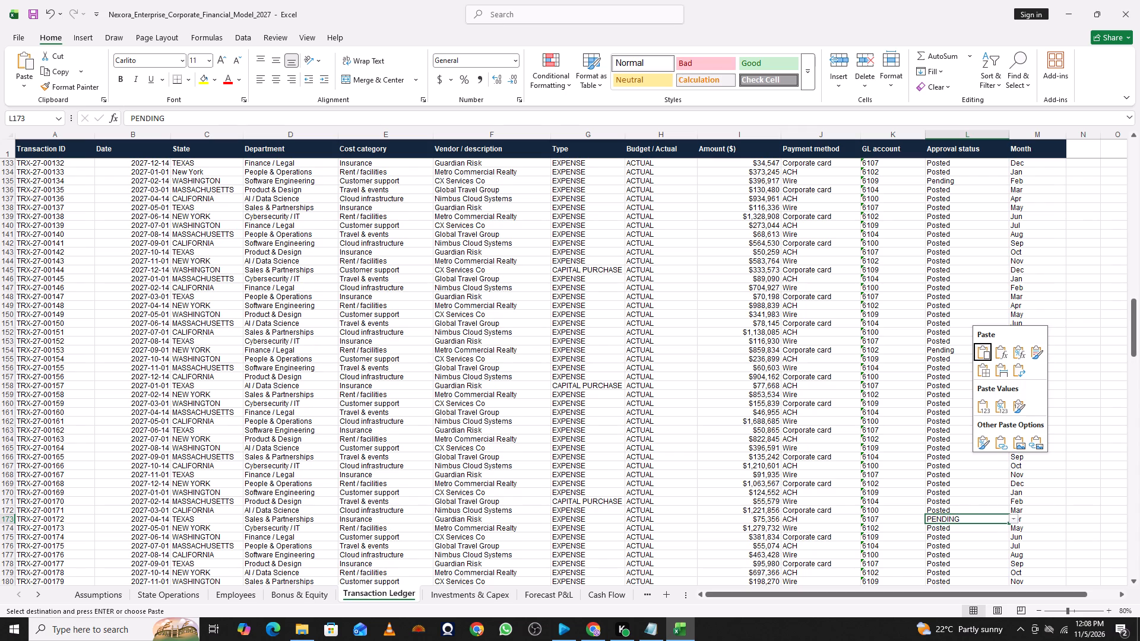
pyautogui.click(951, 352)
pyautogui.hotkey('ctrl', 'v')
pyautogui.click(961, 182)
pyautogui.hotkey('ctrl', 'v')
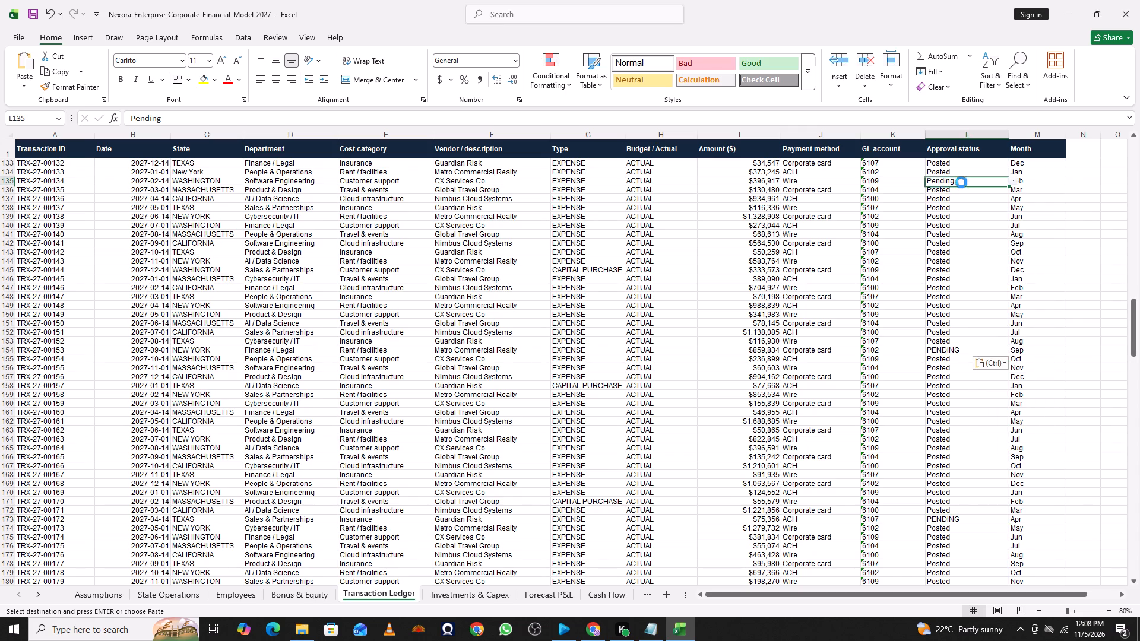
pyautogui.scroll(3, 971, 338)
pyautogui.scroll(-1, 971, 338)
pyautogui.scroll(11, 971, 338)
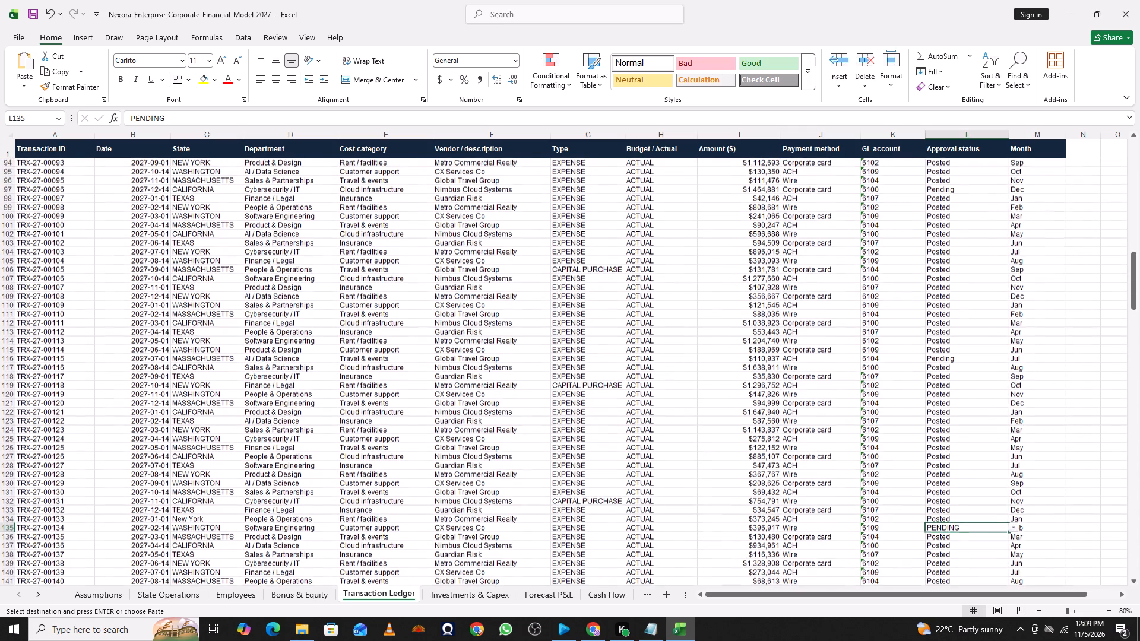
pyautogui.click(968, 356)
pyautogui.hotkey('ctrl', 'v')
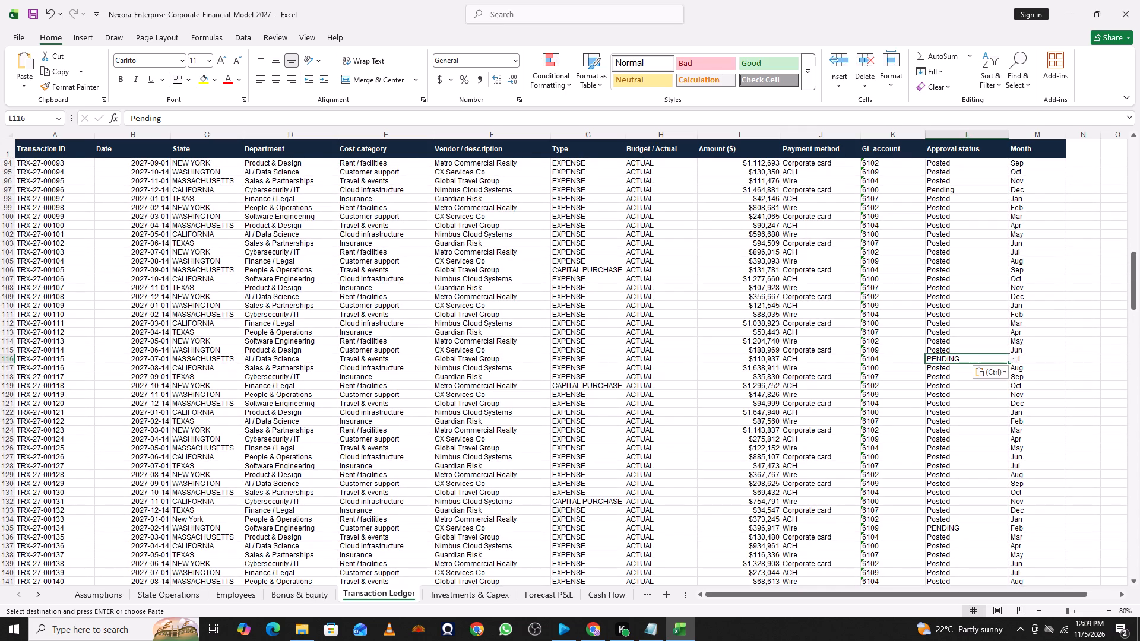
pyautogui.click(959, 190)
pyautogui.hotkey('ctrl', 'v')
# Paste PENDING over the Pending entries in Approval status cells L78, L59 and L40.
pyautogui.scroll(8, 967, 308)
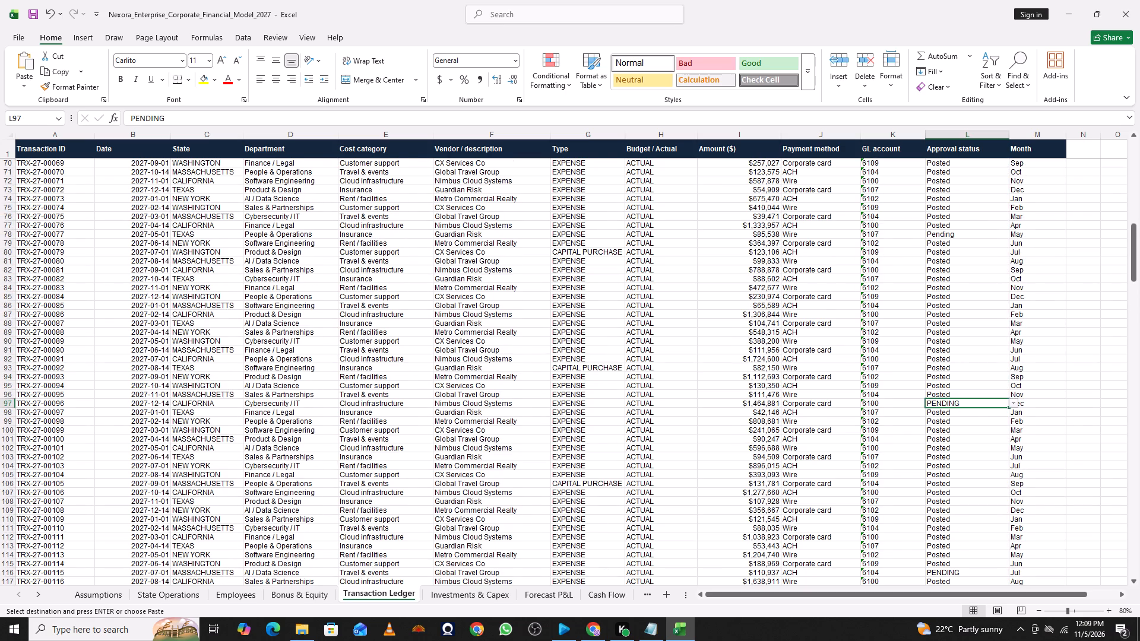
pyautogui.click(965, 233)
pyautogui.hotkey('ctrl', 'v')
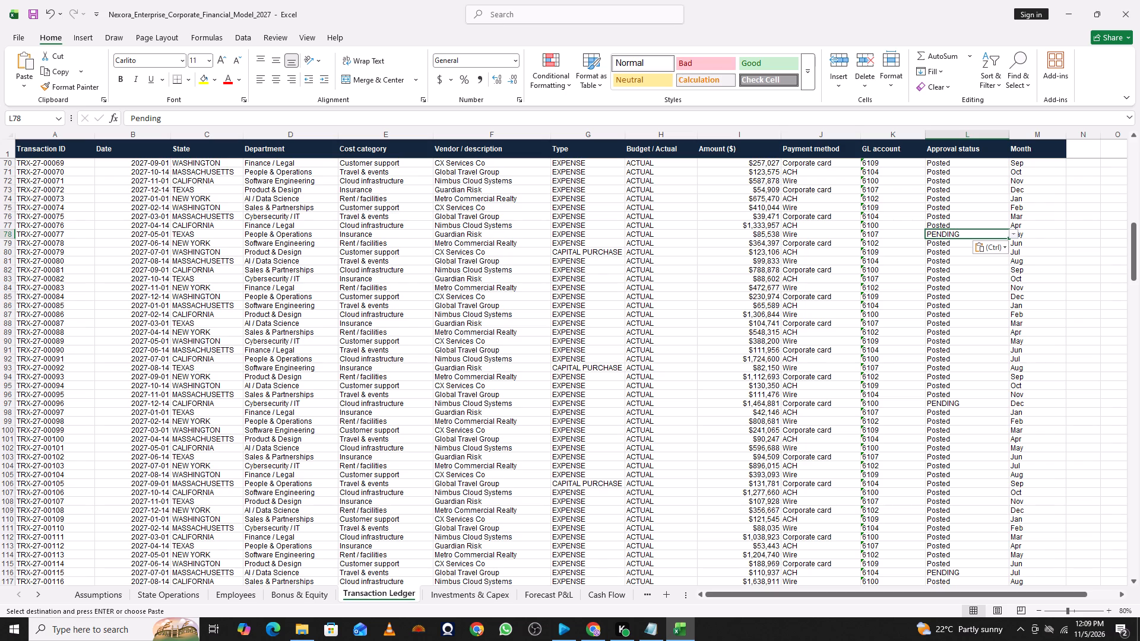
pyautogui.scroll(2, 969, 269)
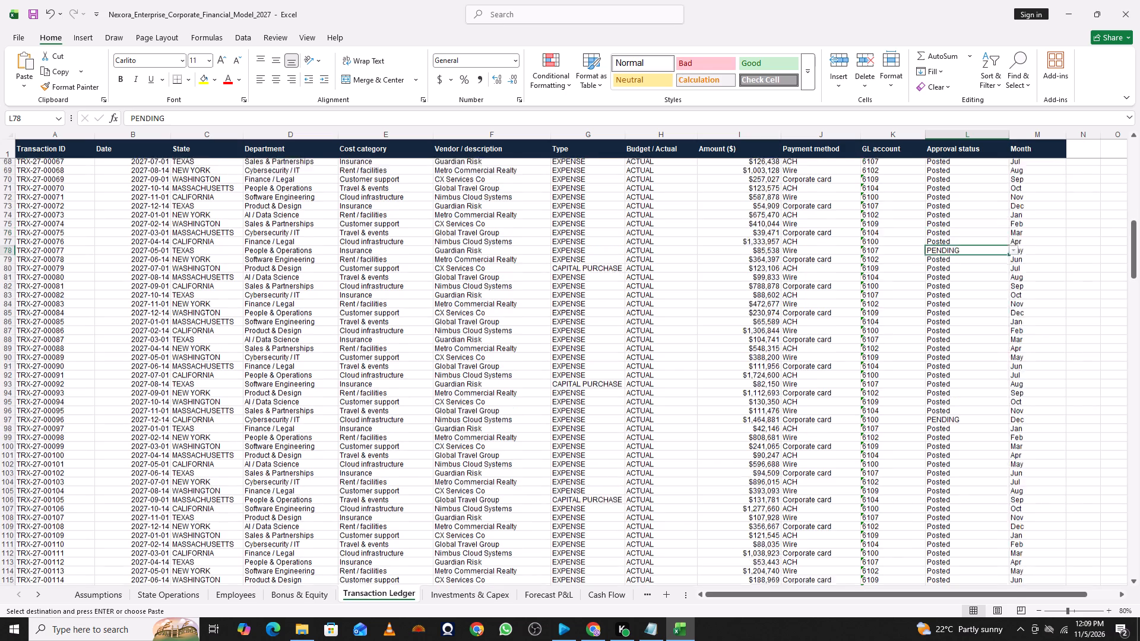
pyautogui.scroll(3, 969, 271)
pyautogui.click(964, 202)
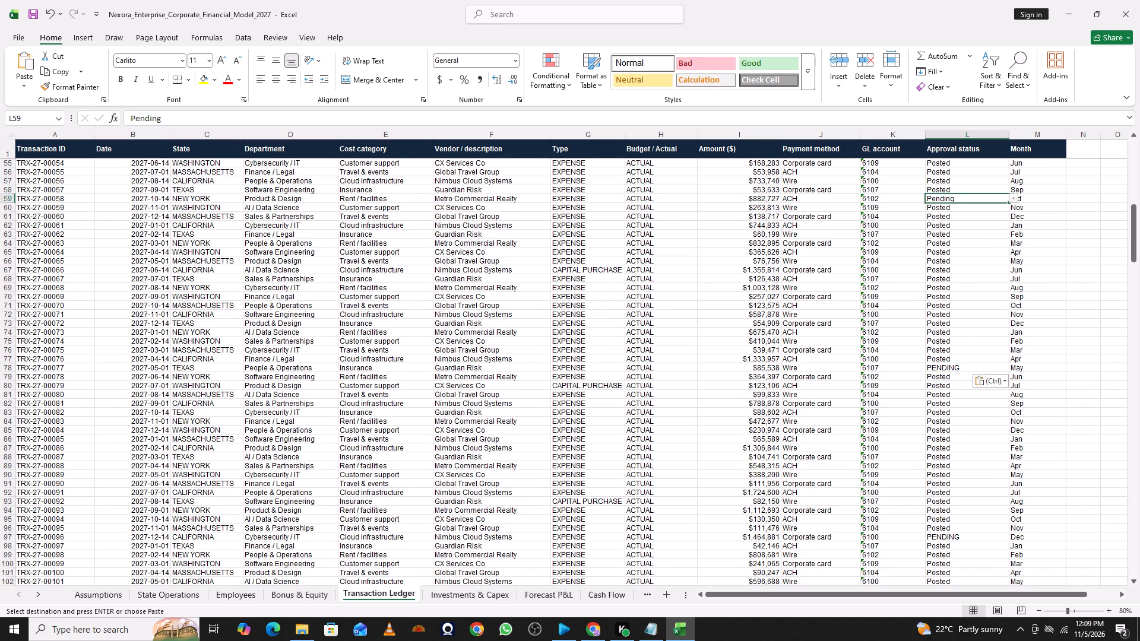
pyautogui.hotkey('ctrl', 'v')
pyautogui.scroll(7, 968, 215)
pyautogui.click(969, 218)
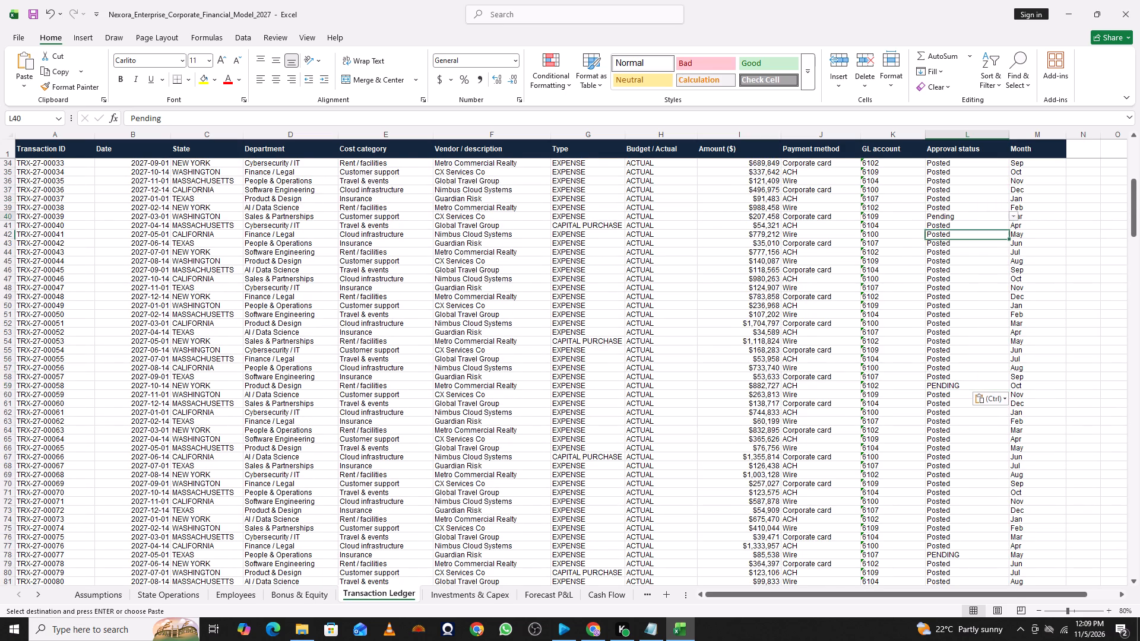
pyautogui.hotkey('ctrl', 'v')
# Paste PENDING over the Pending entries in Approval status cells L21 and L2.
pyautogui.scroll(6, 968, 225)
pyautogui.click(968, 213)
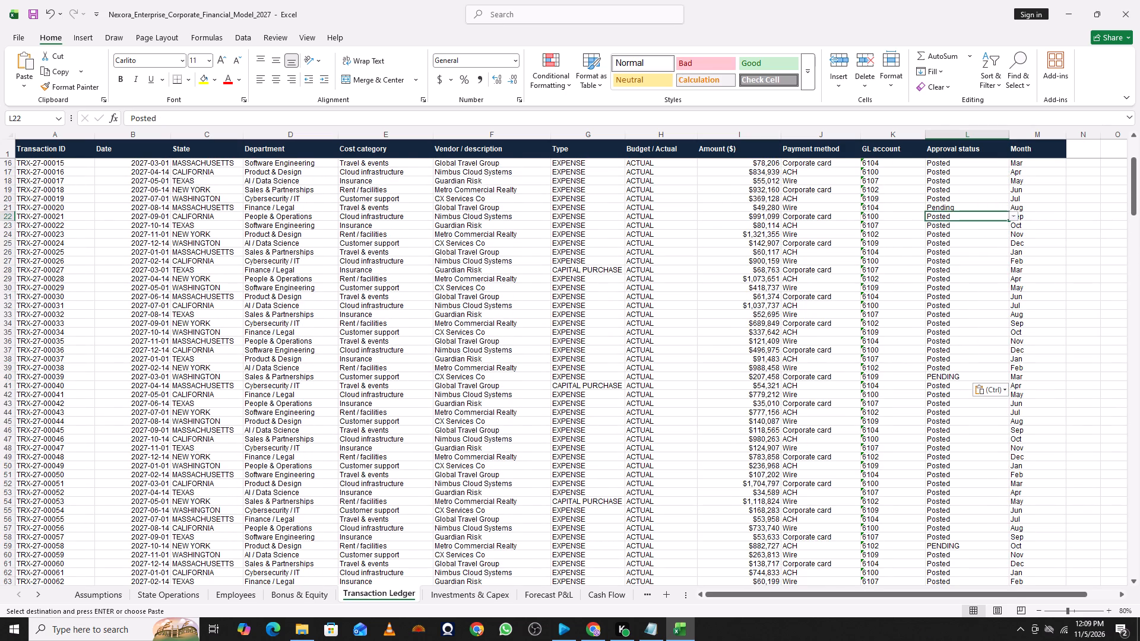
pyautogui.click(970, 210)
pyautogui.click(971, 207)
pyautogui.hotkey('ctrl', 'v')
pyautogui.scroll(7, 971, 213)
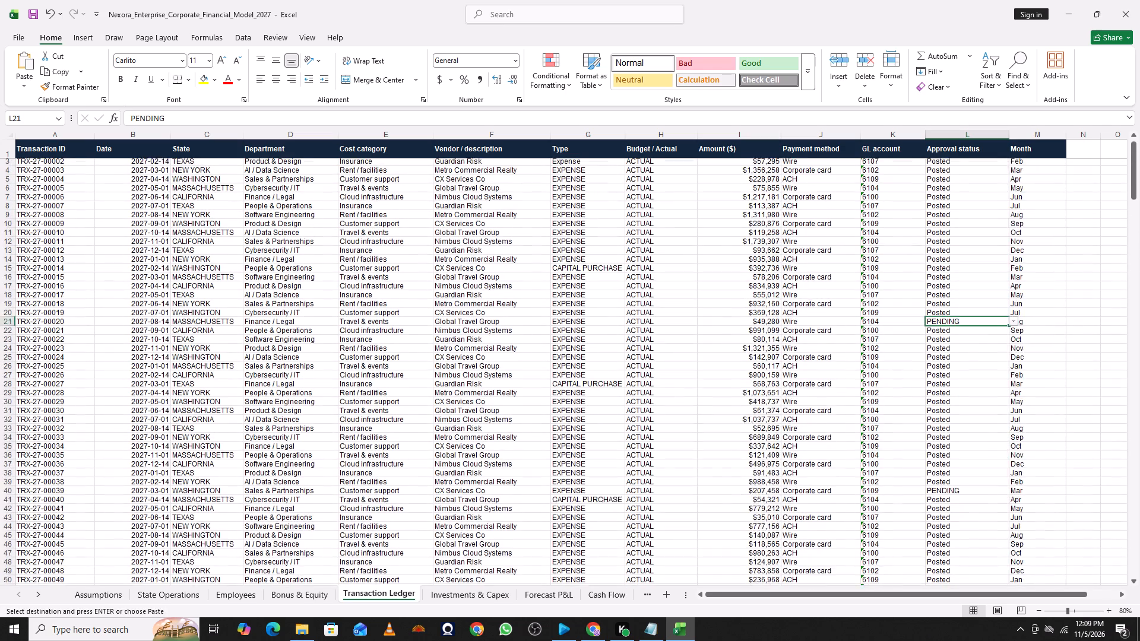
pyautogui.click(971, 164)
pyautogui.hotkey('ctrl', 'v')
# Enter POSTED in Approval status cell L3 and fill it down through L20.
pyautogui.scroll(7, 968, 203)
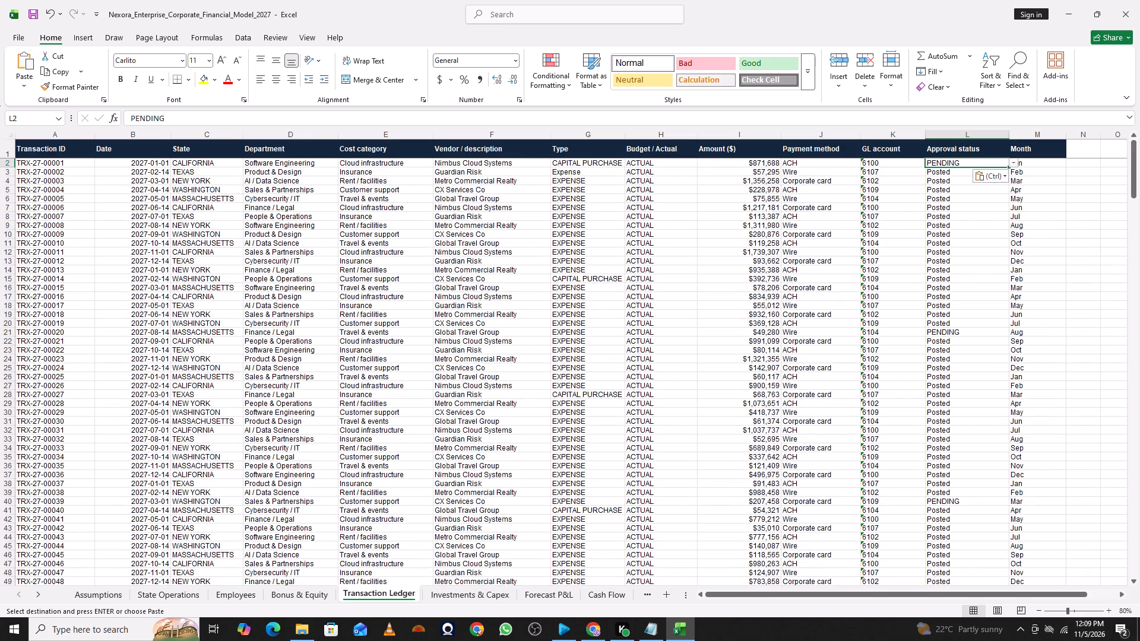
pyautogui.scroll(1, 968, 203)
pyautogui.click(959, 170)
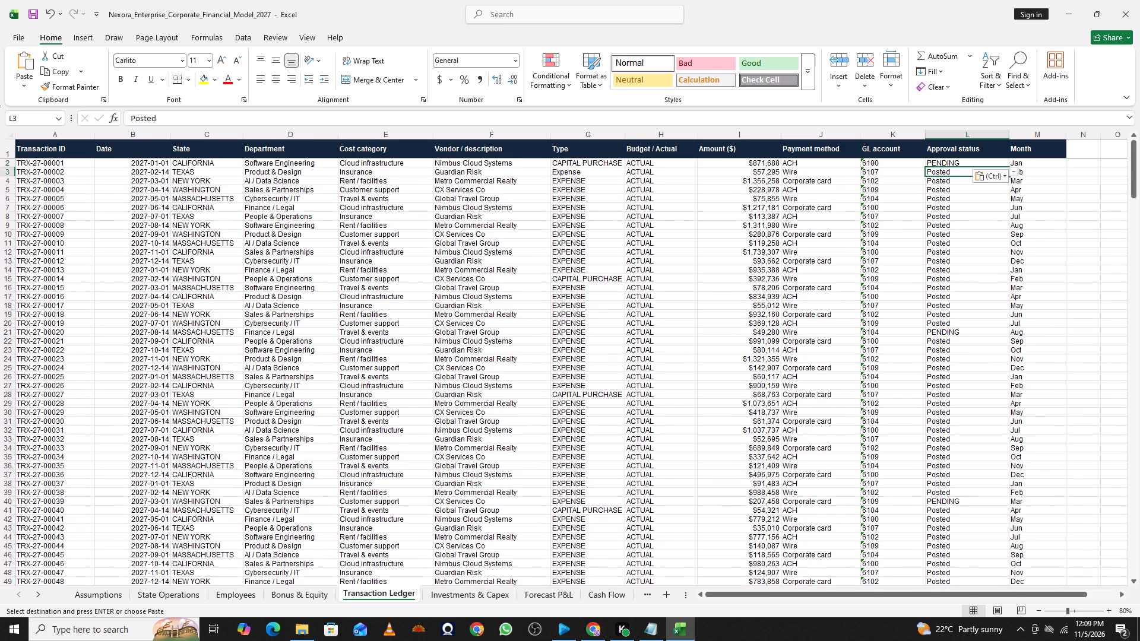
pyautogui.write('POSTED')
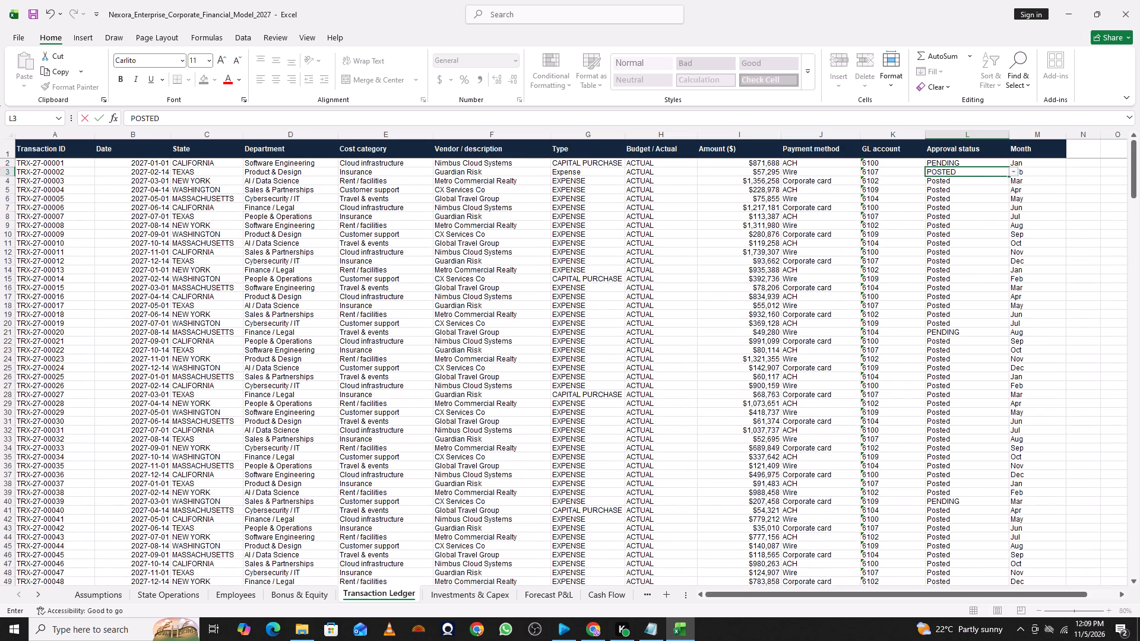
pyautogui.click(976, 200)
pyautogui.click(989, 169)
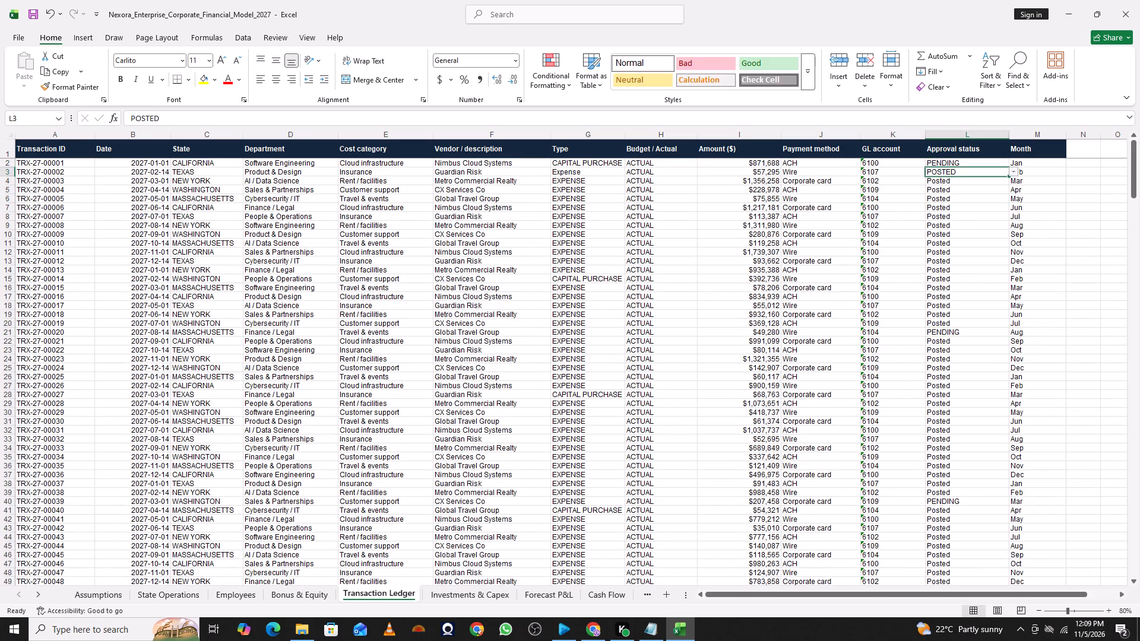
pyautogui.moveTo(1009, 175); pyautogui.dragTo(1005, 215)
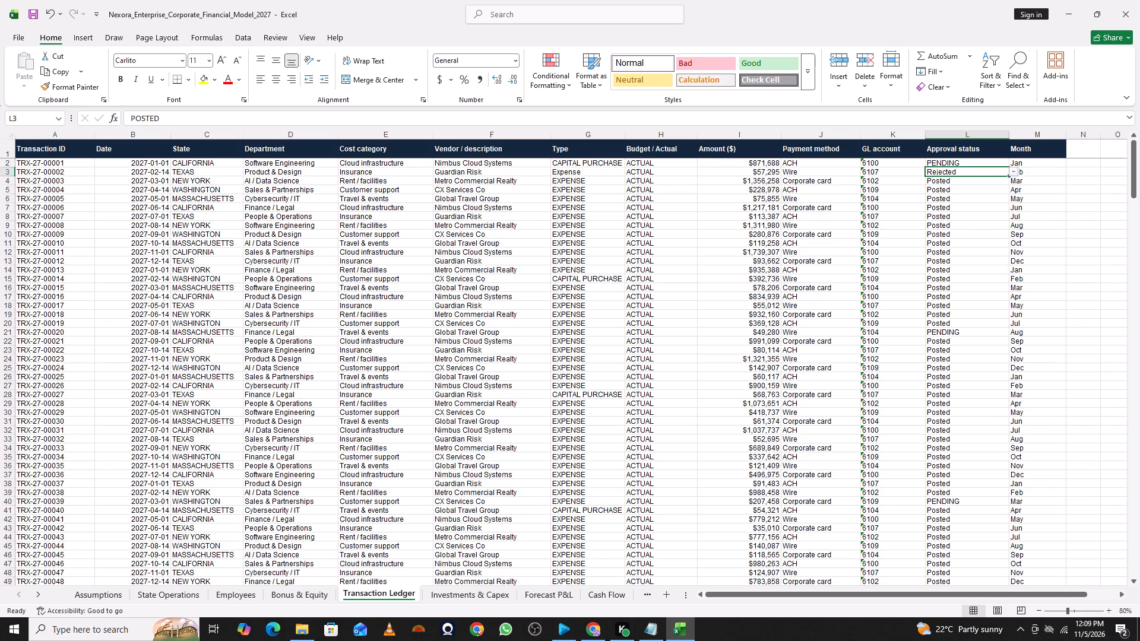
pyautogui.hotkey('ctrl', 'z')
pyautogui.moveTo(1007, 176); pyautogui.dragTo(1005, 323)
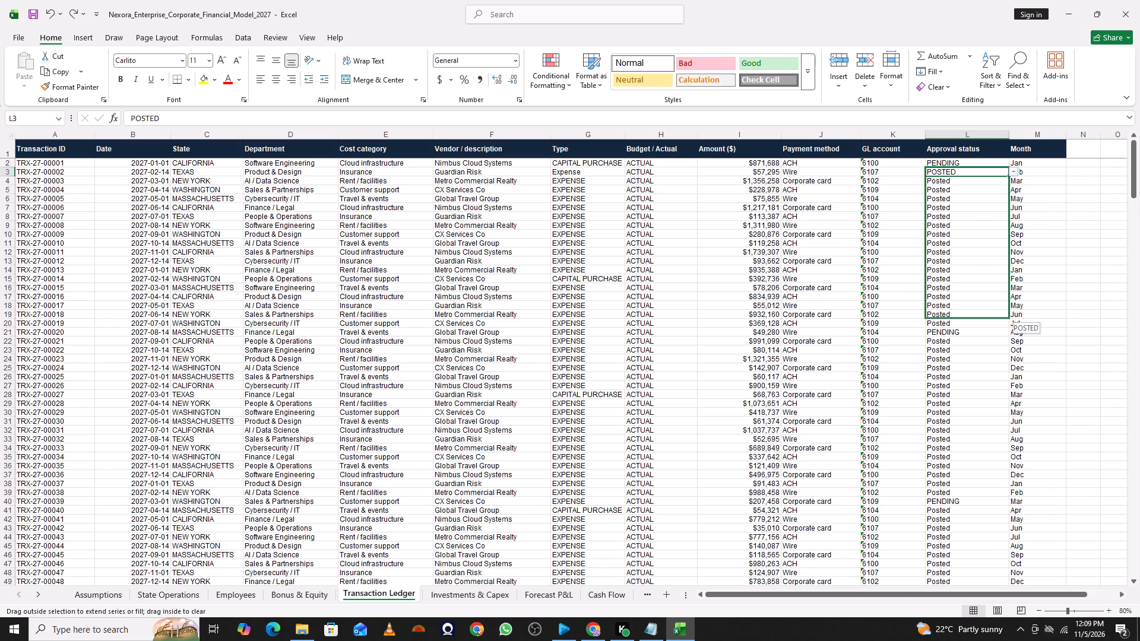
pyautogui.moveTo(1005, 323); pyautogui.dragTo(1005, 323)
# Copy POSTED from L20 into Approval status cell L22 and fill it down through L39.
pyautogui.click(964, 343)
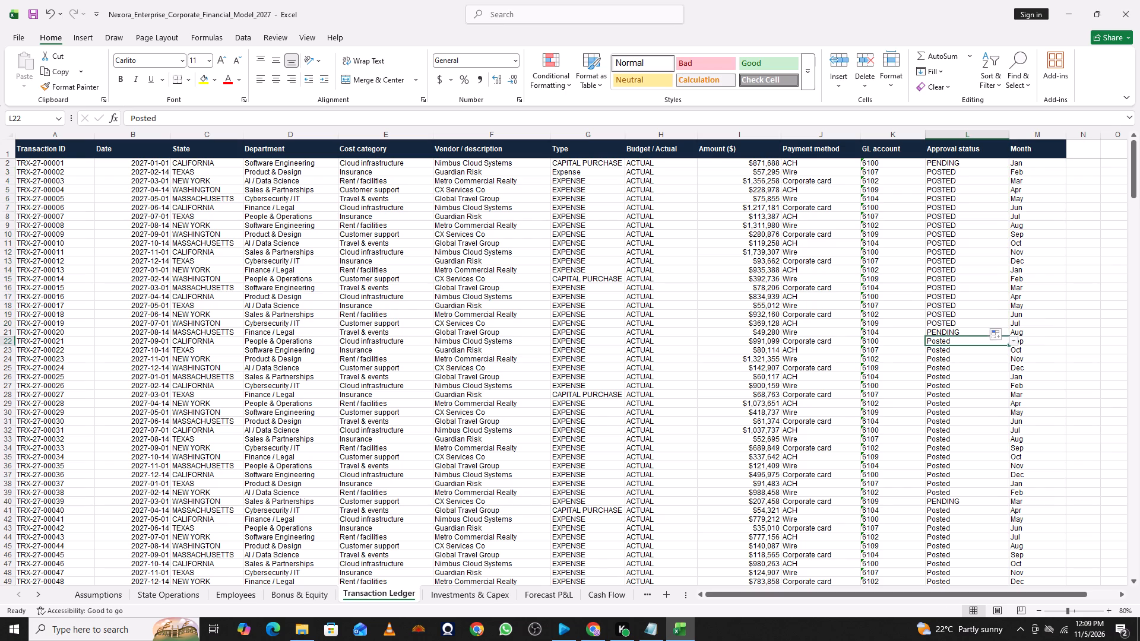
pyautogui.click(965, 324)
pyautogui.hotkey('ctrl', 'c')
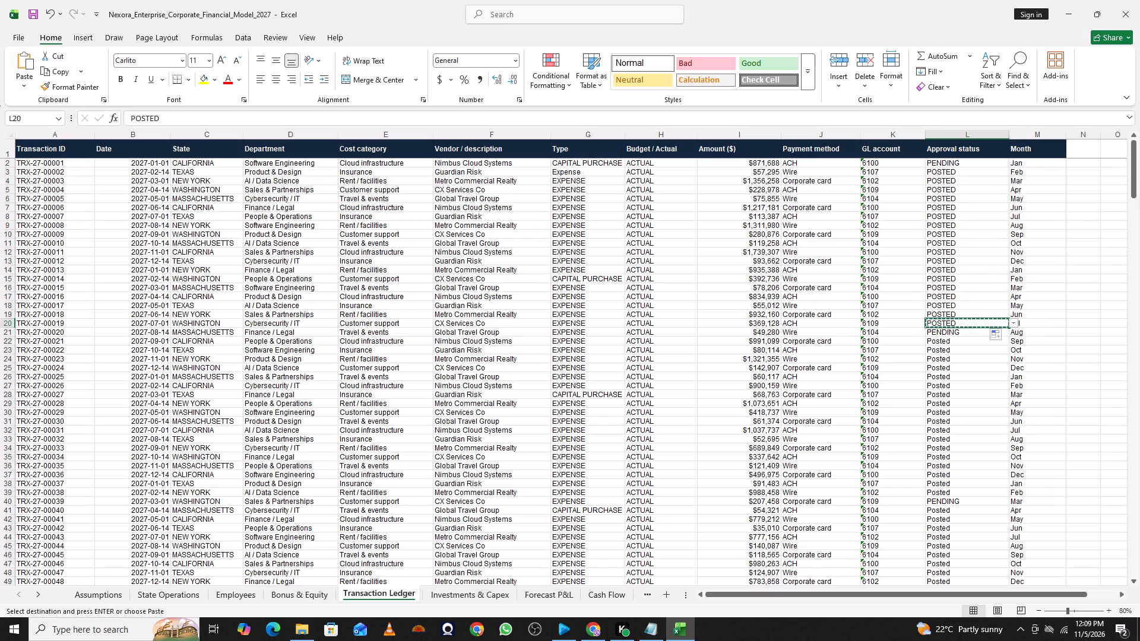
pyautogui.click(964, 339)
pyautogui.hotkey('ctrl', 'v')
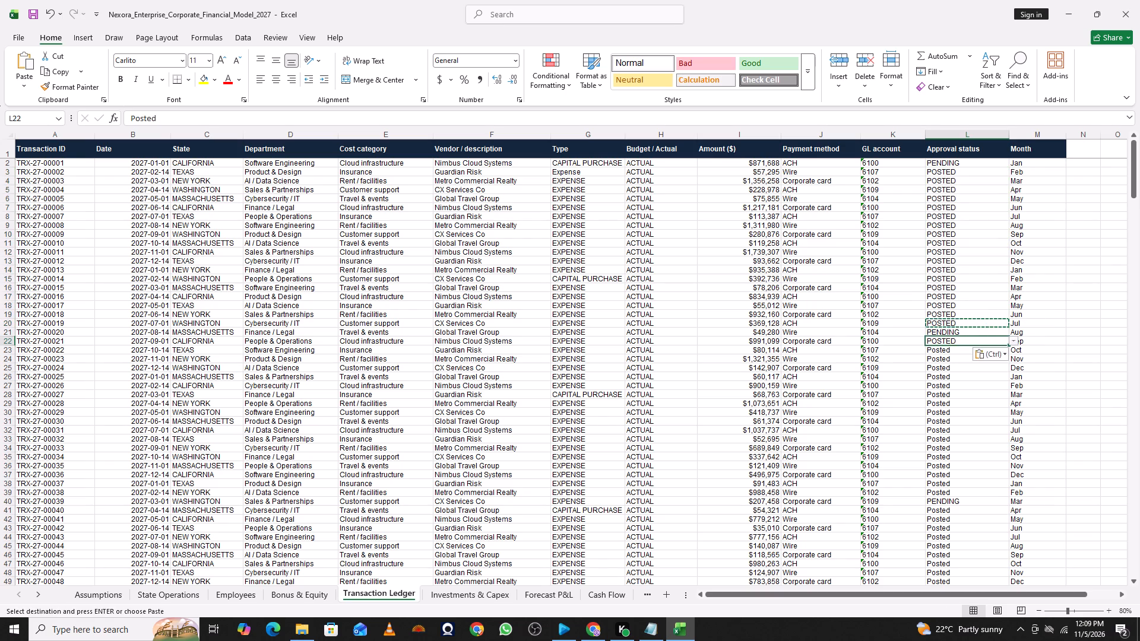
pyautogui.click(1008, 345)
pyautogui.moveTo(1008, 345); pyautogui.dragTo(1001, 487)
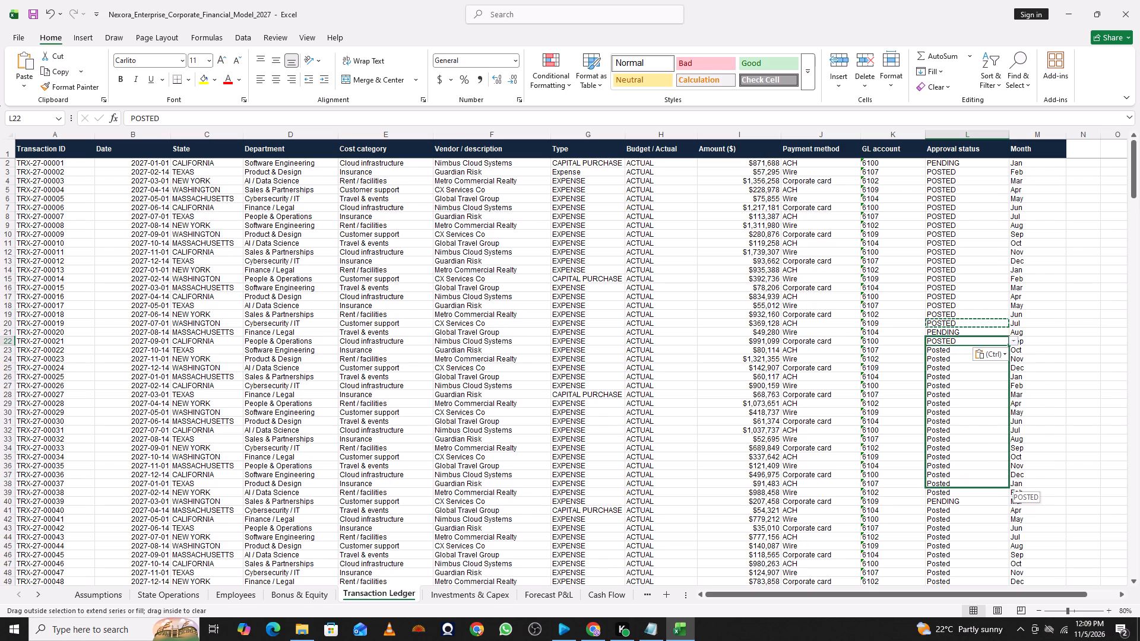
pyautogui.moveTo(1001, 487); pyautogui.dragTo(1002, 493)
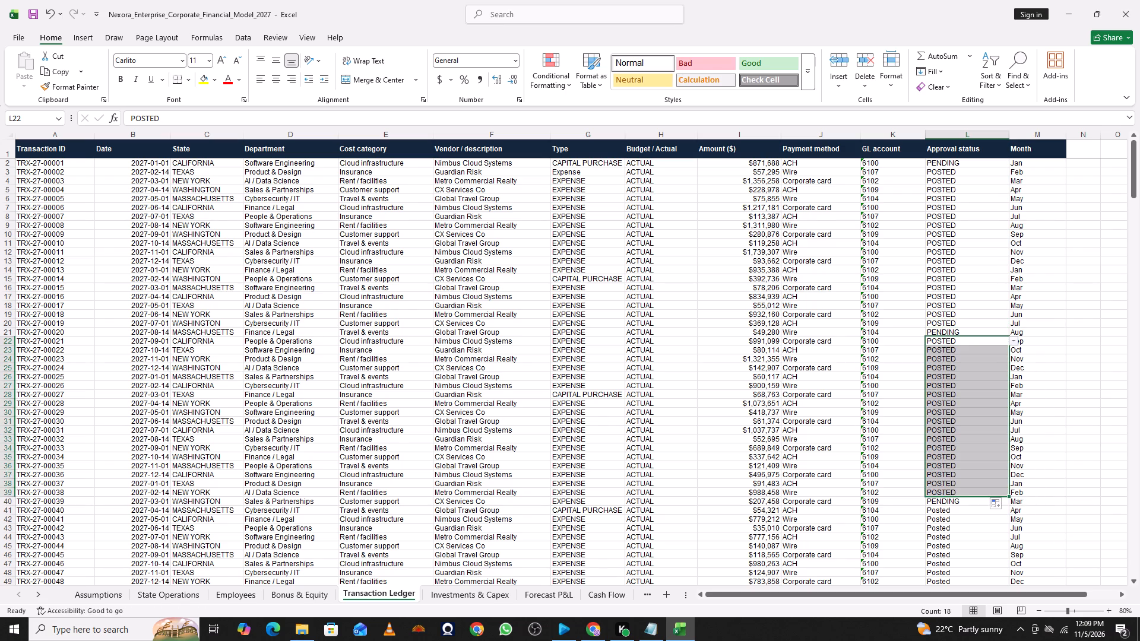
# Copy POSTED from L39 into Approval status cell L41 and fill it down through L58.
pyautogui.scroll(-6, 995, 394)
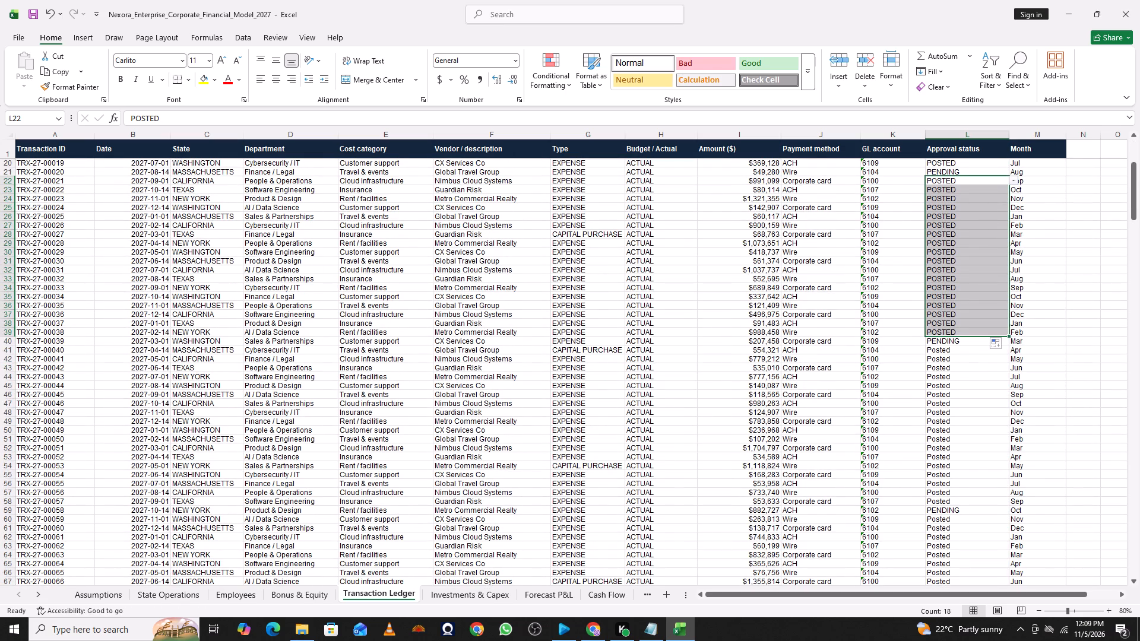
pyautogui.click(962, 350)
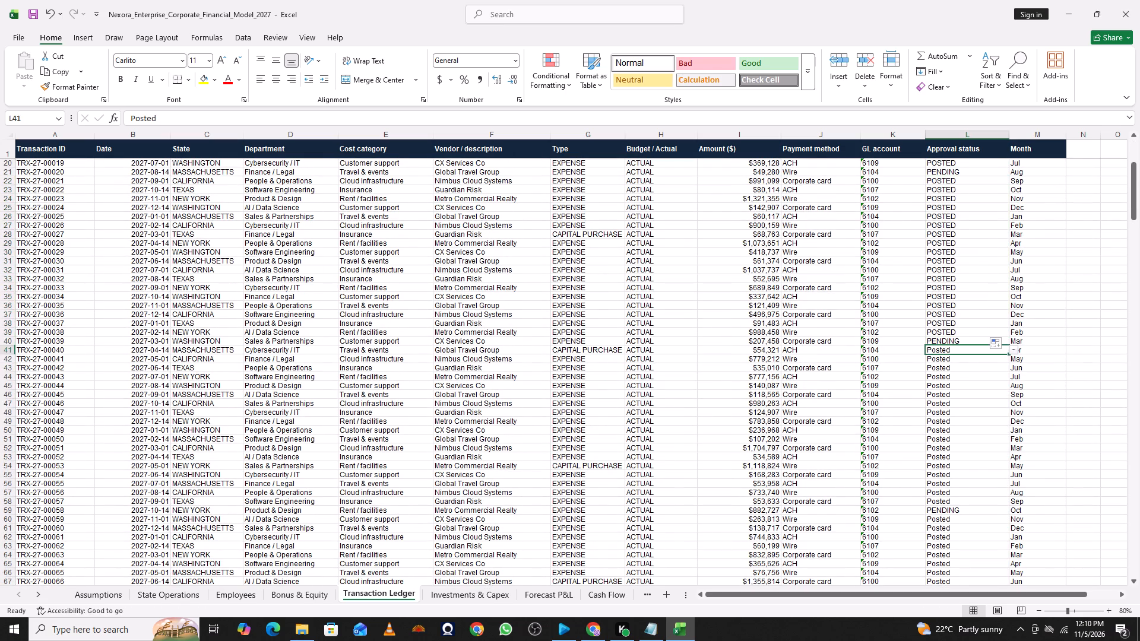
pyautogui.hotkey('ctrl', 'v')
pyautogui.click(958, 360)
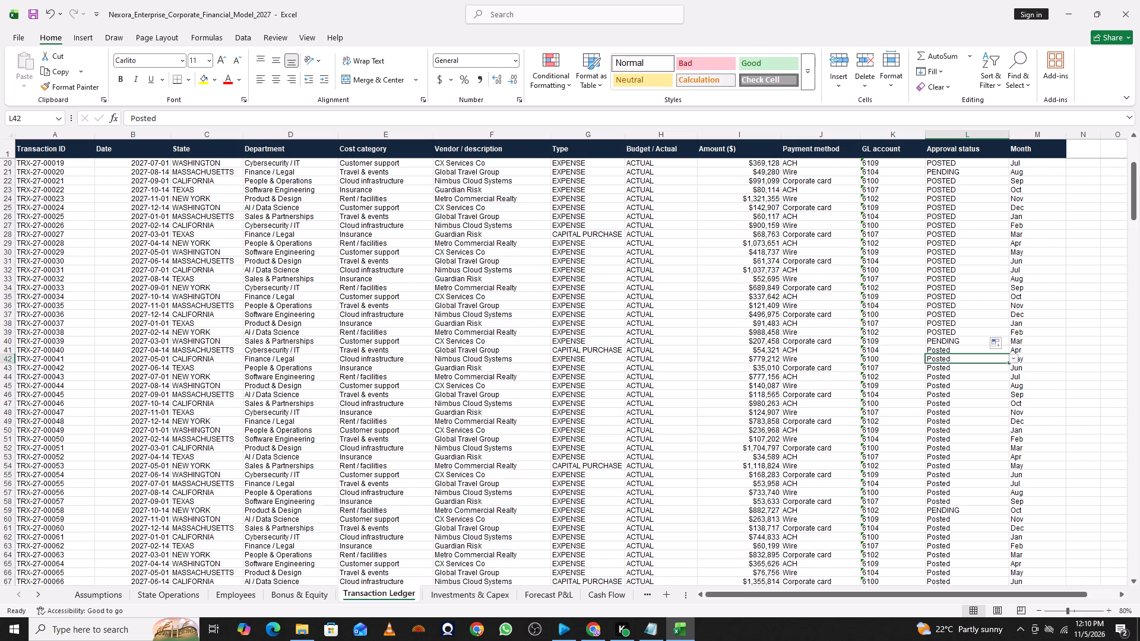
pyautogui.click(957, 349)
pyautogui.hotkey('ctrl', 'v')
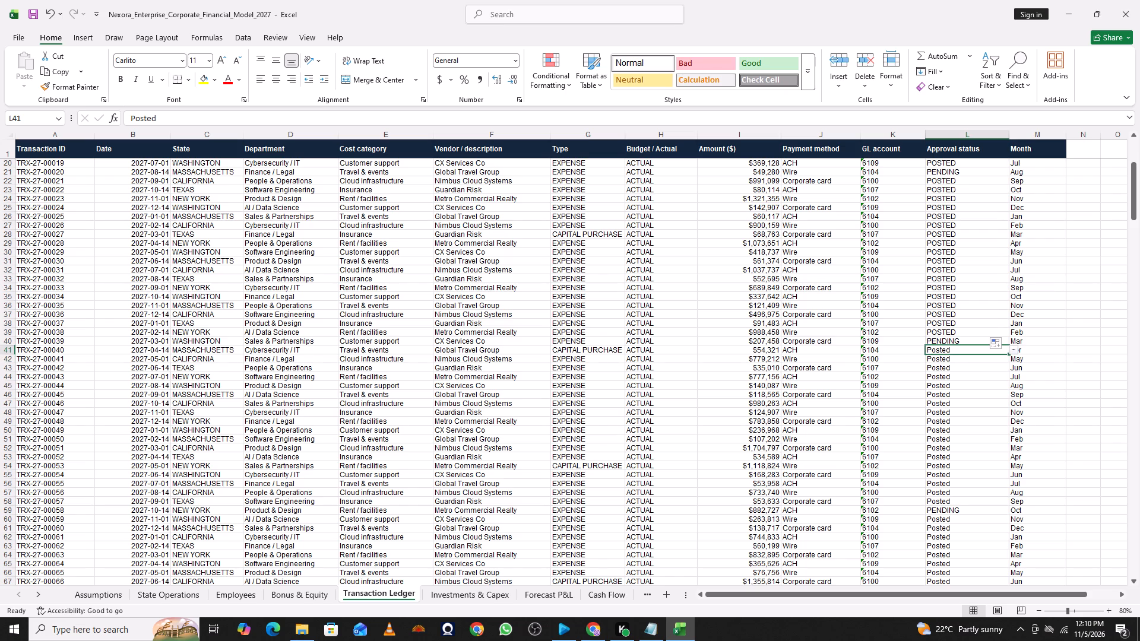
pyautogui.click(959, 332)
pyautogui.hotkey('ctrl', 'c')
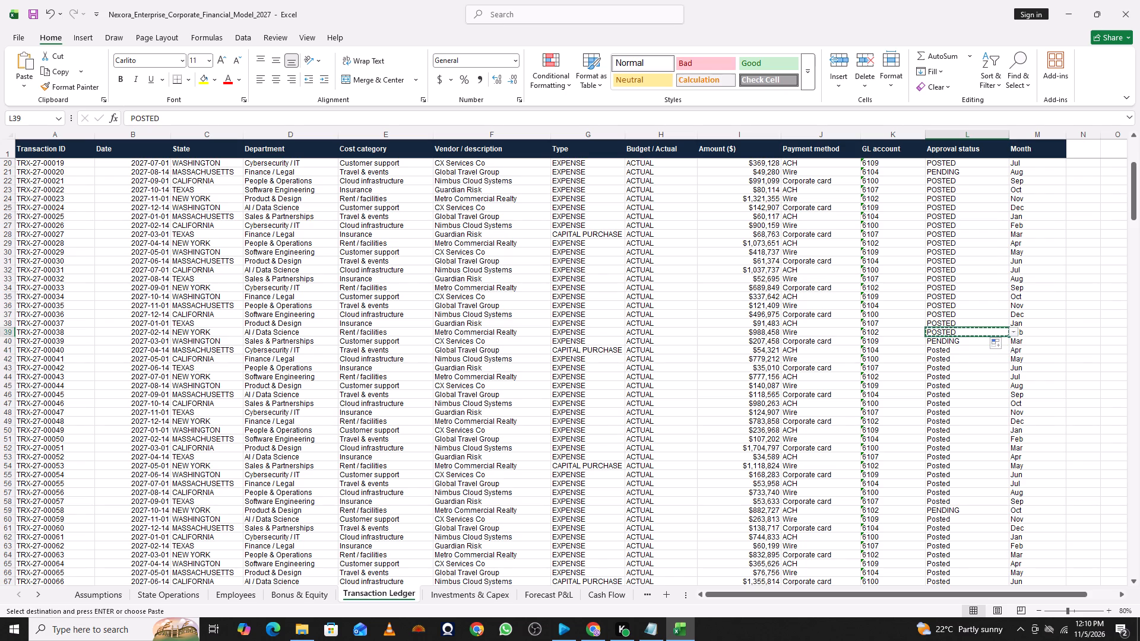
pyautogui.click(952, 350)
pyautogui.hotkey('ctrl', 'v')
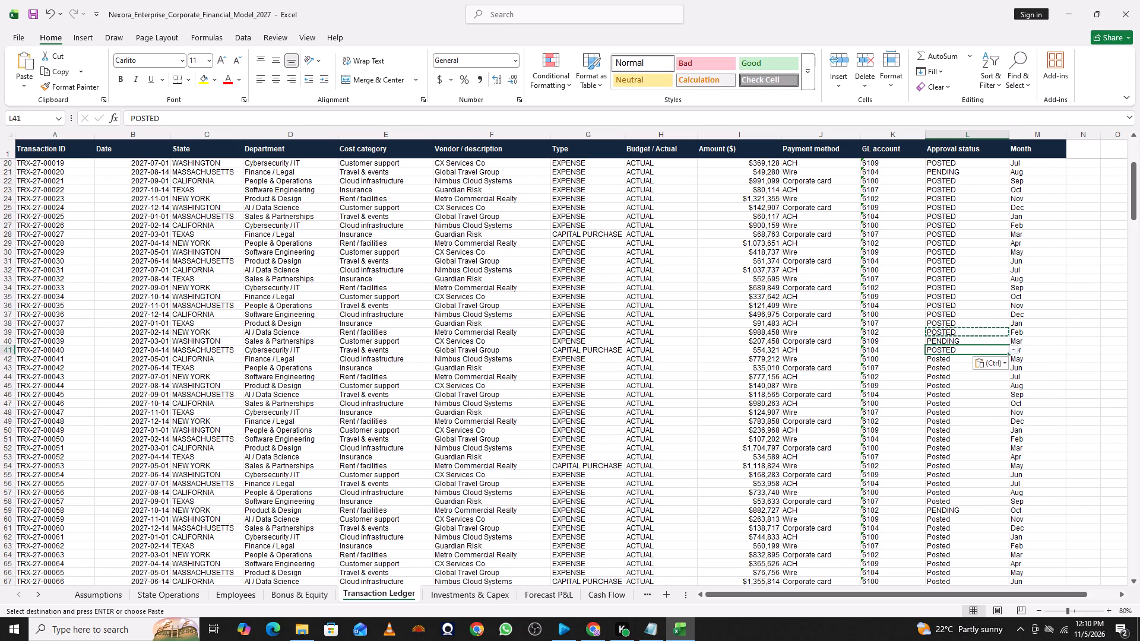
pyautogui.click(964, 369)
pyautogui.click(994, 350)
pyautogui.moveTo(1007, 354); pyautogui.dragTo(1002, 497)
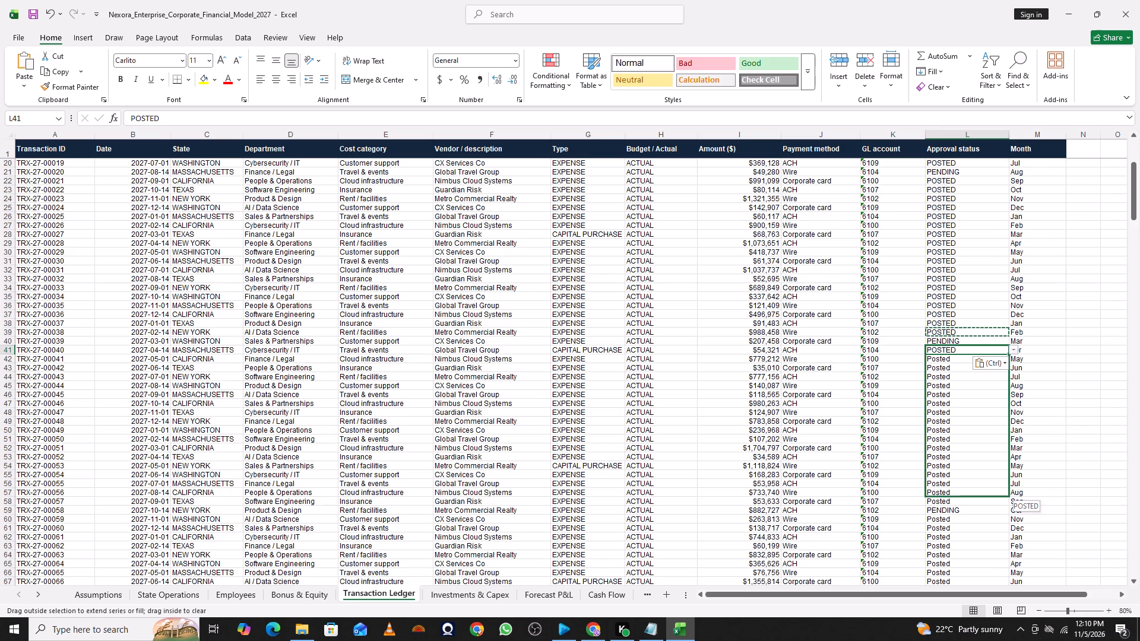
pyautogui.moveTo(1002, 497); pyautogui.dragTo(1002, 502)
# Copy POSTED from L58 into Approval status cell L60 and fill it down through L77.
pyautogui.scroll(-6, 984, 404)
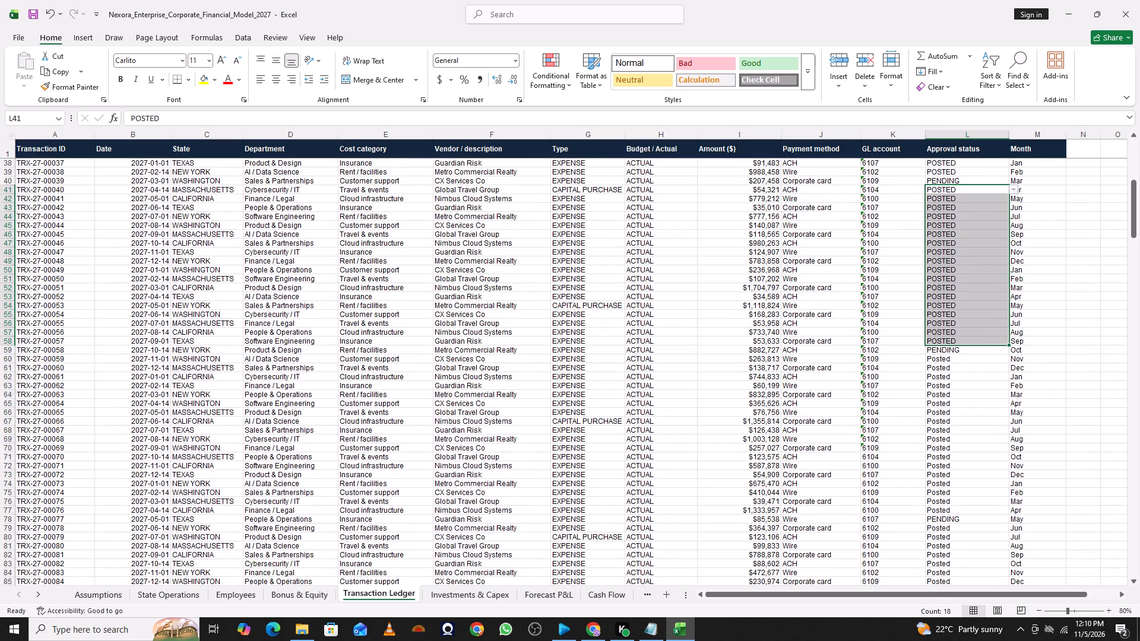
pyautogui.click(970, 361)
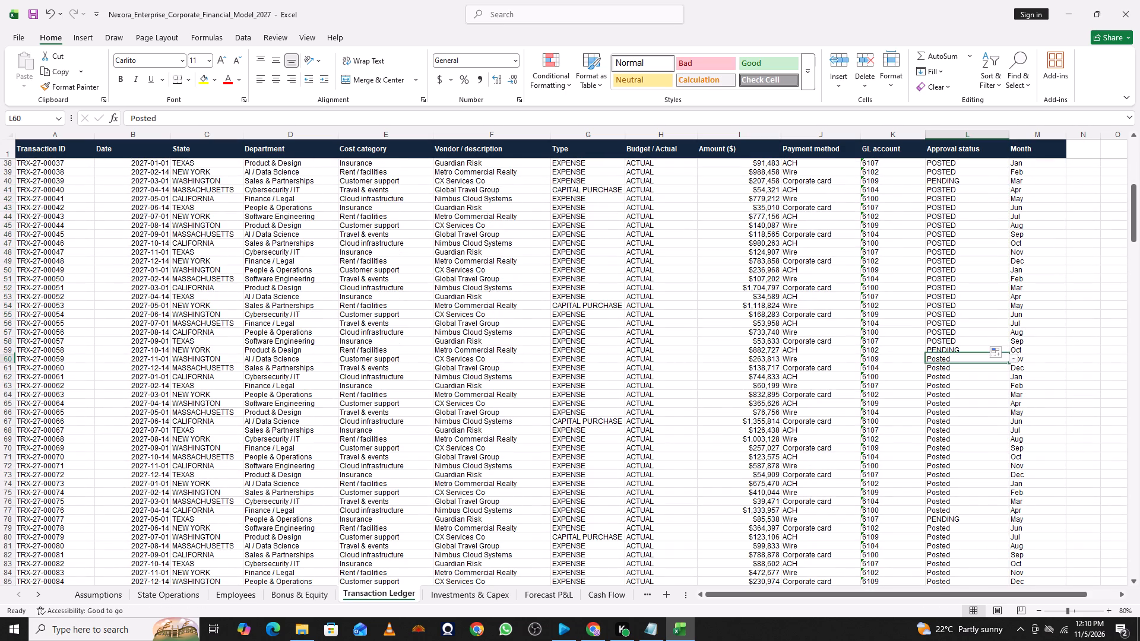
pyautogui.hotkey('ctrl', 'v')
pyautogui.press('v')
pyautogui.hotkey('ctrl', 'z')
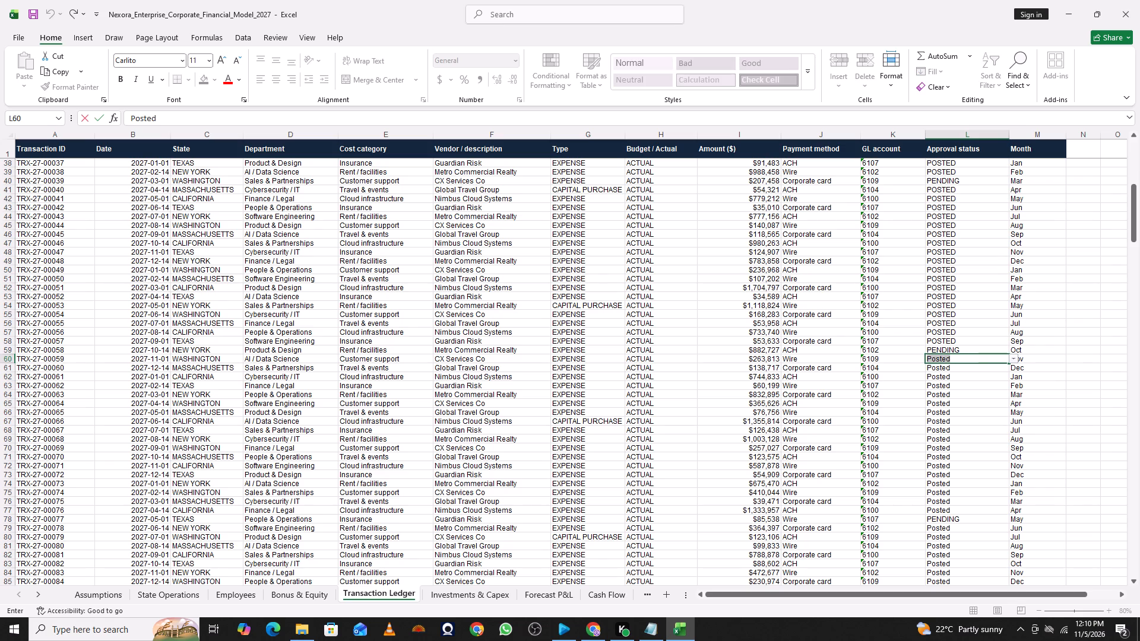
pyautogui.click(972, 339)
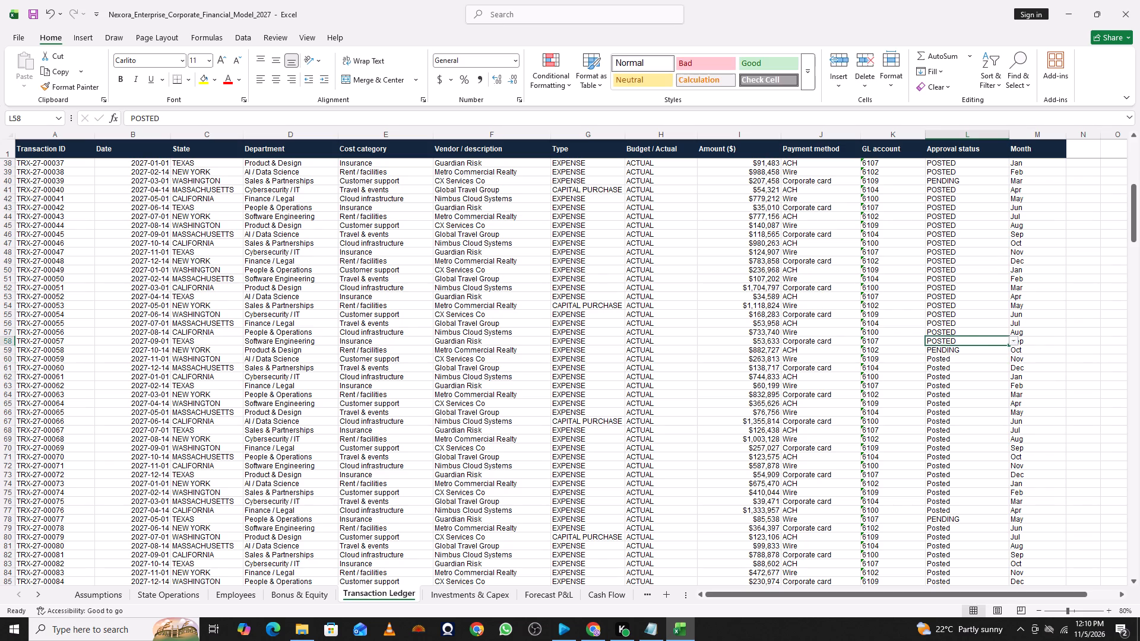
pyautogui.hotkey('ctrl', 'c')
pyautogui.click(970, 358)
pyautogui.hotkey('ctrl', 'v')
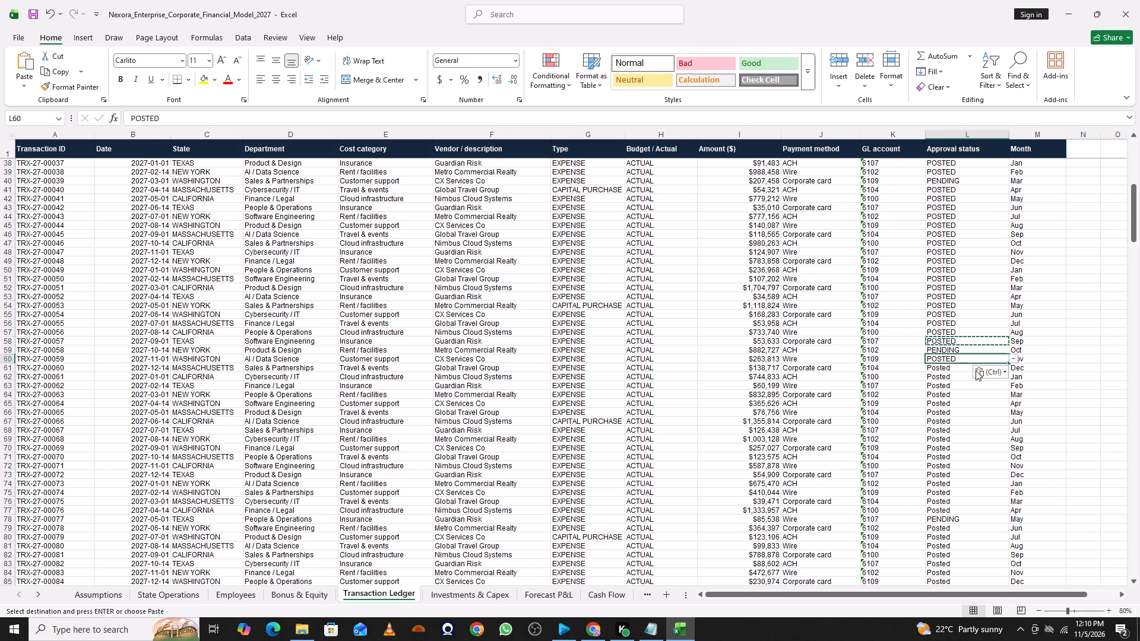
pyautogui.moveTo(1007, 363); pyautogui.dragTo(1006, 389)
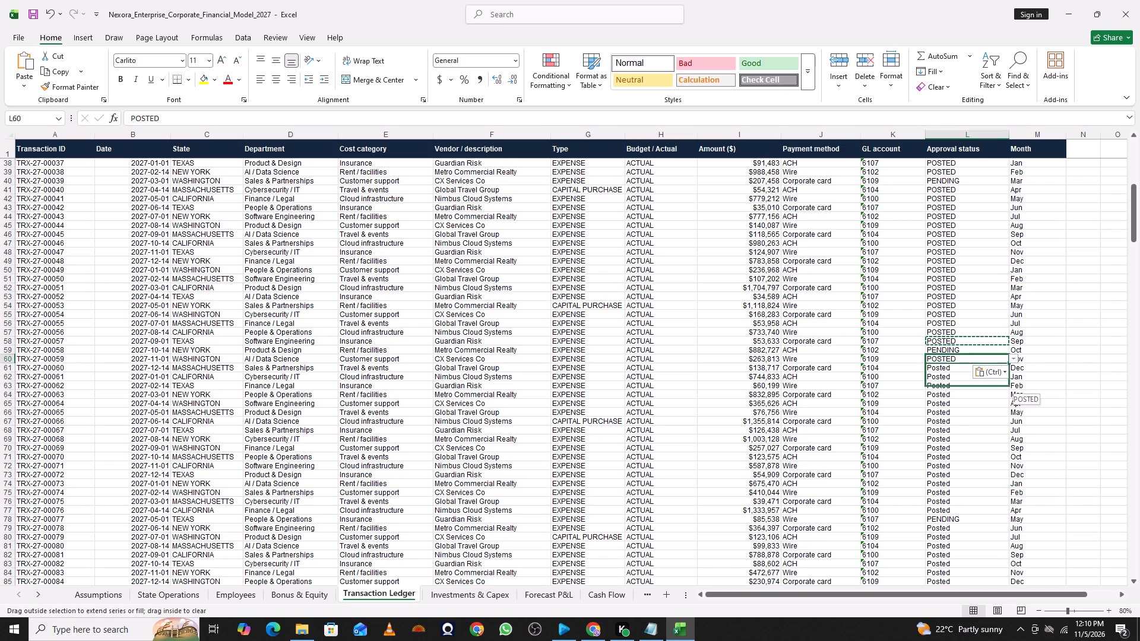
pyautogui.moveTo(1006, 389); pyautogui.dragTo(1004, 510)
# Copy POSTED from L77 and paste it over the Posted entries in Approval status cells L79, L98 and L117.
pyautogui.scroll(-12, 985, 404)
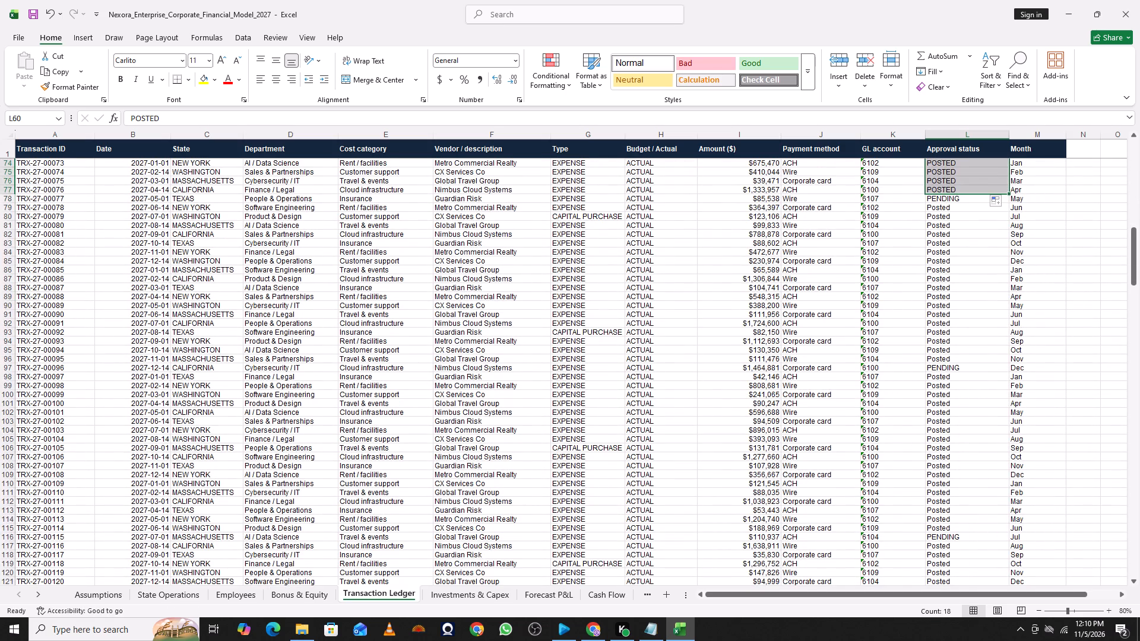
pyautogui.click(957, 209)
pyautogui.hotkey('ctrl', 'v')
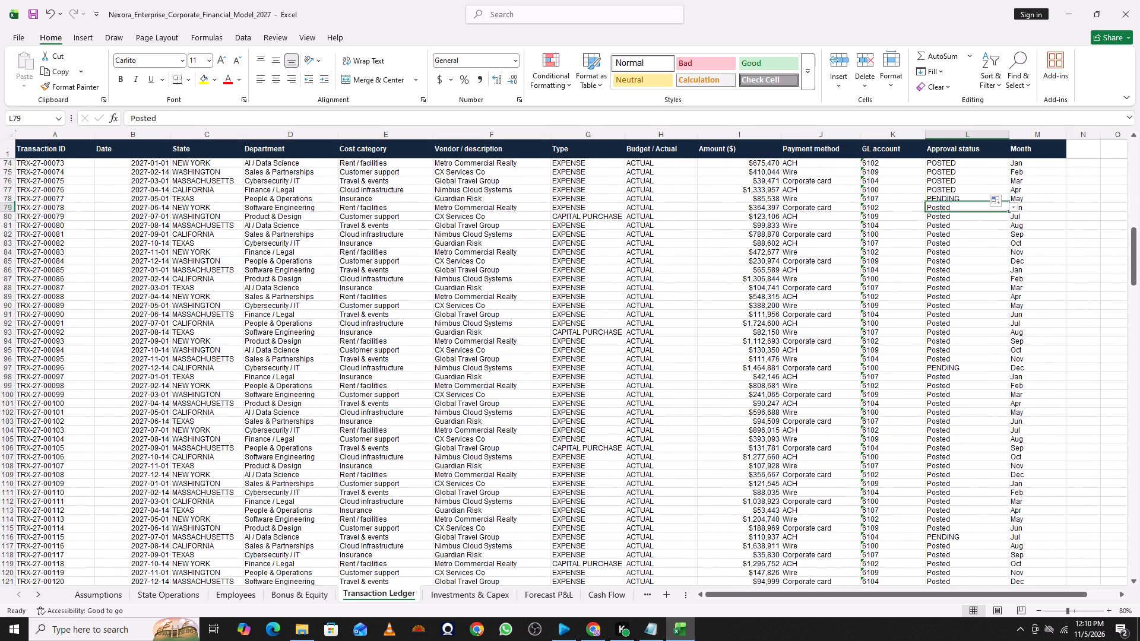
pyautogui.click(959, 190)
pyautogui.hotkey('ctrl', 'c')
pyautogui.click(955, 209)
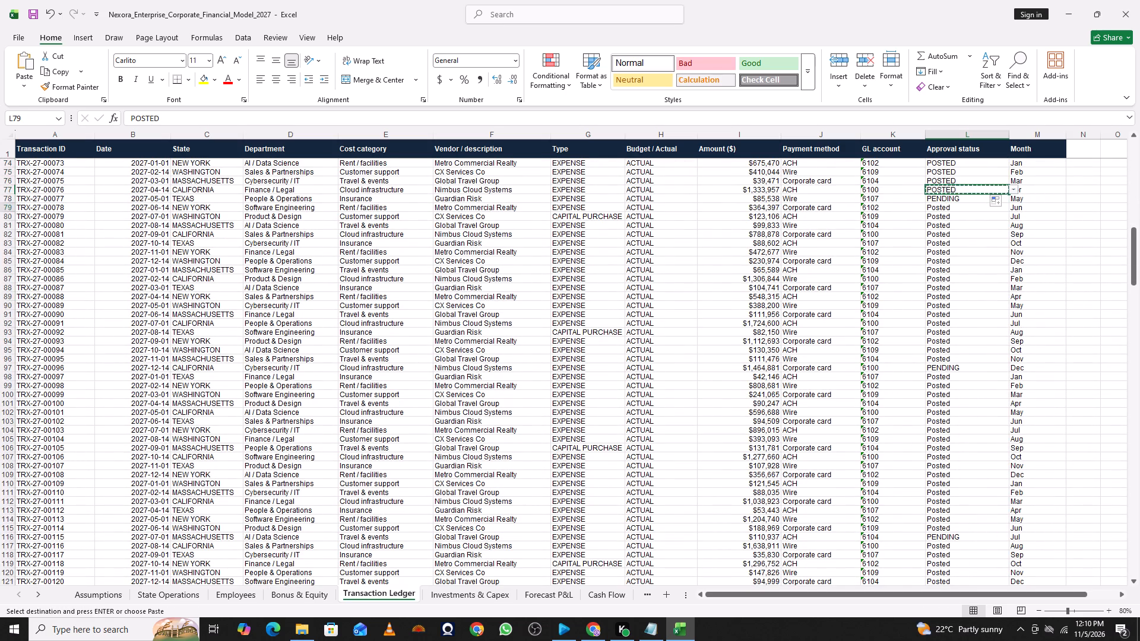
pyautogui.hotkey('ctrl', 'v')
pyautogui.click(972, 375)
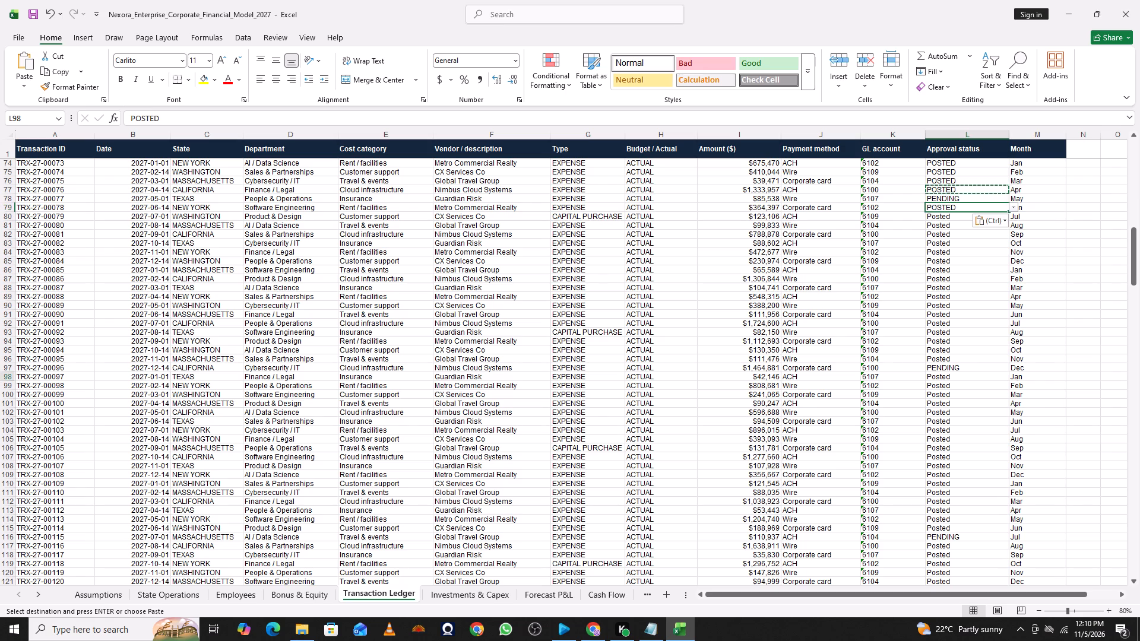
pyautogui.hotkey('ctrl', 'v')
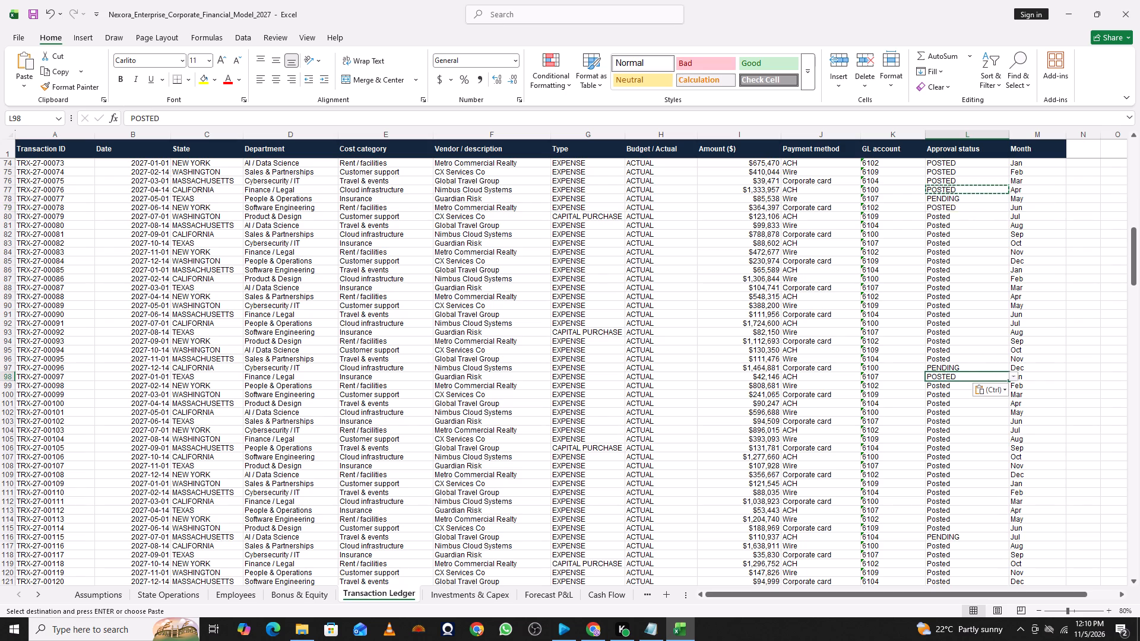
pyautogui.click(967, 546)
pyautogui.hotkey('ctrl', 'v')
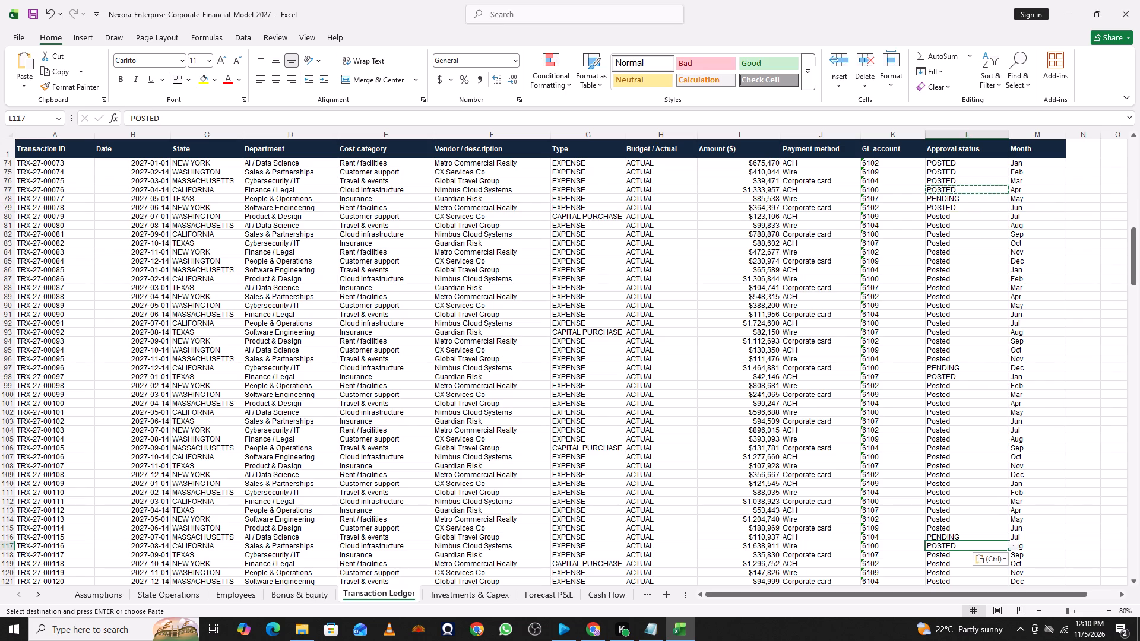
# Fill POSTED down the Approval status column from L98 through L114 and from L79 through L96.
pyautogui.click(979, 377)
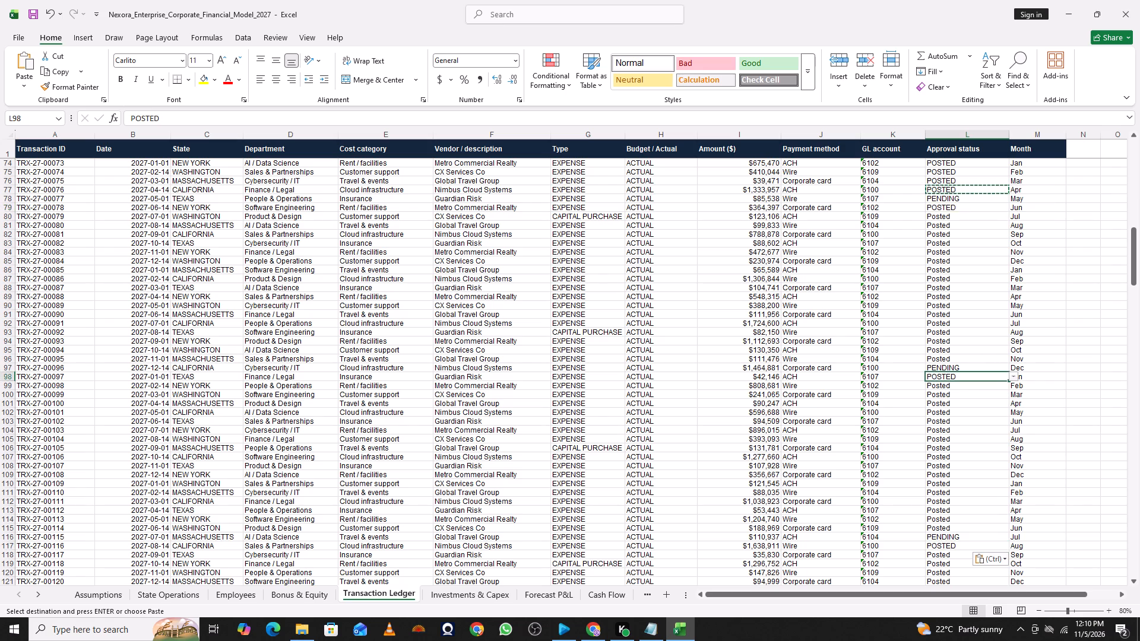
pyautogui.moveTo(1008, 379); pyautogui.dragTo(1003, 526)
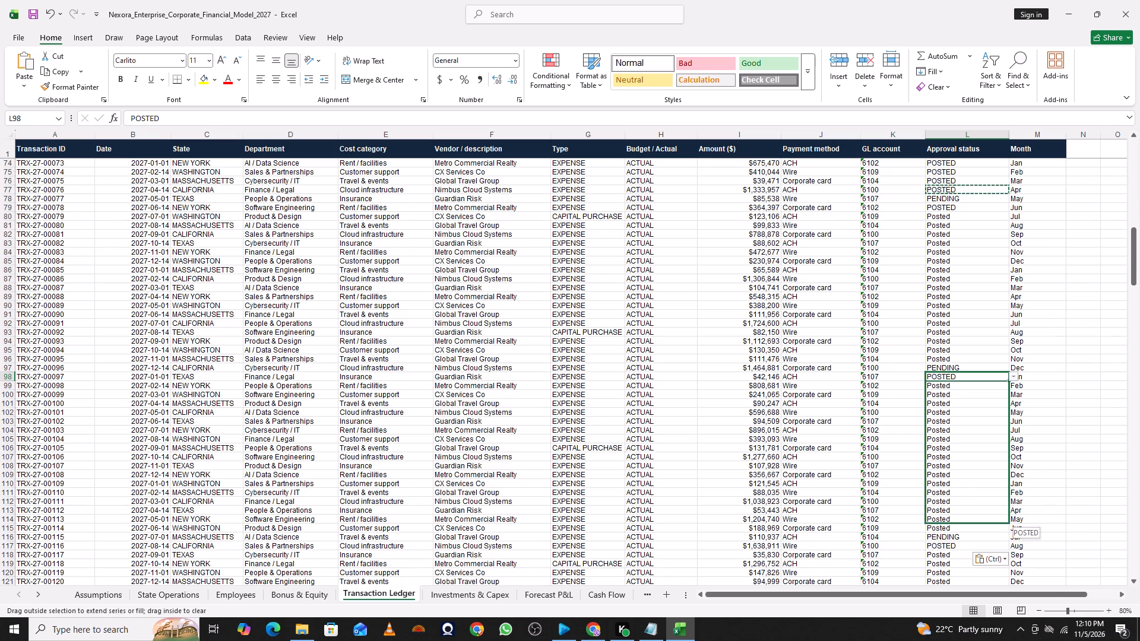
pyautogui.moveTo(1003, 526); pyautogui.dragTo(1004, 527)
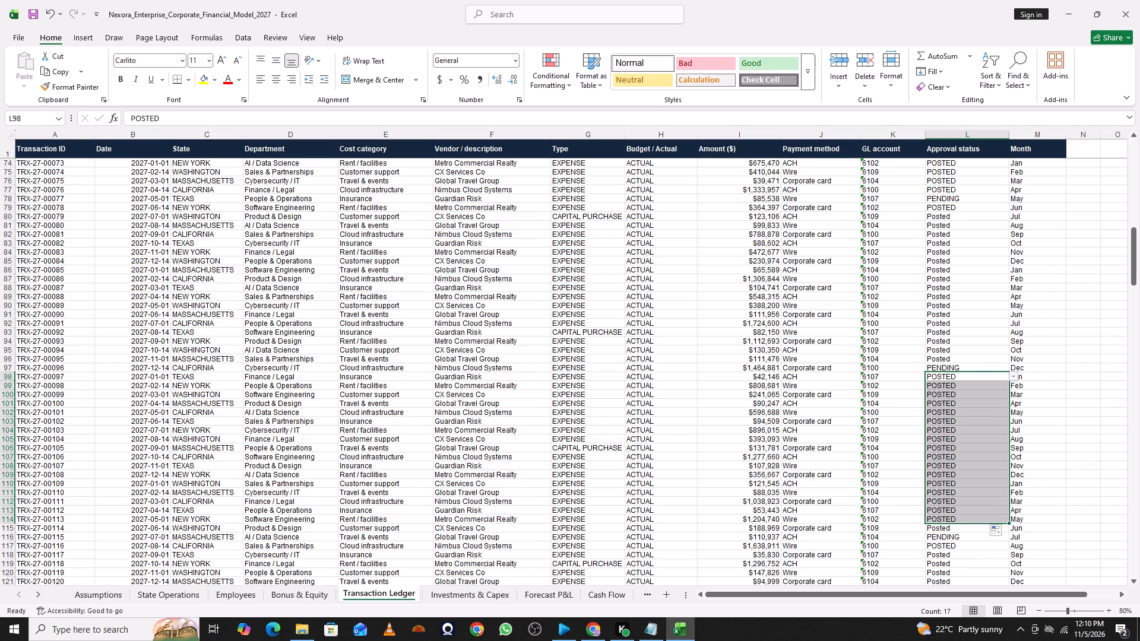
pyautogui.click(999, 208)
pyautogui.moveTo(1008, 210); pyautogui.dragTo(1003, 354)
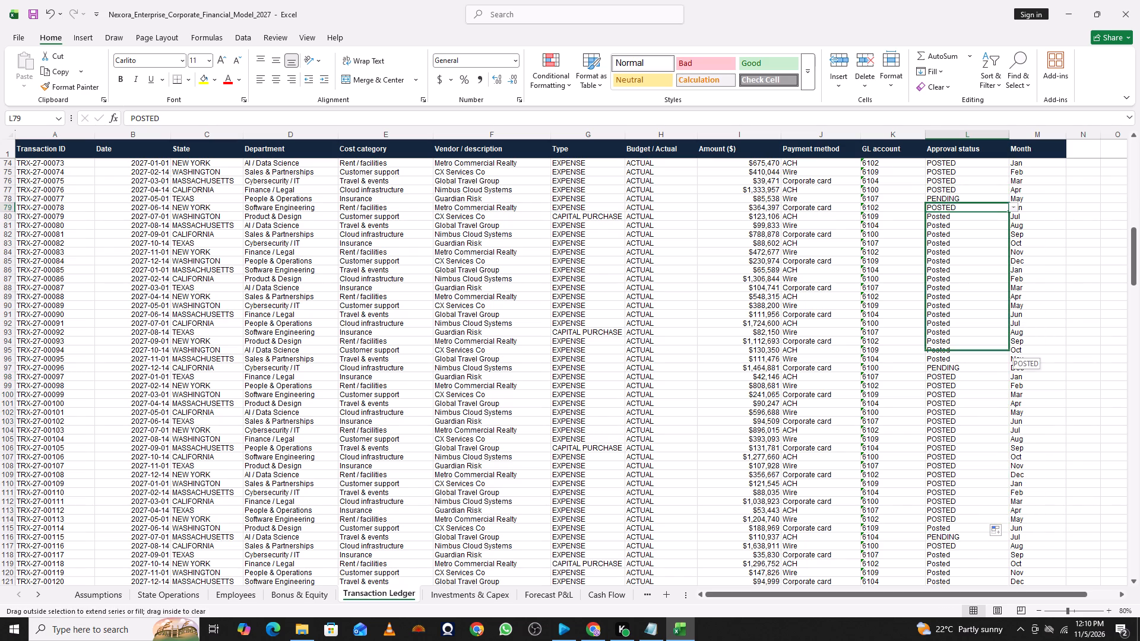
pyautogui.moveTo(1003, 354); pyautogui.dragTo(1004, 359)
# Fill POSTED down the Approval status column from L117 through L134.
pyautogui.scroll(-4, 987, 309)
pyautogui.scroll(1, 987, 315)
pyautogui.scroll(-9, 987, 315)
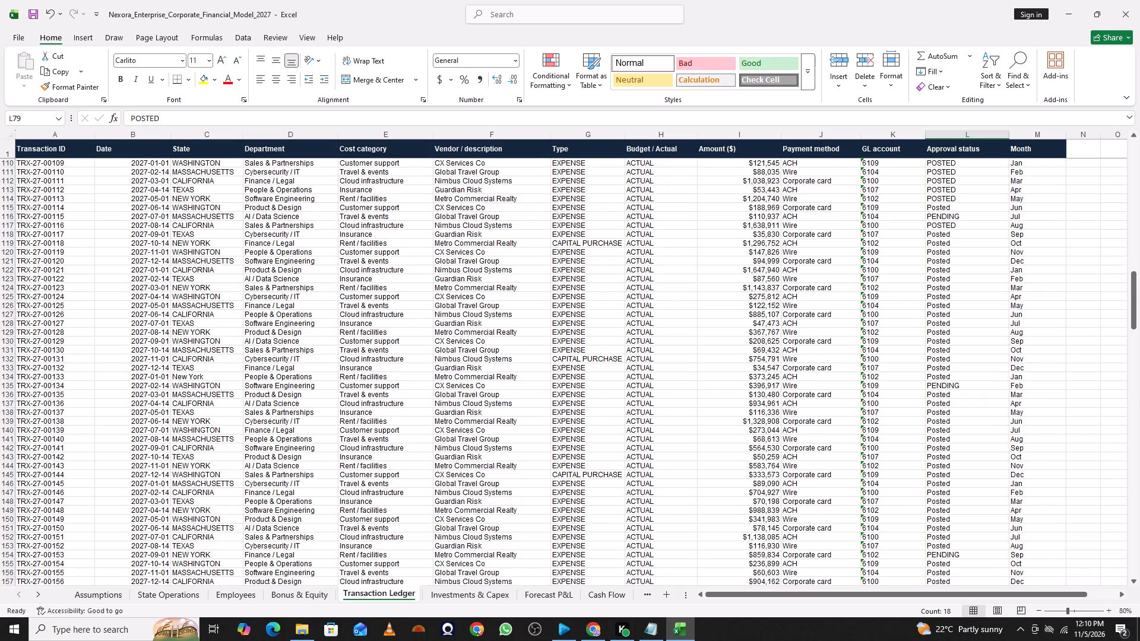
pyautogui.click(984, 223)
pyautogui.moveTo(1007, 229); pyautogui.dragTo(1002, 367)
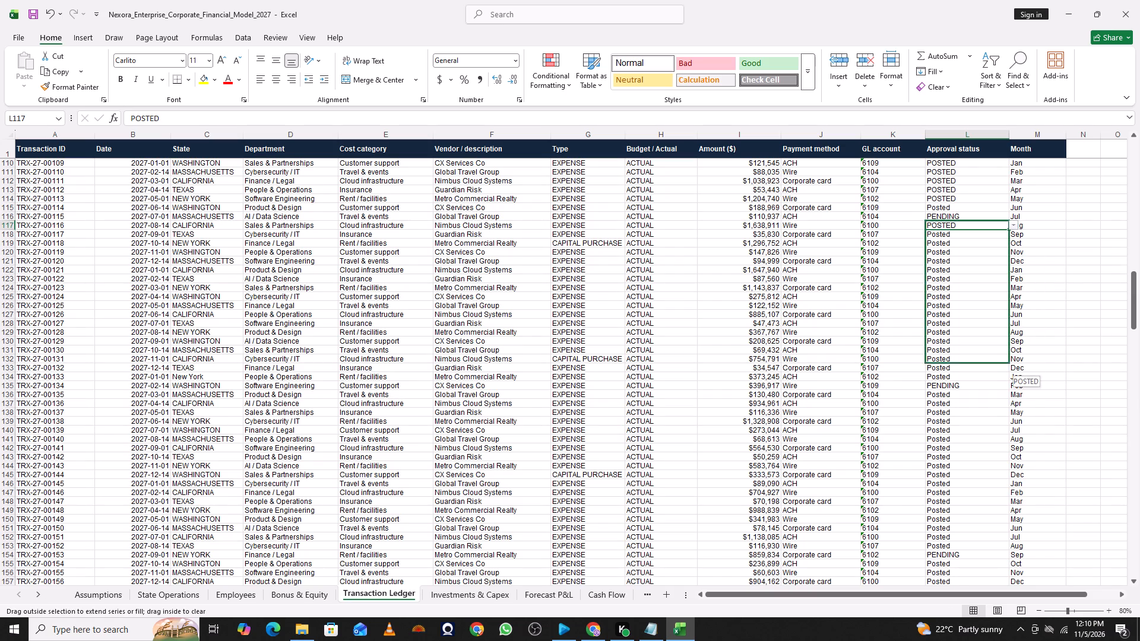
pyautogui.moveTo(1002, 367); pyautogui.dragTo(1003, 378)
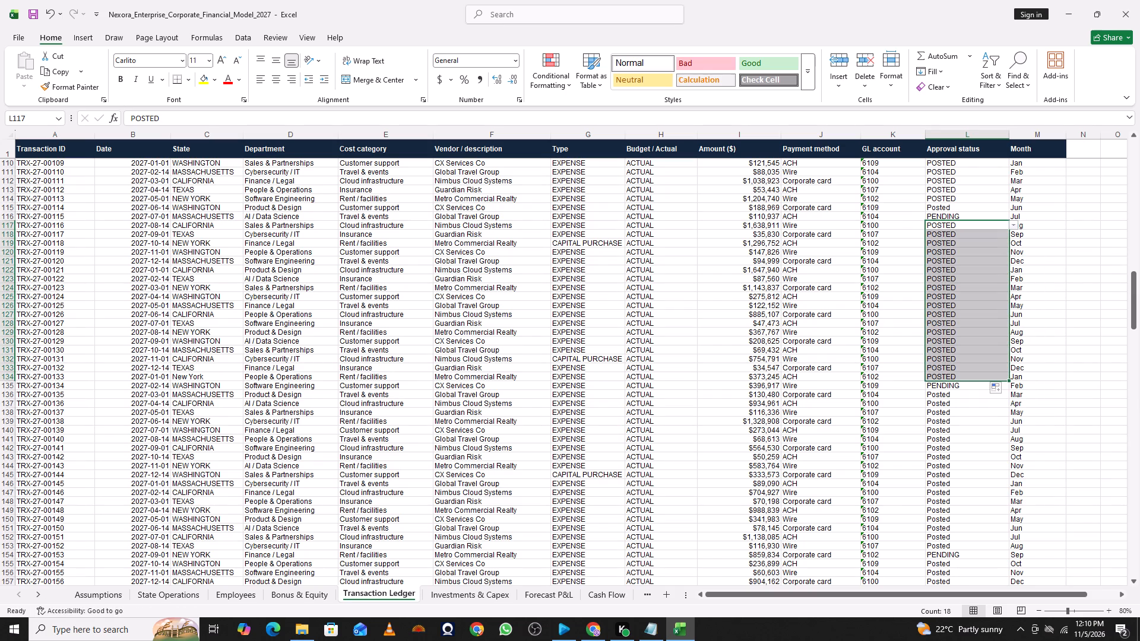
# Copy POSTED from L134 and paste it over the Posted entries in Approval status cells L136 and L155.
pyautogui.click(955, 394)
pyautogui.hotkey('ctrl', 'v')
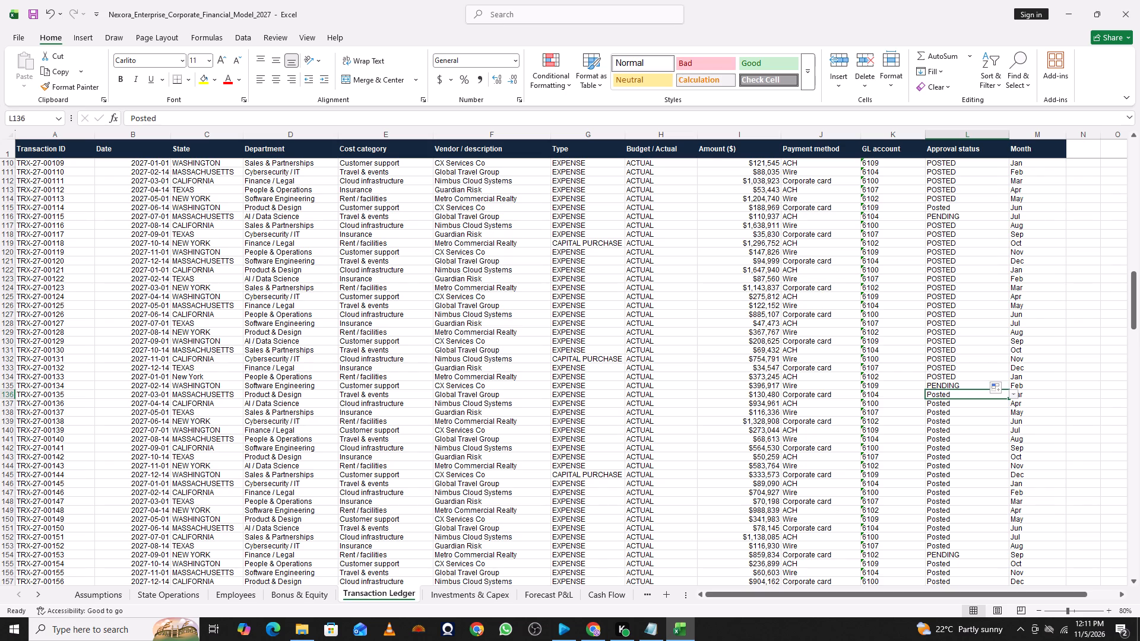
pyautogui.click(959, 376)
pyautogui.hotkey('ctrl', 'c')
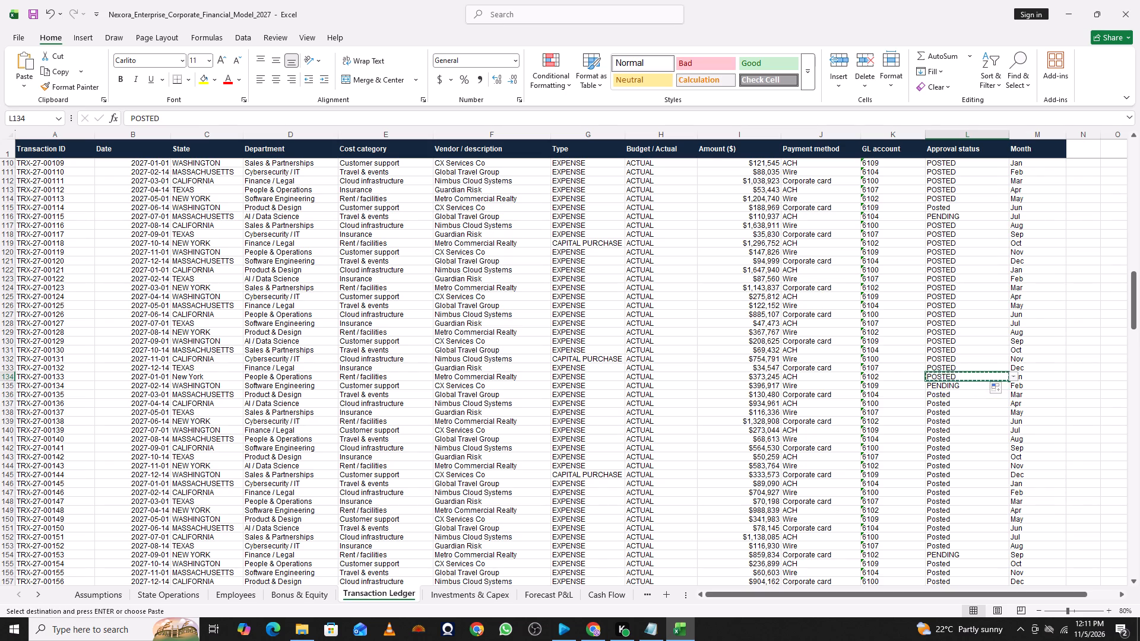
pyautogui.click(961, 398)
pyautogui.hotkey('ctrl', 'v')
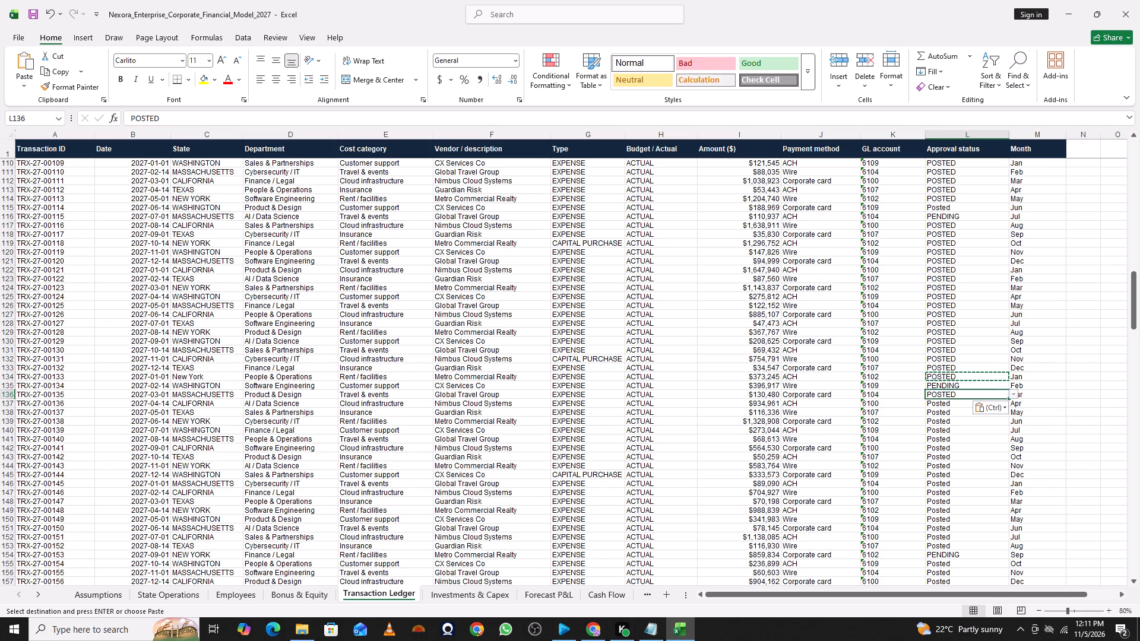
pyautogui.click(957, 563)
pyautogui.hotkey('ctrl', 'v')
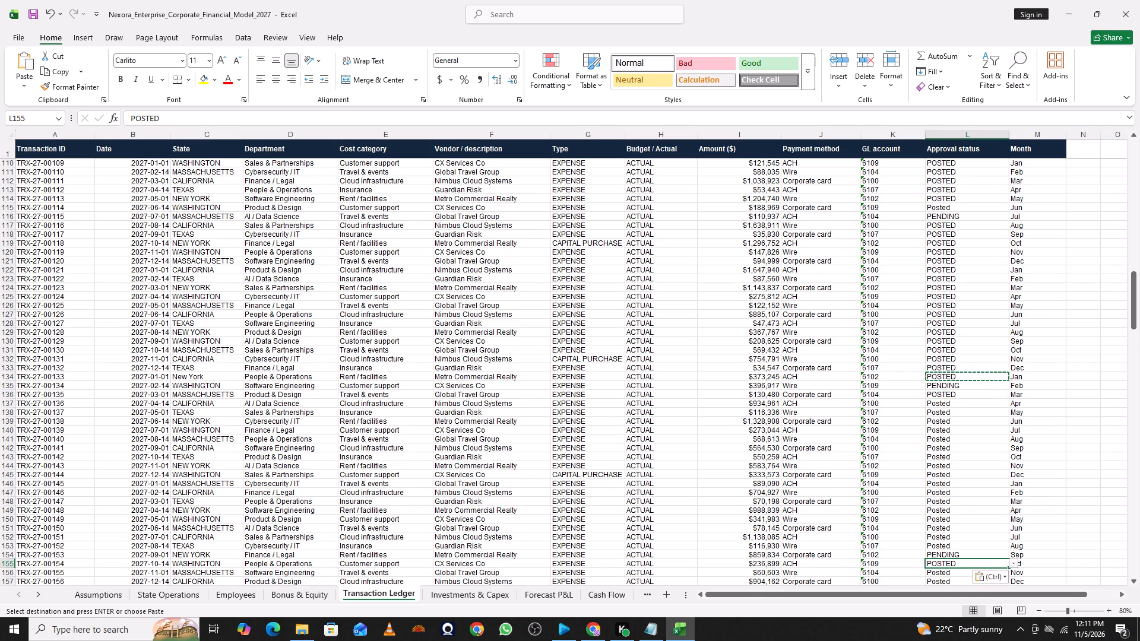
# Paste the copied POSTED over the Posted entries in Approval status cells L174, L193, L212 and L231.
pyautogui.scroll(-7, 959, 531)
pyautogui.click(961, 547)
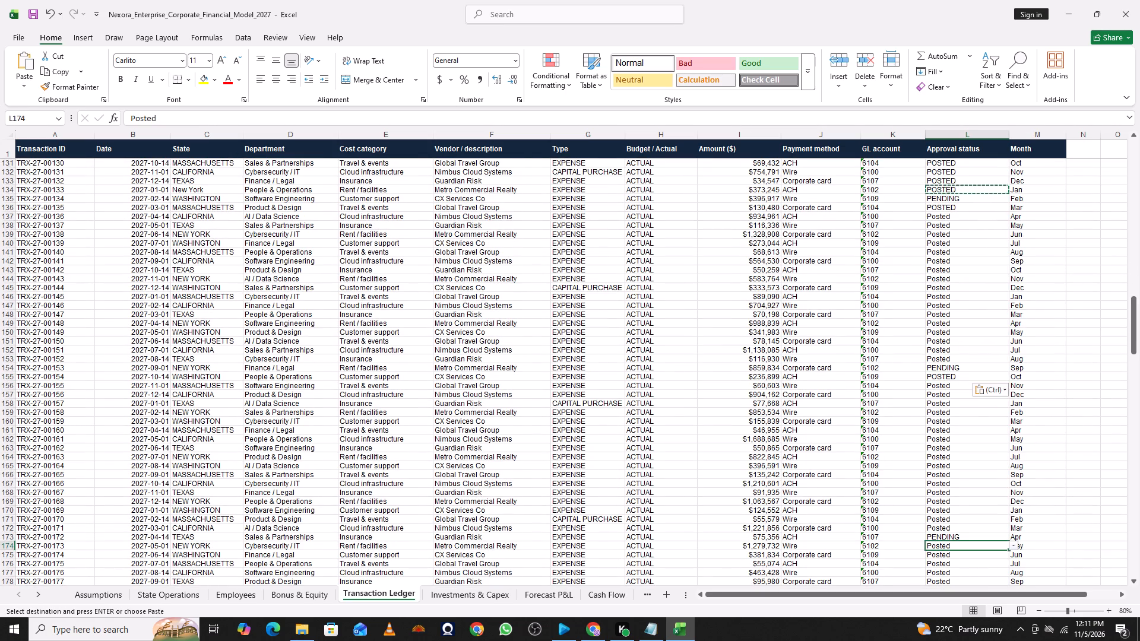
pyautogui.hotkey('ctrl', 'v')
pyautogui.scroll(-7, 964, 499)
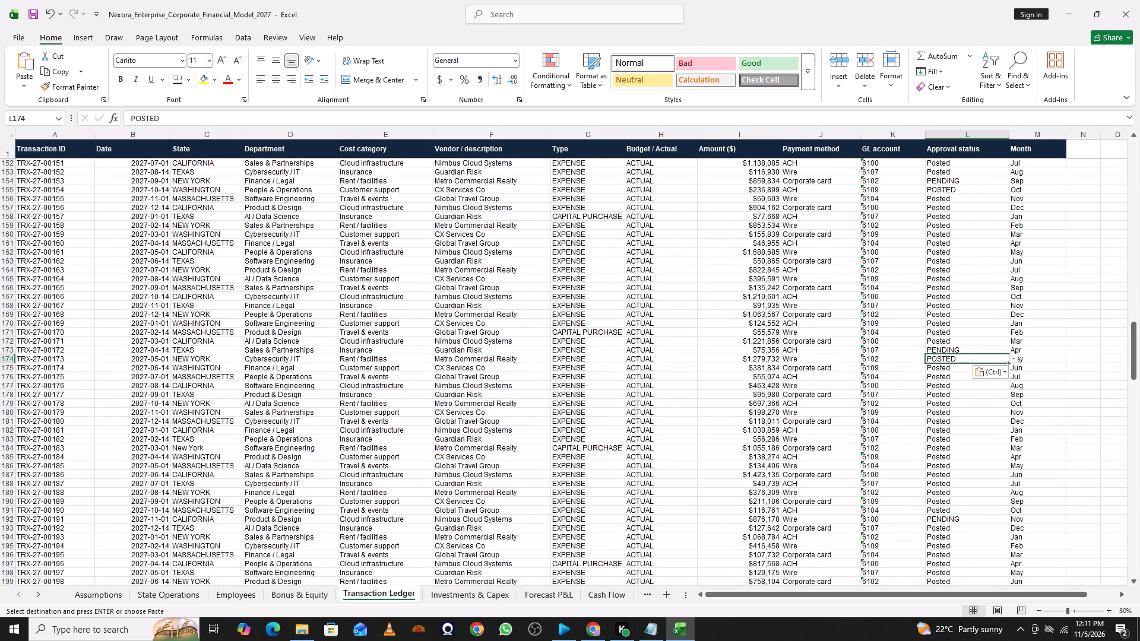
pyautogui.click(954, 531)
pyautogui.hotkey('ctrl', 'v')
pyautogui.scroll(-7, 964, 497)
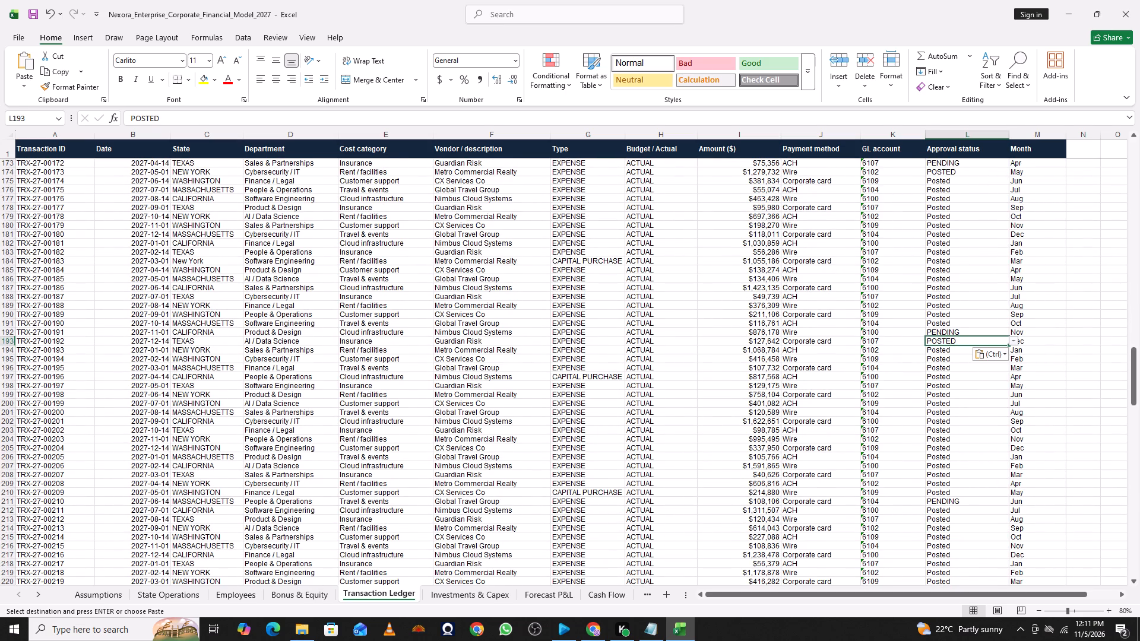
pyautogui.click(958, 511)
pyautogui.hotkey('ctrl', 'v')
pyautogui.scroll(-6, 958, 506)
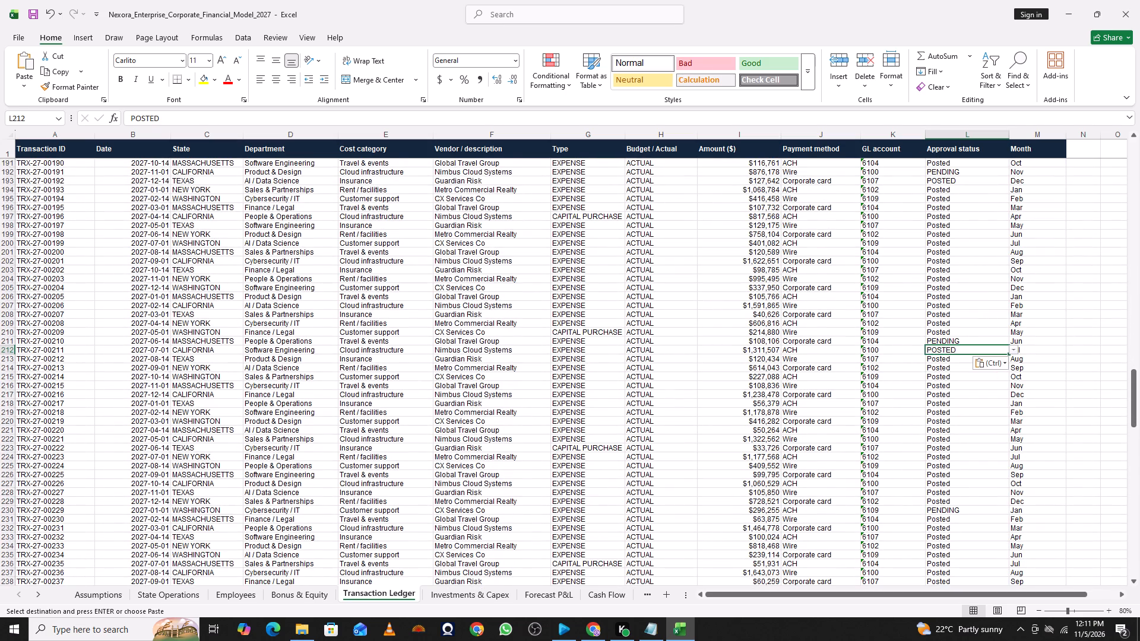
pyautogui.click(957, 520)
pyautogui.hotkey('ctrl', 'v')
pyautogui.scroll(-7, 962, 486)
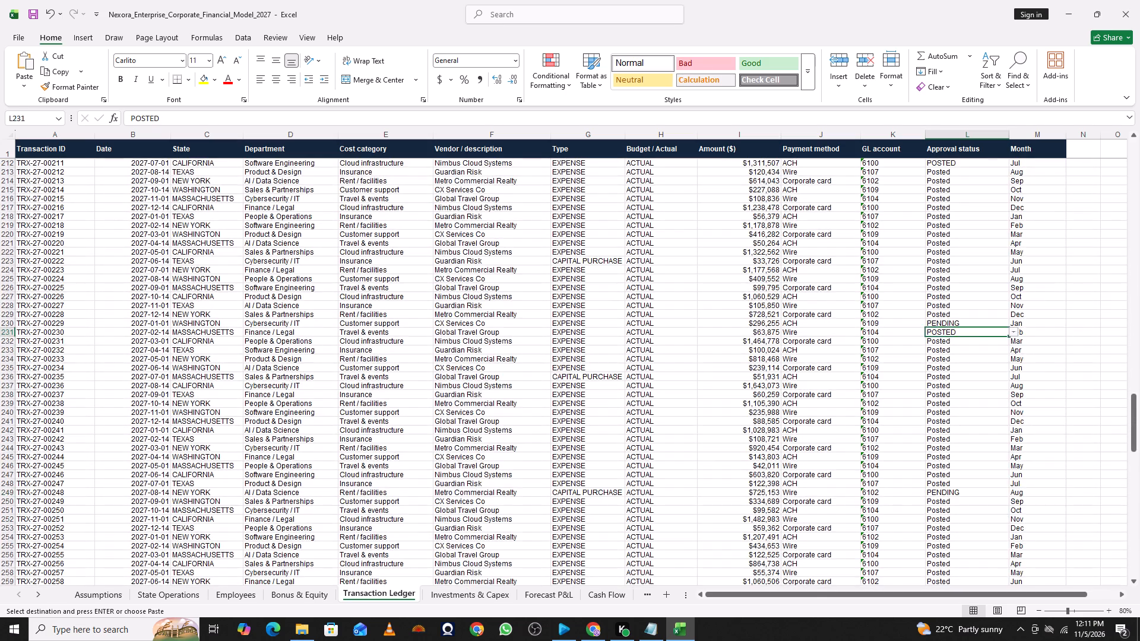
# Paste the copied POSTED over the Posted entries in Approval status cells L250, L269, L288 and L307.
pyautogui.scroll(-2, 955, 515)
pyautogui.click(958, 450)
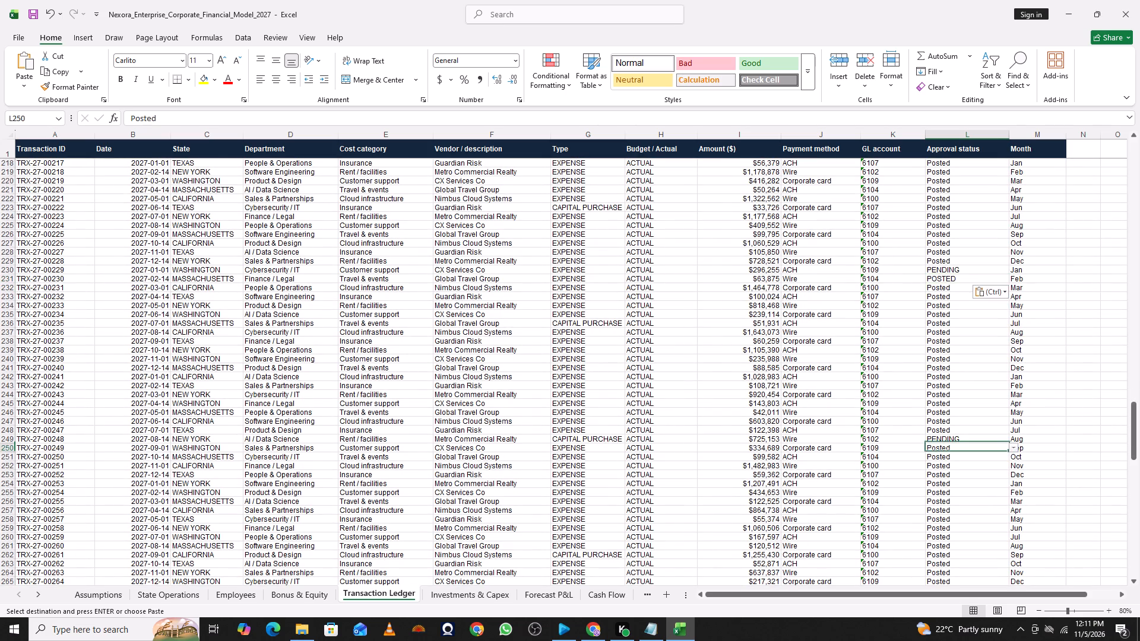
pyautogui.hotkey('ctrl', 'v')
pyautogui.scroll(-6, 956, 494)
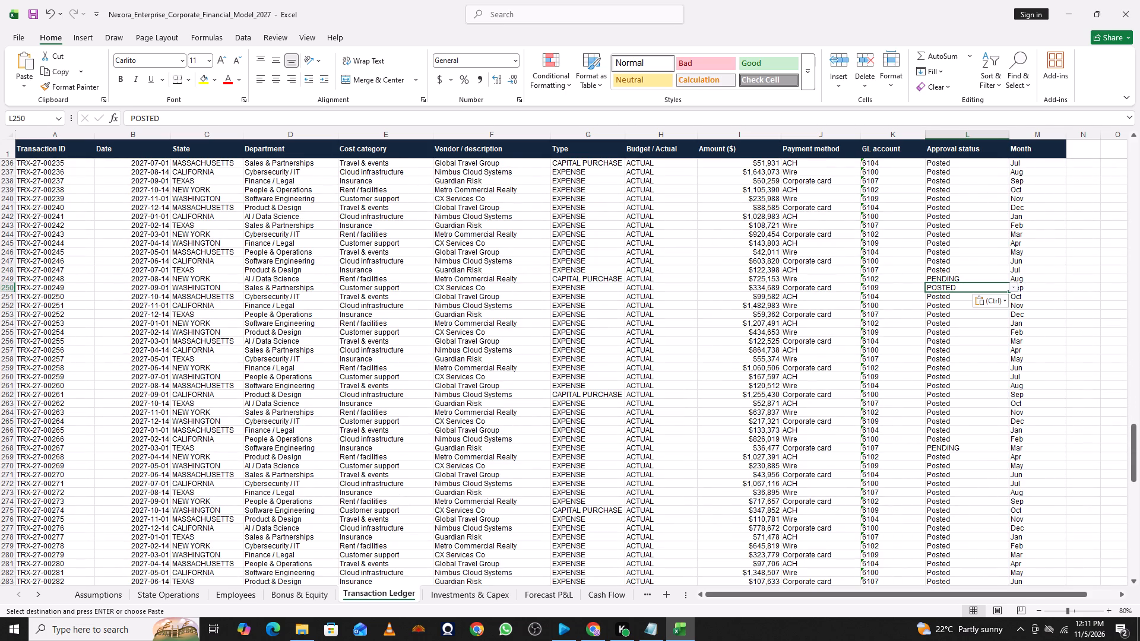
pyautogui.click(955, 457)
pyautogui.hotkey('ctrl', 'v')
pyautogui.scroll(-5, 954, 486)
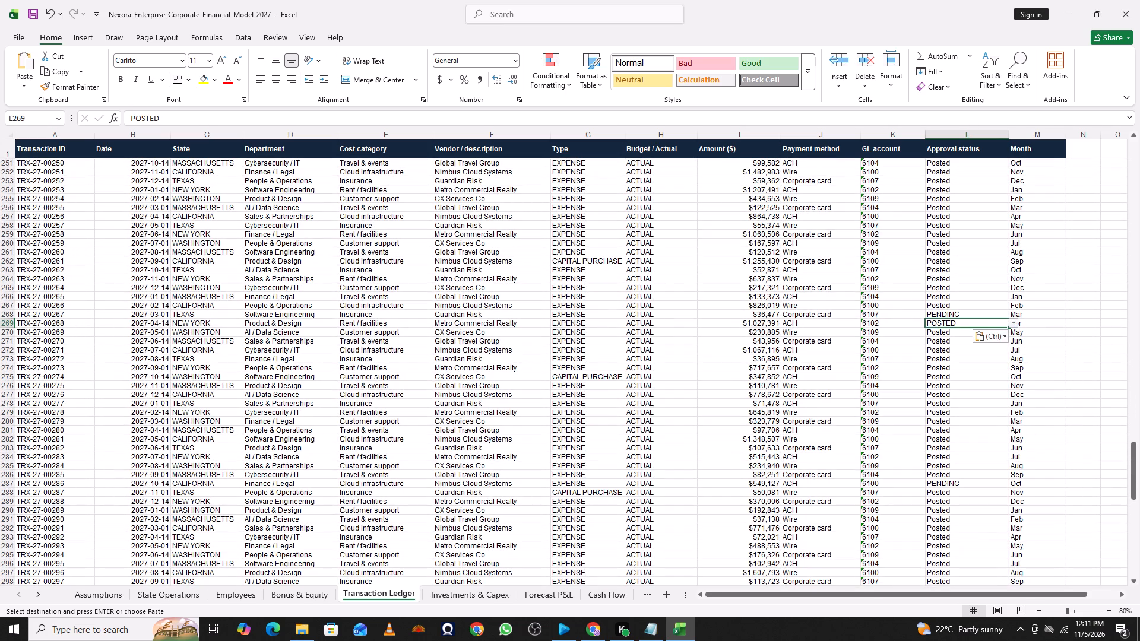
pyautogui.click(956, 491)
pyautogui.hotkey('ctrl', 'v')
pyautogui.scroll(-5, 951, 534)
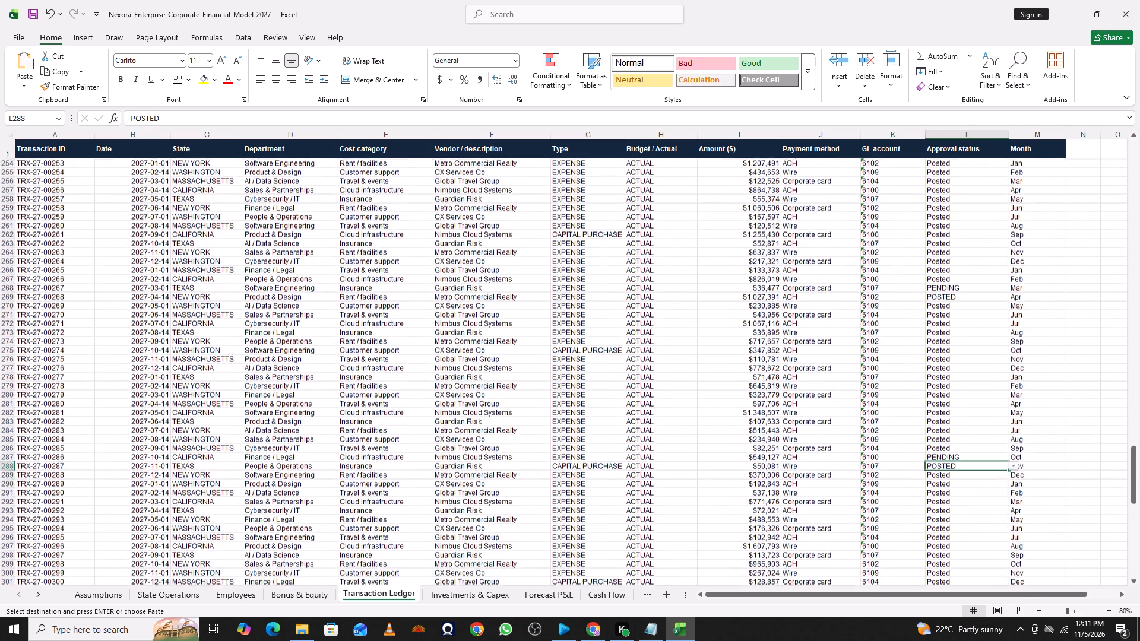
pyautogui.scroll(-1, 951, 535)
pyautogui.click(952, 501)
pyautogui.hotkey('ctrl', 'v')
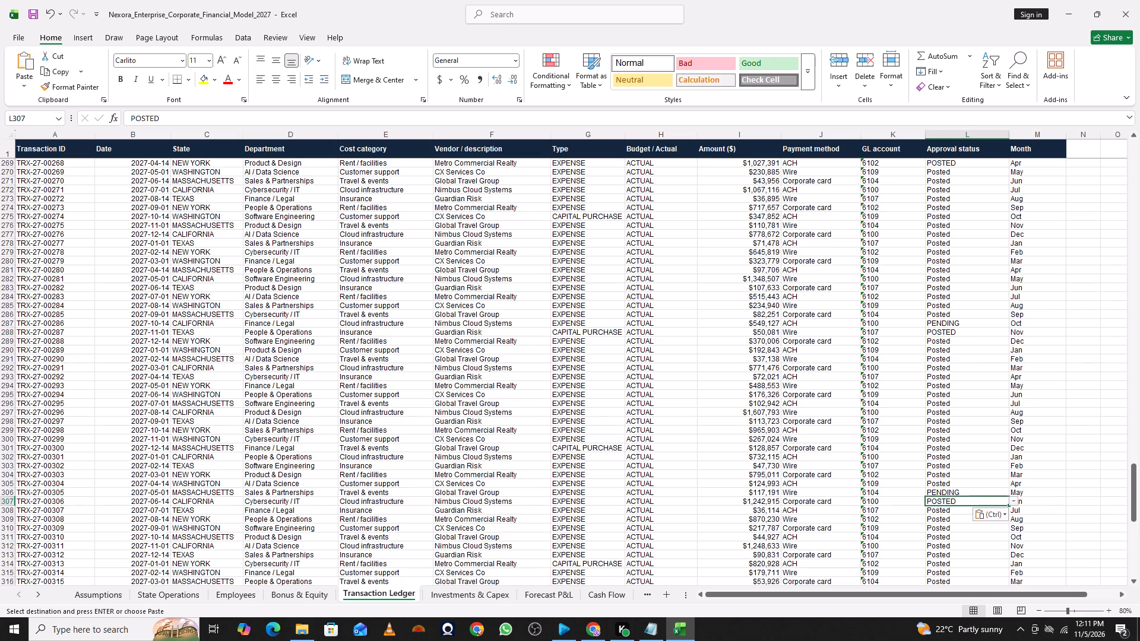
# Fill POSTED down the Approval status column from L288 through L305 and from L269 through L286.
pyautogui.click(984, 328)
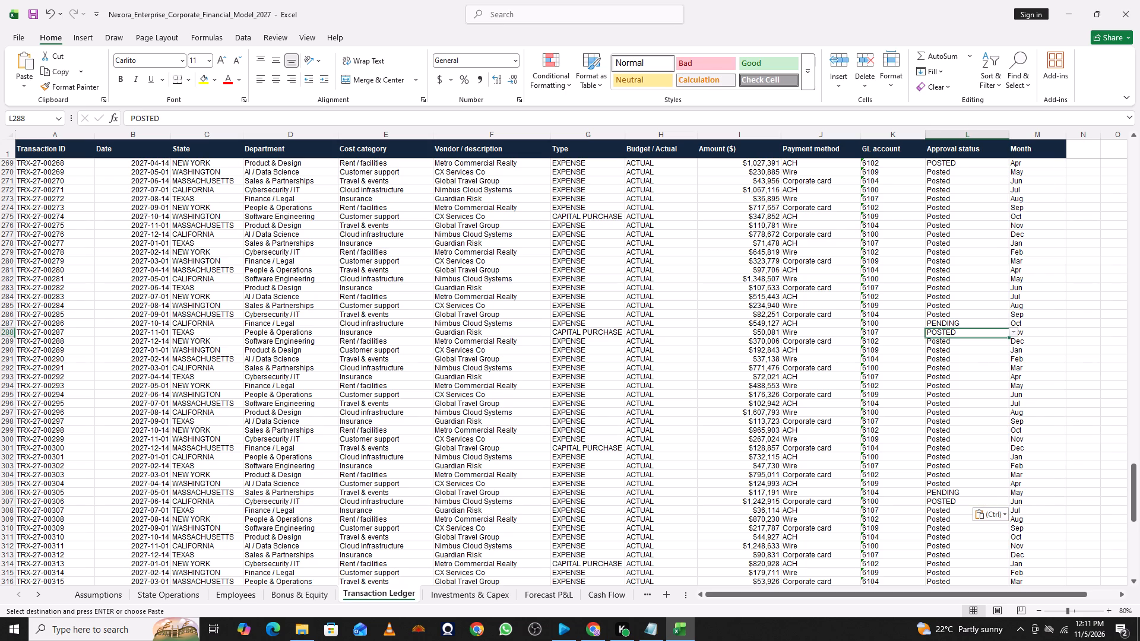
pyautogui.moveTo(1007, 336); pyautogui.dragTo(999, 465)
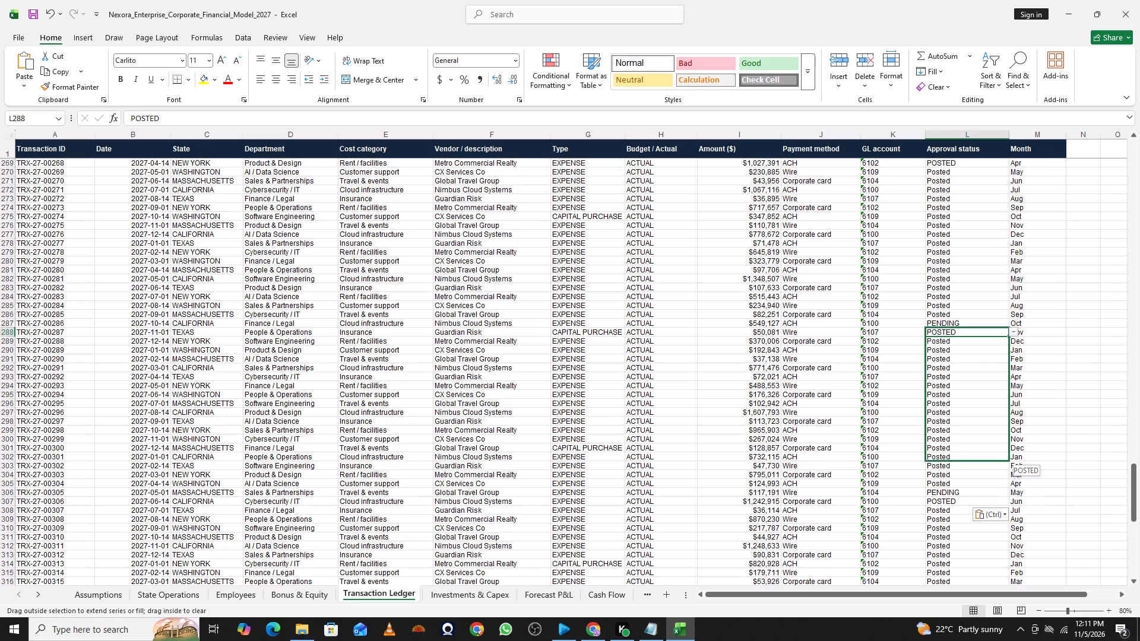
pyautogui.moveTo(999, 465); pyautogui.dragTo(998, 484)
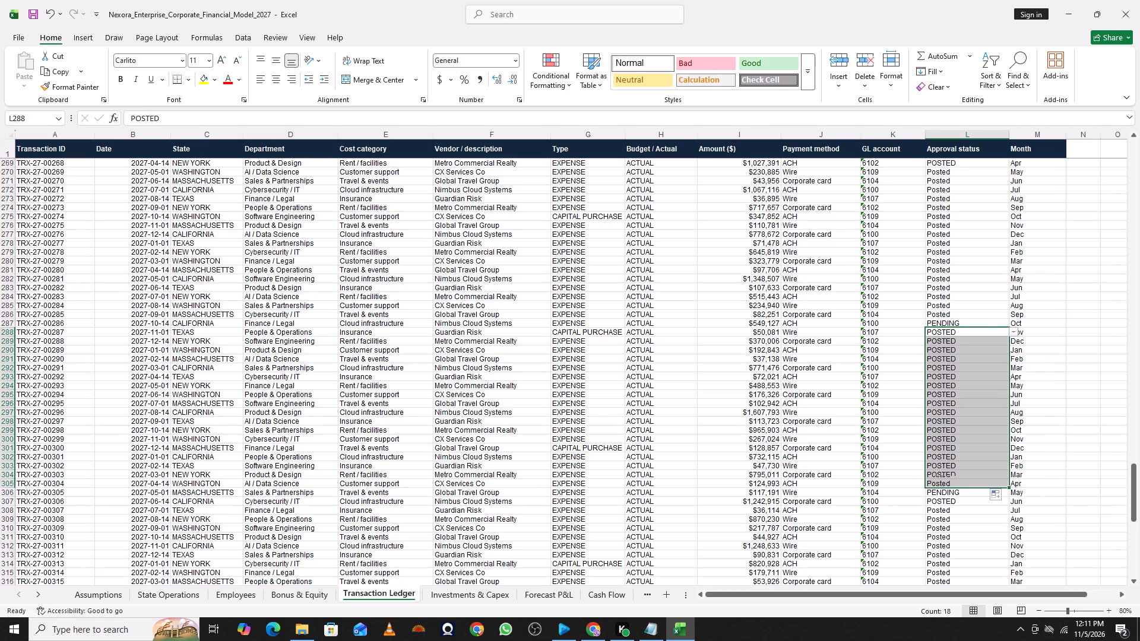
pyautogui.scroll(5, 979, 323)
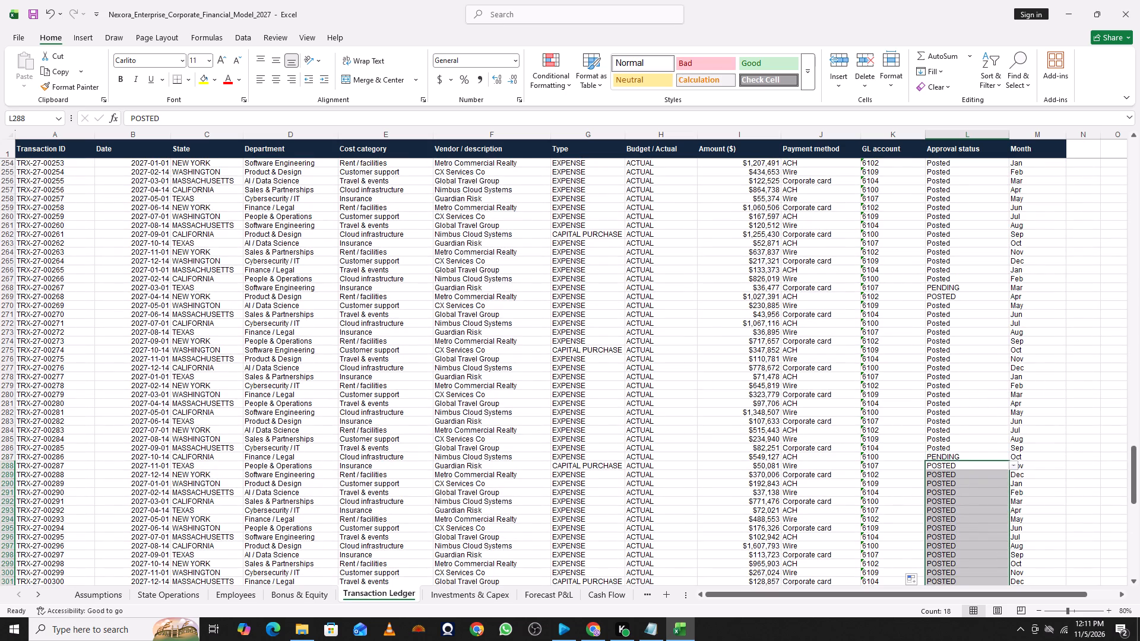
pyautogui.click(984, 296)
pyautogui.moveTo(1007, 301); pyautogui.dragTo(999, 430)
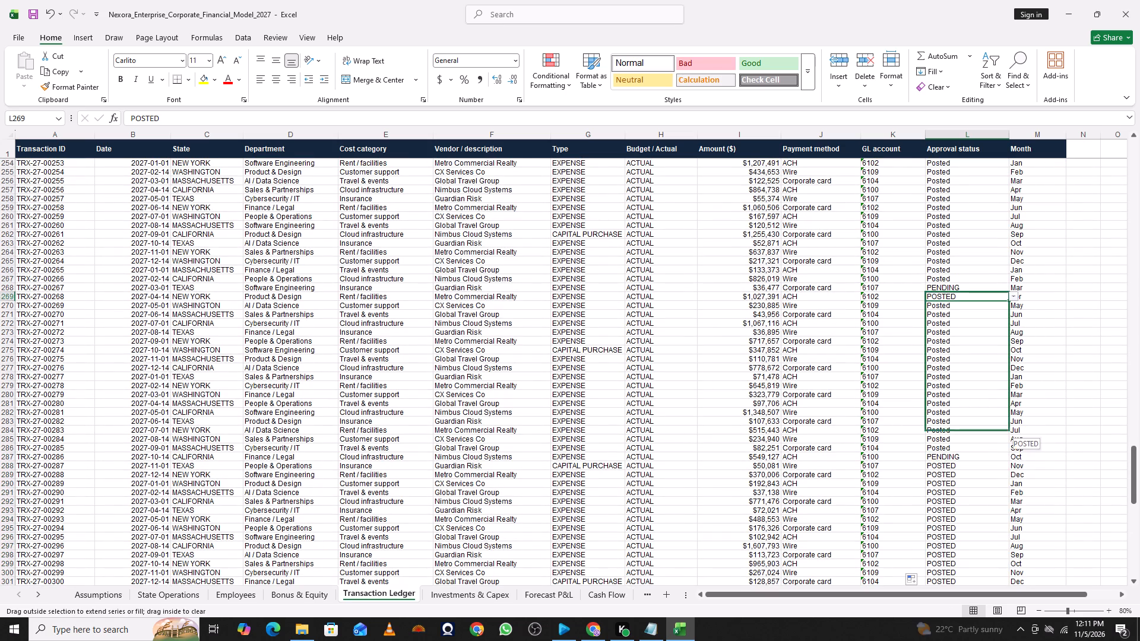
pyautogui.moveTo(999, 430); pyautogui.dragTo(999, 447)
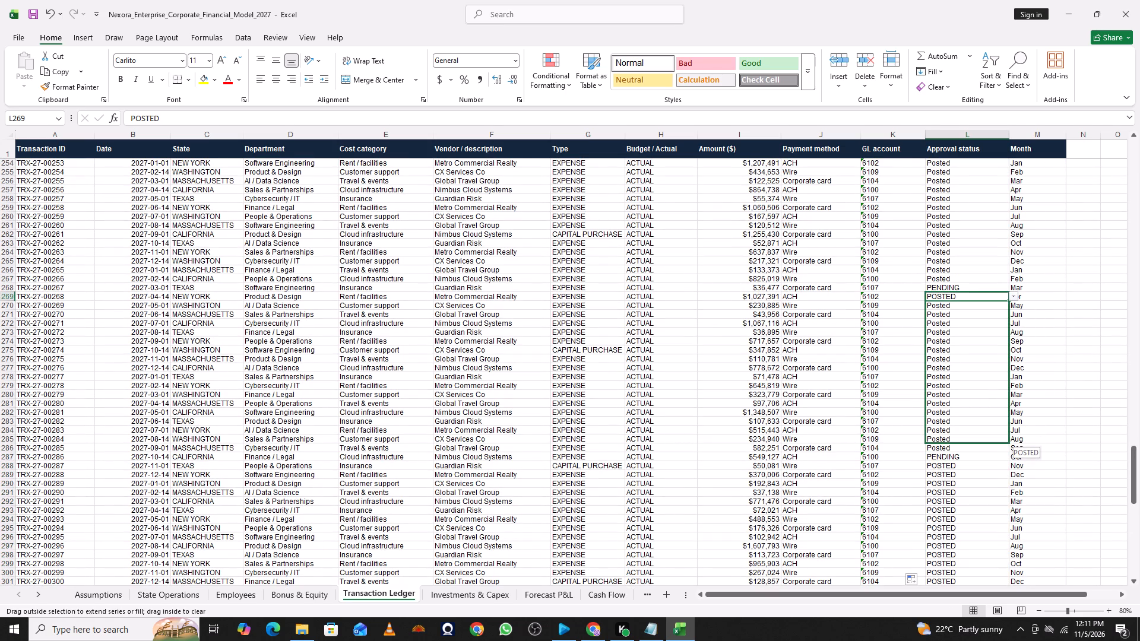
pyautogui.moveTo(999, 447); pyautogui.dragTo(999, 448)
# Fill POSTED down the Approval status column from L250 through L267 and from L231 through L248.
pyautogui.scroll(7, 997, 387)
pyautogui.scroll(1, 991, 309)
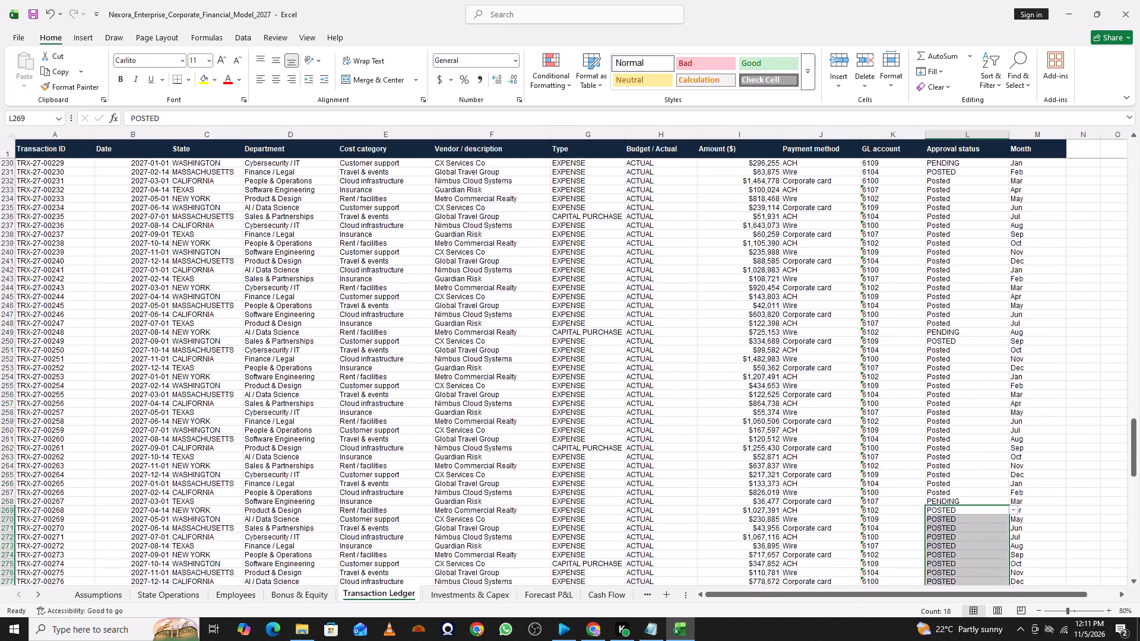
pyautogui.scroll(2, 991, 309)
pyautogui.click(995, 394)
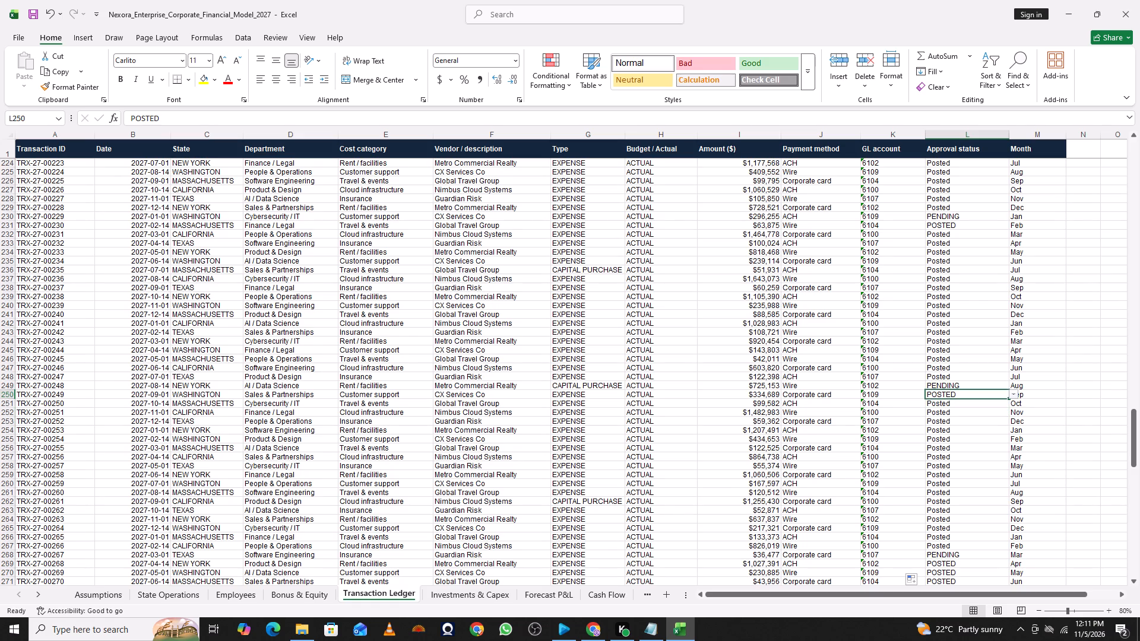
pyautogui.moveTo(1008, 398); pyautogui.dragTo(1000, 547)
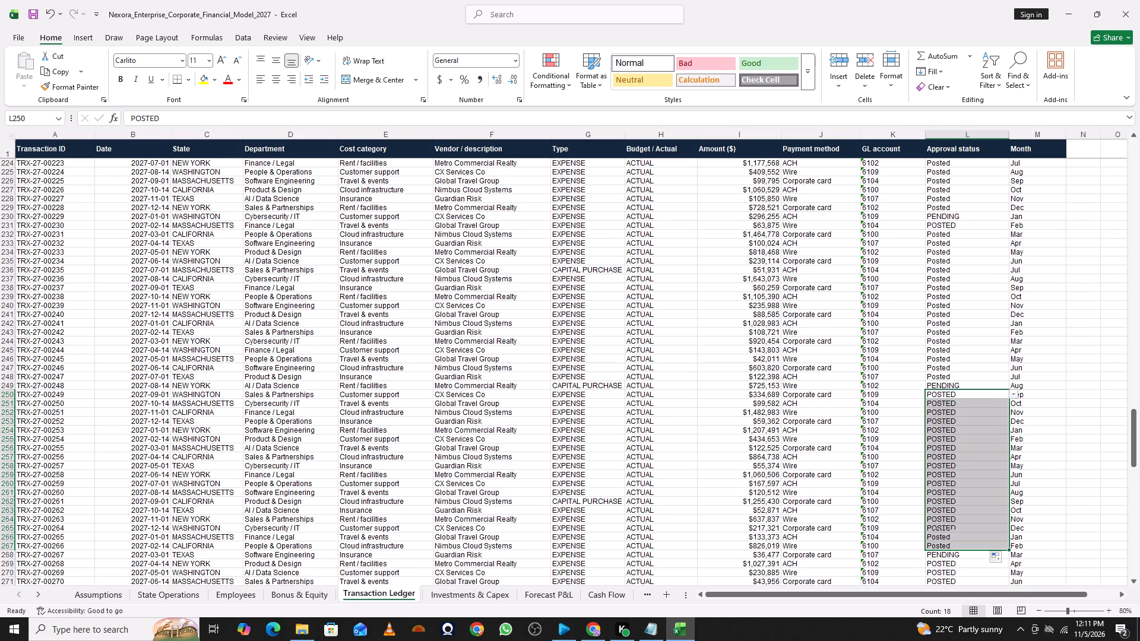
pyautogui.scroll(3, 969, 335)
pyautogui.click(976, 307)
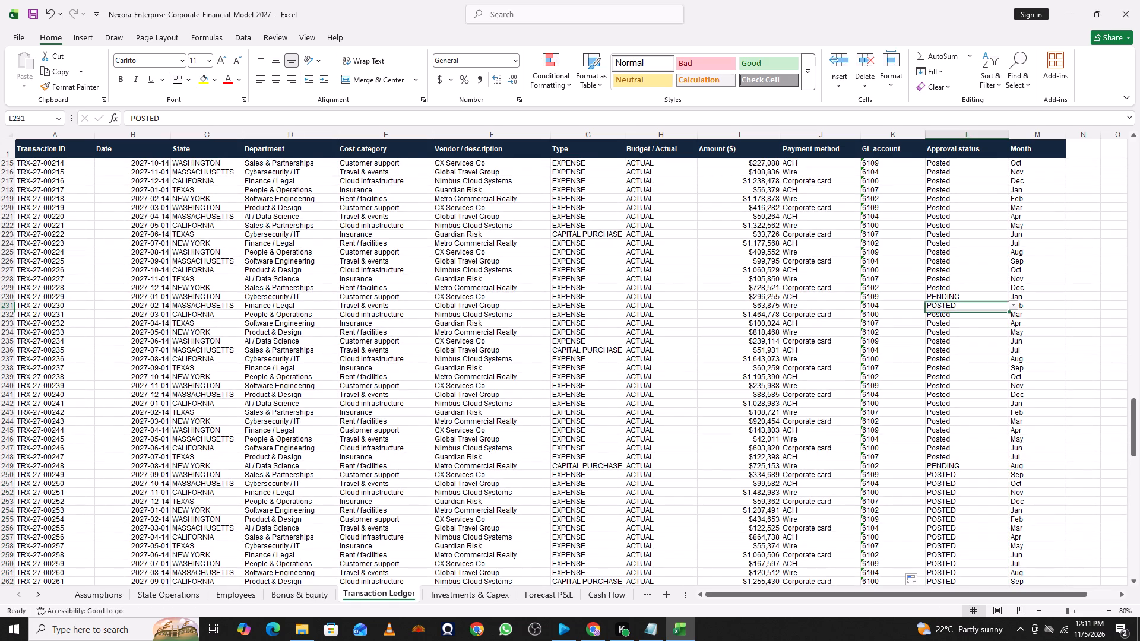
pyautogui.moveTo(1007, 309); pyautogui.dragTo(997, 459)
# Fill POSTED down the Approval status column from L212 through L229.
pyautogui.scroll(5, 993, 389)
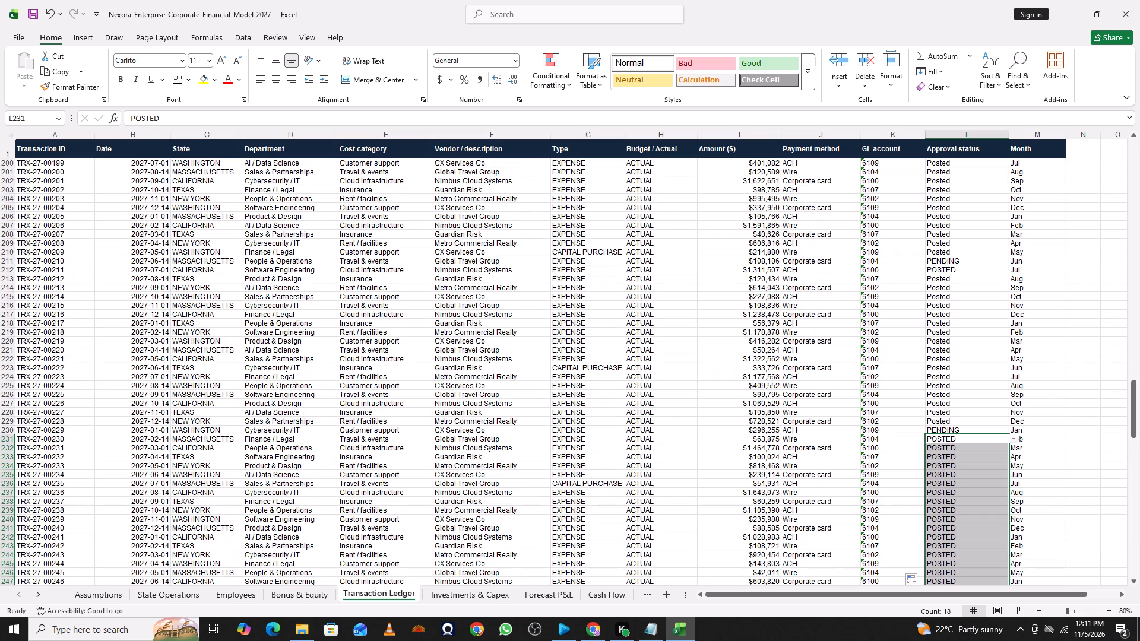
pyautogui.click(973, 268)
pyautogui.moveTo(1008, 272); pyautogui.dragTo(999, 340)
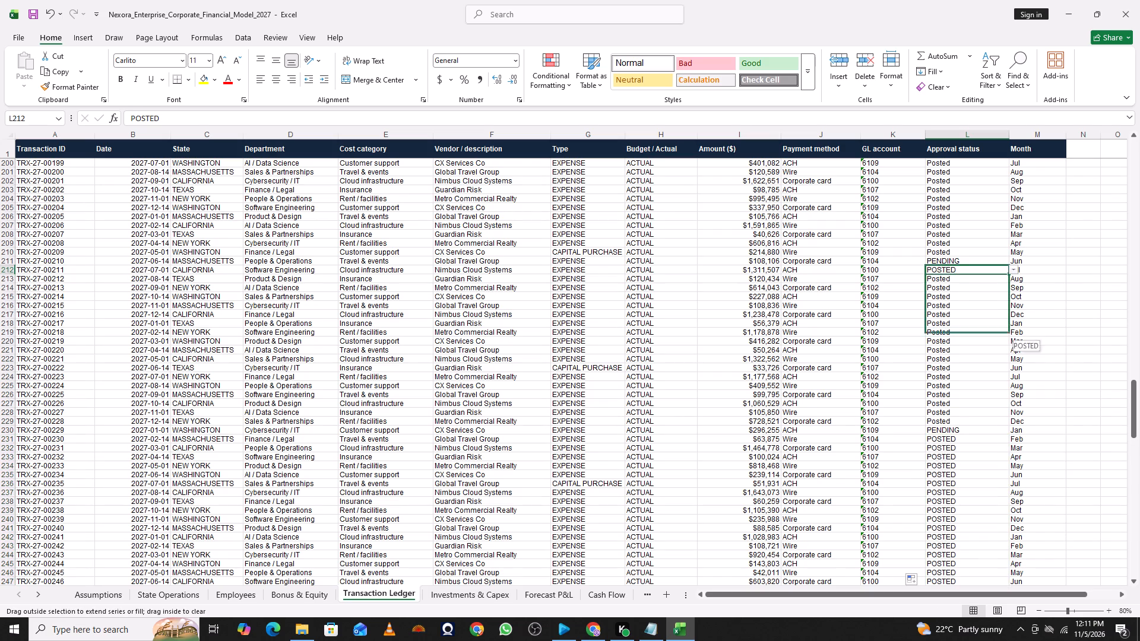
pyautogui.moveTo(999, 340); pyautogui.dragTo(998, 421)
pyautogui.scroll(3, 999, 389)
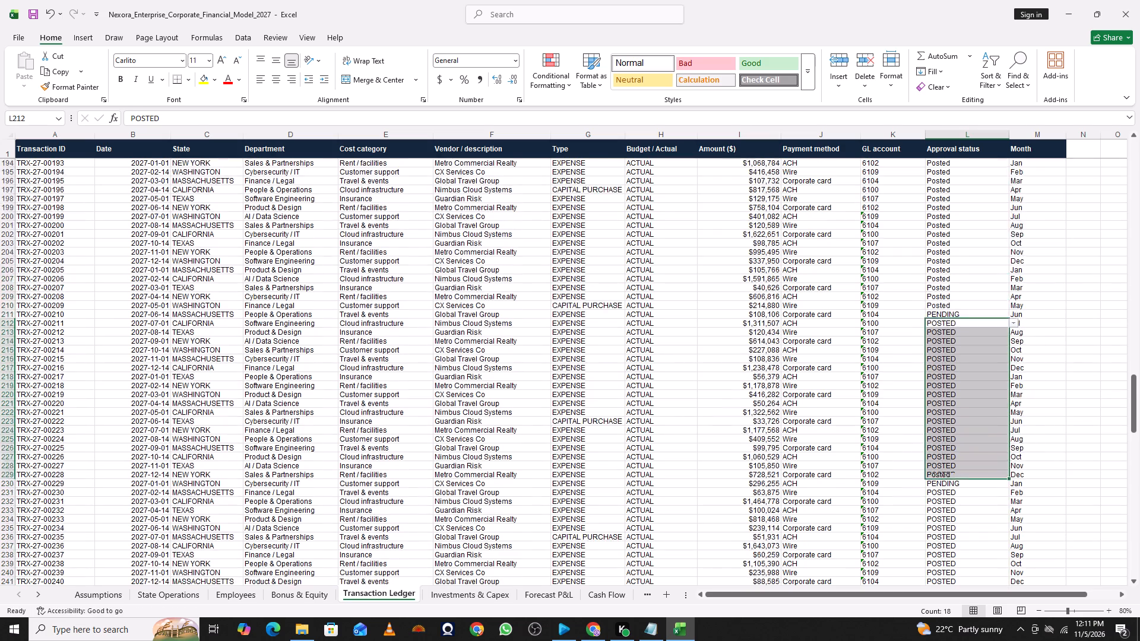
# Fill POSTED down the Approval status column from L193 through L210 and from L174 through L190.
pyautogui.scroll(3, 999, 389)
pyautogui.click(986, 262)
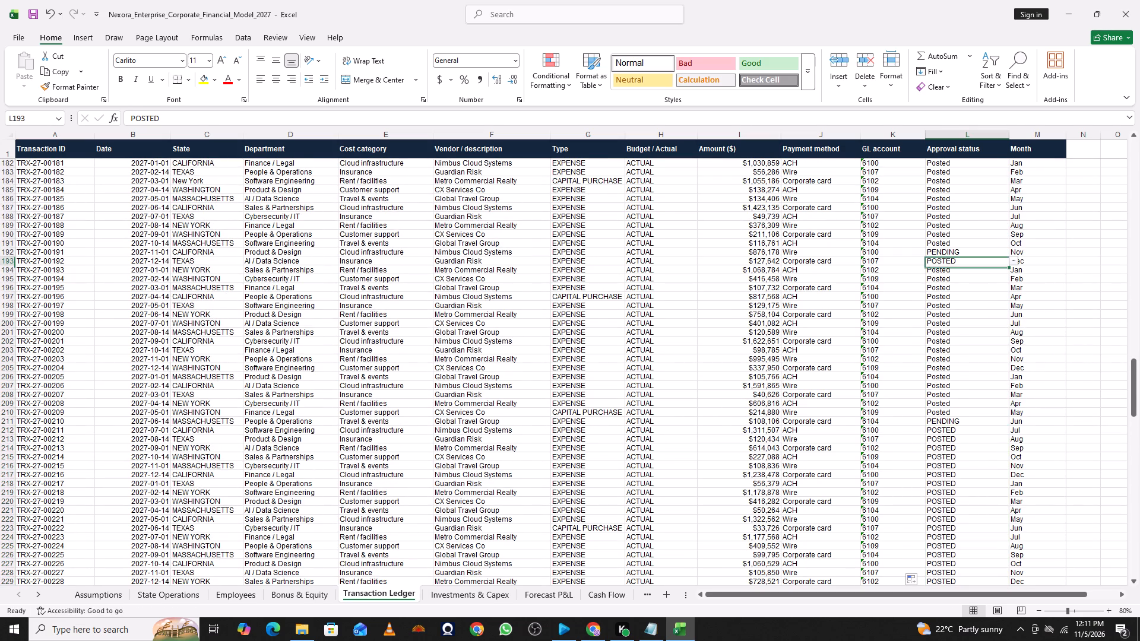
pyautogui.moveTo(1006, 264); pyautogui.dragTo(1000, 410)
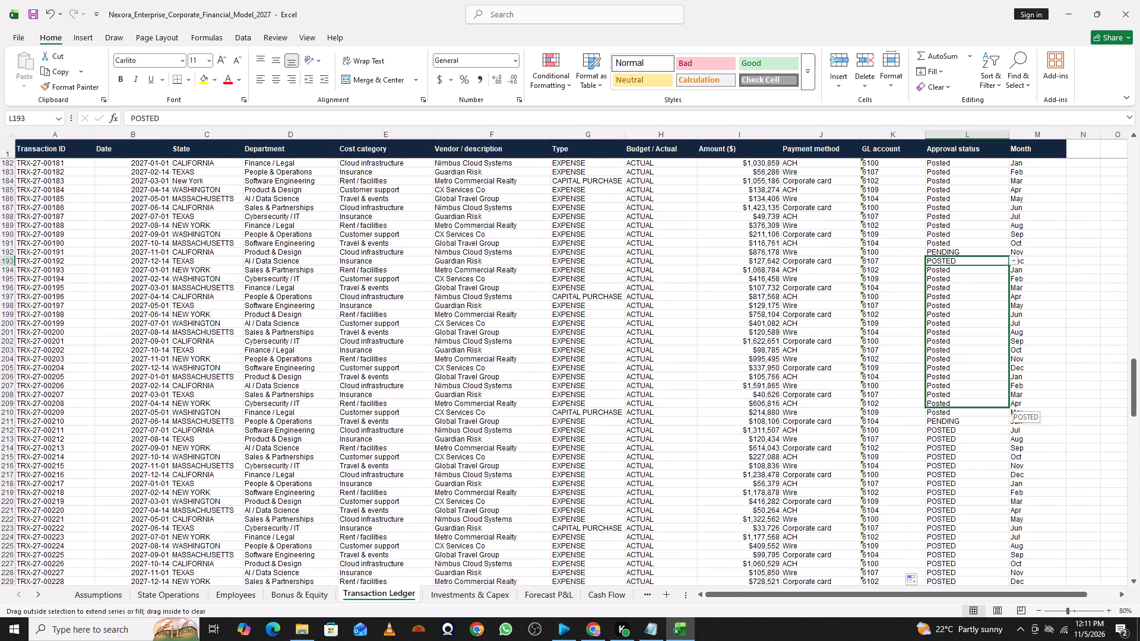
pyautogui.moveTo(1000, 410); pyautogui.dragTo(1000, 413)
pyautogui.scroll(2, 1000, 358)
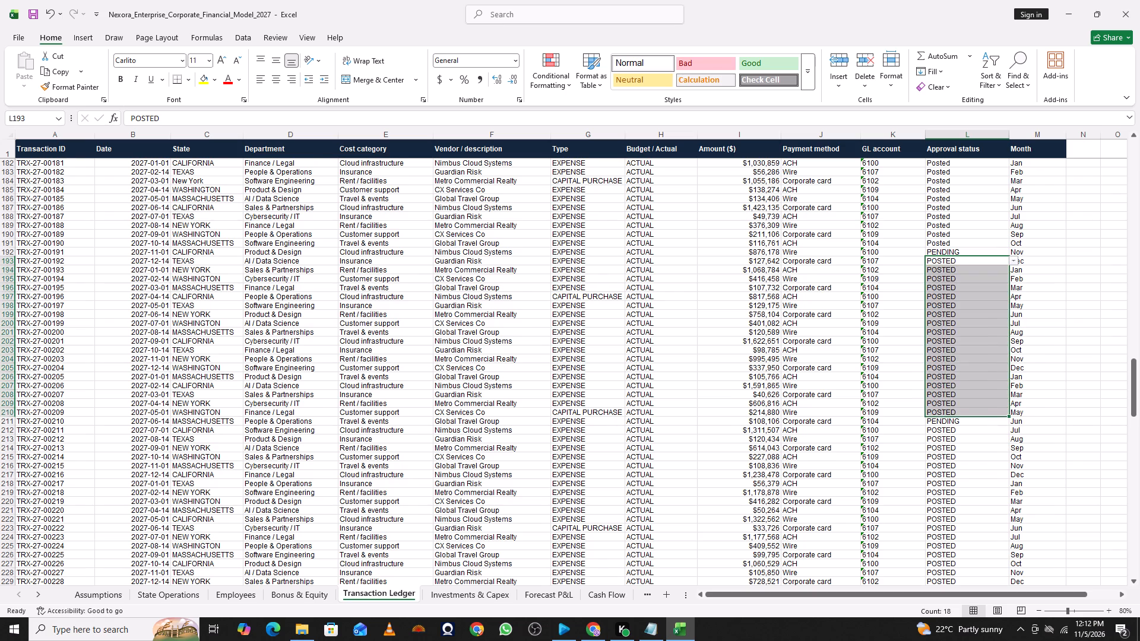
pyautogui.scroll(5, 1000, 357)
pyautogui.click(989, 281)
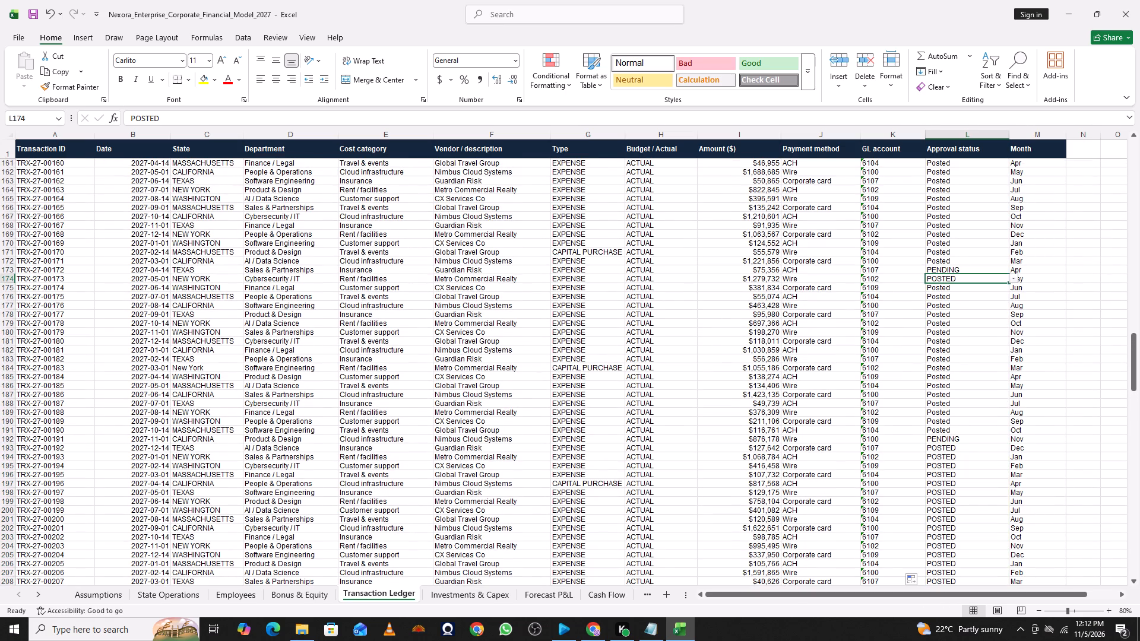
pyautogui.moveTo(1008, 282); pyautogui.dragTo(1004, 423)
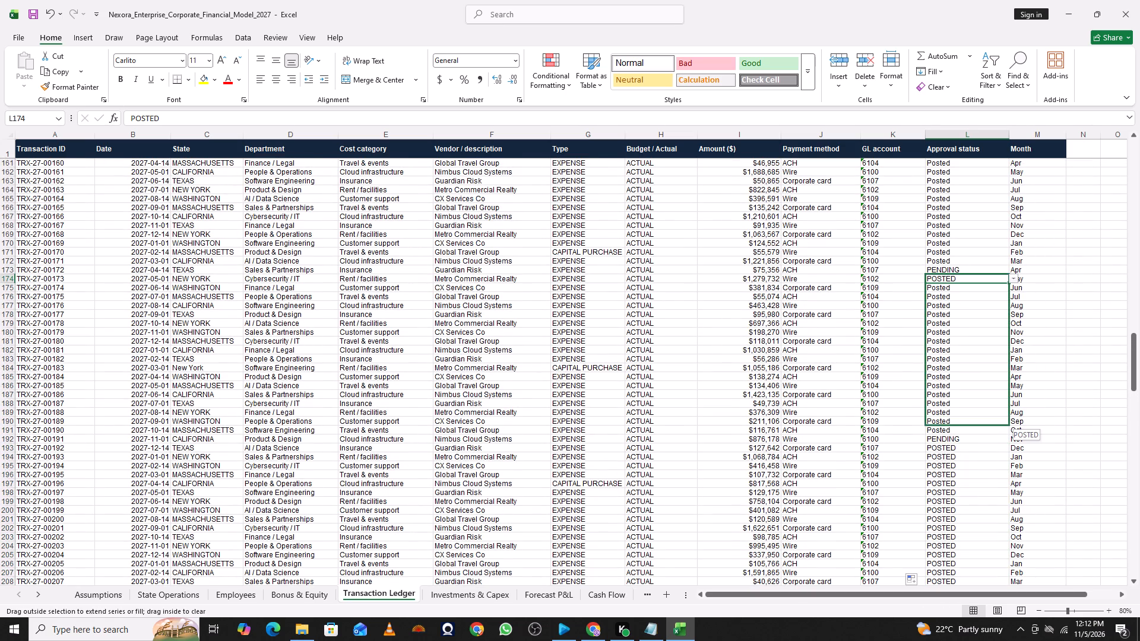
pyautogui.moveTo(1004, 423); pyautogui.dragTo(1004, 429)
pyautogui.moveTo(1004, 429); pyautogui.dragTo(1005, 429)
# Fill POSTED down the Approval status column from L155 through L171 and from L136 through L153.
pyautogui.scroll(5, 1007, 383)
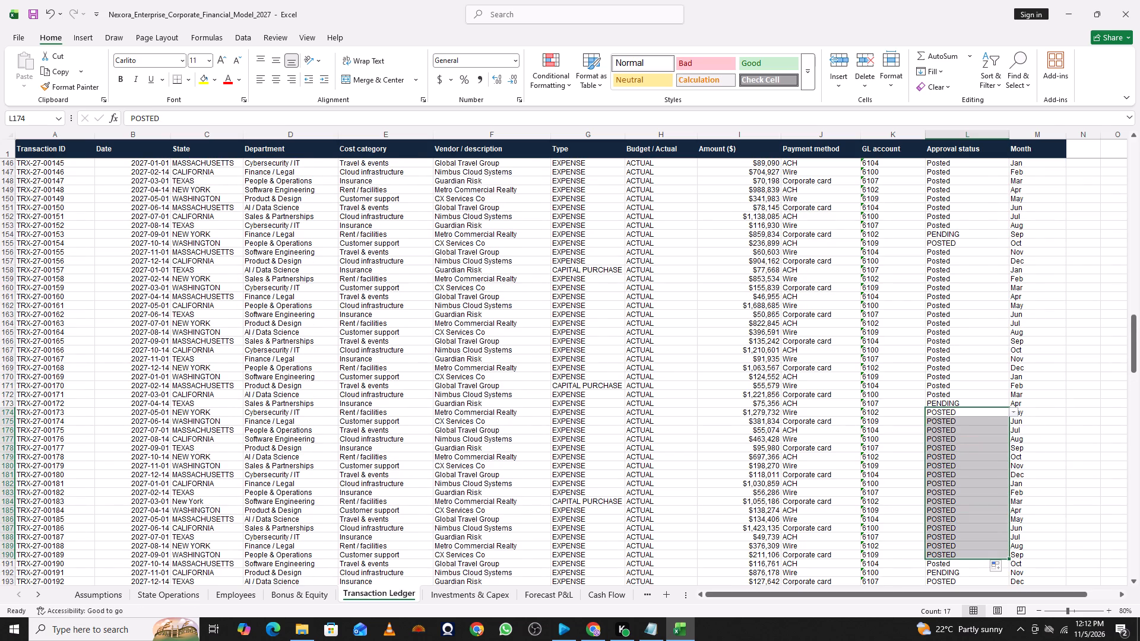
pyautogui.click(979, 243)
pyautogui.moveTo(1006, 247); pyautogui.dragTo(1006, 270)
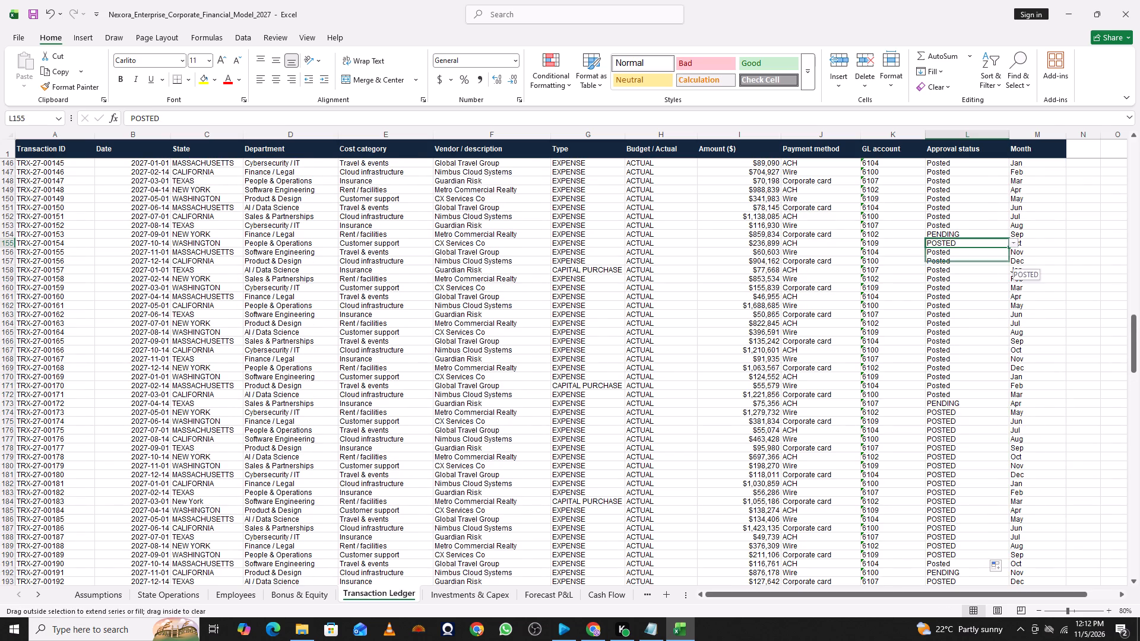
pyautogui.moveTo(1006, 270); pyautogui.dragTo(1002, 394)
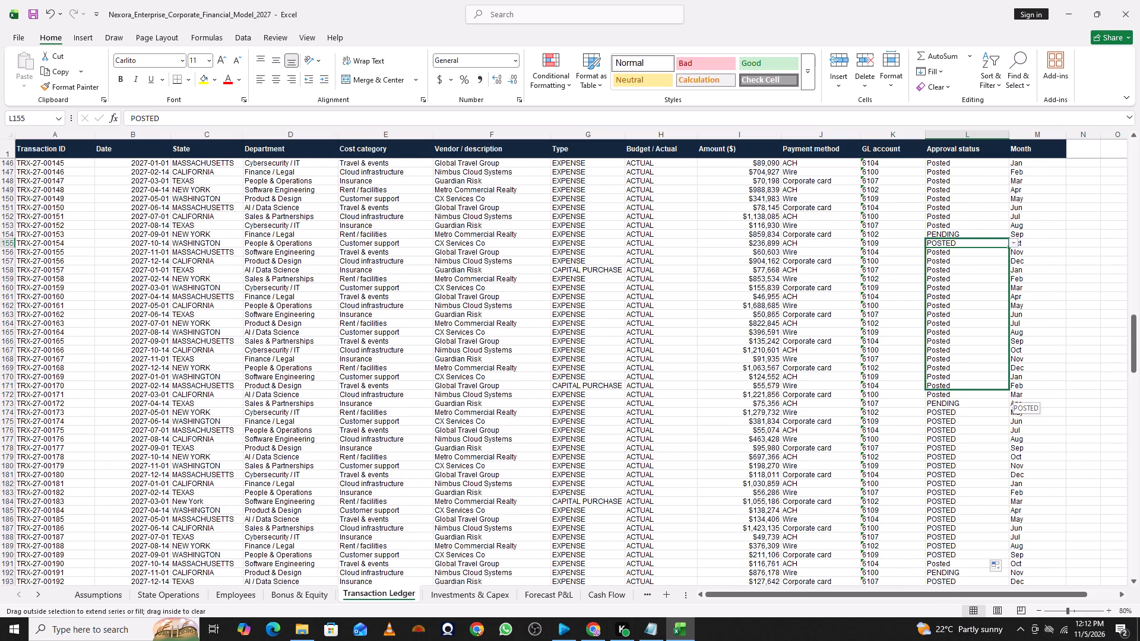
pyautogui.moveTo(1002, 394); pyautogui.dragTo(1003, 394)
pyautogui.scroll(8, 1002, 334)
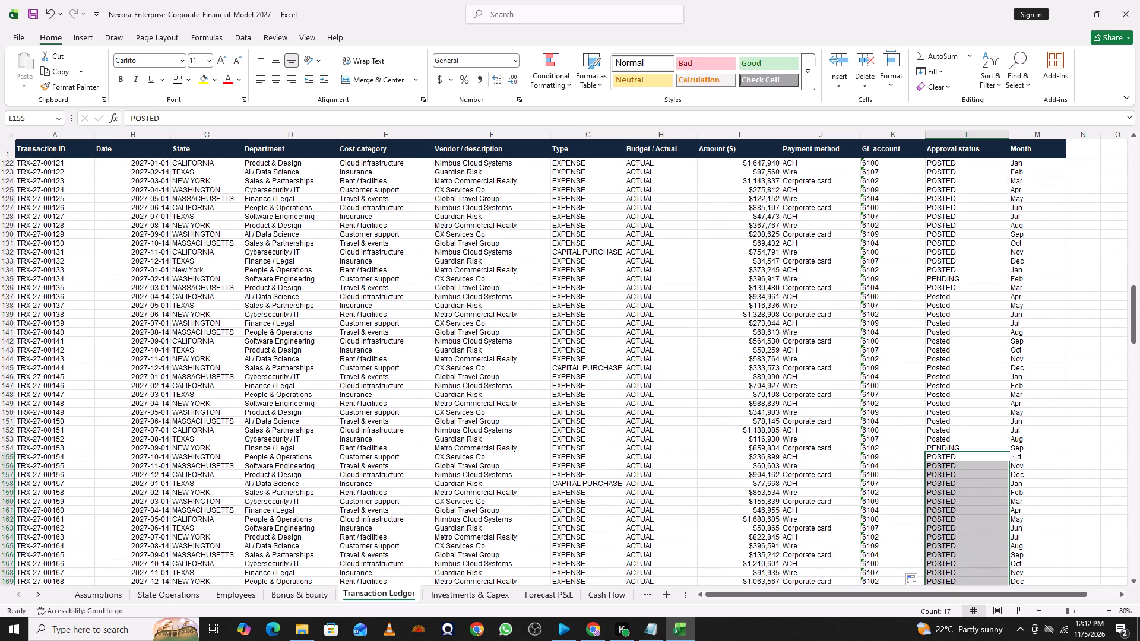
pyautogui.click(996, 290)
pyautogui.moveTo(1008, 291); pyautogui.dragTo(1003, 348)
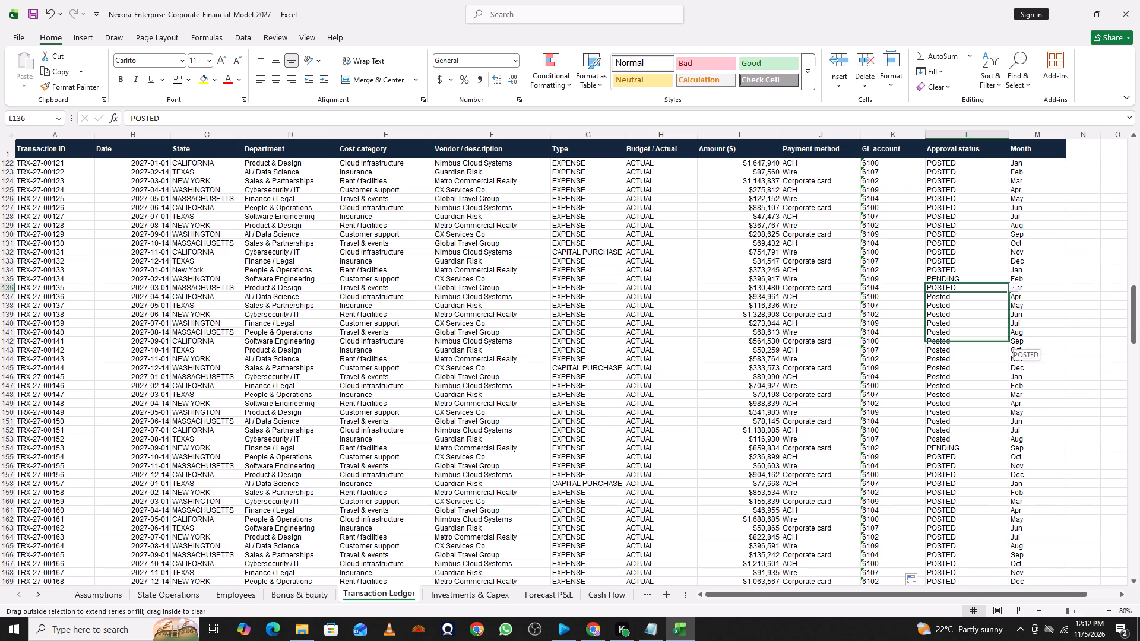
pyautogui.moveTo(1003, 348); pyautogui.dragTo(999, 440)
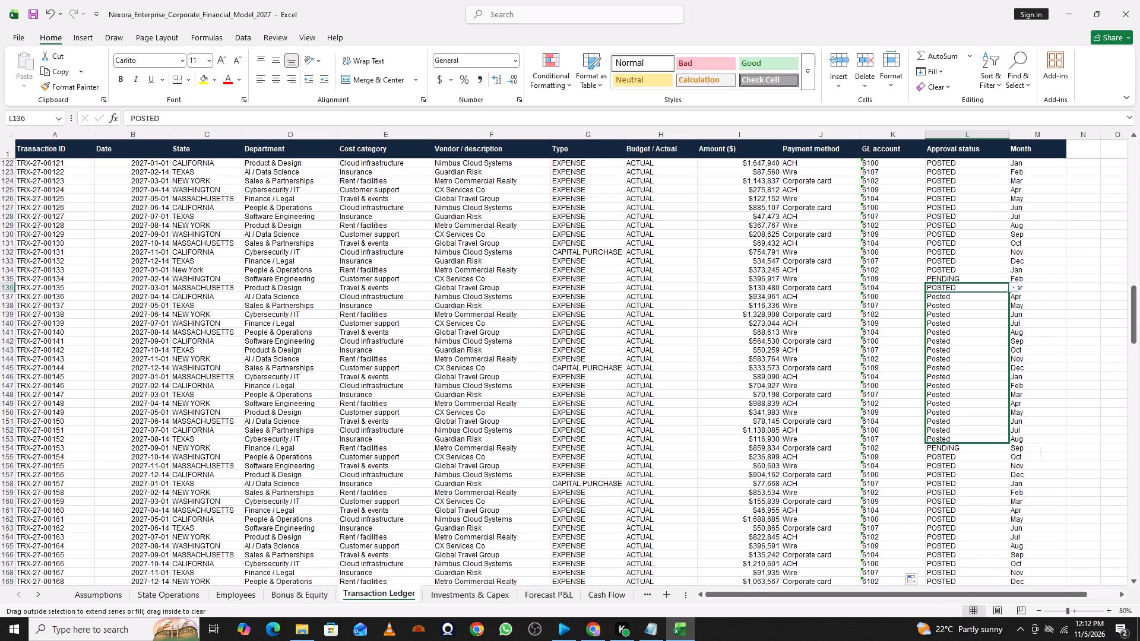
# Copy POSTED from Approval status cell L305 and paste it over the Posted entry in L326.
pyautogui.scroll(-14, 978, 343)
pyautogui.scroll(-8, 975, 338)
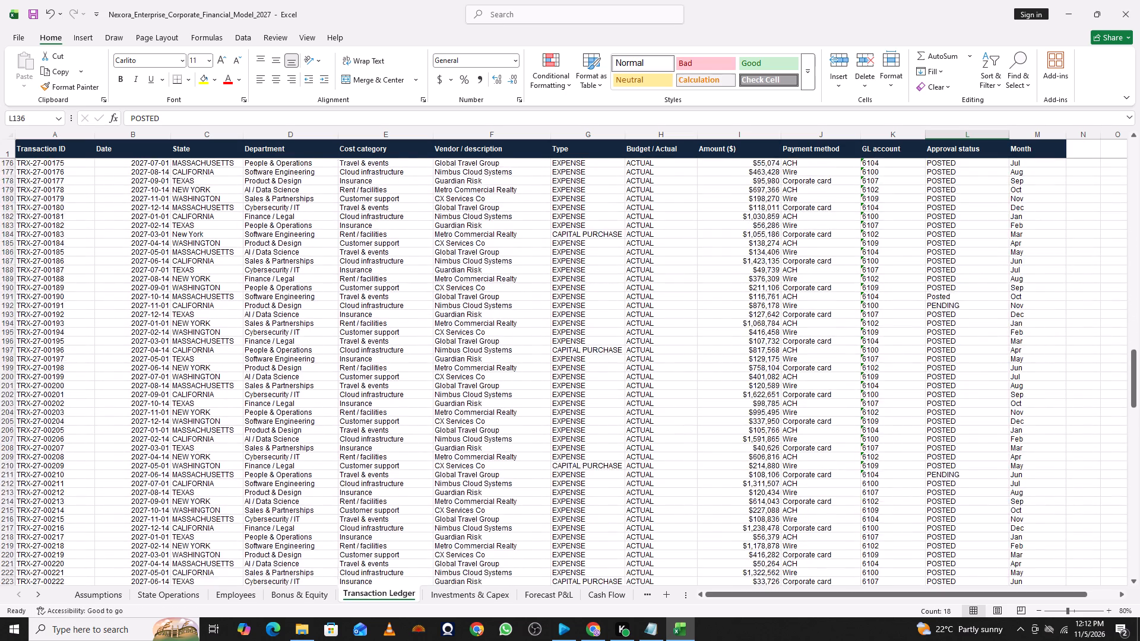
pyautogui.scroll(-8, 976, 344)
pyautogui.scroll(-20, 979, 345)
pyautogui.scroll(-1, 979, 345)
pyautogui.scroll(1, 981, 345)
pyautogui.scroll(-9, 981, 345)
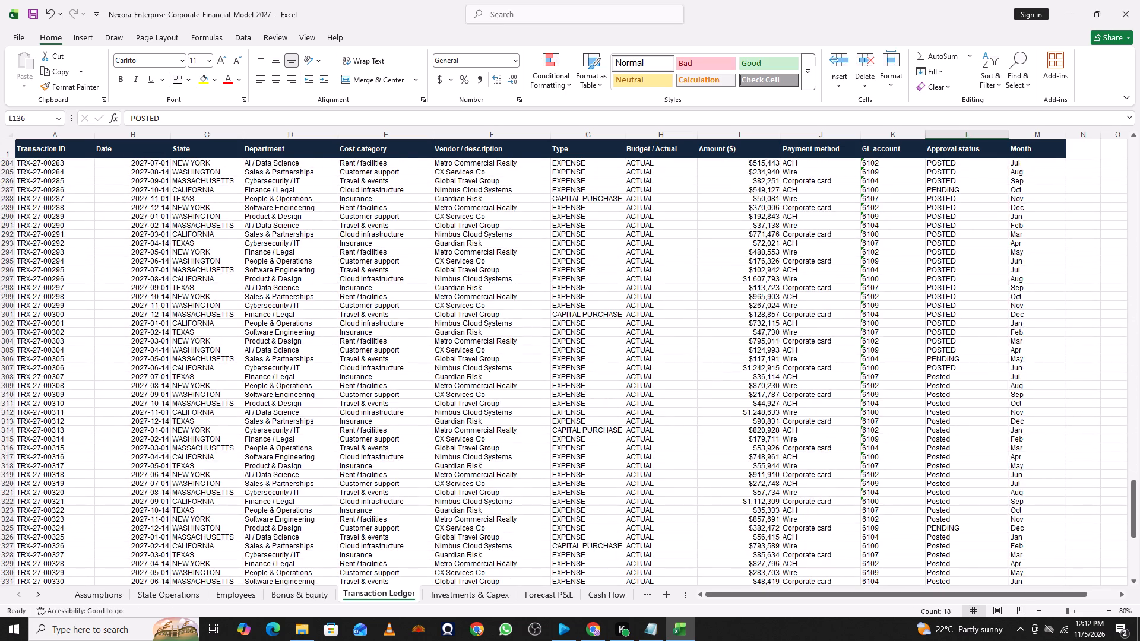
pyautogui.click(961, 218)
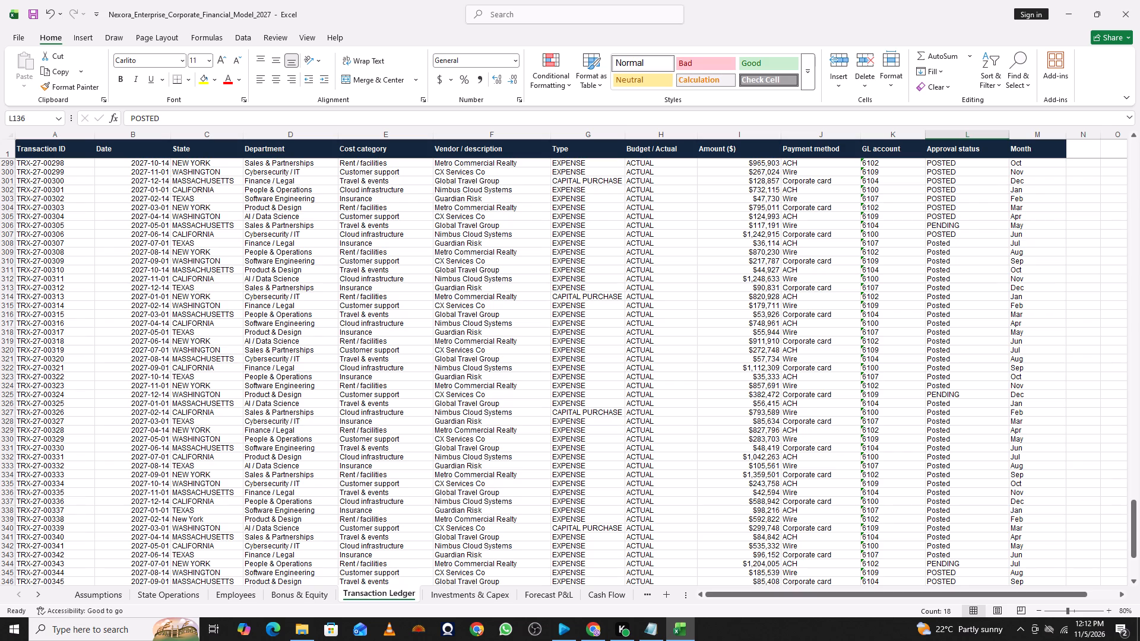
pyautogui.hotkey('ctrl', 'c')
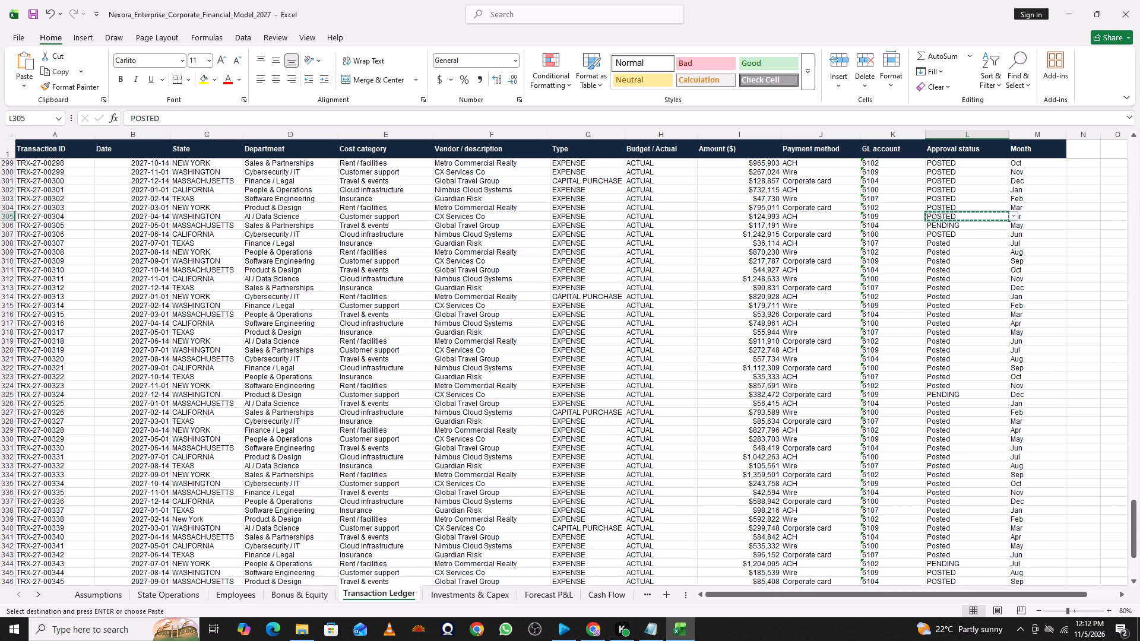
pyautogui.click(957, 408)
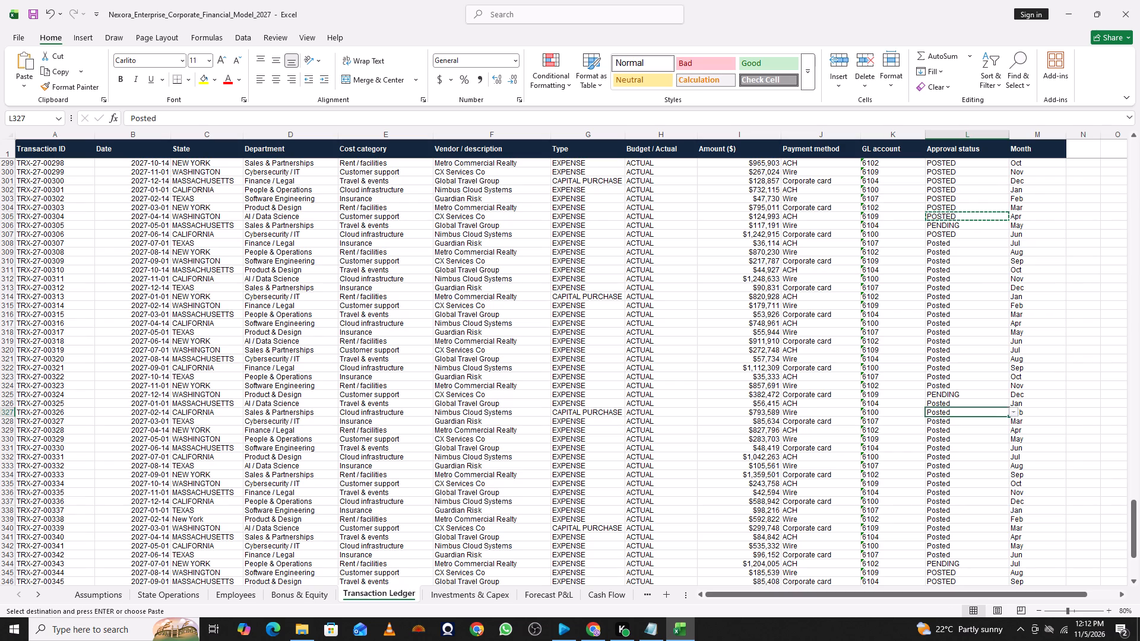
pyautogui.click(957, 402)
pyautogui.hotkey('ctrl', 'v')
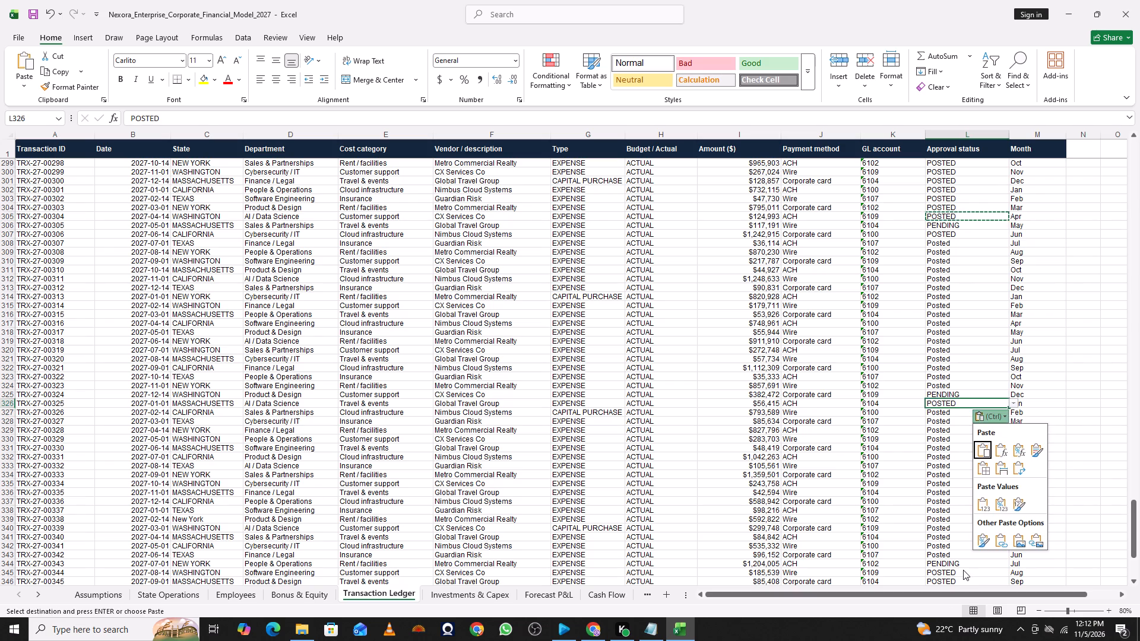
pyautogui.click(962, 572)
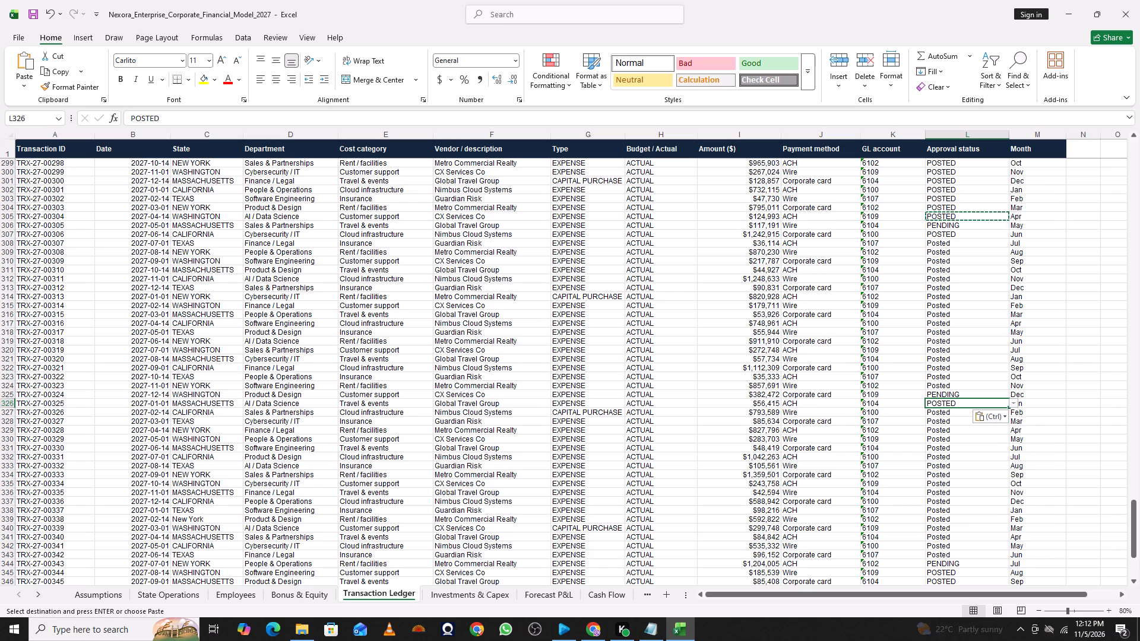
# Fill POSTED down the Approval status column from L326 through L343 and from L307 through L324.
pyautogui.moveTo(1006, 406); pyautogui.dragTo(997, 557)
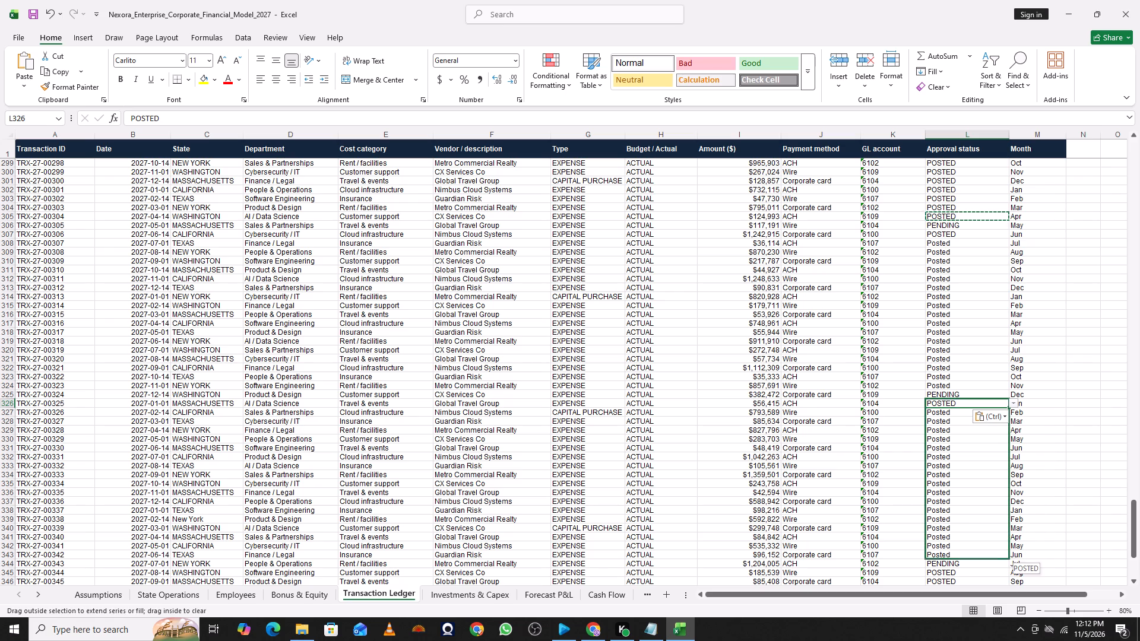
pyautogui.moveTo(997, 557); pyautogui.dragTo(997, 555)
pyautogui.click(987, 238)
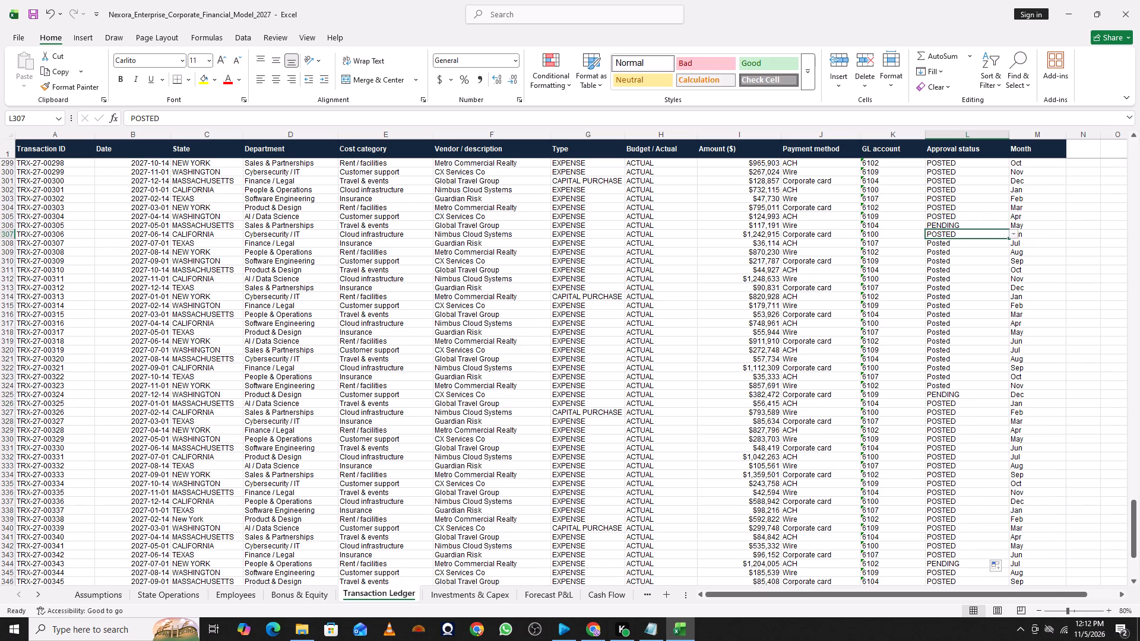
pyautogui.moveTo(1008, 237); pyautogui.dragTo(1001, 381)
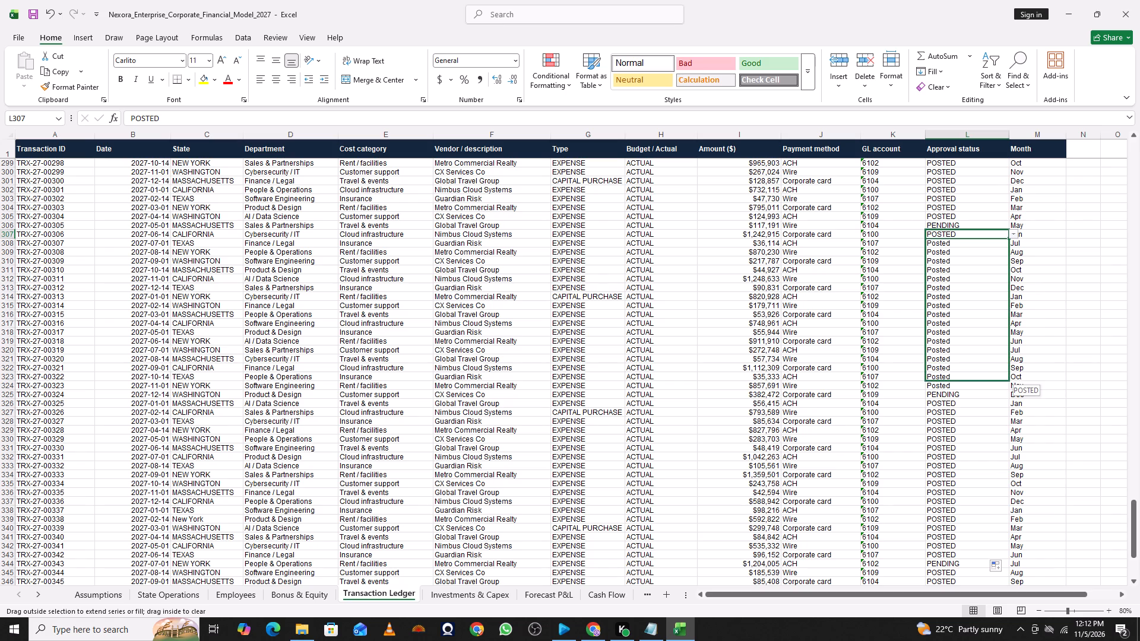
pyautogui.moveTo(1001, 381); pyautogui.dragTo(1002, 386)
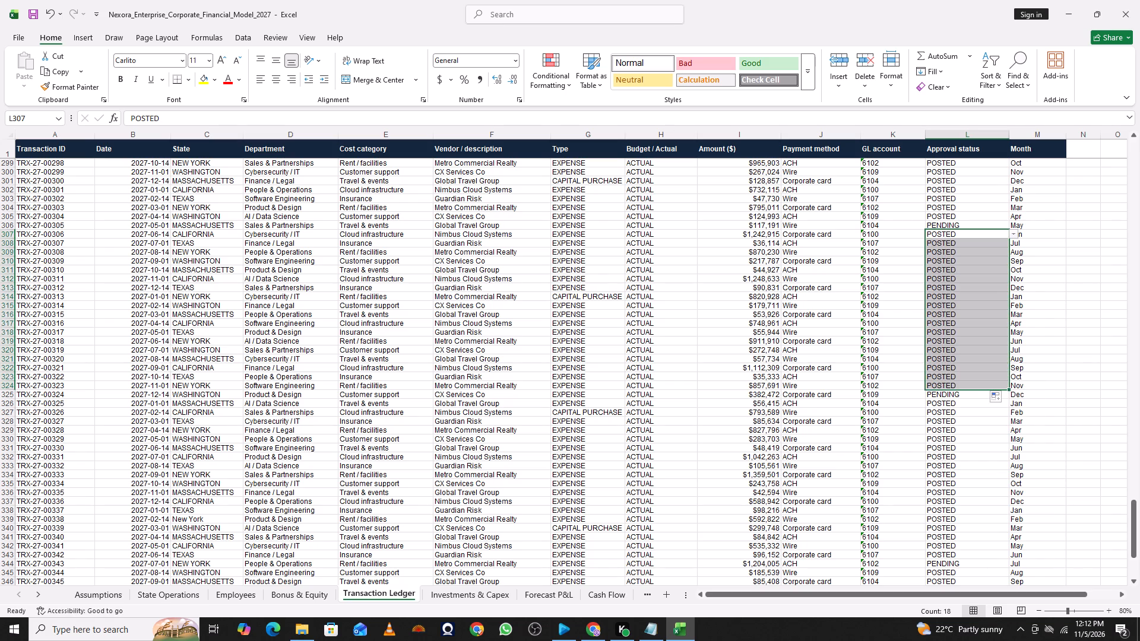
# Save the workbook and deselect the filled Approval status range.
pyautogui.hotkey('ctrl', 's')
pyautogui.click(834, 385)
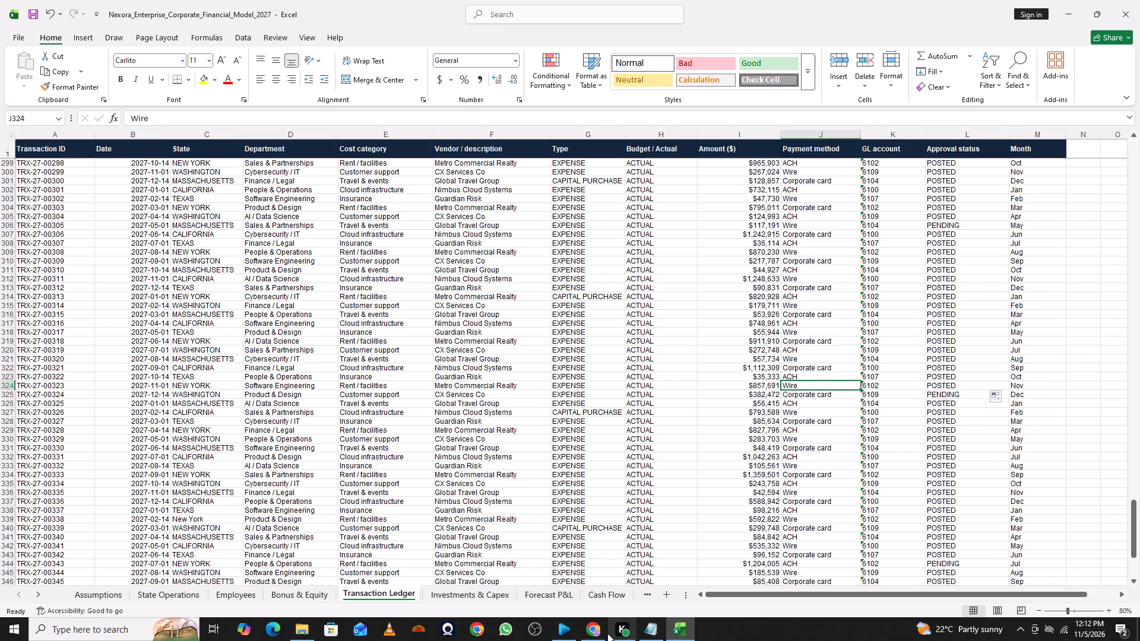
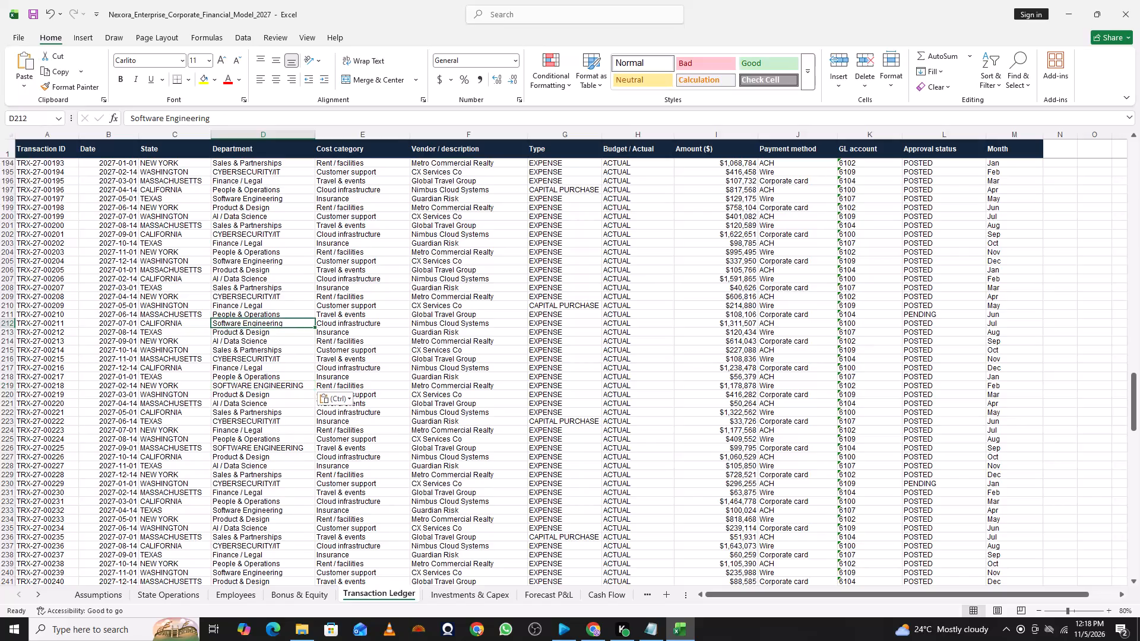
# Paste SOFTWARE ENGINEERING over the mixed-case Department entries in D212, D205, D198, D233, D240 and D191.
pyautogui.hotkey('ctrl', 'v')
pyautogui.click(268, 261)
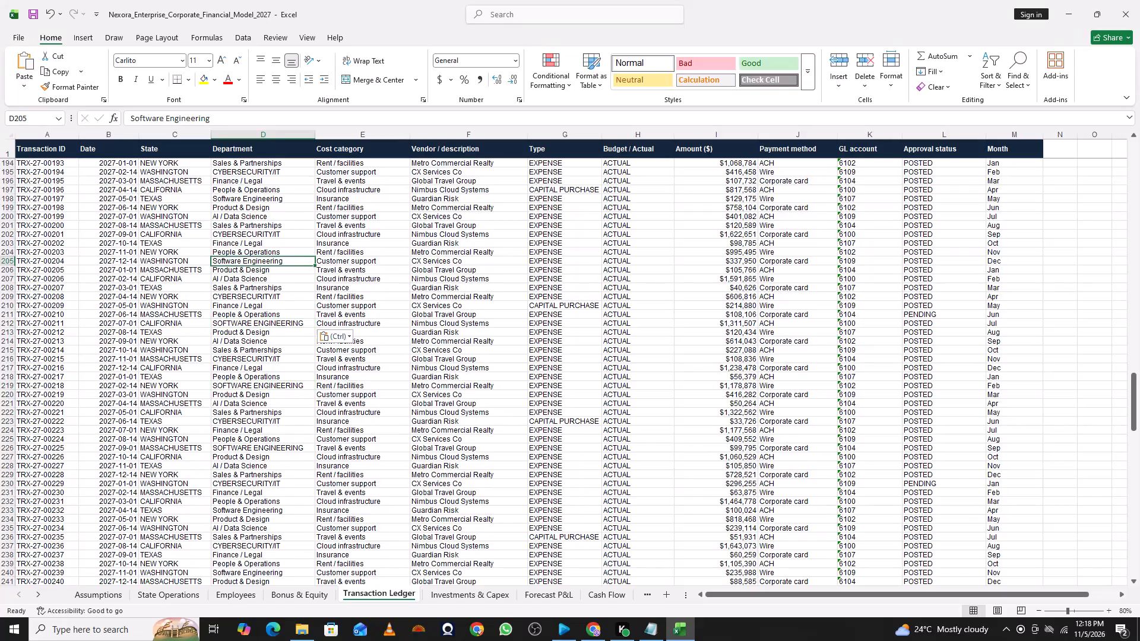
pyautogui.hotkey('ctrl', 'v')
pyautogui.click(273, 201)
pyautogui.hotkey('ctrl', 'v')
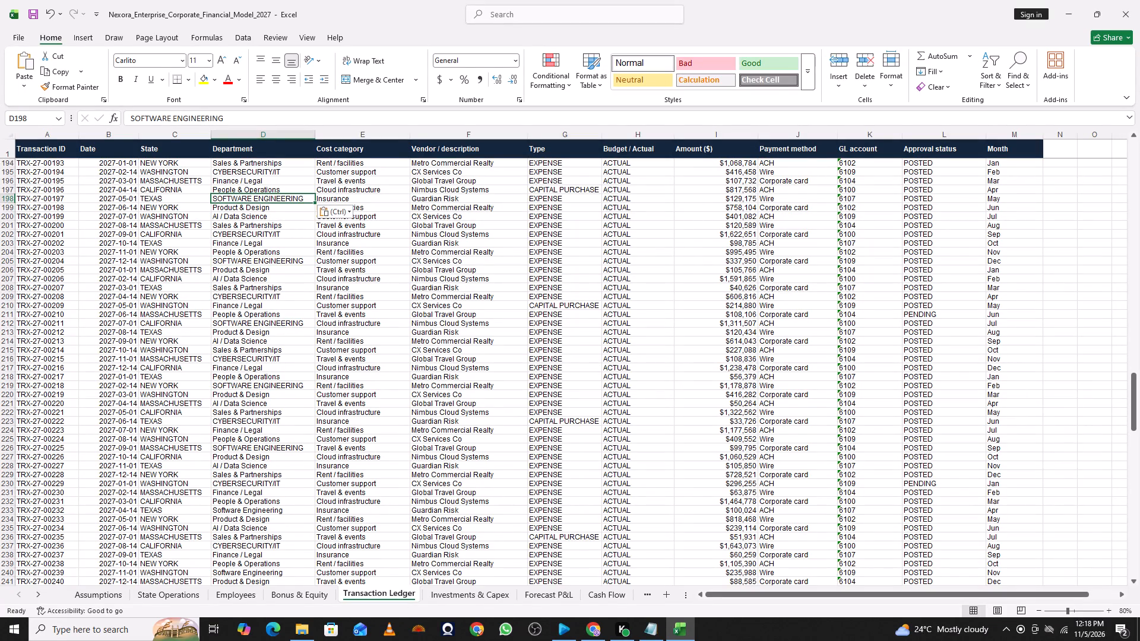
pyautogui.click(261, 512)
pyautogui.hotkey('ctrl', 'v')
pyautogui.click(260, 572)
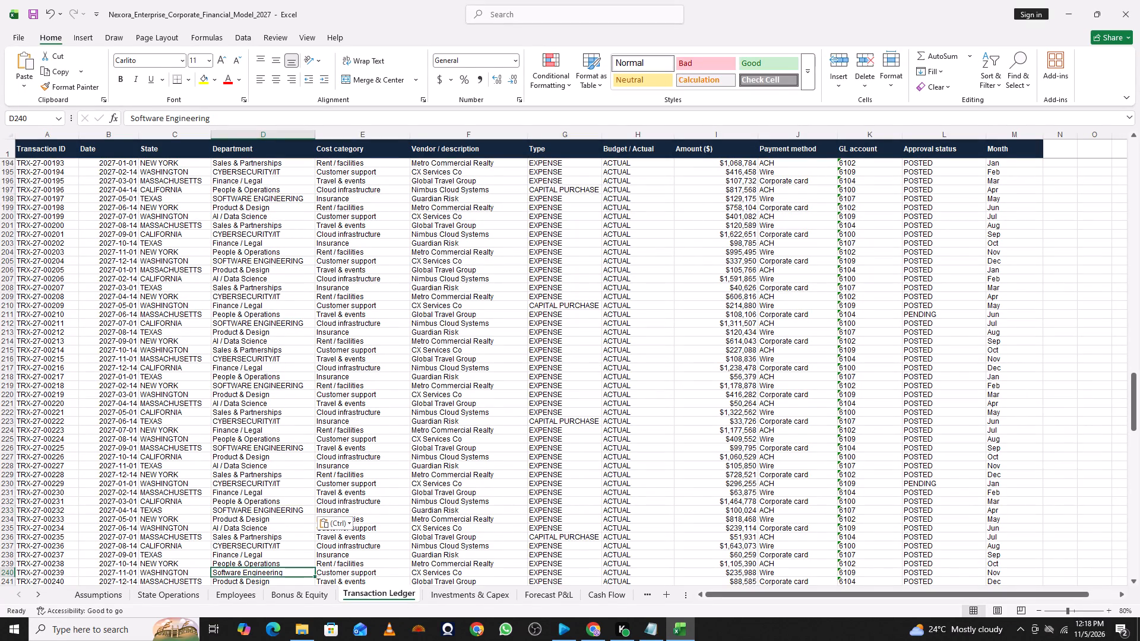
pyautogui.hotkey('ctrl', 'v')
pyautogui.scroll(3, 271, 424)
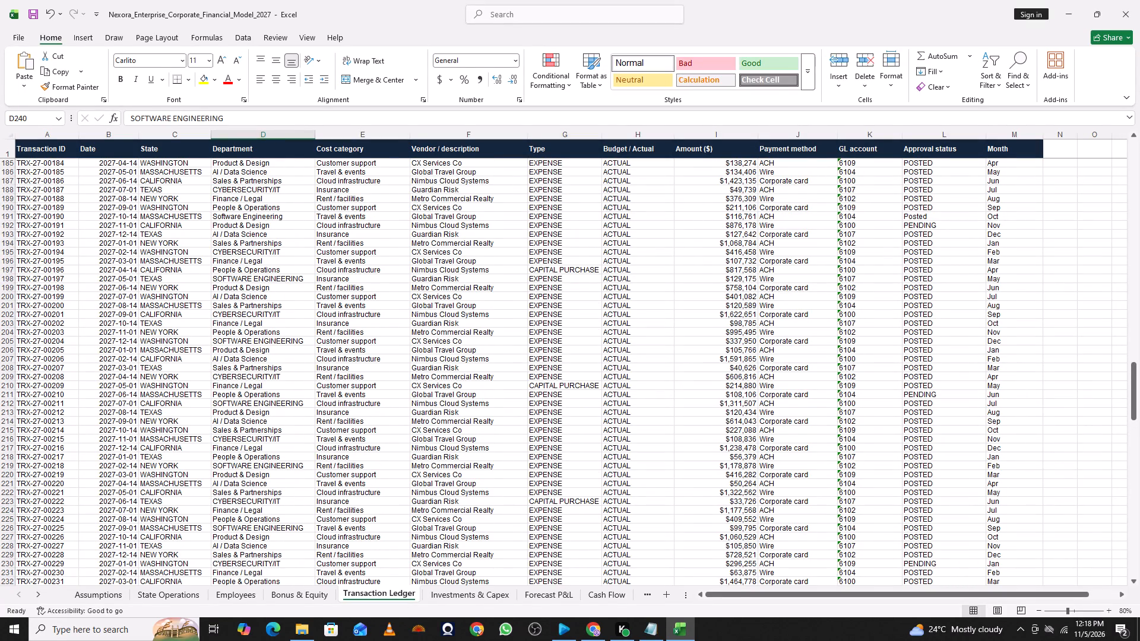
pyautogui.click(269, 217)
pyautogui.hotkey('ctrl', 'v')
# Paste SOFTWARE ENGINEERING over the mixed-case Department entries in D247, D254 and D261.
pyautogui.scroll(3, 269, 217)
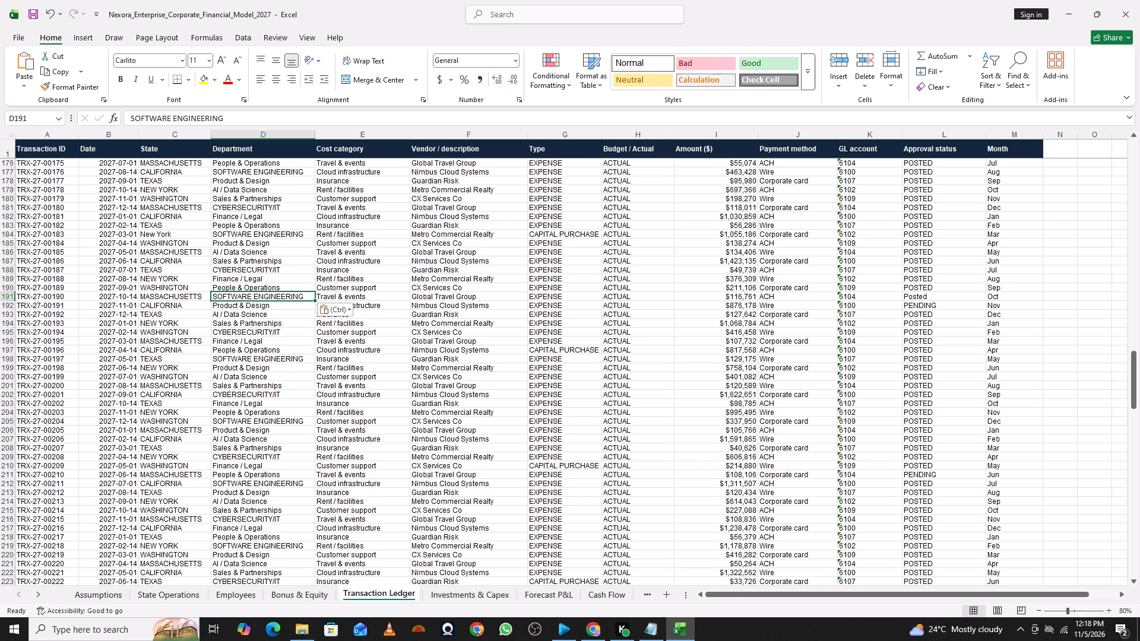
pyautogui.scroll(-1, 270, 322)
pyautogui.scroll(1, 270, 326)
pyautogui.scroll(-1, 270, 329)
pyautogui.scroll(1, 270, 334)
pyautogui.scroll(-1, 270, 340)
pyautogui.scroll(-6, 270, 410)
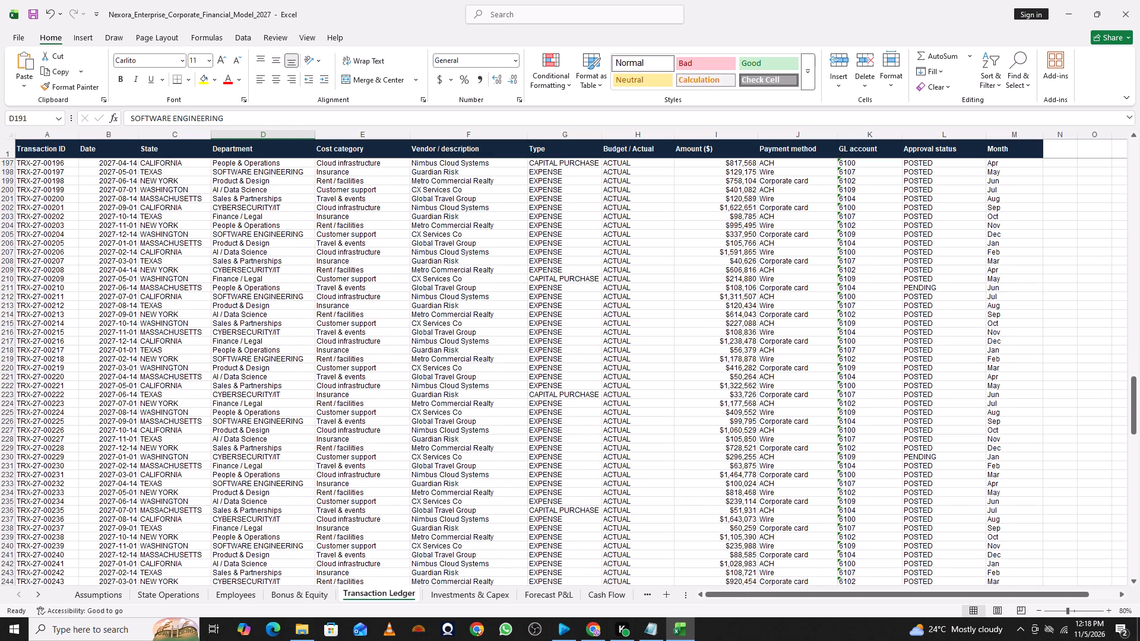
pyautogui.scroll(-6, 279, 502)
pyautogui.click(274, 450)
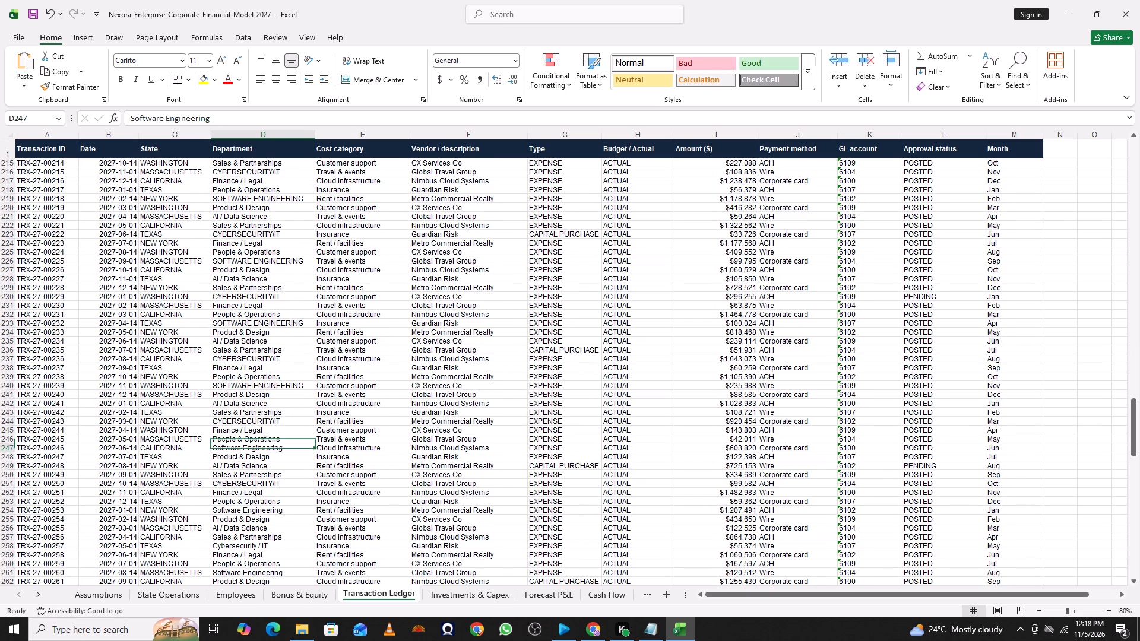
pyautogui.hotkey('ctrl', 'v')
pyautogui.click(271, 510)
pyautogui.hotkey('ctrl', 'v')
pyautogui.click(273, 576)
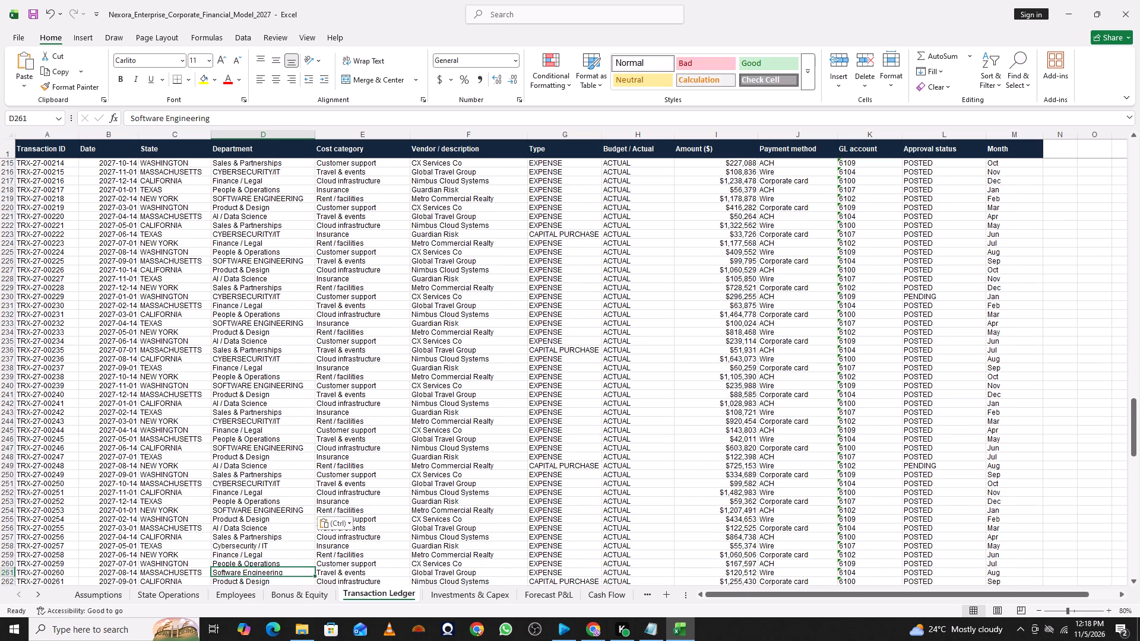
pyautogui.hotkey('ctrl', 'v')
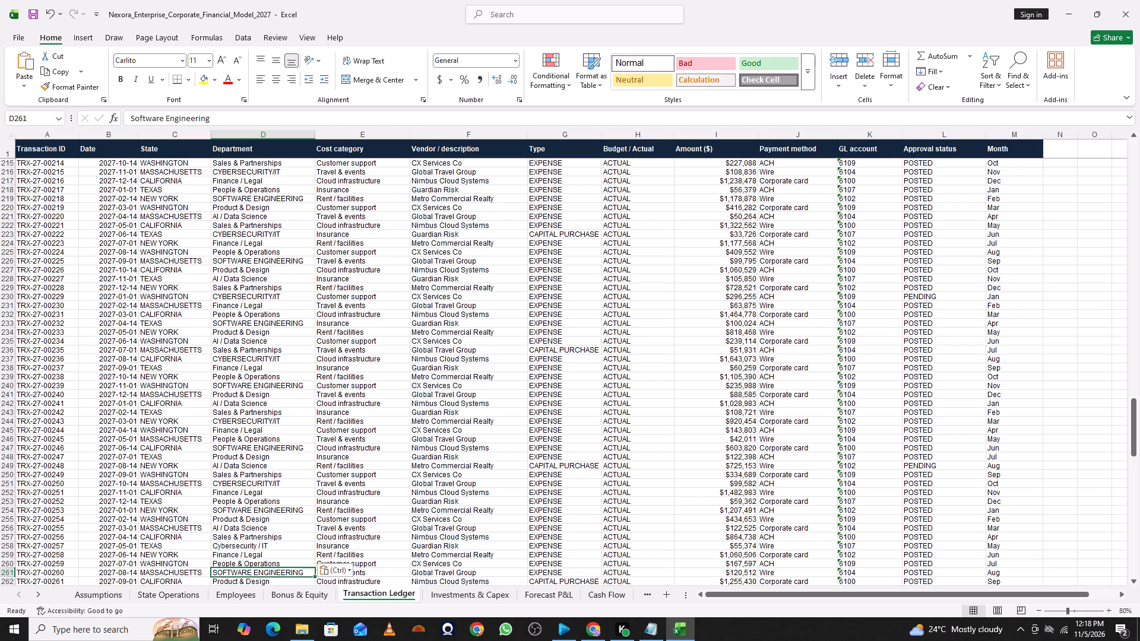
# Paste SOFTWARE ENGINEERING over the mixed-case Department entries in D268, D275, D282 and D289.
pyautogui.scroll(-7, 281, 241)
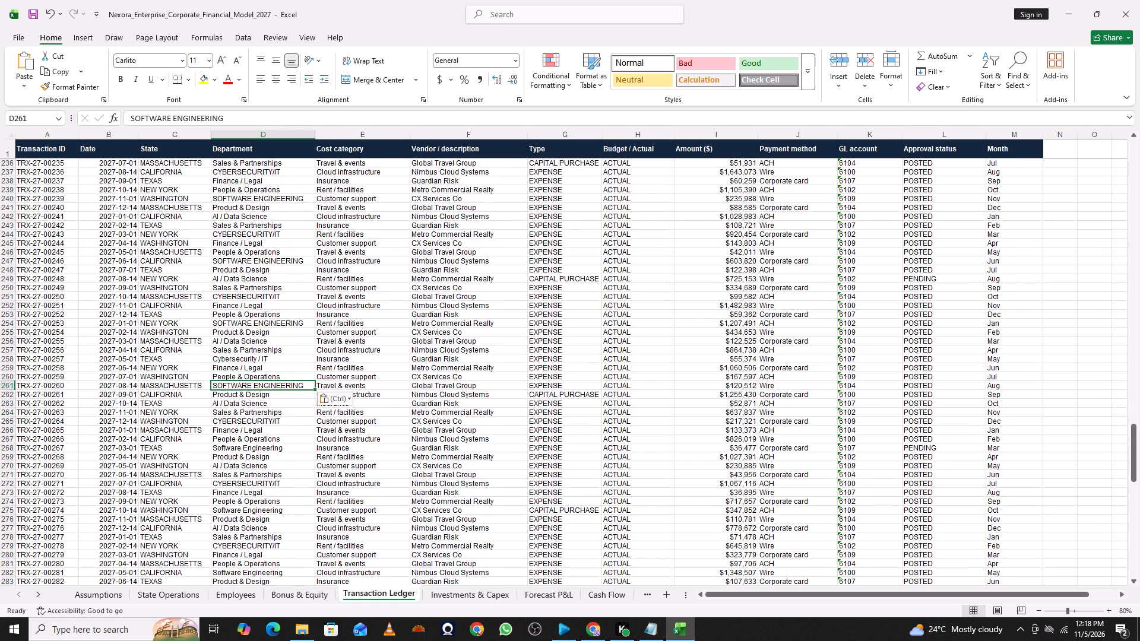
pyautogui.click(282, 448)
pyautogui.hotkey('ctrl', 'v')
pyautogui.click(274, 514)
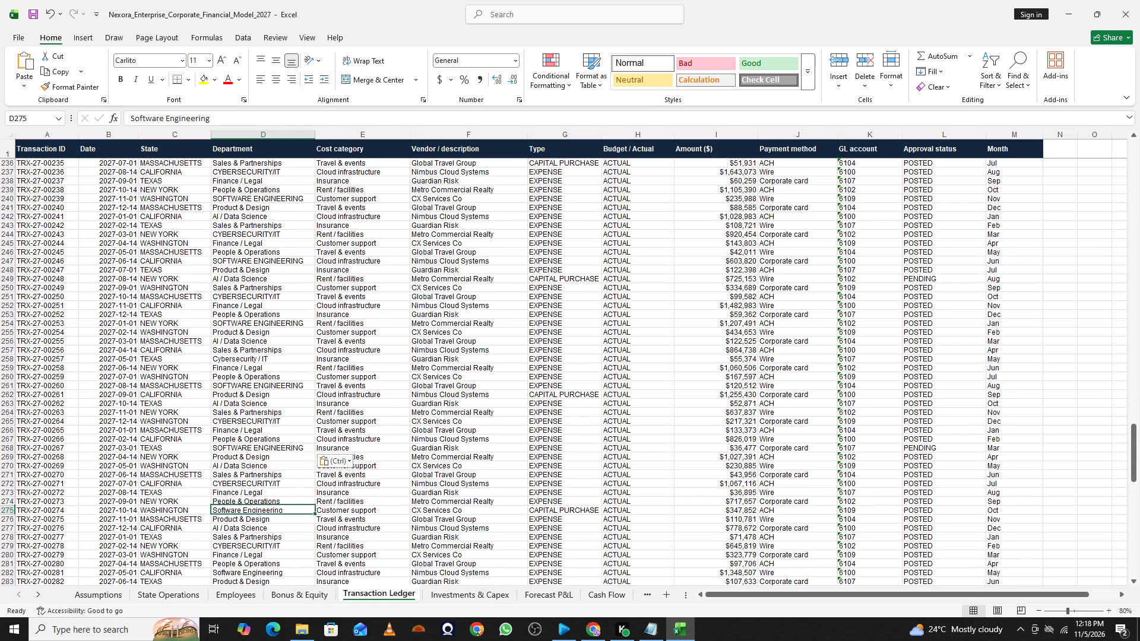
pyautogui.hotkey('ctrl', 'v')
pyautogui.click(273, 574)
pyautogui.hotkey('ctrl', 'v')
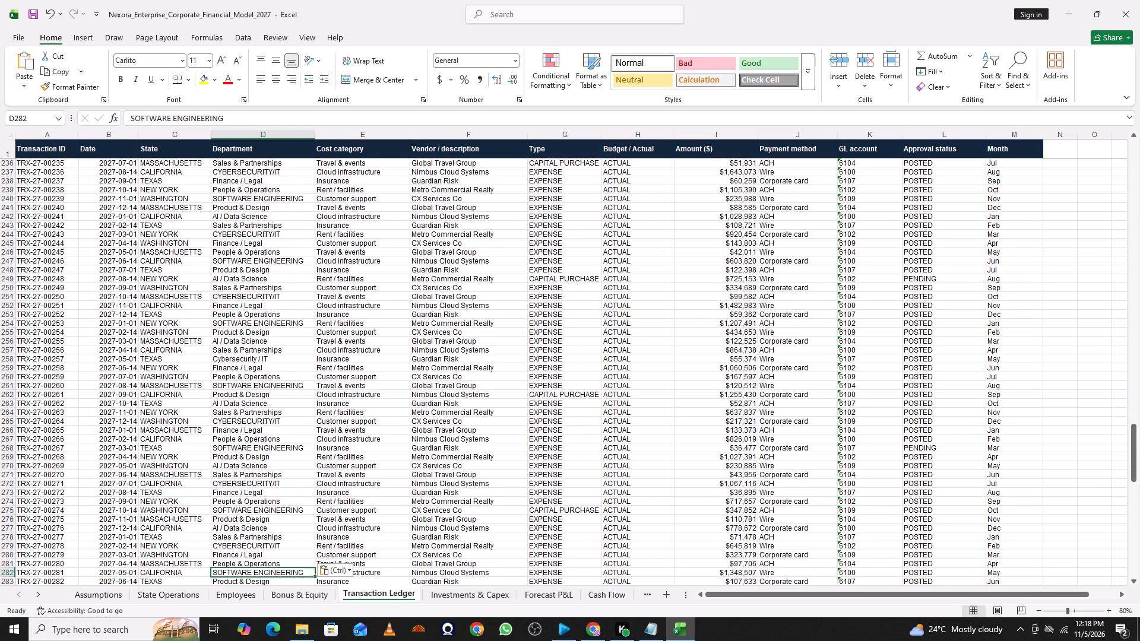
pyautogui.scroll(-4, 294, 503)
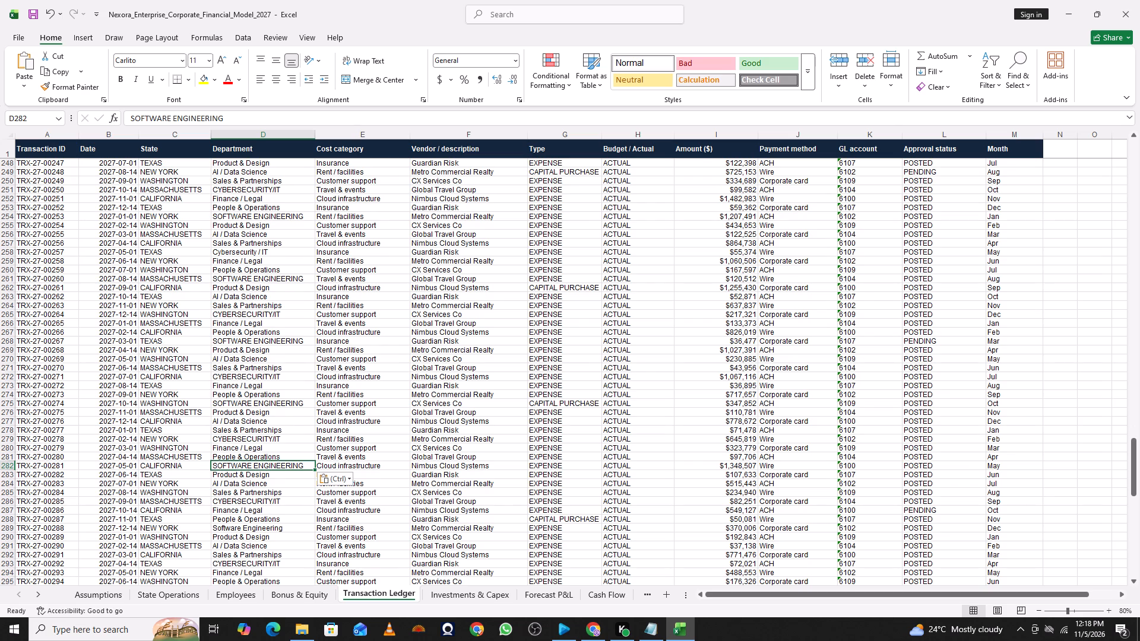
pyautogui.click(270, 531)
pyautogui.hotkey('ctrl', 'v')
# Paste SOFTWARE ENGINEERING over the mixed-case Department entries in D296, D303 and D310.
pyautogui.keyDown('ctrl'); pyautogui.scroll(-3, 270, 528); pyautogui.keyUp('ctrl')
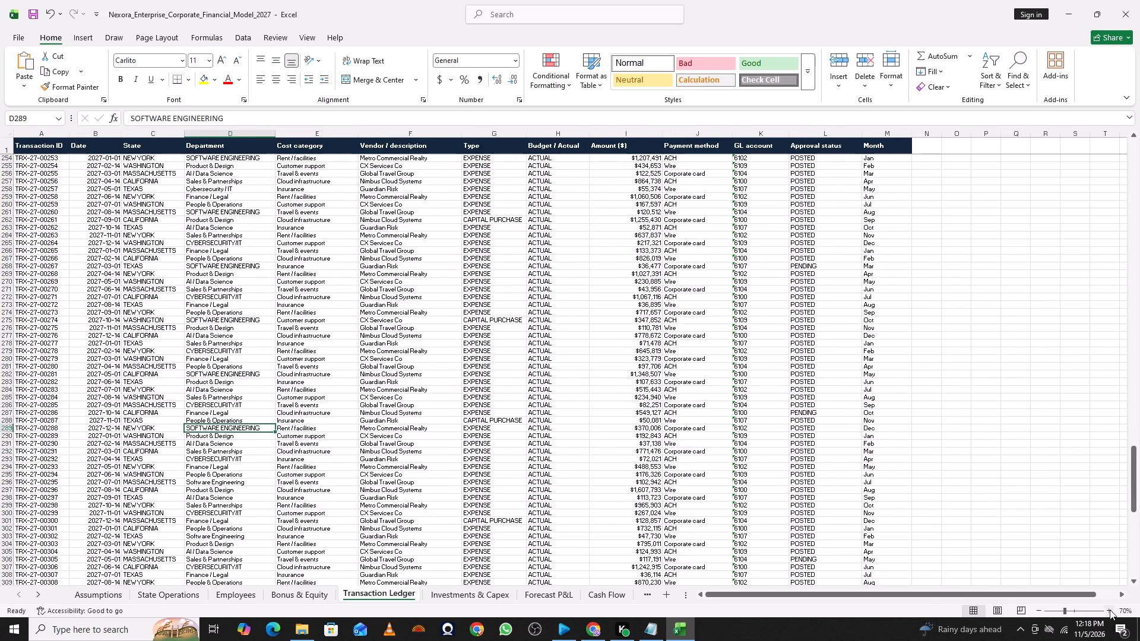
pyautogui.click(1110, 610)
pyautogui.scroll(-3, 280, 515)
pyautogui.click(281, 461)
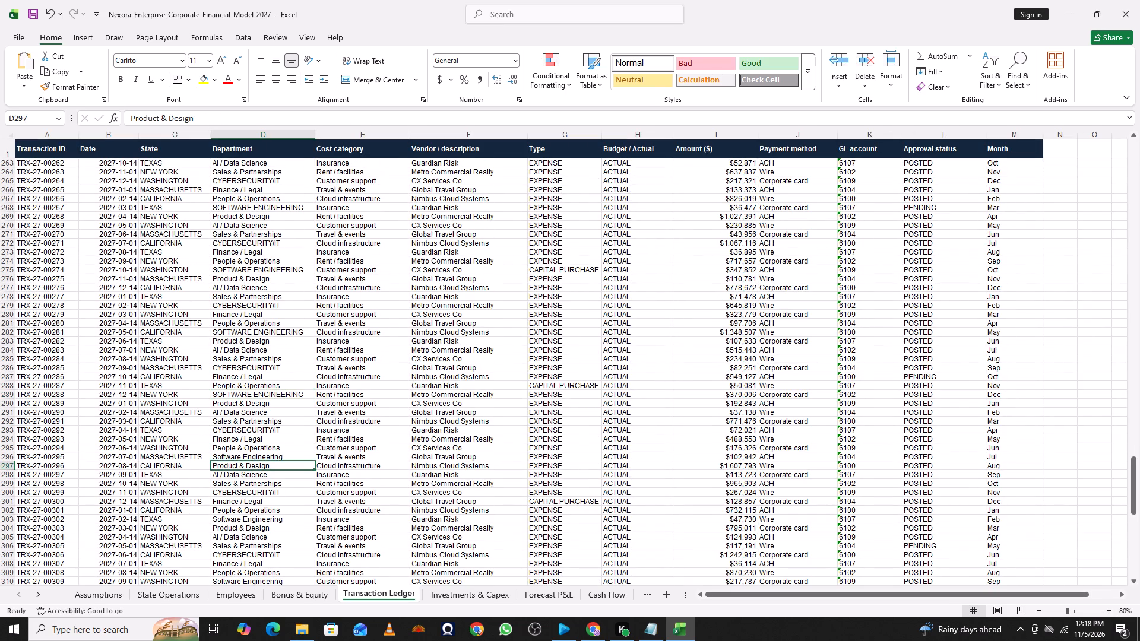
pyautogui.click(284, 458)
pyautogui.hotkey('ctrl', 'v')
pyautogui.click(276, 518)
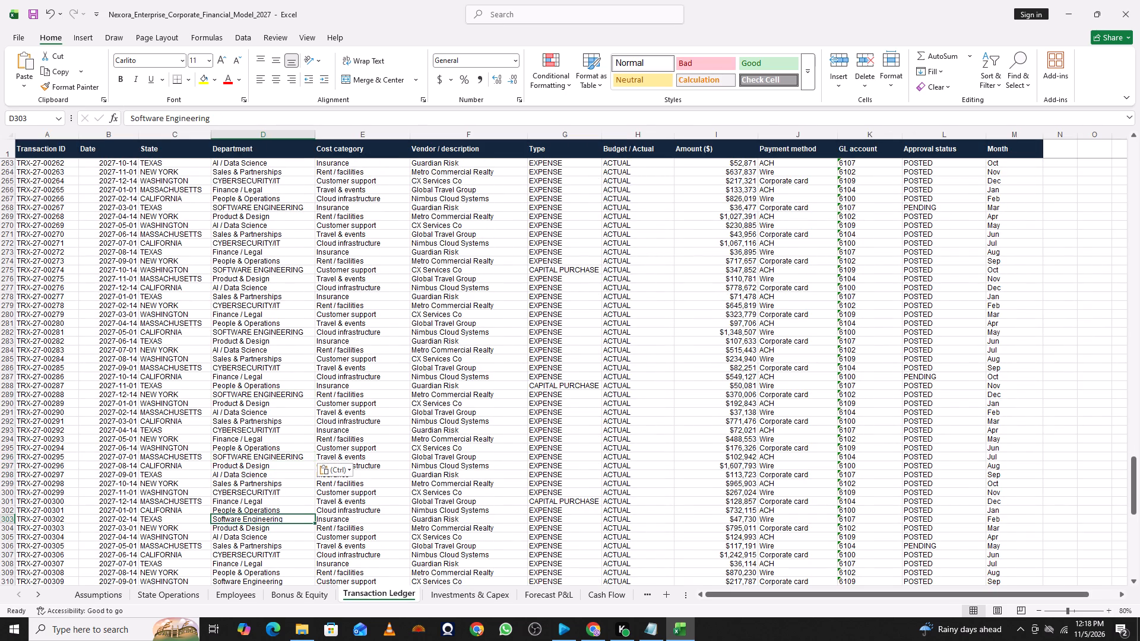
pyautogui.hotkey('ctrl', 'v')
pyautogui.click(278, 583)
pyautogui.hotkey('ctrl', 'v')
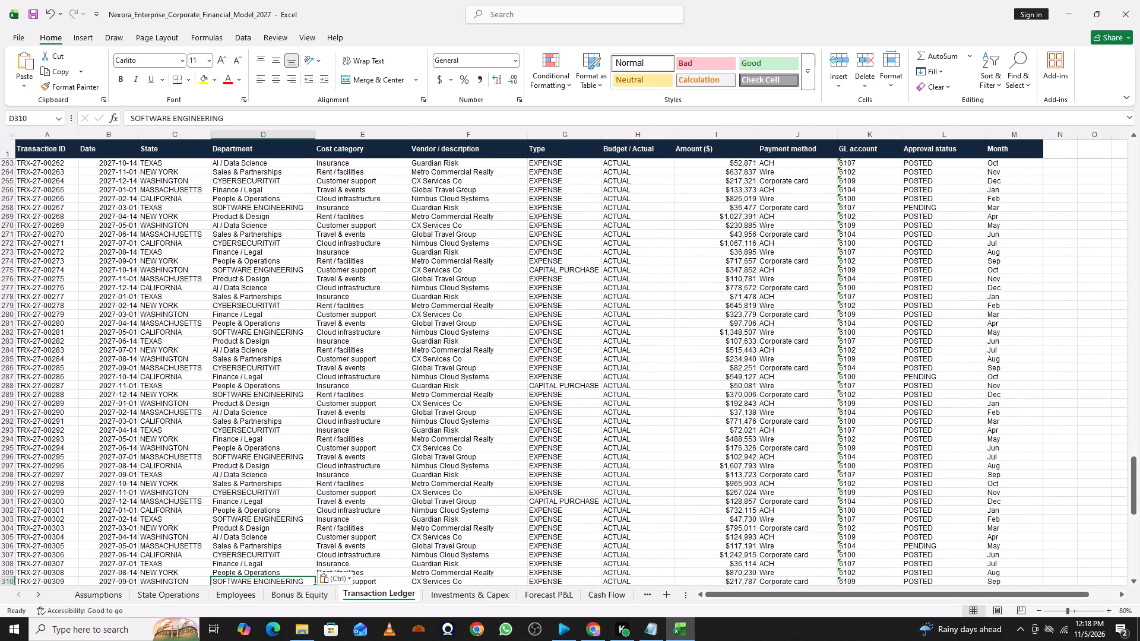
# Paste SOFTWARE ENGINEERING over the mixed-case Department entries in D317, D324, D331 and D338.
pyautogui.scroll(-6, 302, 510)
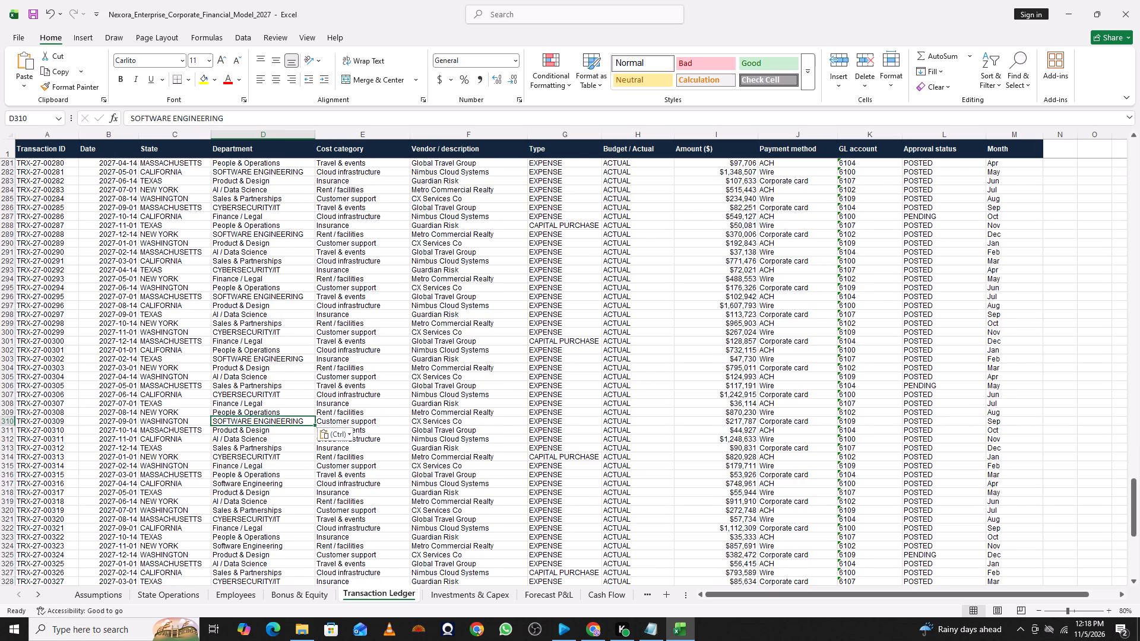
pyautogui.click(266, 484)
pyautogui.hotkey('ctrl', 'v')
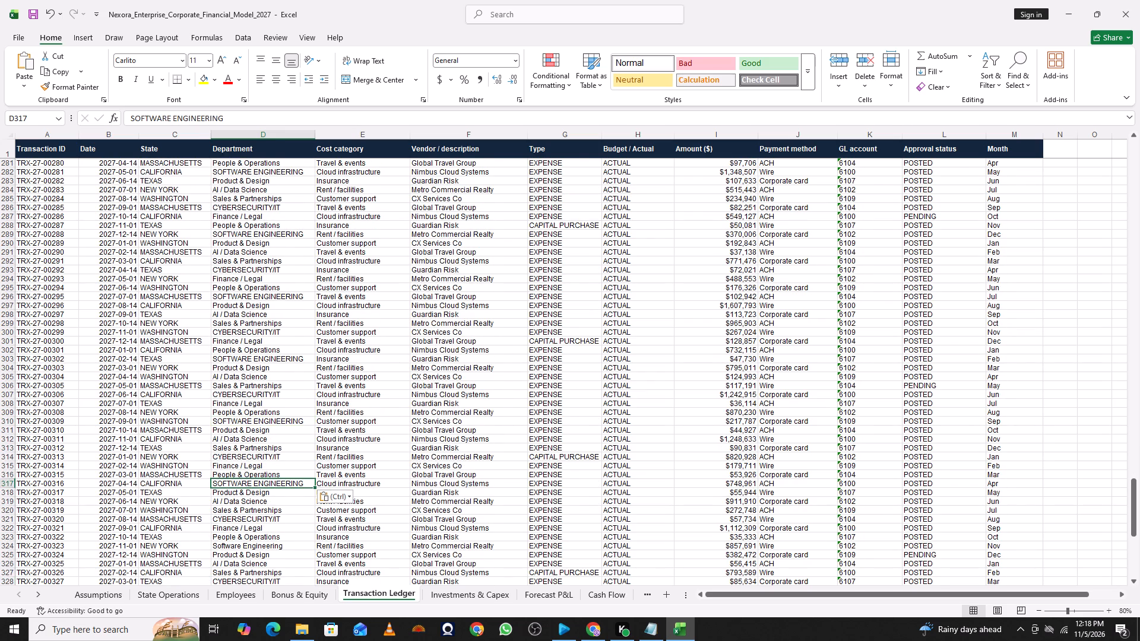
pyautogui.click(273, 548)
pyautogui.hotkey('ctrl', 'v')
pyautogui.scroll(-5, 275, 546)
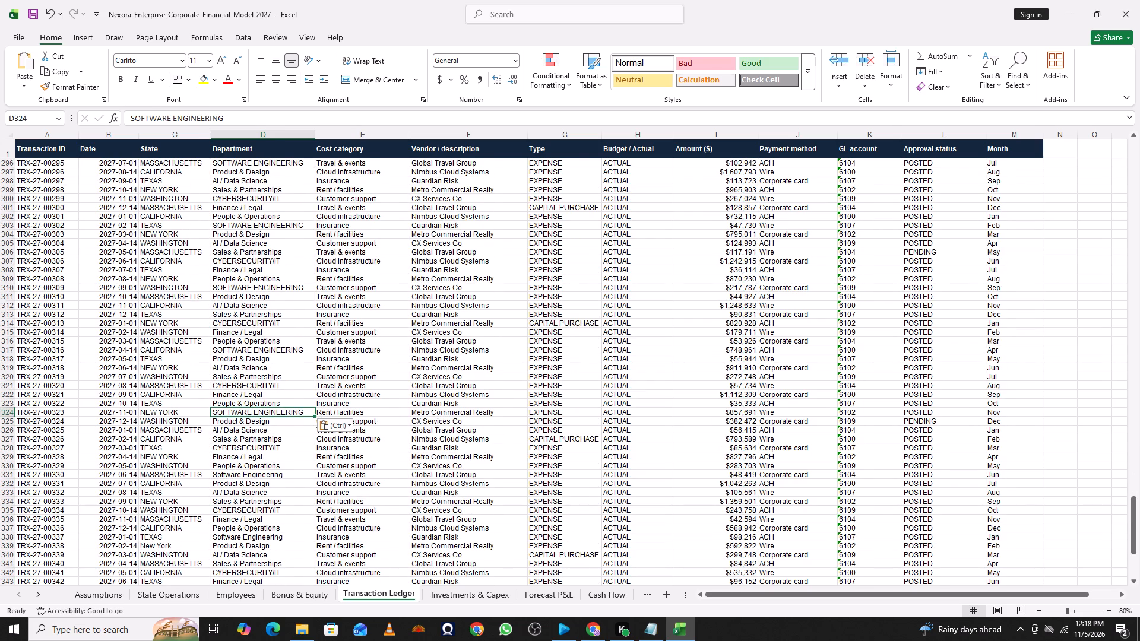
pyautogui.click(275, 476)
pyautogui.hotkey('ctrl', 'v')
pyautogui.click(275, 537)
pyautogui.hotkey('ctrl', 'v')
# Paste SOFTWARE ENGINEERING over the last mixed-case Software Engineering entries in Department cells D345, D352 and D359.
pyautogui.scroll(-4, 277, 535)
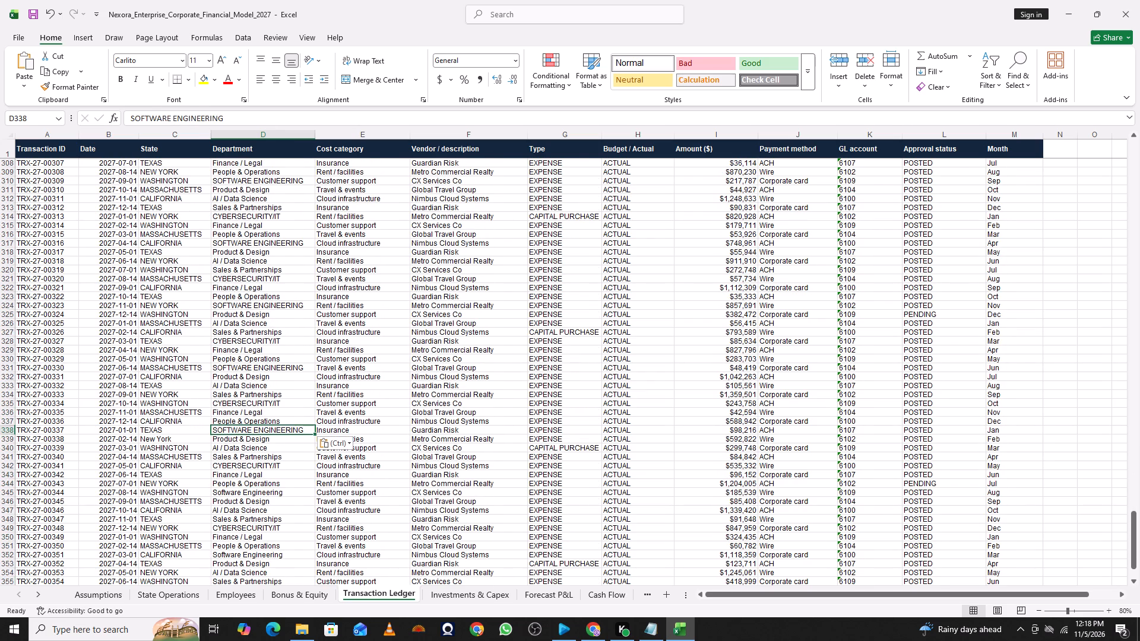
pyautogui.click(276, 493)
pyautogui.hotkey('ctrl', 'v')
pyautogui.click(275, 554)
pyautogui.hotkey('ctrl', 'v')
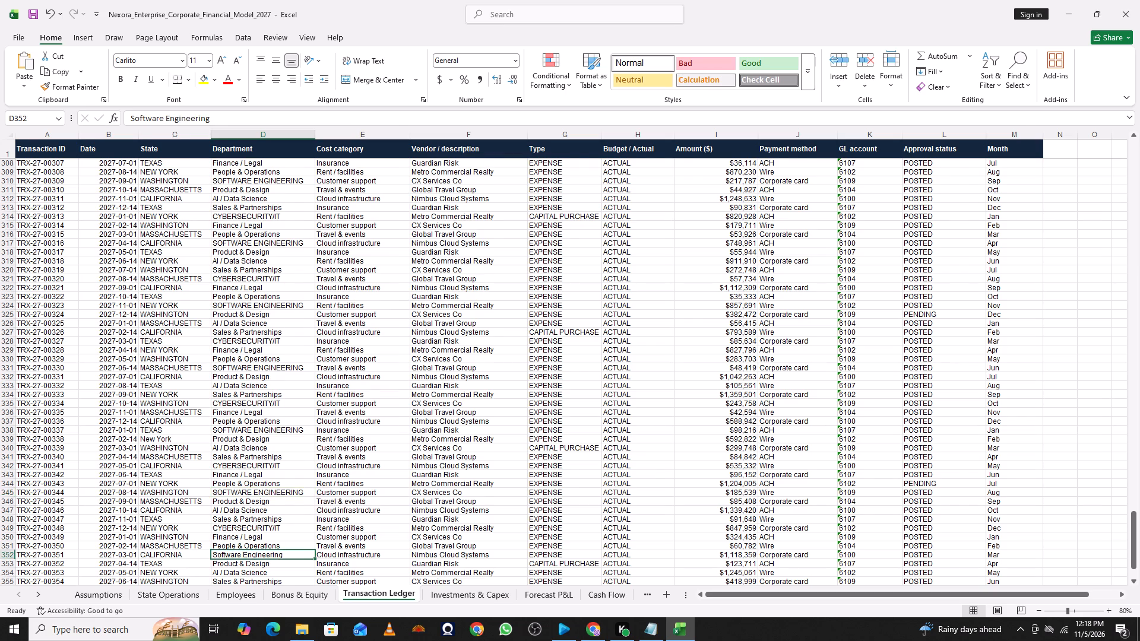
pyautogui.keyDown('ctrl'); pyautogui.scroll(-2, 275, 550); pyautogui.keyUp('ctrl')
pyautogui.scroll(1, 275, 550)
pyautogui.scroll(-3, 275, 550)
pyautogui.click(239, 482)
pyautogui.hotkey('ctrl', 'v')
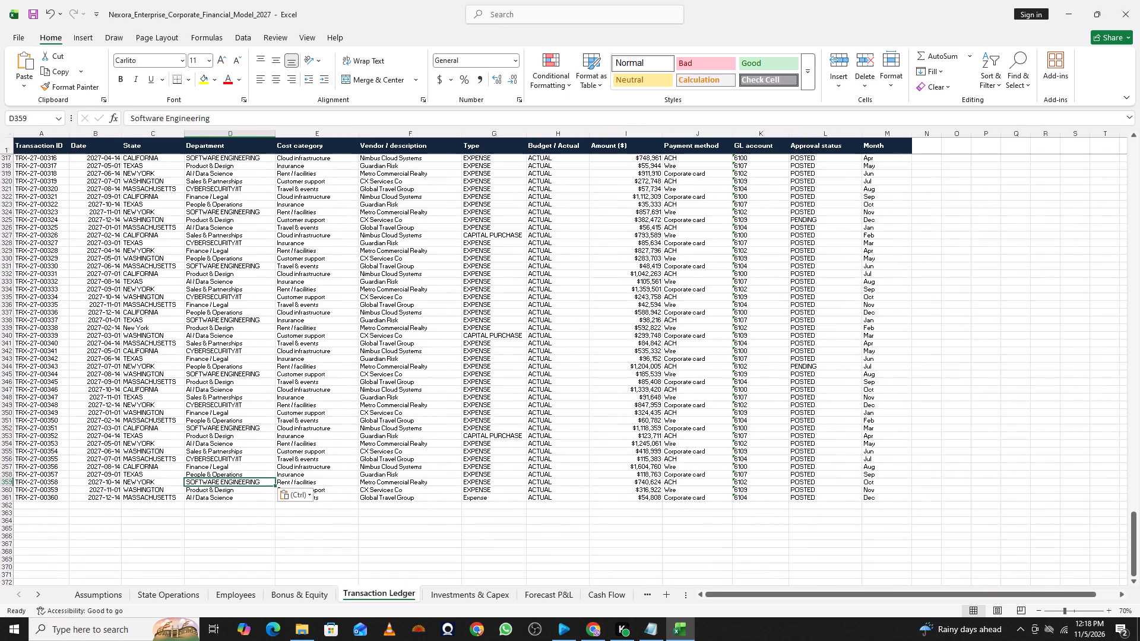
# Replace the Finance / Legal entry in Department cell D357 with FINANCE/LEGAL.
pyautogui.click(1107, 608)
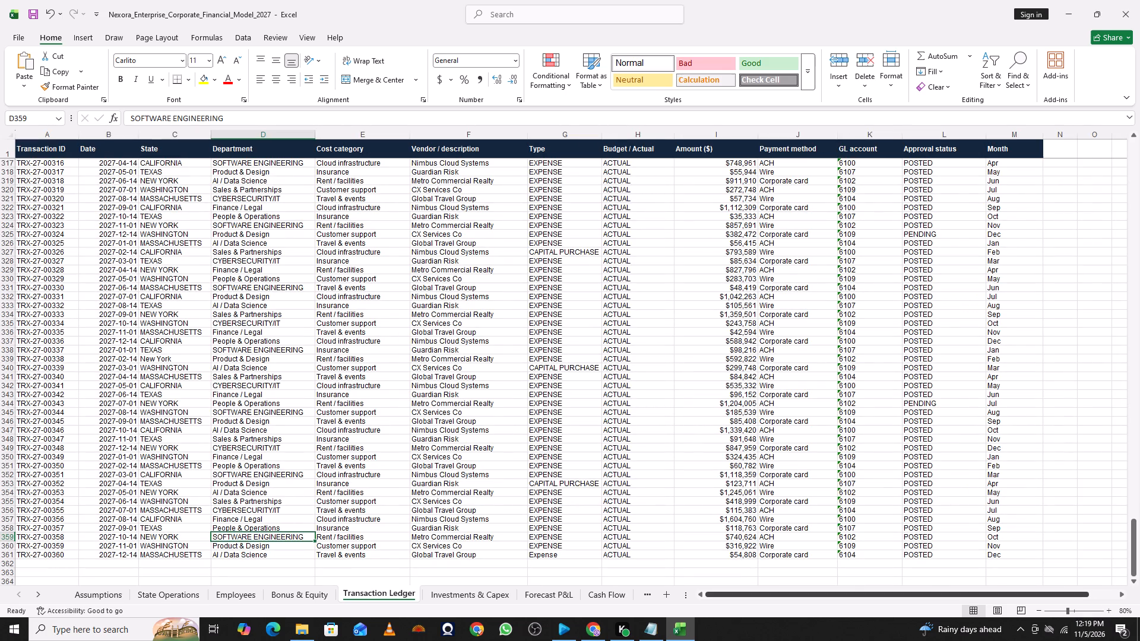
pyautogui.click(230, 517)
pyautogui.write('FI')
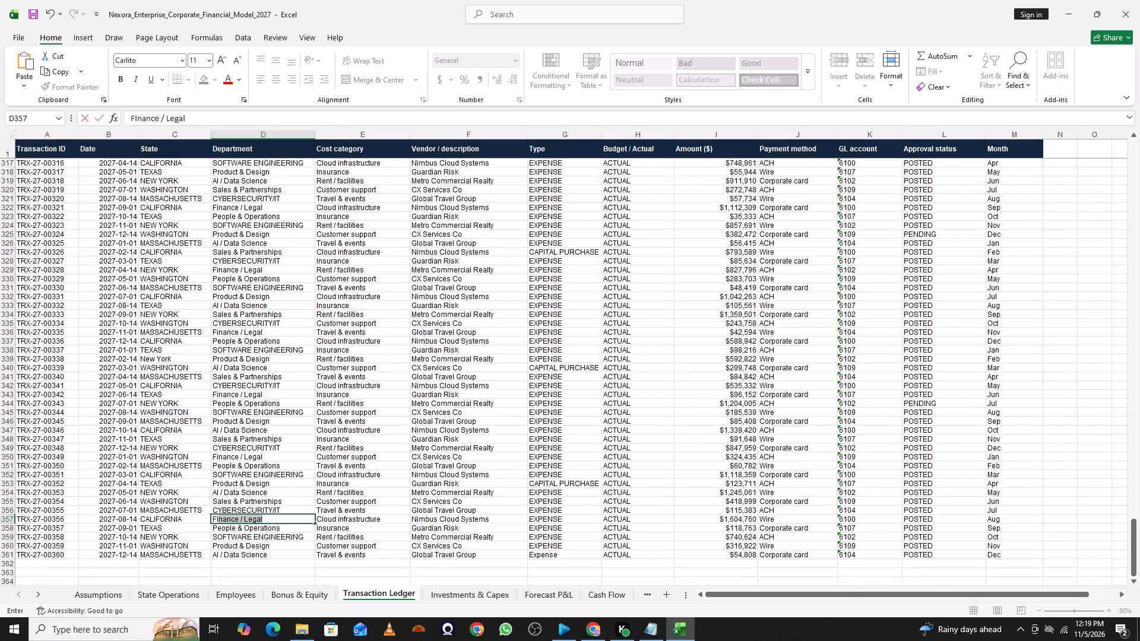
pyautogui.write('NANCE')
pyautogui.write('/LEGAK')
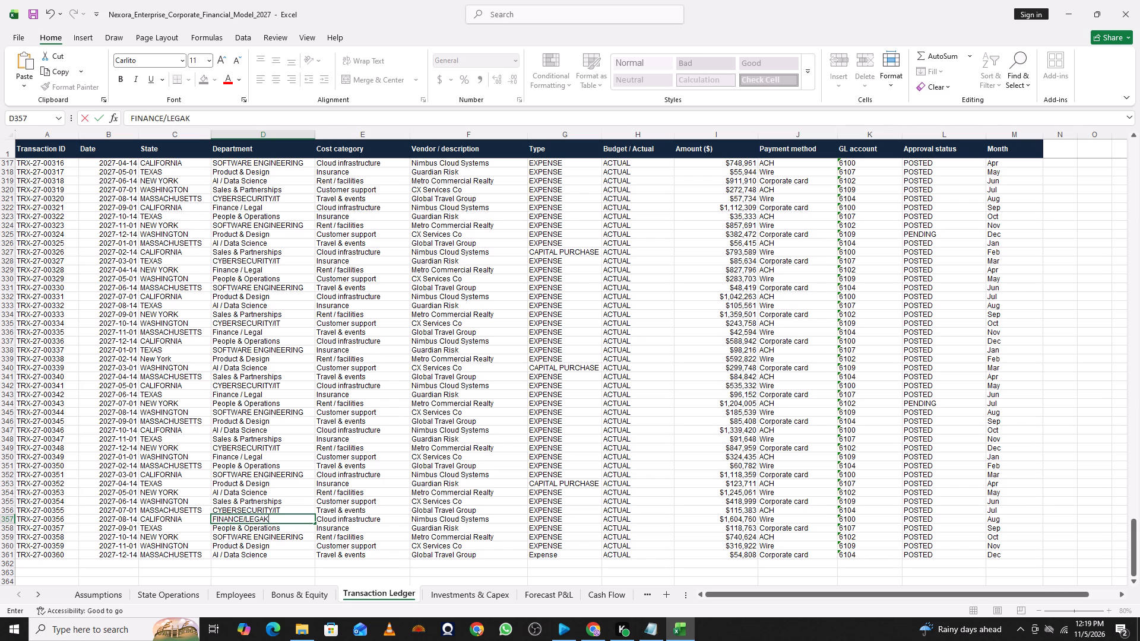
pyautogui.press('BackSpace')
pyautogui.press('l')
# Copy the FINANCE/LEGAL text from D357 and paste it over the Finance / Legal entries in D350, D343 and D336.
pyautogui.moveTo(278, 520); pyautogui.dragTo(199, 523)
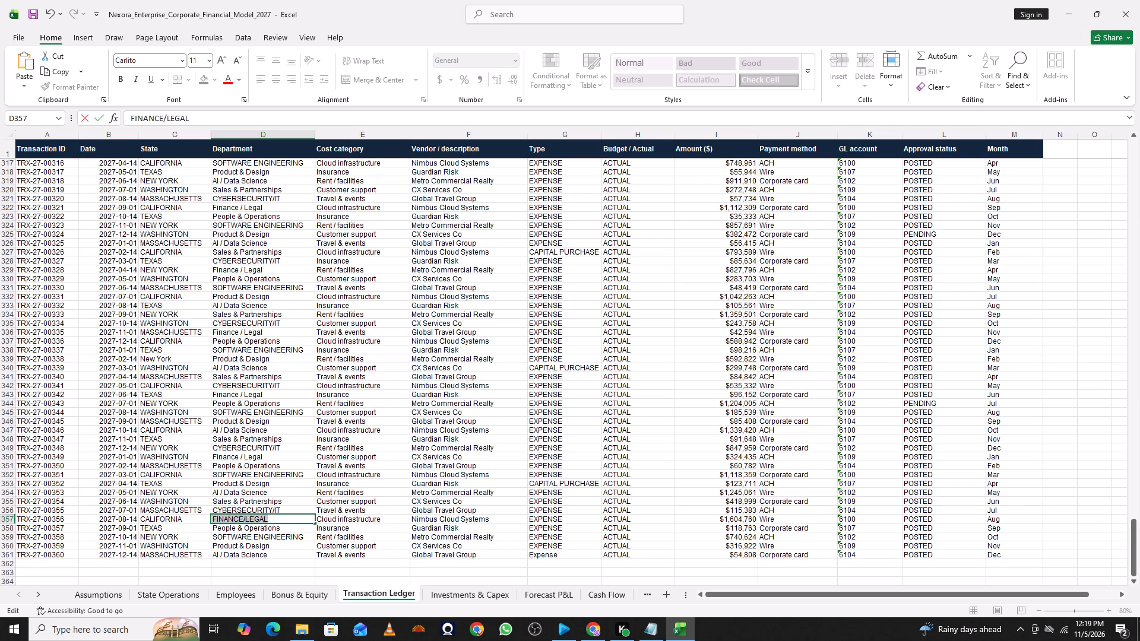
pyautogui.hotkey('ctrl', 'c')
pyautogui.click(252, 459)
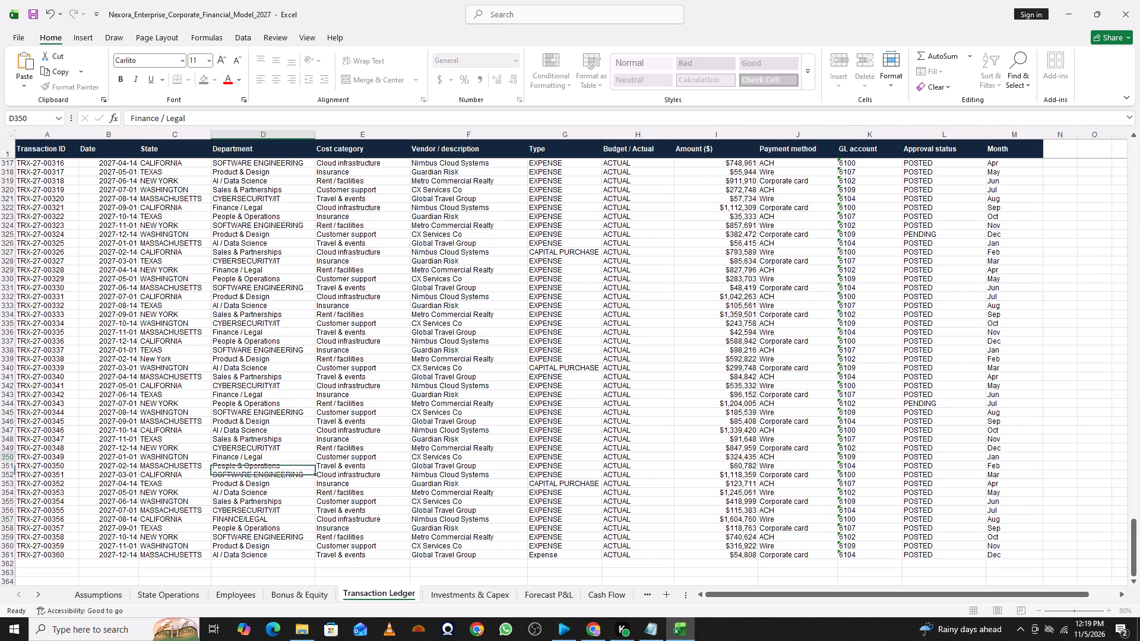
pyautogui.hotkey('ctrl', 'v')
pyautogui.click(273, 394)
pyautogui.hotkey('ctrl', 'v')
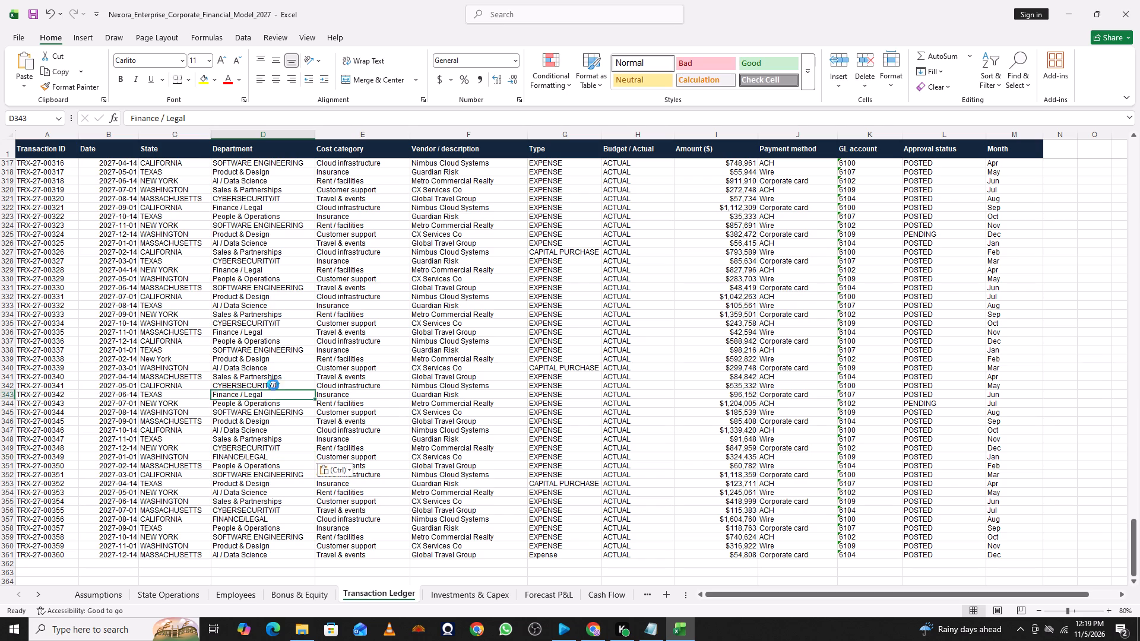
pyautogui.click(271, 329)
pyautogui.hotkey('ctrl', 'v')
# Paste FINANCE/LEGAL over the Finance / Legal entries in Department cells D329, D322 and D315.
pyautogui.click(273, 269)
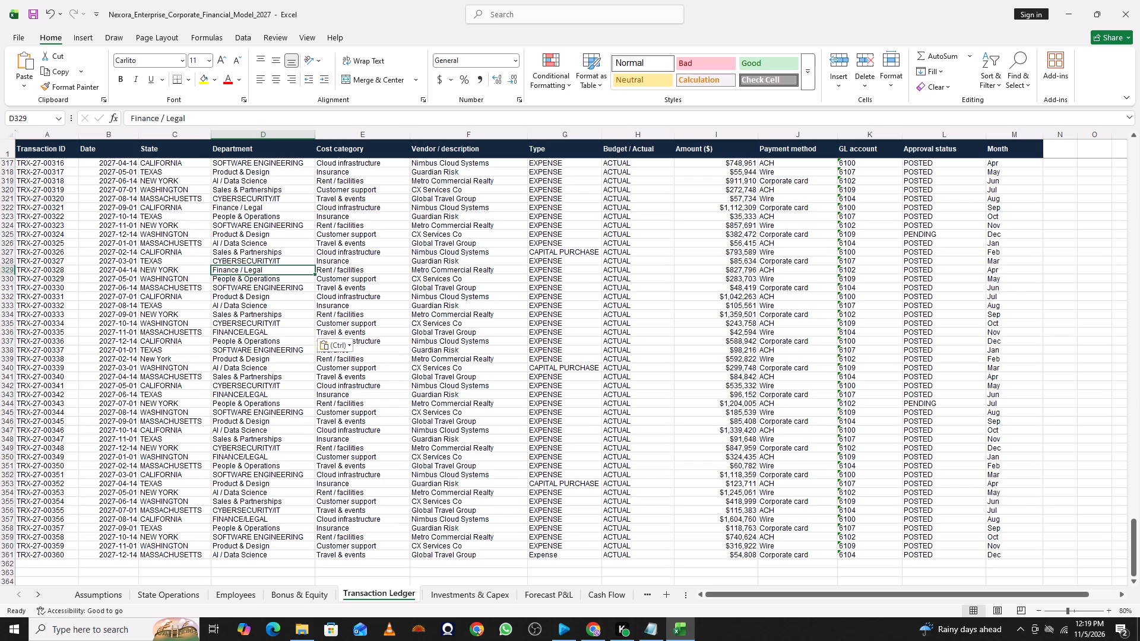
pyautogui.hotkey('ctrl', 'v')
pyautogui.click(275, 202)
pyautogui.click(277, 208)
pyautogui.hotkey('ctrl', 'v')
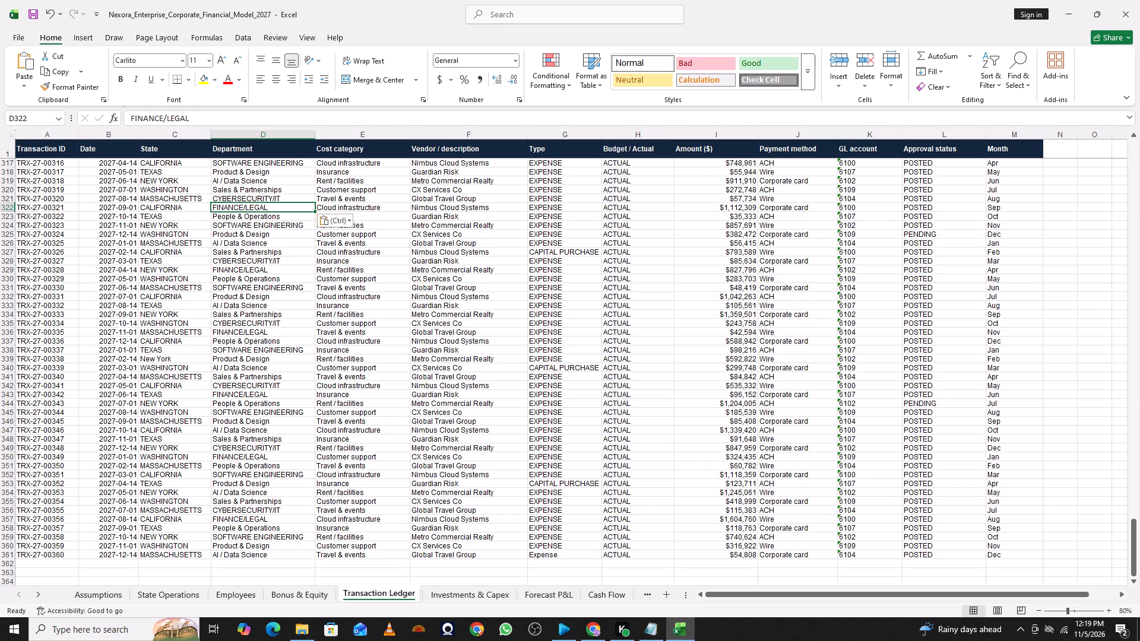
pyautogui.scroll(4, 268, 526)
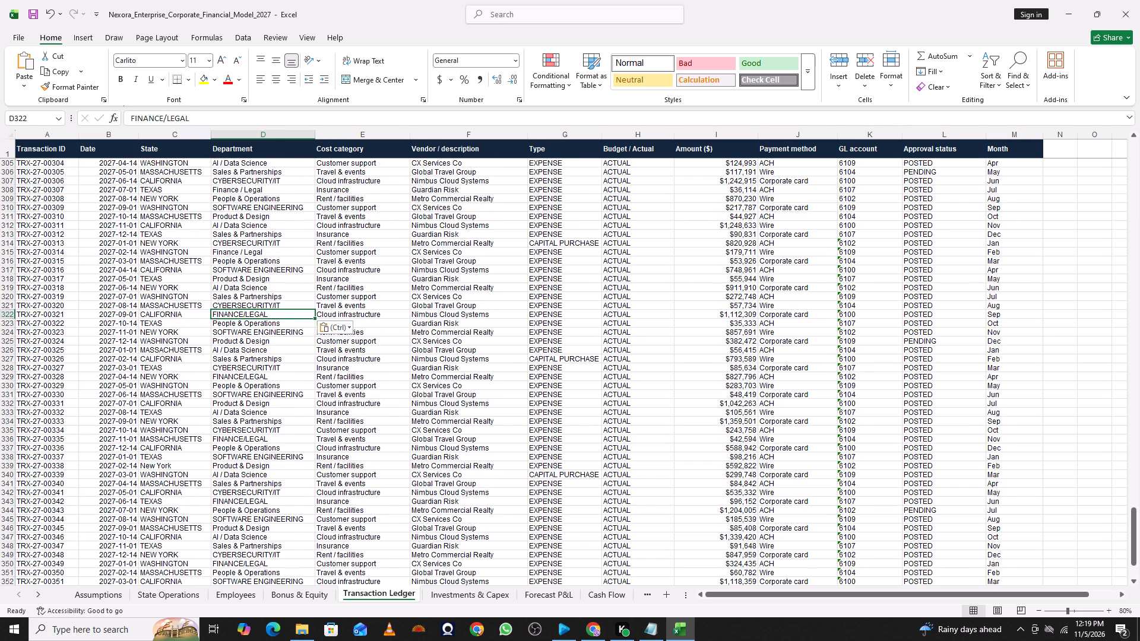
pyautogui.click(268, 251)
pyautogui.hotkey('ctrl', 'v')
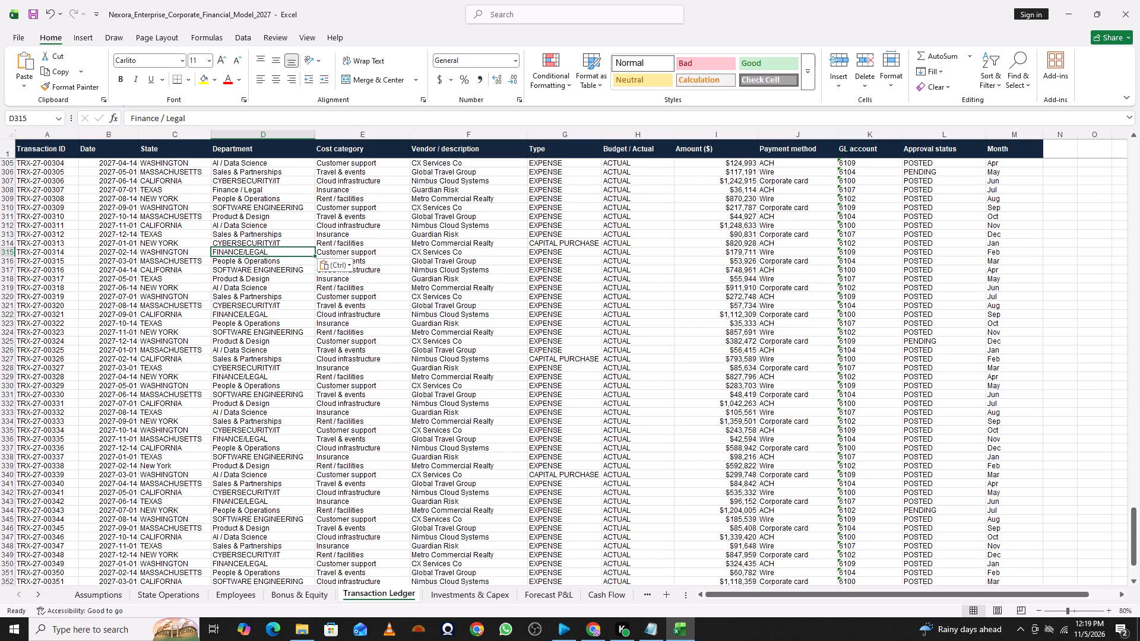
# Paste FINANCE/LEGAL over the Finance / Legal entries in Department cells D308, D301 and D294.
pyautogui.click(265, 191)
pyautogui.hotkey('ctrl', 'v')
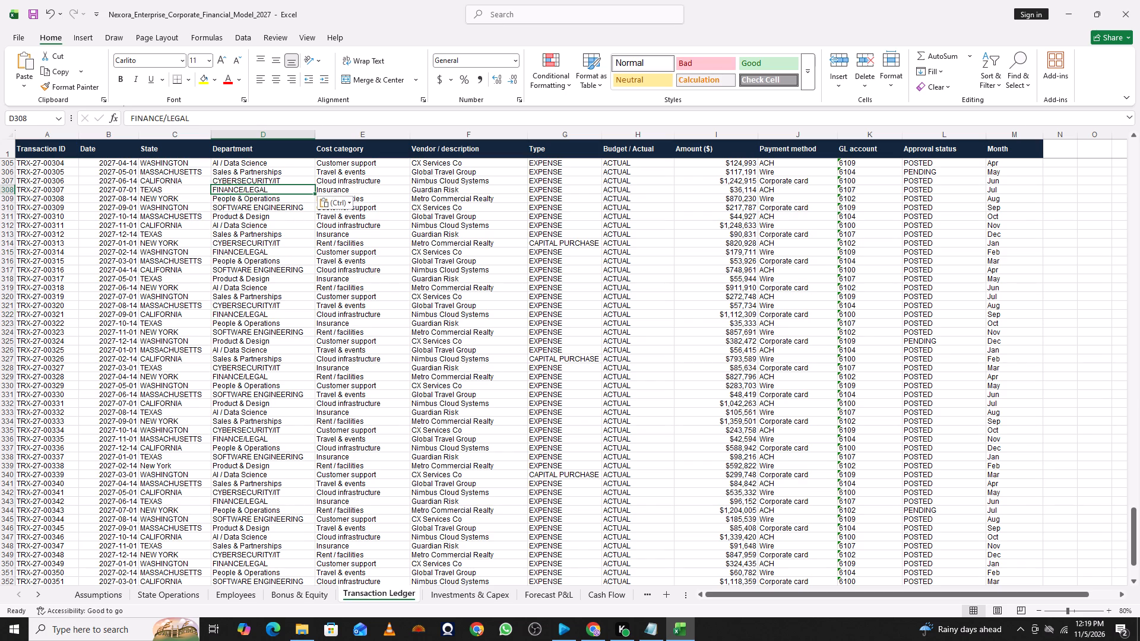
pyautogui.scroll(5, 284, 339)
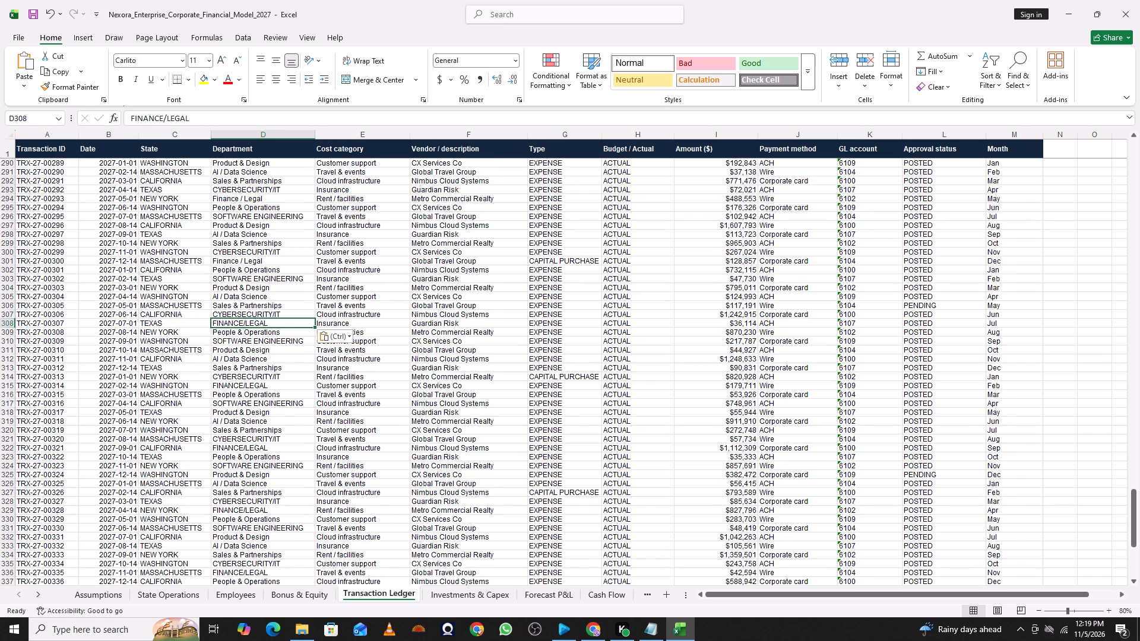
pyautogui.click(274, 260)
pyautogui.hotkey('ctrl', 'v')
pyautogui.click(278, 197)
pyautogui.hotkey('ctrl', 'v')
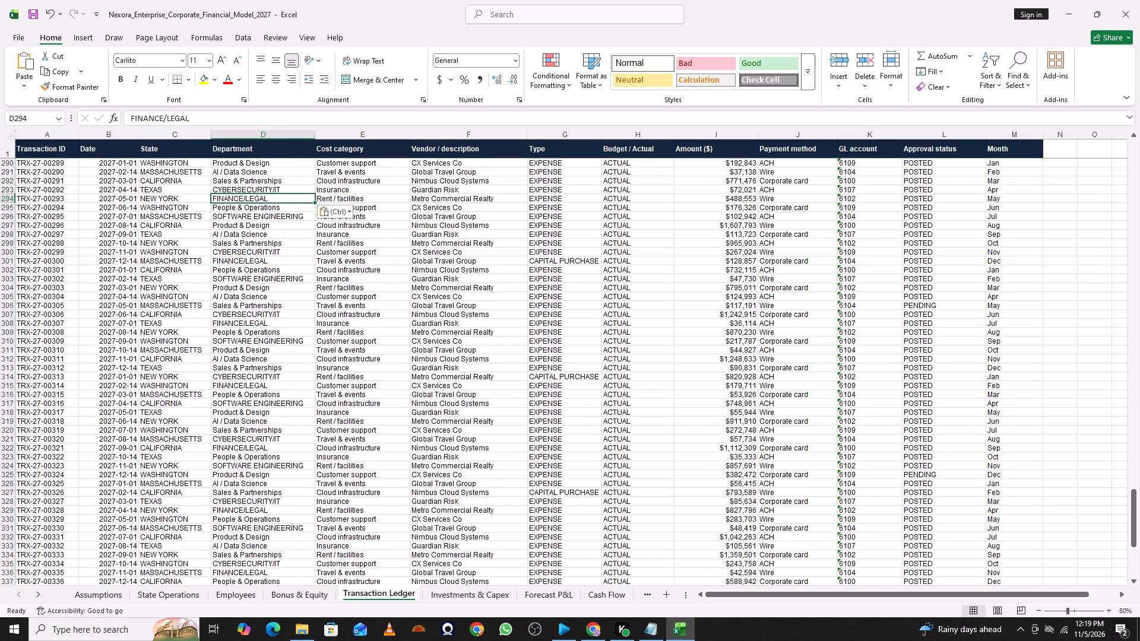
# Paste FINANCE/LEGAL over the Finance / Legal entries in Department cells D287 and D280.
pyautogui.scroll(5, 280, 233)
pyautogui.click(273, 269)
pyautogui.hotkey('ctrl', 'v')
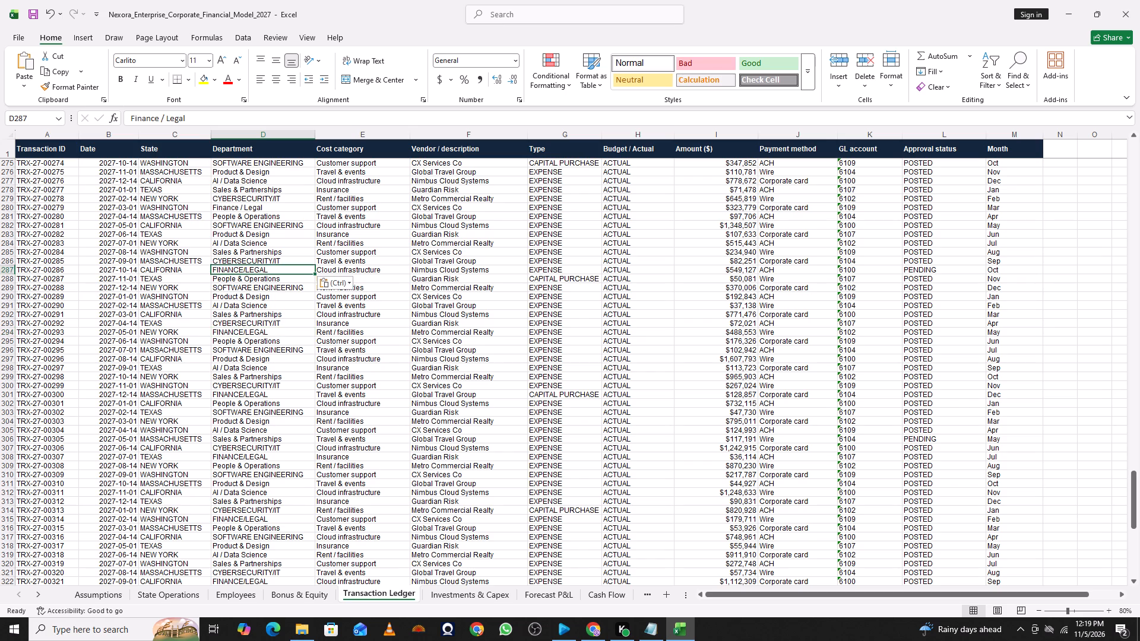
pyautogui.click(272, 205)
pyautogui.hotkey('ctrl', 'v')
# Replace the Finance / Legal entries in Department cells D266, D273 and D259 with the copied FINANCE/LEGAL text.
pyautogui.scroll(6, 272, 205)
pyautogui.click(268, 242)
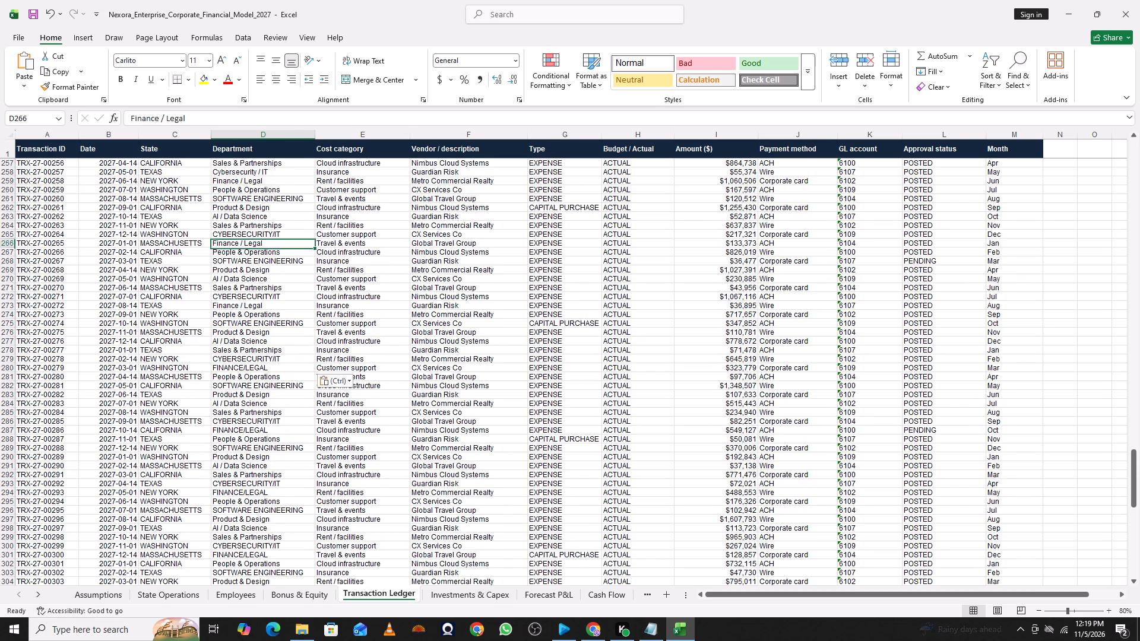
pyautogui.hotkey('ctrl', 'v')
pyautogui.click(270, 307)
pyautogui.hotkey('ctrl', 'v')
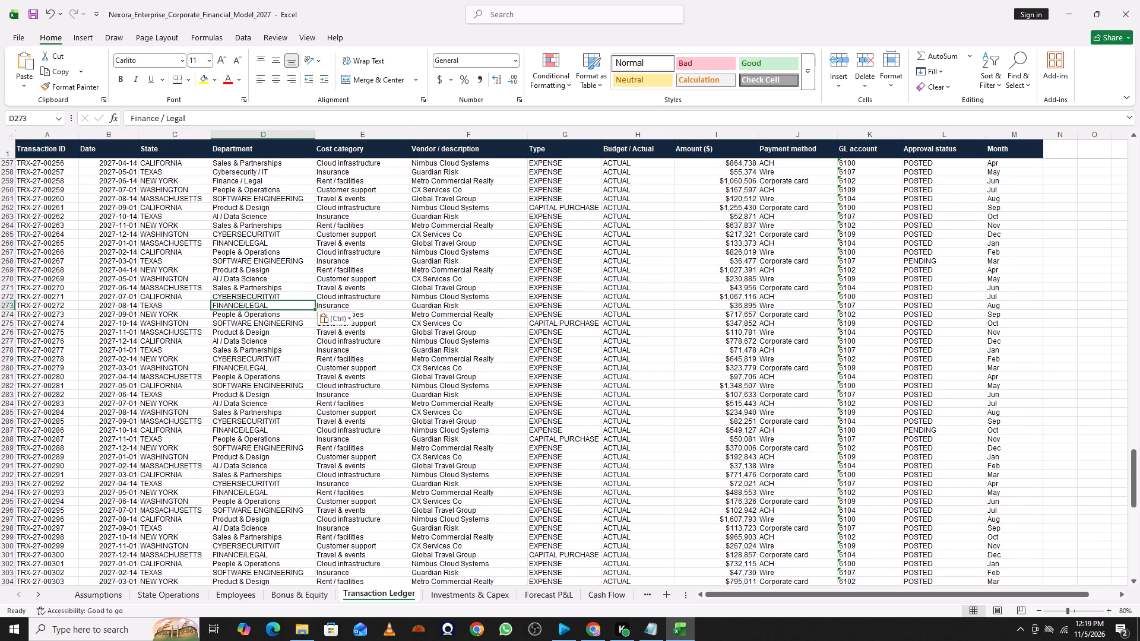
pyautogui.click(286, 183)
pyautogui.hotkey('ctrl', 'v')
# Paste FINANCE/LEGAL over the Finance / Legal entries in Department cells D252 and D245.
pyautogui.scroll(6, 285, 284)
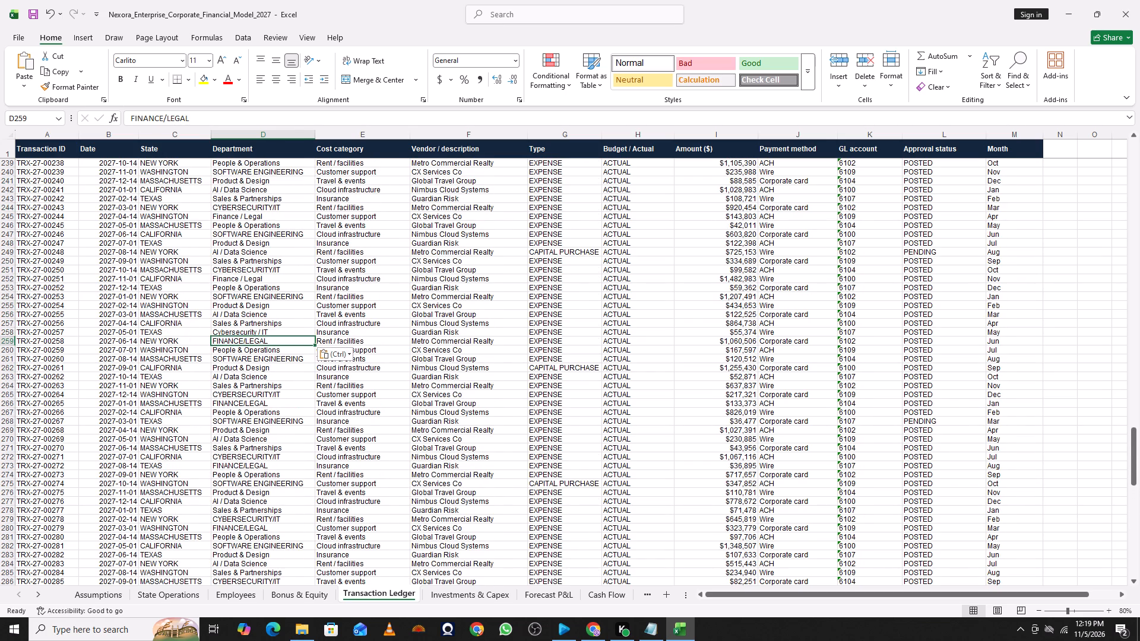
pyautogui.click(265, 278)
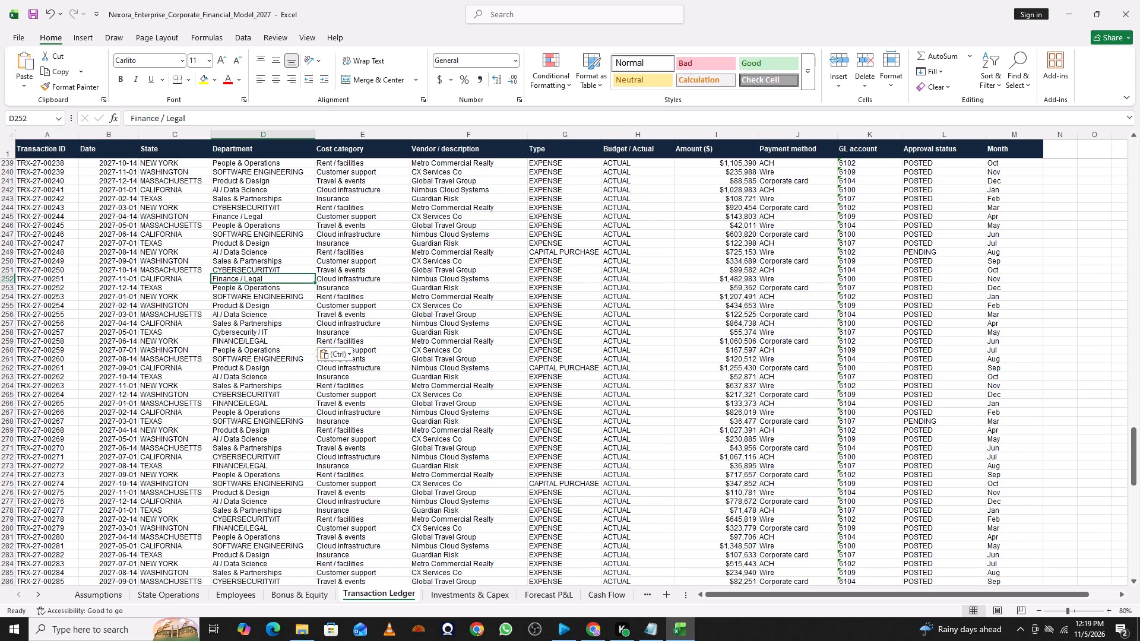
pyautogui.hotkey('ctrl', 'v')
pyautogui.click(273, 213)
pyautogui.hotkey('ctrl', 'v')
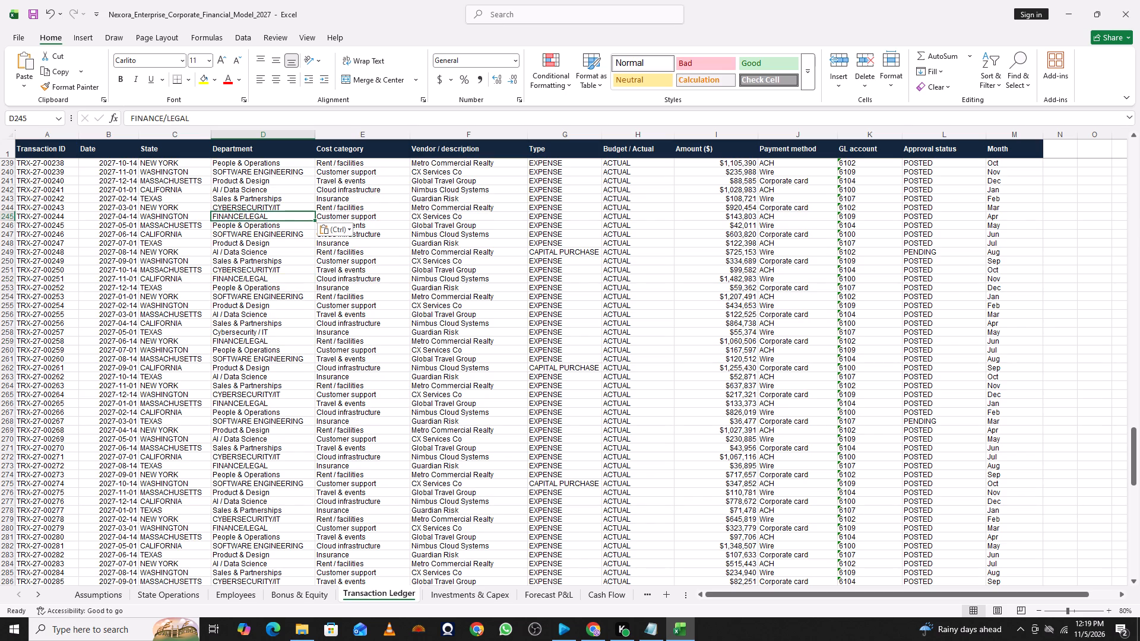
# Paste FINANCE/LEGAL over the Finance / Legal entries in Department cells D238, D231 and D224.
pyautogui.scroll(5, 259, 393)
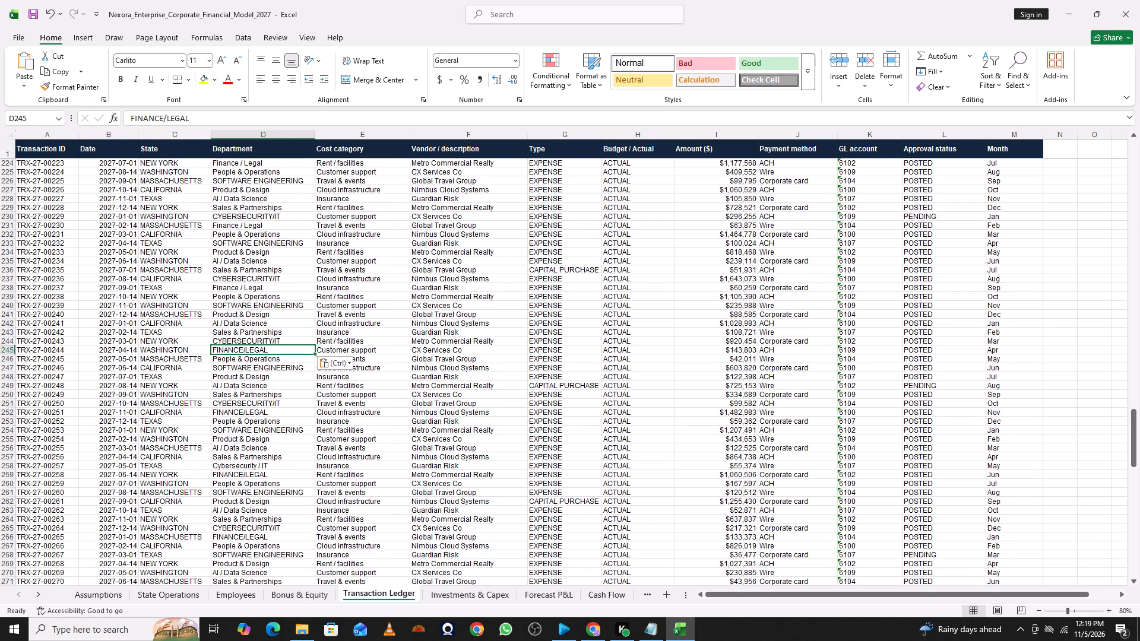
pyautogui.click(256, 287)
pyautogui.hotkey('ctrl', 'v')
pyautogui.click(267, 223)
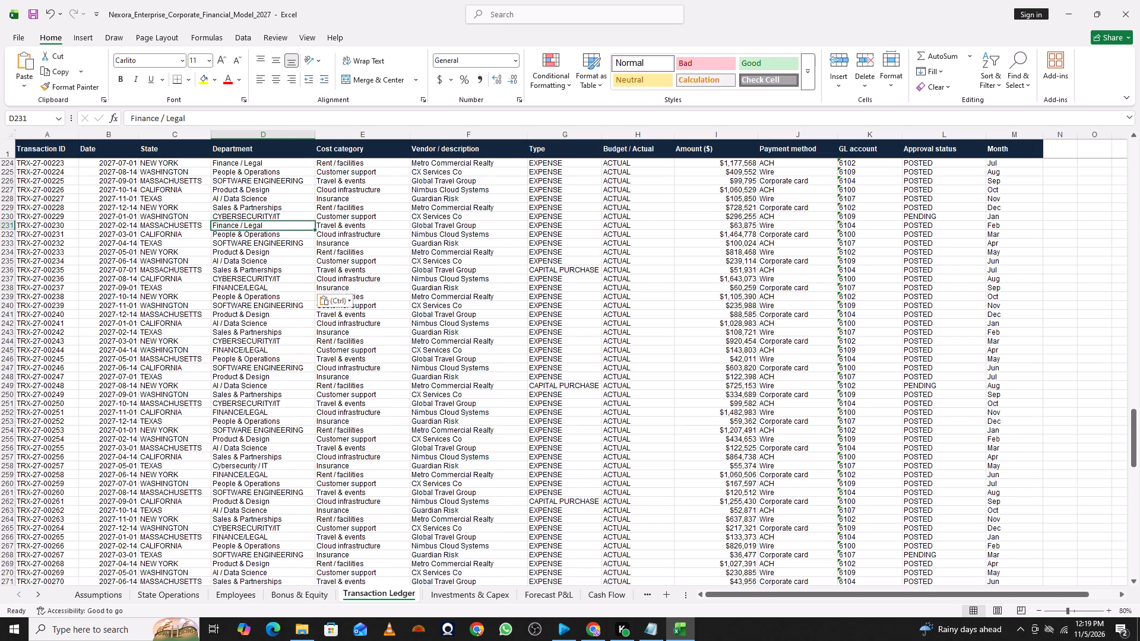
pyautogui.hotkey('ctrl', 'v')
pyautogui.scroll(1, 267, 224)
pyautogui.click(274, 190)
pyautogui.hotkey('ctrl', 'v')
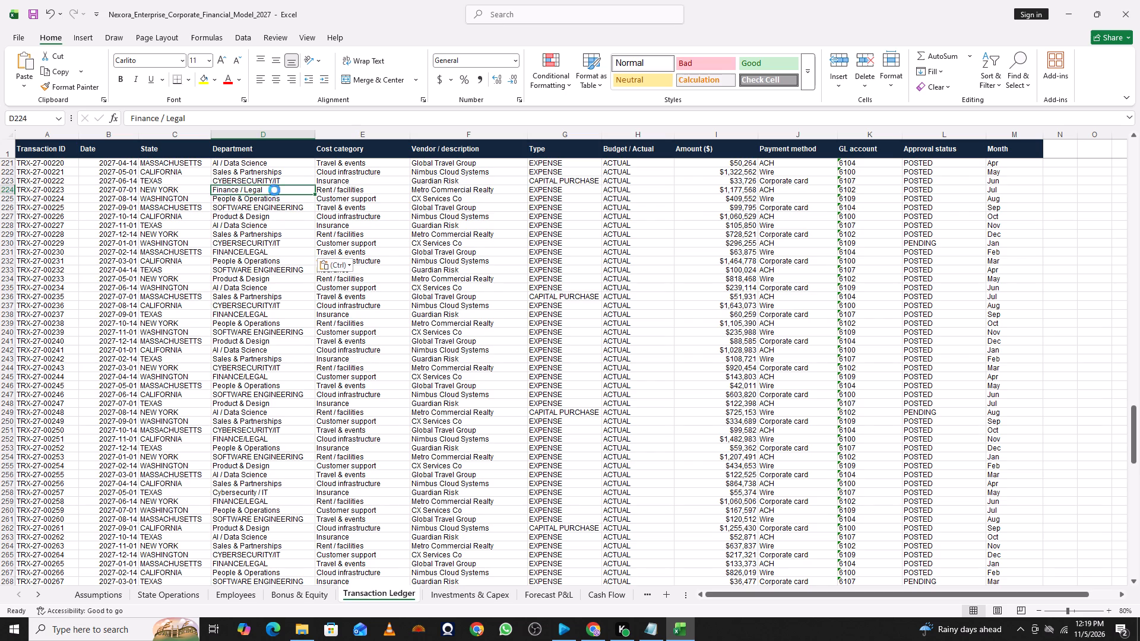
# Replace the Finance / Legal entries in Department cells D210 and D203 with the copied FINANCE/LEGAL text.
pyautogui.scroll(6, 273, 229)
pyautogui.click(266, 223)
pyautogui.hotkey('ctrl', 'v')
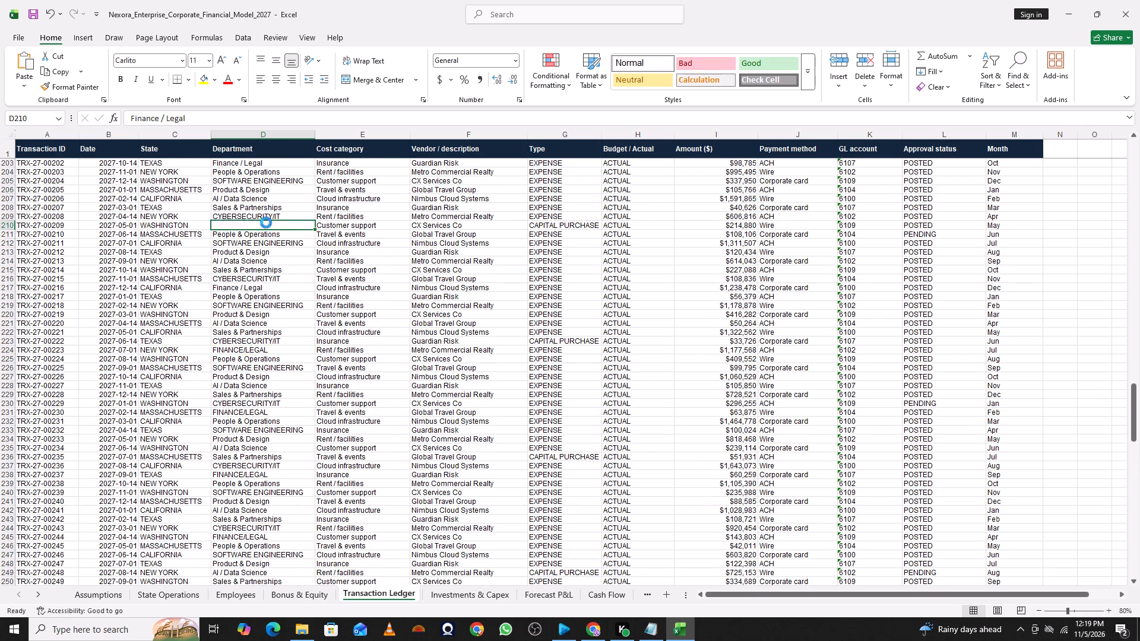
pyautogui.click(276, 164)
pyautogui.hotkey('ctrl', 'v')
# Paste FINANCE/LEGAL over the Finance / Legal entries in Department cells D196, D189 and D182.
pyautogui.scroll(3, 274, 252)
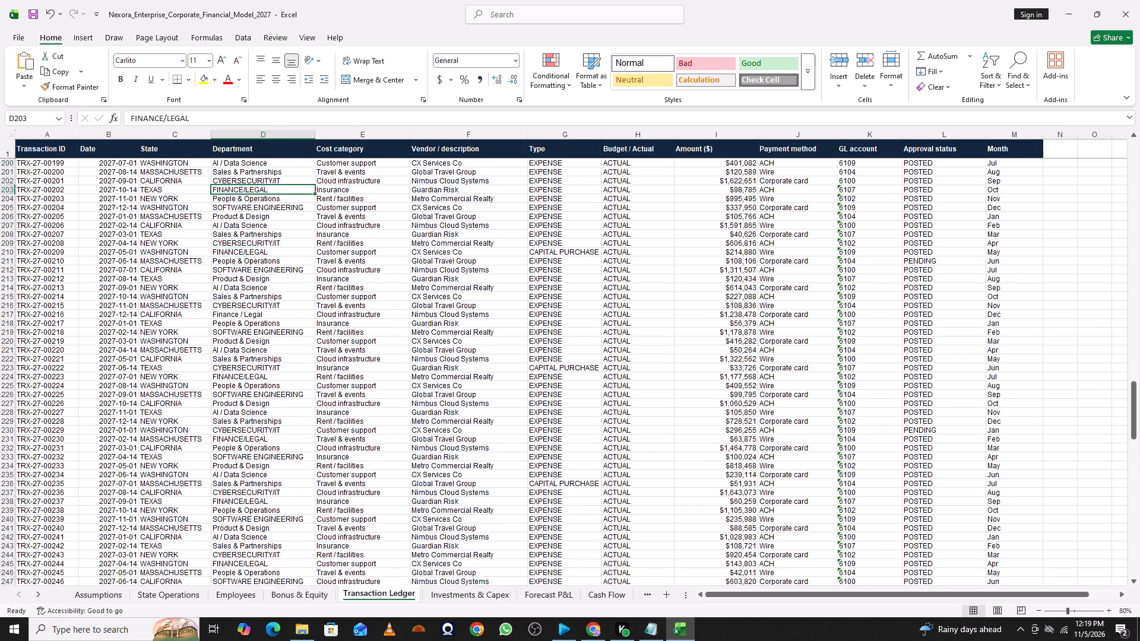
pyautogui.scroll(4, 274, 252)
pyautogui.click(267, 288)
pyautogui.hotkey('ctrl', 'v')
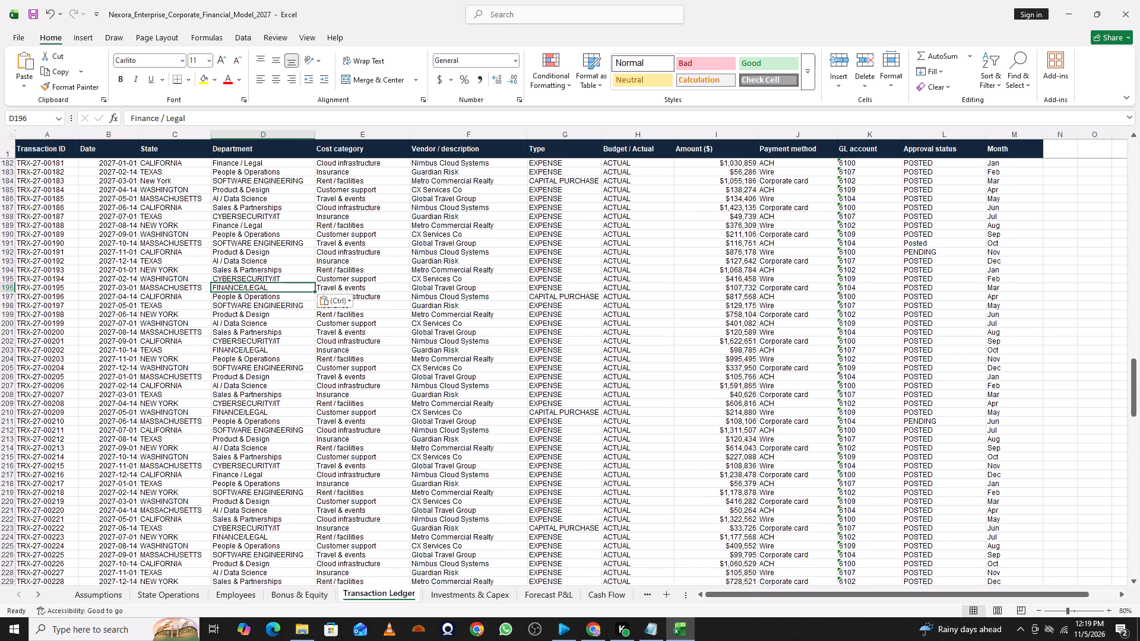
pyautogui.click(277, 227)
pyautogui.hotkey('ctrl', 'v')
pyautogui.click(272, 167)
pyautogui.hotkey('ctrl', 'v')
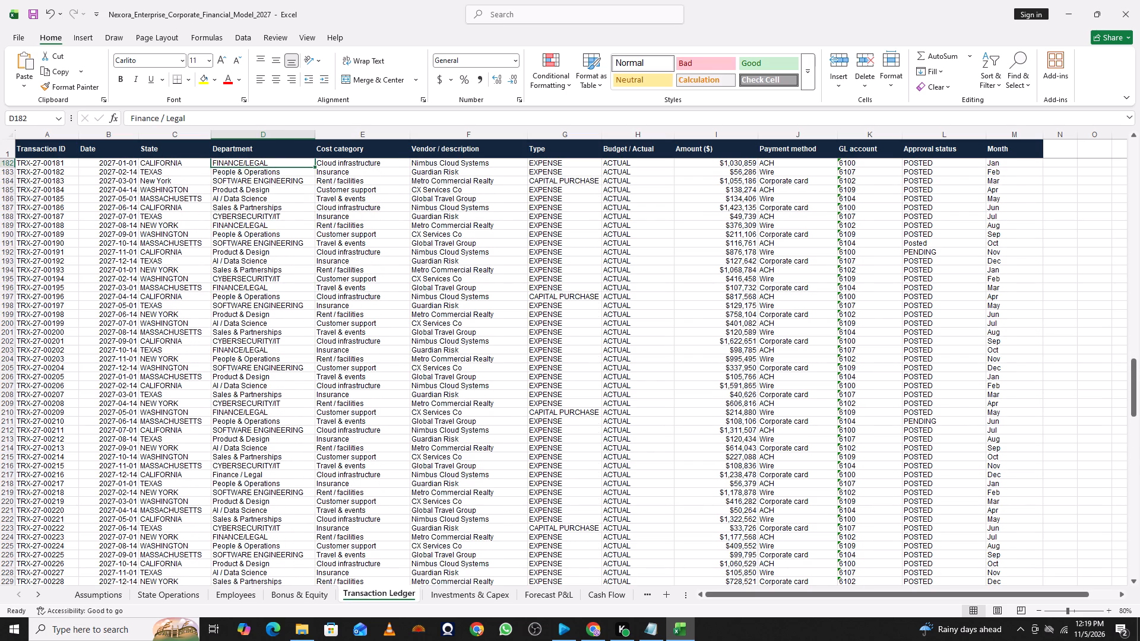
# Paste FINANCE/LEGAL over the Finance / Legal entries in Department cells D175, D168 and D161.
pyautogui.scroll(7, 272, 290)
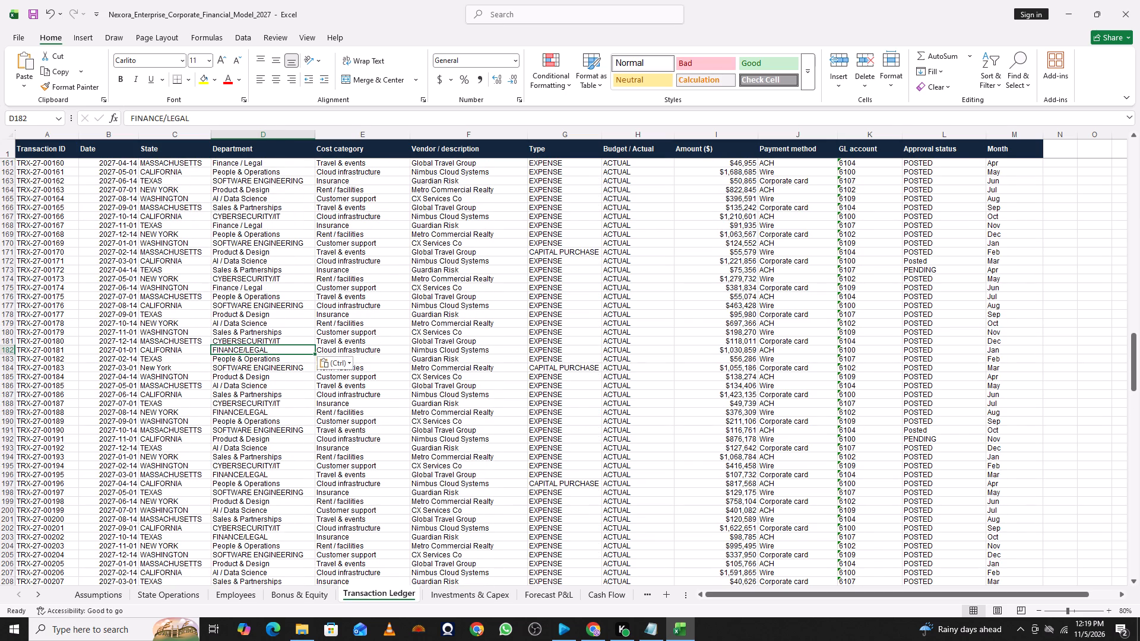
pyautogui.click(271, 286)
pyautogui.hotkey('ctrl', 'v')
pyautogui.click(274, 226)
pyautogui.hotkey('ctrl', 'v')
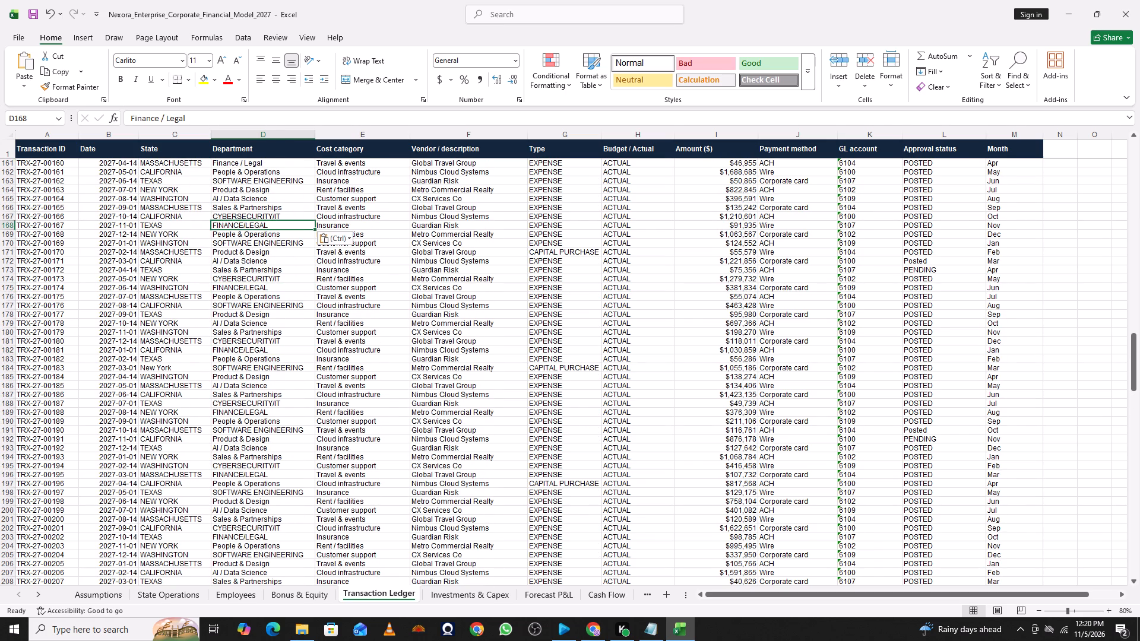
pyautogui.click(278, 166)
pyautogui.hotkey('ctrl', 'v')
# Paste FINANCE/LEGAL over the Finance / Legal entries in Department cells D154, D147, D140, D133 and D126.
pyautogui.scroll(6, 330, 350)
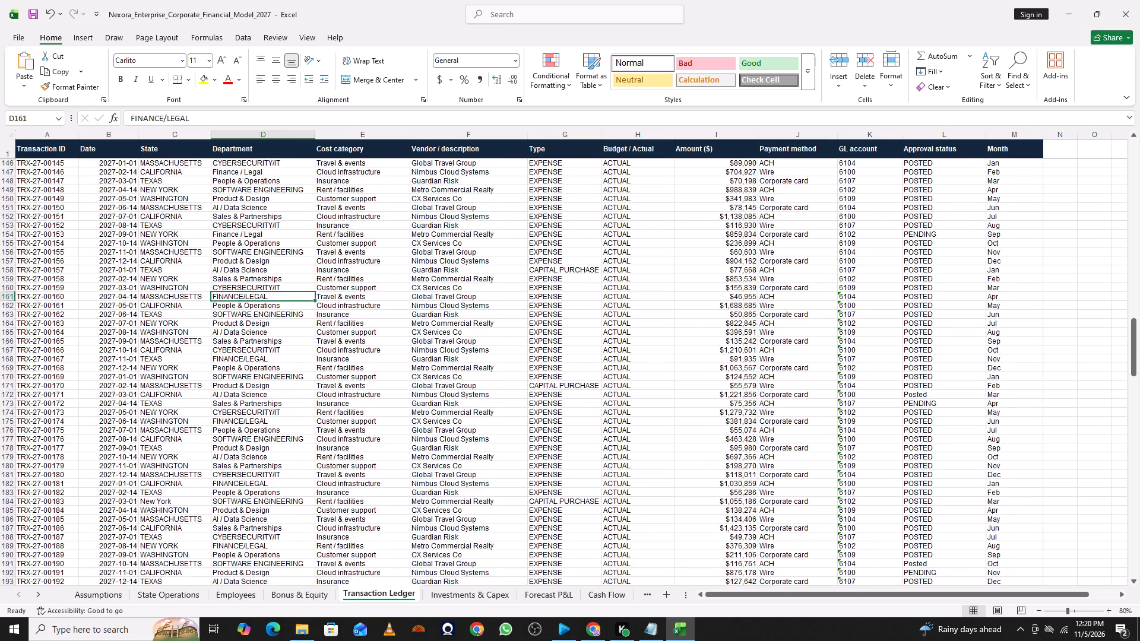
pyautogui.scroll(6, 312, 345)
pyautogui.click(275, 424)
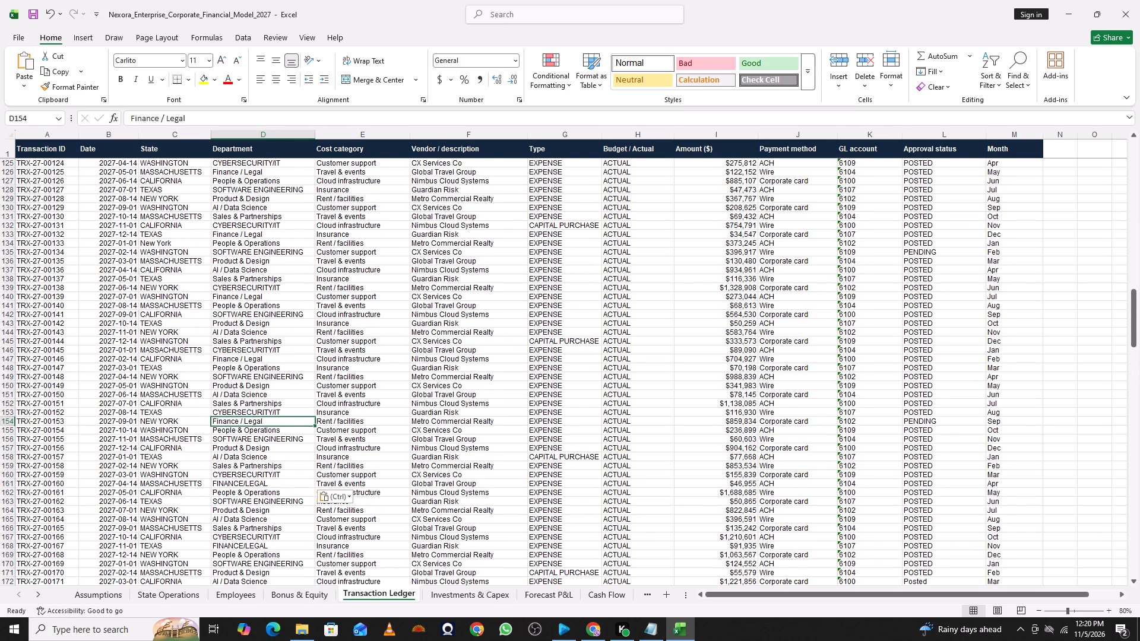
pyautogui.hotkey('ctrl', 'v')
pyautogui.click(267, 358)
pyautogui.hotkey('ctrl', 'v')
pyautogui.click(272, 297)
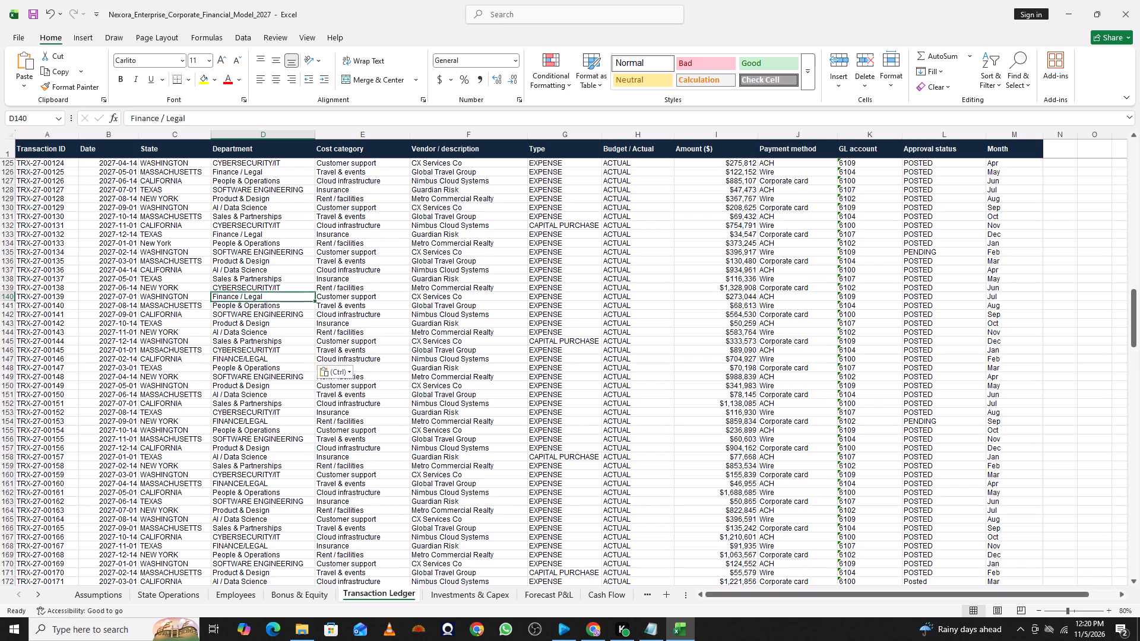
pyautogui.hotkey('ctrl', 'v')
pyautogui.click(287, 233)
pyautogui.hotkey('ctrl', 'v')
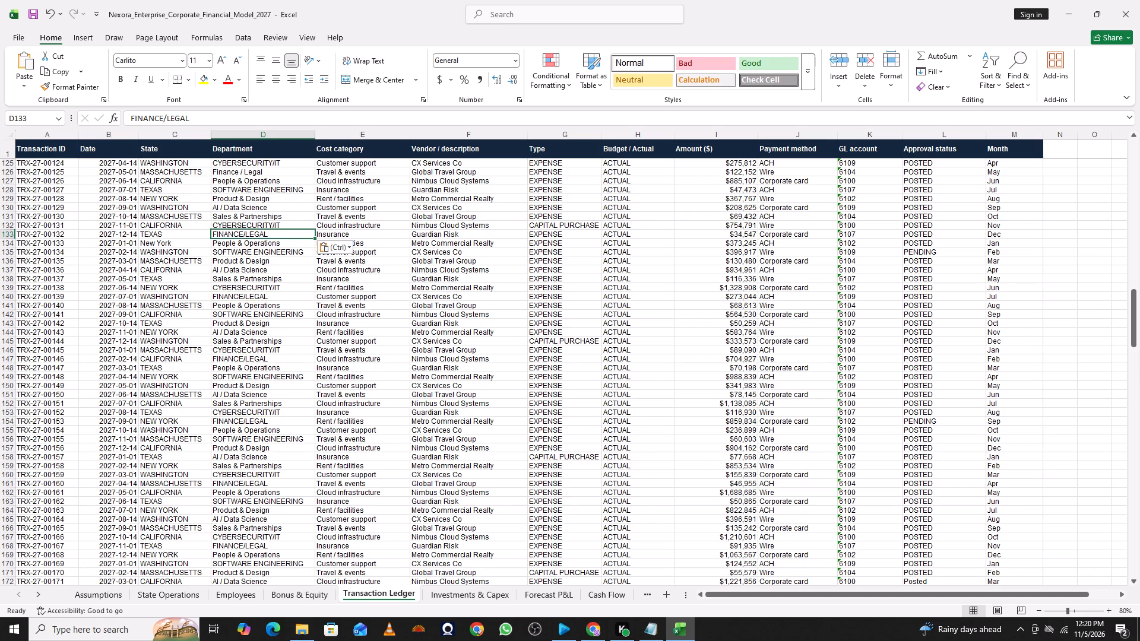
pyautogui.click(289, 173)
pyautogui.hotkey('ctrl', 'v')
# Paste FINANCE/LEGAL over the Finance / Legal entries in Department cells D119, D112 and D105.
pyautogui.scroll(8, 281, 335)
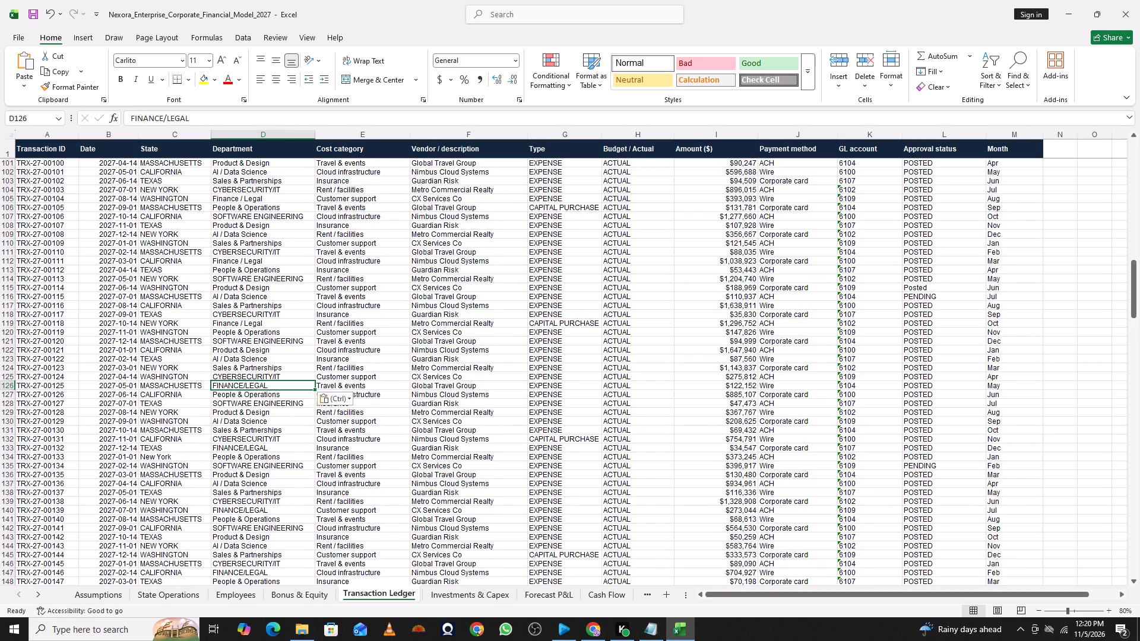
pyautogui.click(273, 326)
pyautogui.hotkey('ctrl', 'v')
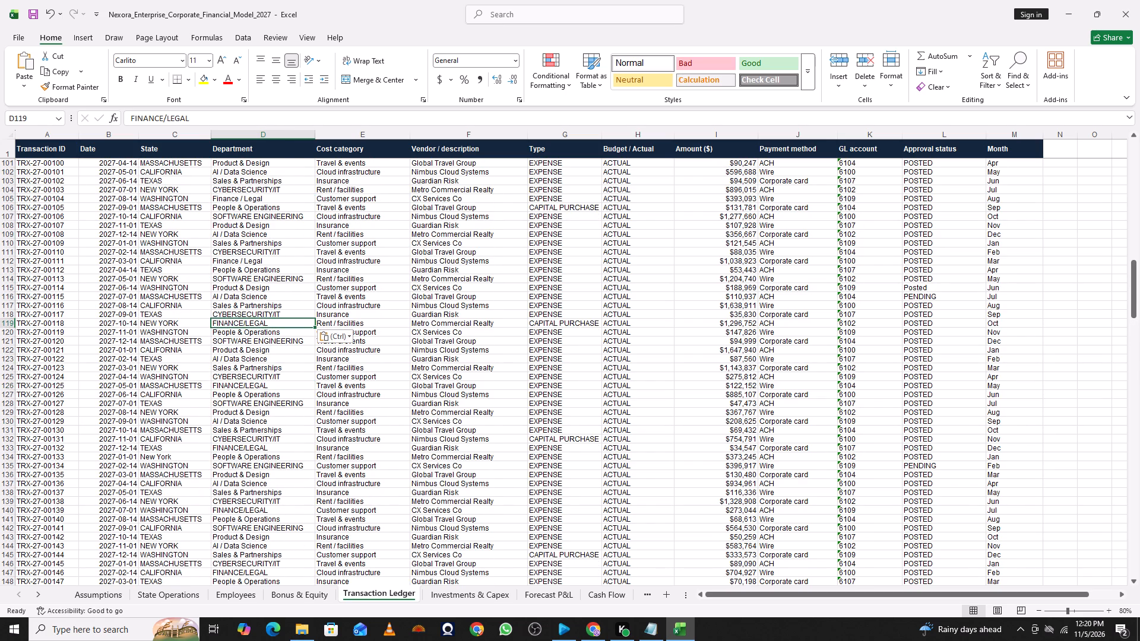
pyautogui.click(274, 263)
pyautogui.hotkey('ctrl', 'v')
pyautogui.click(273, 200)
pyautogui.hotkey('ctrl', 'v')
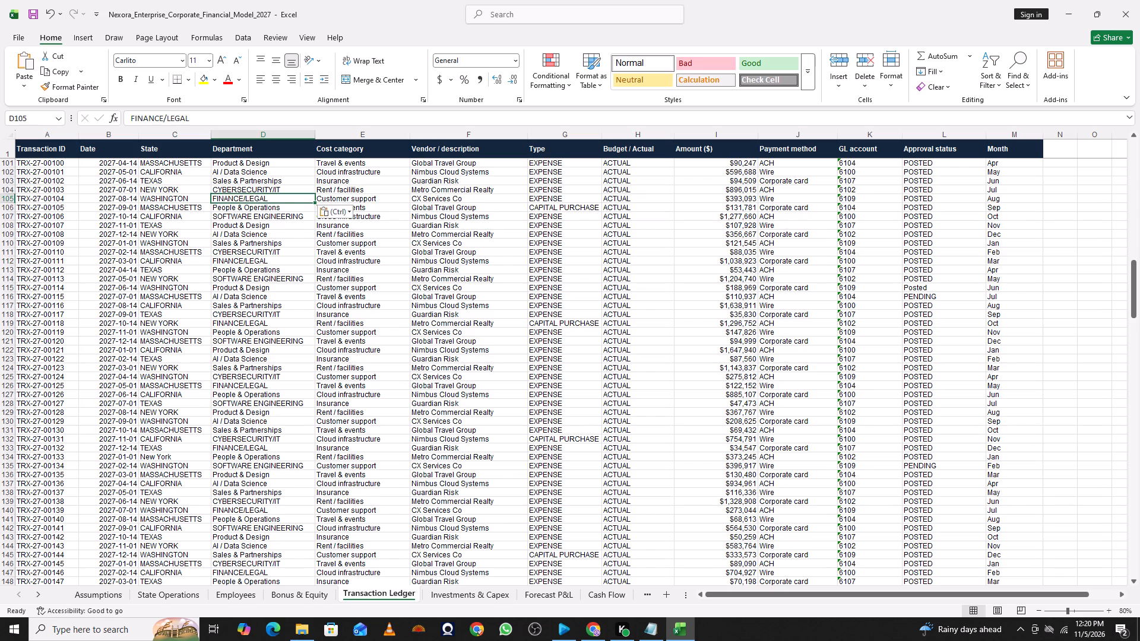
# Replace the Finance / Legal entries in Department cells D91, D98 and D84 with the copied FINANCE/LEGAL text.
pyautogui.scroll(7, 270, 263)
pyautogui.click(270, 262)
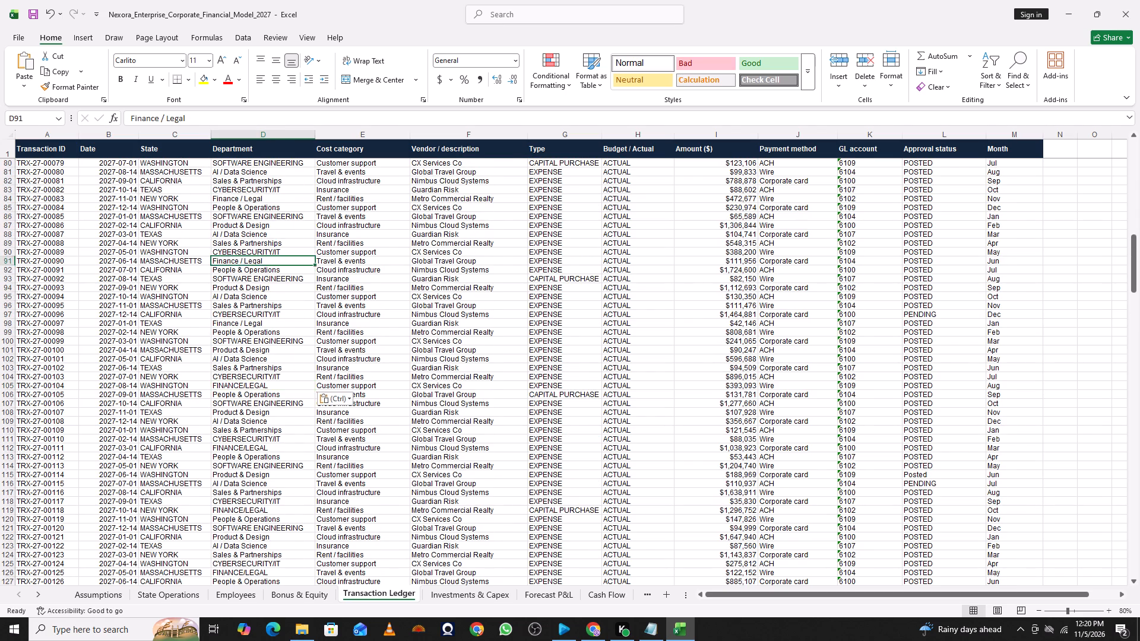
pyautogui.hotkey('ctrl', 'v')
pyautogui.click(258, 328)
pyautogui.click(262, 322)
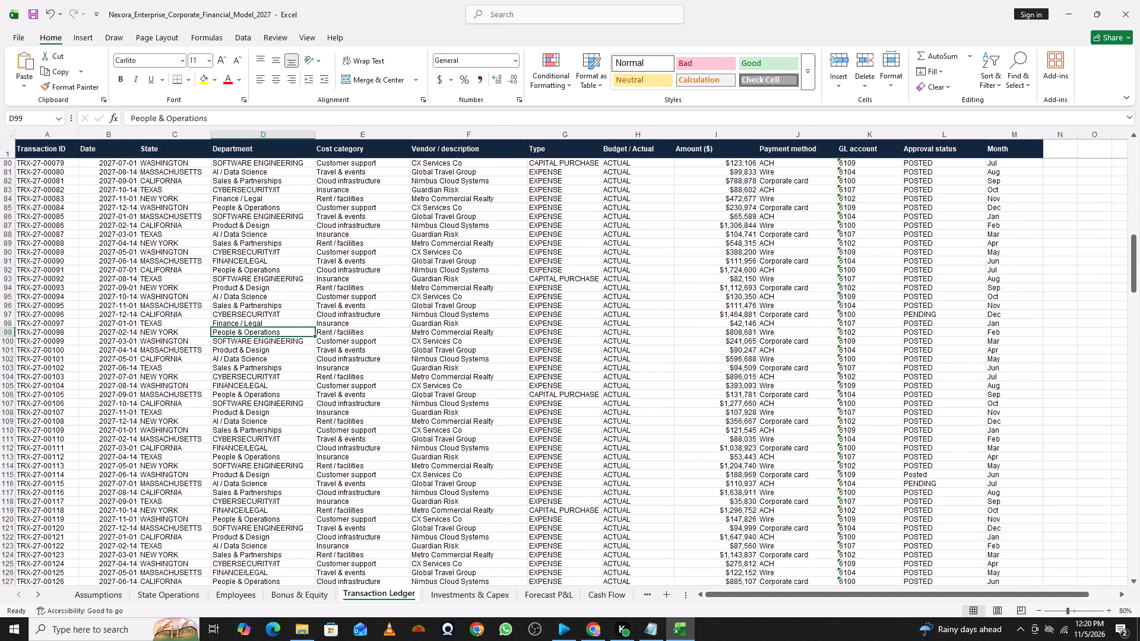
pyautogui.click(262, 322)
pyautogui.hotkey('ctrl', 'v')
pyautogui.click(259, 198)
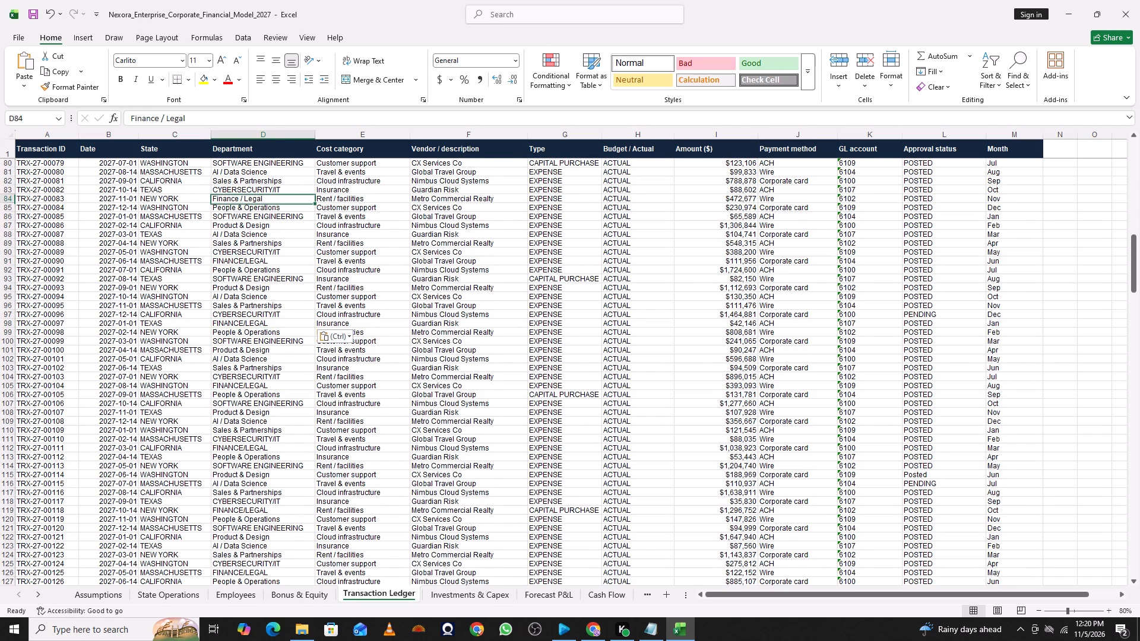
pyautogui.hotkey('ctrl', 'v')
# Paste FINANCE/LEGAL over the Finance / Legal entries in Department cells D70, D77, D63 and D56.
pyautogui.scroll(8, 266, 290)
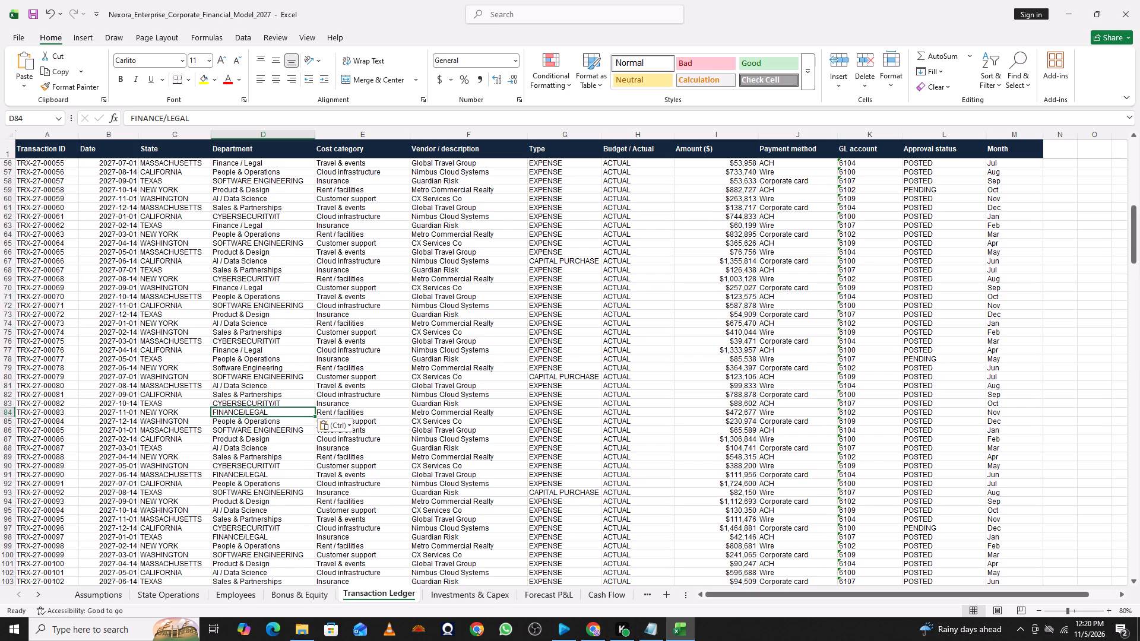
pyautogui.click(267, 288)
pyautogui.hotkey('ctrl', 'v')
pyautogui.click(264, 351)
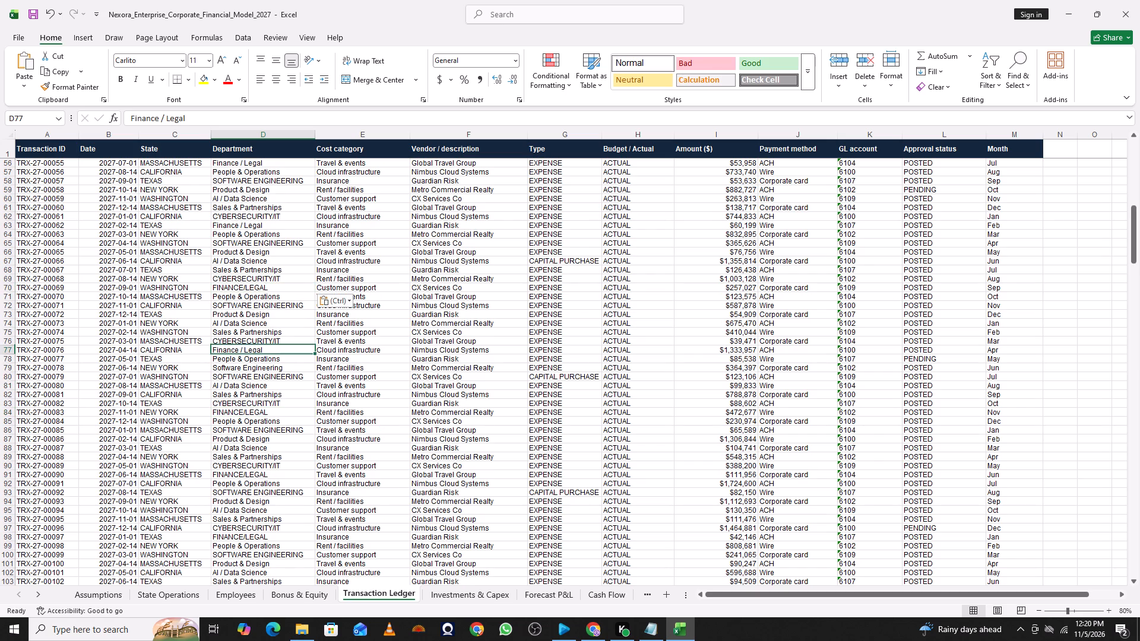
pyautogui.hotkey('ctrl', 'v')
pyautogui.click(274, 228)
pyautogui.hotkey('ctrl', 'v')
pyautogui.click(267, 164)
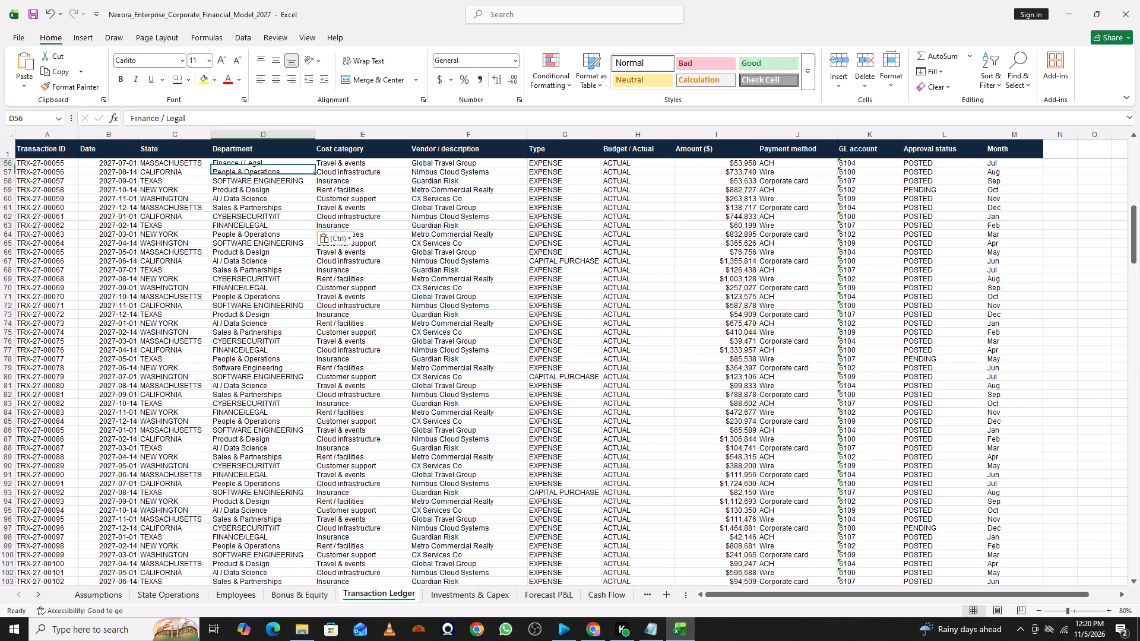
pyautogui.hotkey('ctrl', 'v')
# Paste FINANCE/LEGAL over the Finance / Legal entries in Department cells D49, D42 and D35.
pyautogui.scroll(7, 280, 284)
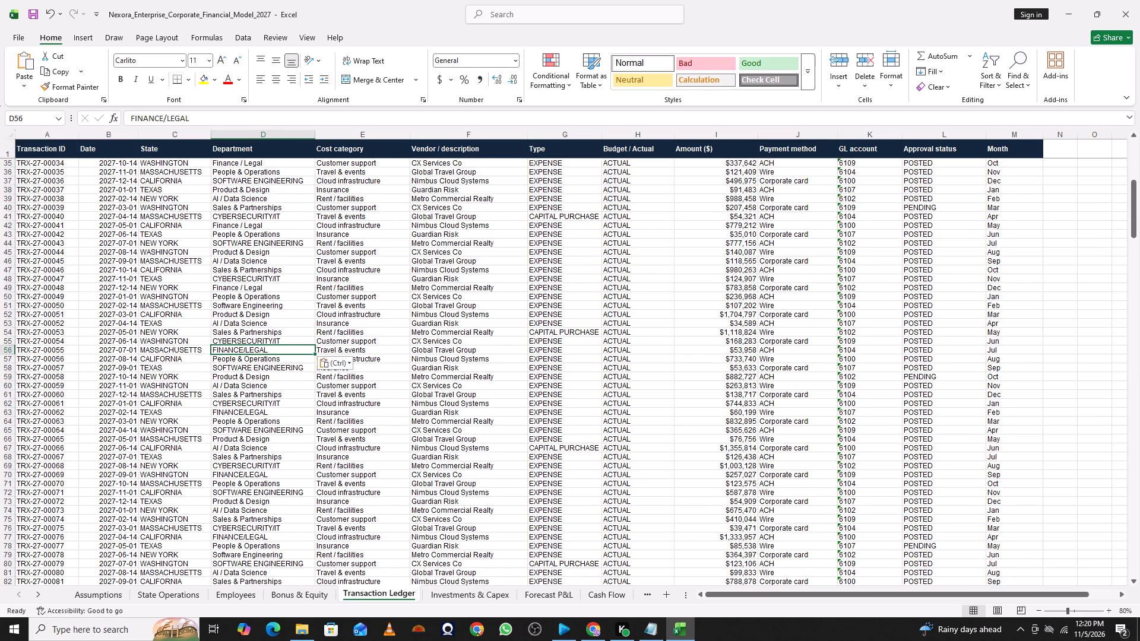
pyautogui.click(272, 289)
pyautogui.hotkey('ctrl', 'v')
pyautogui.click(278, 226)
pyautogui.hotkey('ctrl', 'v')
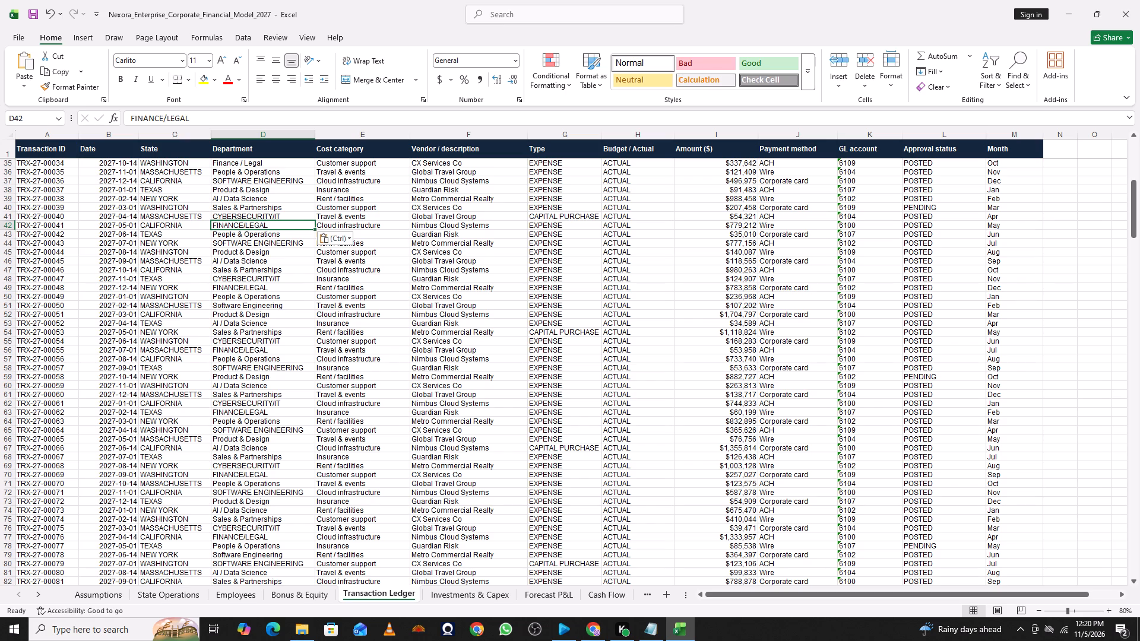
pyautogui.click(275, 165)
pyautogui.hotkey('ctrl', 'v')
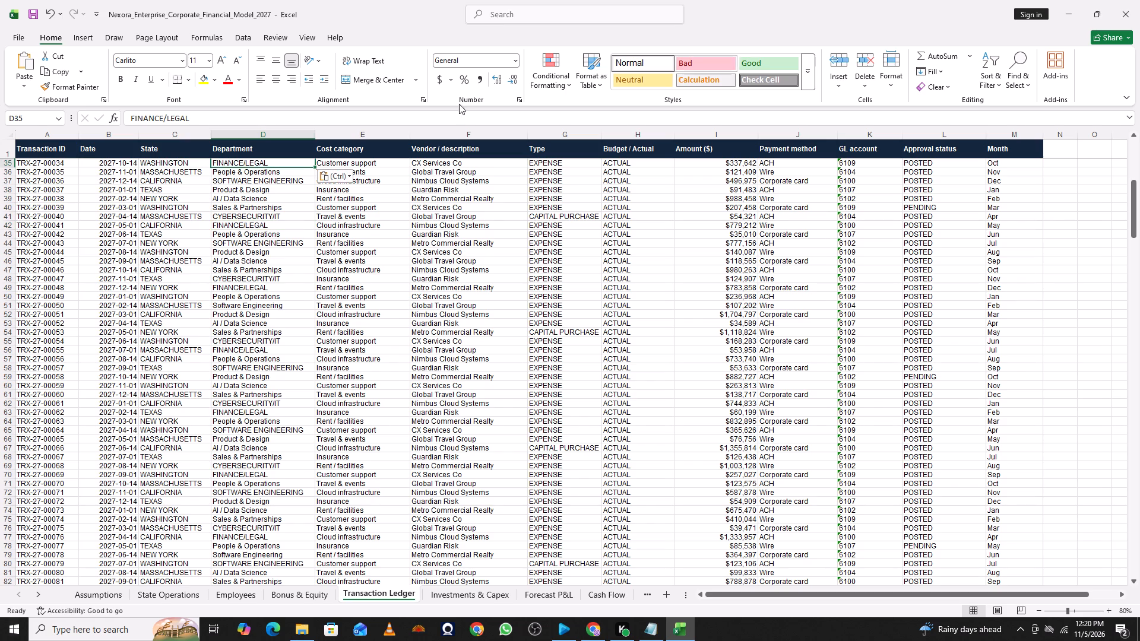
# Paste FINANCE/LEGAL over the remaining Finance / Legal entries in Department cells D21, D28, D14 and D7.
pyautogui.scroll(6, 273, 310)
pyautogui.click(280, 197)
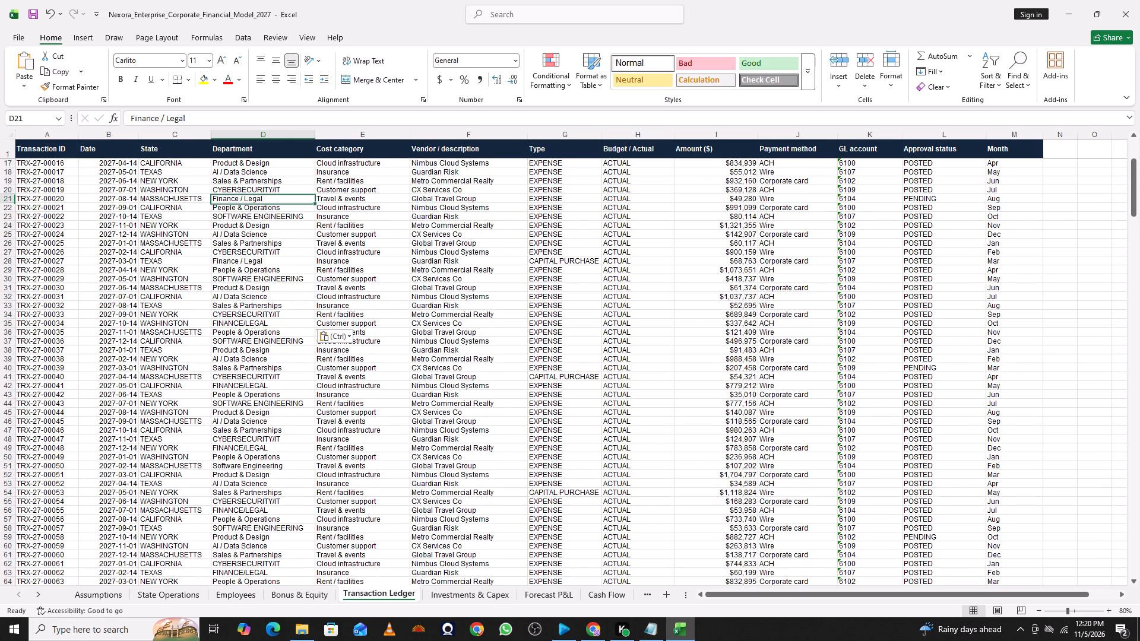
pyautogui.hotkey('ctrl', 'v')
pyautogui.click(276, 261)
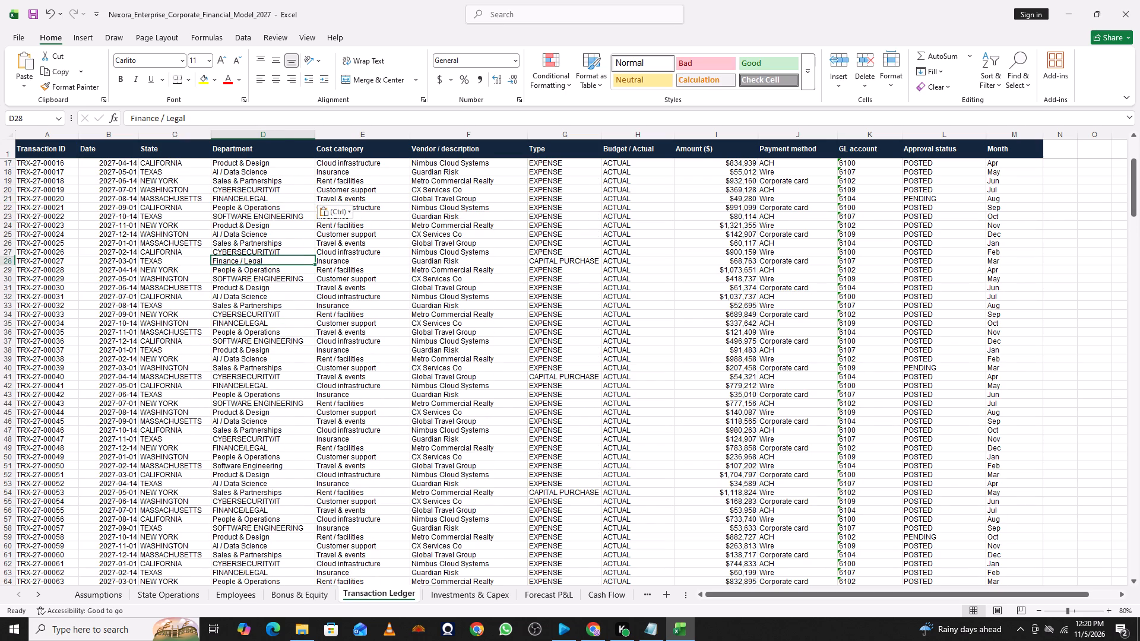
pyautogui.hotkey('ctrl', 'v')
pyautogui.scroll(4, 277, 320)
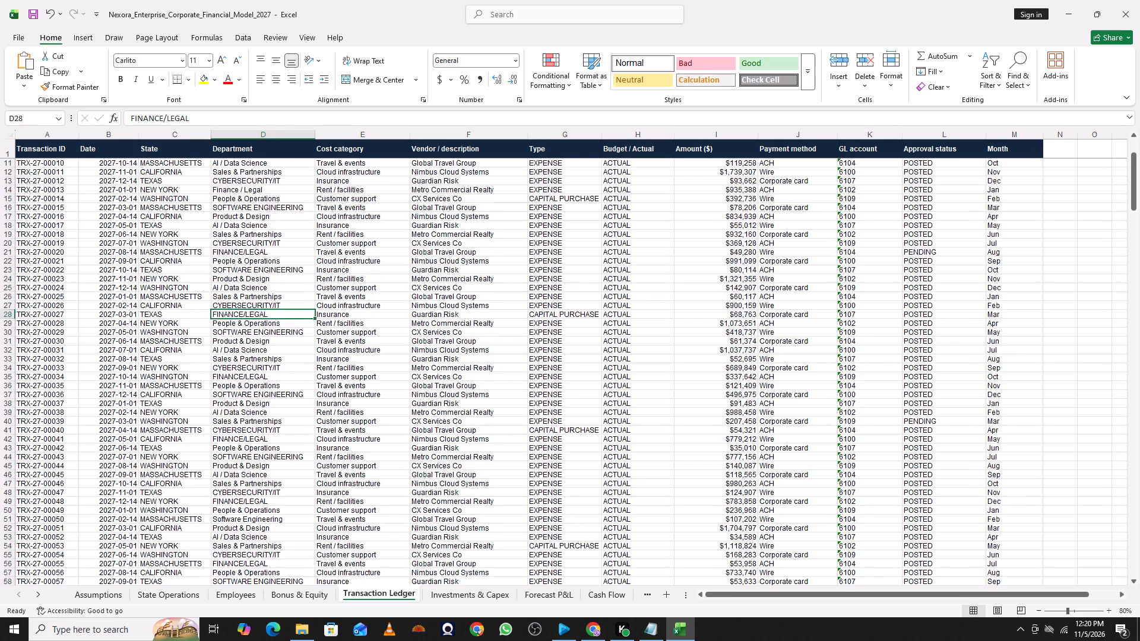
pyautogui.scroll(3, 277, 319)
pyautogui.click(256, 270)
pyautogui.hotkey('ctrl', 'v')
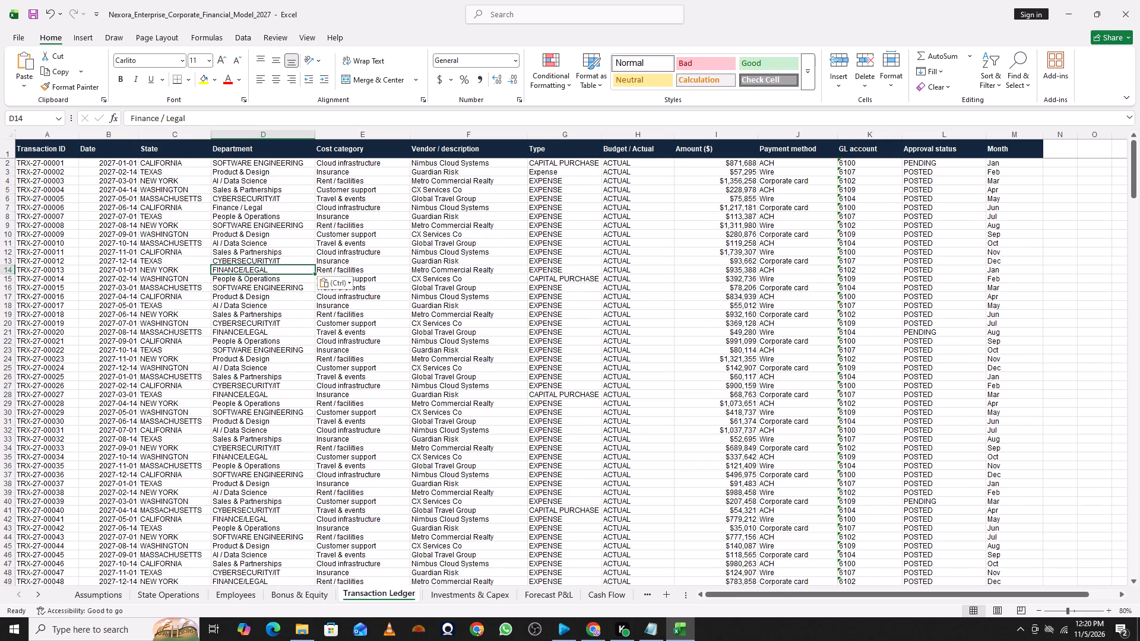
pyautogui.click(267, 206)
pyautogui.hotkey('ctrl', 'v')
# Replace the Department entry in cell D3 with PRODUCT & DESIGN and copy that text.
pyautogui.scroll(2, 274, 261)
pyautogui.scroll(-1, 274, 261)
pyautogui.scroll(3, 274, 261)
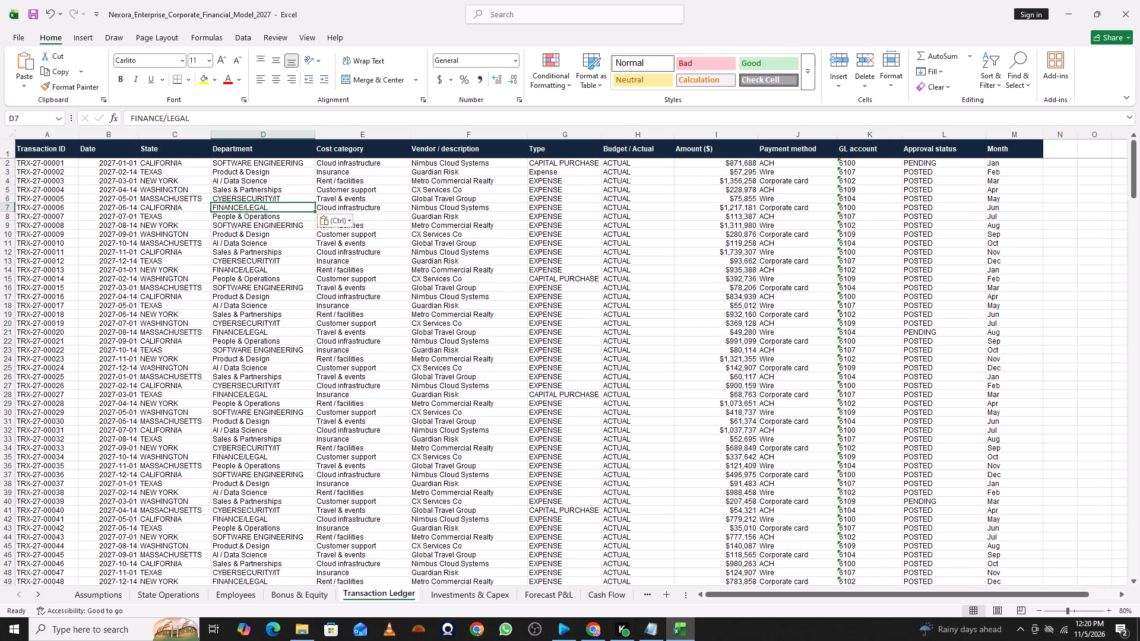
pyautogui.scroll(5, 270, 195)
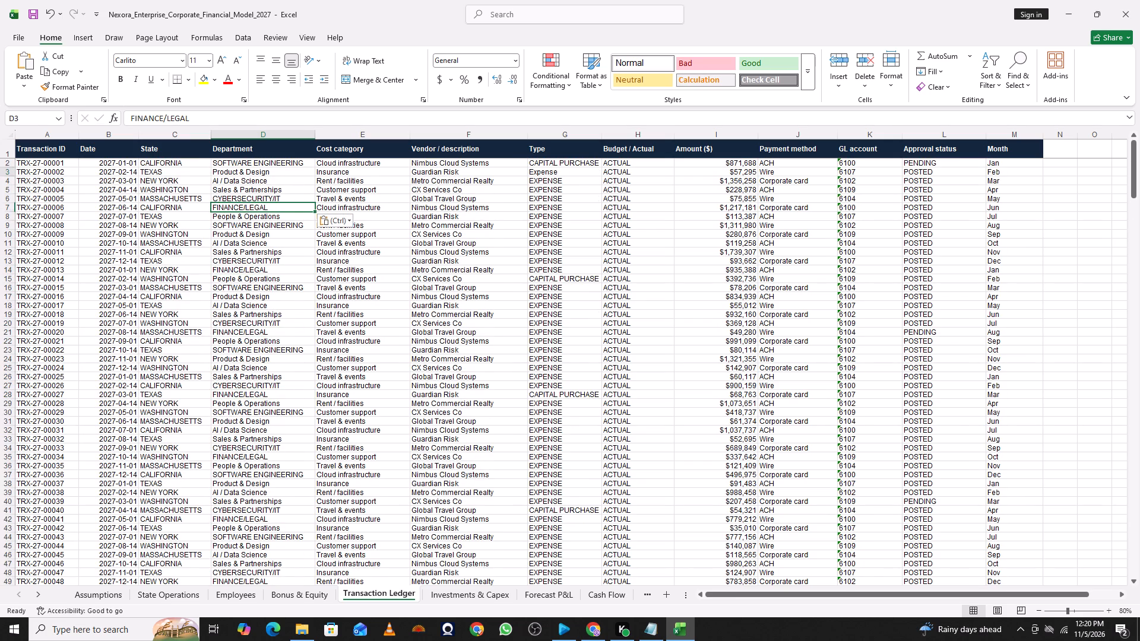
pyautogui.click(268, 172)
pyautogui.write('PRODCT')
pyautogui.press('BackSpace')
pyautogui.press('BackSpace')
pyautogui.write('UCT')
pyautogui.press('space')
pyautogui.write('& DESIGN')
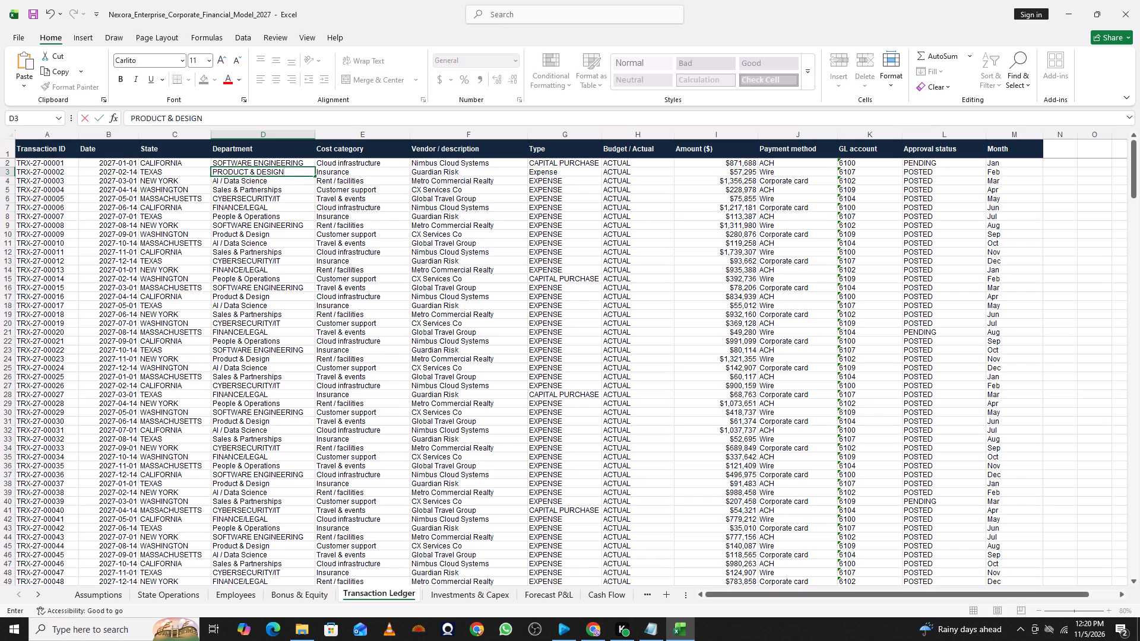
pyautogui.moveTo(305, 170); pyautogui.dragTo(208, 169)
pyautogui.hotkey('ctrl', 'v')
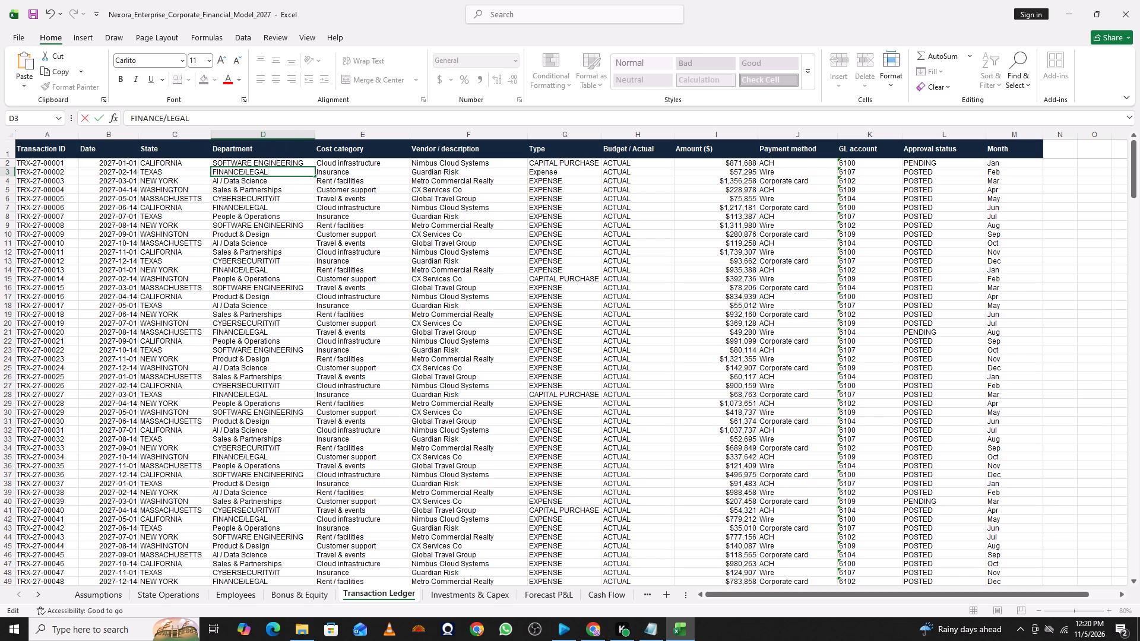
pyautogui.hotkey('ctrl', 'z')
pyautogui.hotkey('ctrl', 'c')
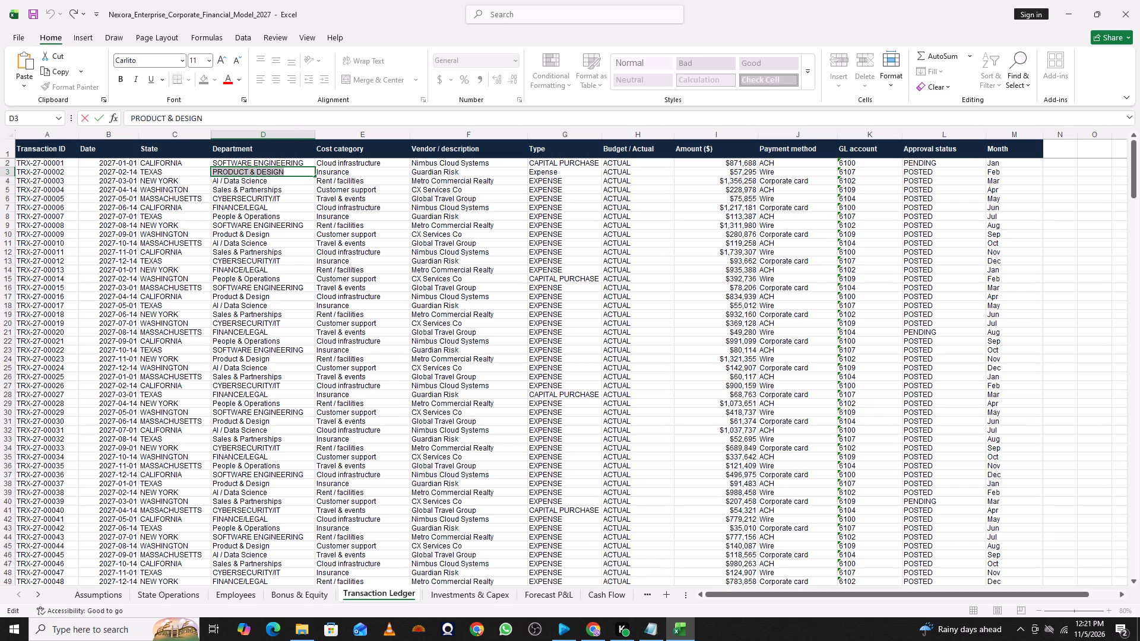
# Paste PRODUCT & DESIGN over the Product & Design entries in Department cells D10, D17 and D24.
pyautogui.click(250, 234)
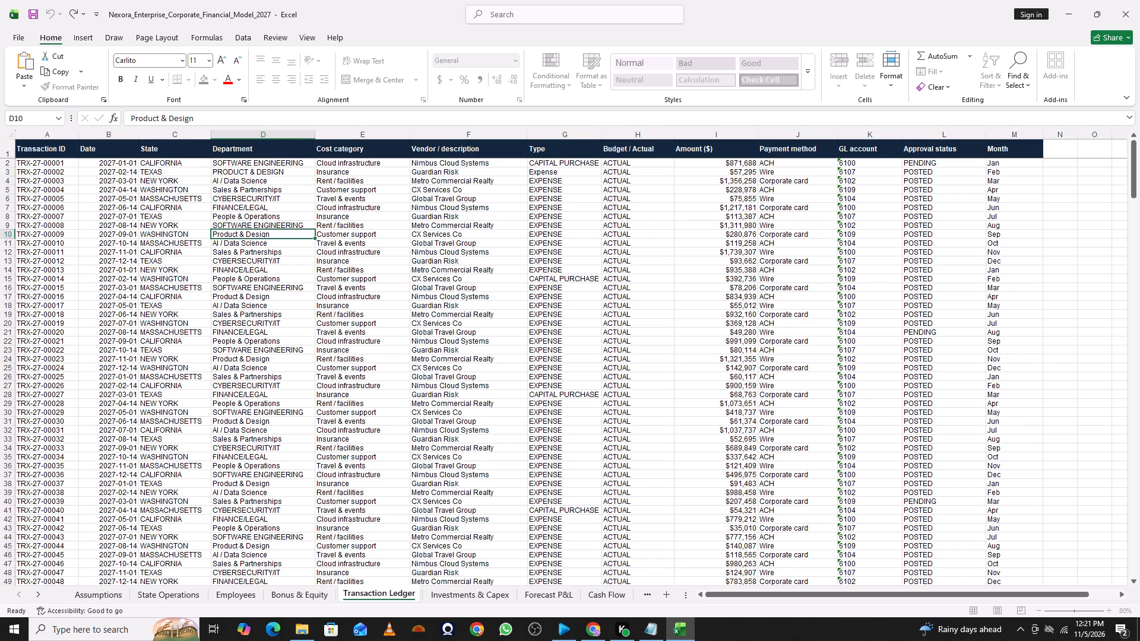
pyautogui.hotkey('ctrl', 'v')
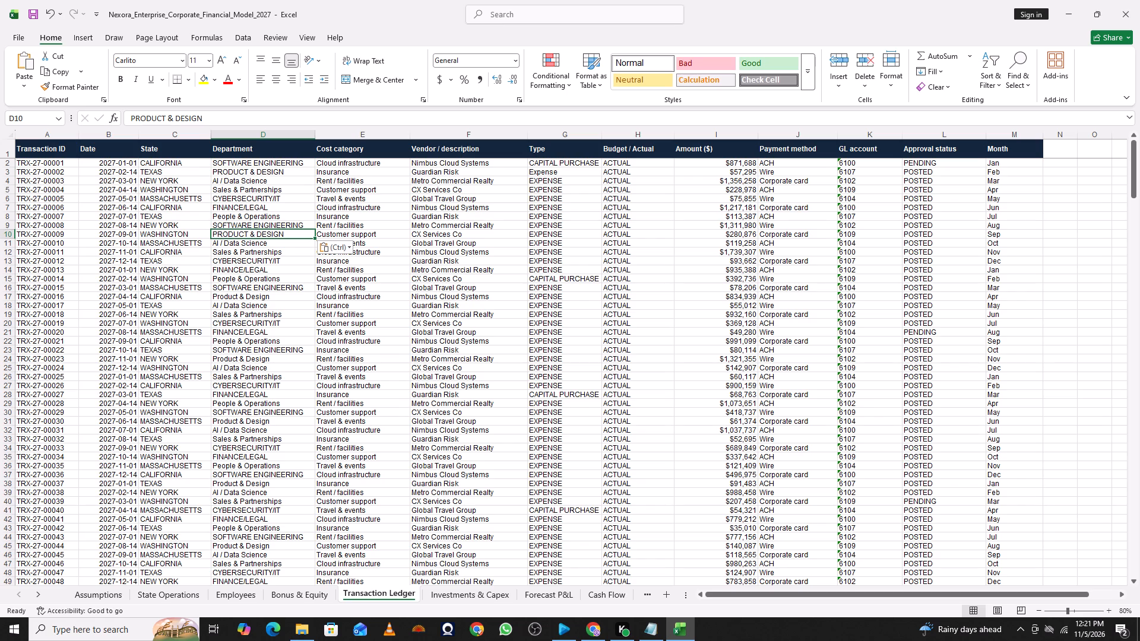
pyautogui.click(254, 296)
pyautogui.hotkey('ctrl', 'v')
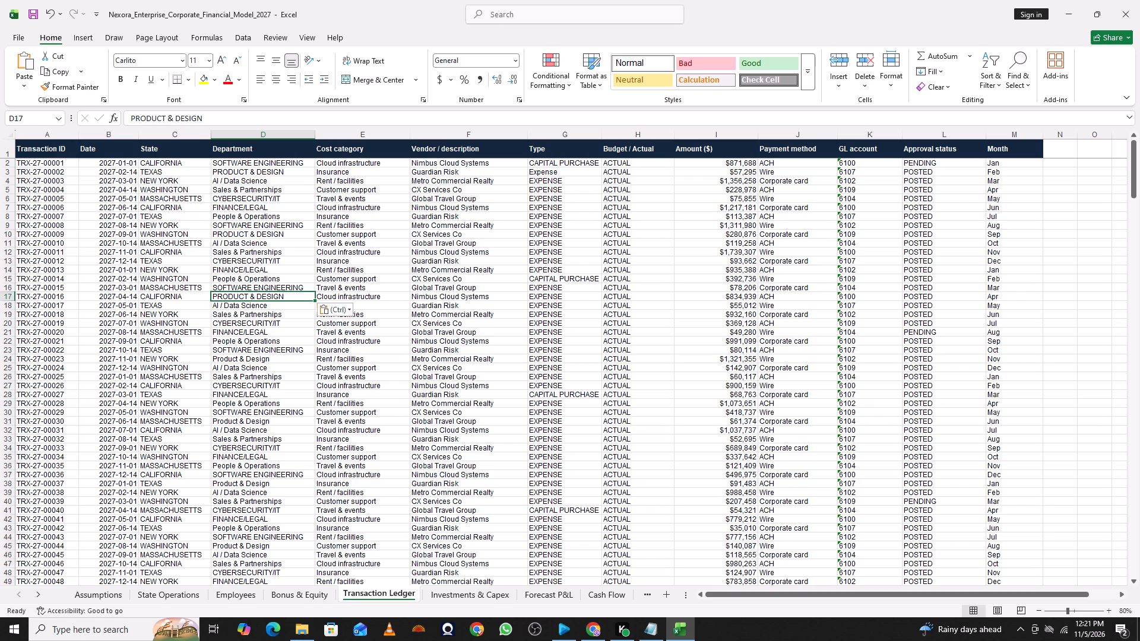
pyautogui.click(262, 360)
pyautogui.hotkey('ctrl', 'v')
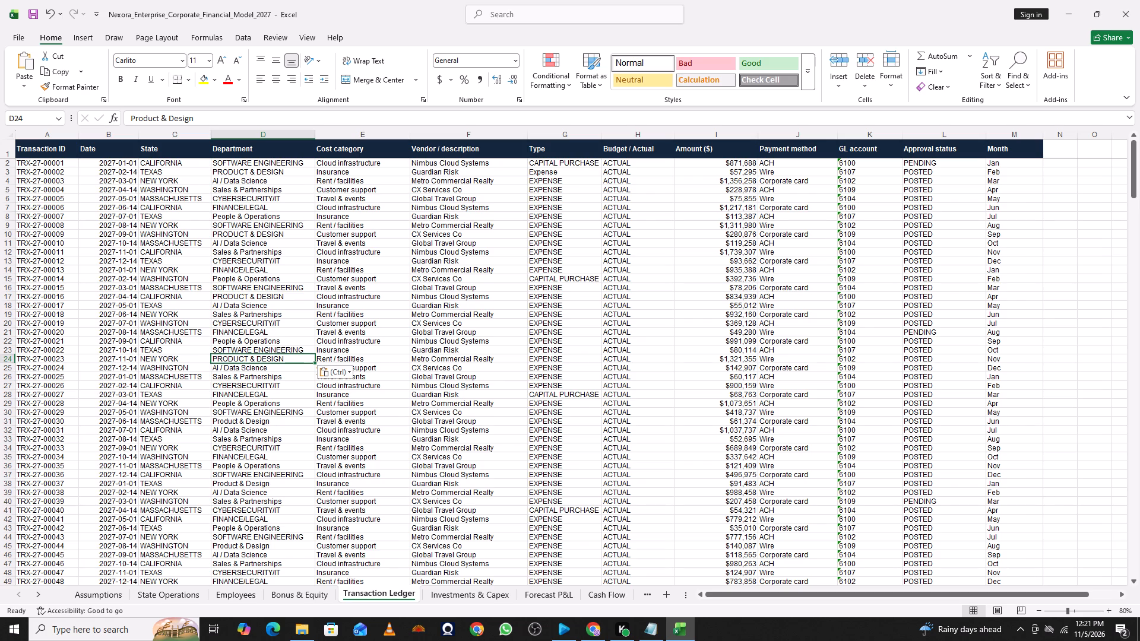
# Paste the copied PRODUCT & DESIGN text into Department cells D32, D38 and D45.
pyautogui.click(267, 429)
pyautogui.hotkey('ctrl', 'v')
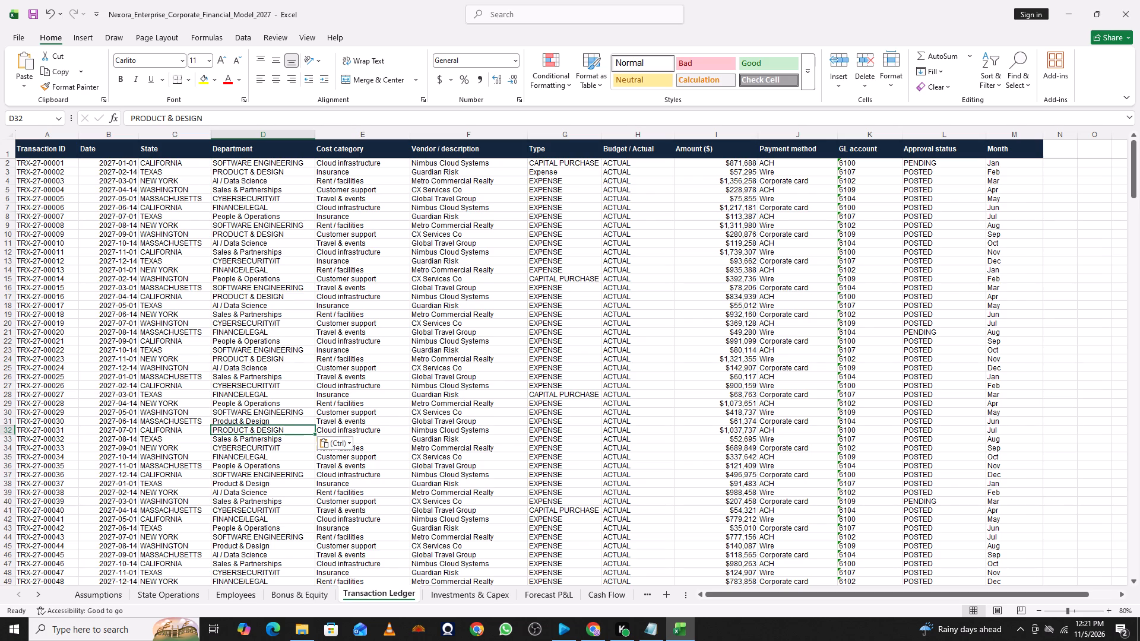
pyautogui.click(267, 486)
pyautogui.hotkey('ctrl', 'v')
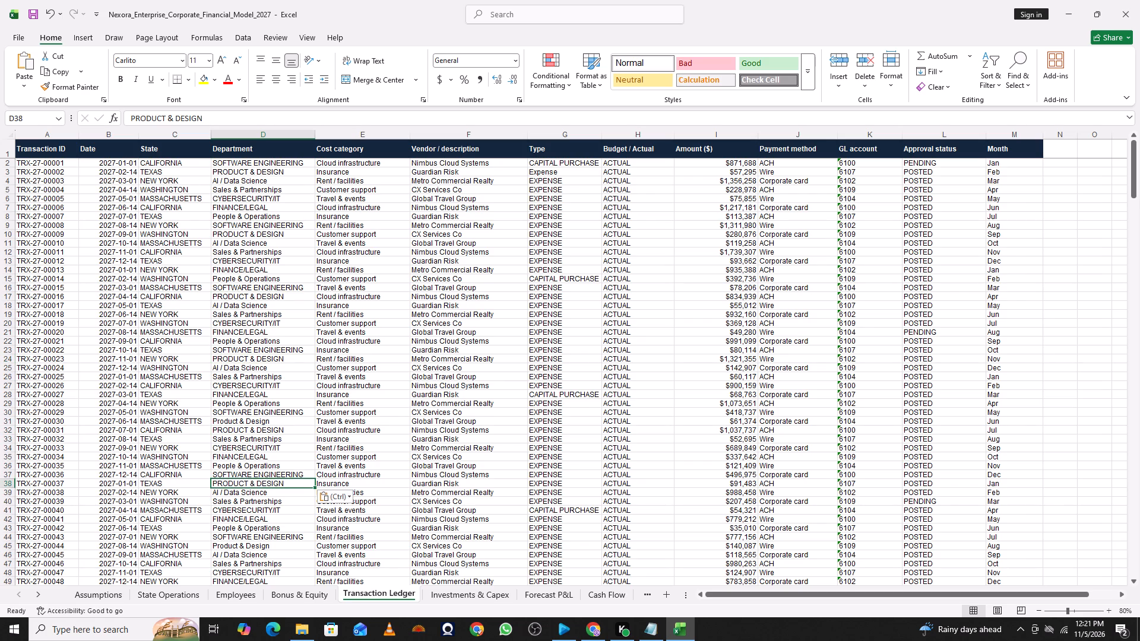
pyautogui.click(260, 548)
pyautogui.hotkey('ctrl', 'v')
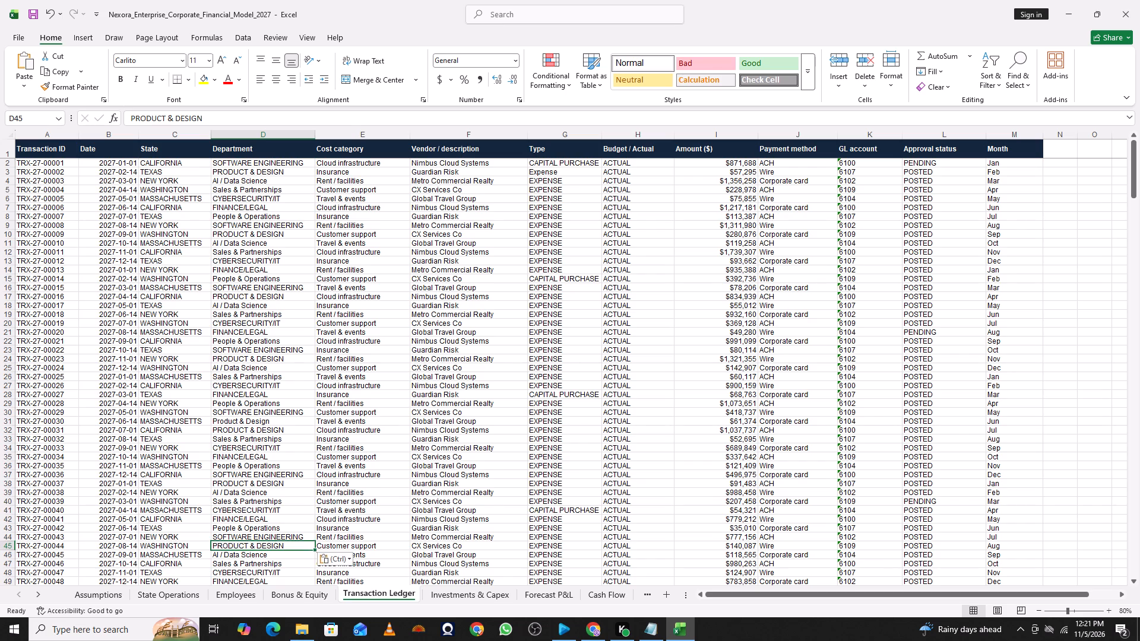
# Paste PRODUCT & DESIGN over the Product & Design entries in Department cells D52, D59 and D66.
pyautogui.scroll(-5, 280, 421)
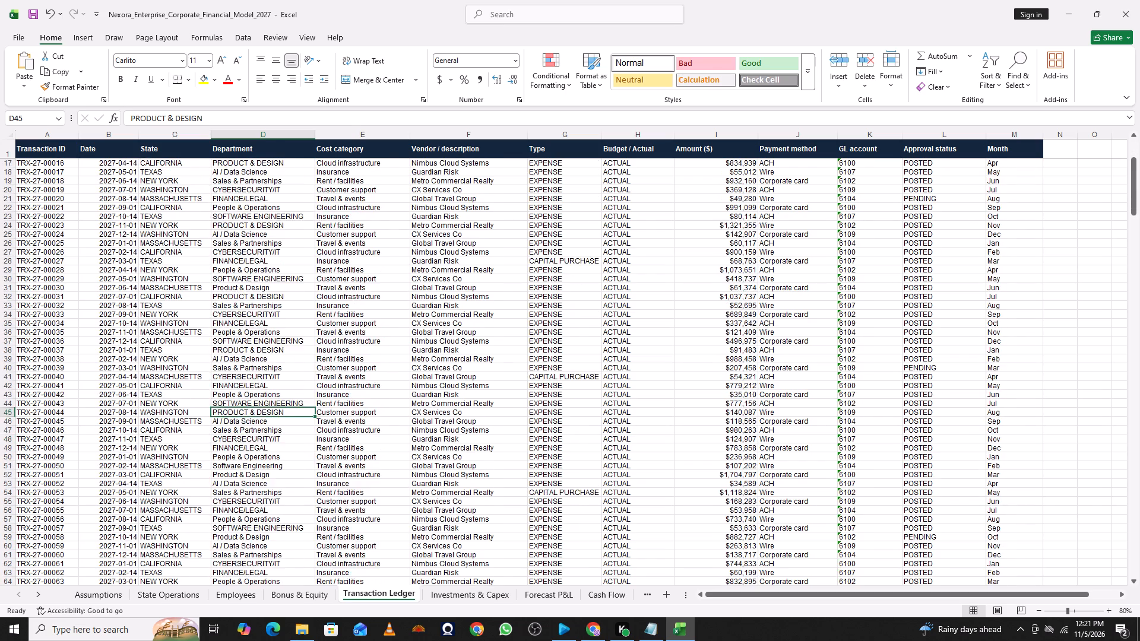
pyautogui.scroll(-1, 281, 417)
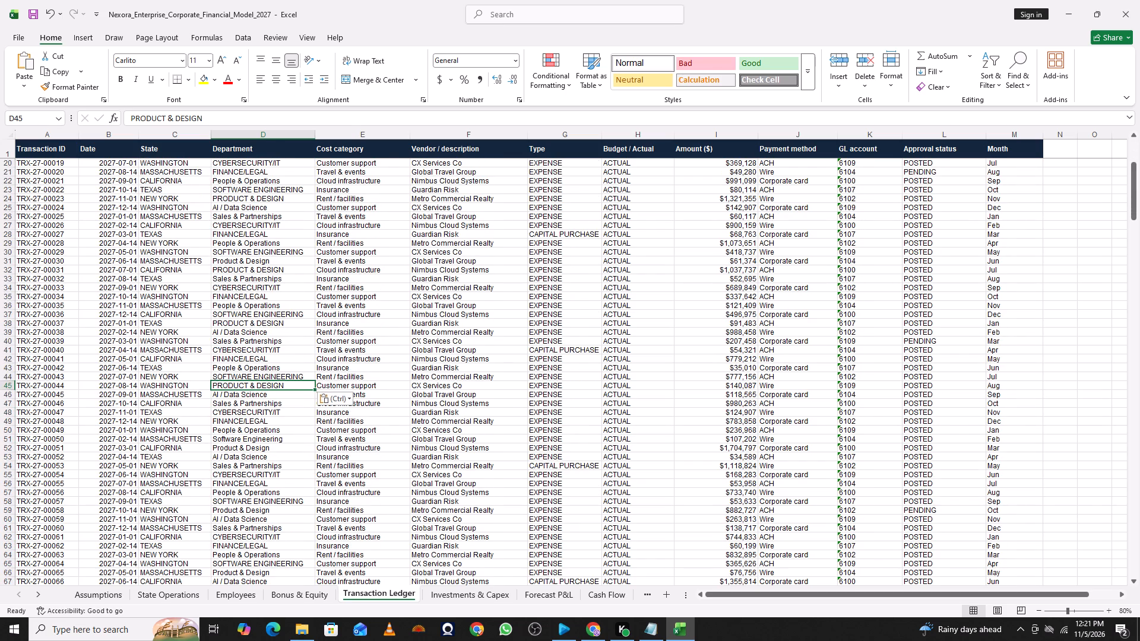
pyautogui.click(262, 447)
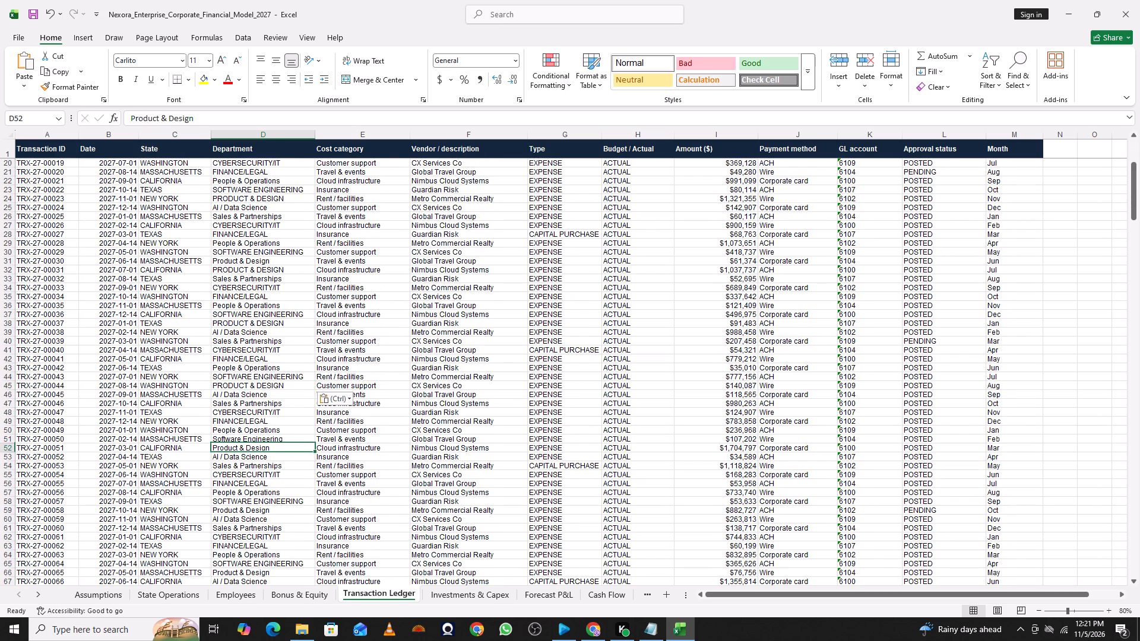
pyautogui.hotkey('ctrl', 'v')
pyautogui.click(265, 513)
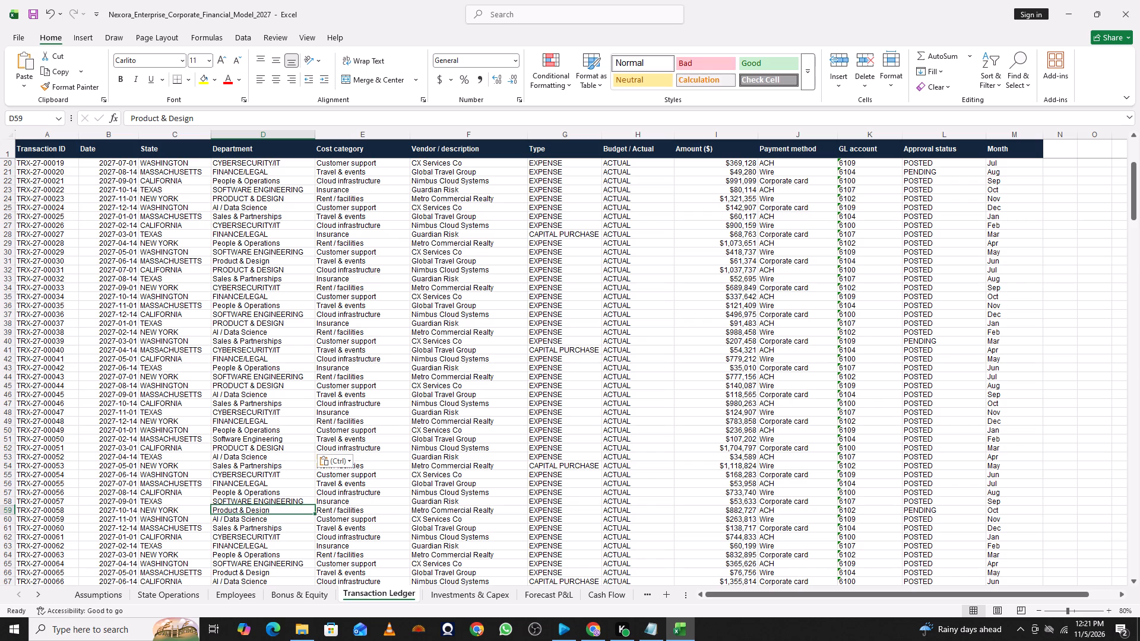
pyautogui.hotkey('ctrl', 'v')
pyautogui.click(254, 572)
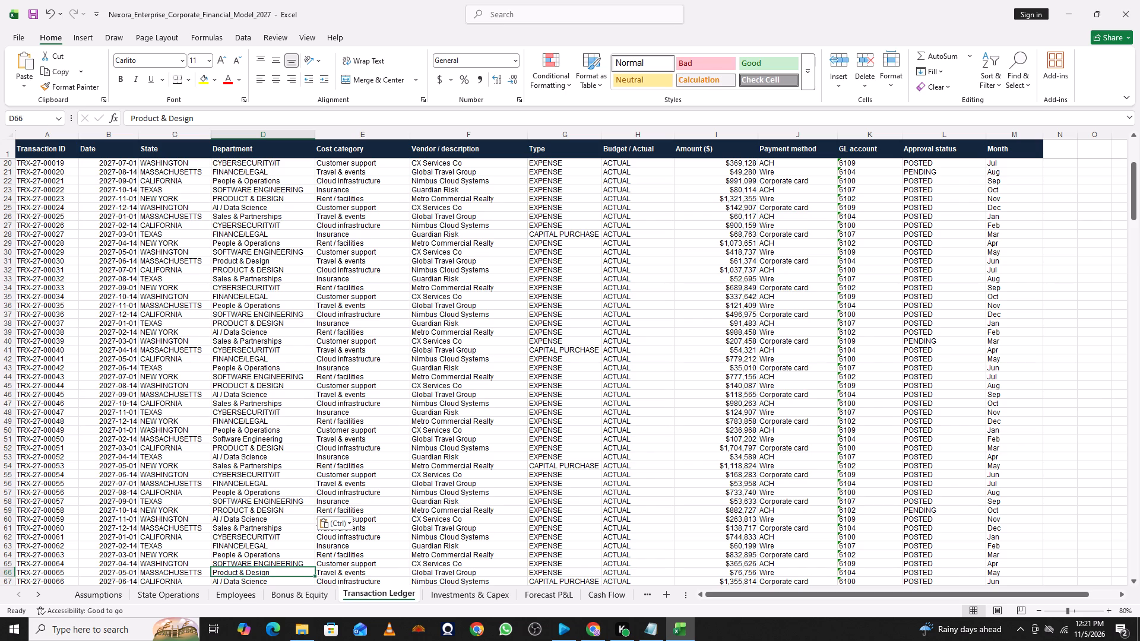
pyautogui.hotkey('ctrl', 'v')
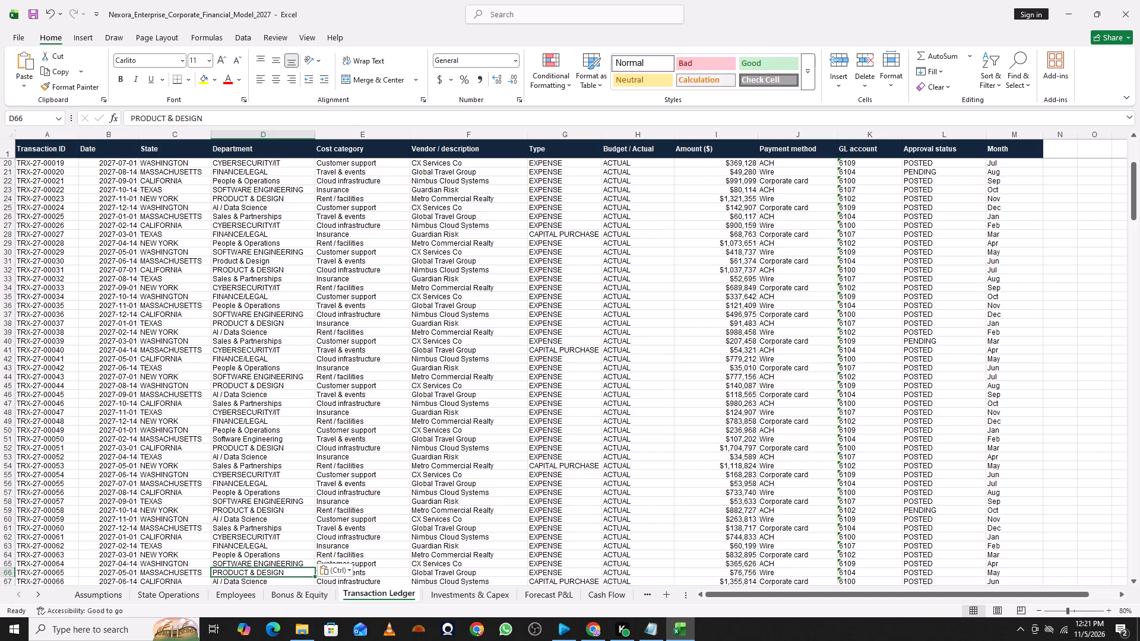
# Replace the Product & Design entries in Department cells D73 and D87 with the copied PRODUCT & DESIGN text.
pyautogui.scroll(-6, 286, 448)
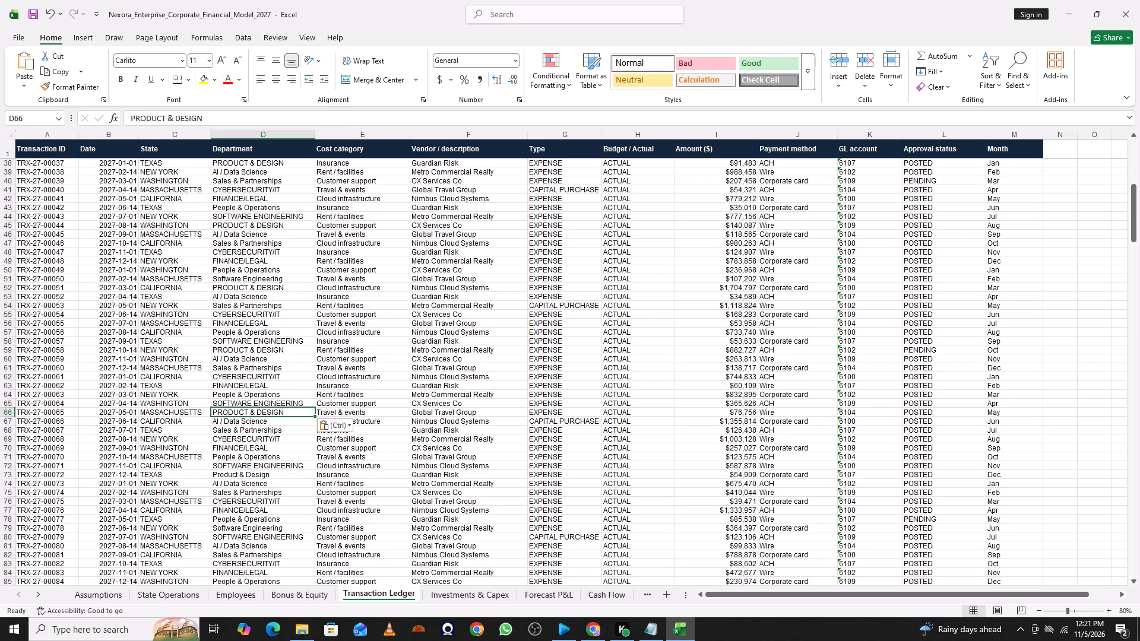
pyautogui.click(246, 476)
pyautogui.hotkey('ctrl', 'v')
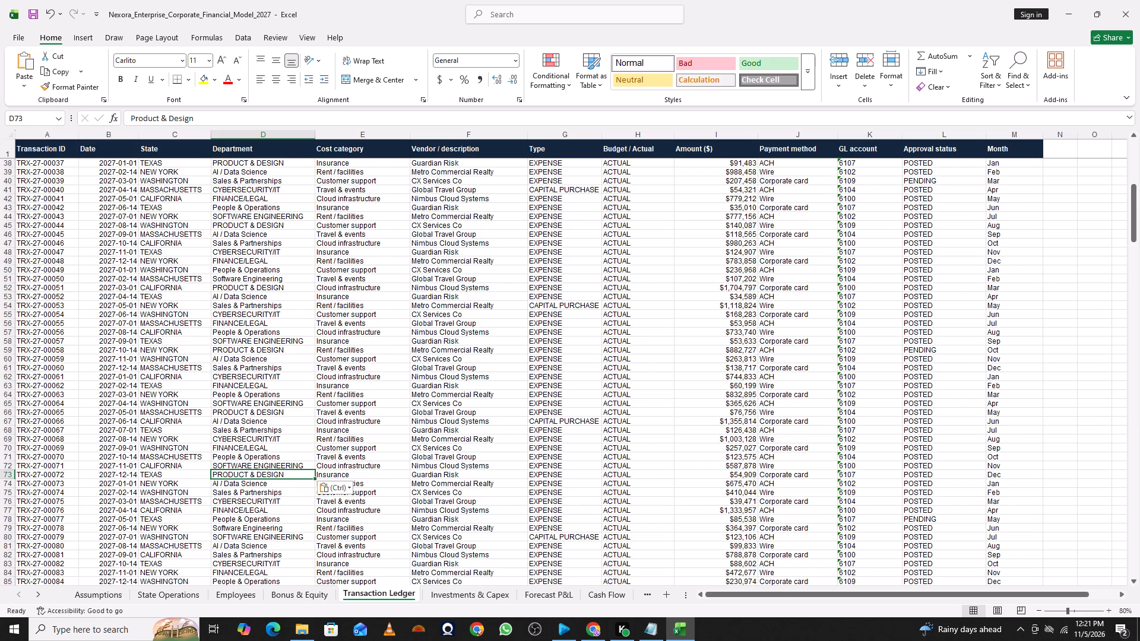
pyautogui.scroll(-4, 262, 423)
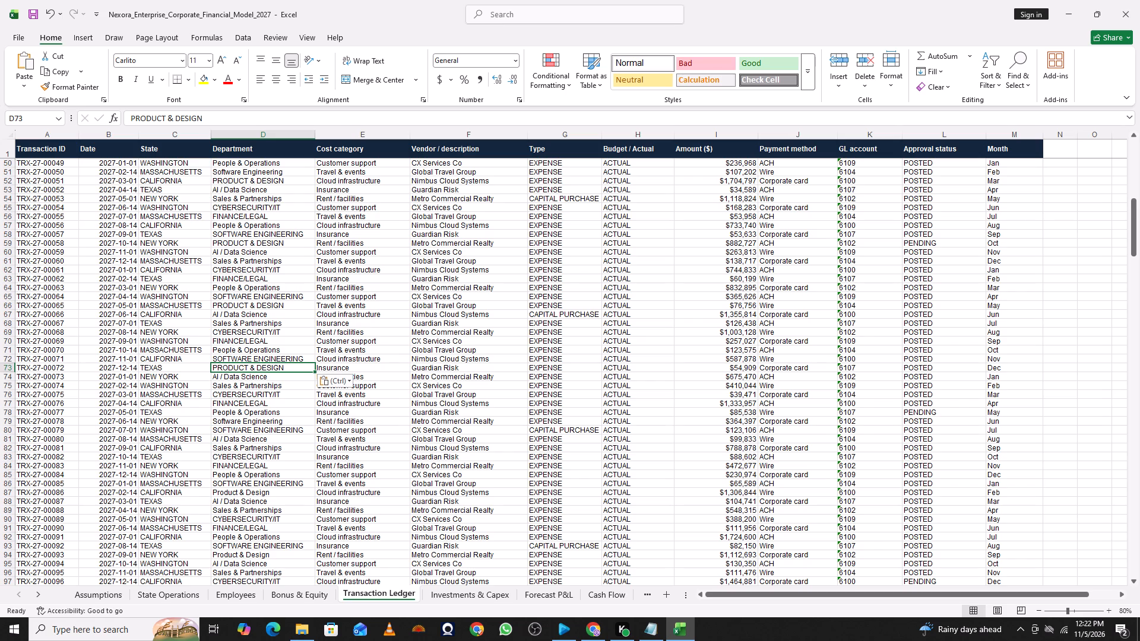
pyautogui.click(255, 494)
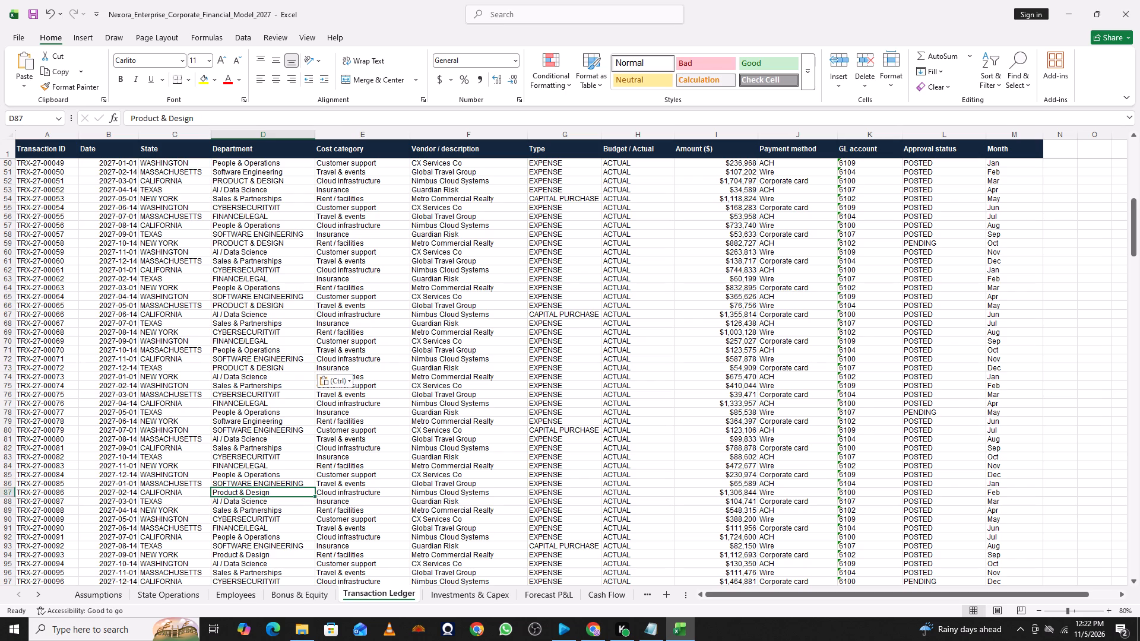
pyautogui.hotkey('ctrl', 'v')
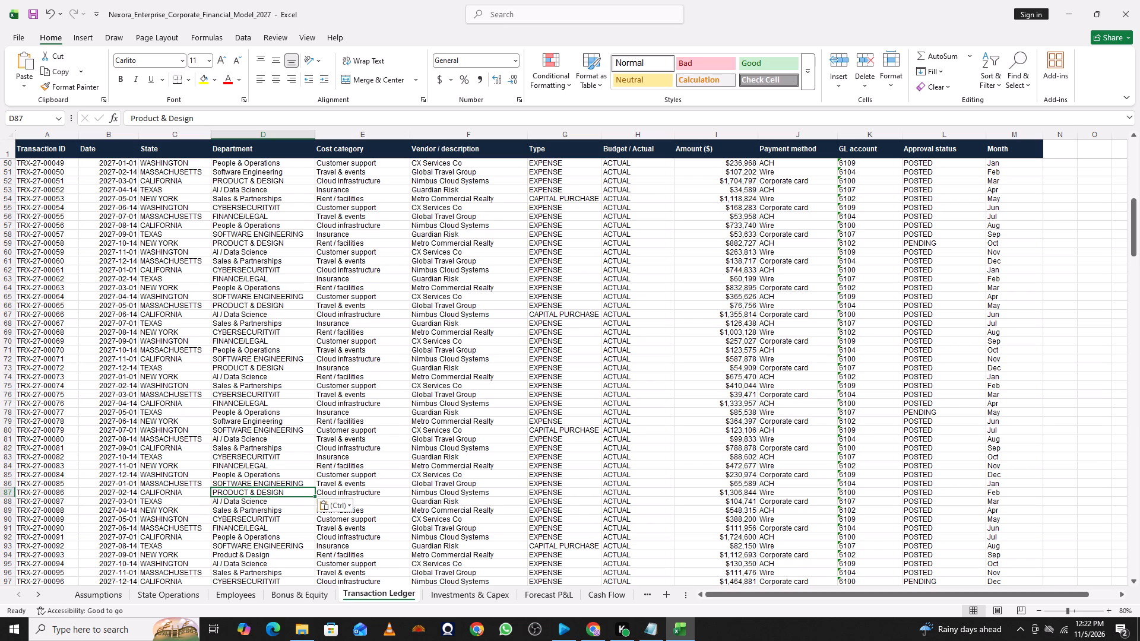
# Paste PRODUCT & DESIGN over the Product & Design entries in Department cells D101, D115 and D108.
pyautogui.scroll(-6, 256, 511)
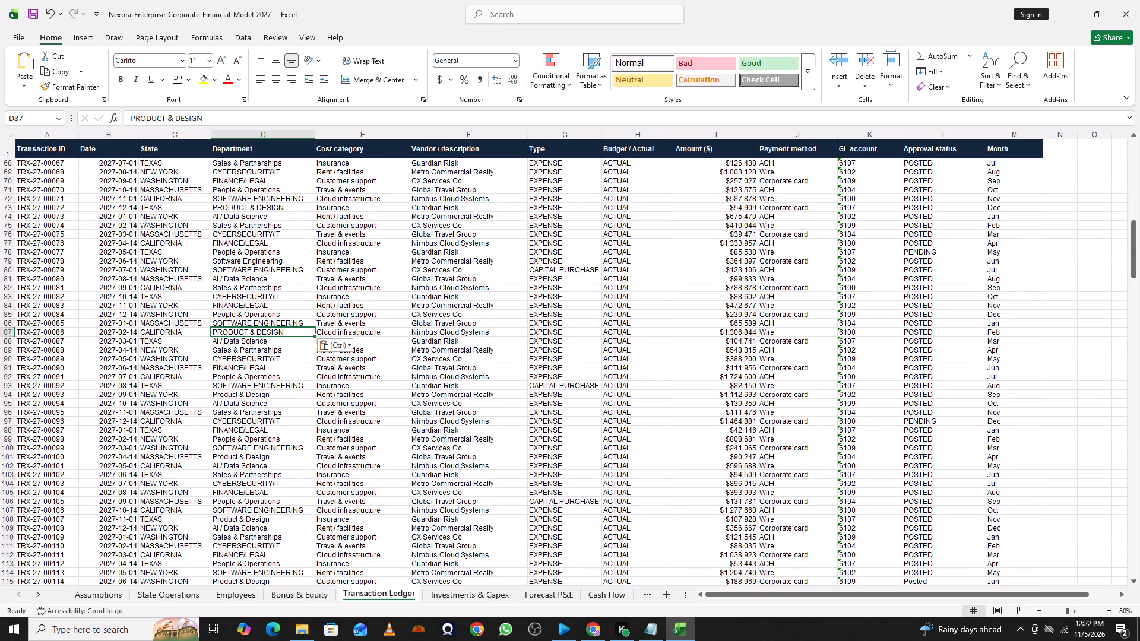
pyautogui.click(252, 459)
pyautogui.hotkey('ctrl', 'v')
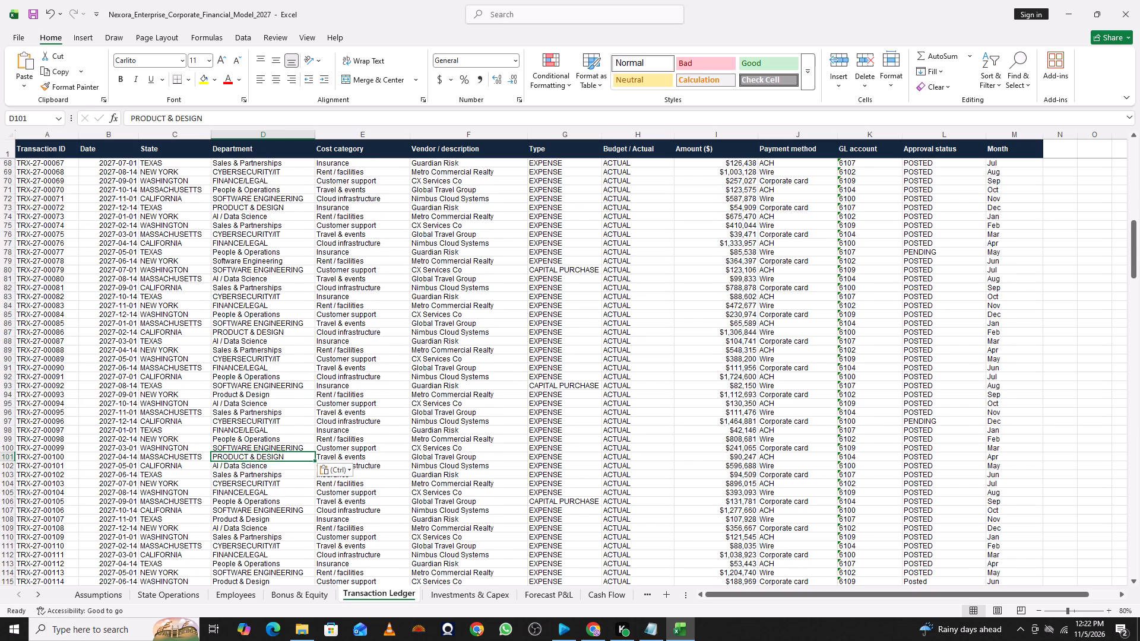
pyautogui.click(256, 579)
pyautogui.hotkey('ctrl', 'v')
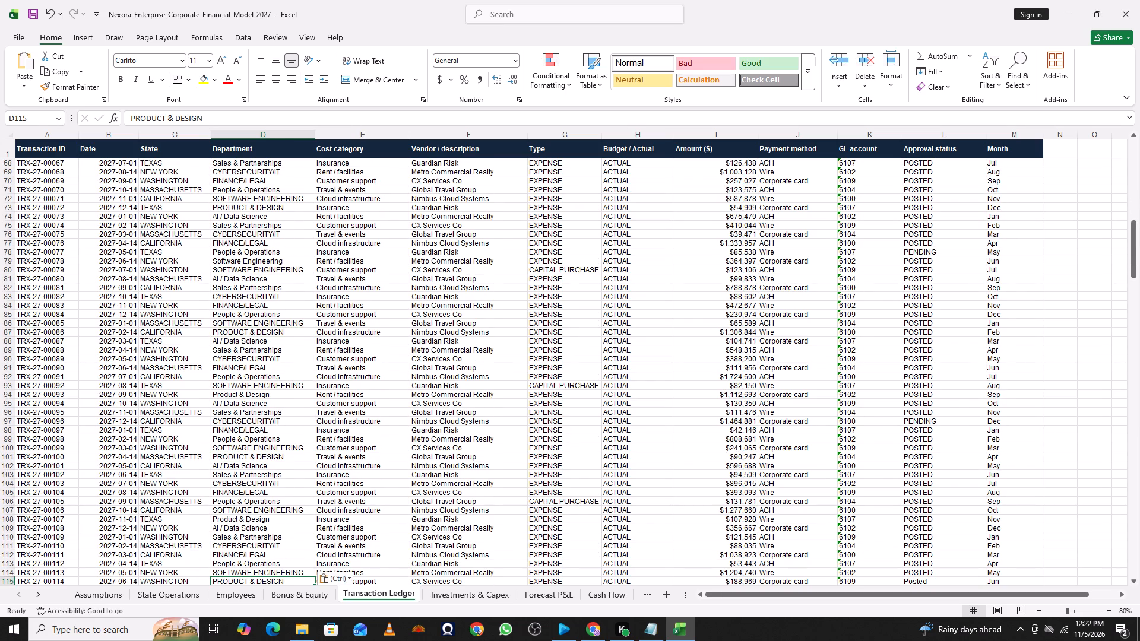
pyautogui.click(254, 523)
pyautogui.hotkey('ctrl', 'v')
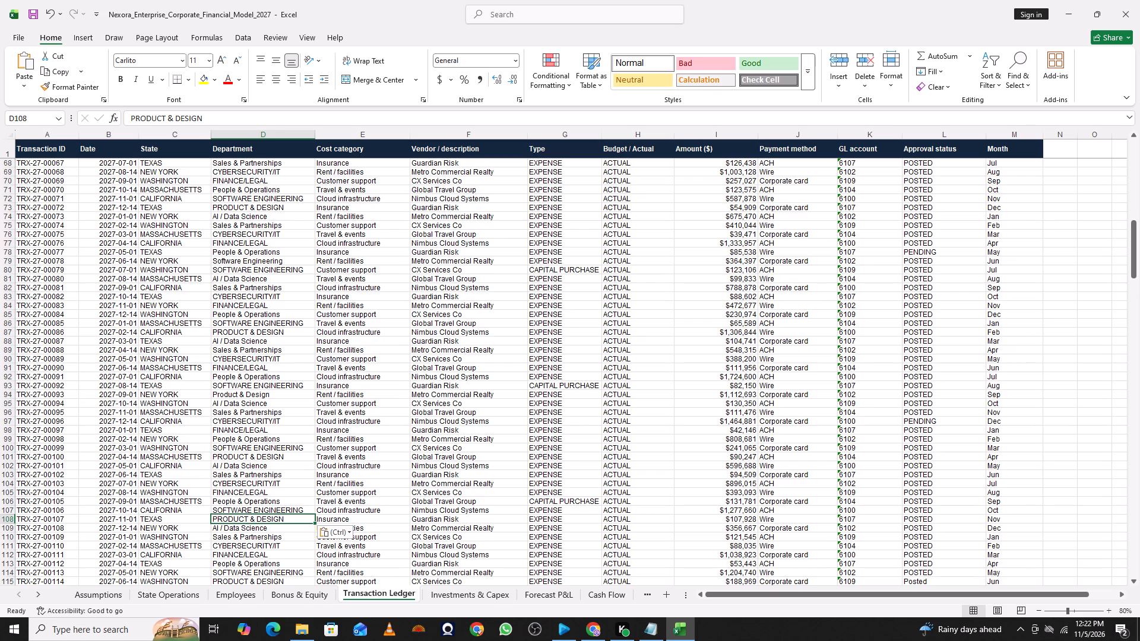
# Paste PRODUCT & DESIGN over the Product & Design entries in Department cells D122 and D136.
pyautogui.scroll(-7, 264, 458)
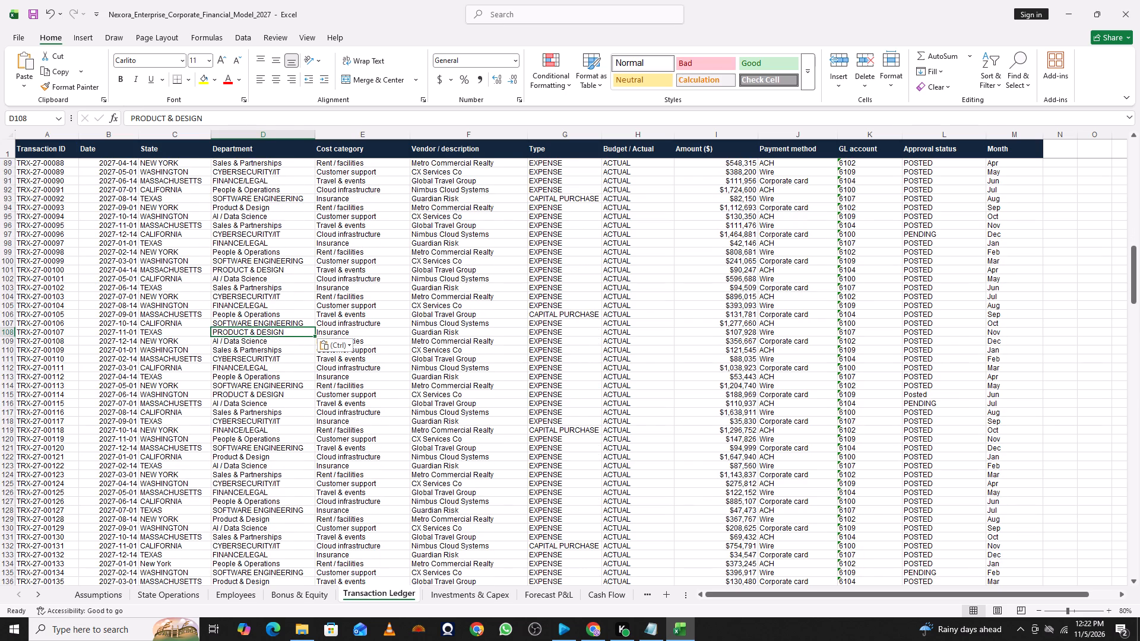
pyautogui.click(261, 458)
pyautogui.hotkey('ctrl', 'v')
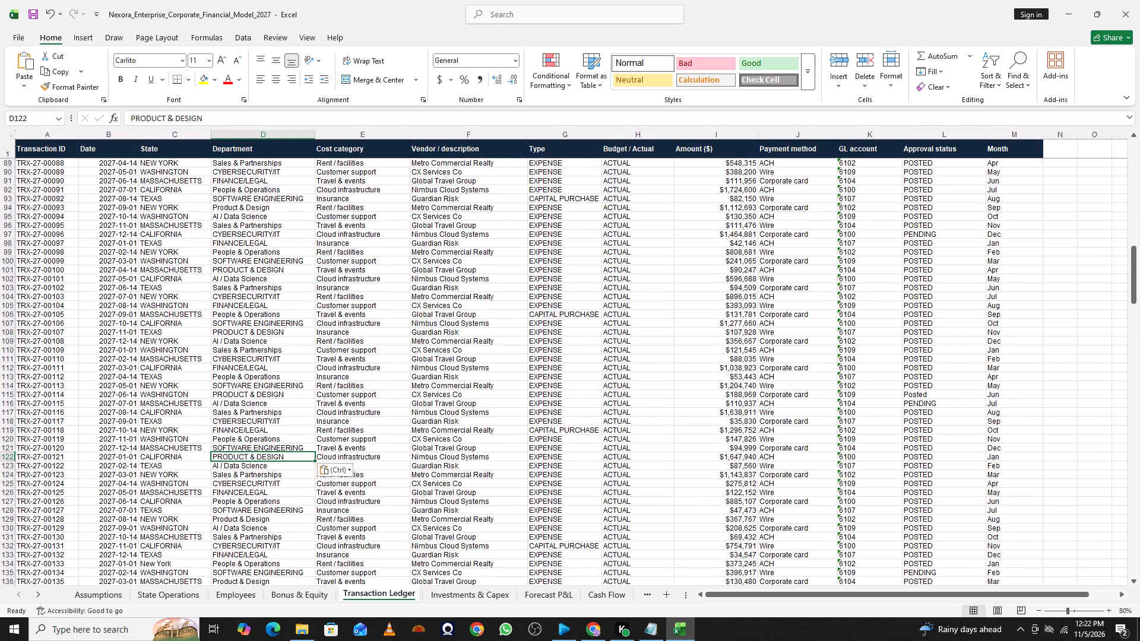
pyautogui.click(258, 580)
pyautogui.hotkey('ctrl', 'v')
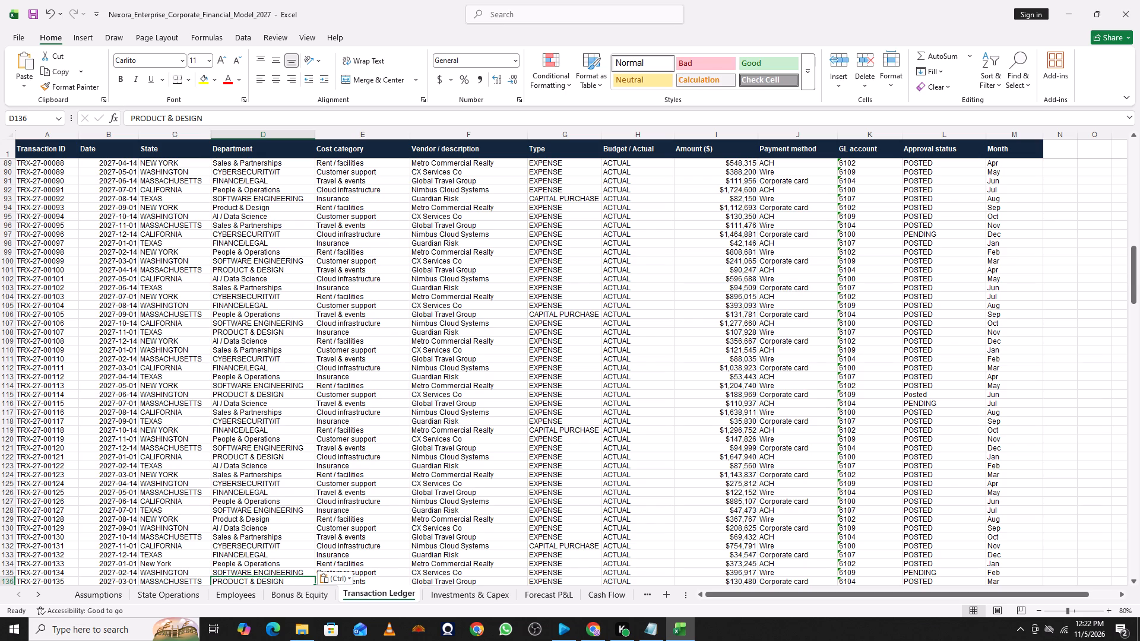
# Paste PRODUCT & DESIGN over the missed Product & Design entry in Department cell D94.
pyautogui.scroll(-8, 246, 357)
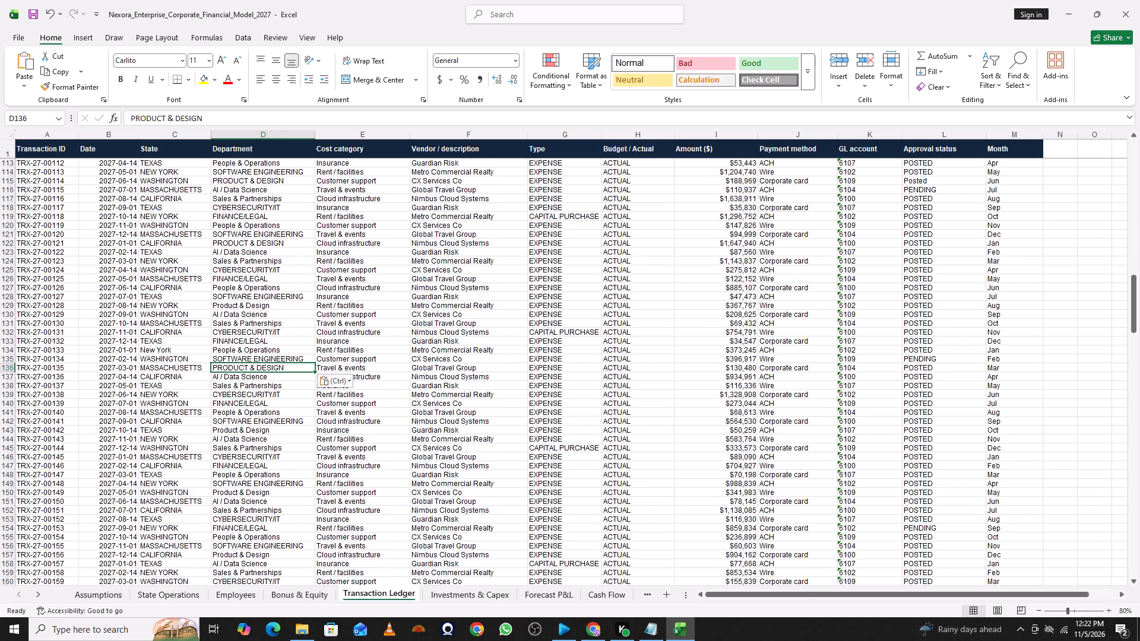
pyautogui.scroll(6, 249, 367)
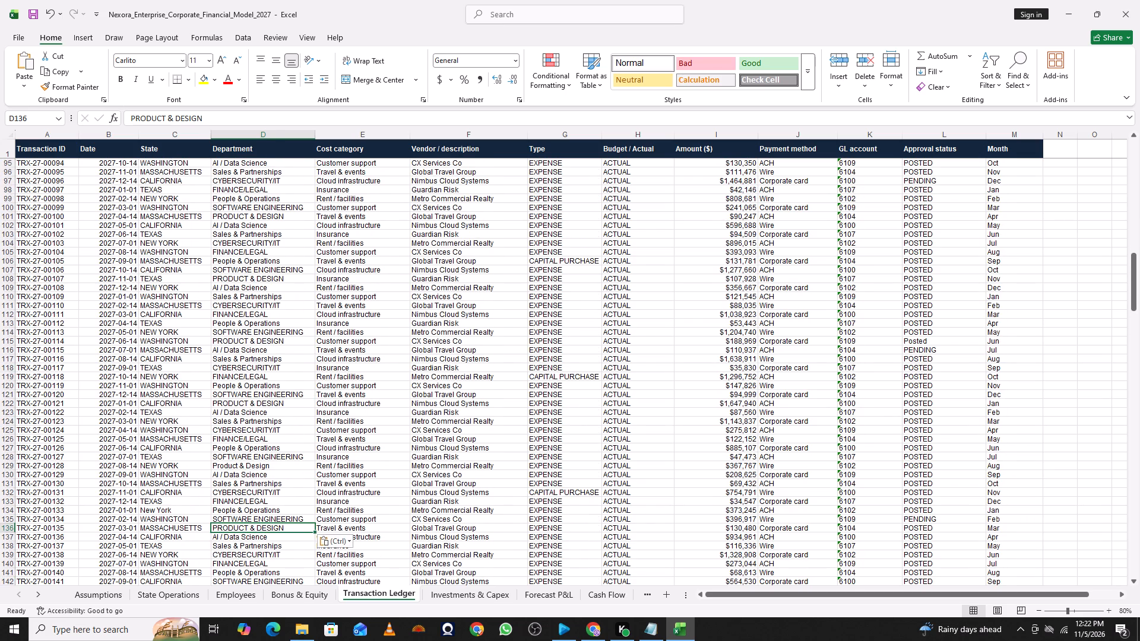
pyautogui.scroll(1, 251, 349)
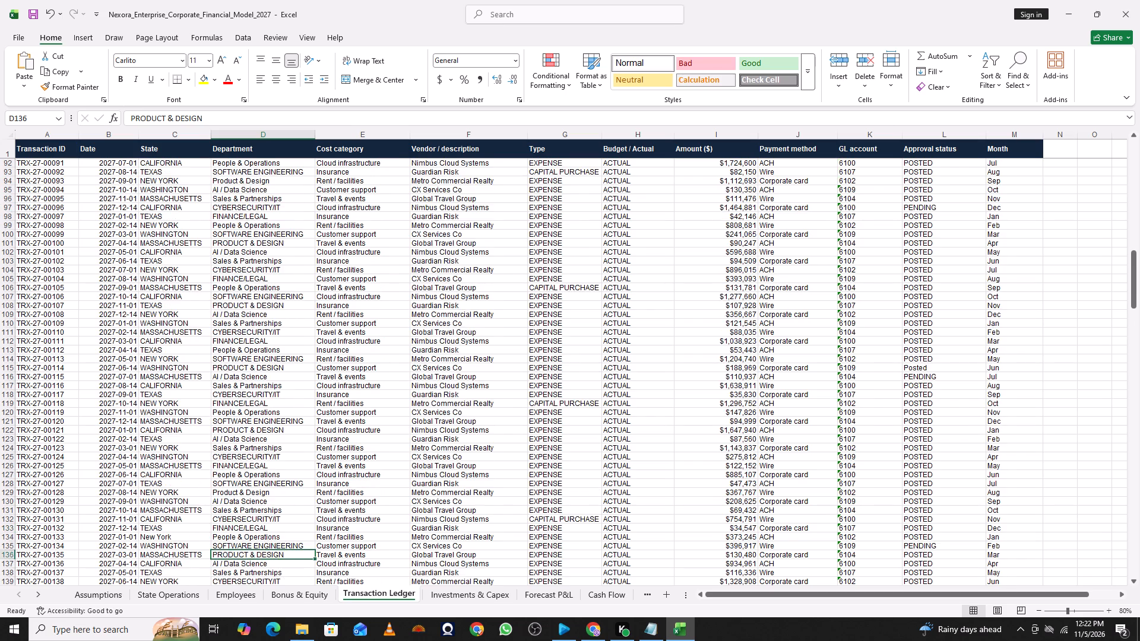
pyautogui.scroll(1, 251, 349)
pyautogui.click(274, 205)
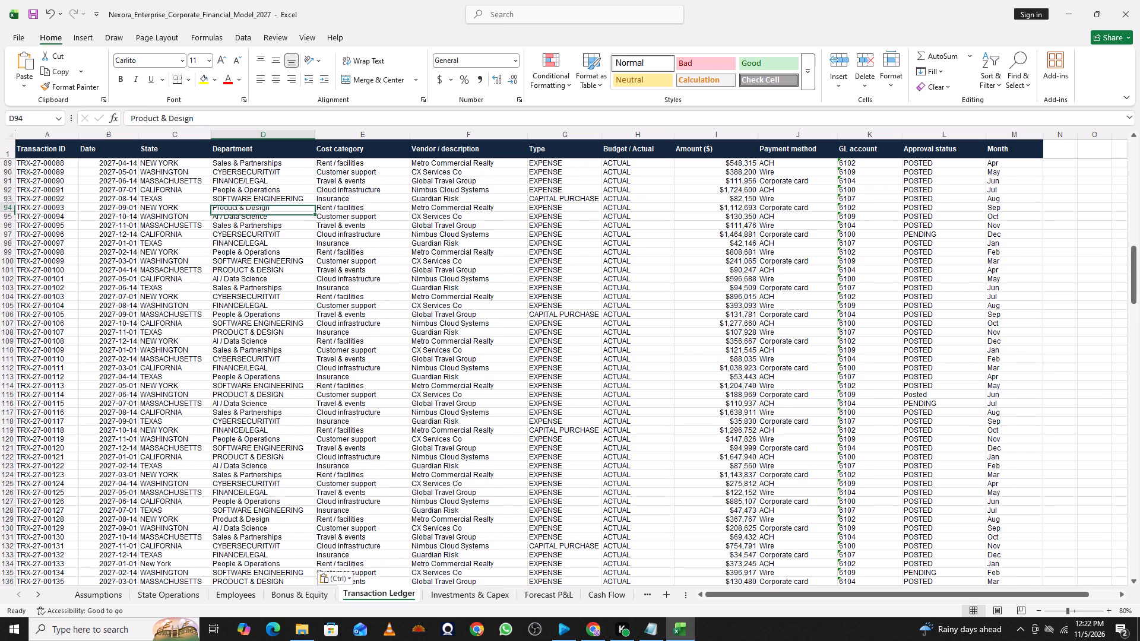
pyautogui.hotkey('ctrl', 'v')
# Paste PRODUCT & DESIGN over the Product & Design entries in Department cells D199, D192, D185 and D178.
pyautogui.scroll(-14, 270, 360)
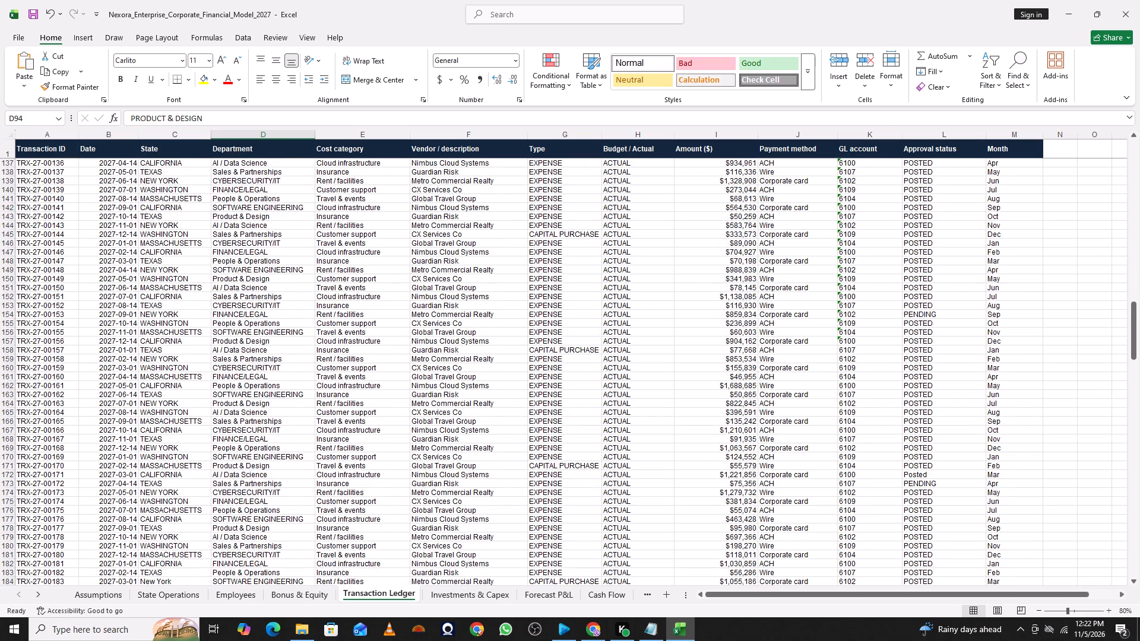
pyautogui.scroll(-6, 270, 387)
pyautogui.scroll(1, 270, 388)
pyautogui.scroll(-7, 270, 388)
pyautogui.scroll(1, 270, 390)
pyautogui.scroll(-4, 270, 390)
pyautogui.click(274, 369)
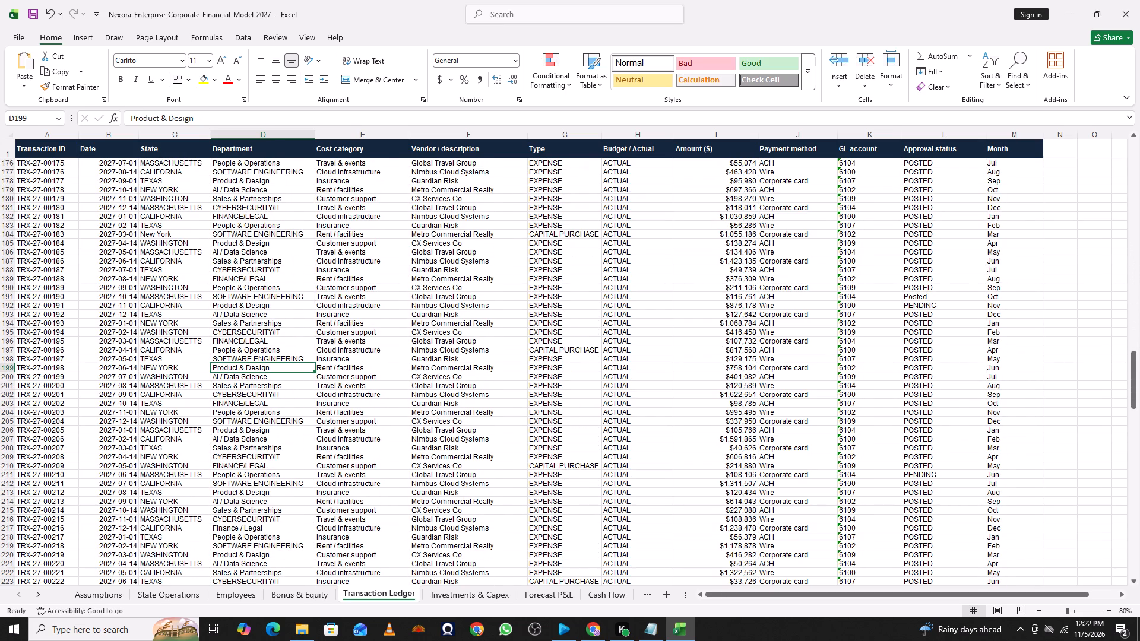
pyautogui.hotkey('ctrl', 'v')
pyautogui.click(271, 307)
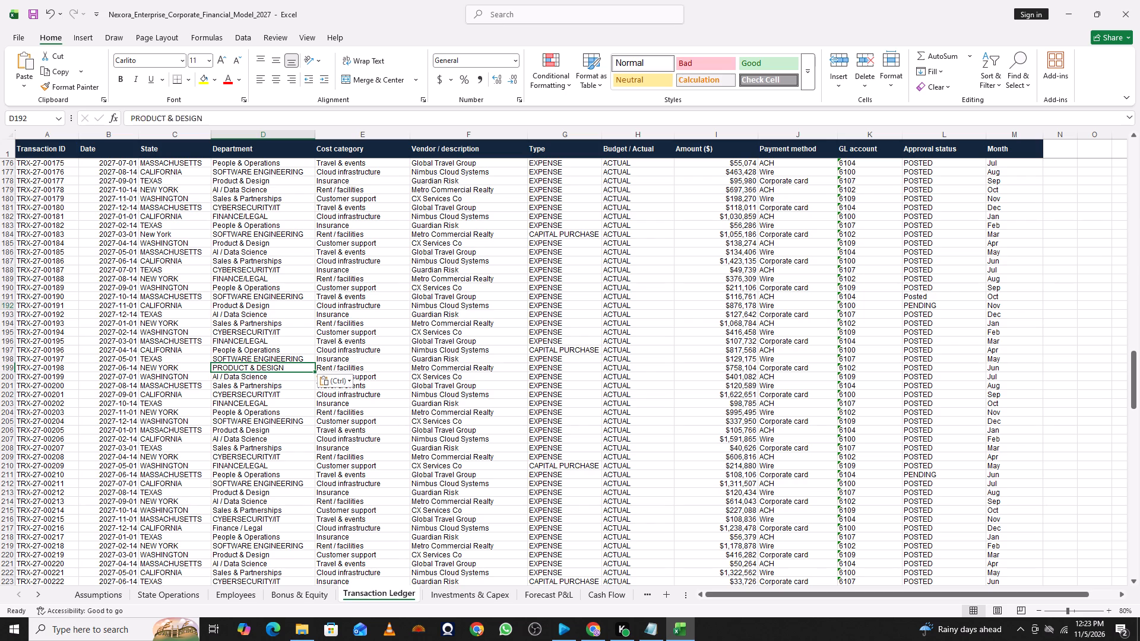
pyautogui.hotkey('ctrl', 'v')
pyautogui.click(277, 243)
pyautogui.hotkey('ctrl', 'v')
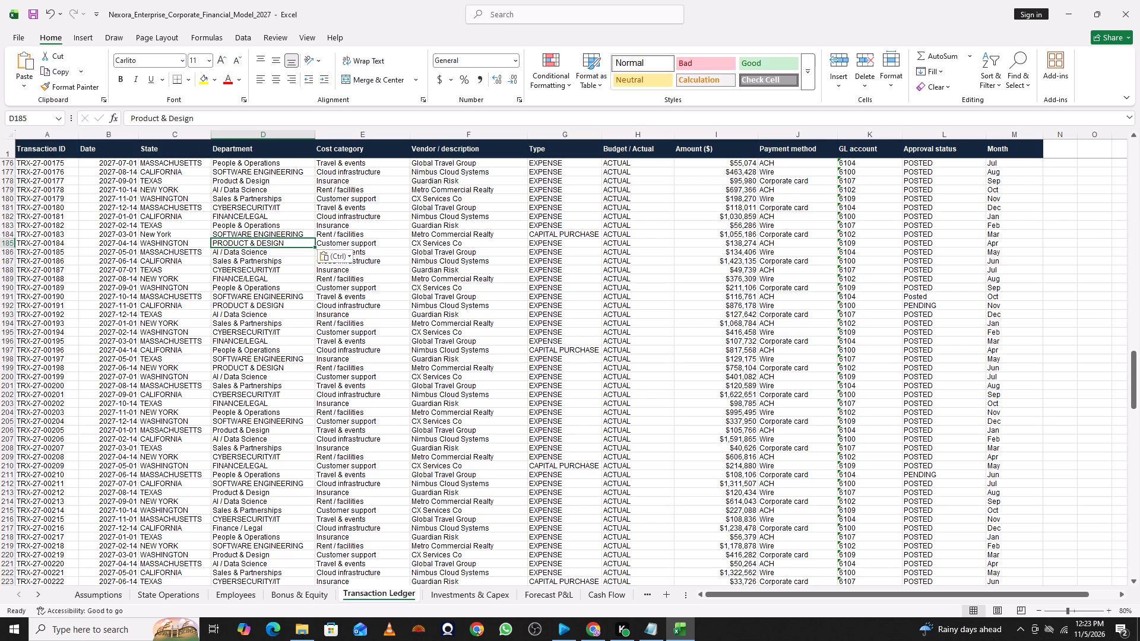
pyautogui.click(293, 182)
pyautogui.hotkey('ctrl', 'v')
# Replace the Product & Design entries in Department cells D171, D164 and D157 with the copied PRODUCT & DESIGN text.
pyautogui.scroll(3, 286, 210)
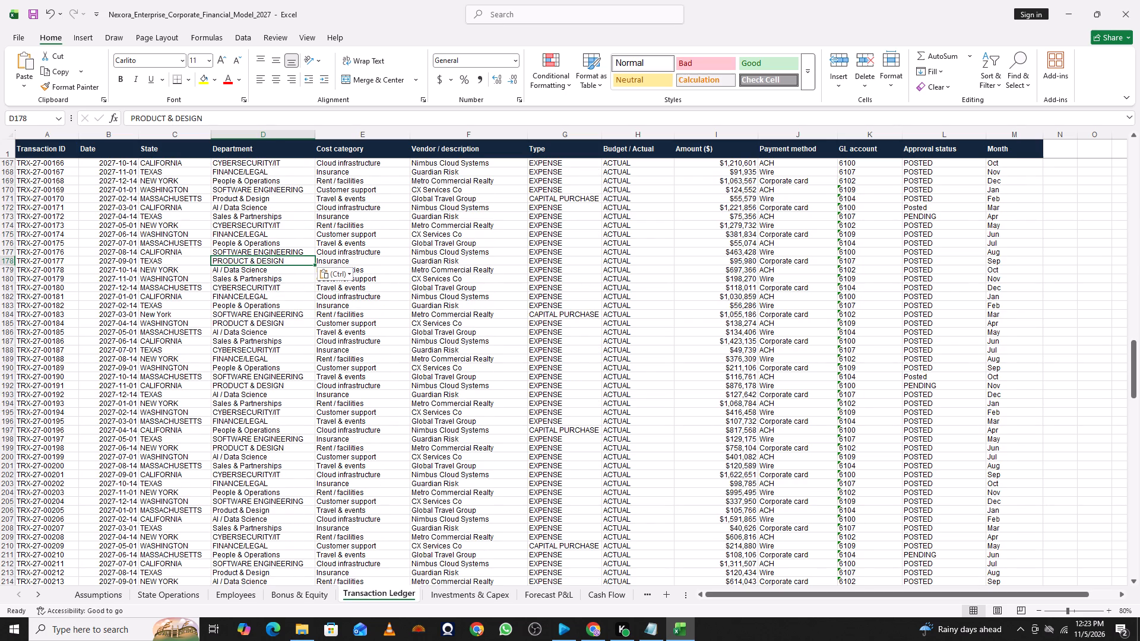
pyautogui.click(286, 202)
pyautogui.hotkey('ctrl', 'v')
pyautogui.scroll(3, 286, 201)
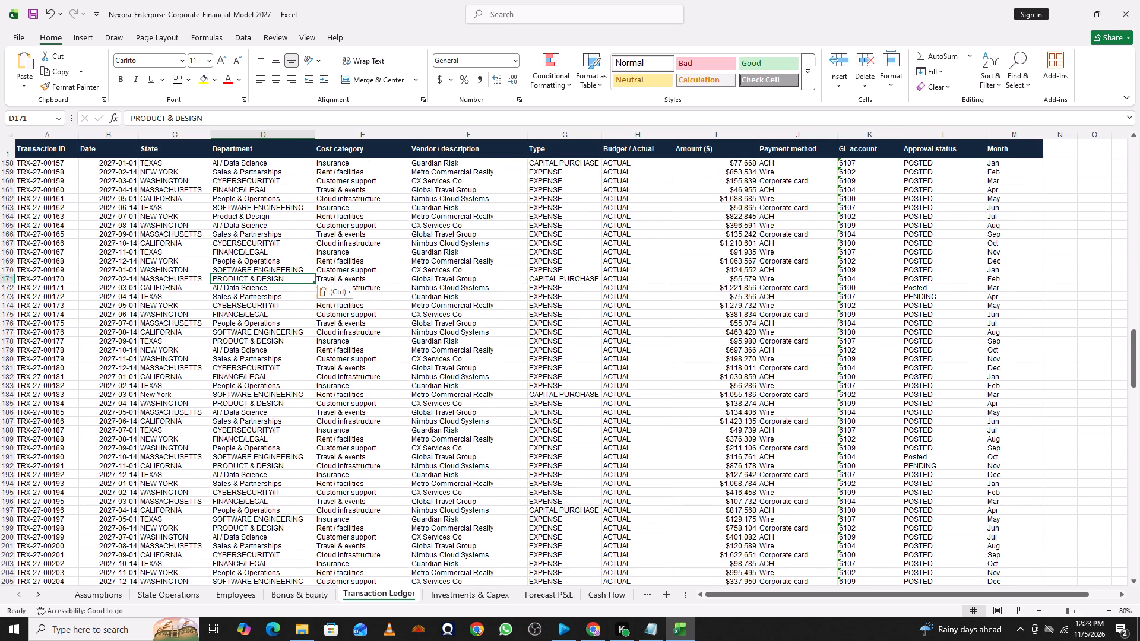
pyautogui.click(284, 215)
pyautogui.hotkey('ctrl', 'v')
pyautogui.keyDown('ctrl'); pyautogui.scroll(2, 284, 215); pyautogui.keyUp('ctrl')
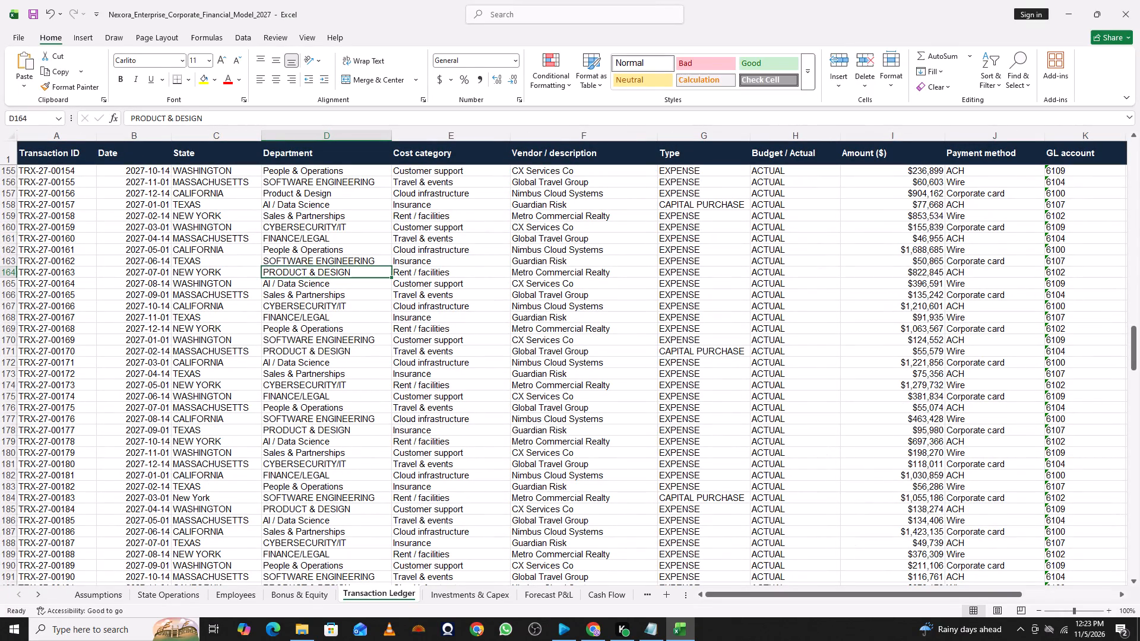
pyautogui.click(318, 192)
pyautogui.hotkey('ctrl', 'v')
# Paste PRODUCT & DESIGN over the remaining Product & Design entries in Department cells D150, D143 and D129.
pyautogui.scroll(3, 317, 210)
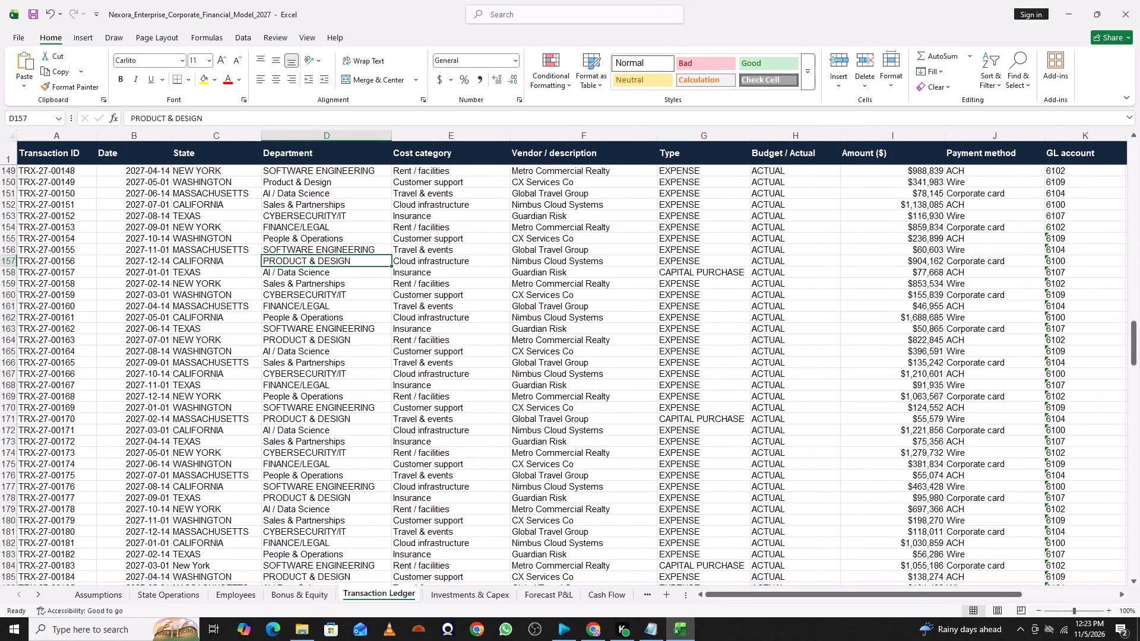
pyautogui.scroll(1, 317, 210)
pyautogui.click(315, 248)
pyautogui.hotkey('ctrl', 'v')
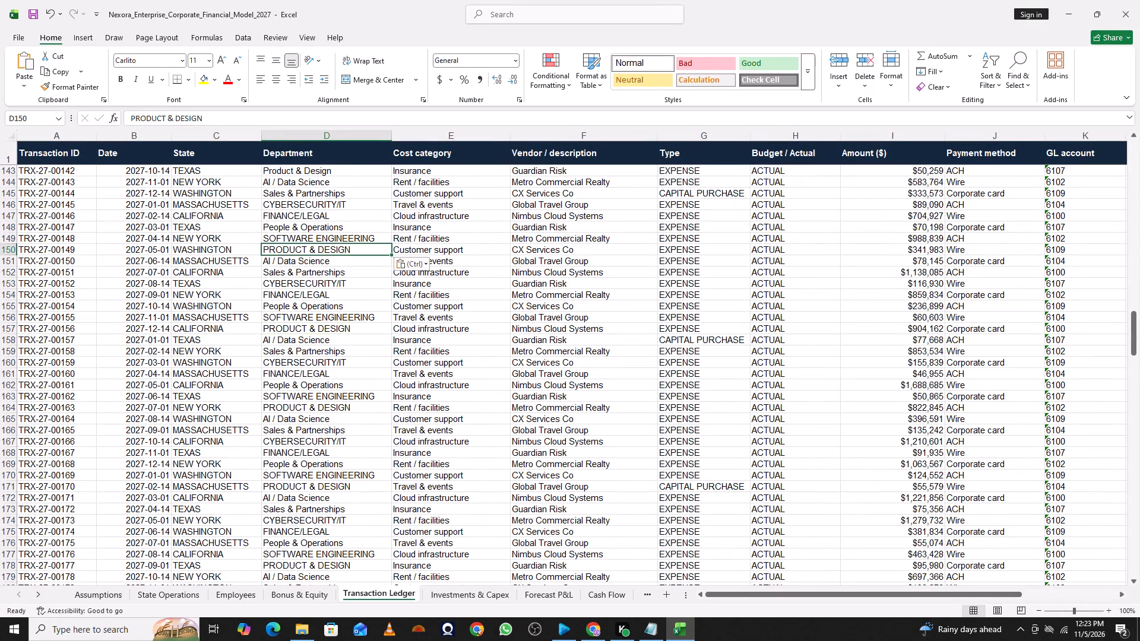
pyautogui.scroll(2, 317, 249)
pyautogui.click(322, 238)
pyautogui.hotkey('ctrl', 'v')
pyautogui.scroll(2, 322, 238)
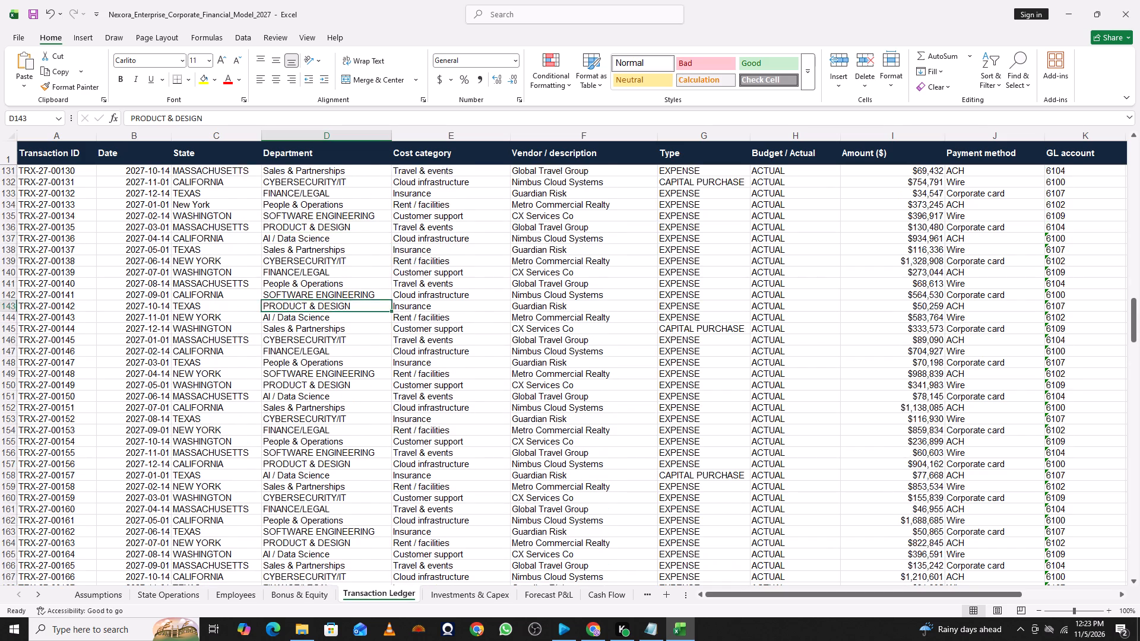
pyautogui.scroll(1, 322, 238)
pyautogui.click(322, 262)
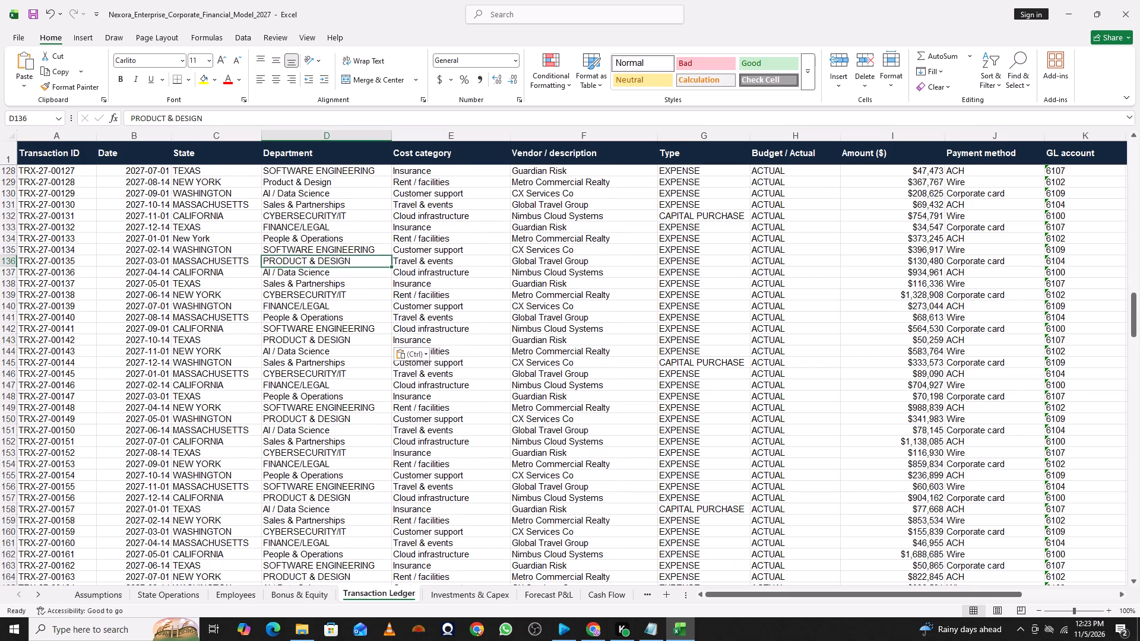
pyautogui.click(332, 184)
pyautogui.hotkey('ctrl', 'v')
# Paste PRODUCT & DESIGN over the Product & Design entries in Department cells D206 and D213.
pyautogui.scroll(3, 327, 214)
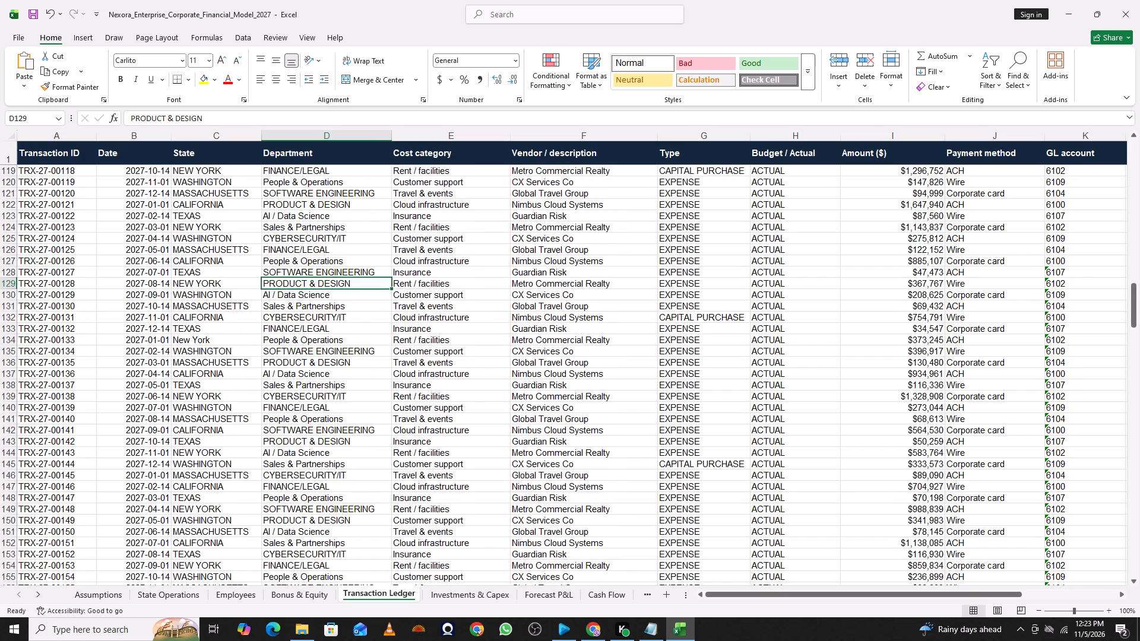
pyautogui.scroll(3, 326, 214)
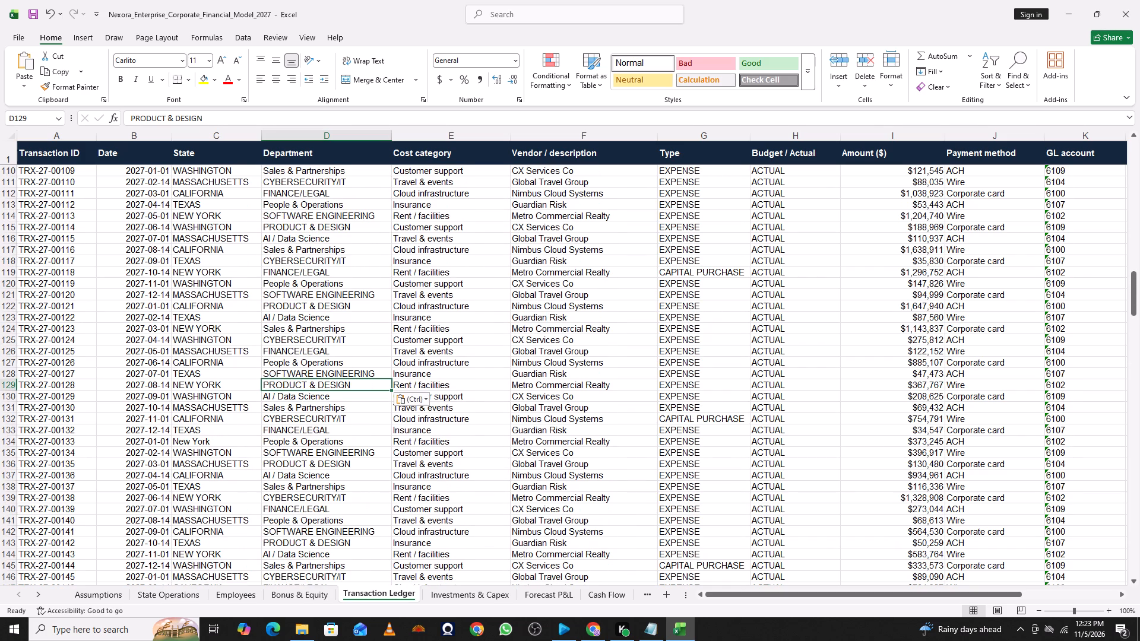
pyautogui.scroll(1, 326, 241)
pyautogui.scroll(-12, 327, 249)
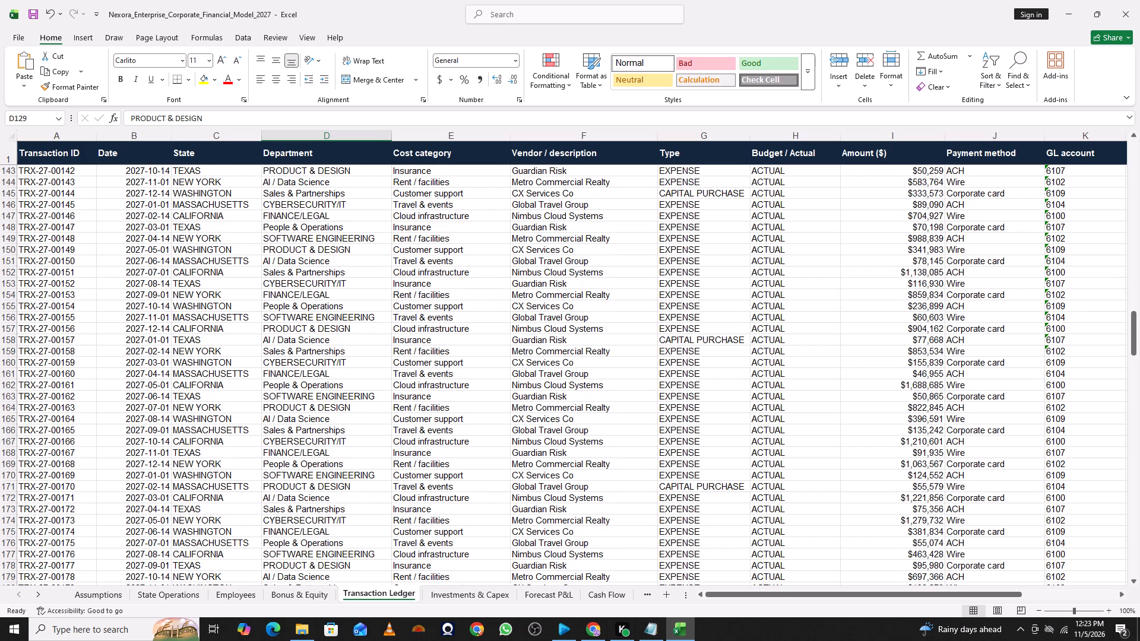
pyautogui.scroll(-13, 331, 471)
pyautogui.click(330, 447)
pyautogui.click(330, 443)
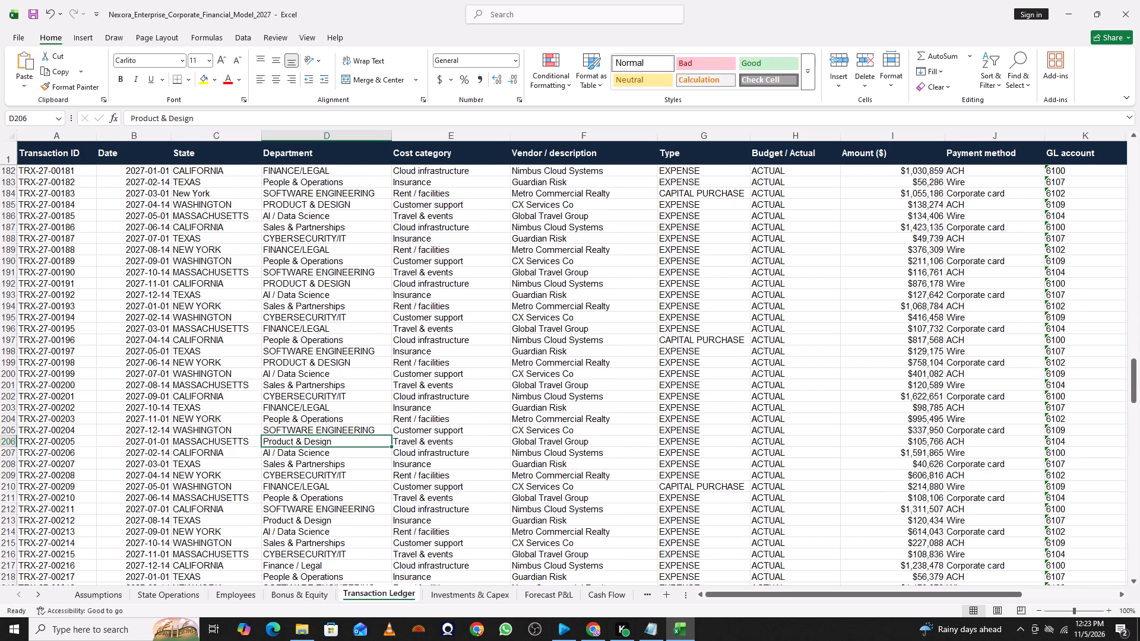
pyautogui.hotkey('ctrl', 'v')
pyautogui.click(328, 519)
pyautogui.hotkey('ctrl', 'v')
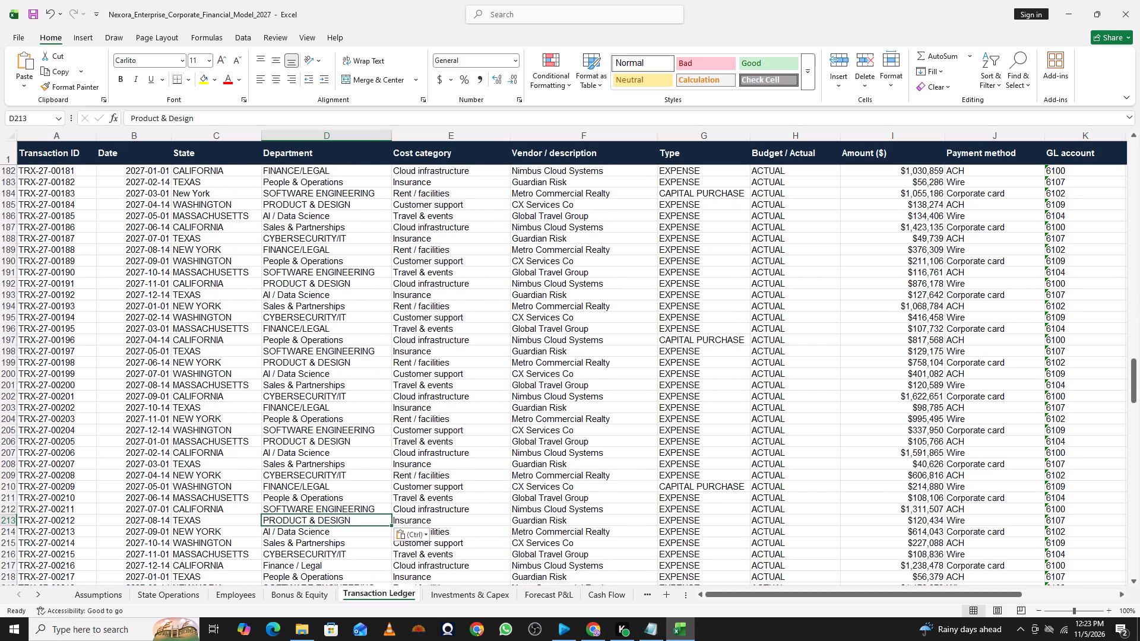
# Replace the Product & Design entries in Department cells D220, D227 and D234 with the copied PRODUCT & DESIGN text.
pyautogui.scroll(-6, 342, 389)
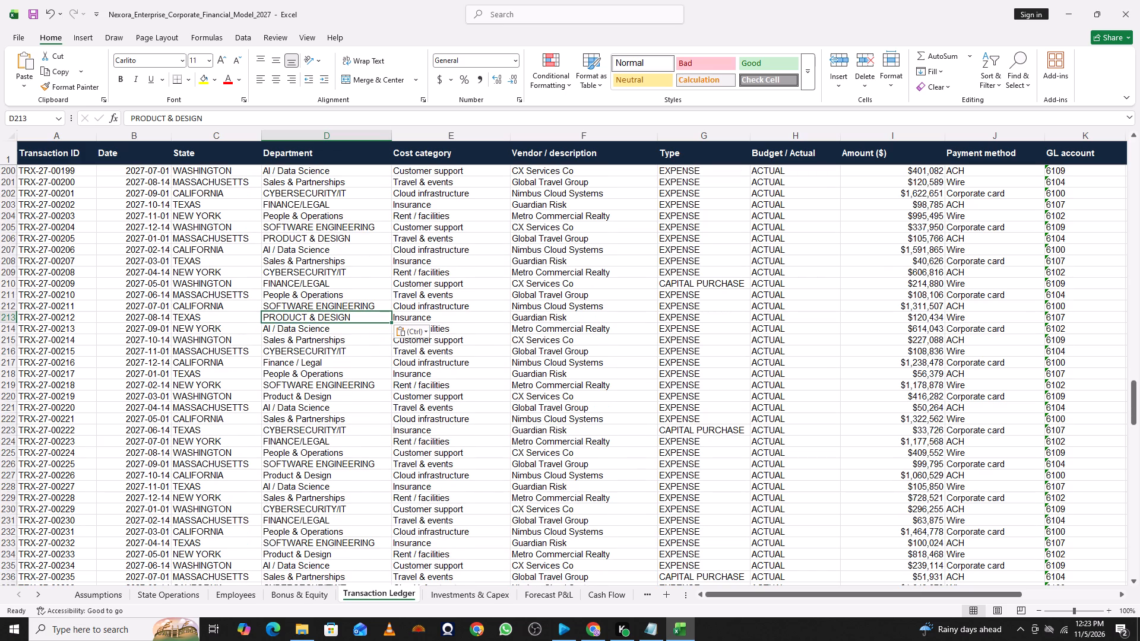
pyautogui.click(335, 399)
pyautogui.hotkey('ctrl', 'v')
pyautogui.click(333, 476)
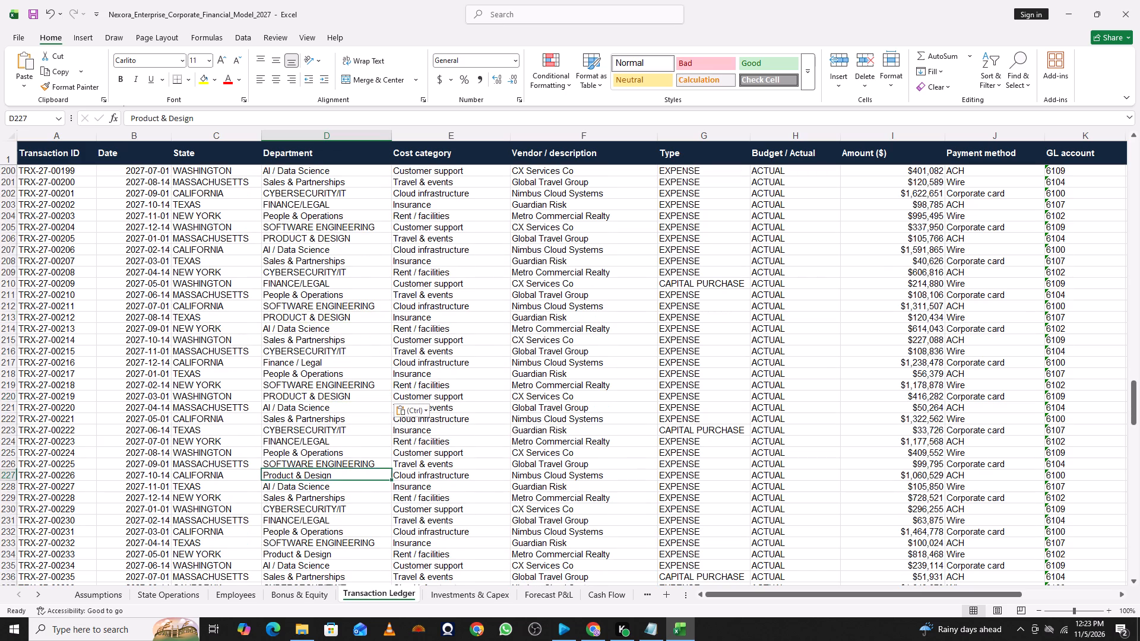
pyautogui.hotkey('ctrl', 'v')
pyautogui.click(337, 551)
pyautogui.hotkey('ctrl', 'v')
# Paste PRODUCT & DESIGN over the Product & Design entries in Department cells D241, D248 and D255.
pyautogui.scroll(1, 338, 448)
pyautogui.scroll(-1, 338, 448)
pyautogui.scroll(1, 338, 448)
pyautogui.scroll(-2, 338, 448)
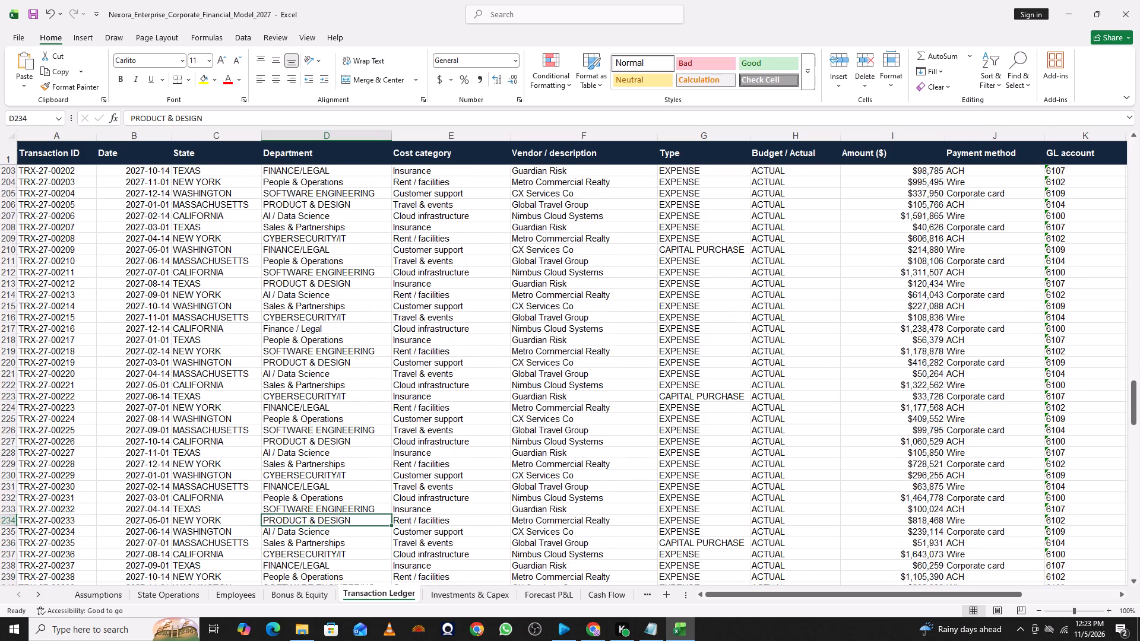
pyautogui.scroll(-3, 330, 456)
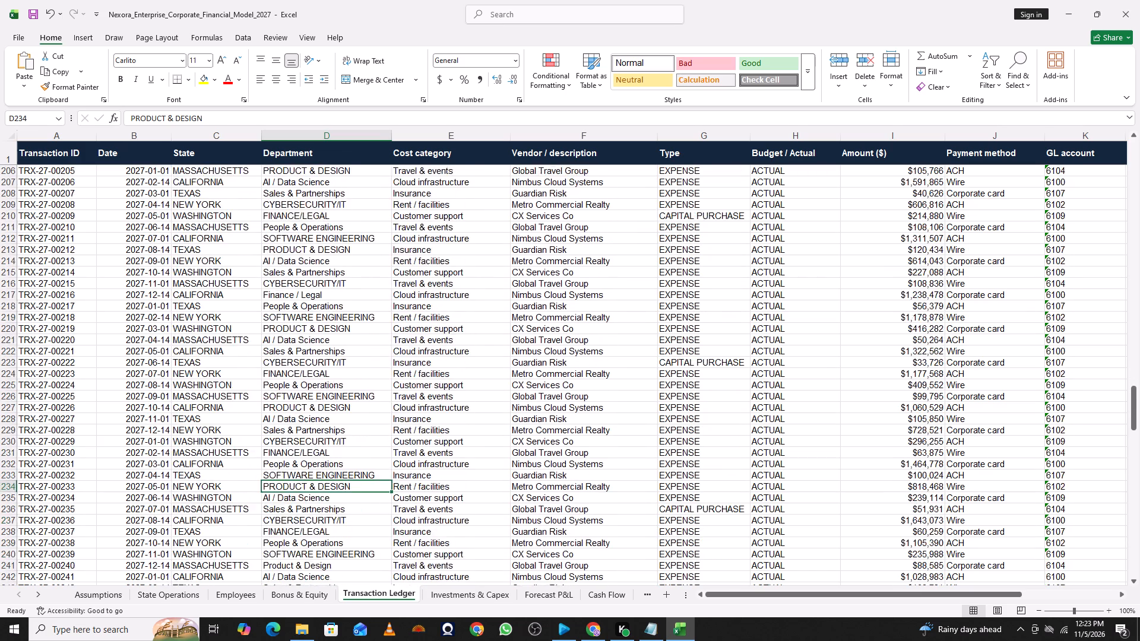
pyautogui.scroll(-3, 330, 455)
pyautogui.click(331, 398)
pyautogui.hotkey('ctrl', 'v')
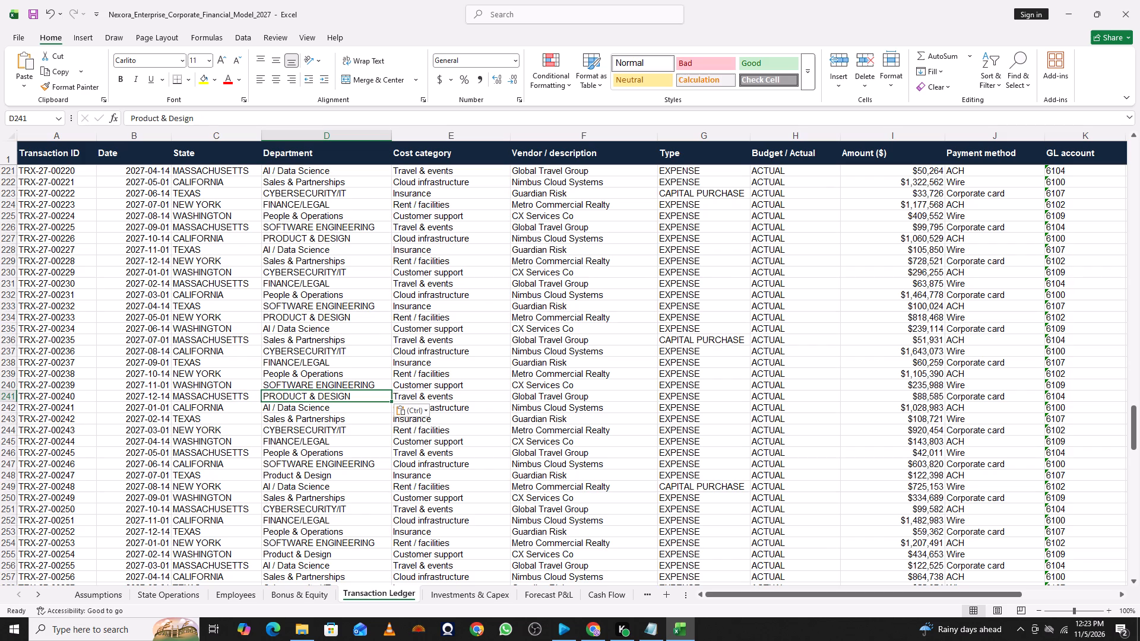
pyautogui.click(326, 474)
pyautogui.hotkey('ctrl', 'v')
pyautogui.click(321, 553)
pyautogui.hotkey('ctrl', 'v')
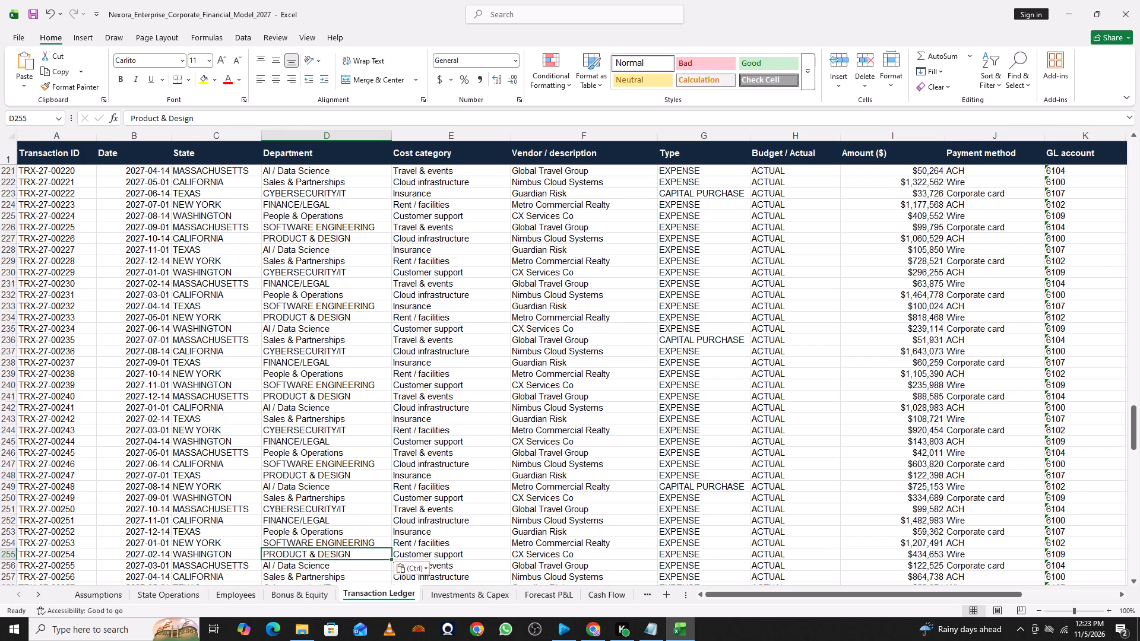
# Paste PRODUCT & DESIGN over the Product & Design entries in Department cells D262, D269 and D276.
pyautogui.scroll(-6, 321, 489)
pyautogui.click(338, 428)
pyautogui.hotkey('ctrl', 'v')
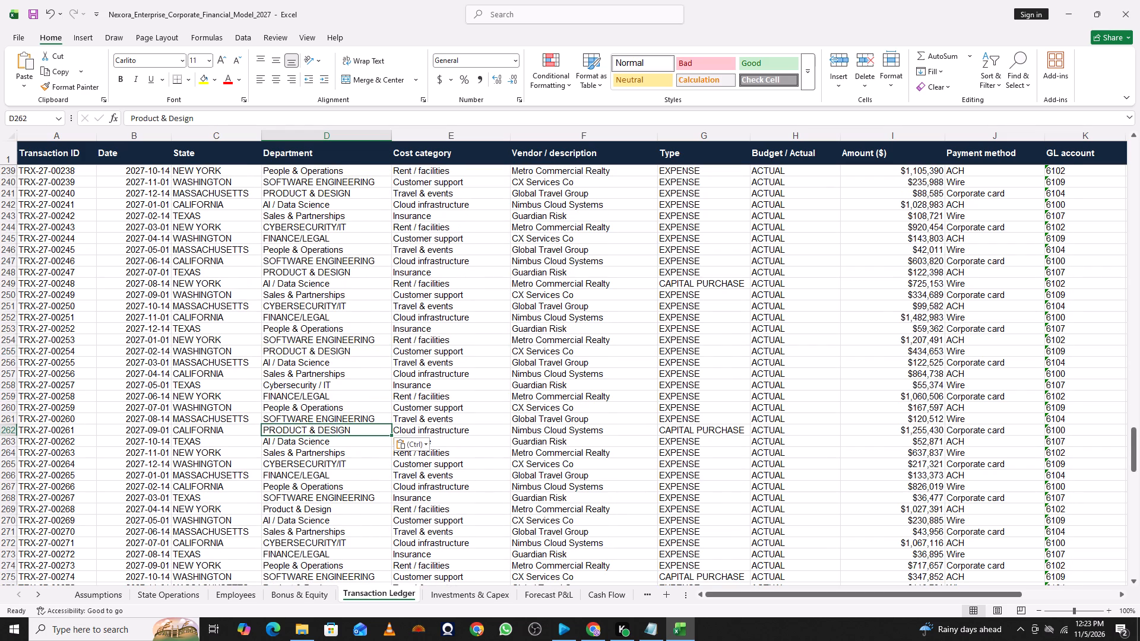
pyautogui.click(331, 510)
pyautogui.hotkey('ctrl', 'v')
pyautogui.scroll(-1, 337, 420)
pyautogui.scroll(1, 337, 425)
pyautogui.scroll(-2, 337, 426)
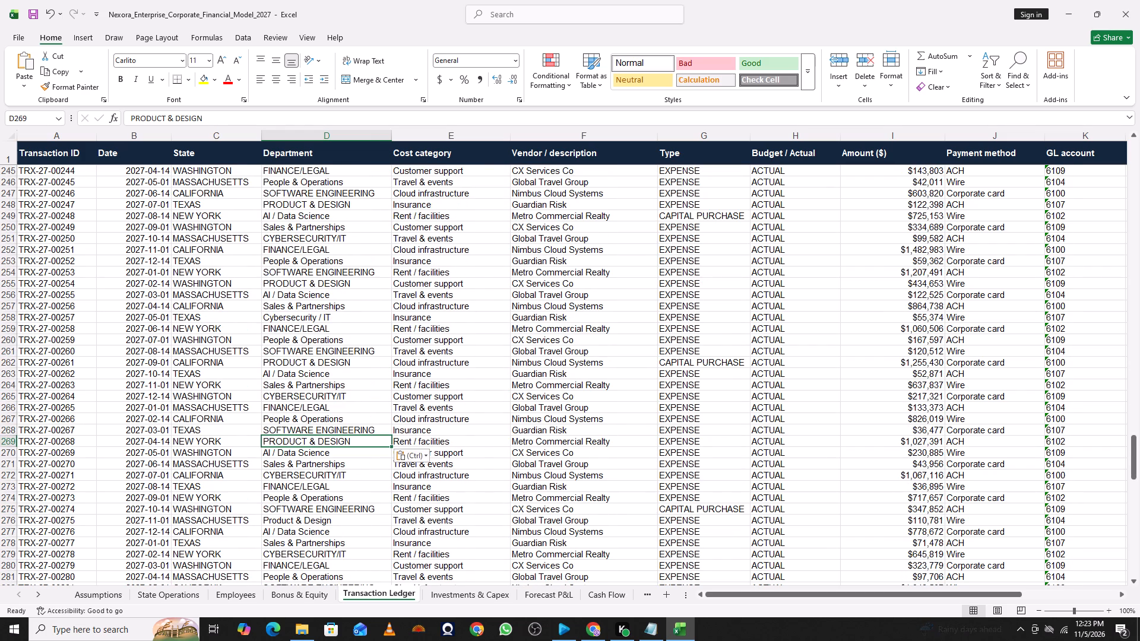
pyautogui.click(327, 523)
pyautogui.hotkey('ctrl', 'v')
# Replace the Product & Design entries in Department cells D290, D283 and D297 with the copied PRODUCT & DESIGN text.
pyautogui.scroll(-6, 328, 499)
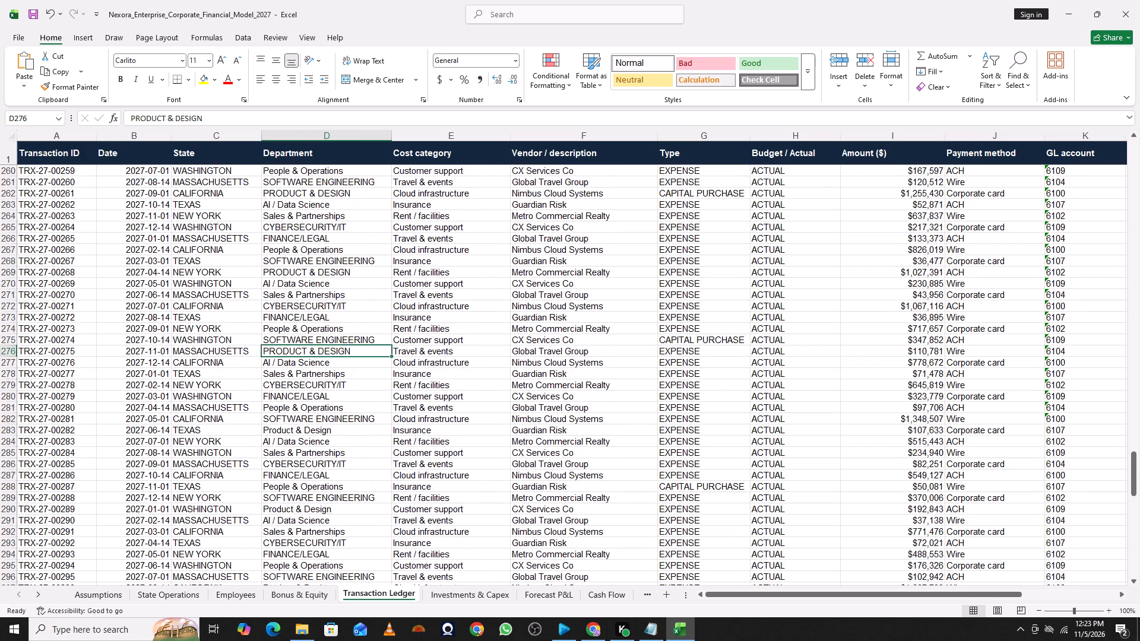
pyautogui.click(331, 476)
pyautogui.hotkey('ctrl', 'v')
pyautogui.click(345, 399)
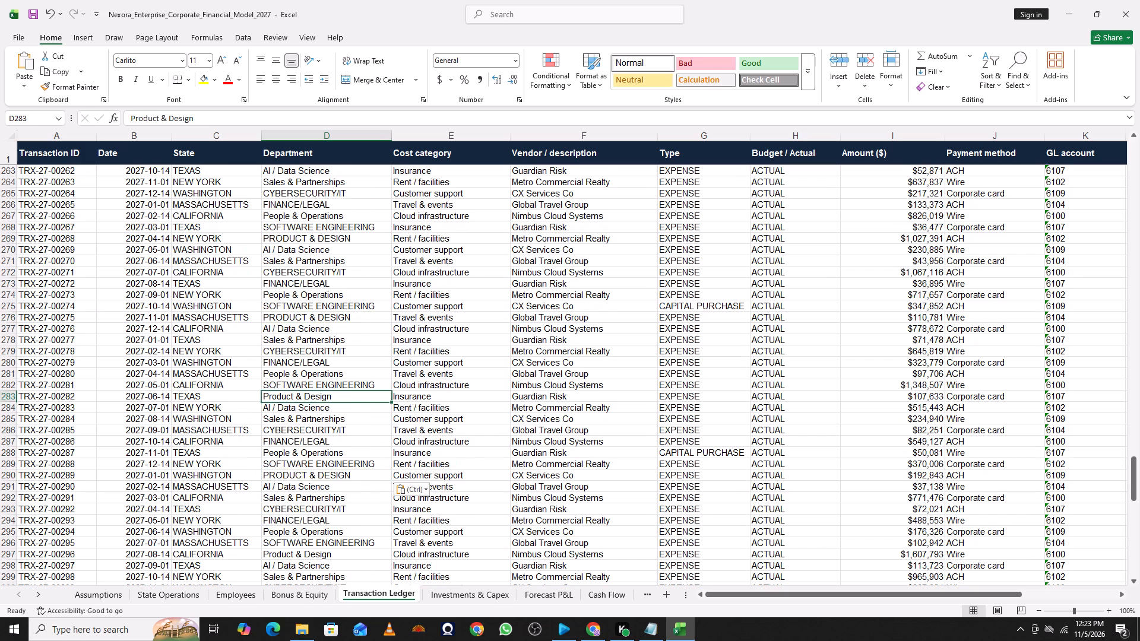
pyautogui.hotkey('ctrl', 'v')
pyautogui.click(334, 554)
pyautogui.hotkey('ctrl', 'v')
# Paste PRODUCT & DESIGN over the Product & Design entries in Department cells D304 and D311.
pyautogui.scroll(-2, 334, 538)
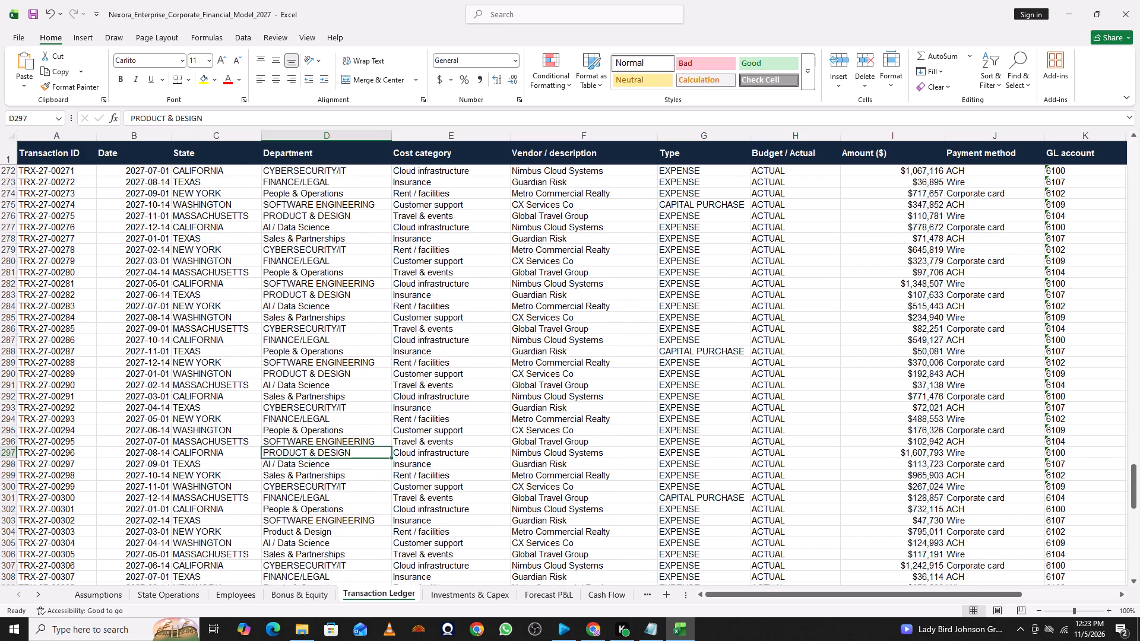
pyautogui.scroll(-3, 334, 538)
pyautogui.click(346, 463)
pyautogui.hotkey('ctrl', 'v')
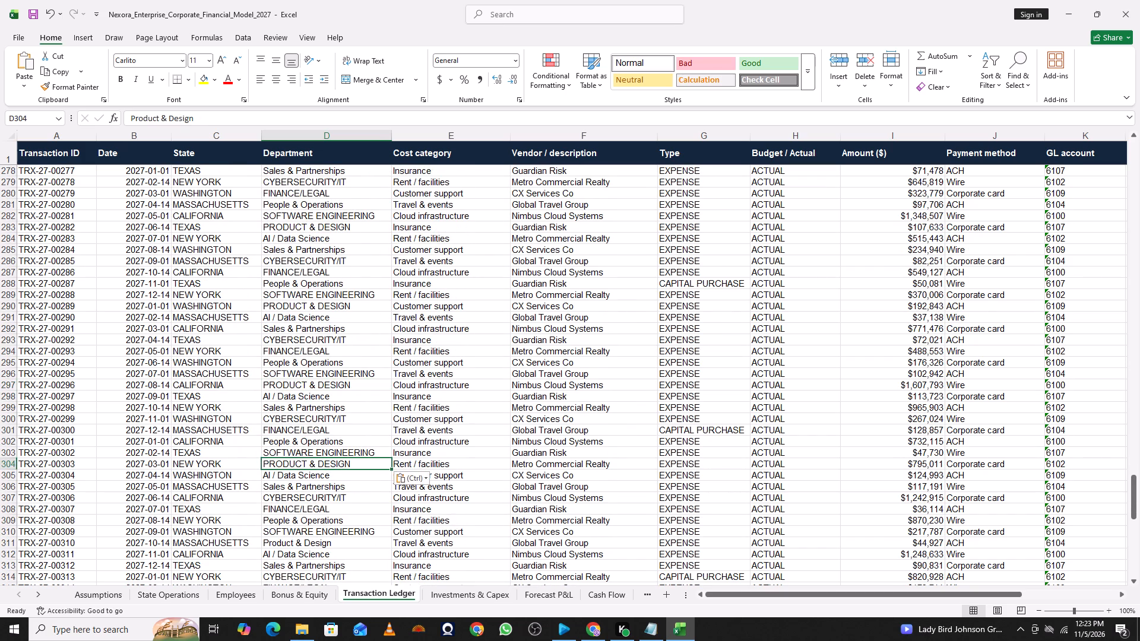
pyautogui.click(332, 542)
pyautogui.hotkey('ctrl', 'v')
# Paste PRODUCT & DESIGN over the Product & Design entries in Department cells D318 and D325.
pyautogui.keyDown('ctrl'); pyautogui.scroll(-4, 332, 535); pyautogui.keyUp('ctrl')
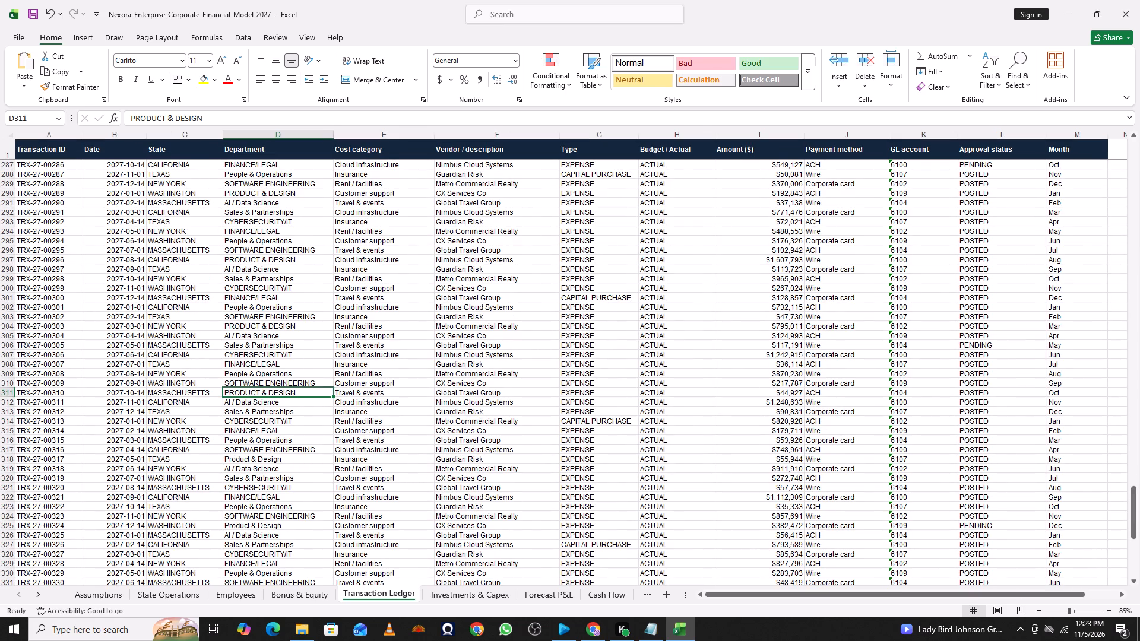
pyautogui.click(278, 461)
pyautogui.hotkey('ctrl', 'v')
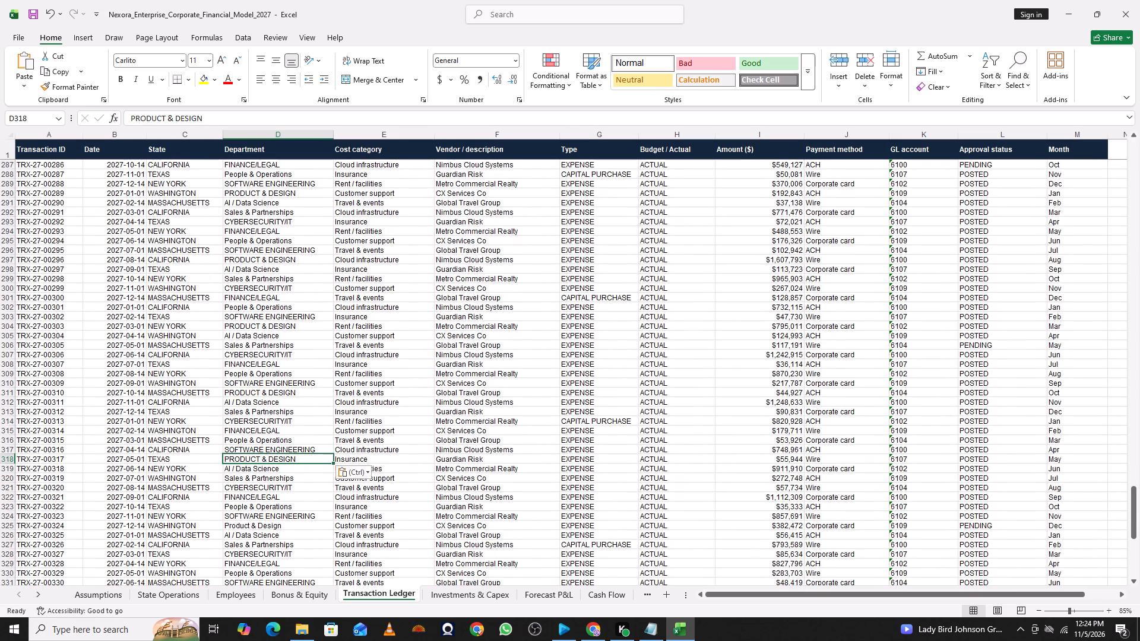
pyautogui.click(278, 527)
pyautogui.hotkey('ctrl', 'v')
pyautogui.scroll(-6, 284, 445)
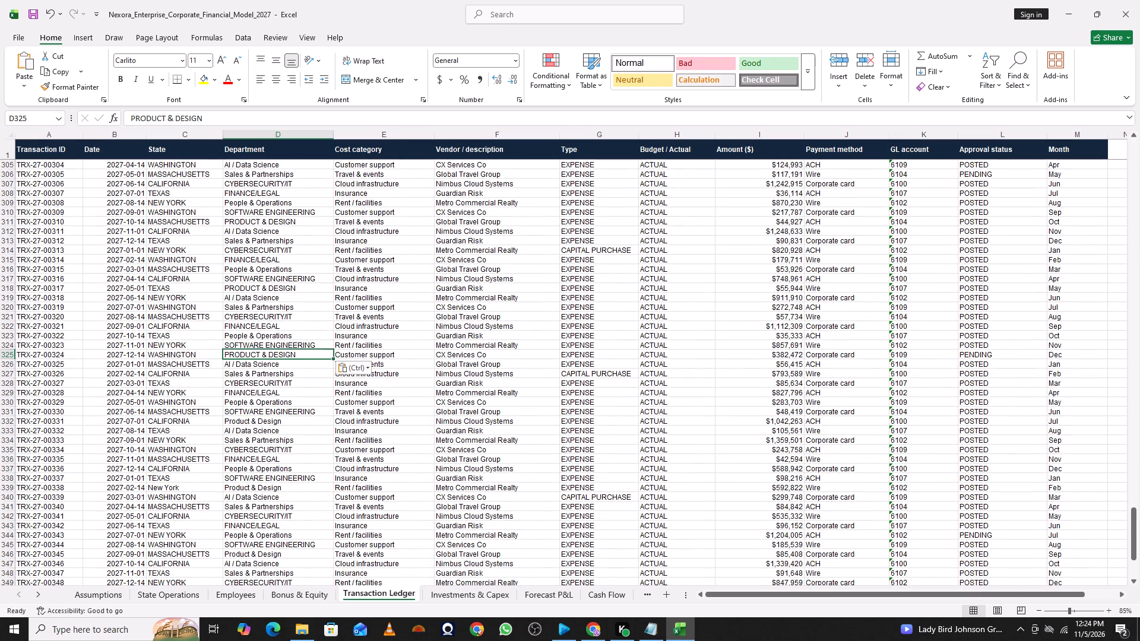
# Paste PRODUCT & DESIGN over the Product & Design entries in Department cells D332, D339, D346, D353 and D360.
pyautogui.click(284, 421)
pyautogui.hotkey('ctrl', 'v')
pyautogui.click(284, 487)
pyautogui.hotkey('ctrl', 'v')
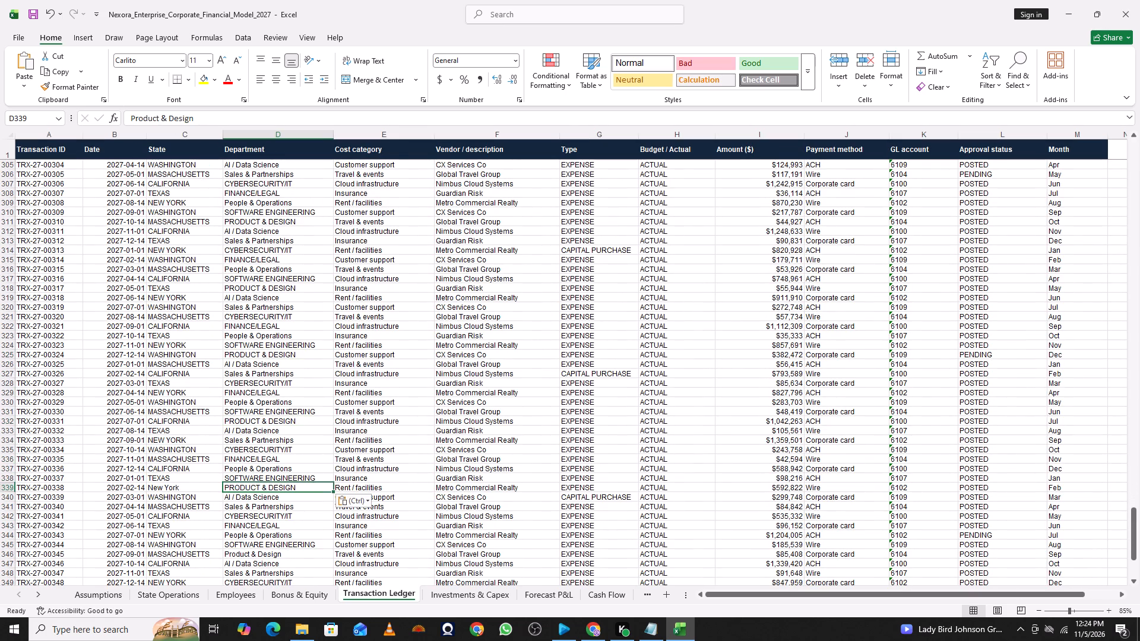
pyautogui.click(283, 554)
pyautogui.hotkey('ctrl', 'v')
pyautogui.scroll(-2, 288, 360)
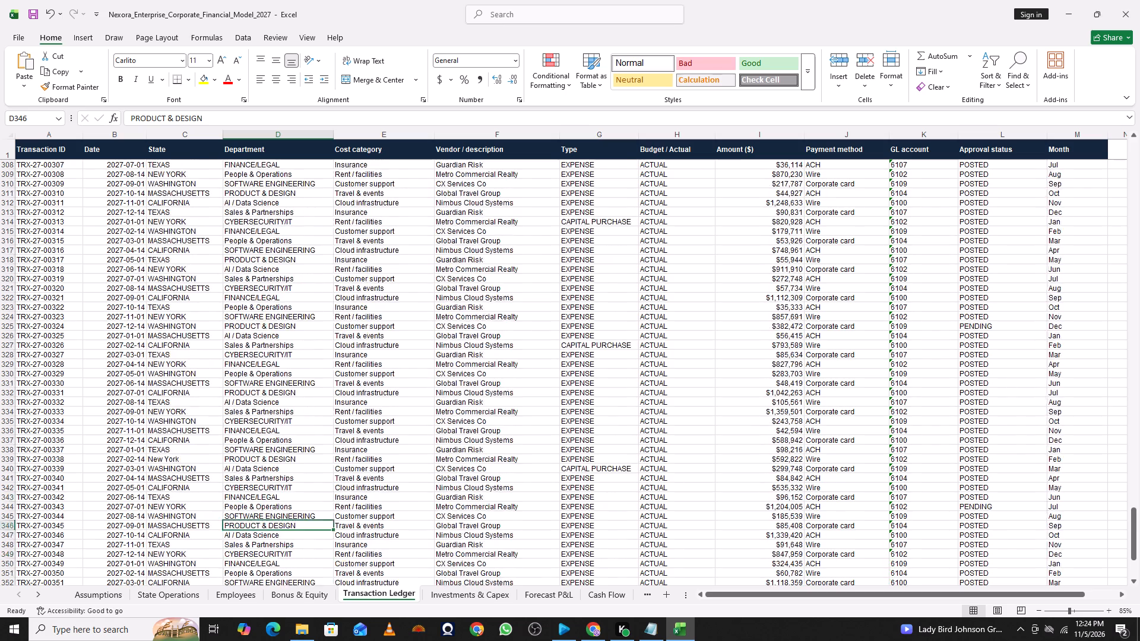
pyautogui.scroll(-4, 288, 360)
pyautogui.click(281, 451)
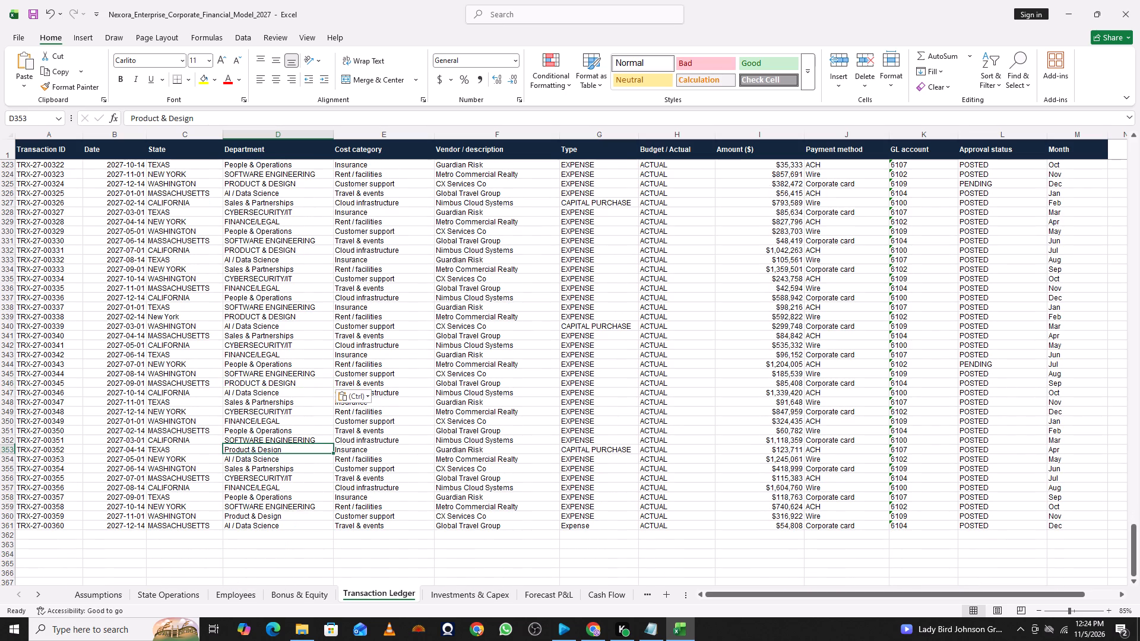
pyautogui.hotkey('ctrl', 'v')
pyautogui.click(282, 516)
pyautogui.hotkey('ctrl', 'v')
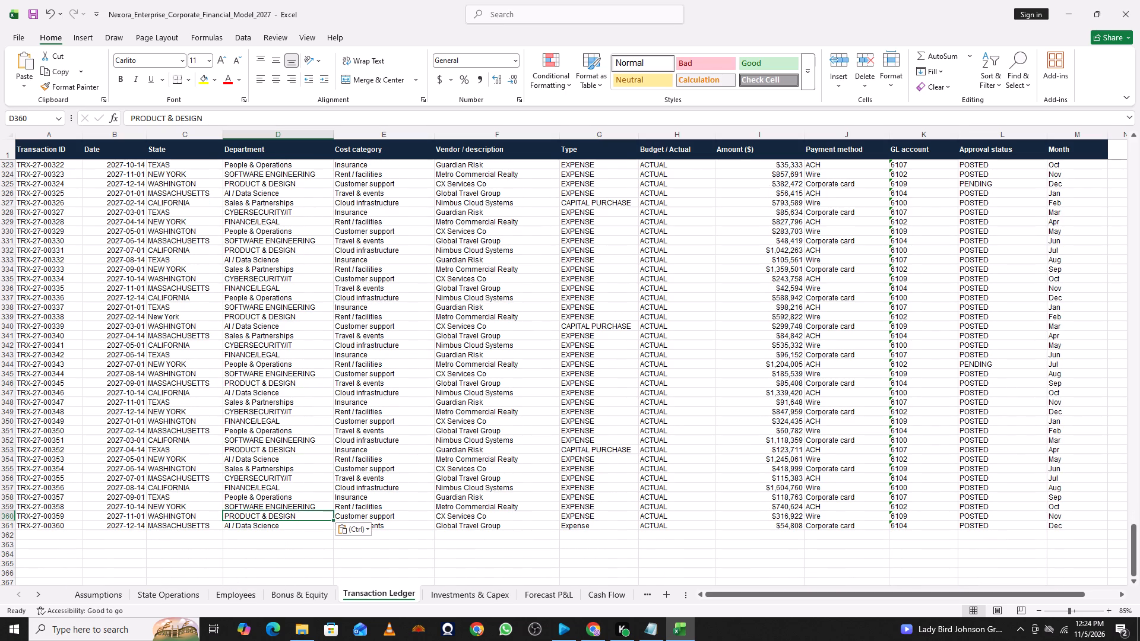
# Enter AI/DATA SCIENCE in Department cell D354 and copy that text.
pyautogui.click(277, 461)
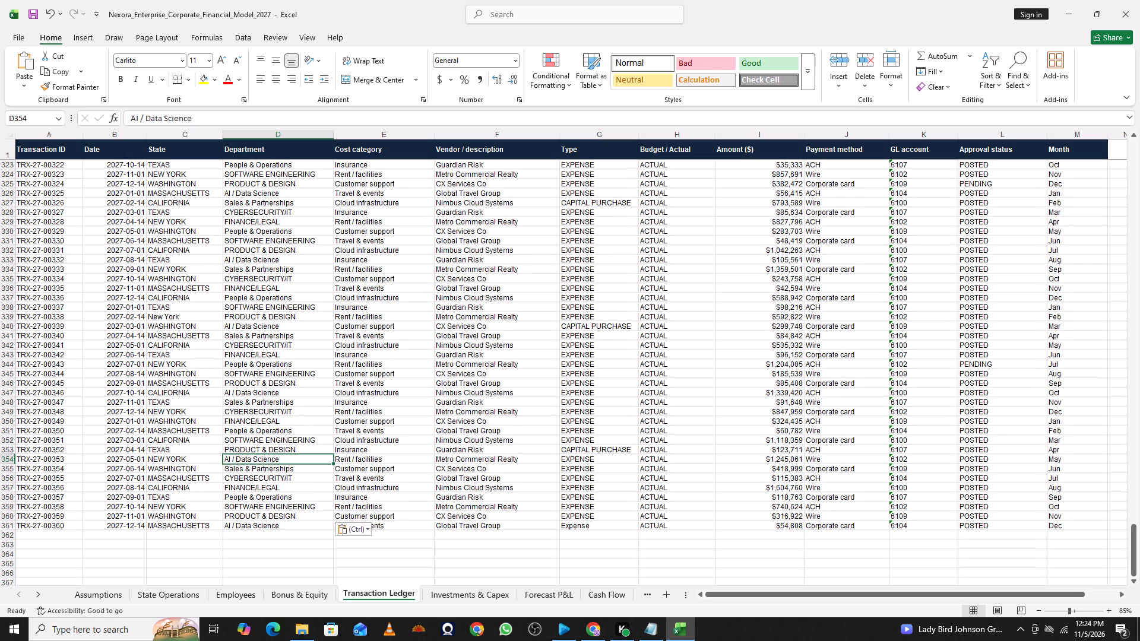
pyautogui.write('AI')
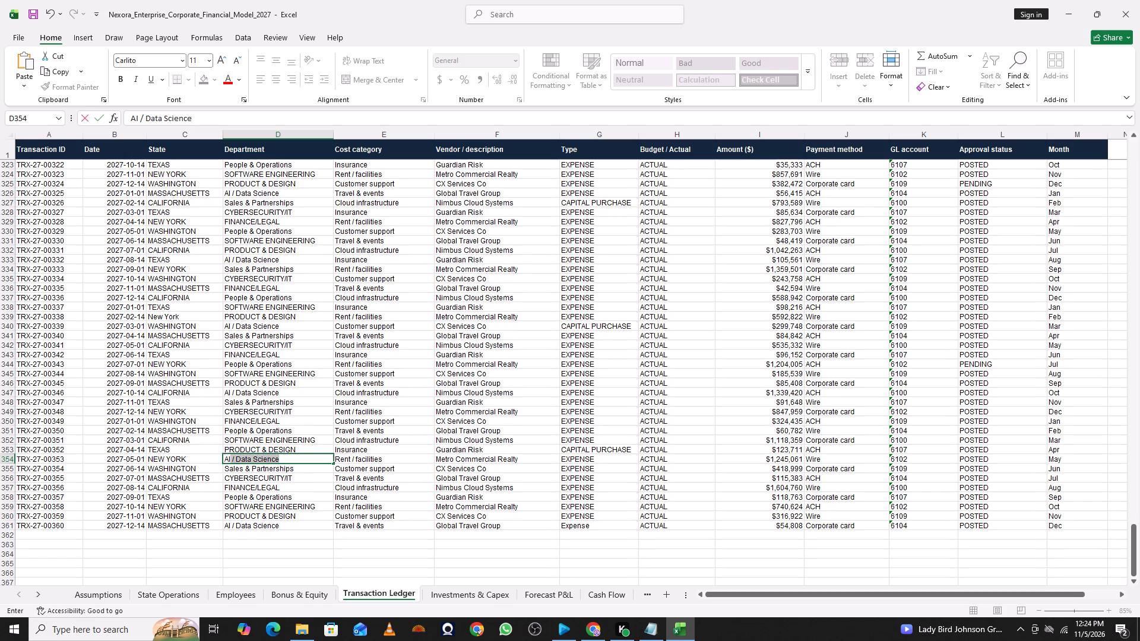
pyautogui.write('/DATA')
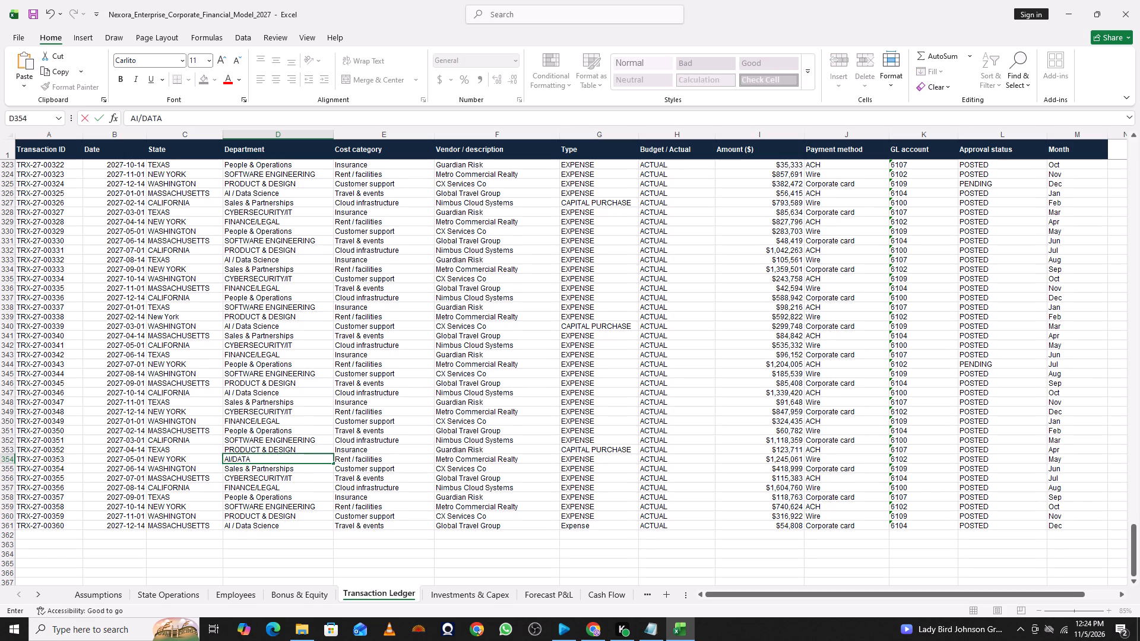
pyautogui.press('space')
pyautogui.write('SCIENCE')
pyautogui.moveTo(294, 461); pyautogui.dragTo(217, 468)
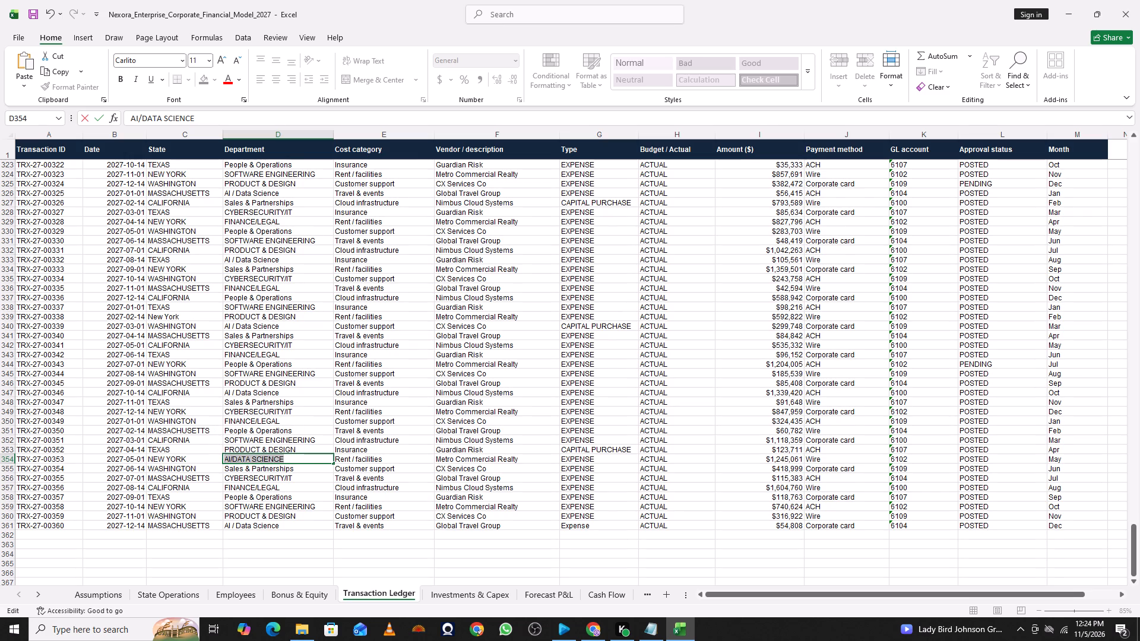
pyautogui.hotkey('ctrl', 'c')
# Paste AI/DATA SCIENCE over the AI / Data Science entries in Department cells D361, D347, D340, D333 and D326.
pyautogui.click(281, 527)
pyautogui.hotkey('ctrl', 'v')
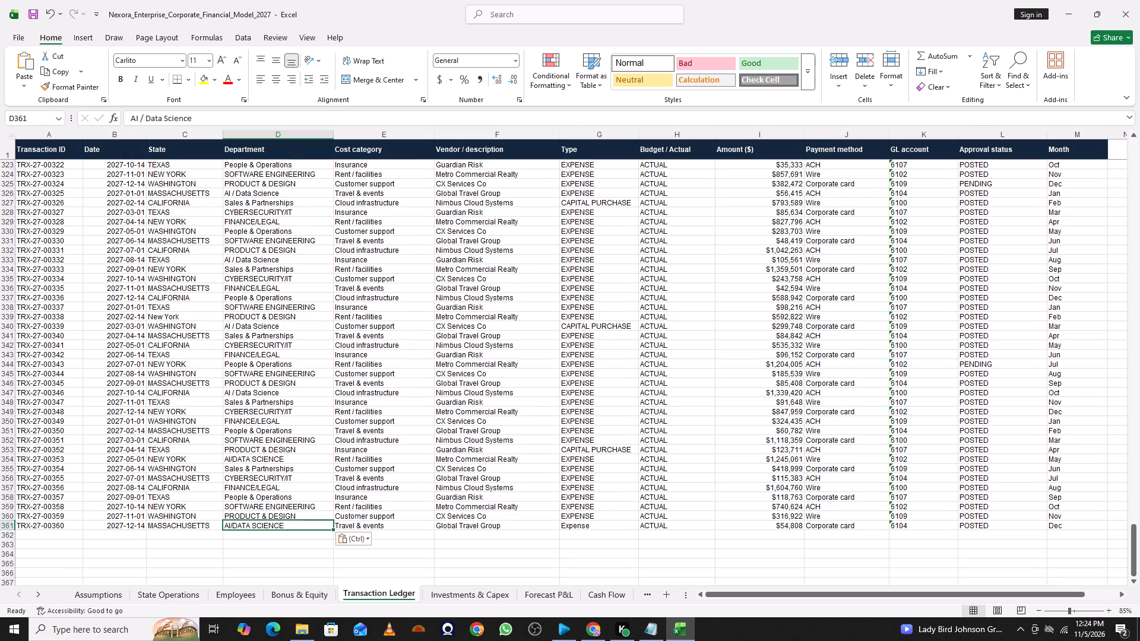
pyautogui.click(281, 396)
pyautogui.hotkey('ctrl', 'v')
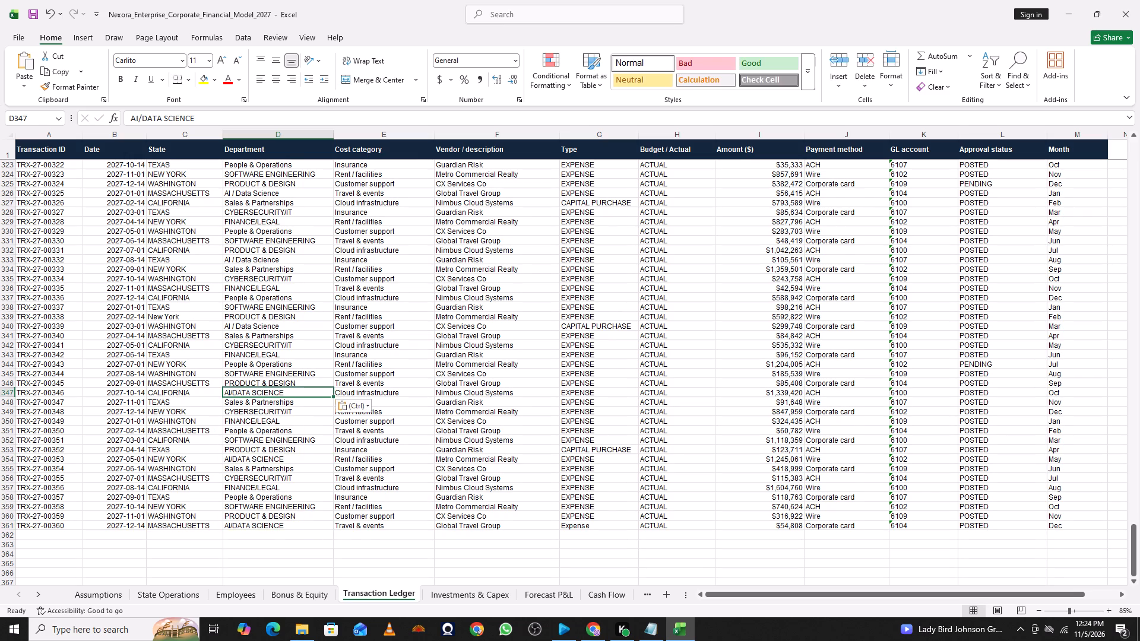
pyautogui.click(283, 326)
pyautogui.hotkey('ctrl', 'v')
pyautogui.click(281, 262)
pyautogui.hotkey('ctrl', 'v')
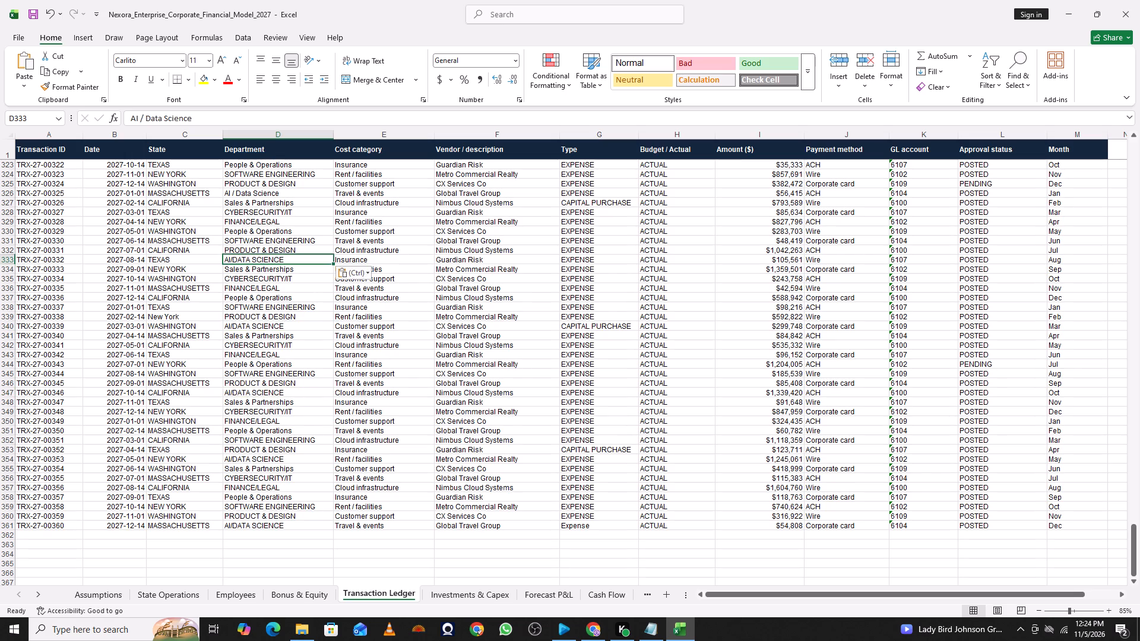
pyautogui.click(283, 192)
pyautogui.hotkey('ctrl', 'v')
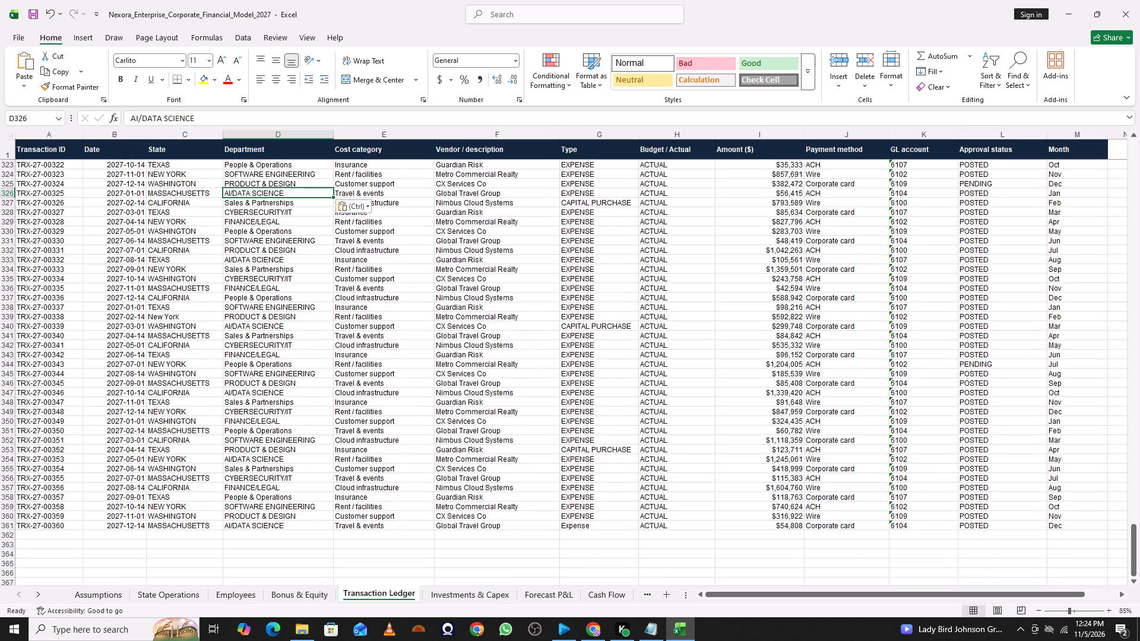
# Replace the AI / Data Science entries in Department cells D319, D312, D305 and D298 with the copied AI/DATA SCIENCE text.
pyautogui.scroll(5, 290, 383)
pyautogui.scroll(-1, 290, 383)
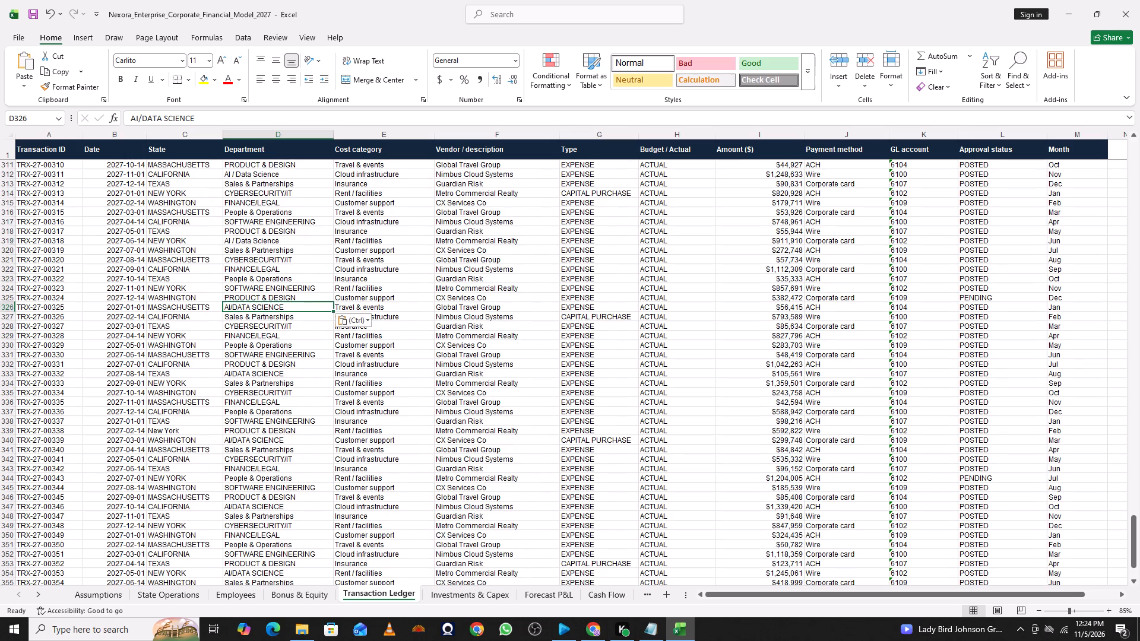
pyautogui.click(284, 239)
pyautogui.hotkey('ctrl', 'v')
pyautogui.click(279, 176)
pyautogui.hotkey('ctrl', 'v')
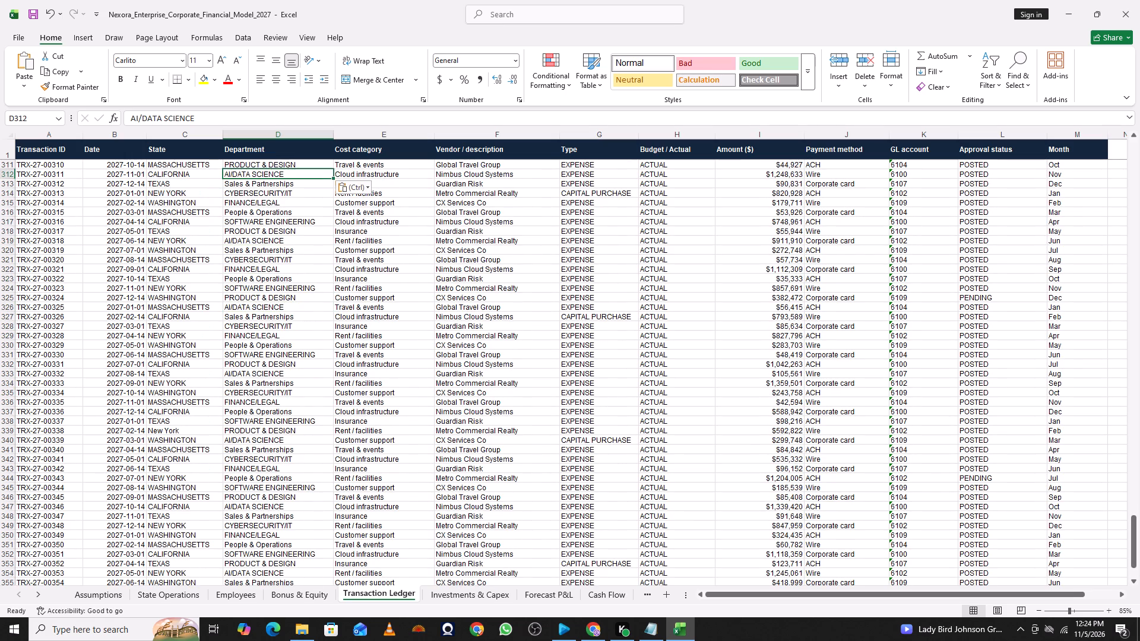
pyautogui.scroll(5, 284, 233)
pyautogui.click(282, 249)
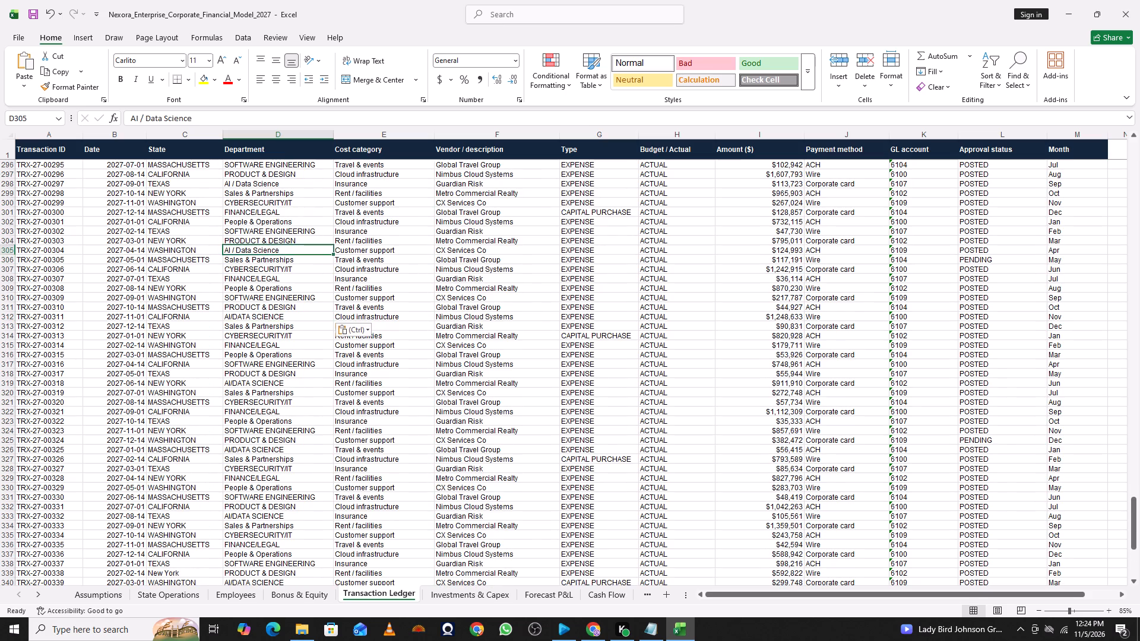
pyautogui.hotkey('ctrl', 'v')
pyautogui.click(289, 186)
pyautogui.hotkey('ctrl', 'v')
# Paste AI/DATA SCIENCE over the AI / Data Science entries in Department cells D277, D284 and D291.
pyautogui.scroll(2, 289, 227)
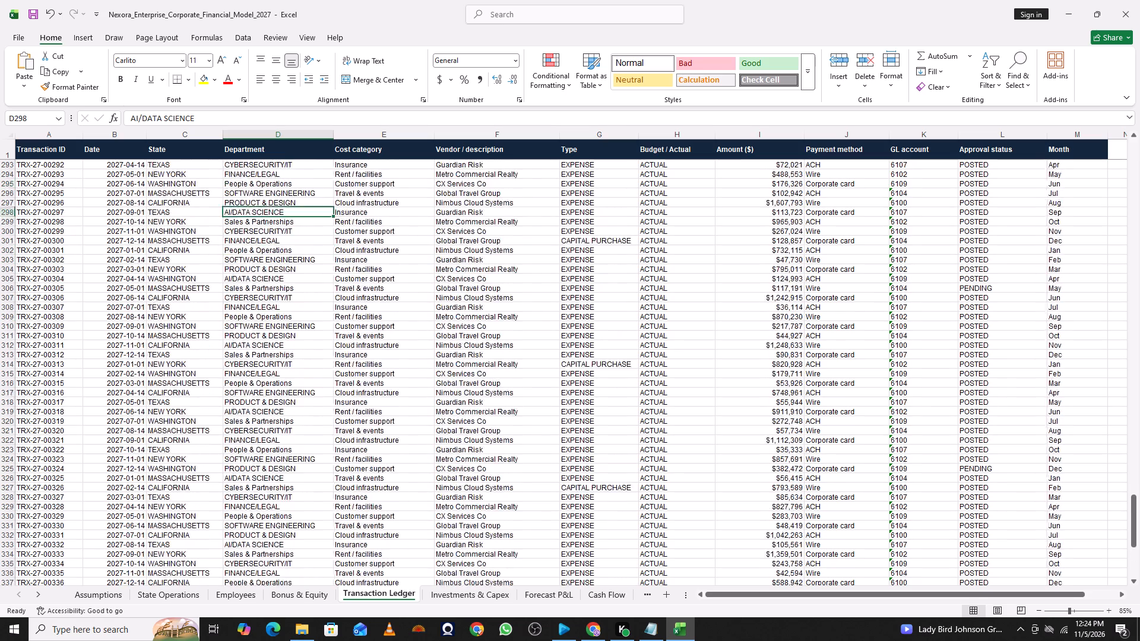
pyautogui.scroll(5, 289, 227)
pyautogui.click(294, 185)
pyautogui.hotkey('ctrl', 'v')
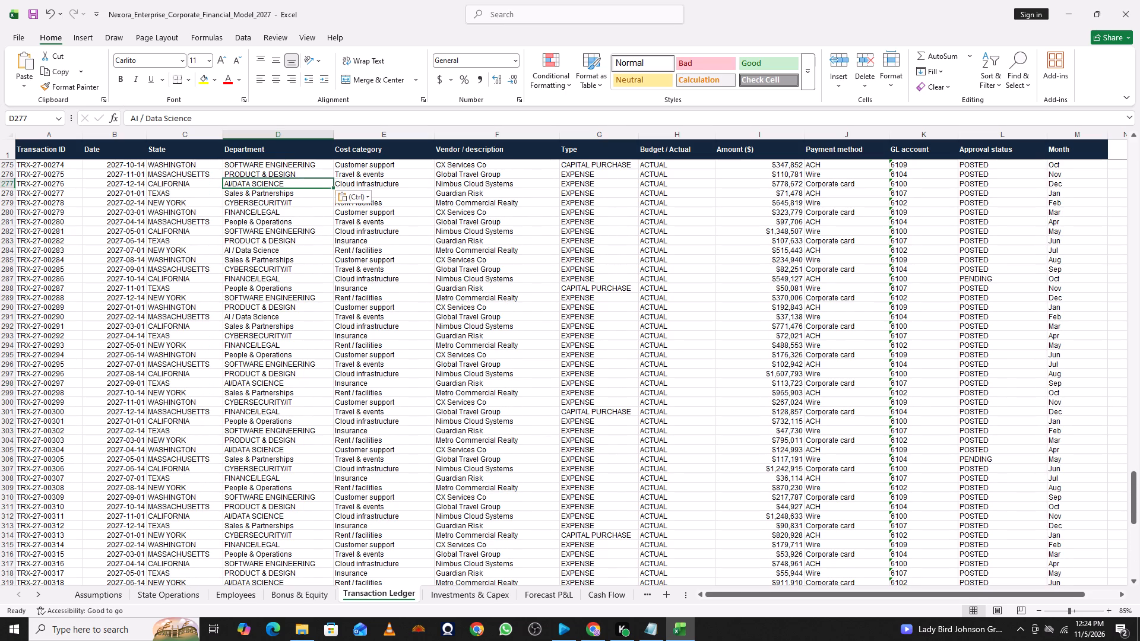
pyautogui.click(274, 249)
pyautogui.hotkey('ctrl', 'v')
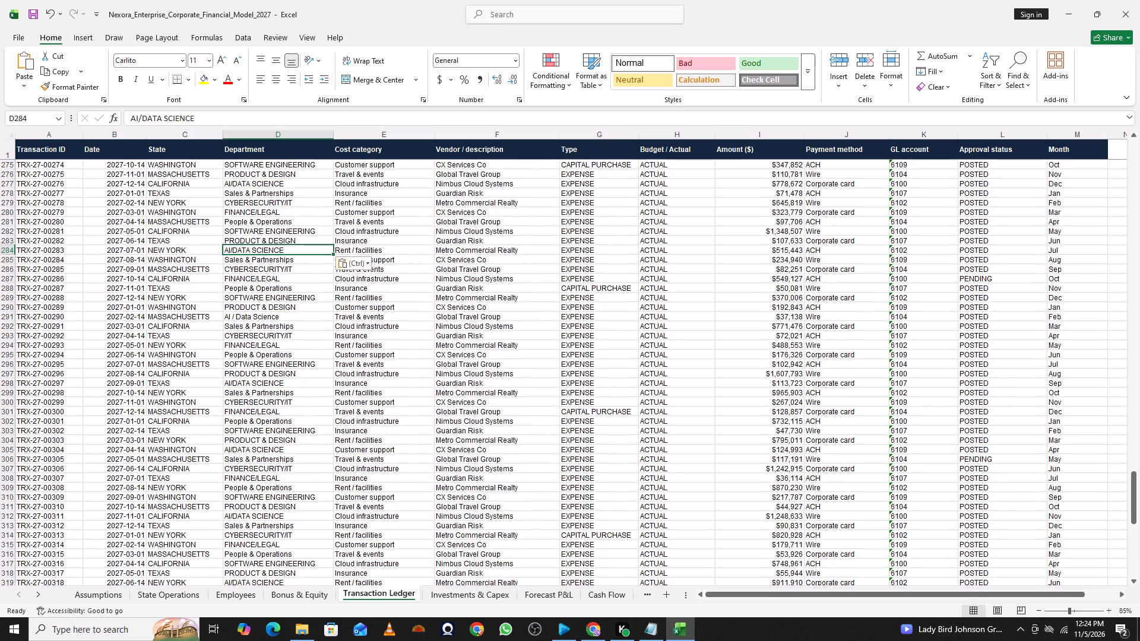
pyautogui.click(267, 319)
pyautogui.hotkey('ctrl', 'v')
# At the start of the ledger, paste AI/DATA SCIENCE over the AI / Data Science entries in Department cells D4, D11, D18 and D25.
pyautogui.scroll(4, 269, 309)
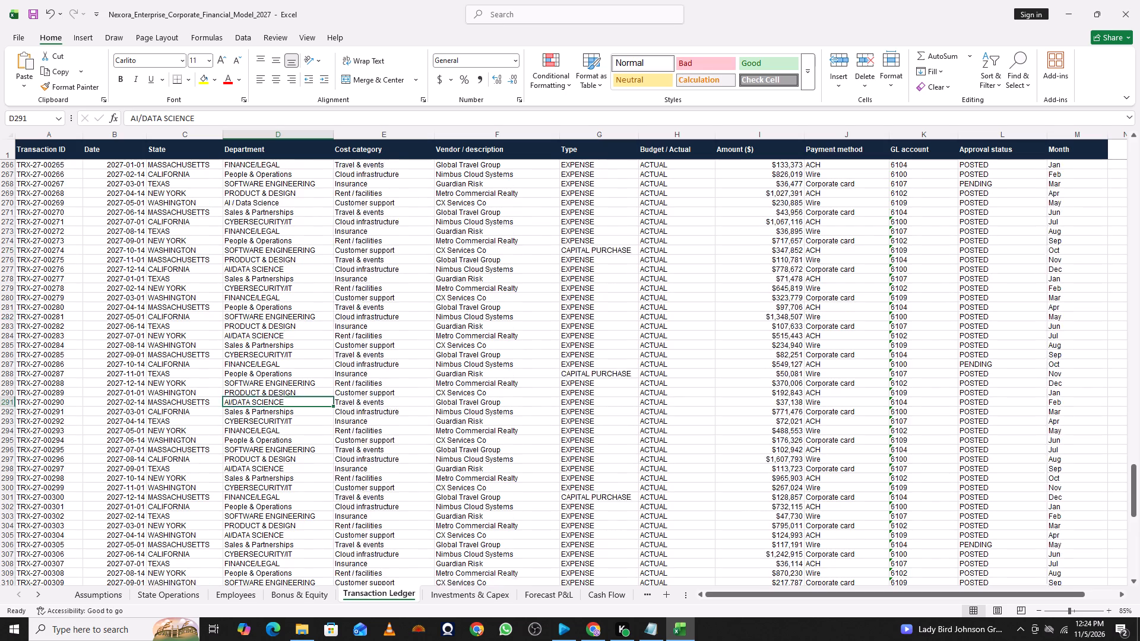
pyautogui.scroll(2, 269, 309)
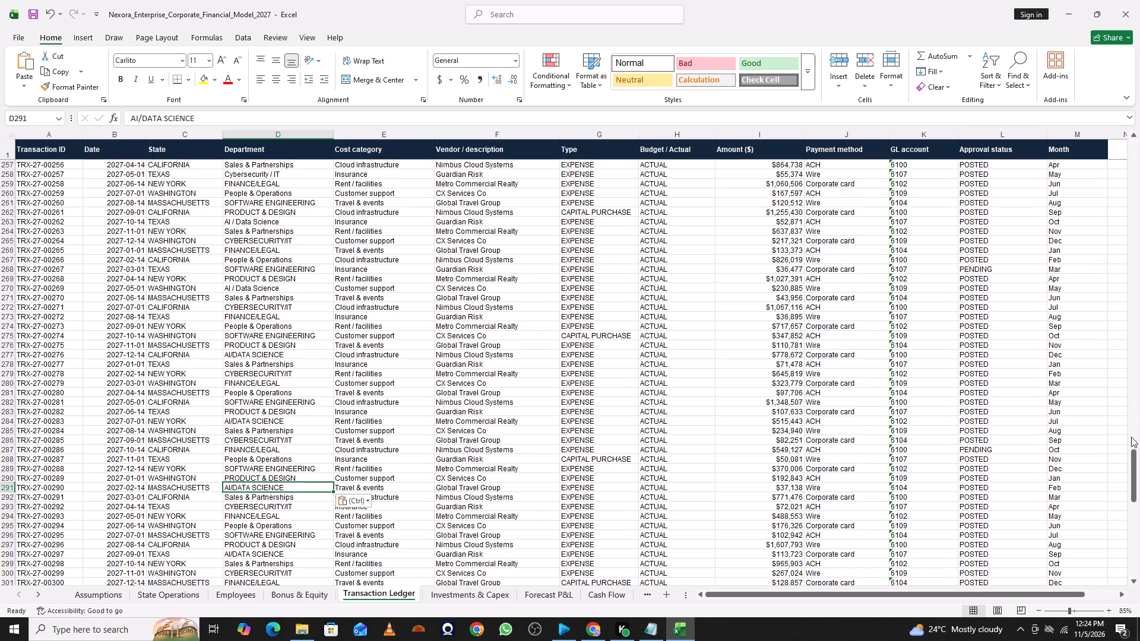
pyautogui.moveTo(1135, 463); pyautogui.dragTo(1129, 145)
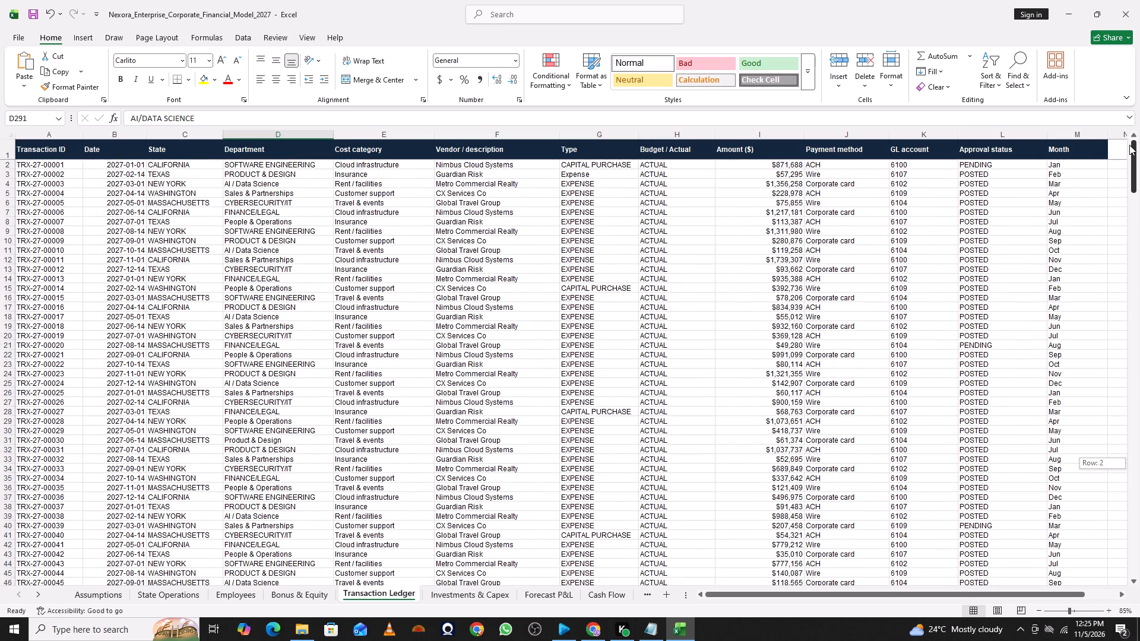
pyautogui.moveTo(1129, 145); pyautogui.dragTo(1129, 142)
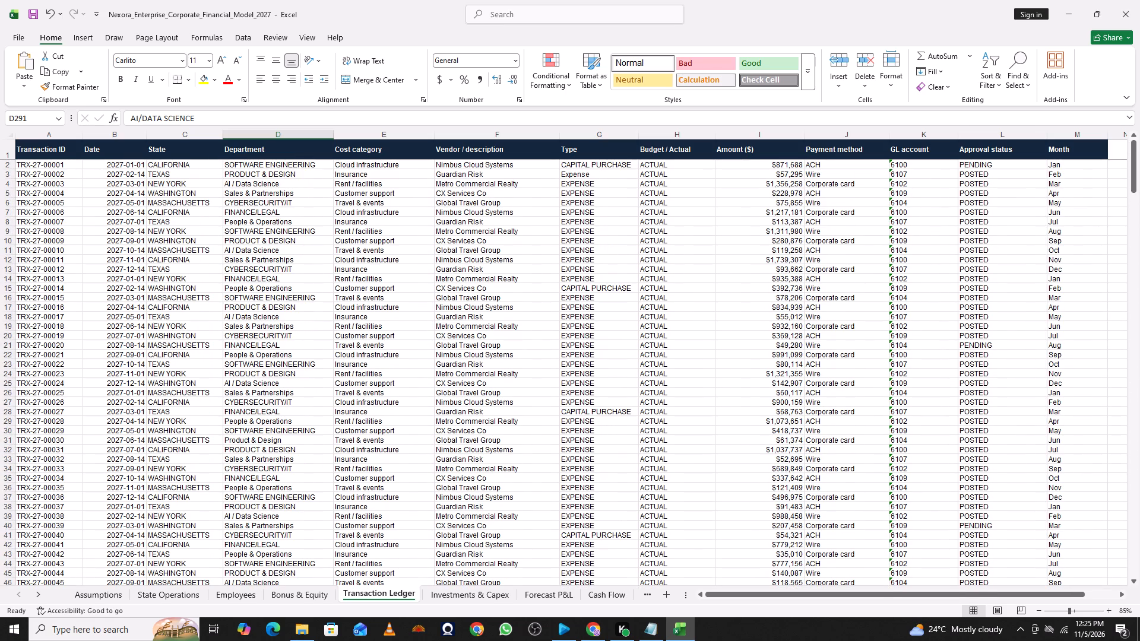
pyautogui.click(300, 181)
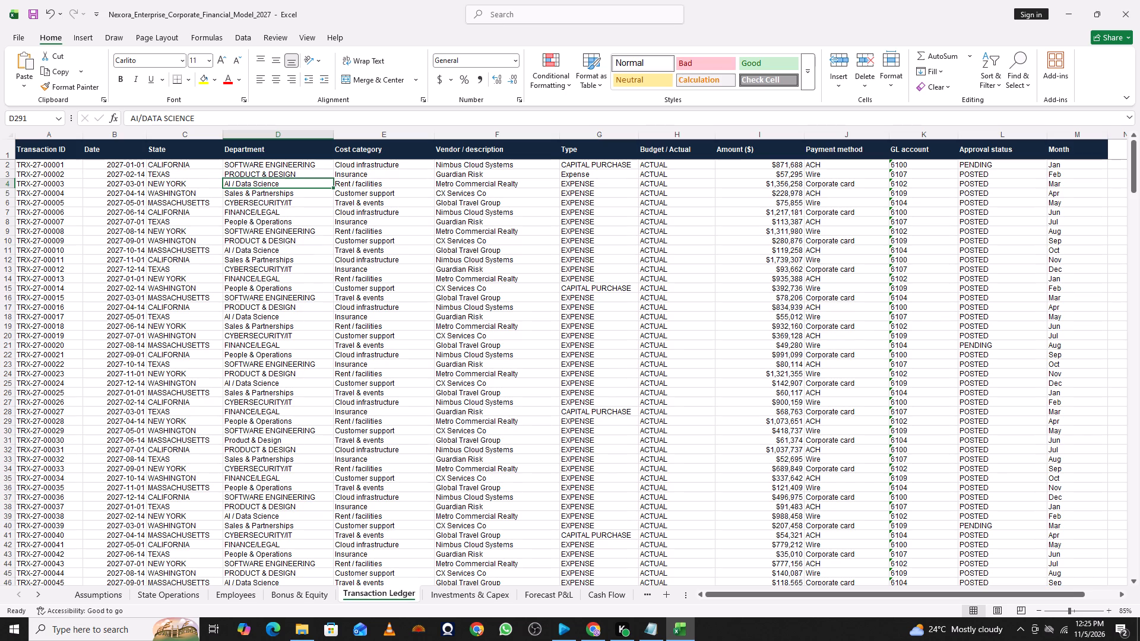
pyautogui.hotkey('ctrl', 'v')
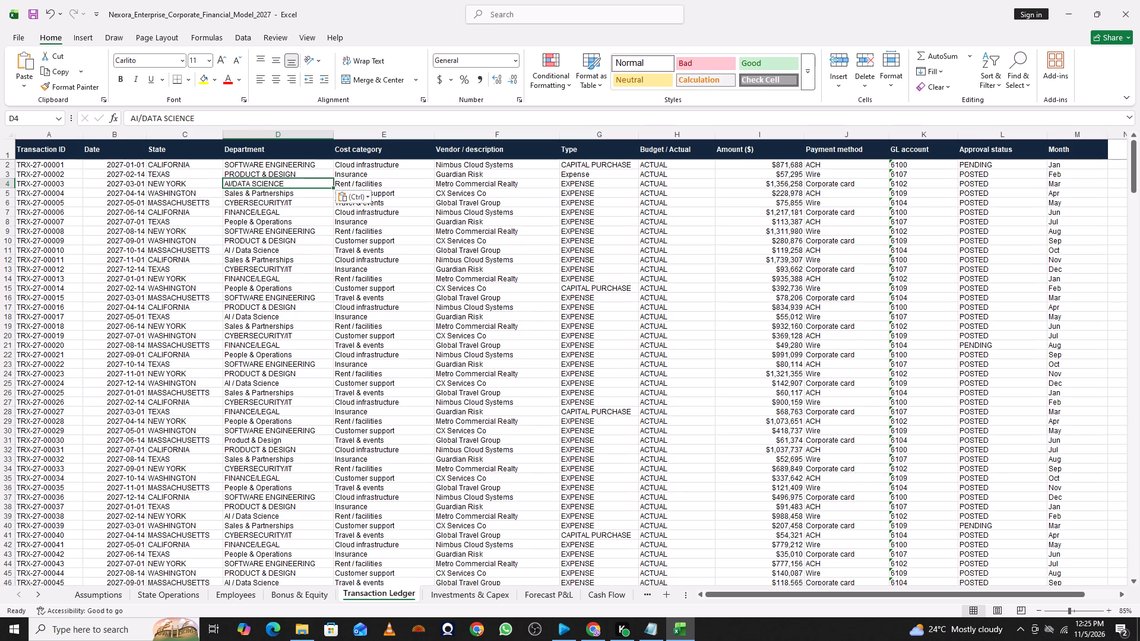
pyautogui.click(276, 253)
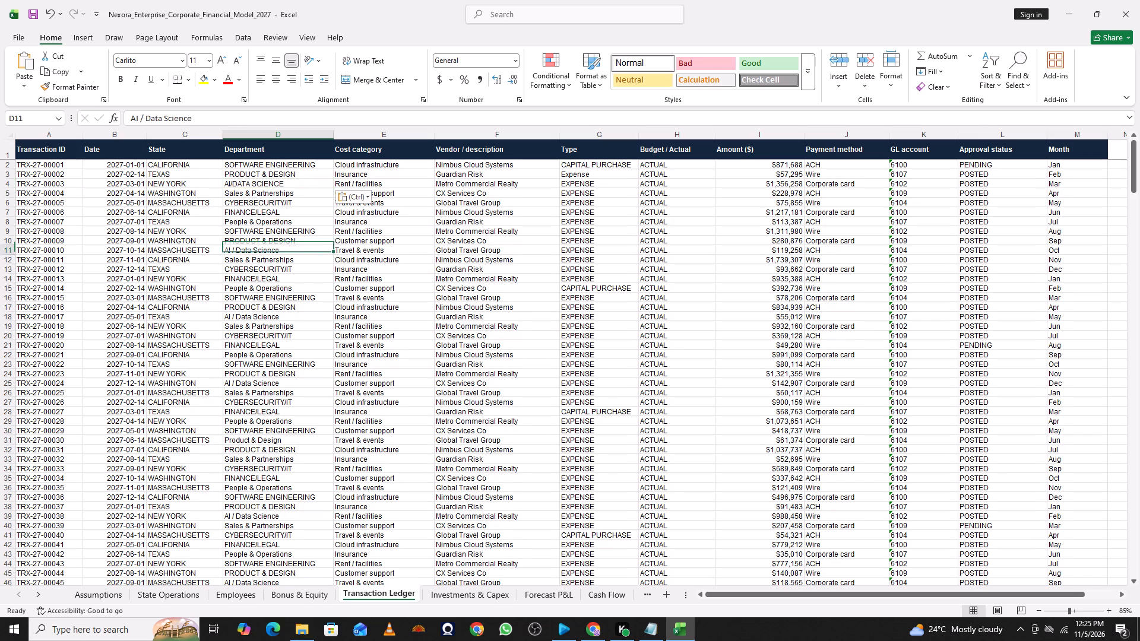
pyautogui.hotkey('ctrl', 'v')
pyautogui.click(270, 320)
pyautogui.hotkey('ctrl', 'v')
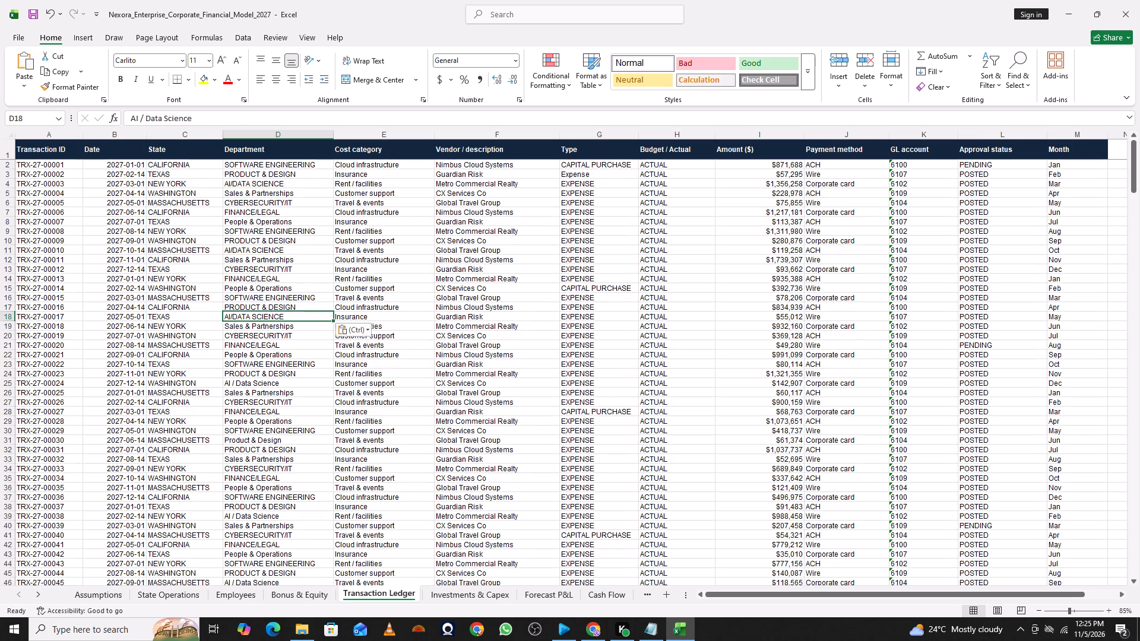
pyautogui.click(278, 382)
pyautogui.hotkey('ctrl', 'v')
# Replace the contents of Department cells D31, D39 and D46 with the copied AI/DATA SCIENCE text.
pyautogui.click(293, 440)
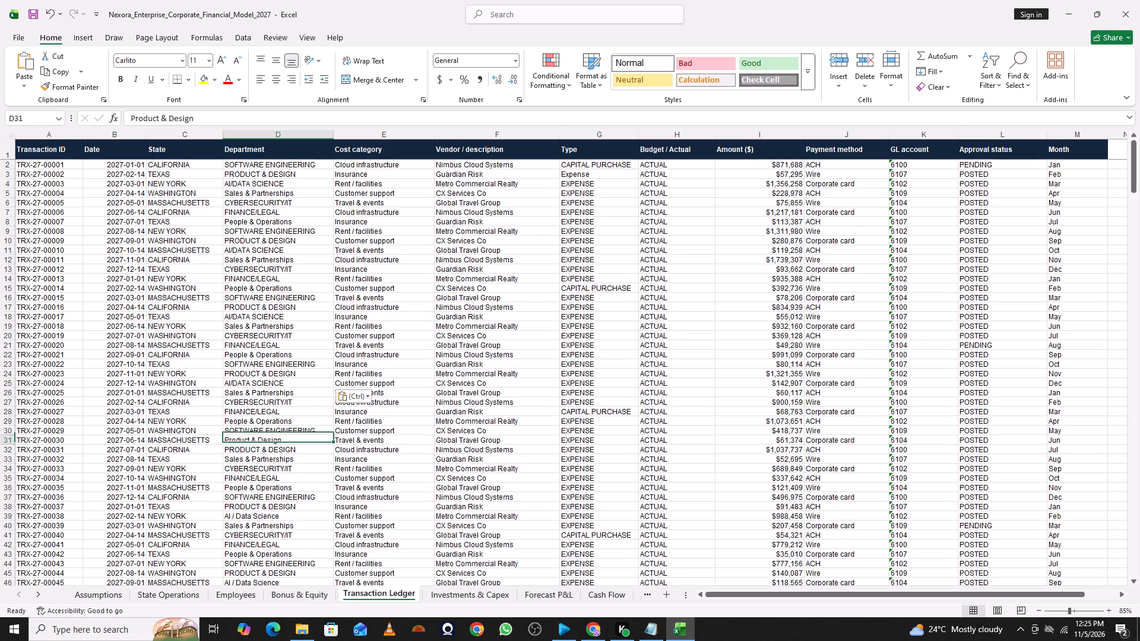
pyautogui.press('v')
pyautogui.press('BackSpace')
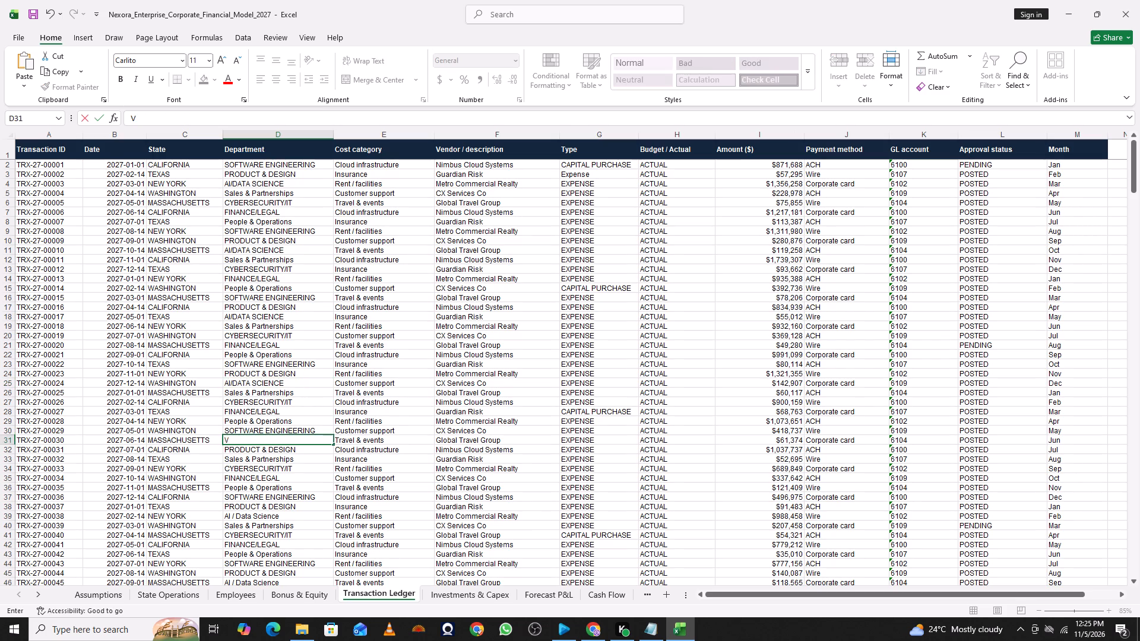
pyautogui.hotkey('ctrl', 'v')
pyautogui.click(263, 517)
pyautogui.hotkey('ctrl', 'v')
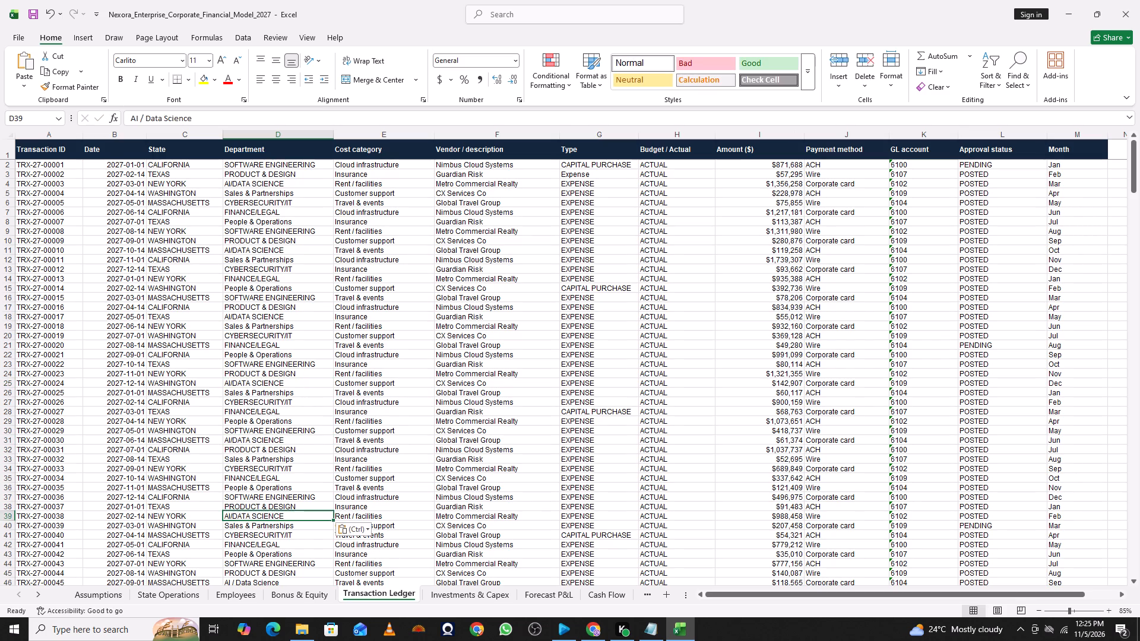
pyautogui.click(267, 582)
pyautogui.hotkey('ctrl', 'v')
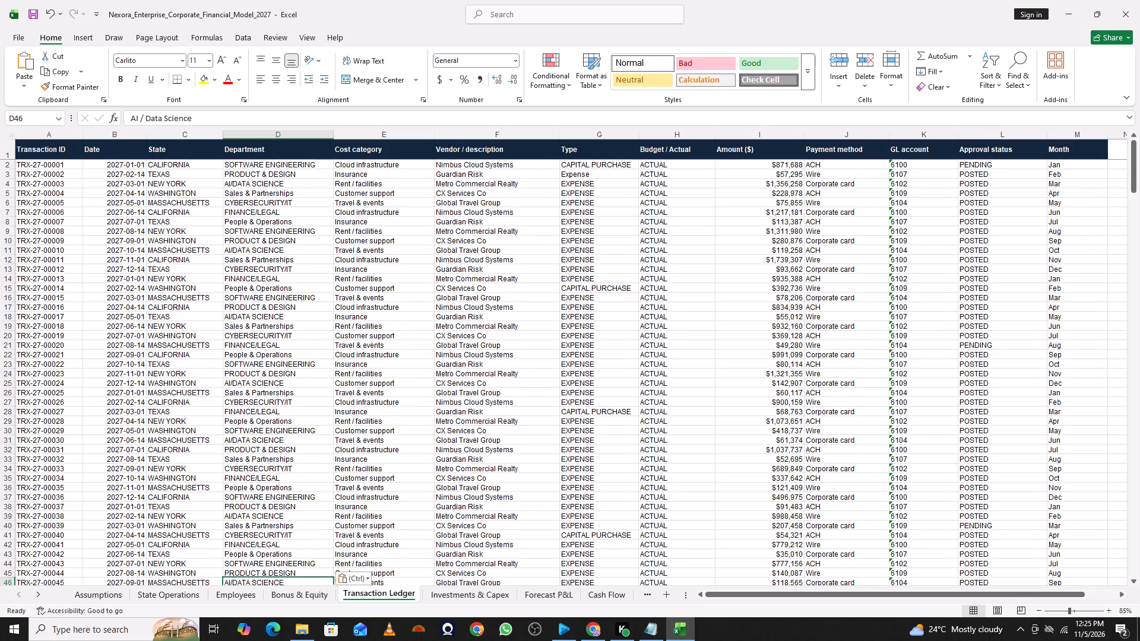
# Paste AI/DATA SCIENCE over the AI / Data Science entries in Department cells D53, D60 and D67.
pyautogui.scroll(-7, 266, 495)
pyautogui.click(262, 449)
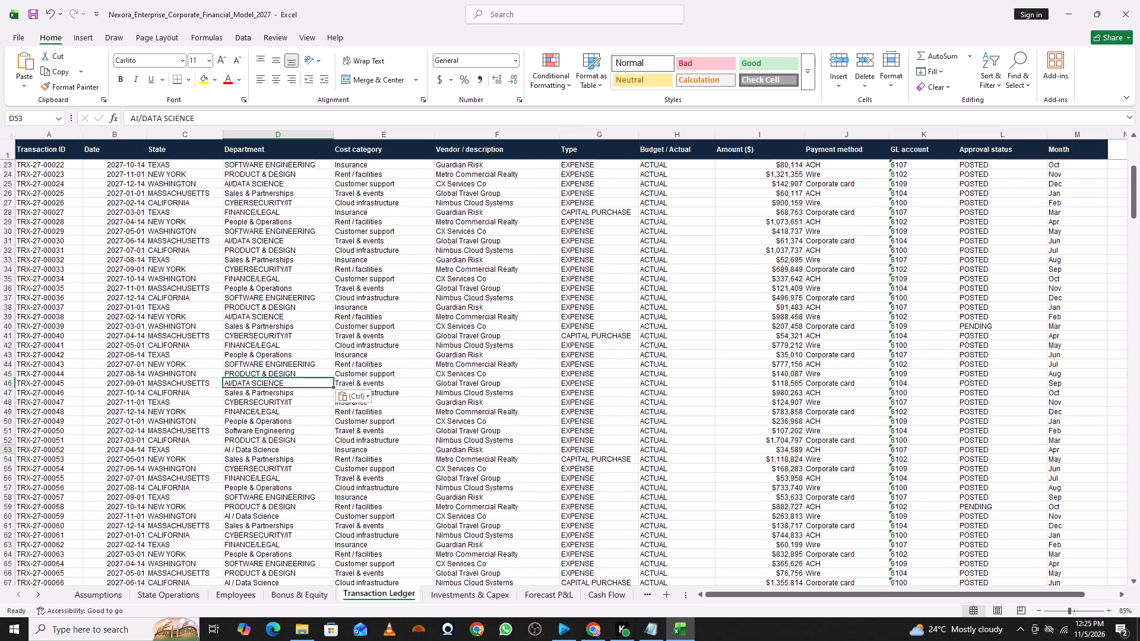
pyautogui.hotkey('ctrl', 'v')
pyautogui.click(251, 516)
pyautogui.hotkey('ctrl', 'v')
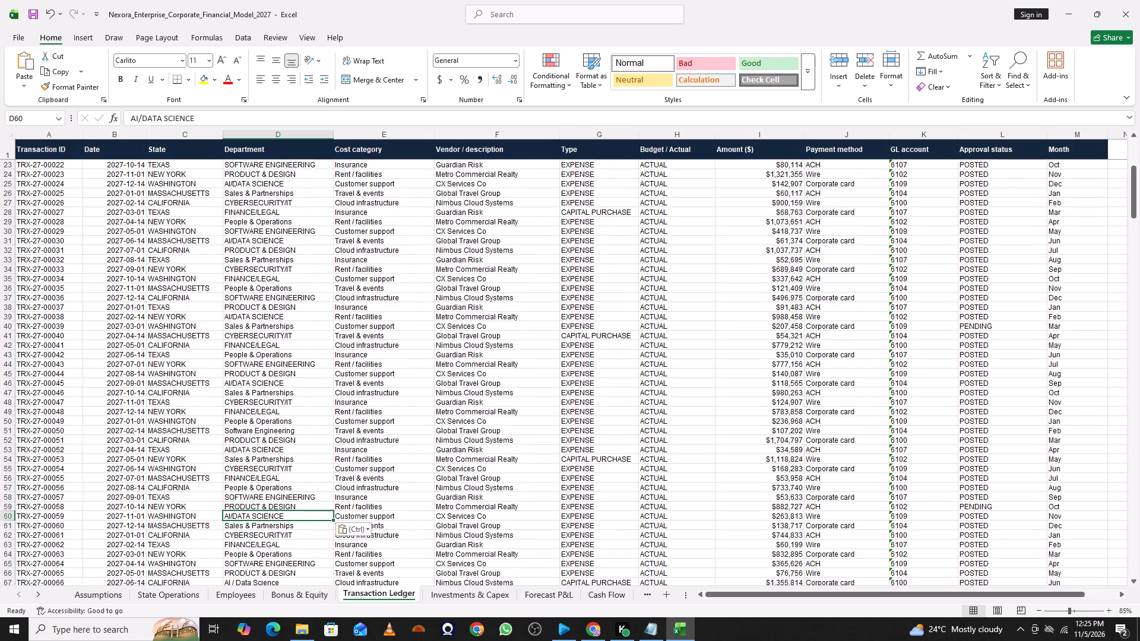
pyautogui.click(246, 585)
pyautogui.hotkey('ctrl', 'v')
pyautogui.scroll(-9, 272, 461)
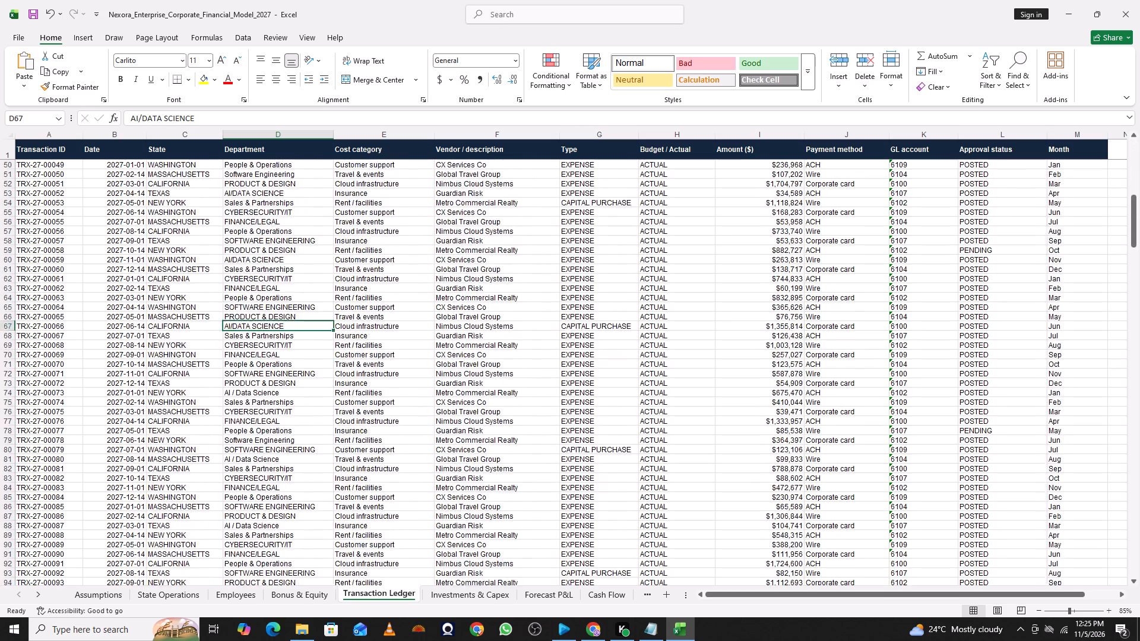
# Paste AI/DATA SCIENCE over the AI / Data Science entries in Department cells D74, D81 and D88.
pyautogui.scroll(-6, 275, 457)
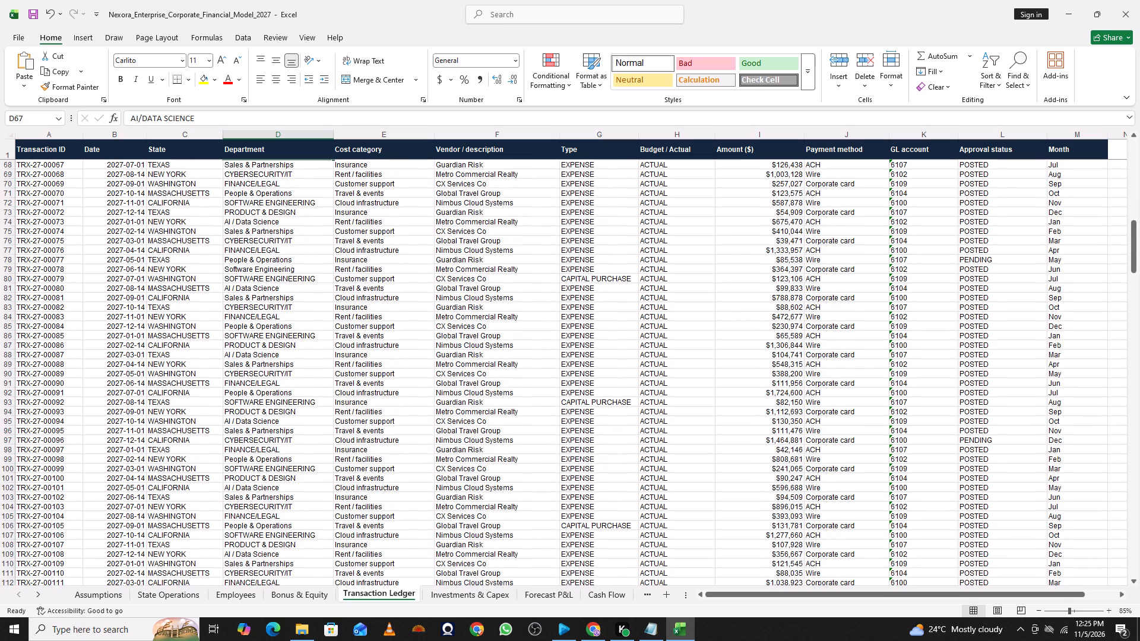
pyautogui.click(278, 216)
pyautogui.click(279, 220)
pyautogui.hotkey('ctrl', 'v')
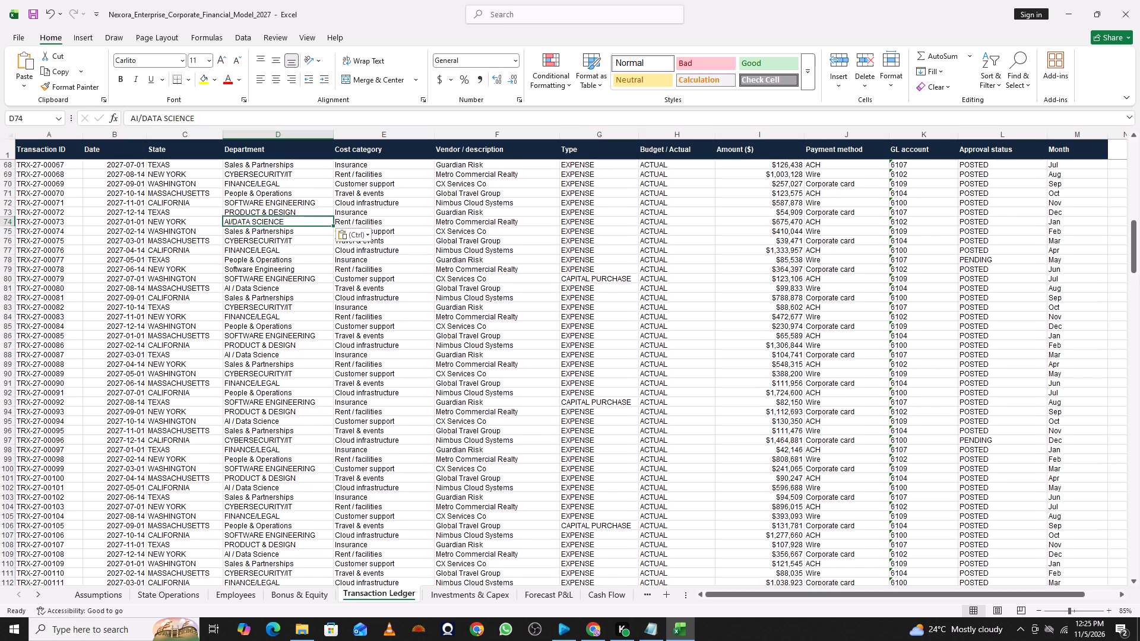
pyautogui.click(273, 288)
pyautogui.hotkey('ctrl', 'v')
pyautogui.click(267, 355)
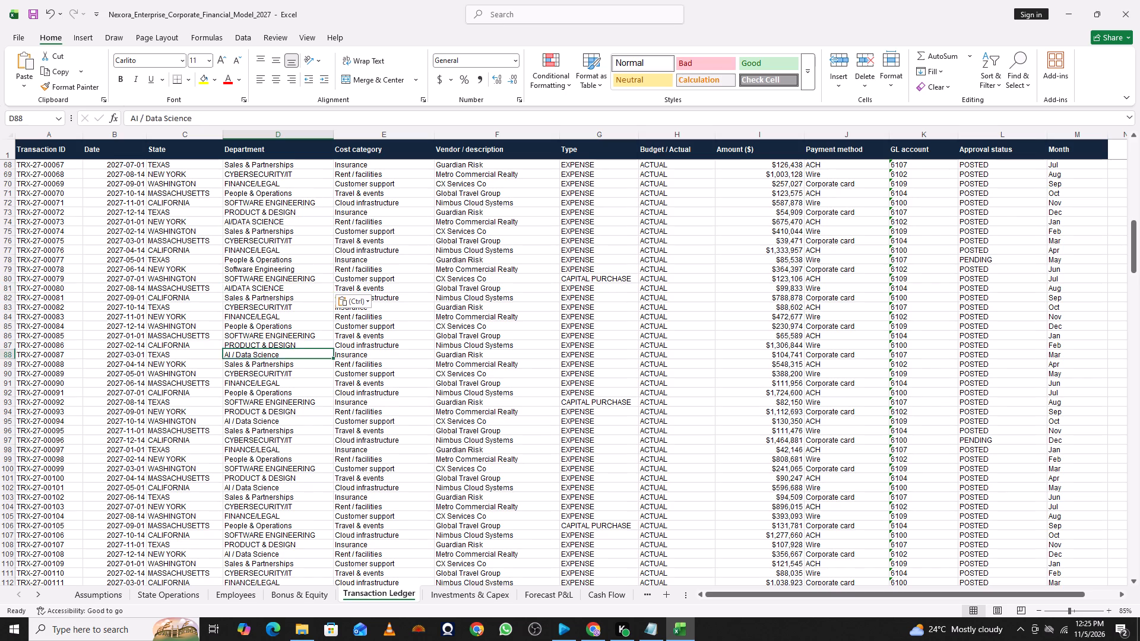
pyautogui.press('v')
pyautogui.press('BackSpace')
pyautogui.hotkey('ctrl', 'v')
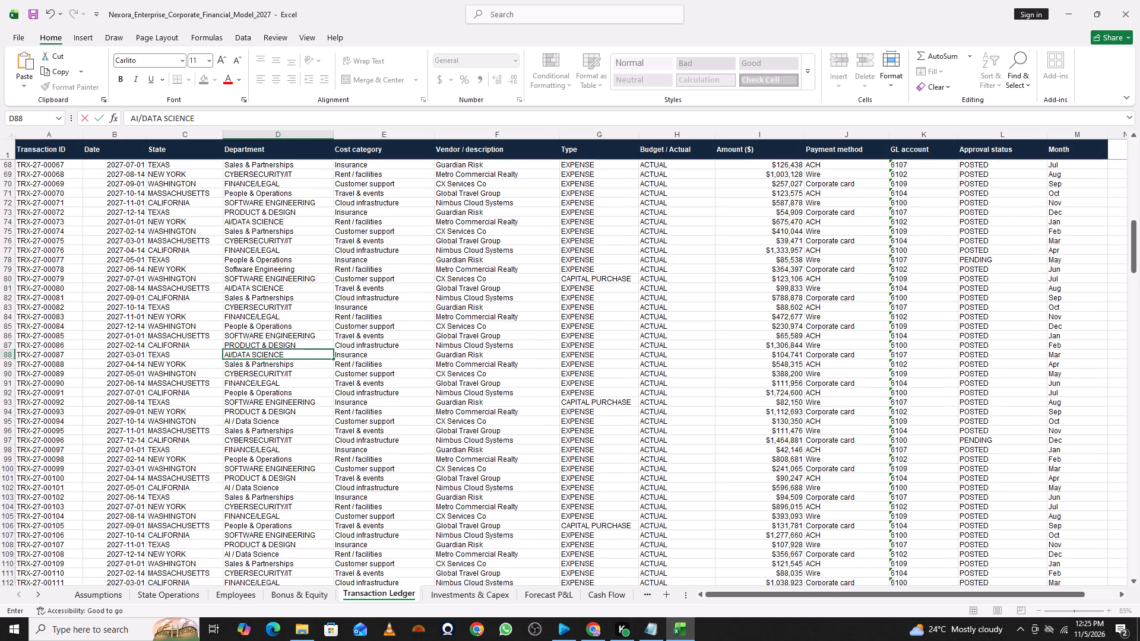
# Replace the AI / Data Science entries in Department cells D95, D102 and D109 with the copied AI/DATA SCIENCE text.
pyautogui.click(258, 422)
pyautogui.hotkey('ctrl', 'v')
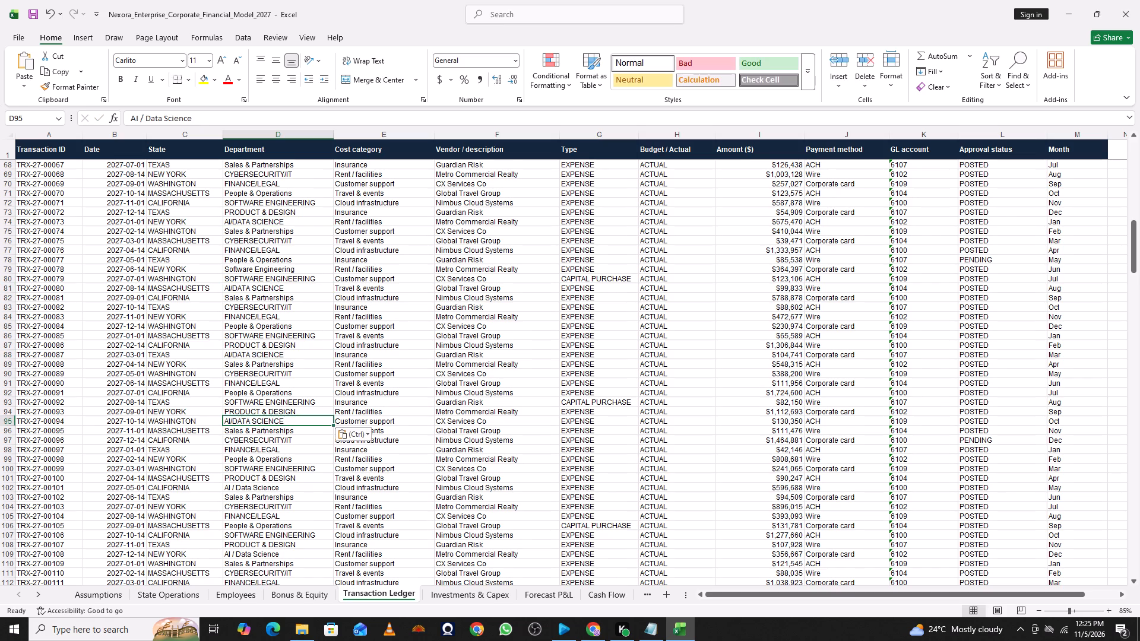
pyautogui.click(255, 489)
pyautogui.hotkey('ctrl', 'v')
pyautogui.click(255, 553)
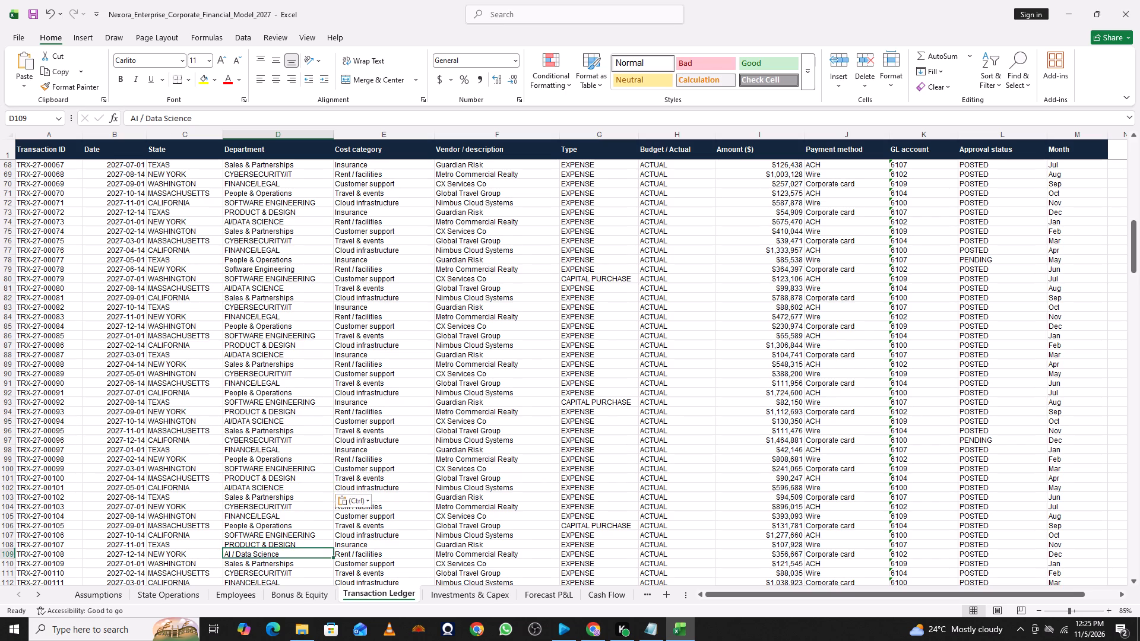
pyautogui.hotkey('ctrl', 'v')
# Paste AI/DATA SCIENCE over the AI / Data Science entries in Department cells D116, D123, D130, D137 and D144.
pyautogui.scroll(-11, 284, 375)
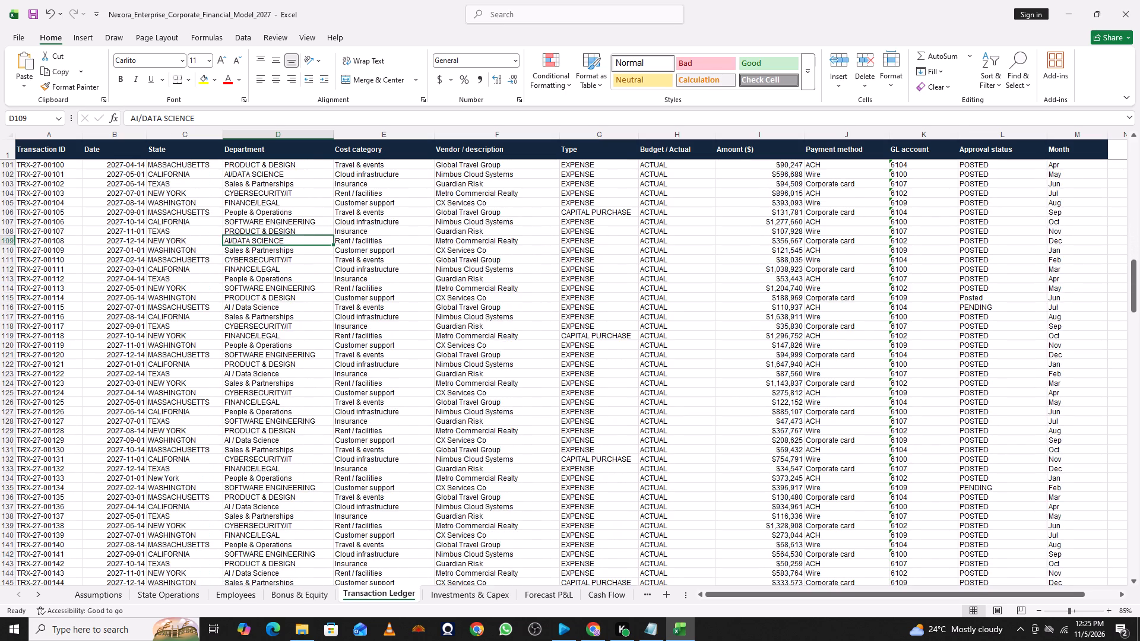
pyautogui.scroll(-1, 285, 374)
pyautogui.click(271, 279)
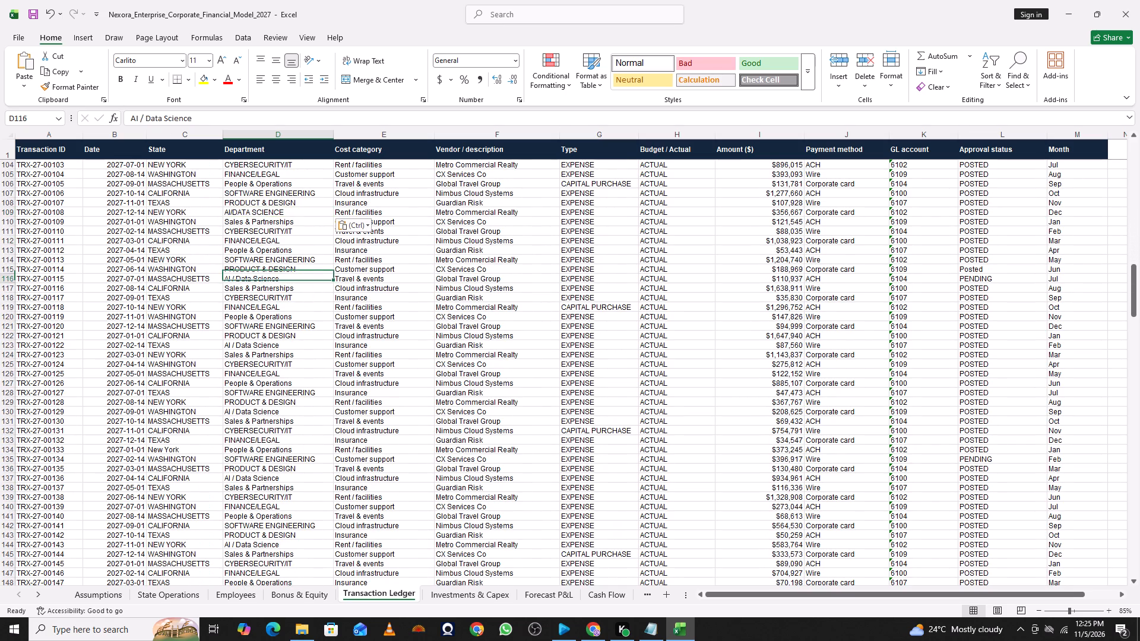
pyautogui.hotkey('ctrl', 'v')
pyautogui.click(273, 344)
pyautogui.hotkey('ctrl', 'v')
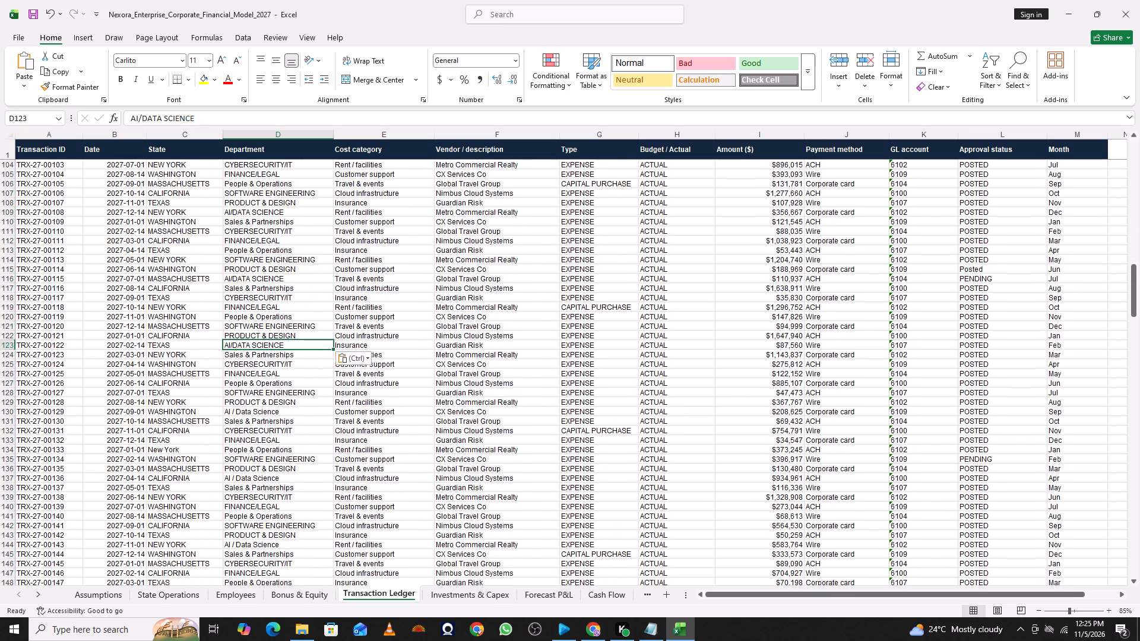
pyautogui.click(276, 411)
pyautogui.hotkey('ctrl', 'v')
pyautogui.click(278, 482)
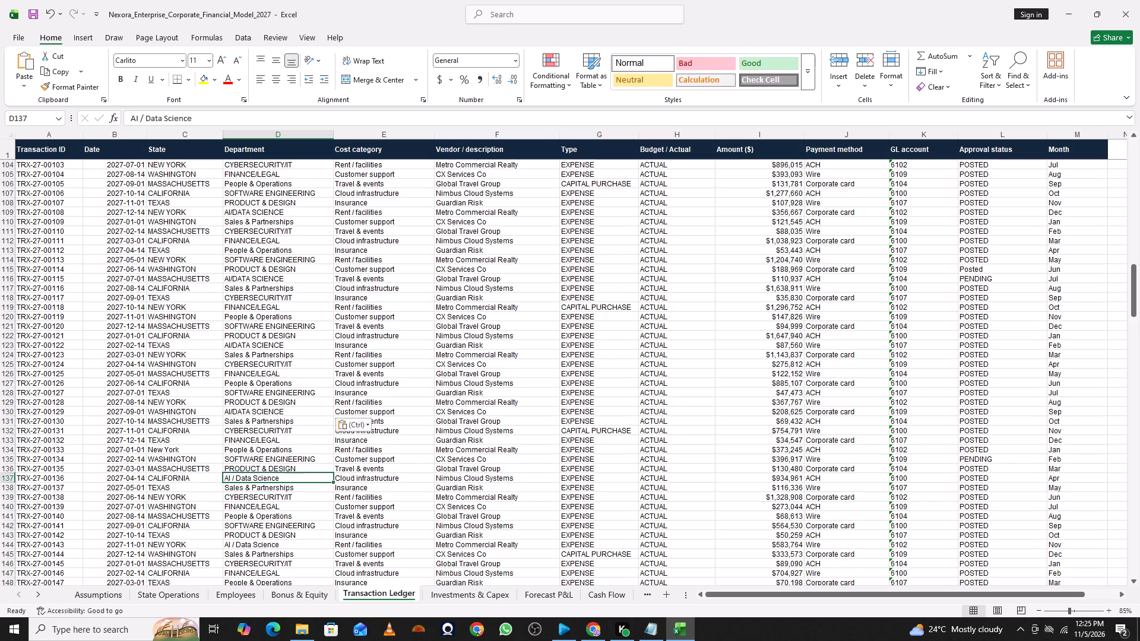
pyautogui.hotkey('ctrl', 'v')
pyautogui.click(261, 544)
pyautogui.hotkey('ctrl', 'v')
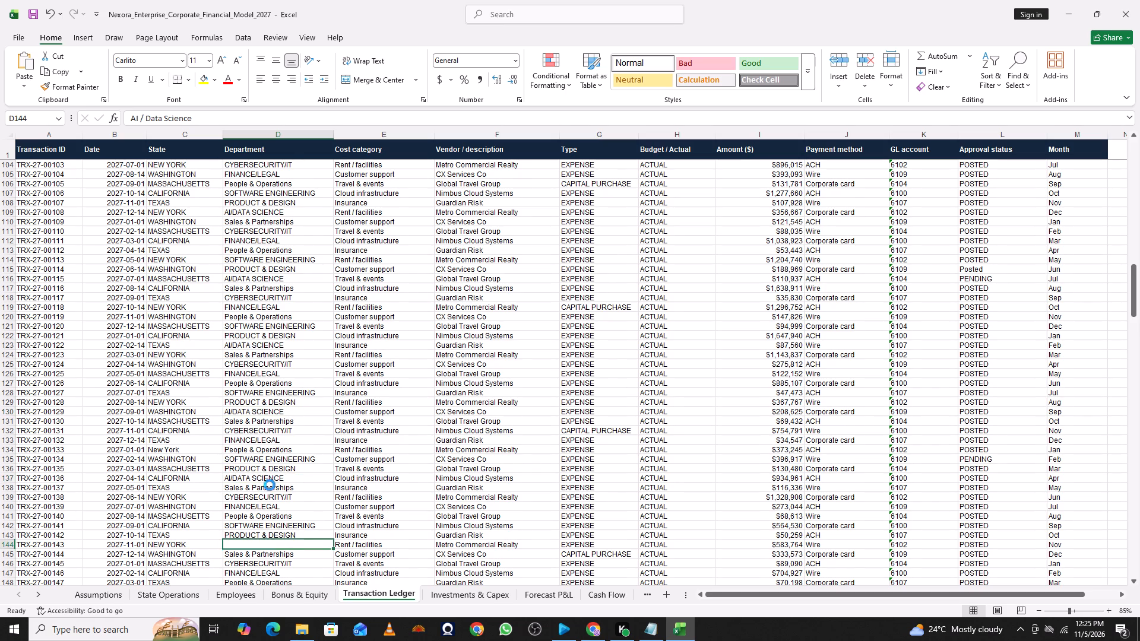
# Replace the AI / Data Science entries in Department cells D151, D158 and D165 with the copied AI/DATA SCIENCE text.
pyautogui.scroll(-13, 299, 357)
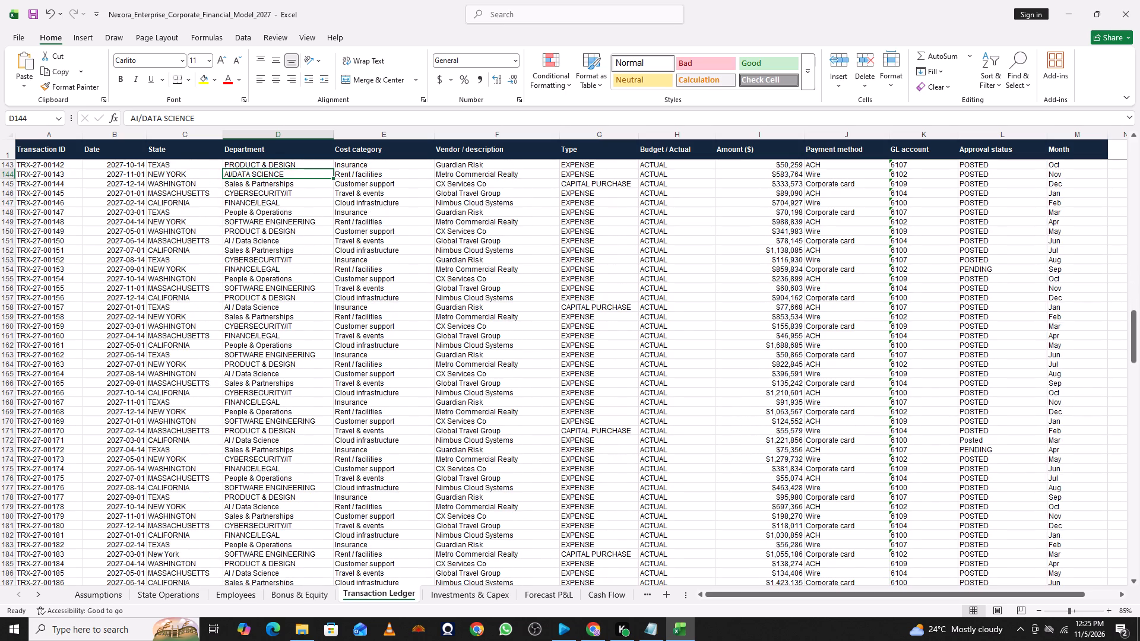
pyautogui.click(270, 243)
pyautogui.hotkey('ctrl', 'v')
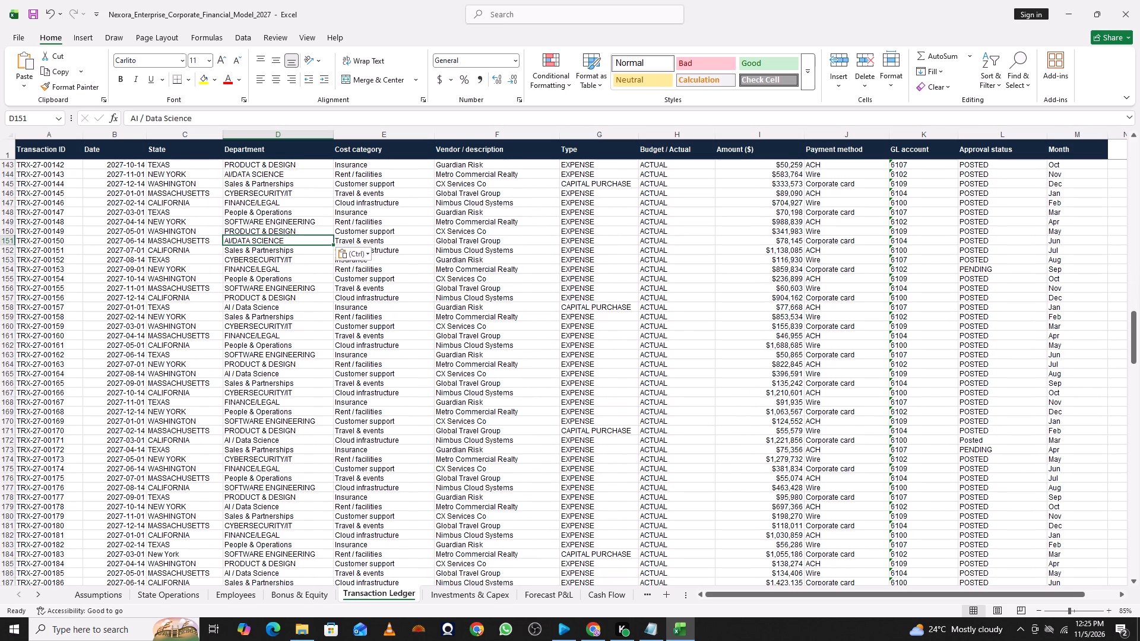
pyautogui.click(264, 304)
pyautogui.hotkey('ctrl', 'v')
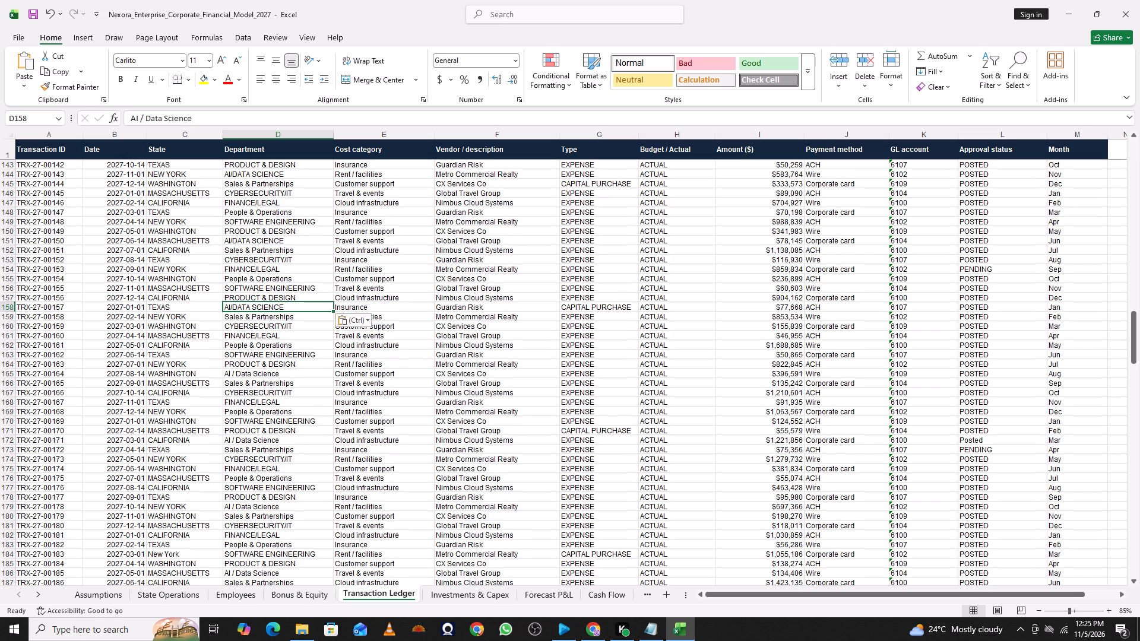
pyautogui.click(272, 375)
pyautogui.hotkey('ctrl', 'v')
# Paste AI/DATA SCIENCE over the AI / Data Science entries in Department cells D172, D179 and D186.
pyautogui.click(261, 442)
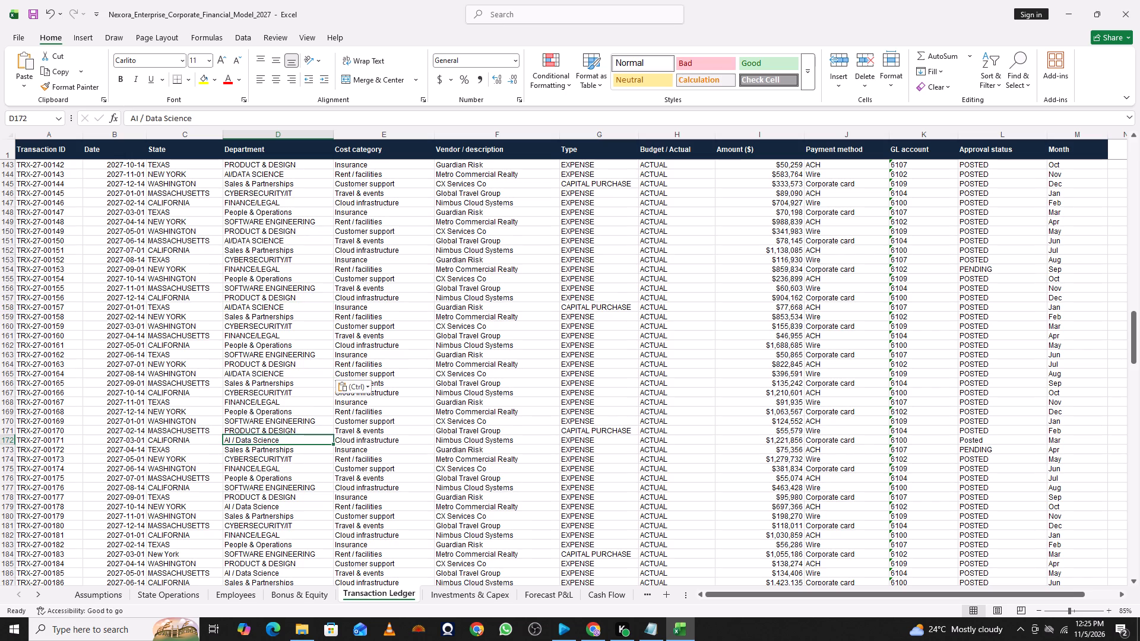
pyautogui.hotkey('ctrl', 'v')
pyautogui.click(265, 506)
pyautogui.hotkey('ctrl', 'v')
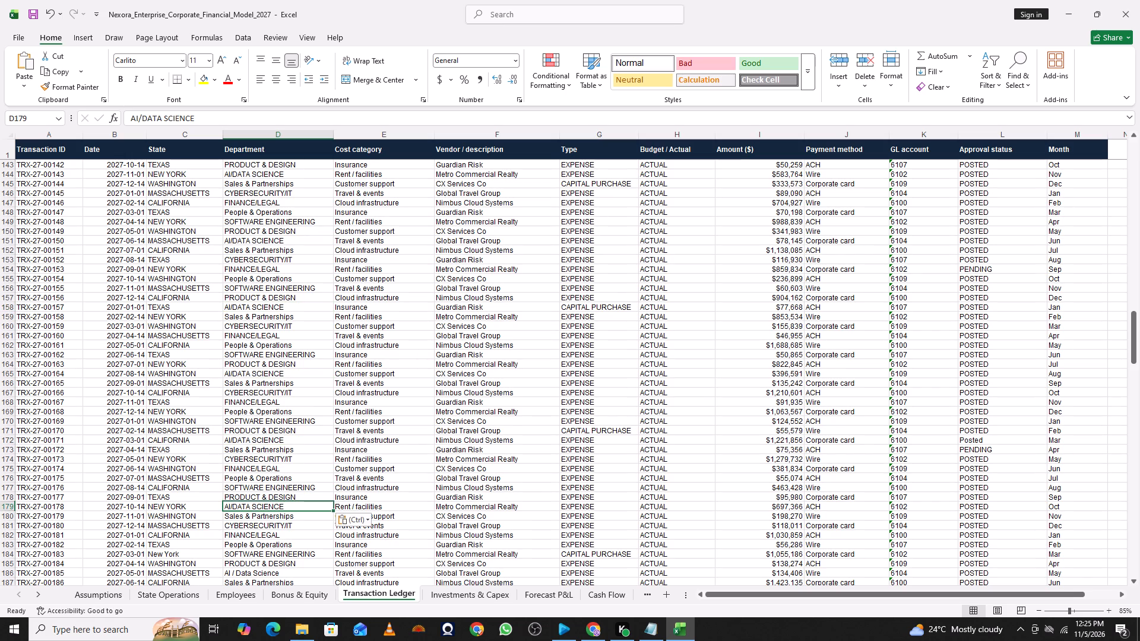
pyautogui.click(262, 572)
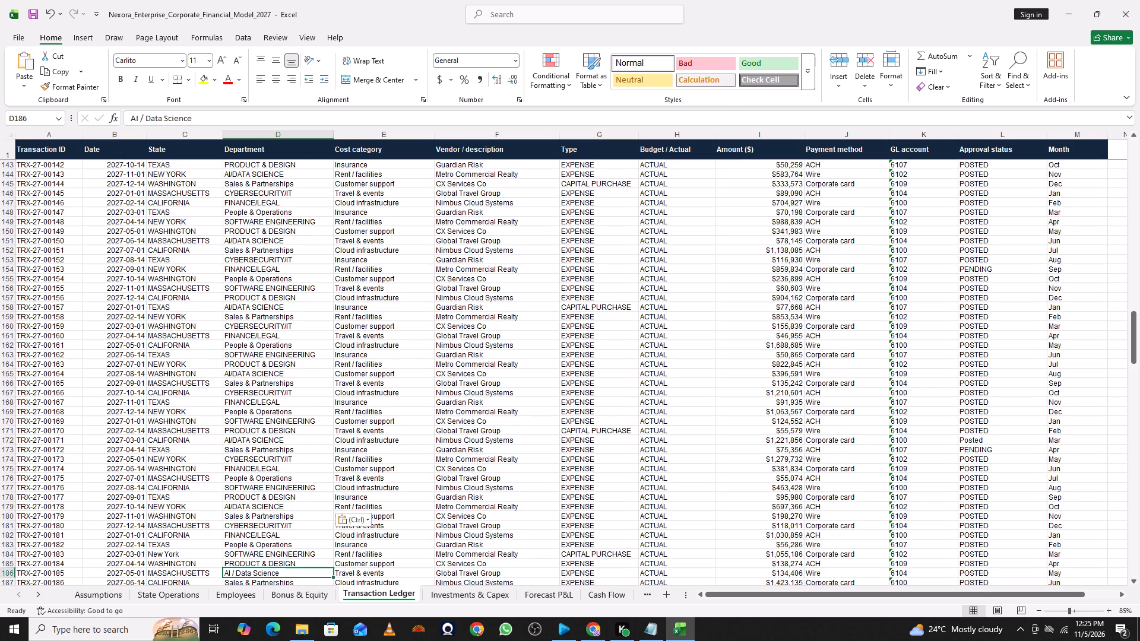
pyautogui.hotkey('ctrl', 'v')
# Paste AI/DATA SCIENCE over the AI / Data Science entries in Department cells D193, D200 and D207.
pyautogui.scroll(-3, 281, 429)
pyautogui.scroll(1, 286, 408)
pyautogui.scroll(-1, 288, 399)
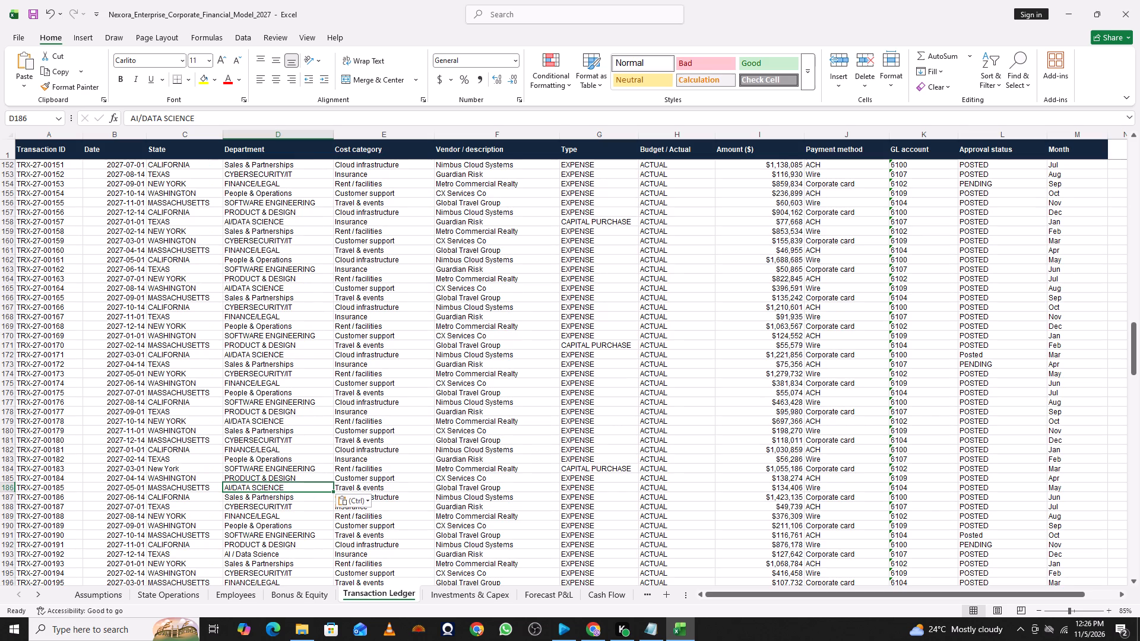
pyautogui.click(252, 557)
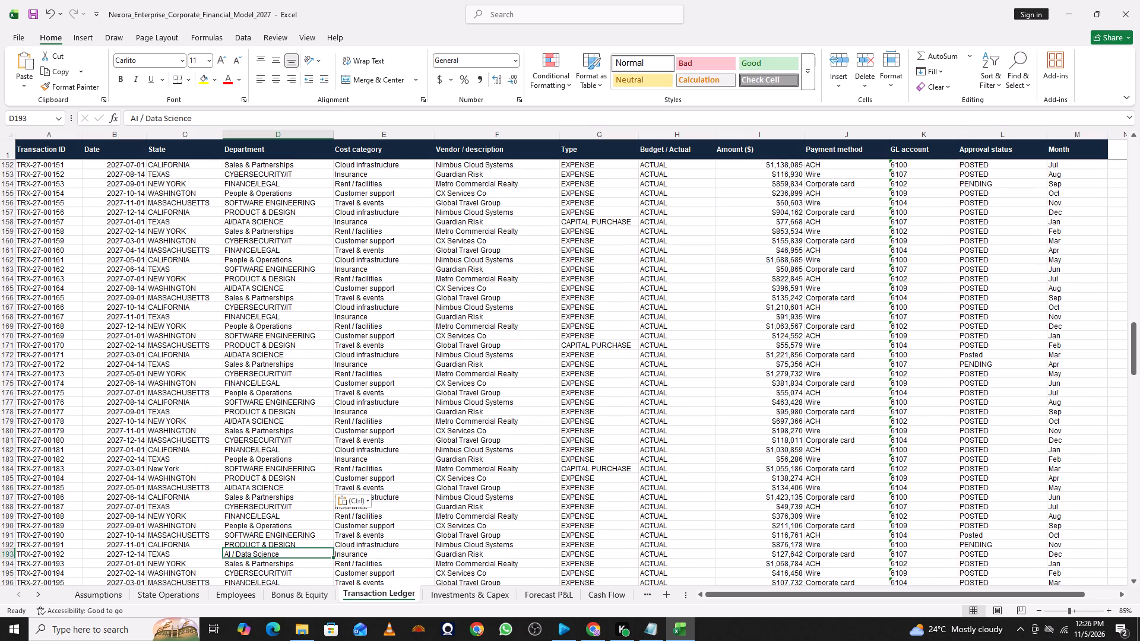
pyautogui.hotkey('ctrl', 'v')
pyautogui.scroll(-6, 280, 350)
pyautogui.scroll(1, 280, 348)
pyautogui.scroll(-7, 280, 348)
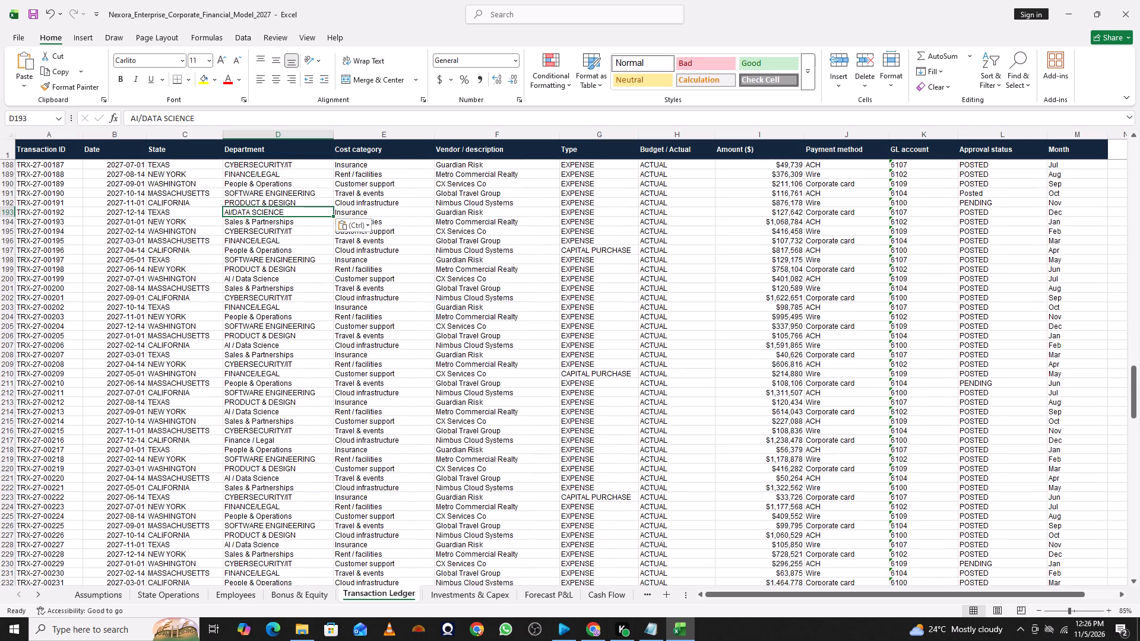
pyautogui.click(255, 279)
pyautogui.hotkey('ctrl', 'v')
pyautogui.click(250, 344)
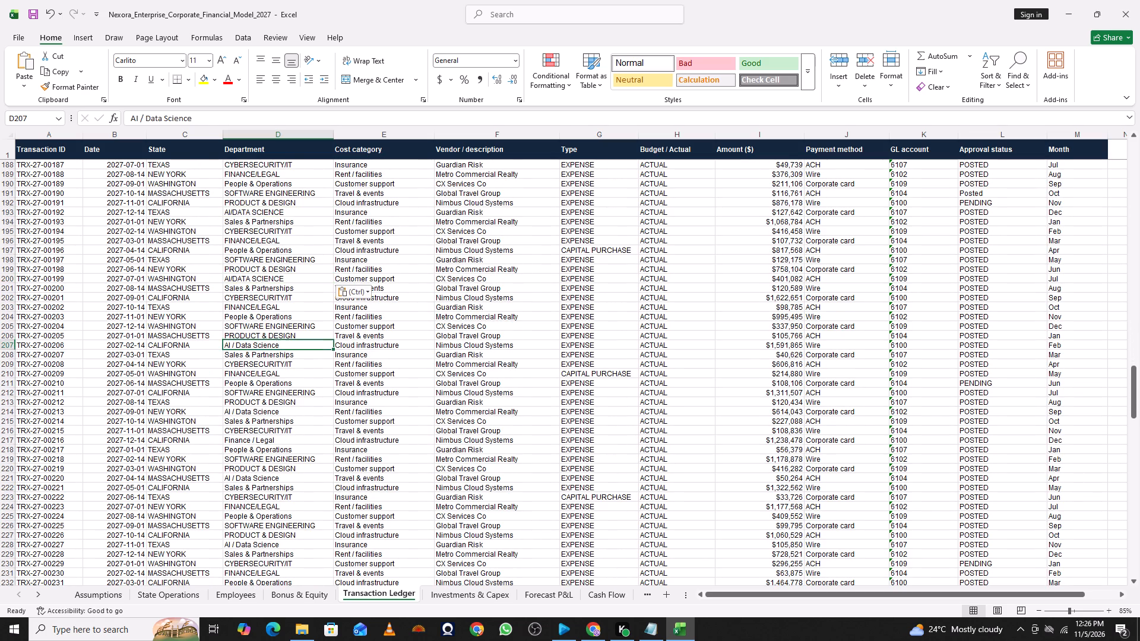
pyautogui.hotkey('ctrl', 'v')
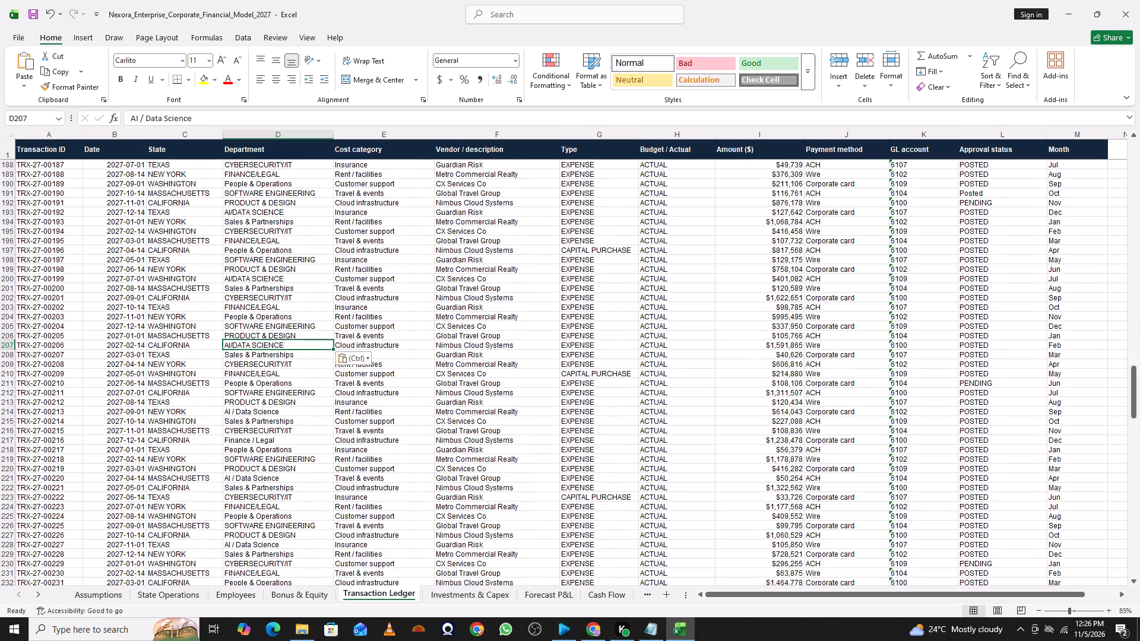
# Replace the AI / Data Science entries in Department cells D214, D221 and D228 with the copied AI/DATA SCIENCE text.
pyautogui.click(251, 413)
pyautogui.hotkey('ctrl', 'v')
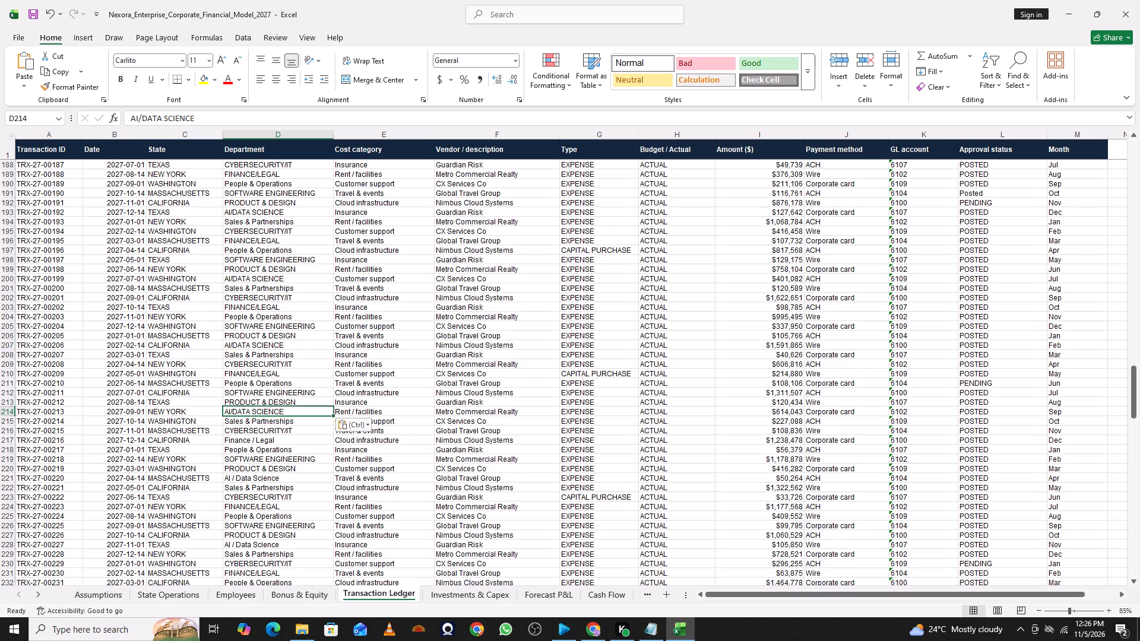
pyautogui.click(248, 481)
pyautogui.hotkey('ctrl', 'v')
pyautogui.click(245, 549)
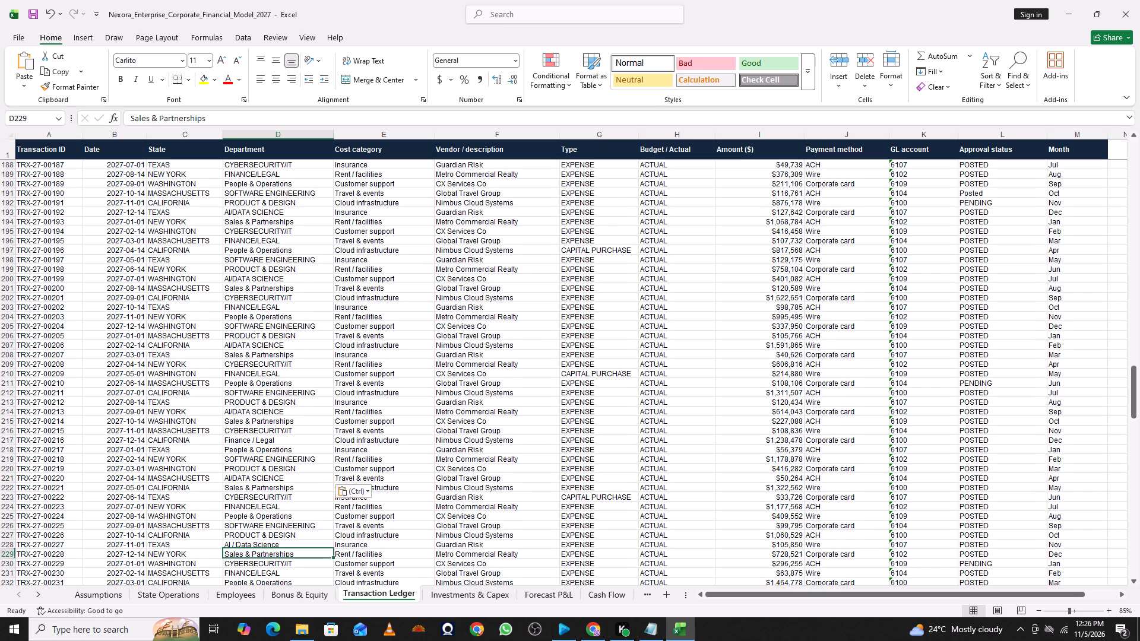
pyautogui.click(249, 543)
pyautogui.hotkey('ctrl', 'v')
# Paste AI/DATA SCIENCE over the AI / Data Science entries in Department cells D235 and D242.
pyautogui.scroll(-5, 250, 536)
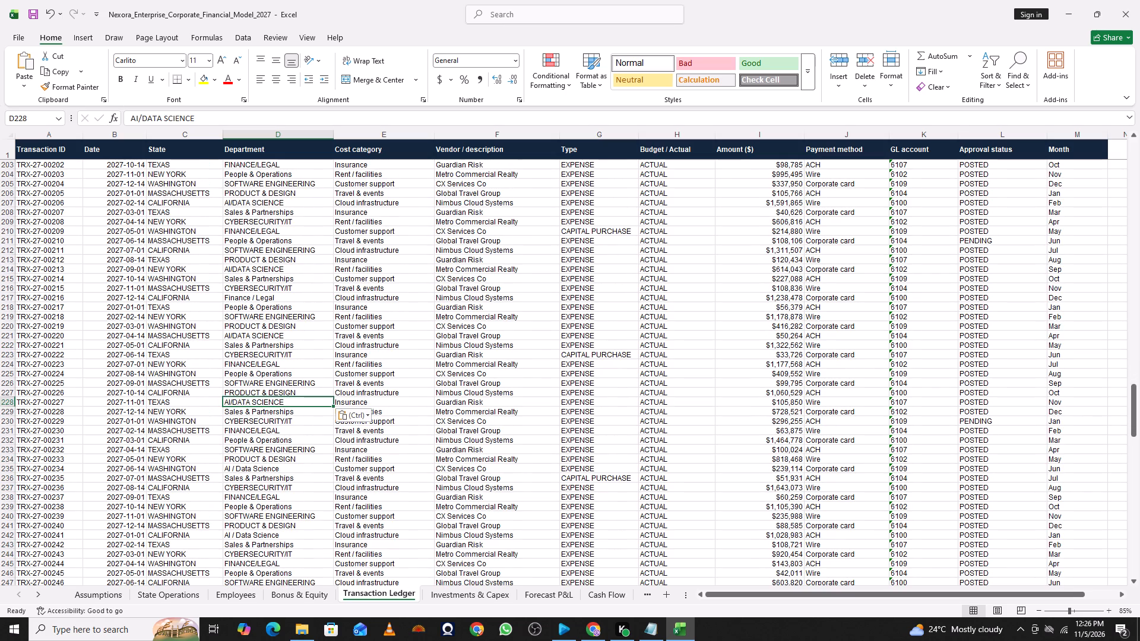
pyautogui.click(257, 467)
pyautogui.hotkey('ctrl', 'v')
pyautogui.click(251, 532)
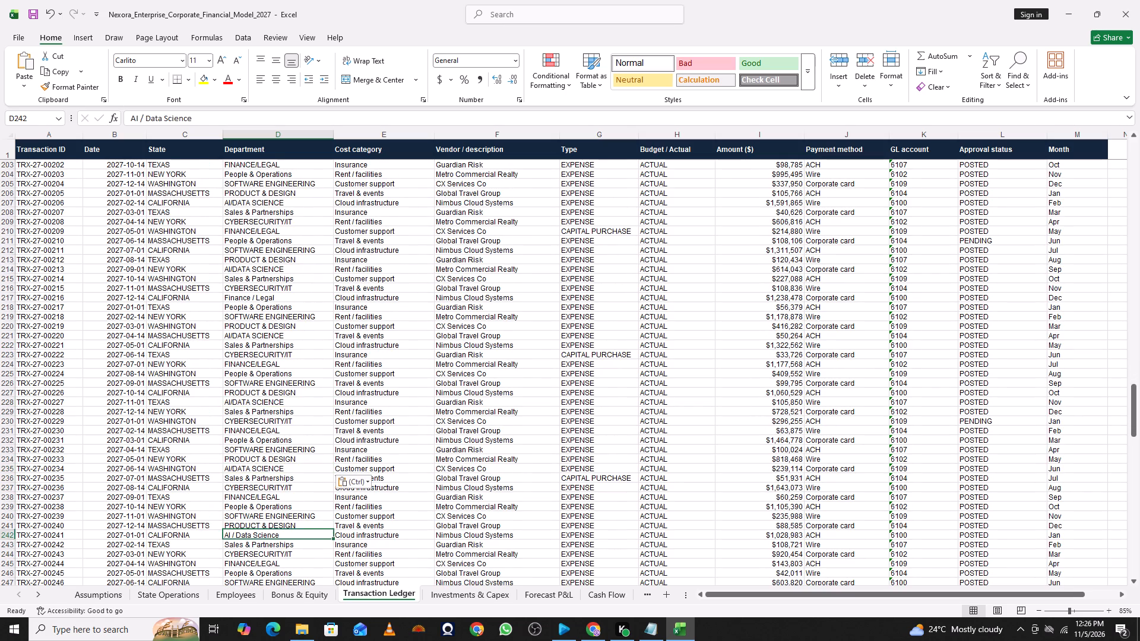
pyautogui.hotkey('ctrl', 'v')
# Paste AI/DATA SCIENCE over the AI / Data Science entries in Department cells D263, D256, D249 and D270.
pyautogui.scroll(-9, 273, 425)
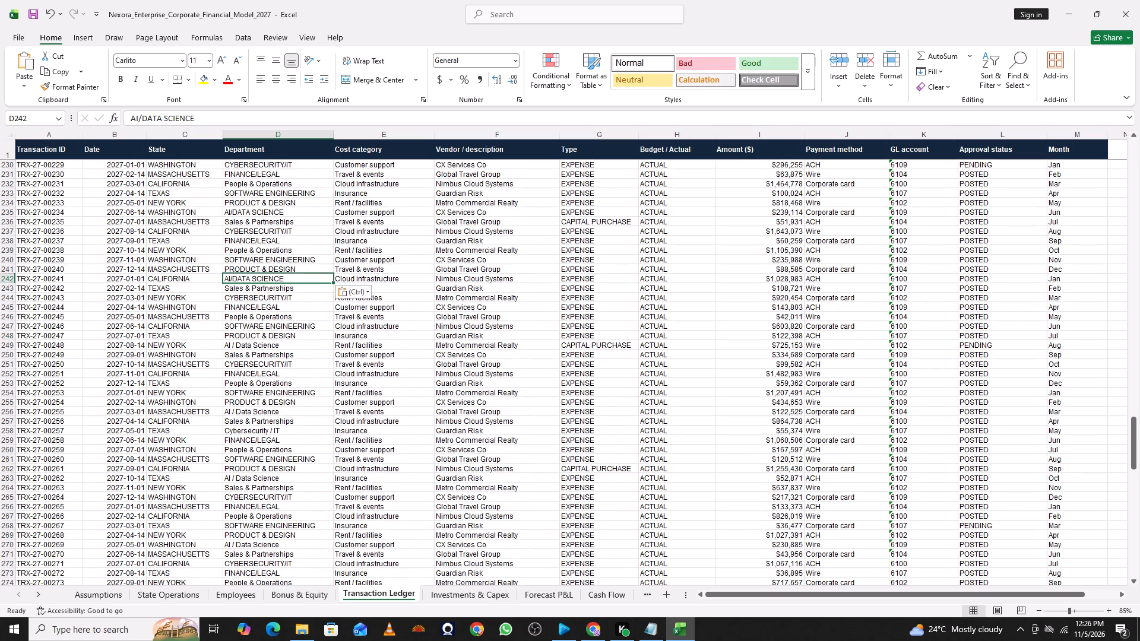
pyautogui.click(256, 478)
pyautogui.hotkey('ctrl', 'v')
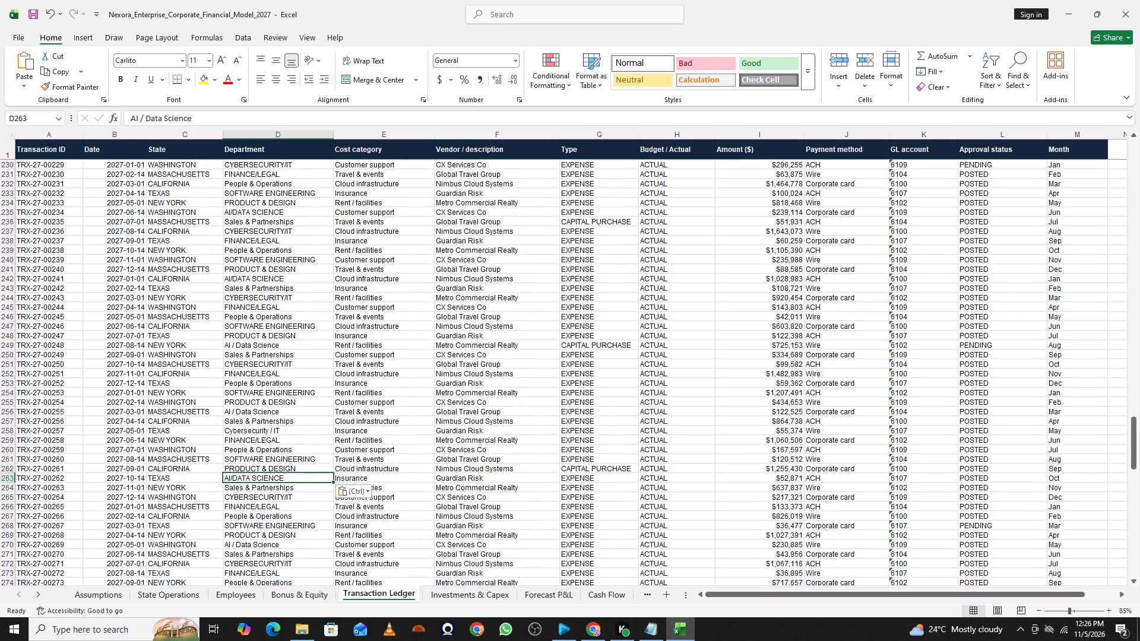
pyautogui.click(262, 411)
pyautogui.hotkey('ctrl', 'v')
pyautogui.click(265, 346)
pyautogui.hotkey('ctrl', 'v')
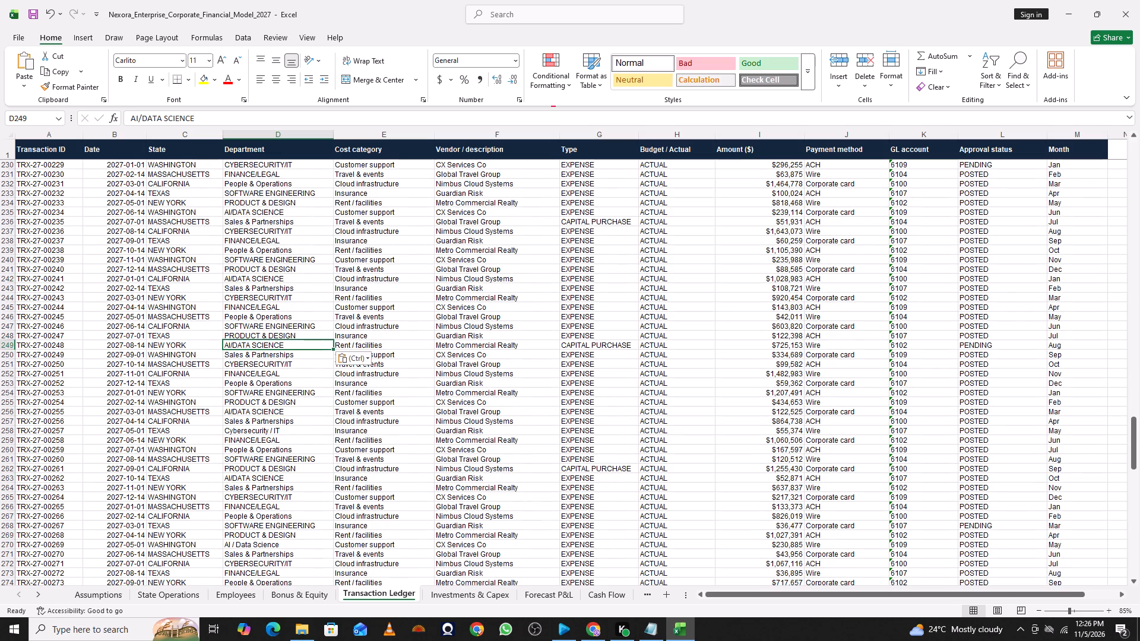
pyautogui.click(253, 547)
pyautogui.hotkey('ctrl', 'v')
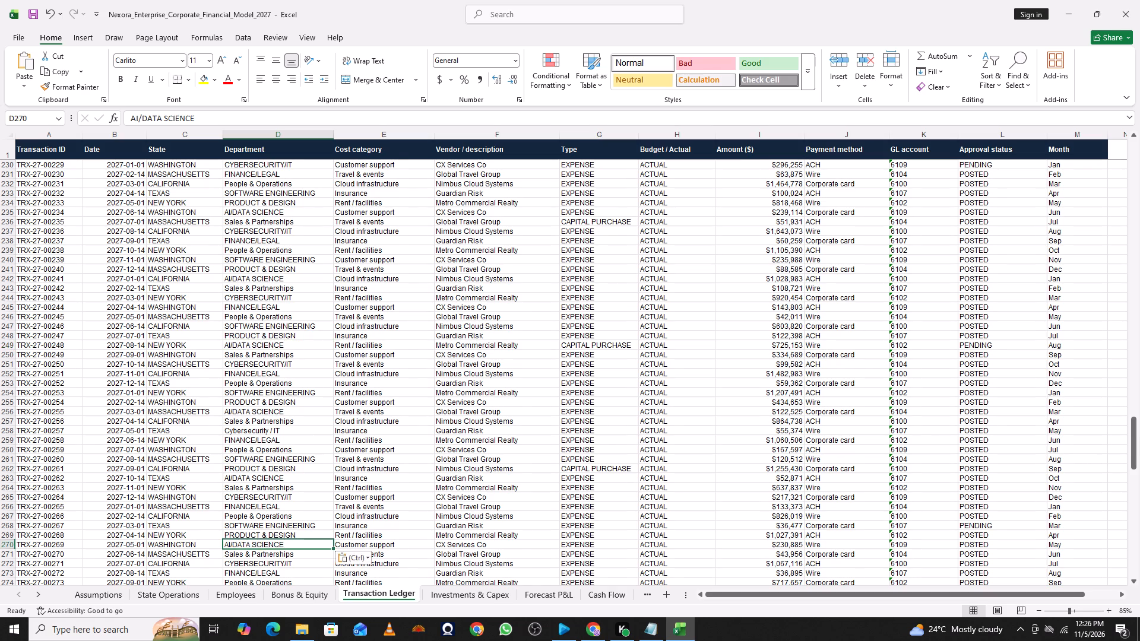
# Enter SALES & PARTNERSHIPS in Department cell D327 near the end of the ledger and copy that text for reuse.
pyautogui.scroll(-8, 259, 500)
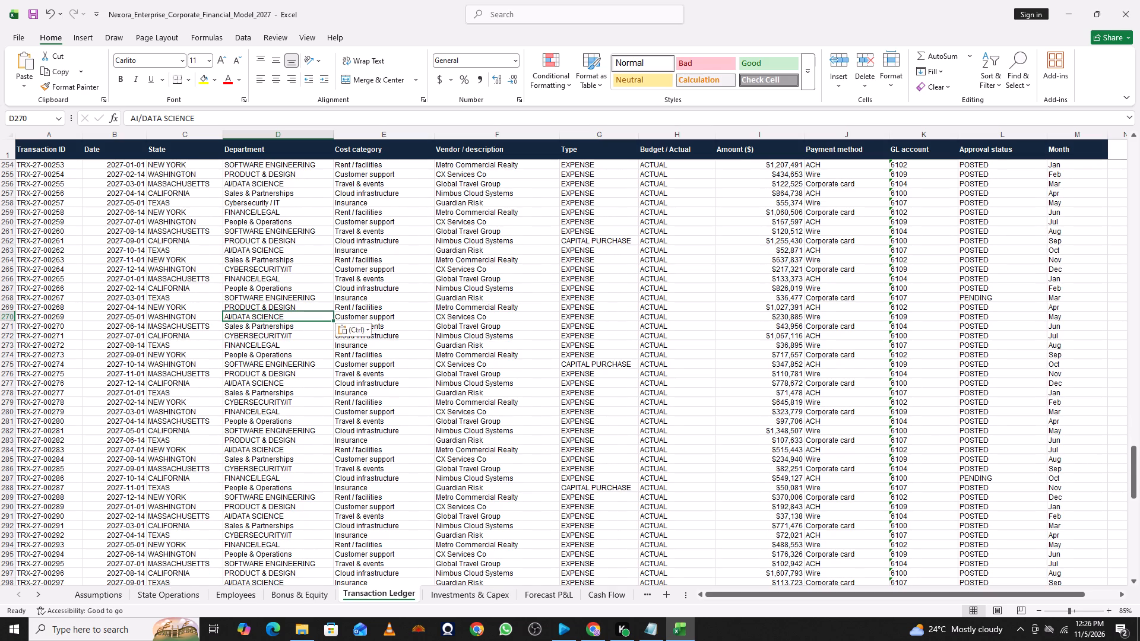
pyautogui.scroll(-4, 258, 448)
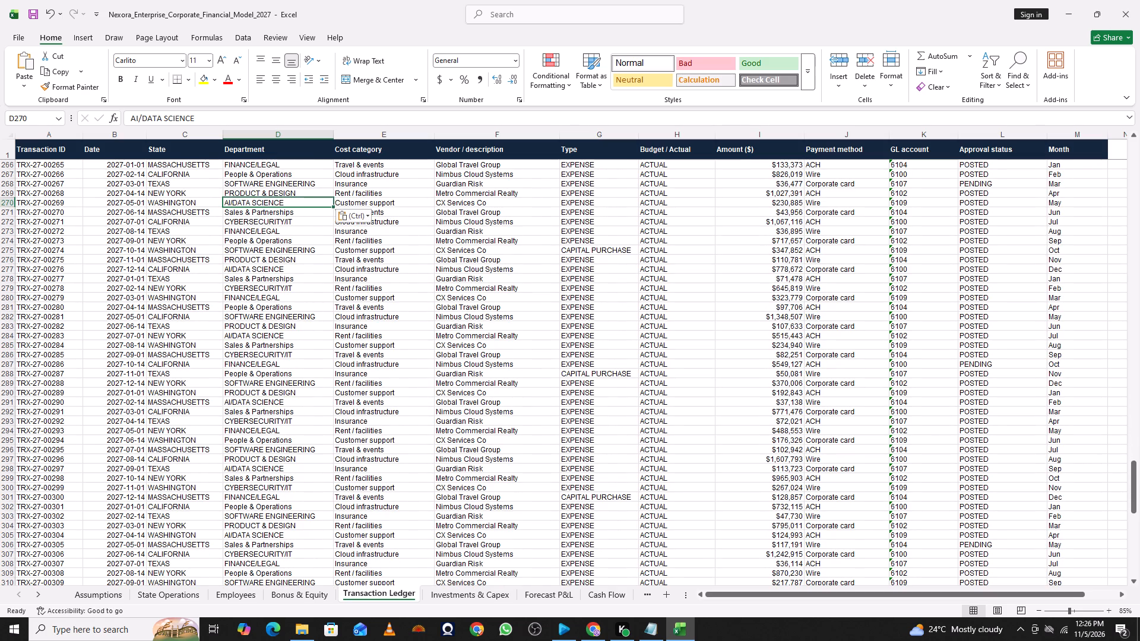
pyautogui.scroll(-6, 260, 491)
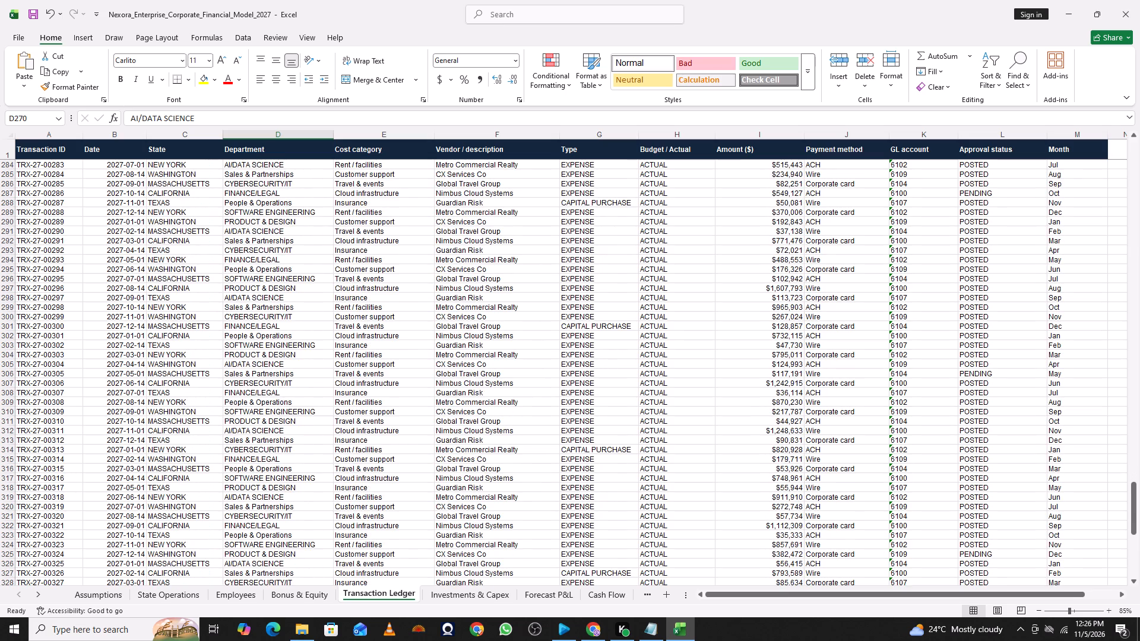
pyautogui.scroll(-1, 260, 490)
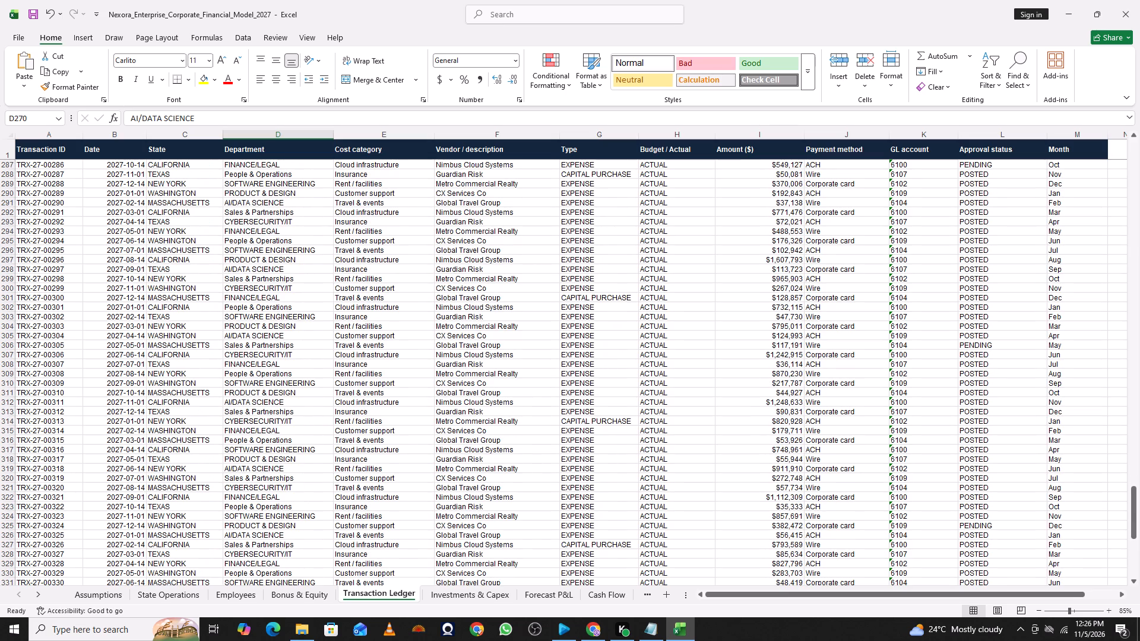
pyautogui.click(267, 544)
pyautogui.write('SALES & PARTNERSH')
pyautogui.write('IPS')
pyautogui.moveTo(324, 545); pyautogui.dragTo(216, 545)
pyautogui.hotkey('ctrl', 'c')
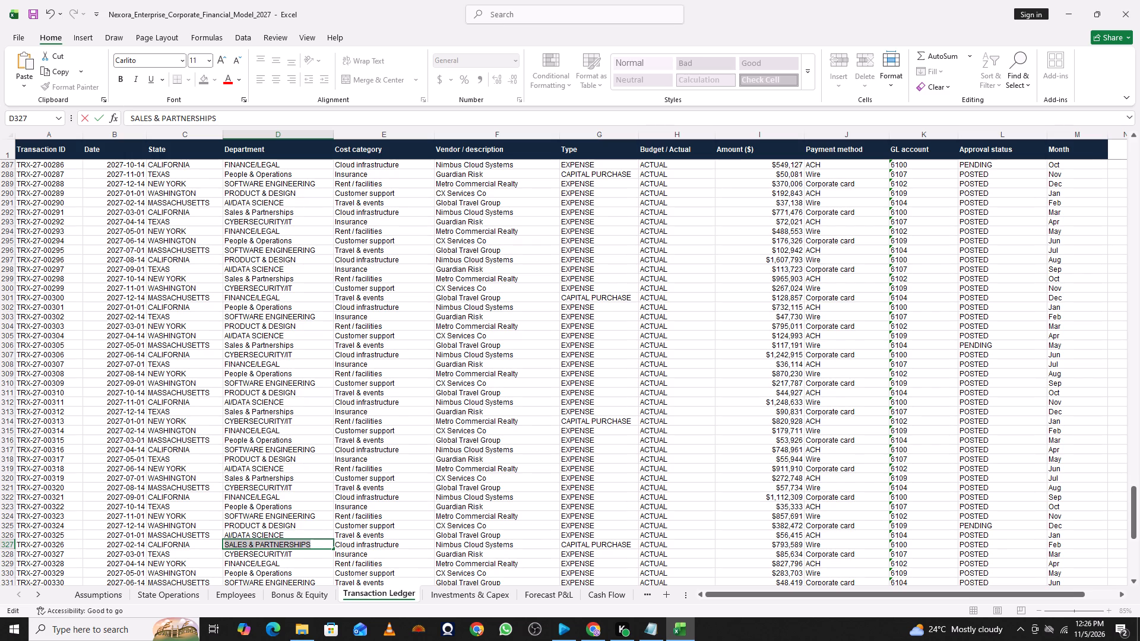
# Paste SALES & PARTNERSHIPS over the Sales & Partnerships entries in Department cells D313, D292 and D299.
pyautogui.click(268, 412)
pyautogui.hotkey('ctrl', 'v')
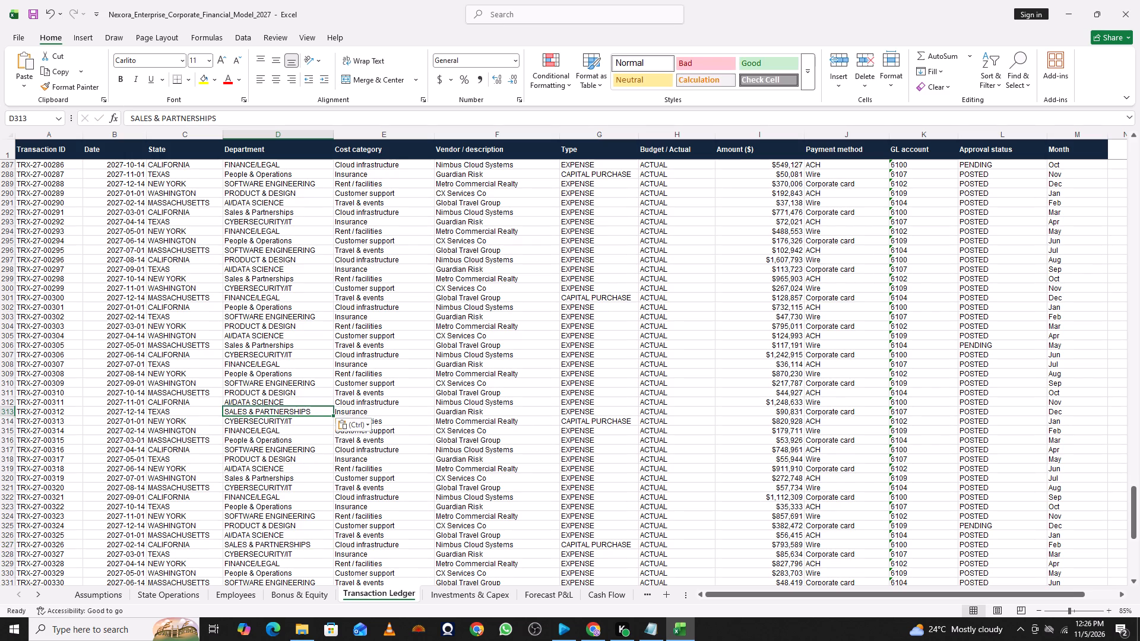
pyautogui.keyDown('ctrl'); pyautogui.click(261, 478); pyautogui.keyUp('ctrl')
pyautogui.hotkey('ctrl', 'v')
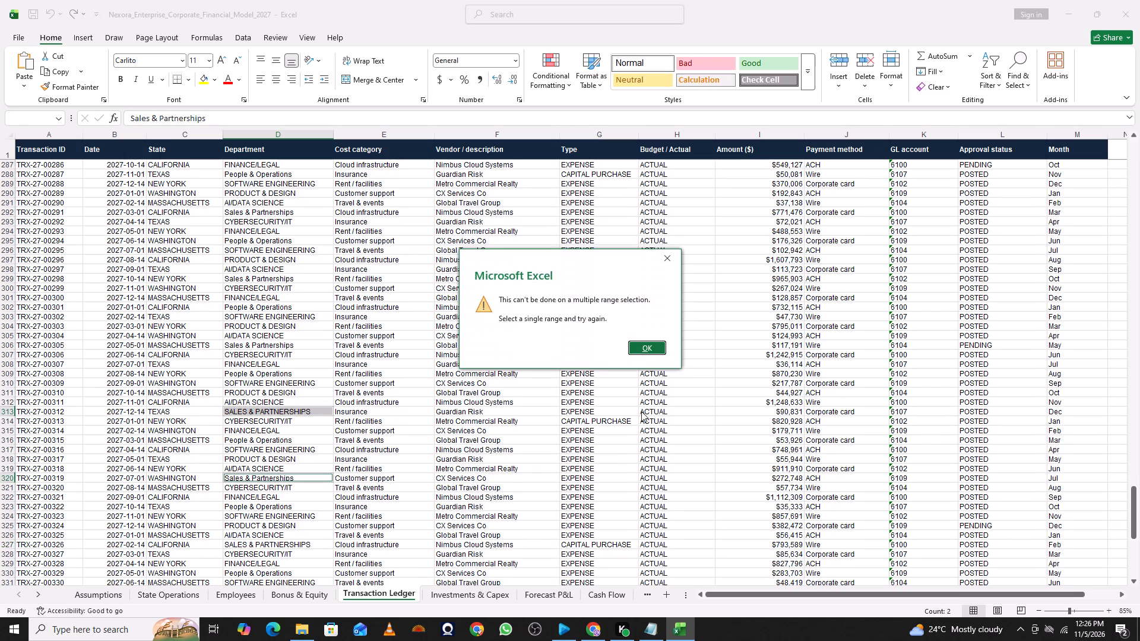
pyautogui.click(649, 353)
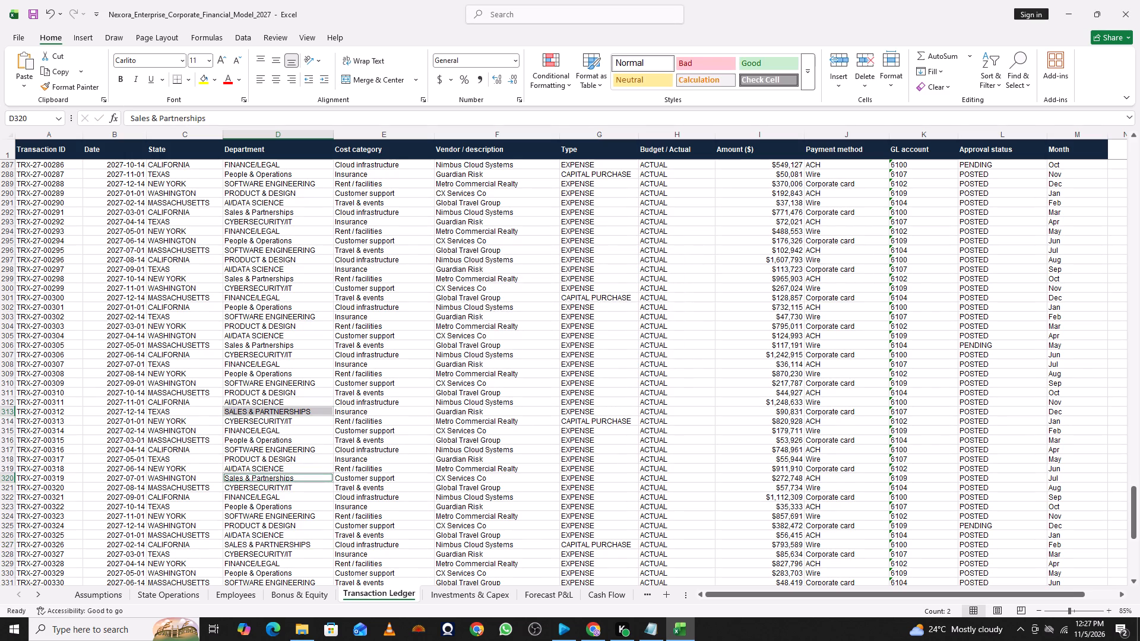
pyautogui.click(255, 215)
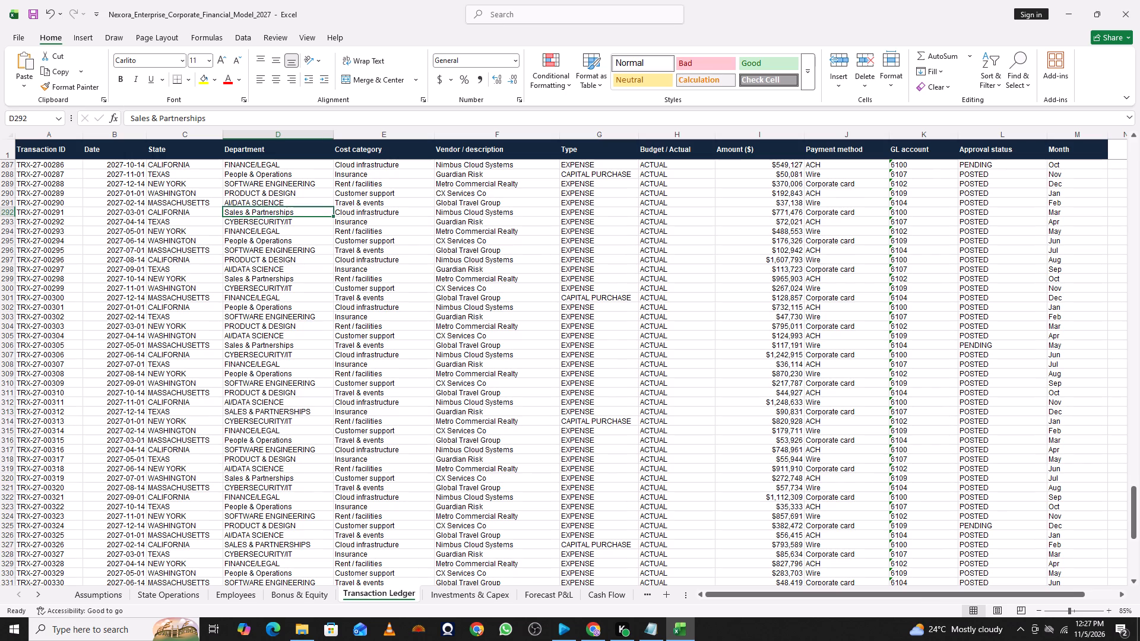
pyautogui.hotkey('ctrl', 'v')
pyautogui.keyDown('ctrl'); pyautogui.click(253, 278); pyautogui.keyUp('ctrl')
pyautogui.hotkey('ctrl', 'v')
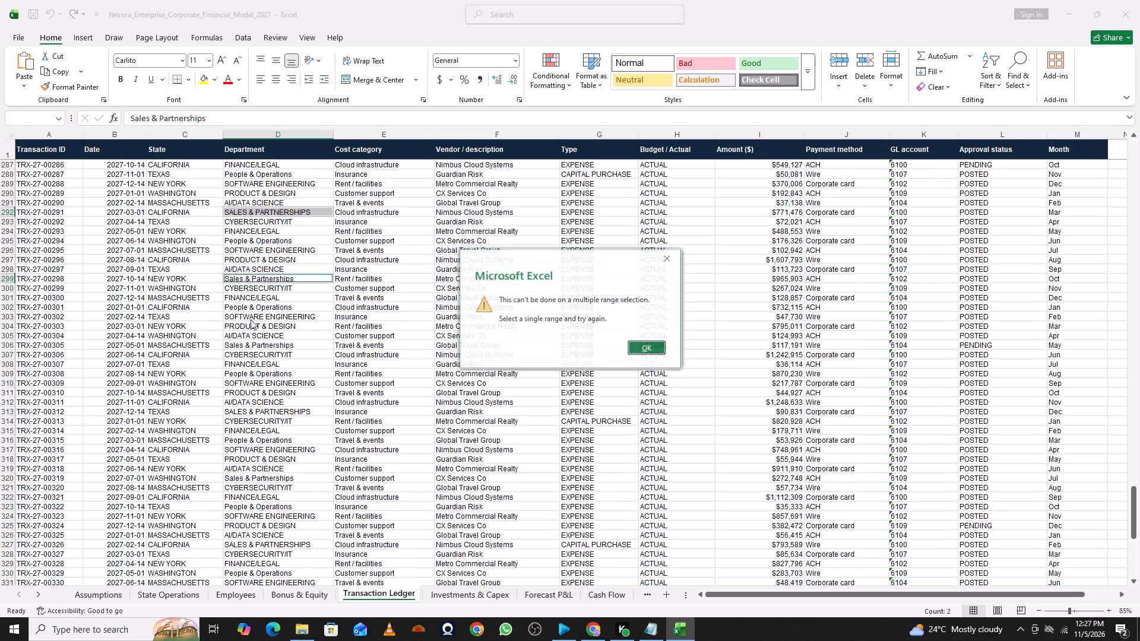
pyautogui.click(640, 348)
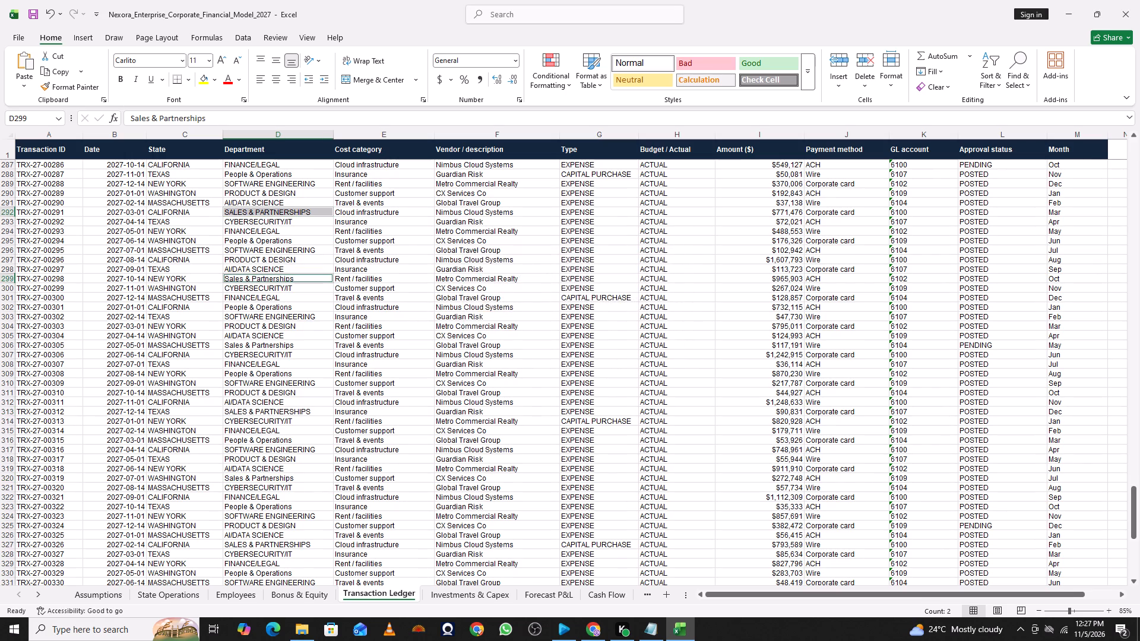
pyautogui.click(264, 280)
pyautogui.hotkey('ctrl', 'v')
pyautogui.keyDown('ctrl'); pyautogui.click(252, 342); pyautogui.keyUp('ctrl')
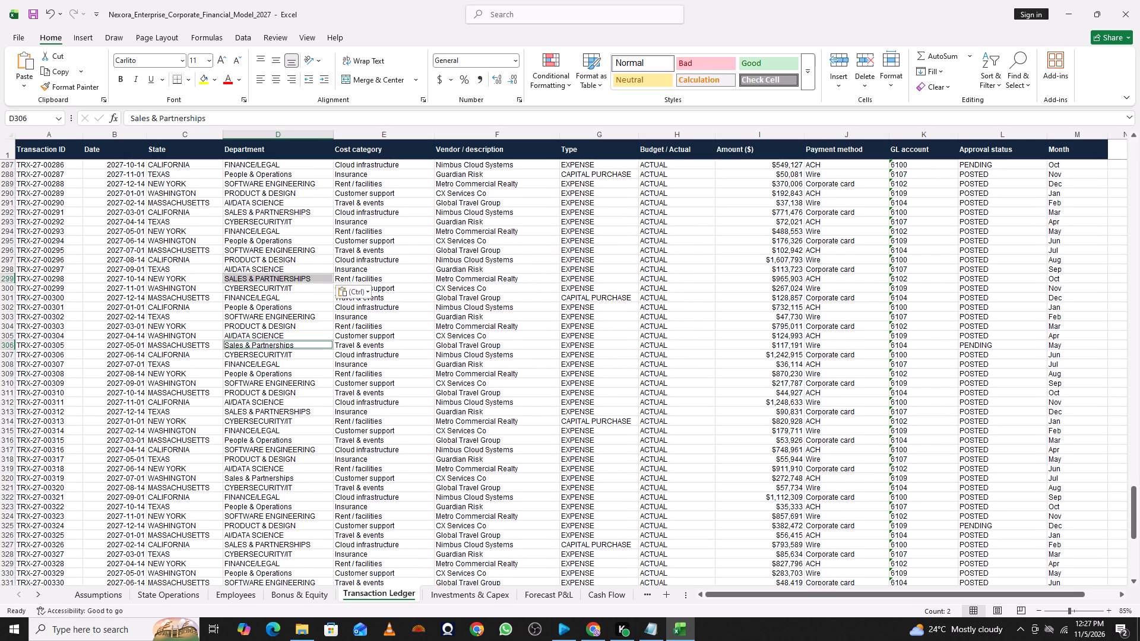
pyautogui.hotkey('ctrl', 'v')
pyautogui.keyDown('ctrl'); pyautogui.click(636, 348); pyautogui.keyUp('ctrl')
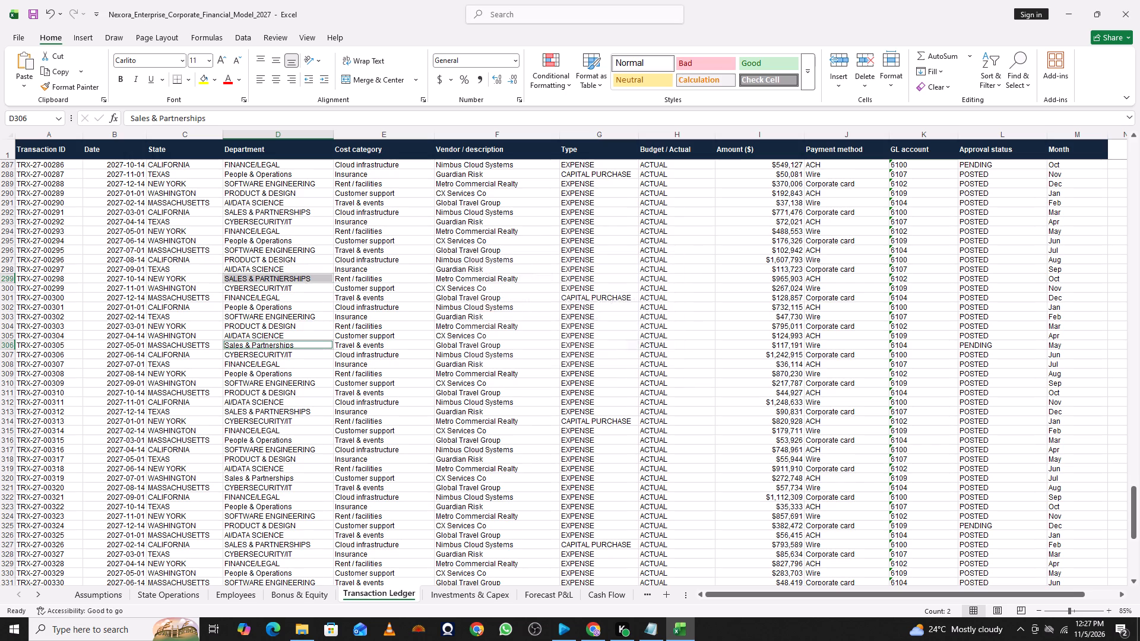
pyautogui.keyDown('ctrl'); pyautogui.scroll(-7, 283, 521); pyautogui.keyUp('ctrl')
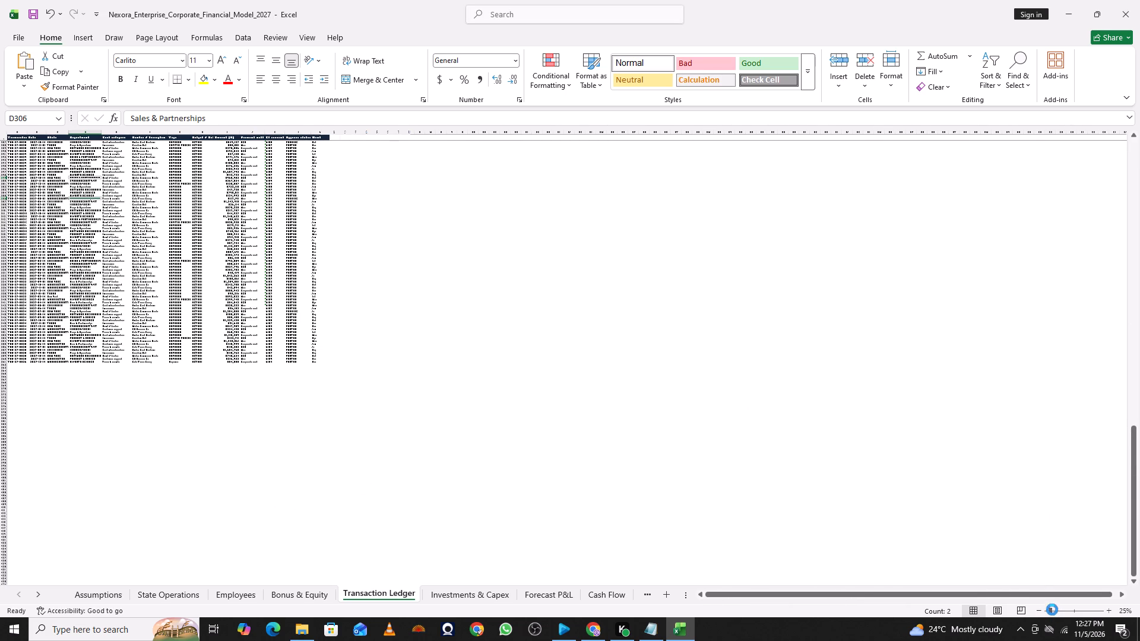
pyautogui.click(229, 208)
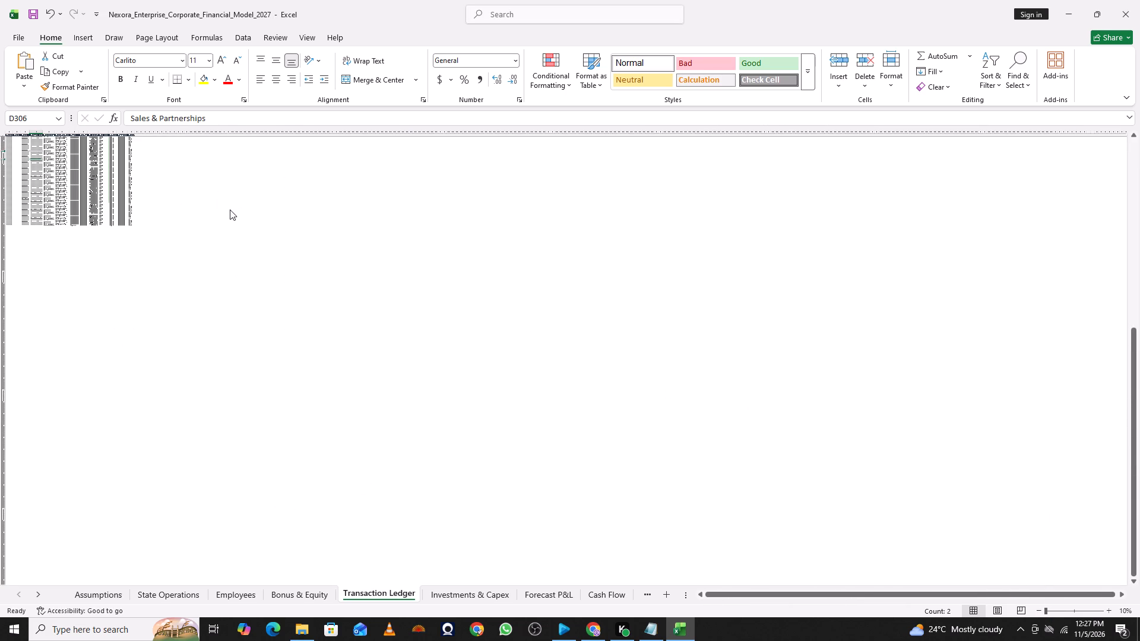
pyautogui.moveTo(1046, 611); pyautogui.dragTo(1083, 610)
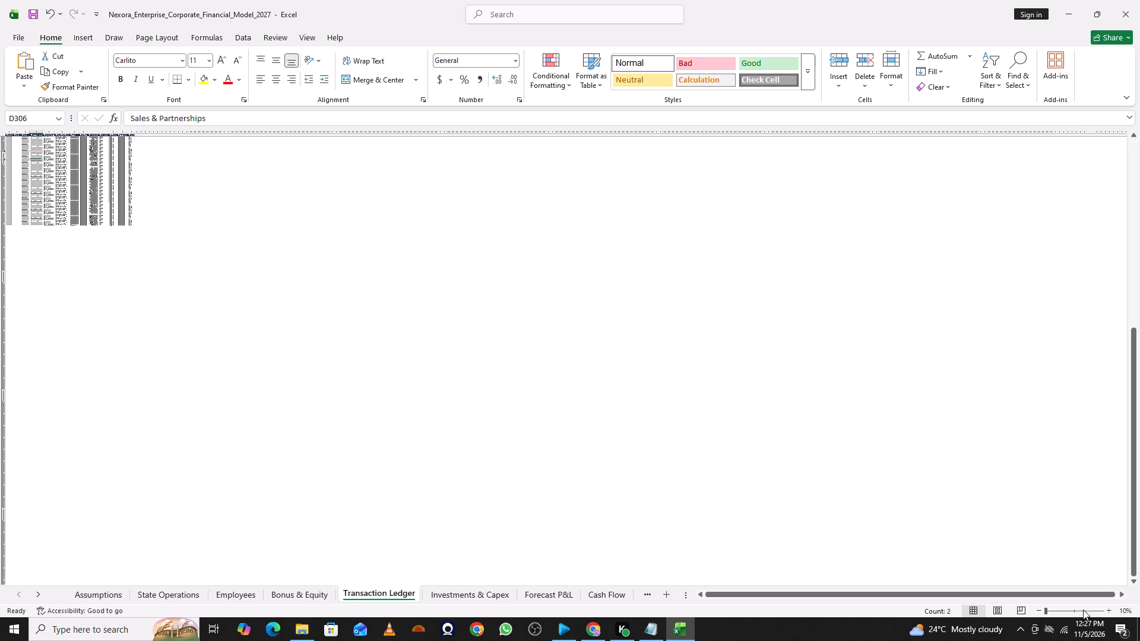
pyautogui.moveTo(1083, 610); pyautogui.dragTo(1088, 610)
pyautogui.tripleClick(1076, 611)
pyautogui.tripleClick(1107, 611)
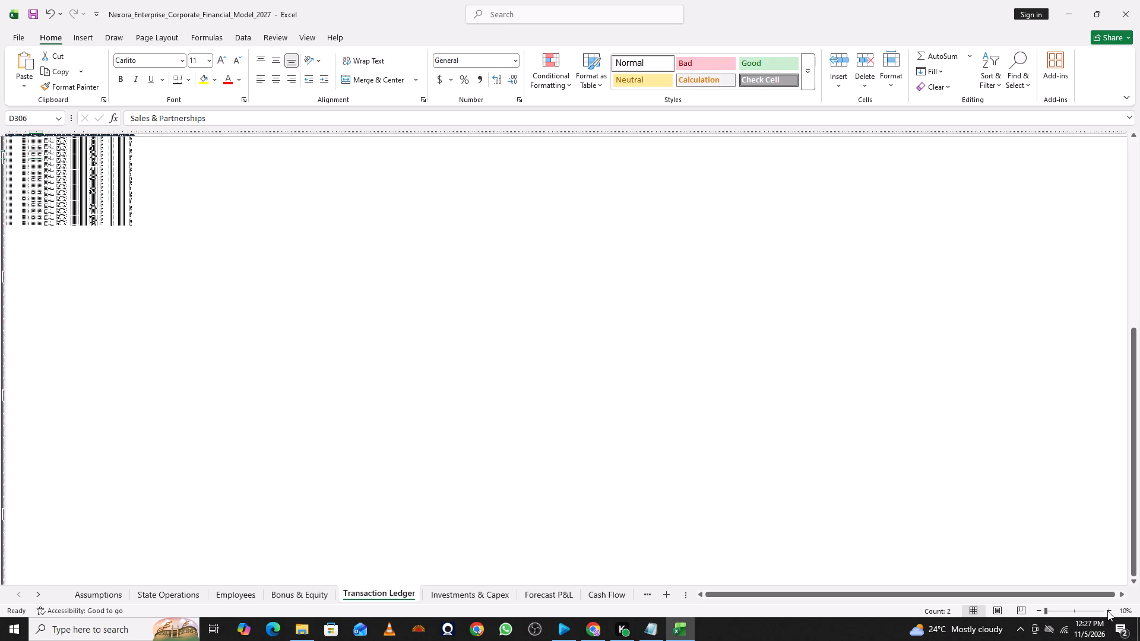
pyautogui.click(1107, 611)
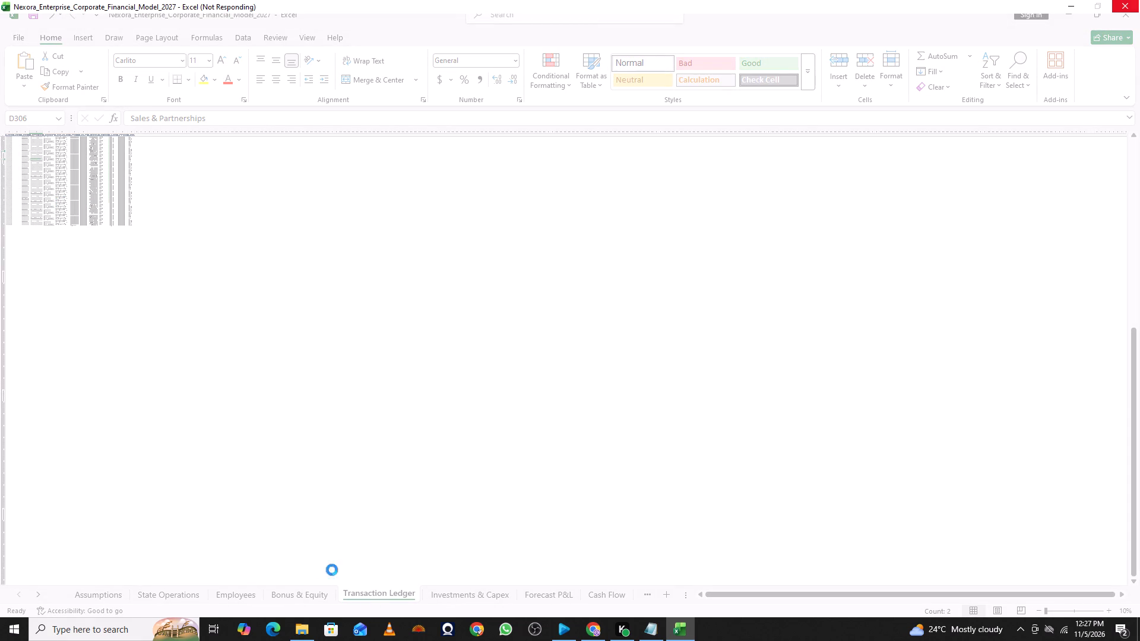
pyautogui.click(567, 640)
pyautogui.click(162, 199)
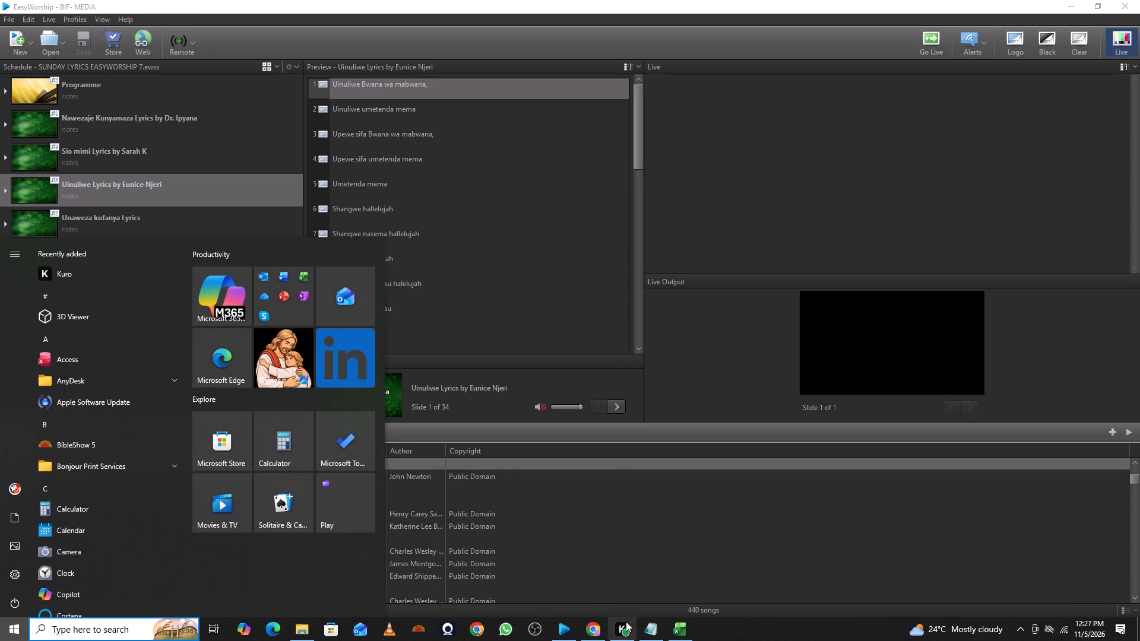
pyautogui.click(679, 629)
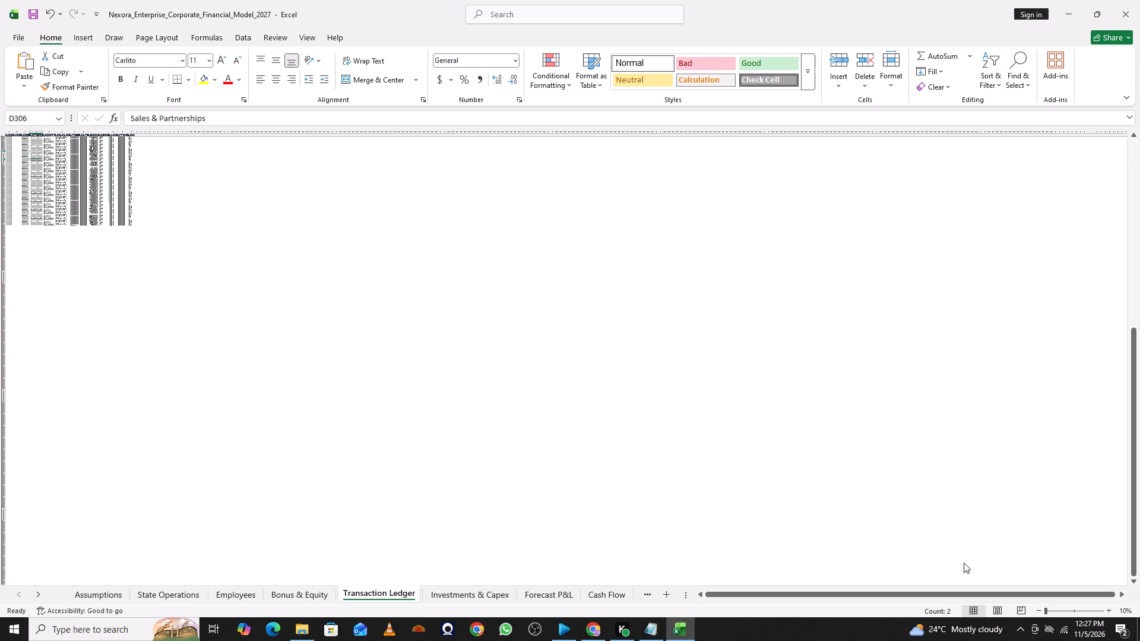
# Paste SALES & PARTNERSHIPS over the Sales & Partnerships entries in Department cells D306, D320 and D334.
pyautogui.tripleClick(1110, 611)
pyautogui.tripleClick(1110, 611)
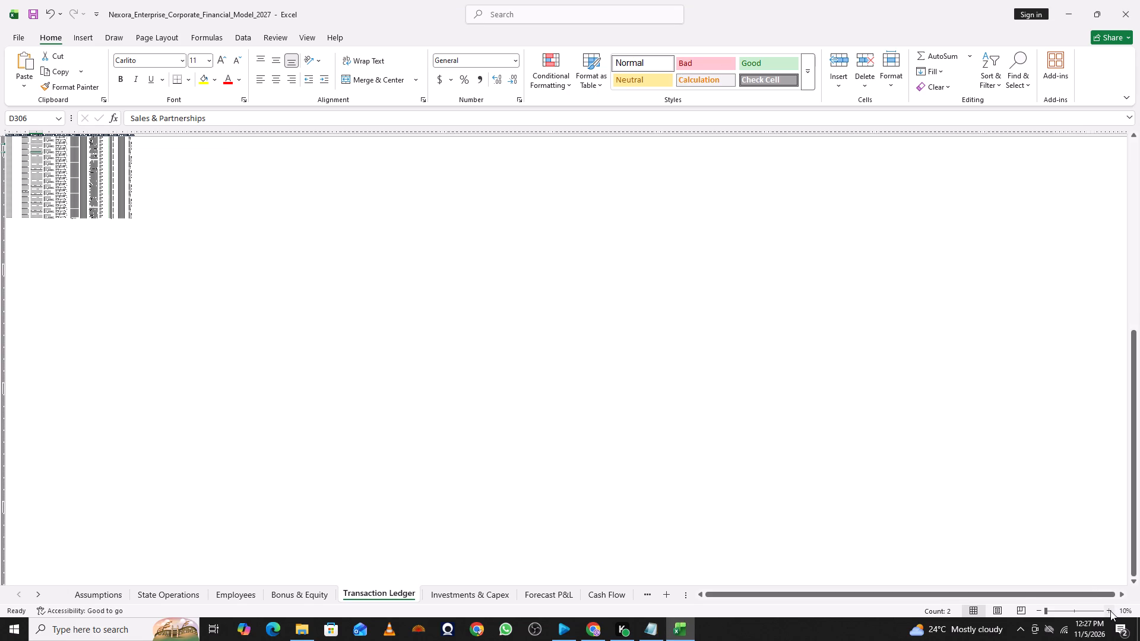
pyautogui.click(1110, 611)
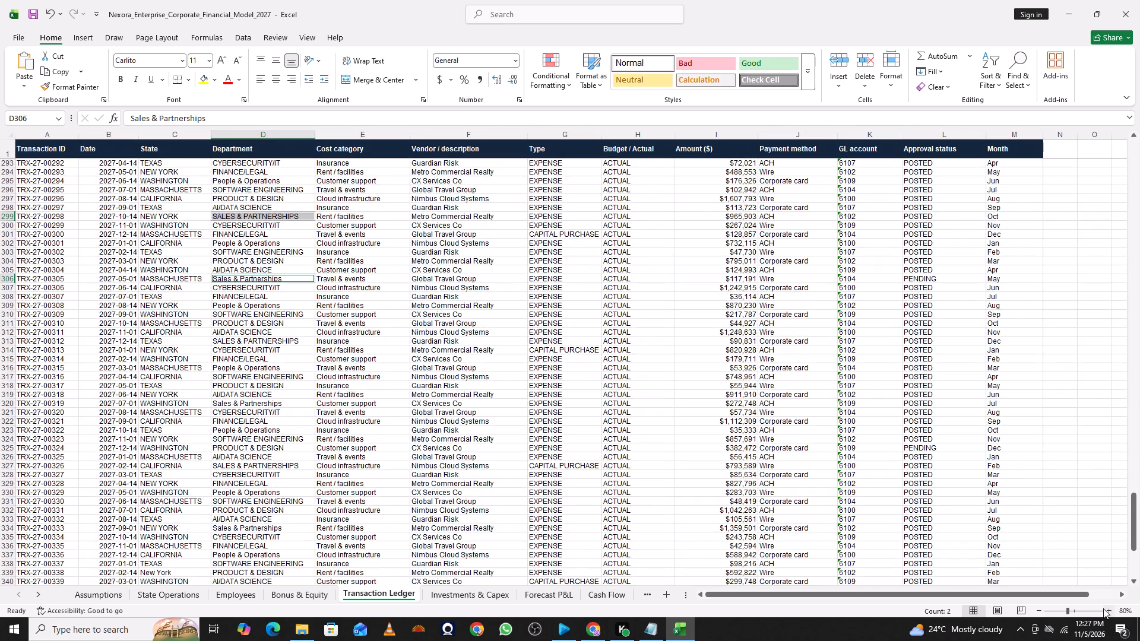
pyautogui.click(248, 279)
pyautogui.hotkey('ctrl', 'v')
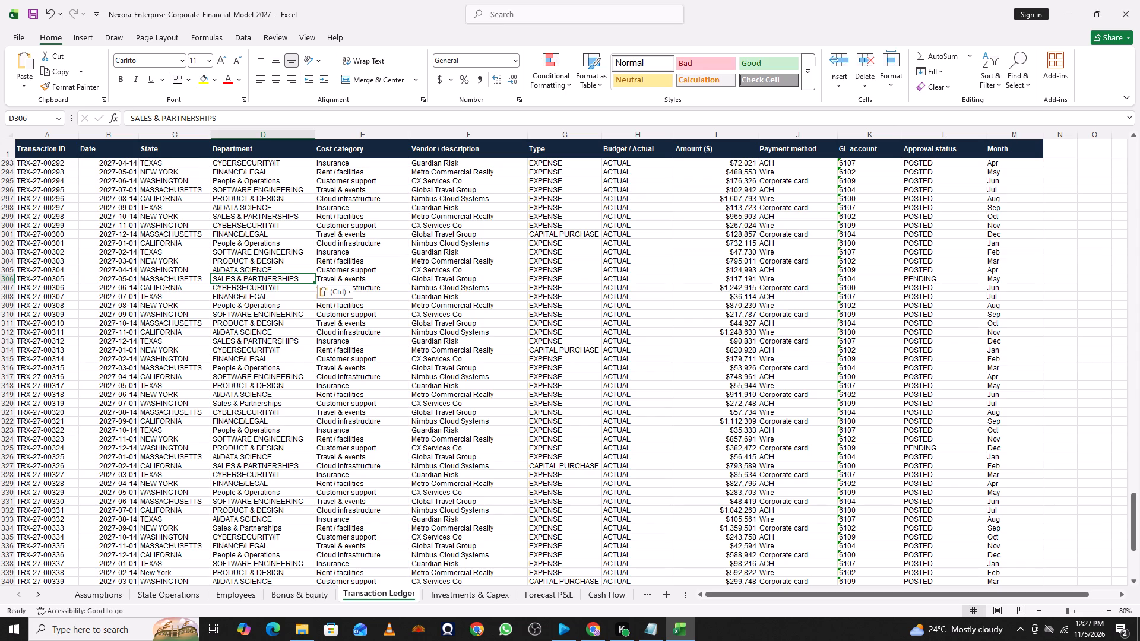
pyautogui.click(255, 403)
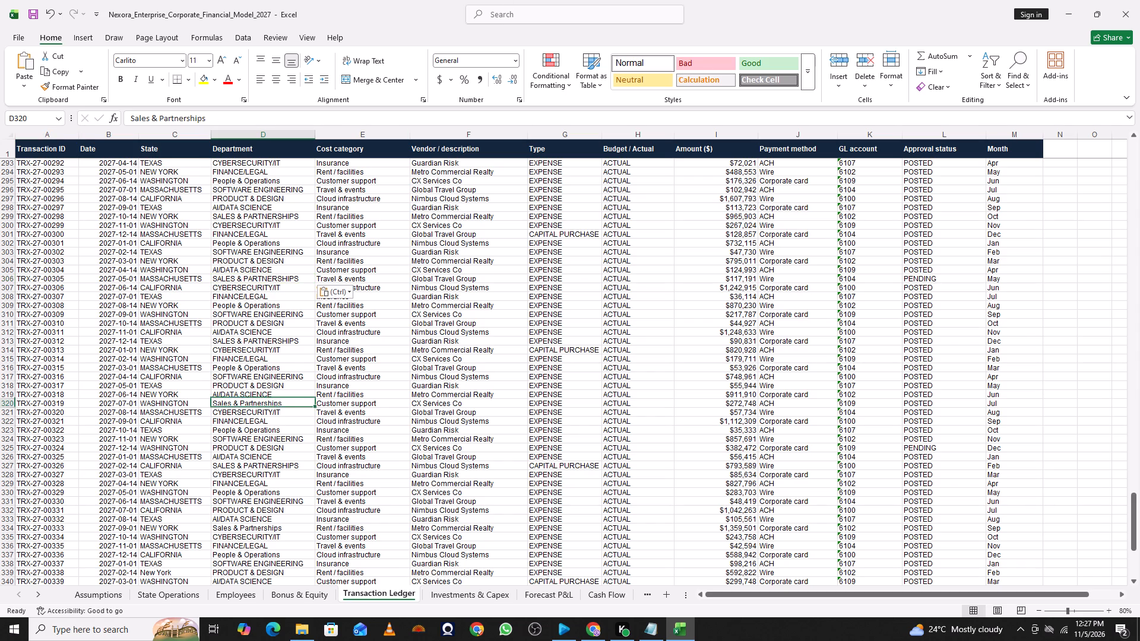
pyautogui.hotkey('ctrl', 'v')
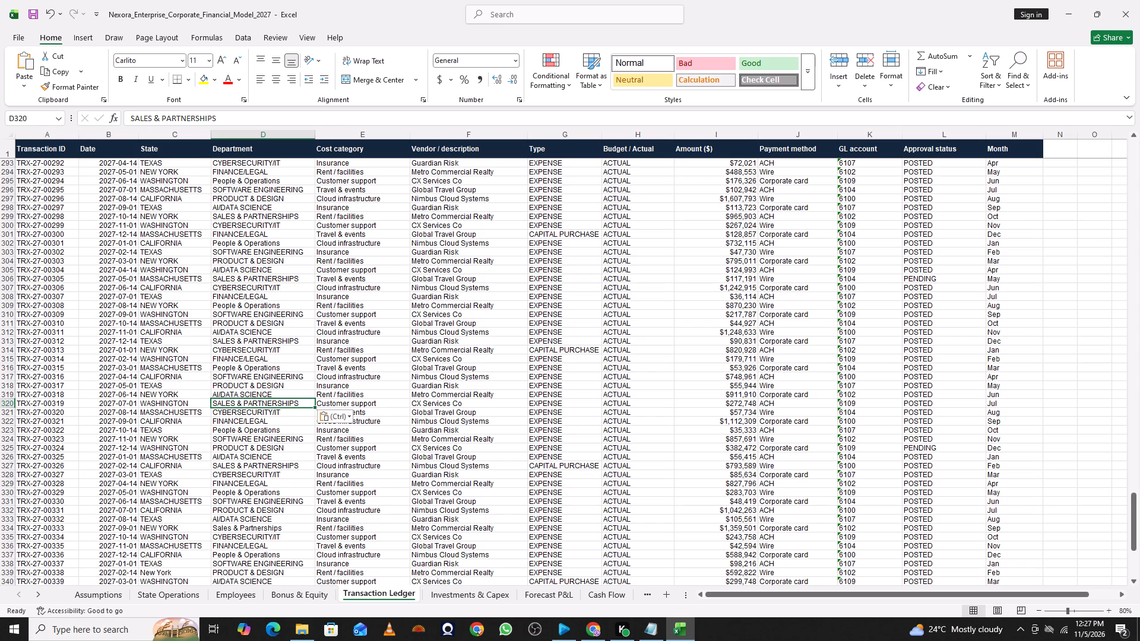
pyautogui.click(244, 531)
pyautogui.hotkey('ctrl', 'v')
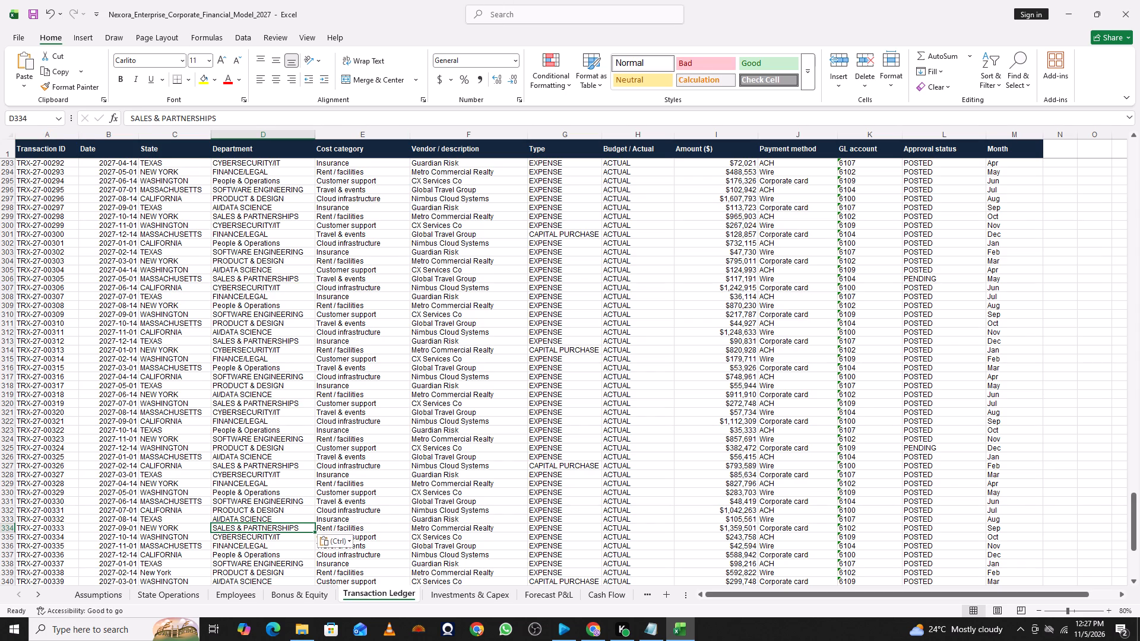
# Replace the Sales & Partnerships entries in Department cells D341, D348 and D355 with the copied SALES & PARTNERSHIPS text.
pyautogui.scroll(-4, 267, 531)
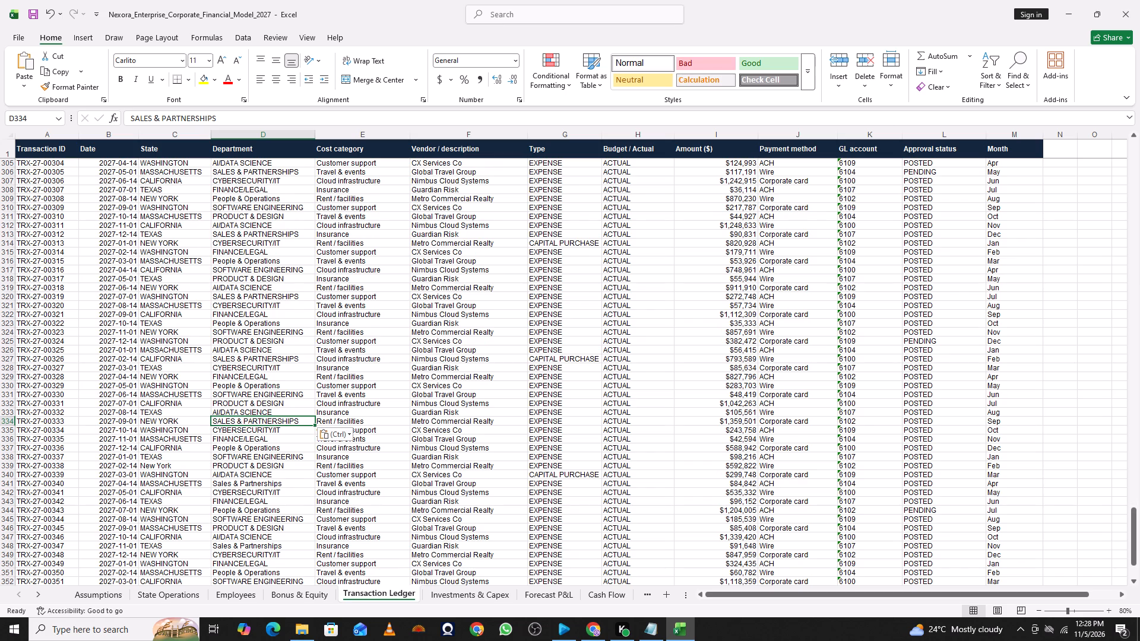
pyautogui.click(254, 487)
pyautogui.hotkey('ctrl', 'v')
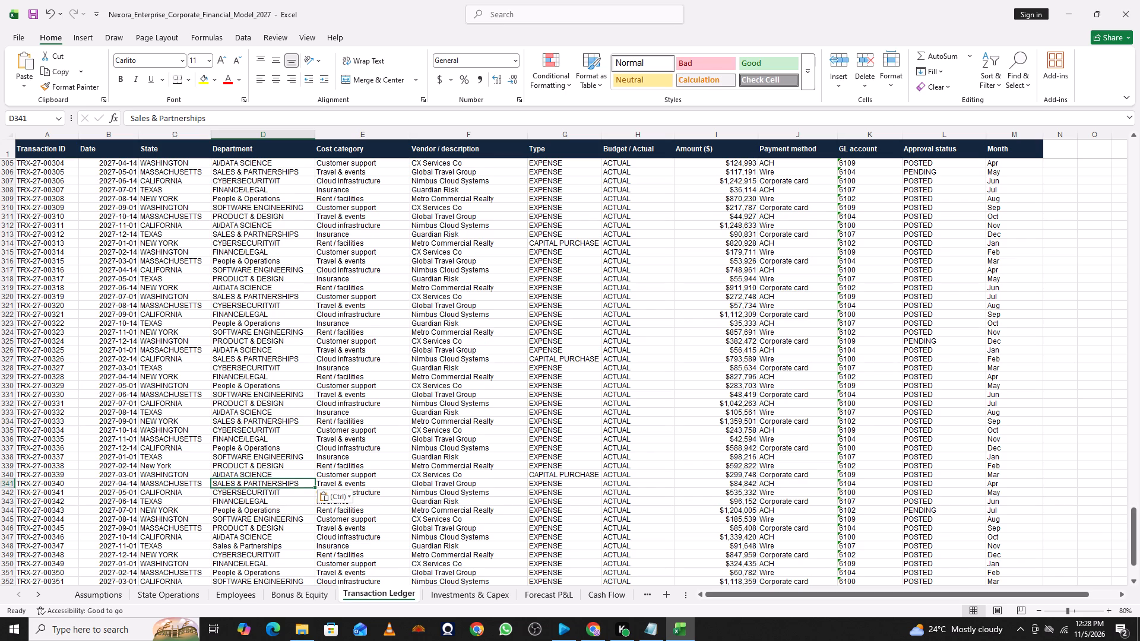
pyautogui.click(251, 546)
pyautogui.hotkey('ctrl', 'v')
pyautogui.scroll(-2, 277, 487)
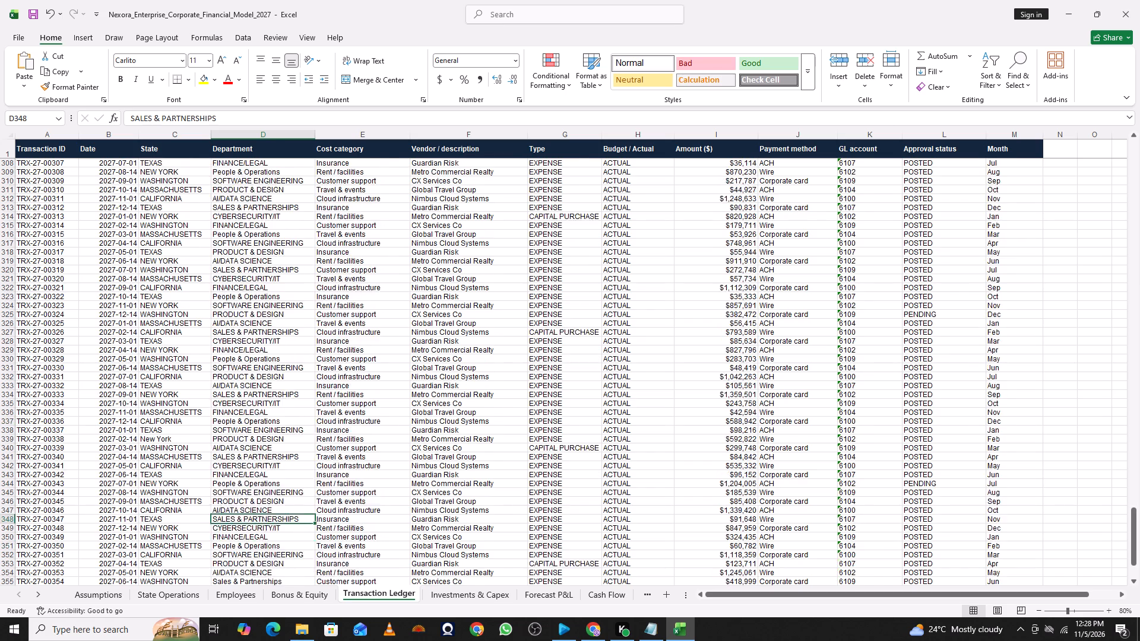
pyautogui.scroll(-3, 277, 487)
pyautogui.click(262, 474)
pyautogui.hotkey('ctrl', 'v')
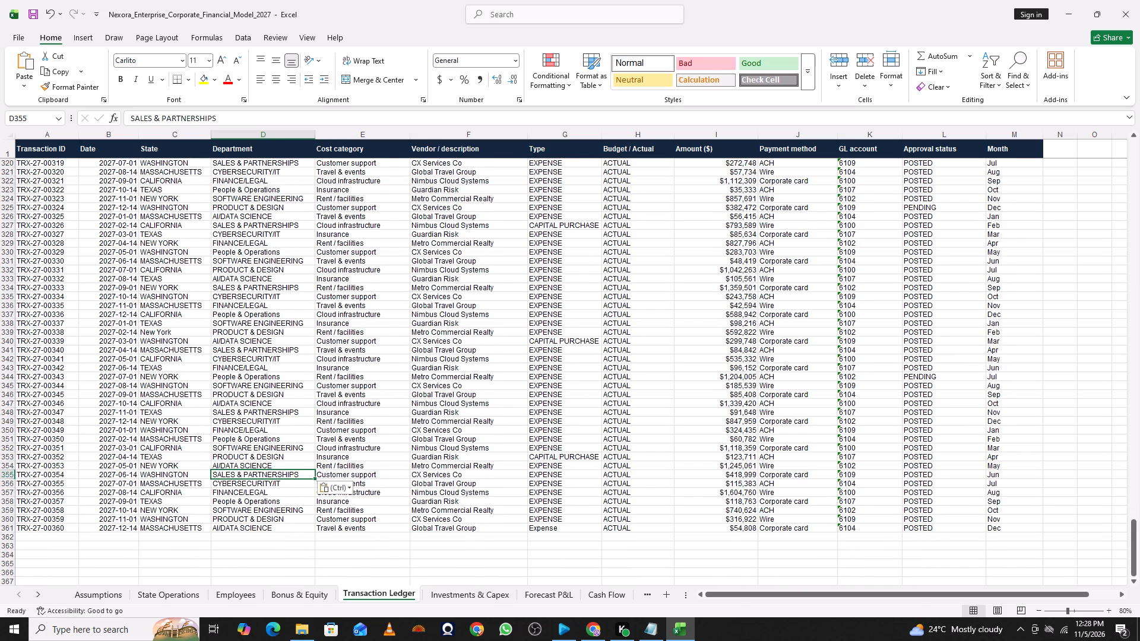
pyautogui.scroll(7, 273, 479)
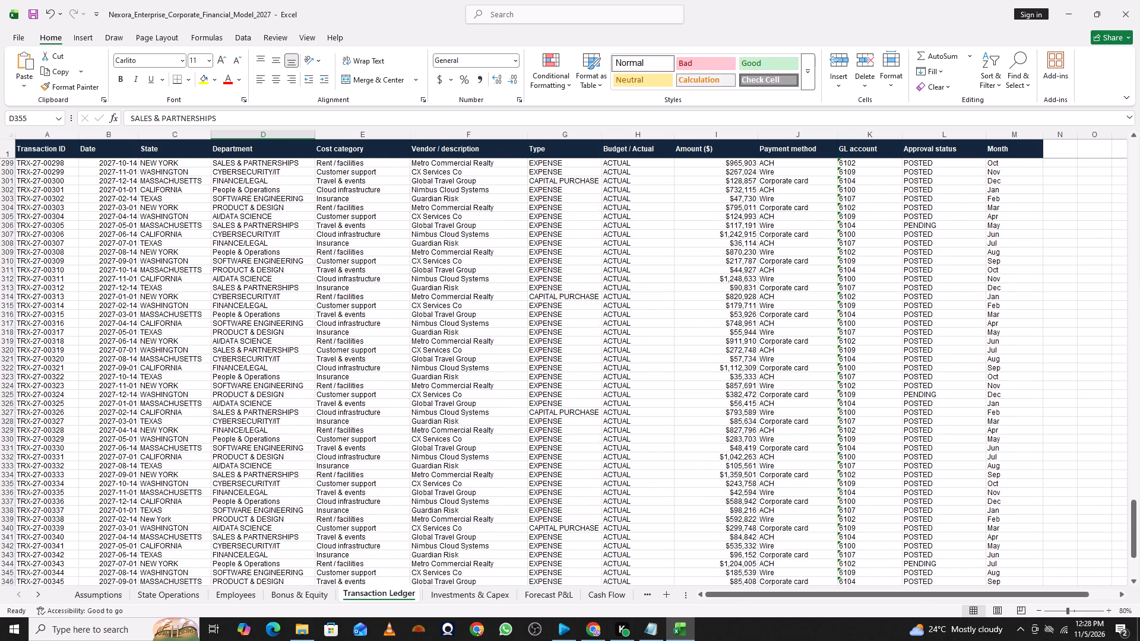
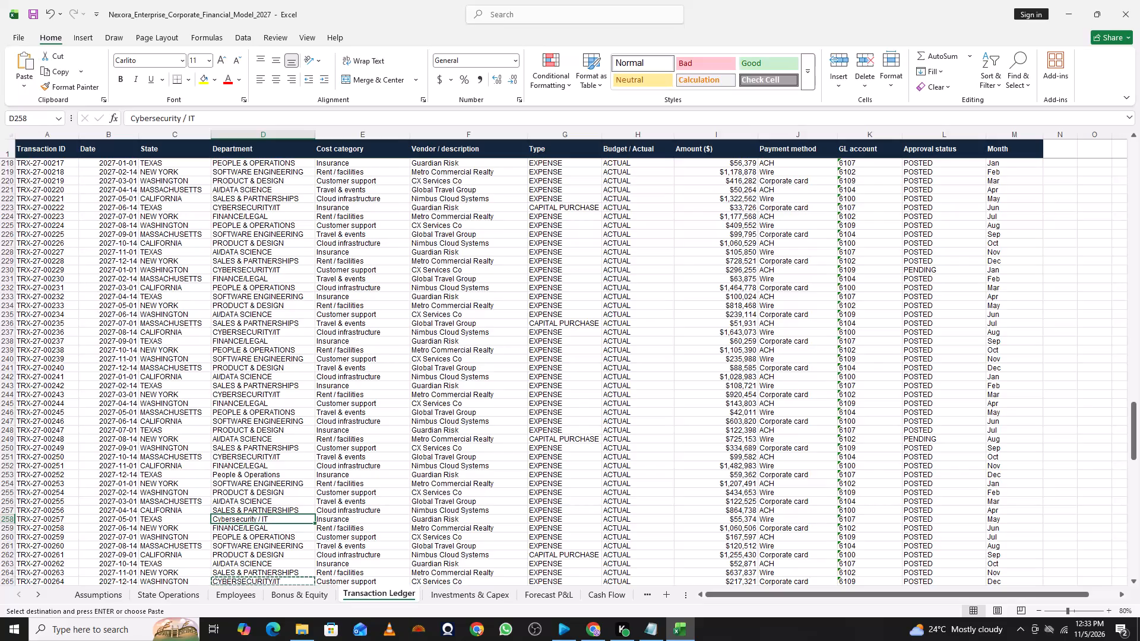
# Paste the copied CYBERSECURITY/IT text over the Cybersecurity / IT entry in Department cell D258.
pyautogui.hotkey('ctrl', 'v')
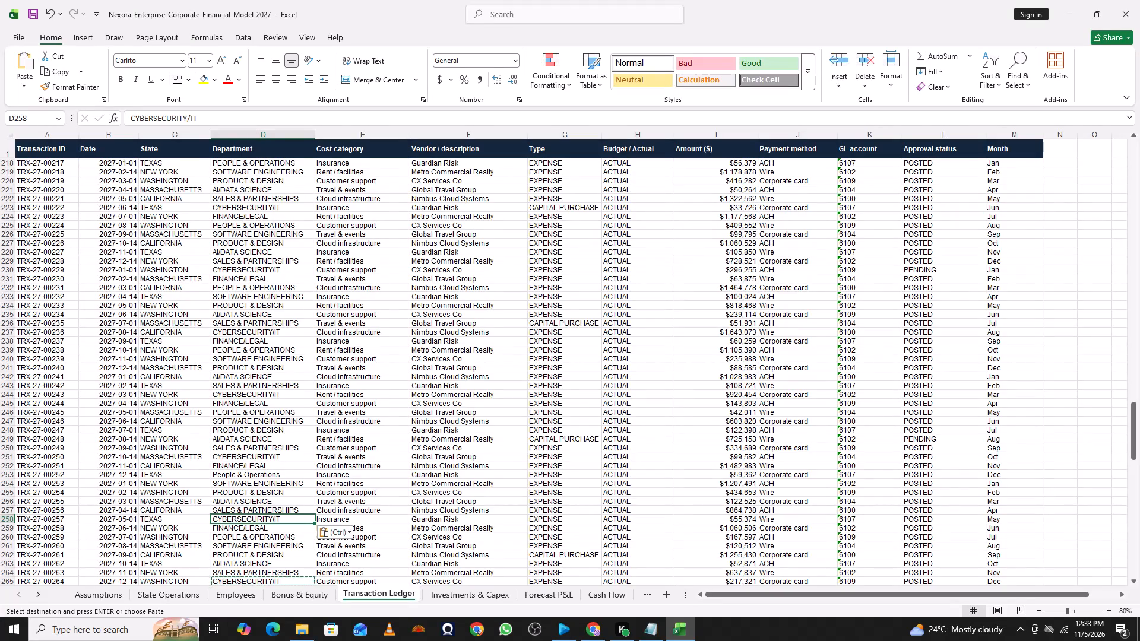
# Copy PEOPLE & OPERATIONS from Department cell D260 and paste it over the People & Operations entry in D253.
pyautogui.click(252, 540)
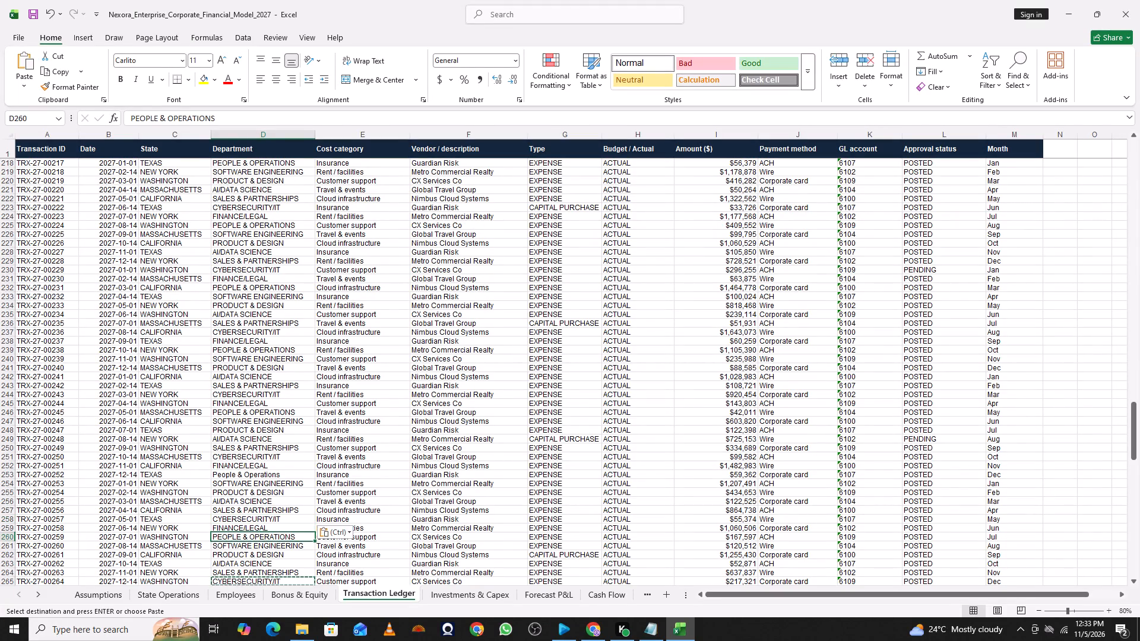
pyautogui.hotkey('ctrl', 'c')
pyautogui.click(266, 474)
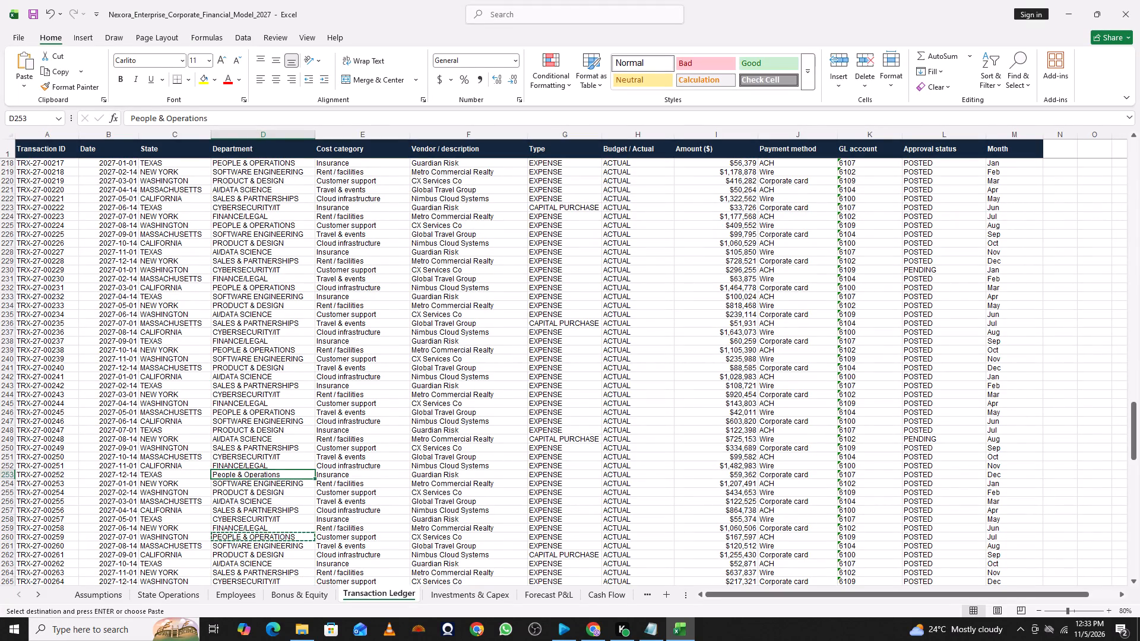
pyautogui.hotkey('ctrl', 'v')
# Copy PEOPLE & OPERATIONS from D253 and paste it over the People & Operations entries in Department cells D267 and D274.
pyautogui.scroll(-4, 266, 474)
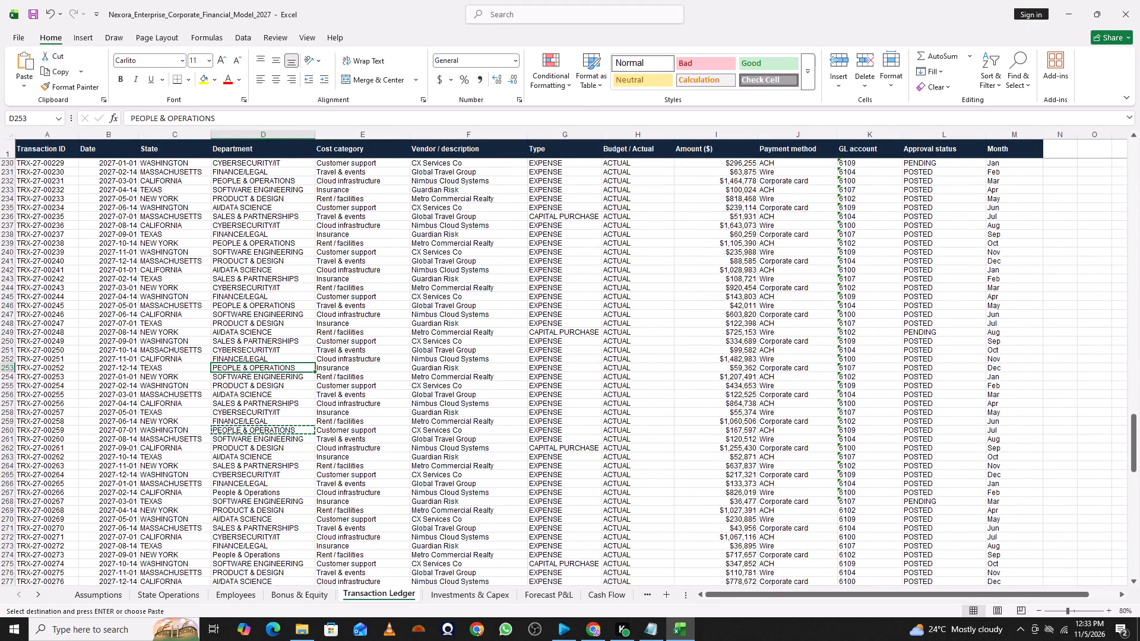
pyautogui.scroll(1, 266, 474)
pyautogui.scroll(-1, 266, 474)
pyautogui.click(252, 495)
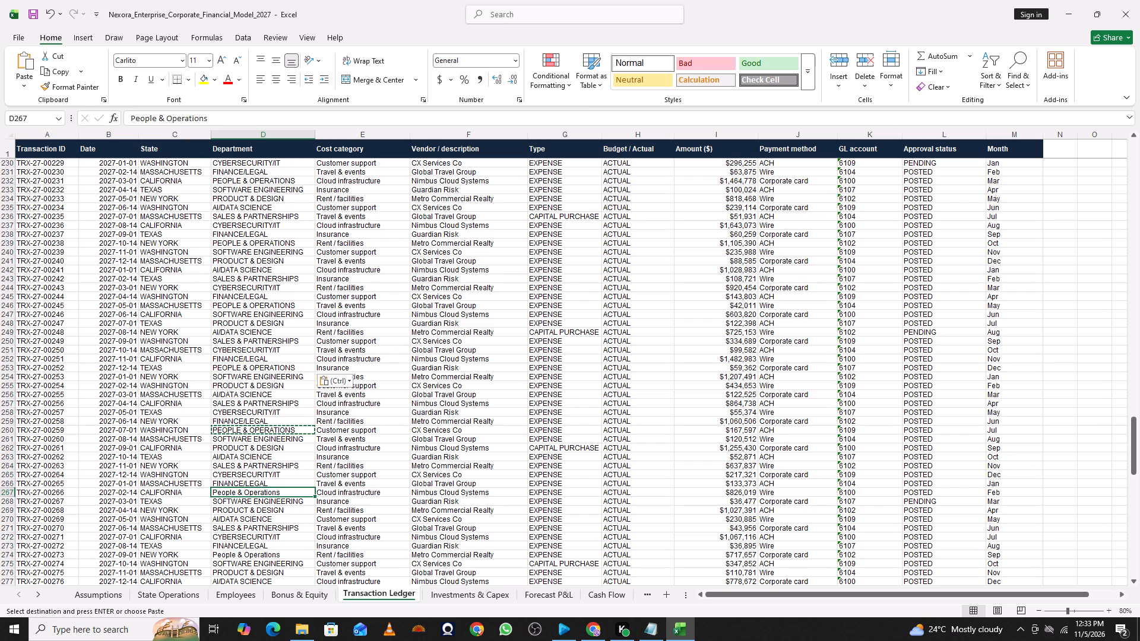
pyautogui.click(235, 369)
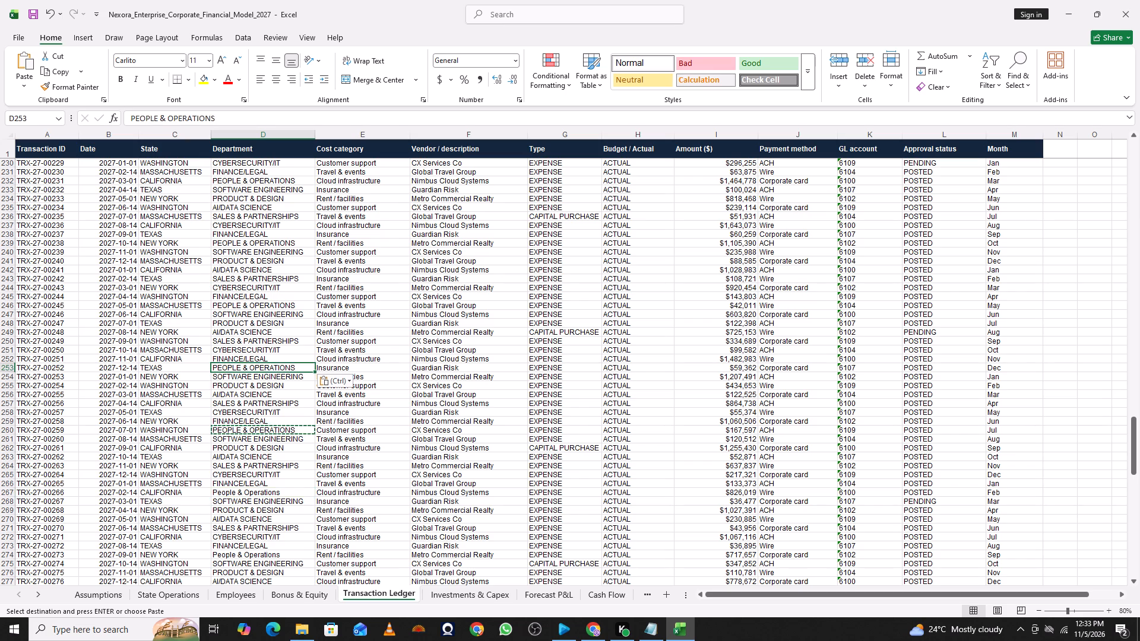
pyautogui.hotkey('ctrl', 'c')
pyautogui.click(248, 490)
pyautogui.hotkey('ctrl', 'v')
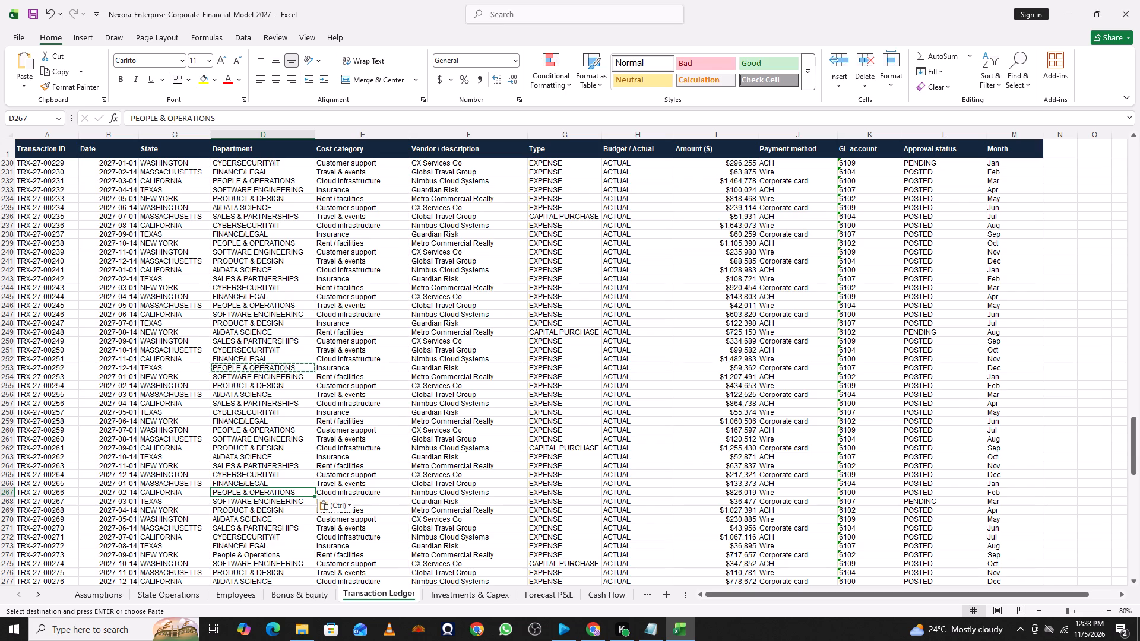
pyautogui.click(254, 555)
pyautogui.hotkey('ctrl', 'v')
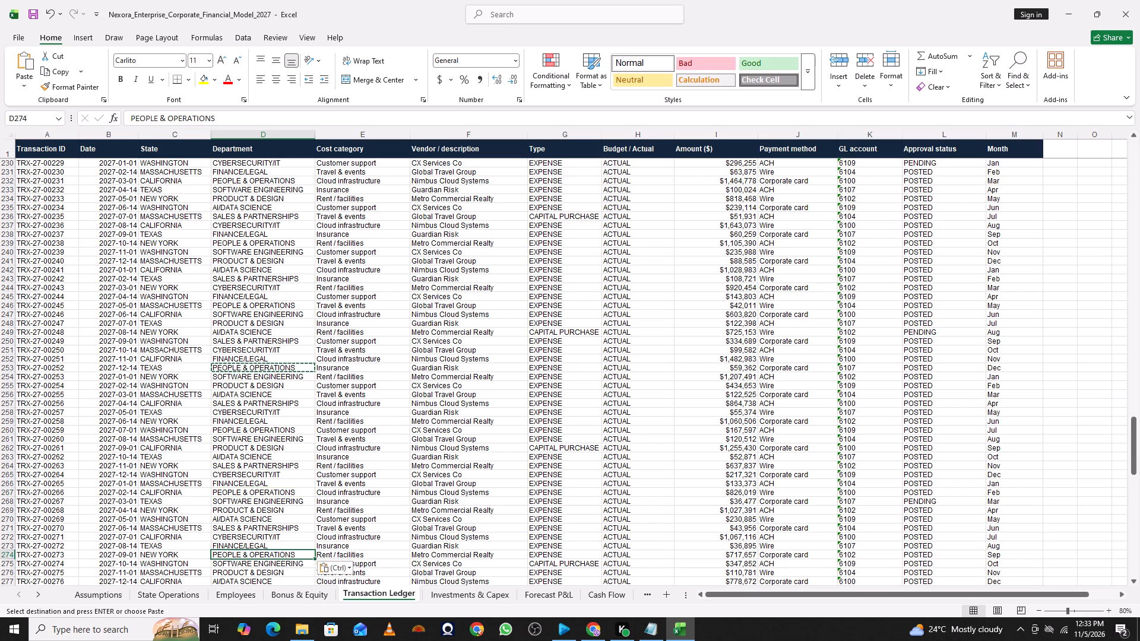
# Paste PEOPLE & OPERATIONS over the People & Operations entries in Department cells D288, D295 and D281.
pyautogui.scroll(-2, 268, 479)
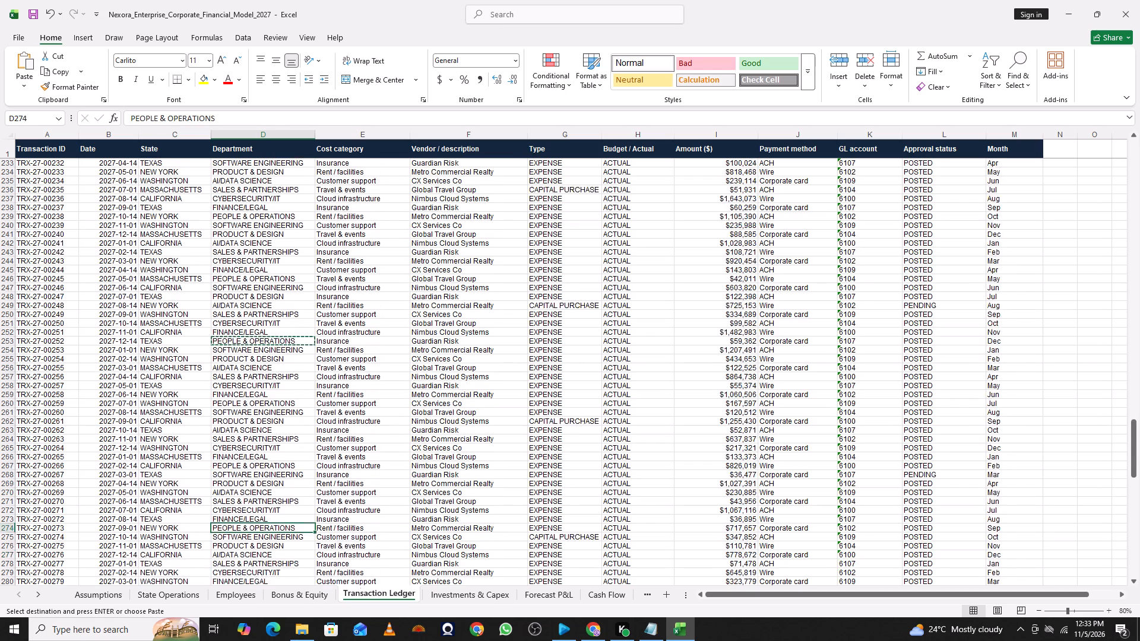
pyautogui.scroll(-4, 268, 479)
pyautogui.click(254, 520)
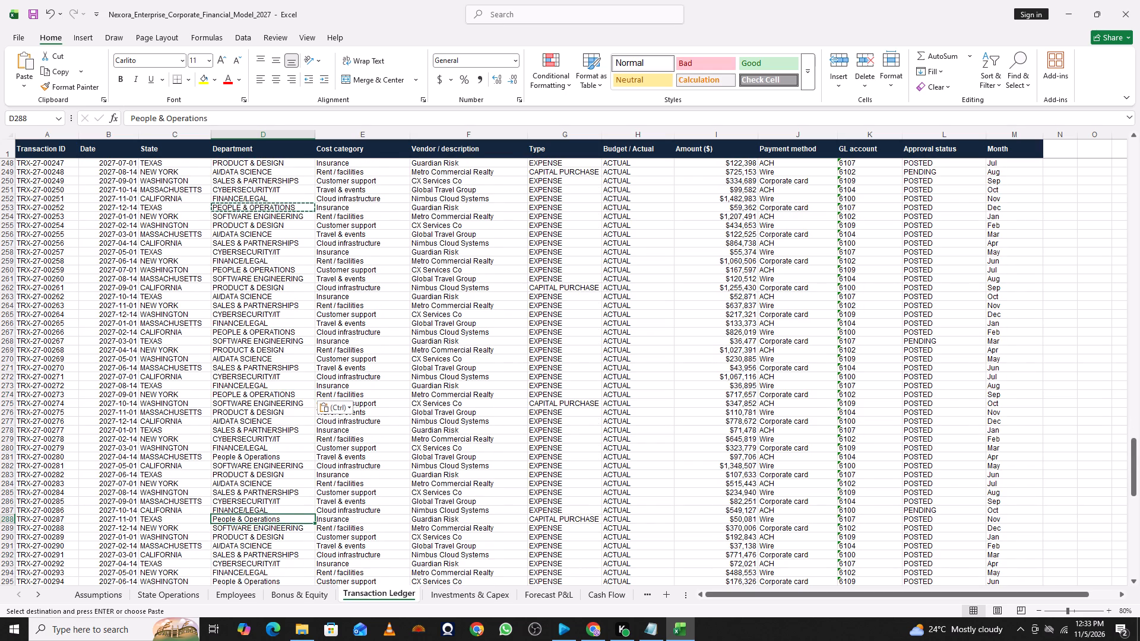
pyautogui.hotkey('ctrl', 'v')
pyautogui.click(257, 580)
pyautogui.hotkey('ctrl', 'v')
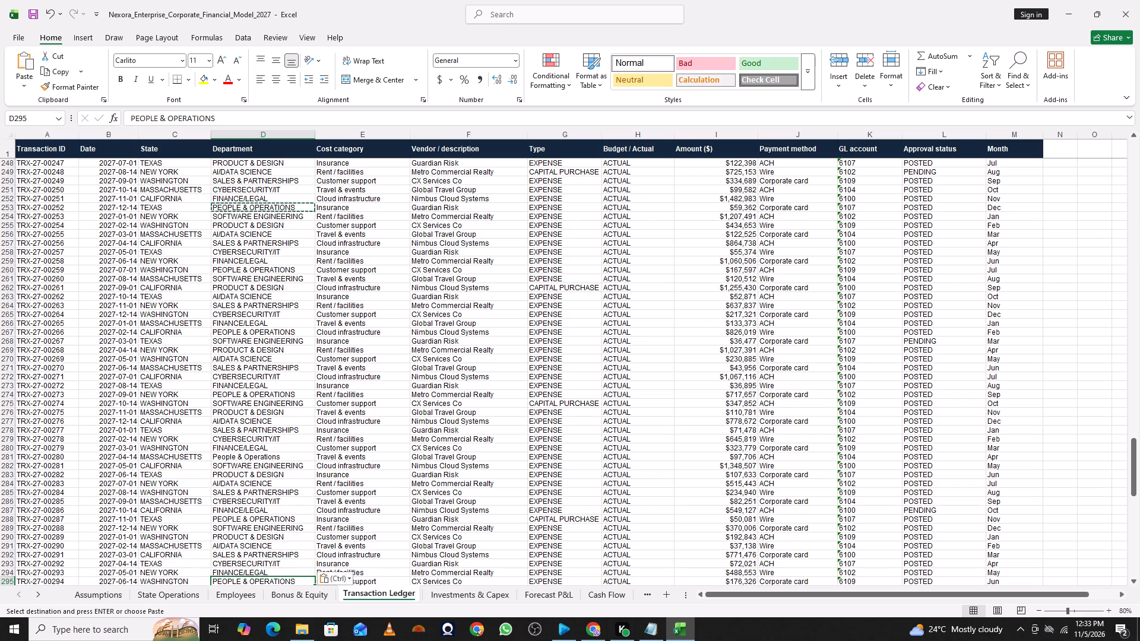
pyautogui.click(270, 456)
pyautogui.hotkey('ctrl', 'v')
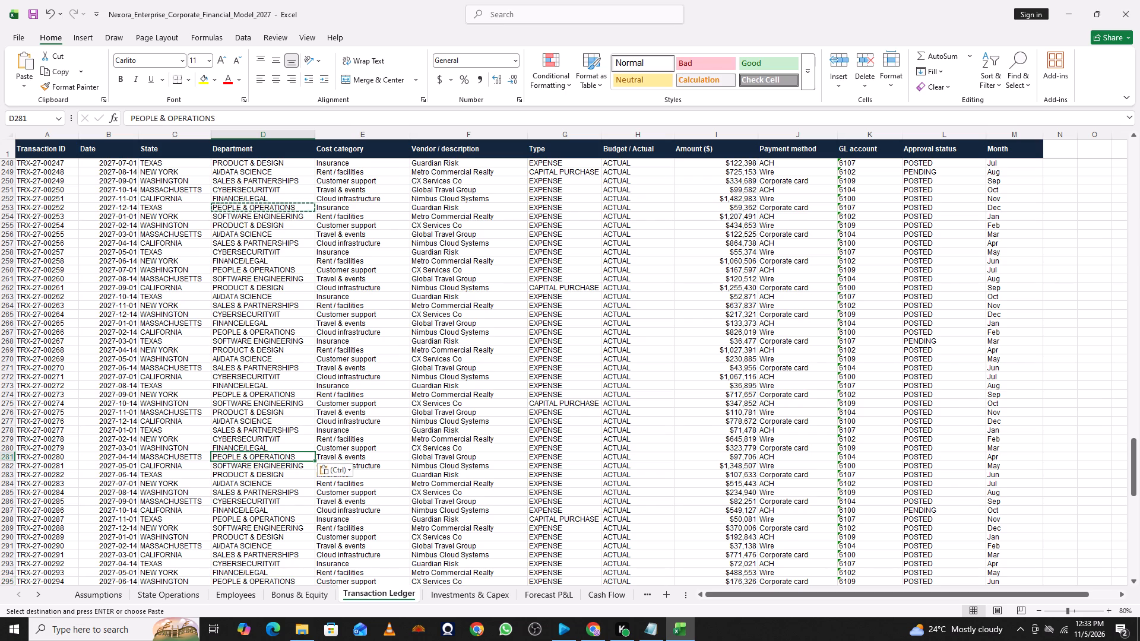
# Replace the People & Operations entries in Department cells D309, D302 and D316 with the copied PEOPLE & OPERATIONS text.
pyautogui.scroll(-5, 262, 523)
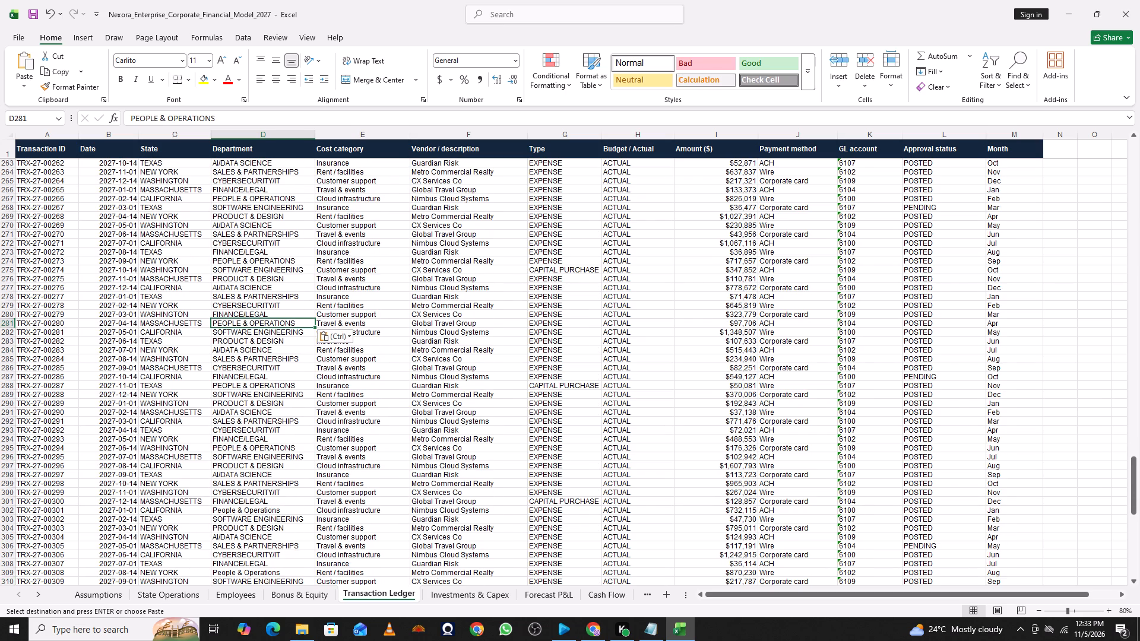
pyautogui.click(256, 573)
pyautogui.hotkey('ctrl', 'v')
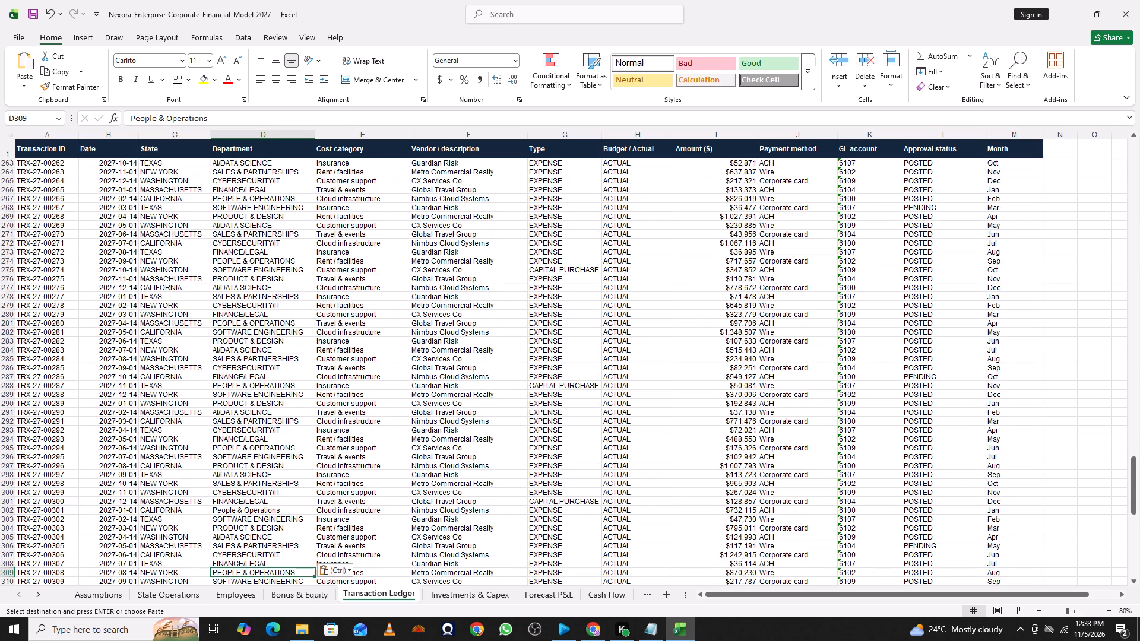
pyautogui.click(259, 512)
pyautogui.hotkey('ctrl', 'v')
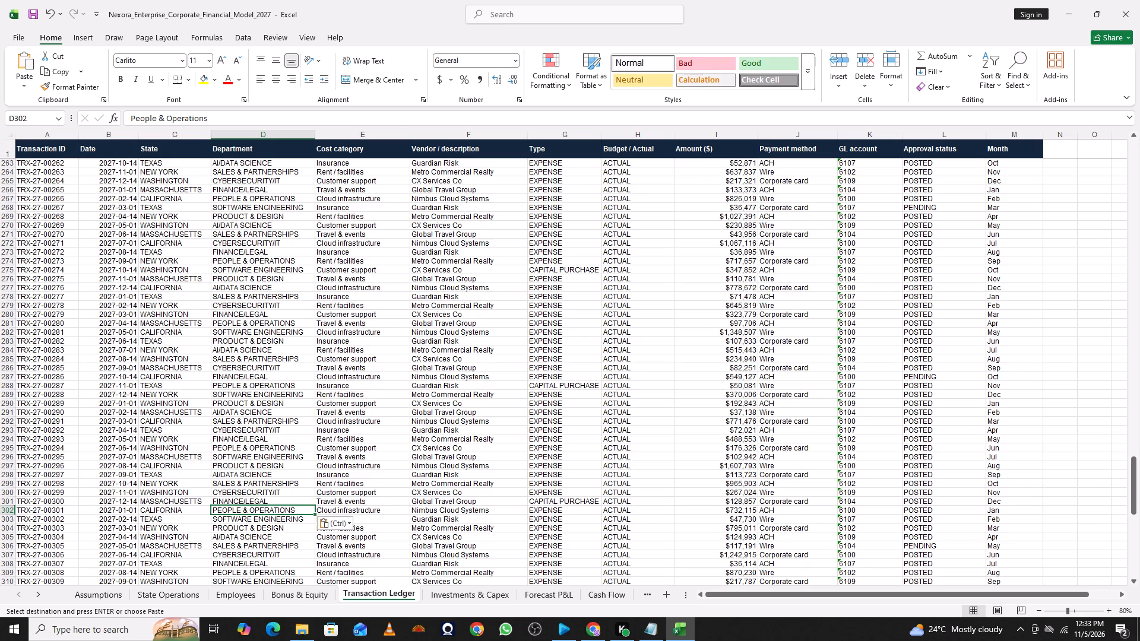
pyautogui.scroll(-5, 270, 421)
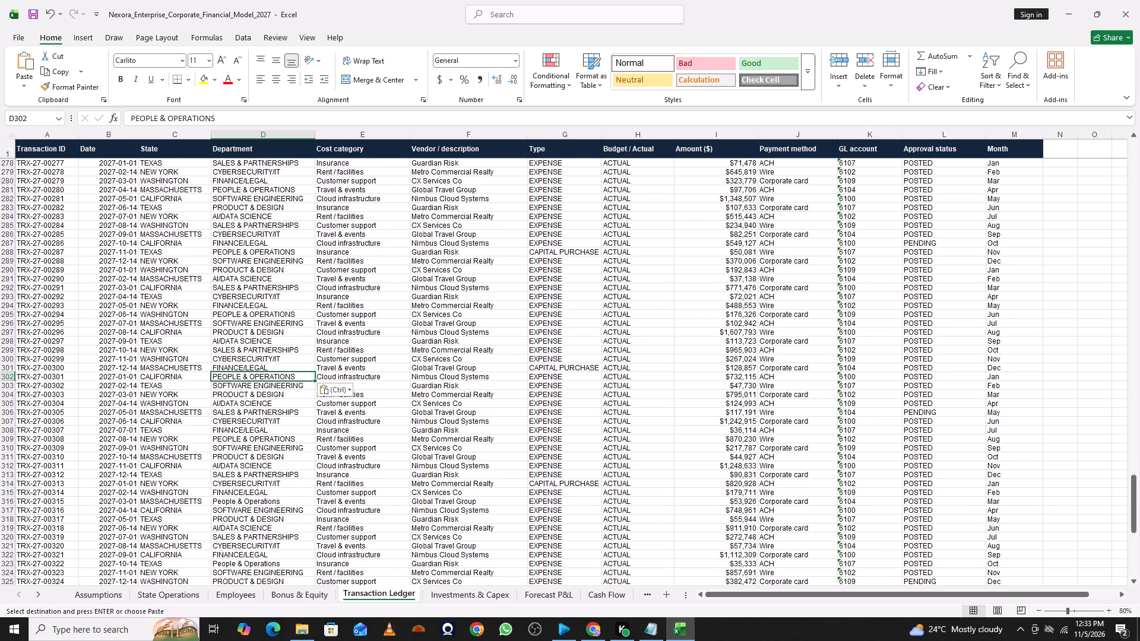
pyautogui.click(268, 503)
pyautogui.hotkey('ctrl', 'v')
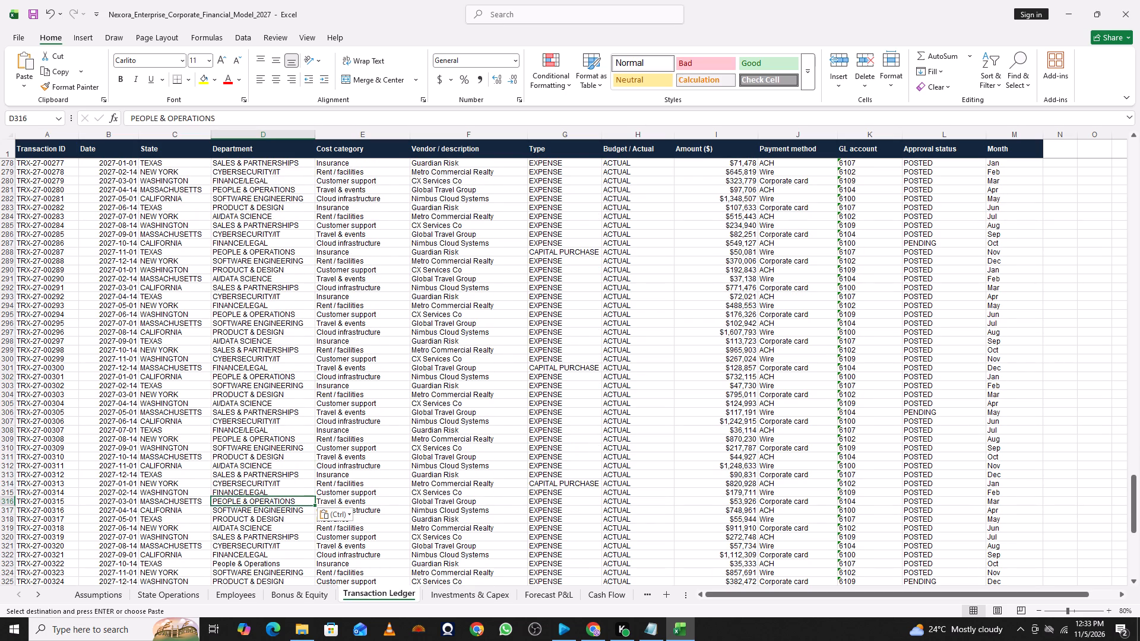
# Paste PEOPLE & OPERATIONS over the People & Operations entries in Department cells D330, D337, D358 and D351.
pyautogui.scroll(-4, 268, 502)
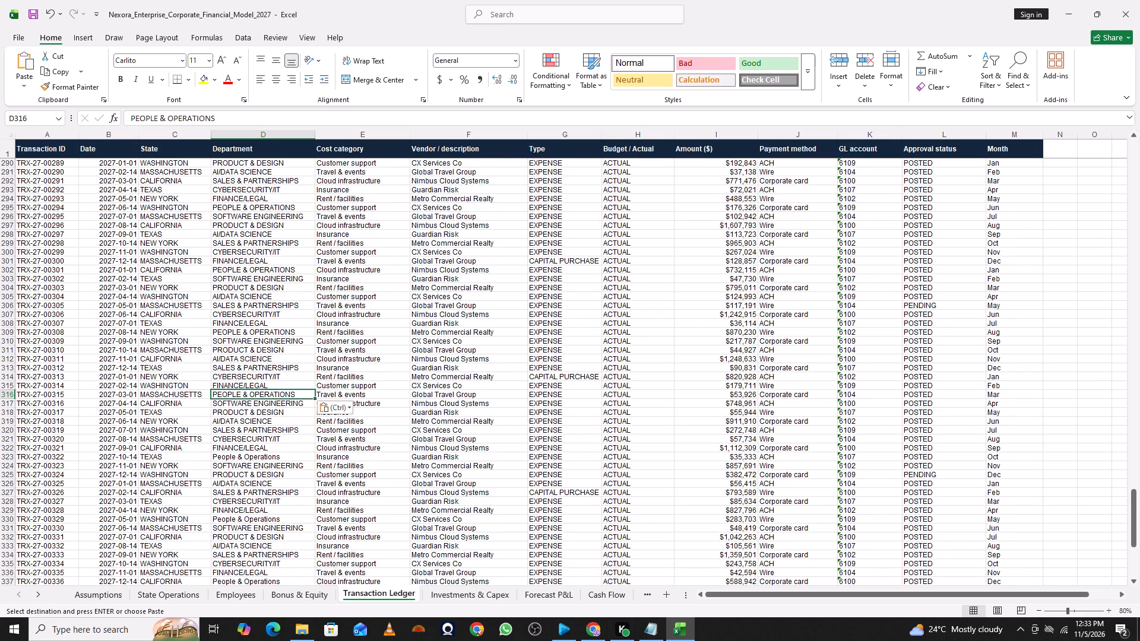
pyautogui.click(262, 522)
pyautogui.hotkey('ctrl', 'v')
pyautogui.click(258, 581)
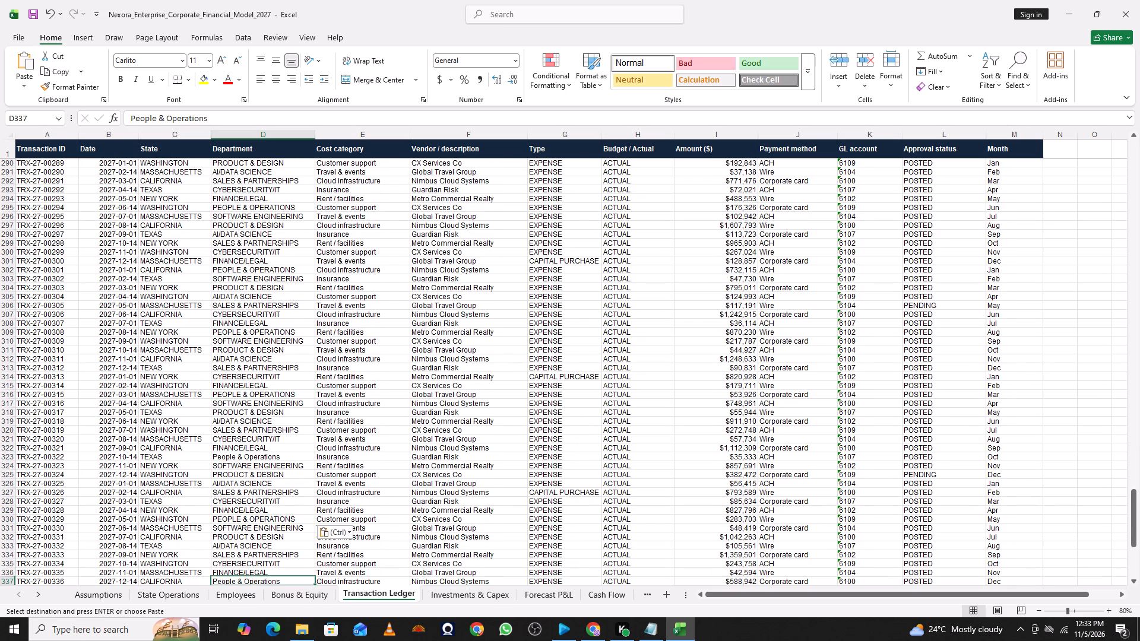
pyautogui.hotkey('ctrl', 'v')
pyautogui.scroll(-7, 289, 467)
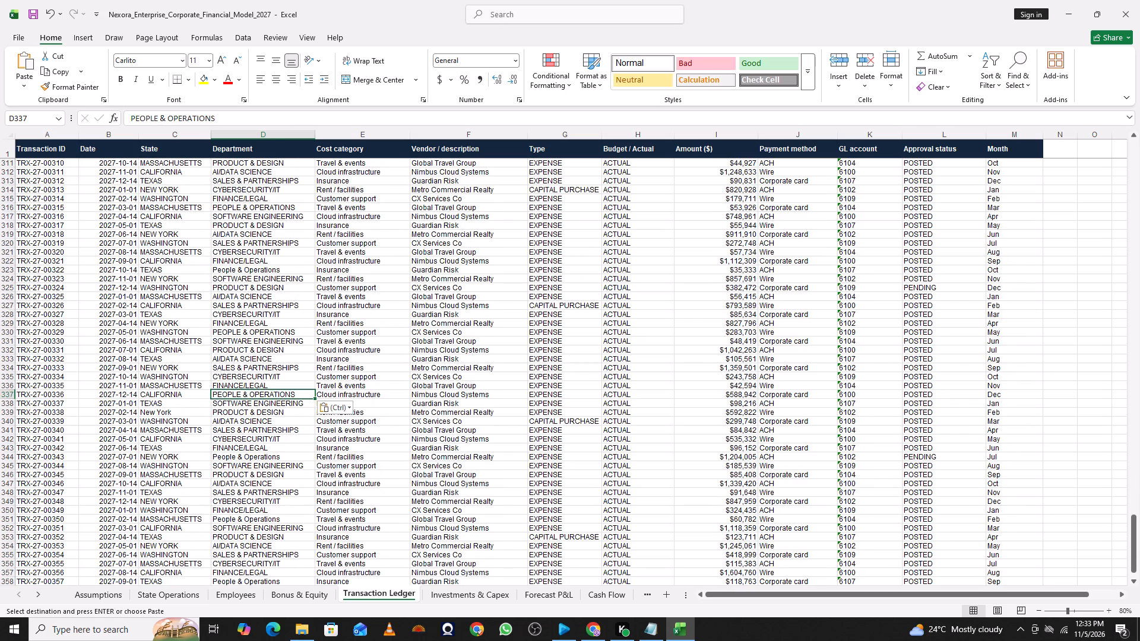
pyautogui.click(259, 582)
pyautogui.hotkey('ctrl', 'v')
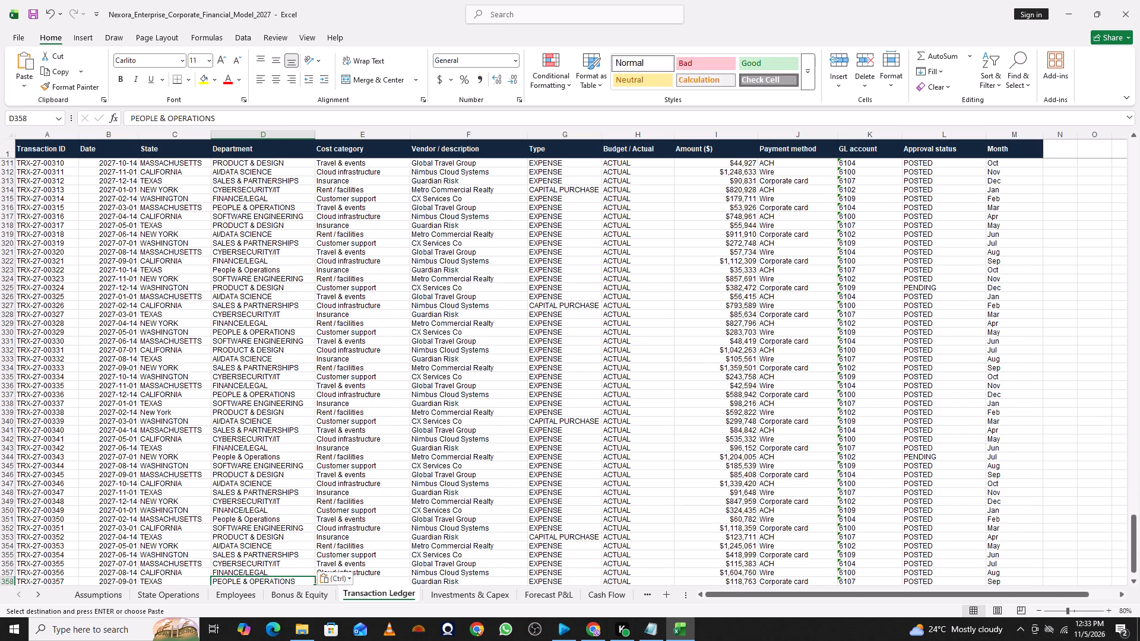
pyautogui.click(273, 519)
pyautogui.hotkey('ctrl', 'v')
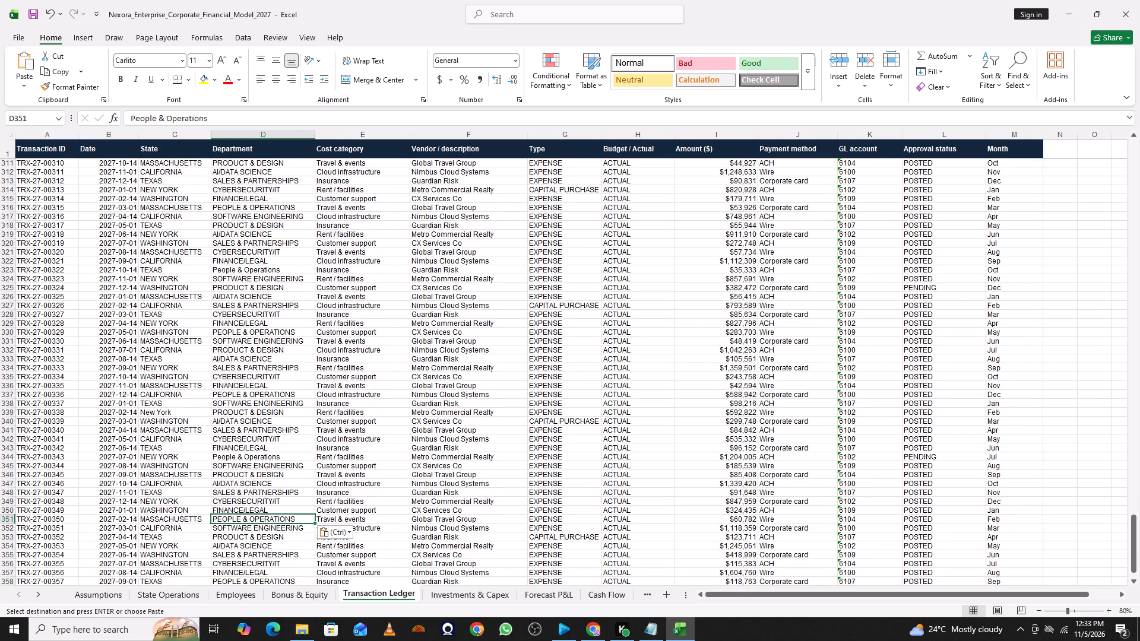
# Save the workbook with the Department changes made down to the end of the ledger.
pyautogui.scroll(-6, 274, 398)
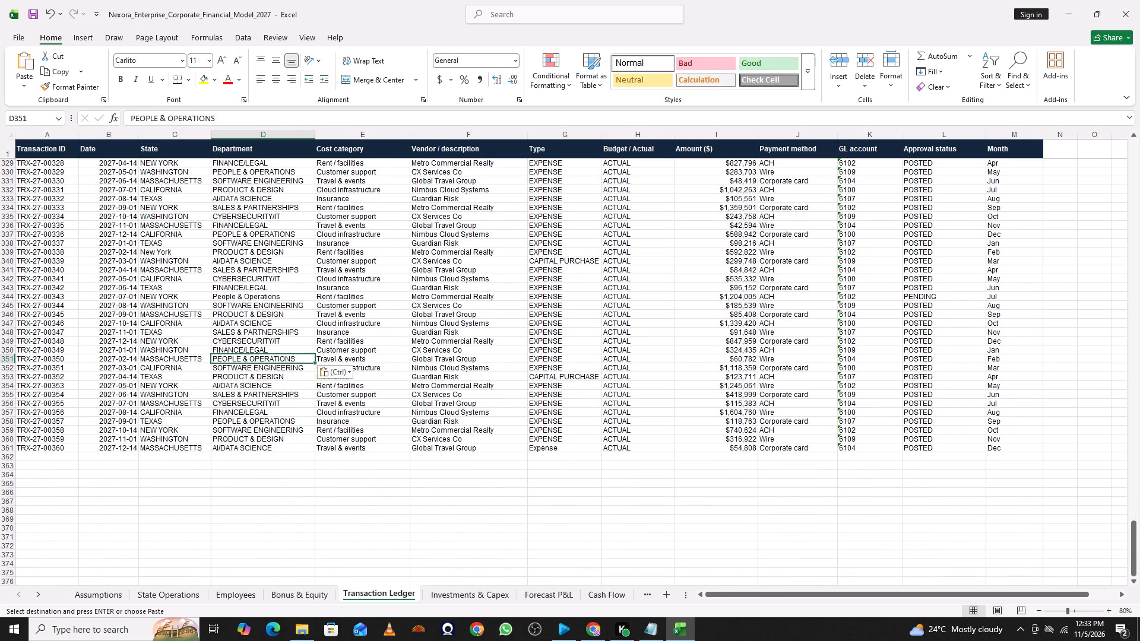
pyautogui.hotkey('ctrl', 's')
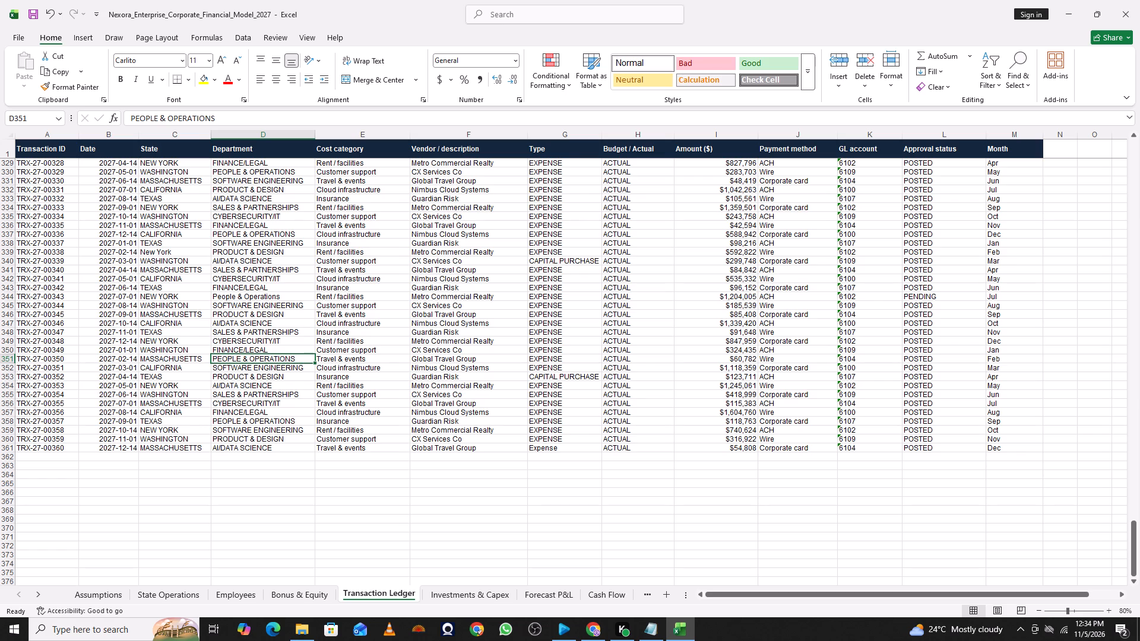
# Enter CUSTOMER SUPPORT in Cost category cell E25 near the start of the ledger and copy that text for reuse.
pyautogui.scroll(-1, 711, 359)
pyautogui.scroll(3, 711, 359)
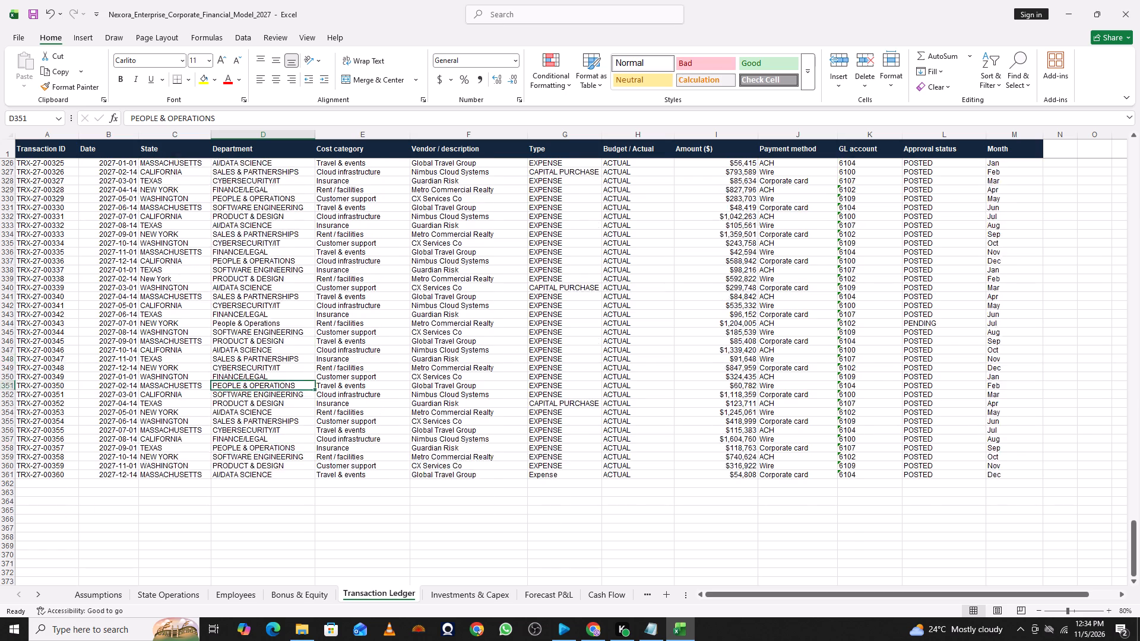
pyautogui.scroll(2, 711, 359)
pyautogui.scroll(18, 381, 322)
pyautogui.scroll(-1, 381, 322)
pyautogui.scroll(2, 381, 322)
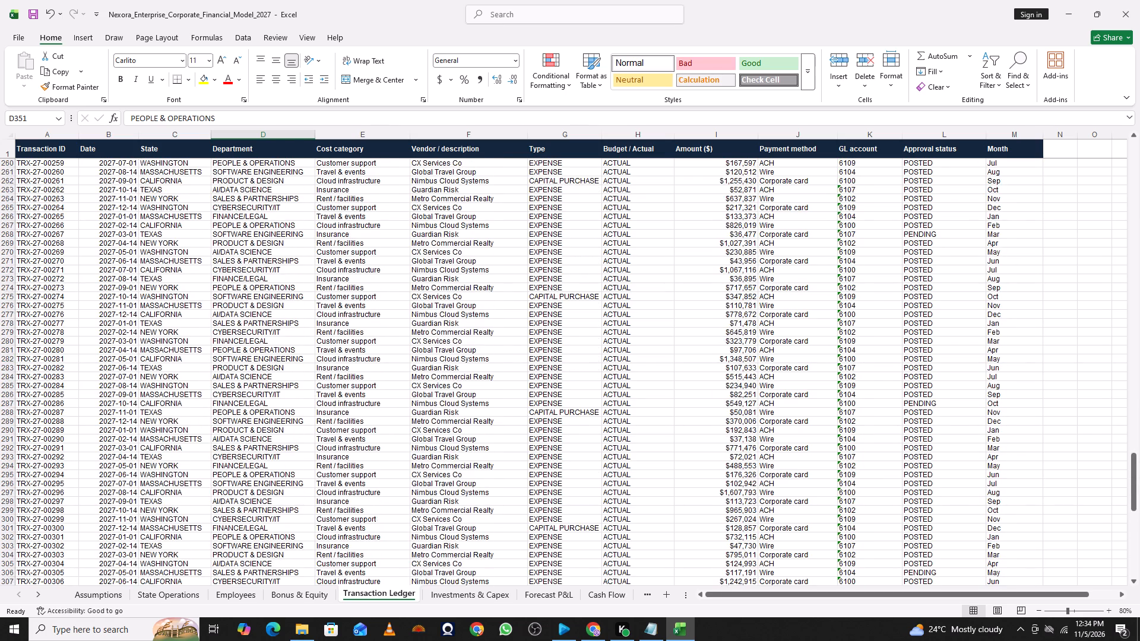
pyautogui.scroll(15, 381, 322)
pyautogui.scroll(16, 381, 322)
pyautogui.scroll(5, 377, 330)
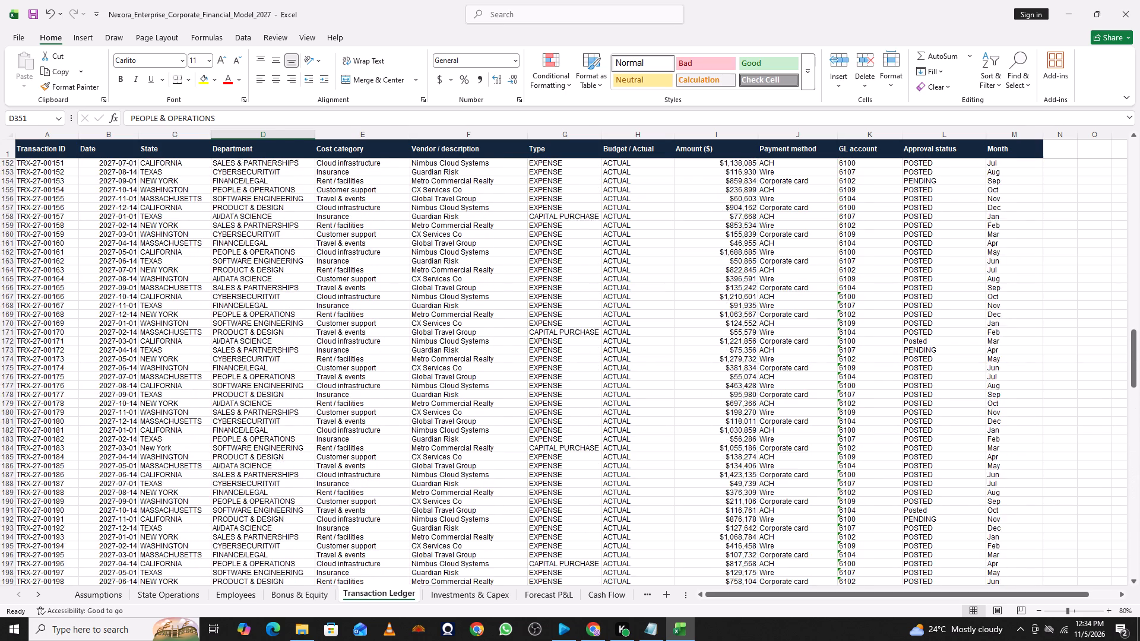
pyautogui.scroll(19, 377, 330)
pyautogui.scroll(16, 380, 320)
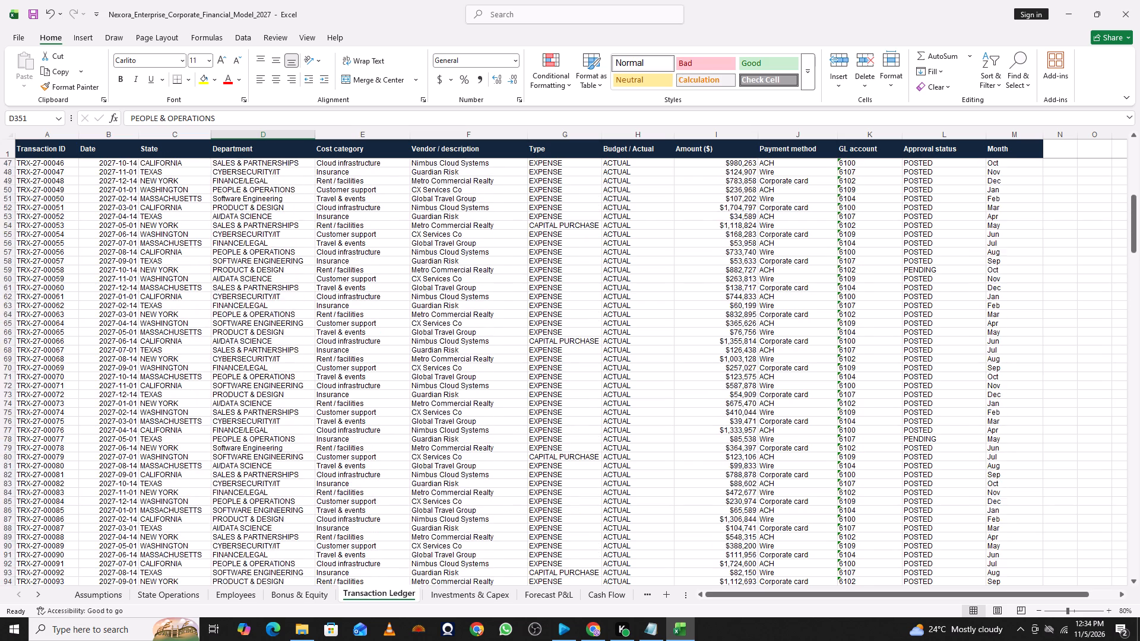
pyautogui.scroll(14, 383, 315)
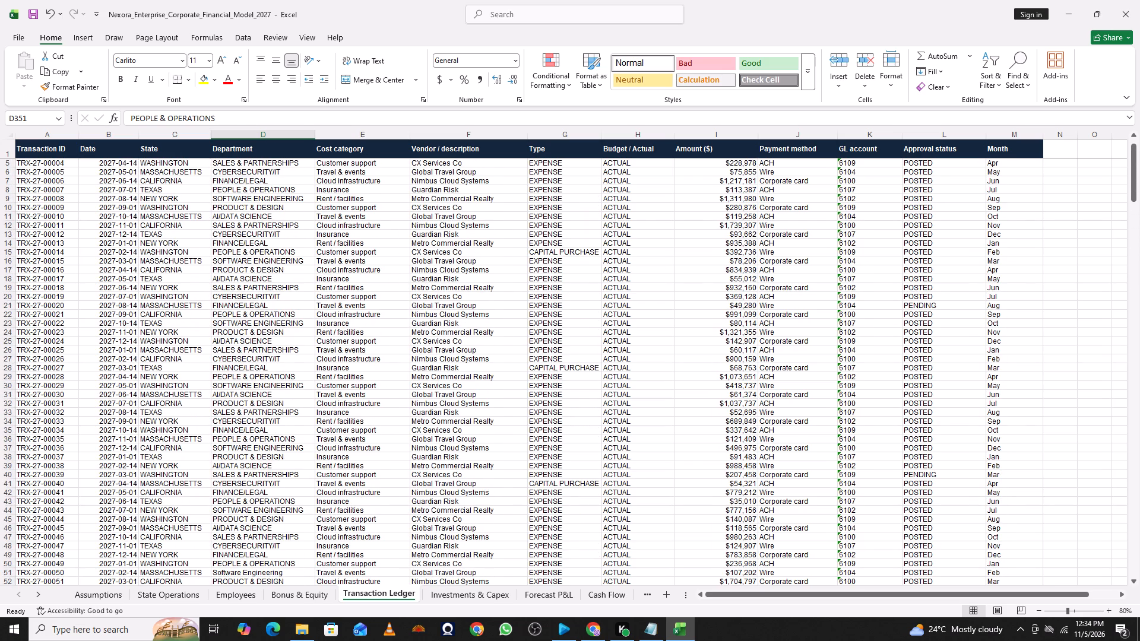
pyautogui.click(378, 342)
pyautogui.write('CUSTOMER SUPPORT')
pyautogui.hotkey('ctrl', 'a')
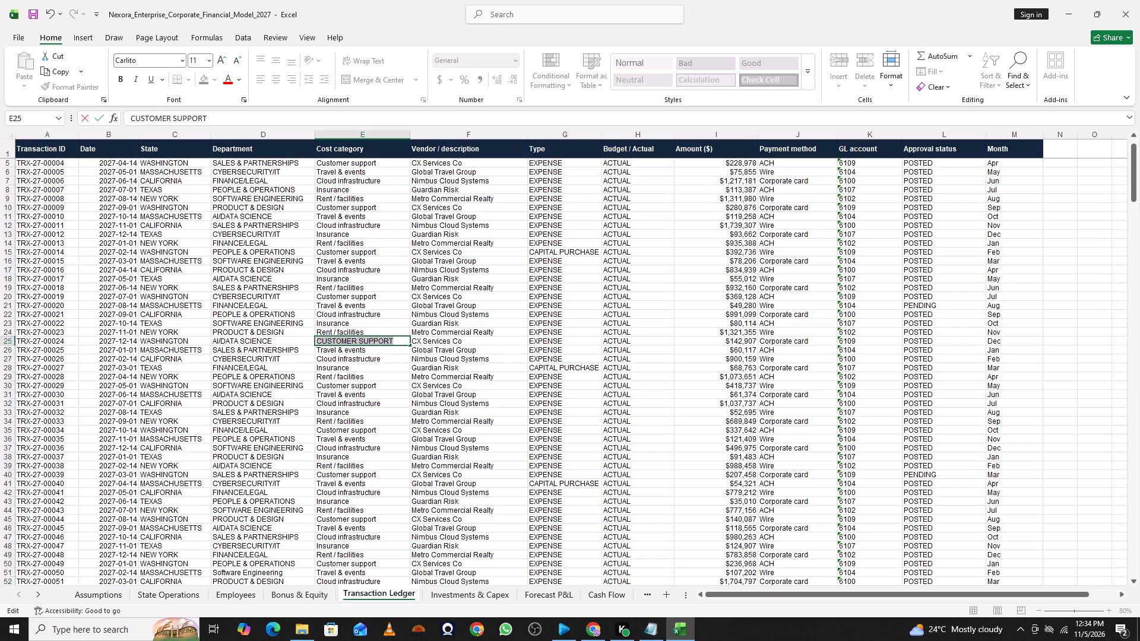
pyautogui.hotkey('ctrl', 'c')
# Paste CUSTOMER SUPPORT over the Customer support entries in Cost category cells E30, E40 and E45.
pyautogui.click(356, 388)
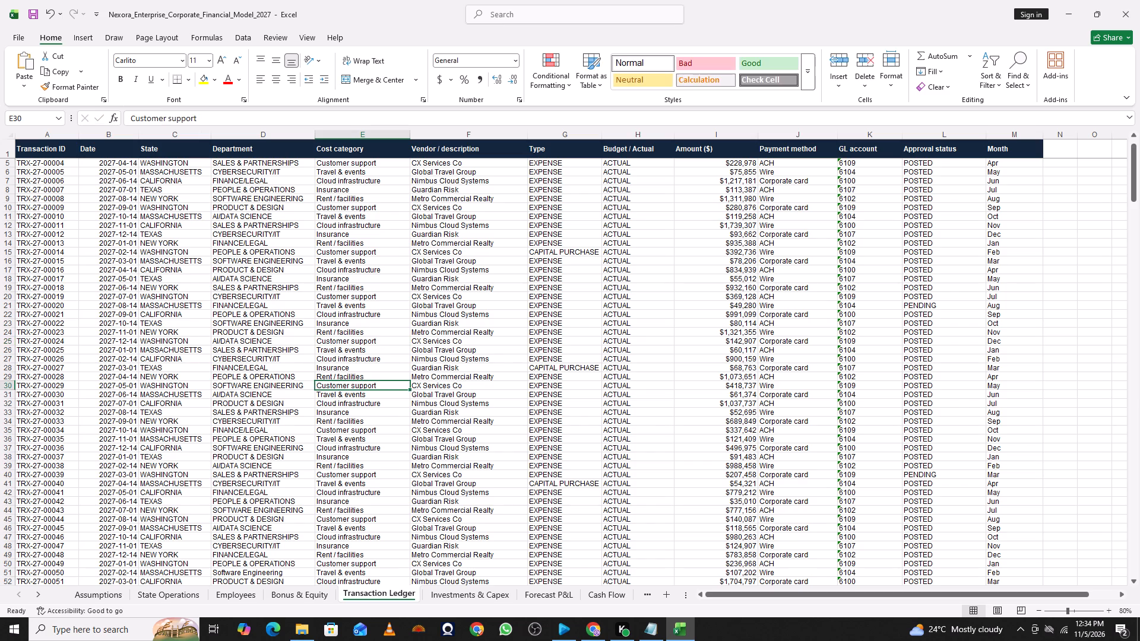
pyautogui.hotkey('ctrl', 'v')
pyautogui.click(360, 477)
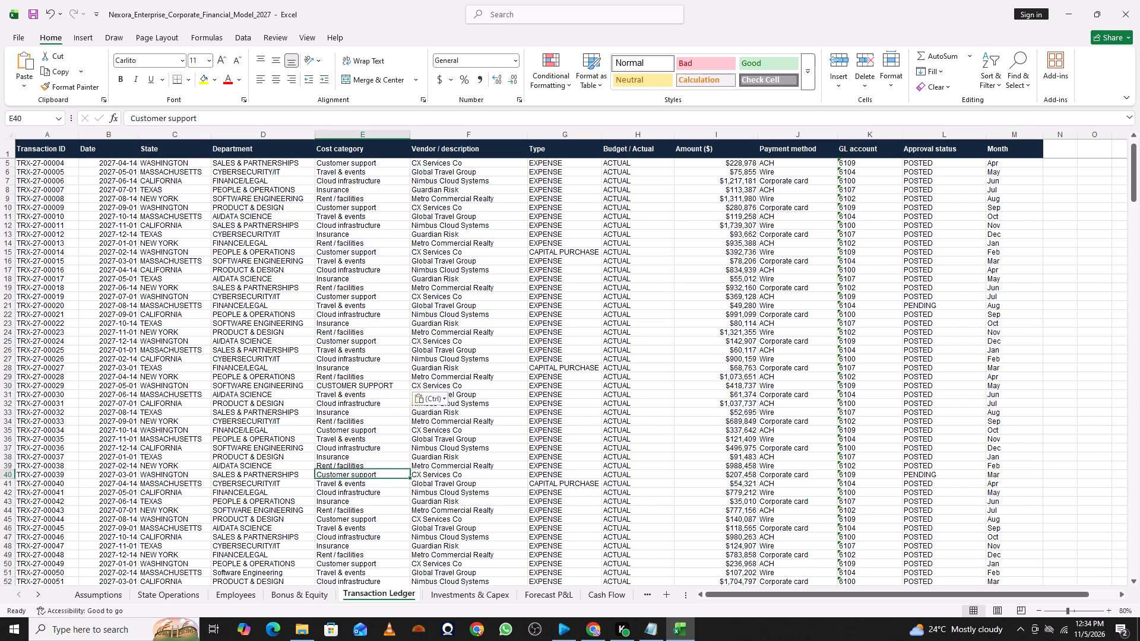
pyautogui.hotkey('ctrl', 'v')
pyautogui.click(359, 521)
pyautogui.hotkey('ctrl', 'v')
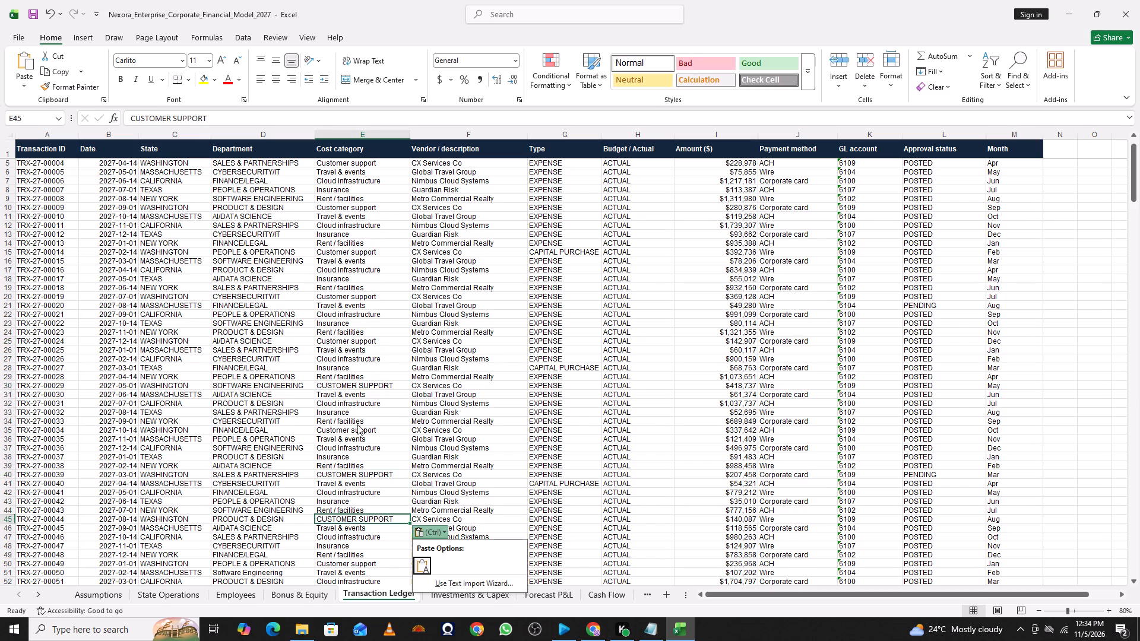
# Paste CUSTOMER SUPPORT over the Customer support entries in Cost category cells E25, E20, E15, E10 and E5.
pyautogui.click(366, 341)
pyautogui.click(366, 341)
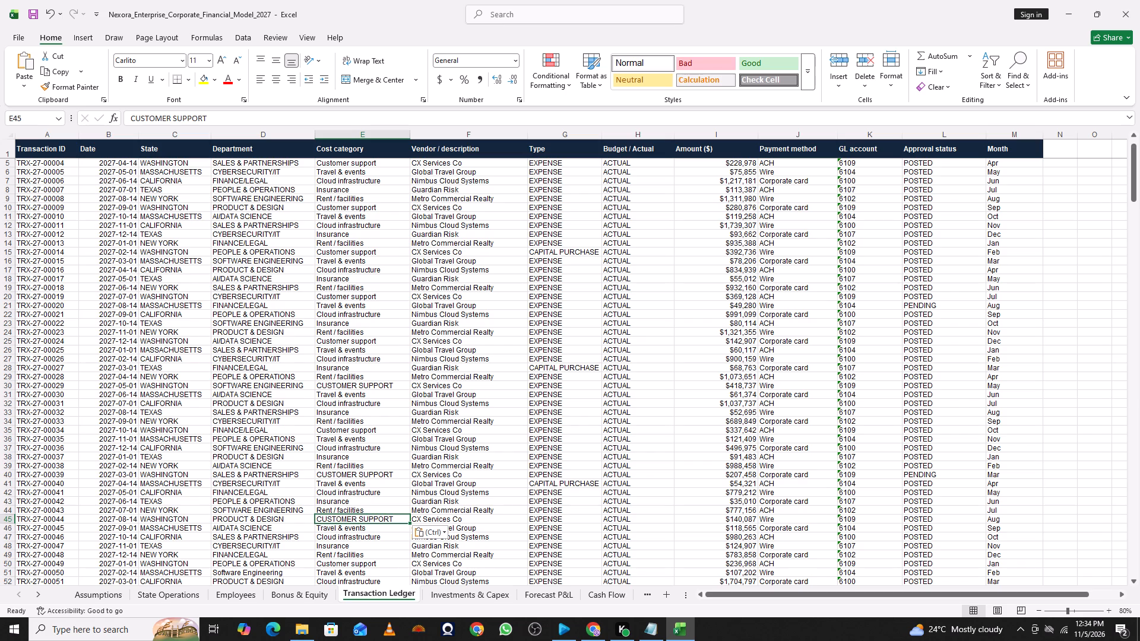
pyautogui.click(366, 341)
pyautogui.hotkey('ctrl', 'v')
pyautogui.click(376, 299)
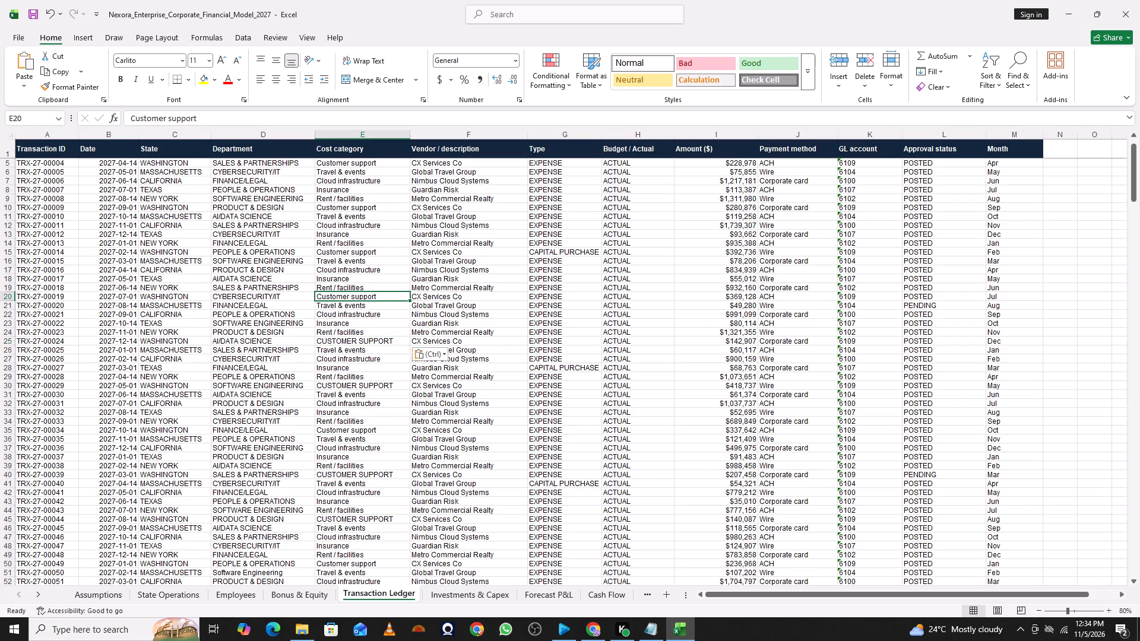
pyautogui.hotkey('ctrl', 'v')
pyautogui.click(377, 254)
pyautogui.hotkey('ctrl', 'v')
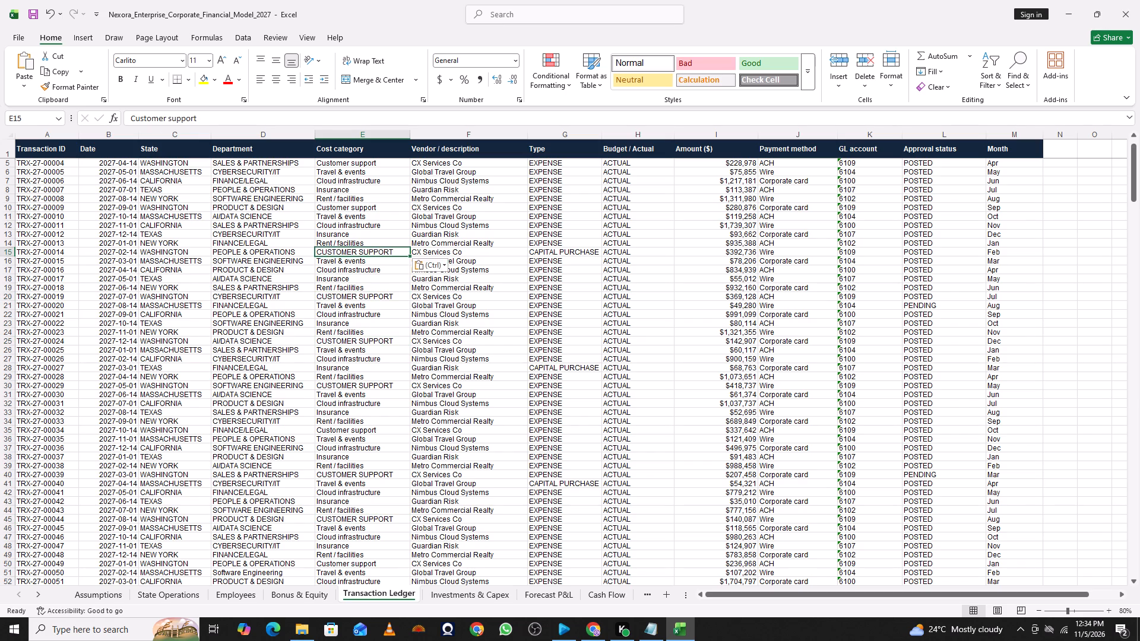
pyautogui.click(379, 211)
pyautogui.hotkey('ctrl', 'v')
pyautogui.click(384, 161)
pyautogui.hotkey('ctrl', 'v')
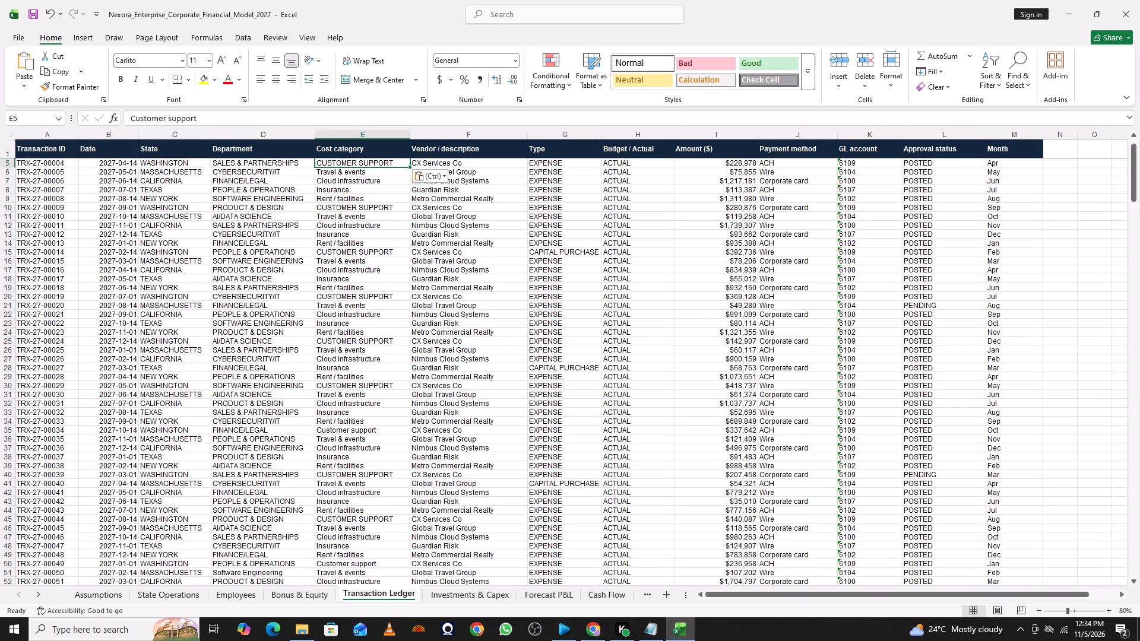
# Paste CUSTOMER SUPPORT over the Customer support entries in Cost category cells E50, E35, E55, E60 and E65.
pyautogui.click(362, 563)
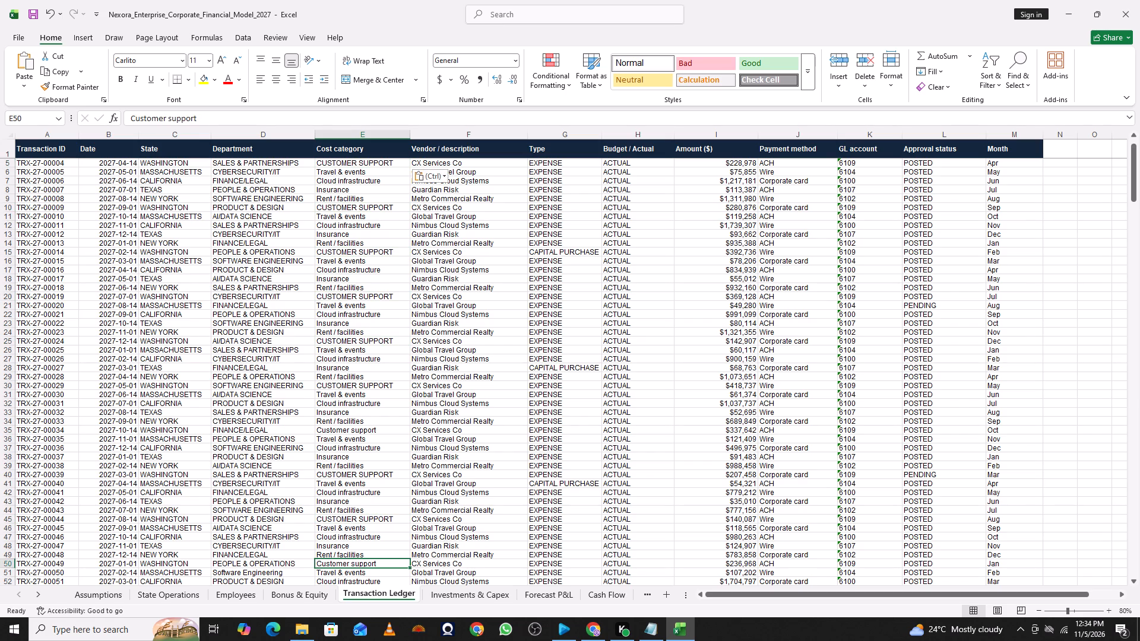
pyautogui.hotkey('ctrl', 'v')
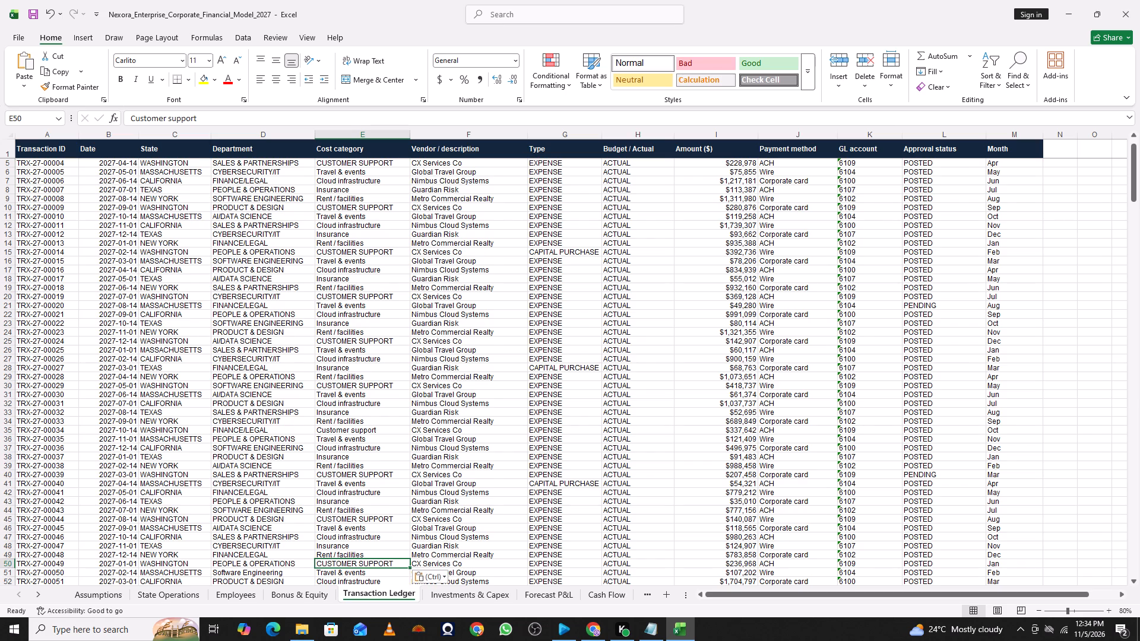
pyautogui.scroll(-1, 377, 446)
pyautogui.click(375, 407)
pyautogui.hotkey('ctrl', 'v')
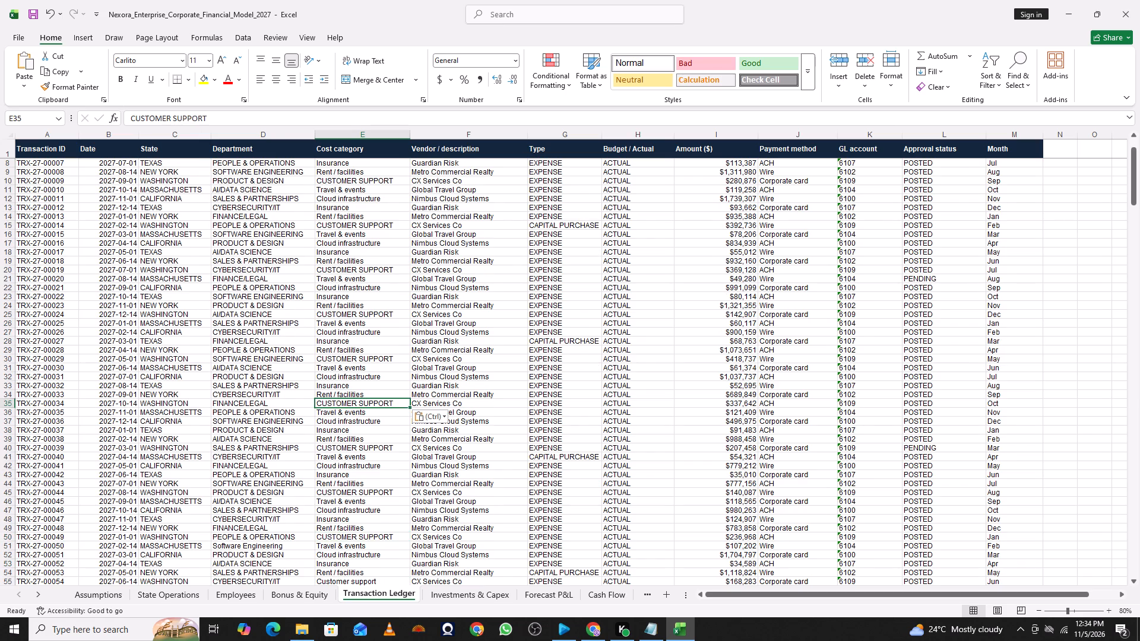
pyautogui.scroll(-4, 374, 456)
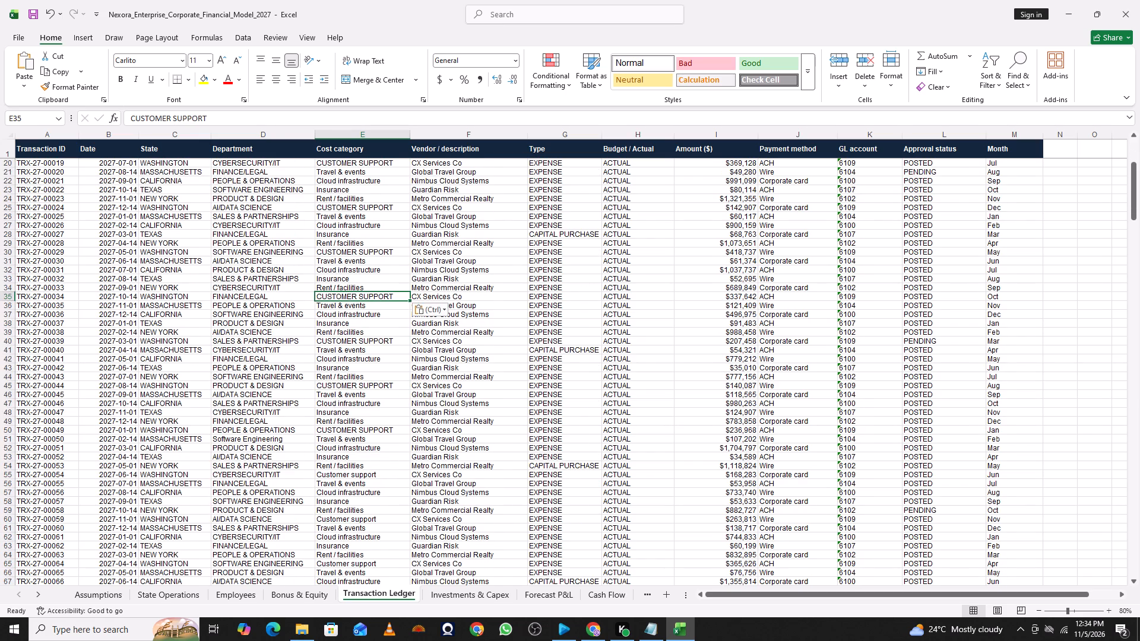
pyautogui.click(368, 476)
pyautogui.hotkey('ctrl', 'v')
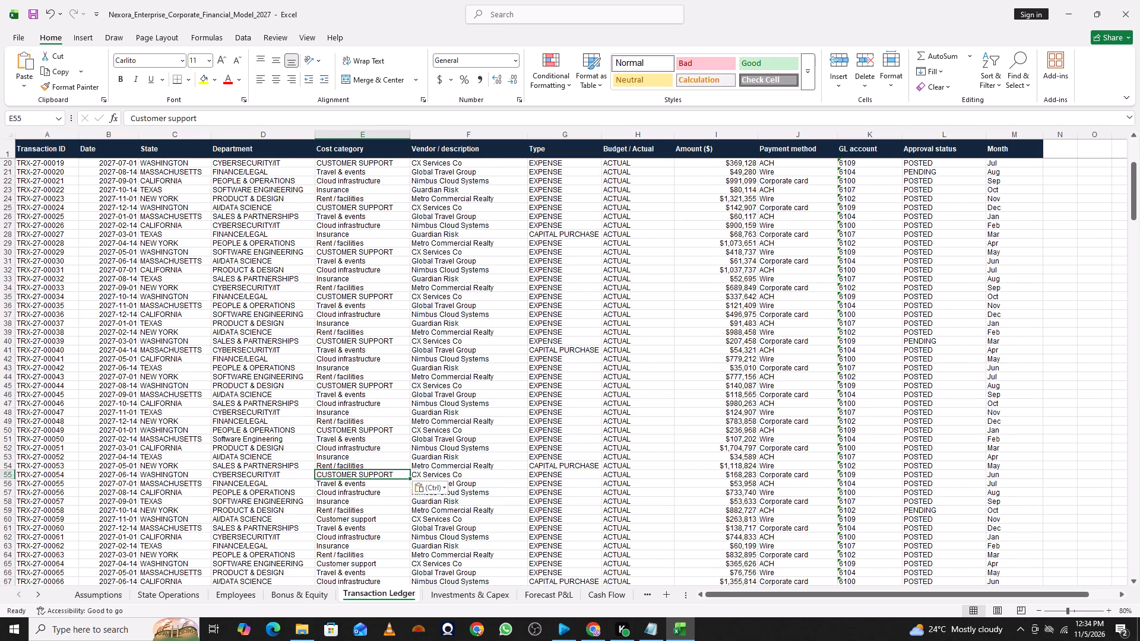
pyautogui.click(371, 519)
pyautogui.hotkey('ctrl', 'v')
pyautogui.click(372, 564)
pyautogui.hotkey('ctrl', 'v')
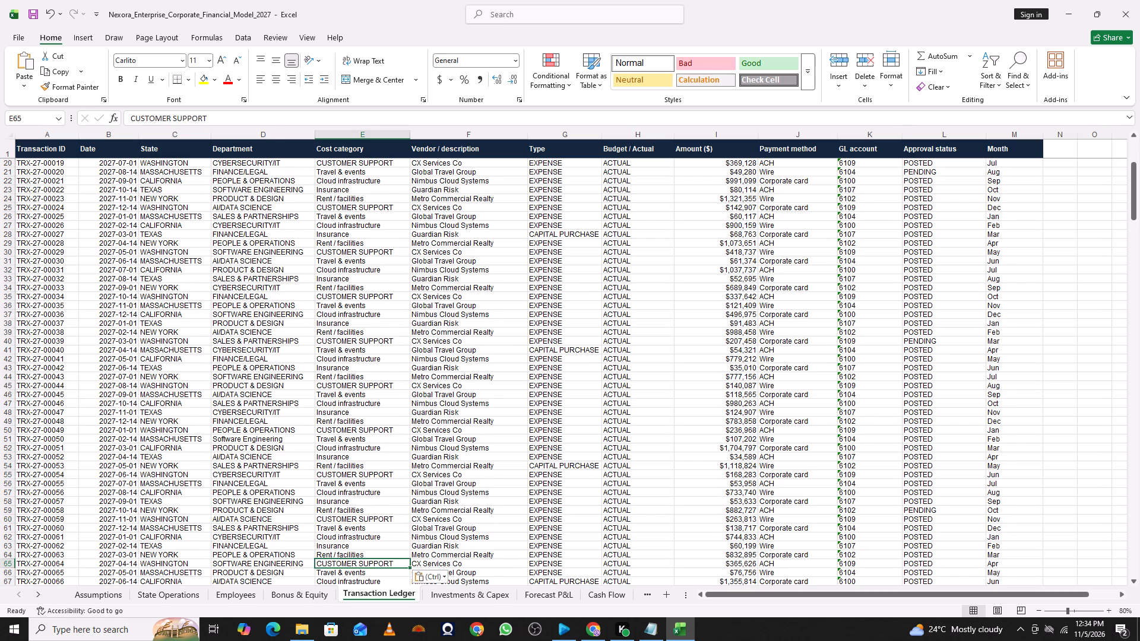
# Paste CUSTOMER SUPPORT over the Customer support entries in Cost category cells E75, E70, E80 and E85.
pyautogui.scroll(-6, 375, 535)
pyautogui.click(369, 493)
pyautogui.hotkey('ctrl', 'v')
pyautogui.click(367, 450)
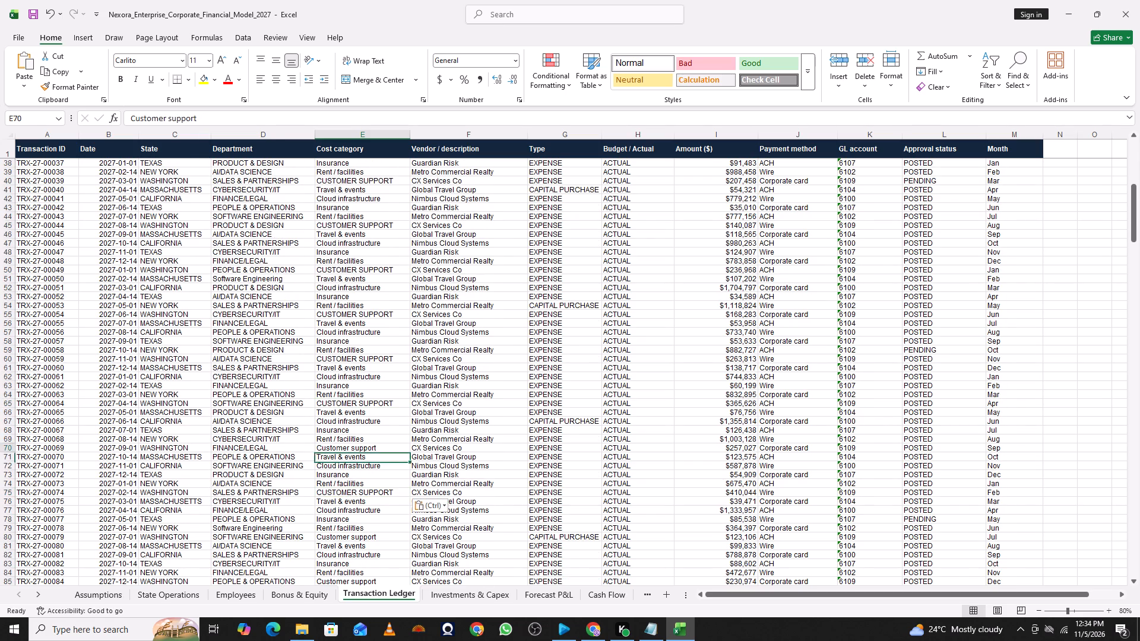
pyautogui.hotkey('ctrl', 'v')
pyautogui.click(366, 535)
pyautogui.hotkey('ctrl', 'v')
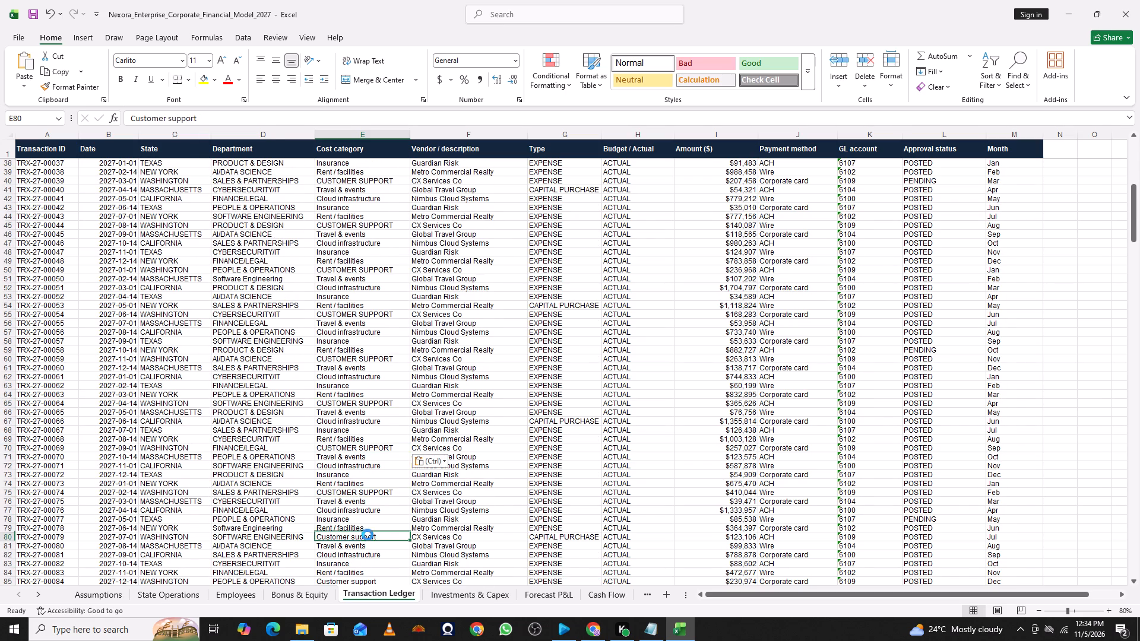
pyautogui.click(373, 582)
pyautogui.hotkey('ctrl', 'v')
# Paste CUSTOMER SUPPORT over the Customer support entries in Cost category cells E90, E95, E100 and E105.
pyautogui.scroll(-7, 375, 490)
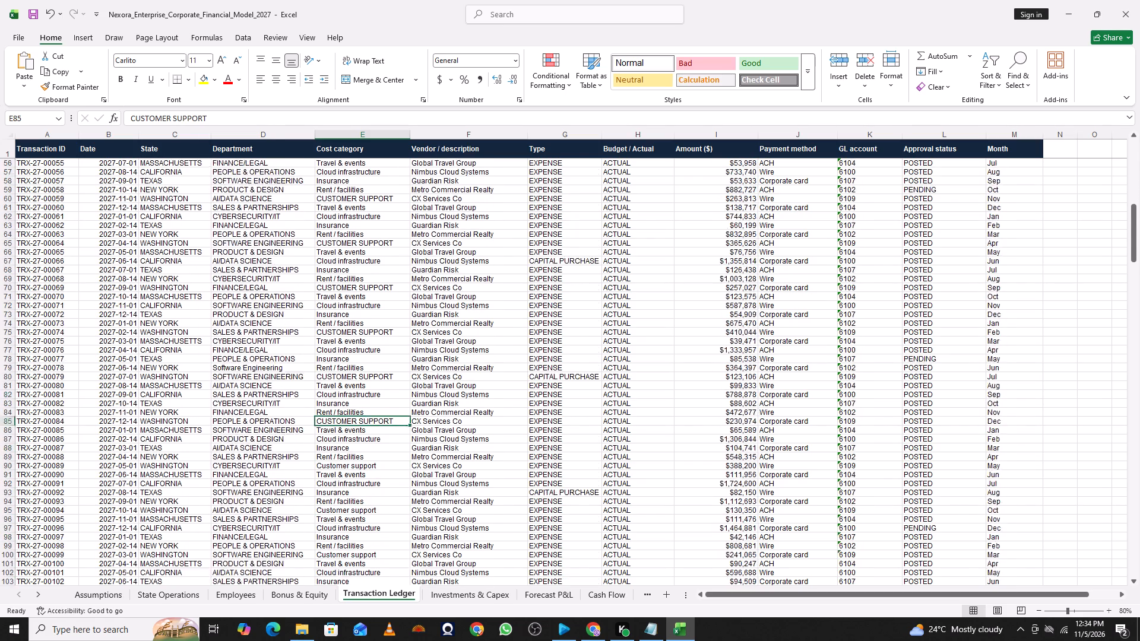
pyautogui.click(357, 440)
pyautogui.hotkey('ctrl', 'v')
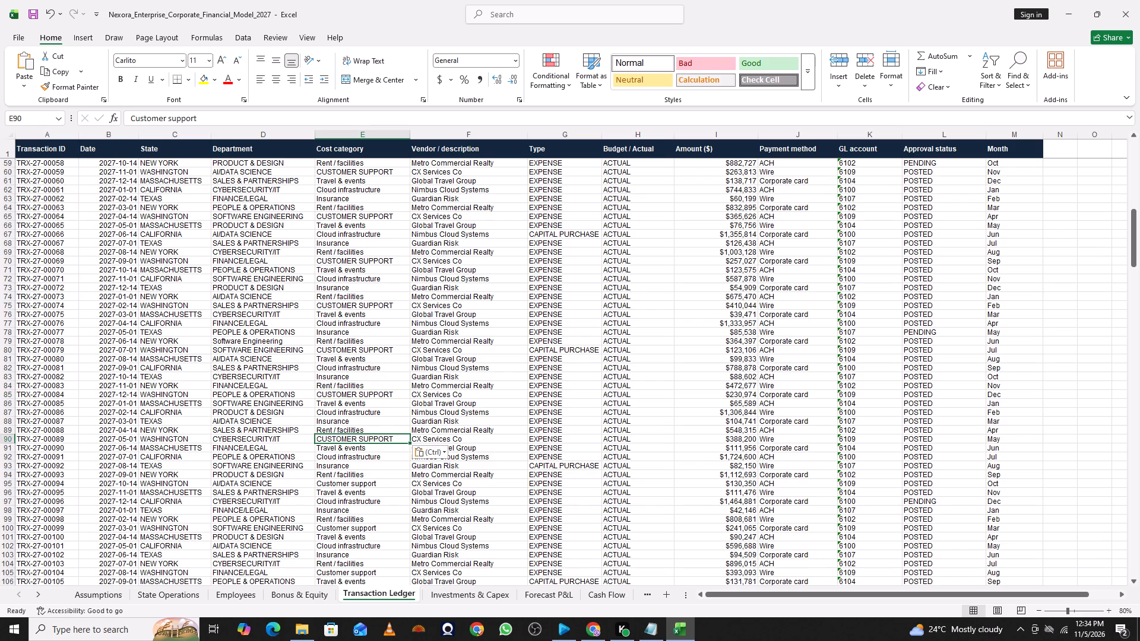
pyautogui.click(360, 483)
pyautogui.hotkey('ctrl', 'v')
pyautogui.click(362, 528)
pyautogui.hotkey('ctrl', 'v')
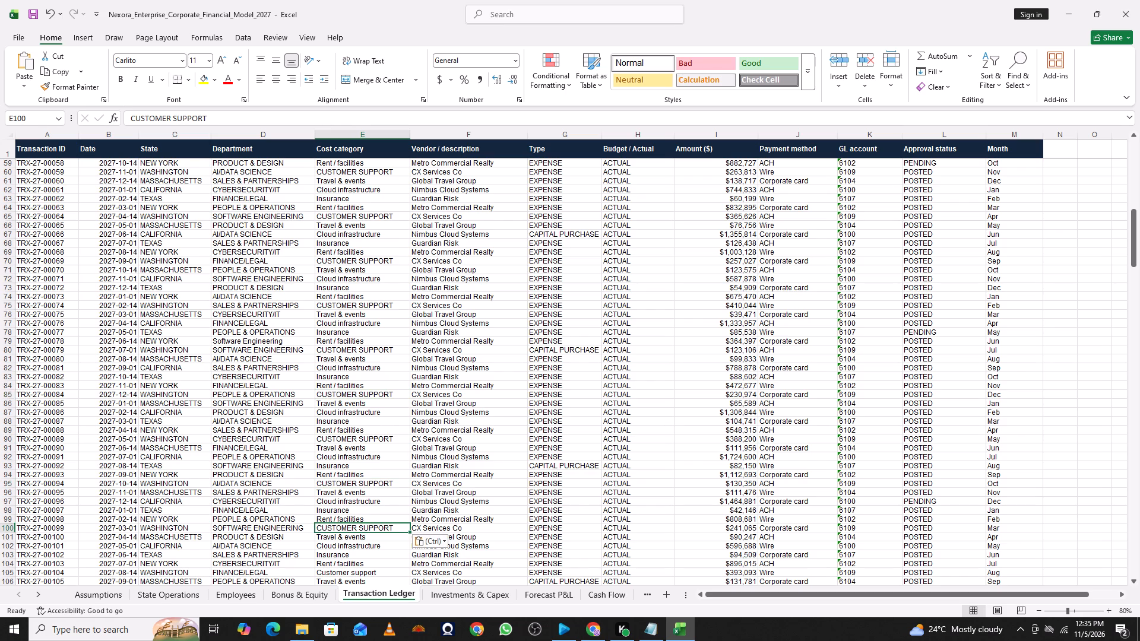
pyautogui.click(362, 572)
pyautogui.hotkey('ctrl', 'v')
# Paste CUSTOMER SUPPORT over the Customer support entries in Cost category cells E115, E110, E120 and E125.
pyautogui.scroll(-7, 371, 519)
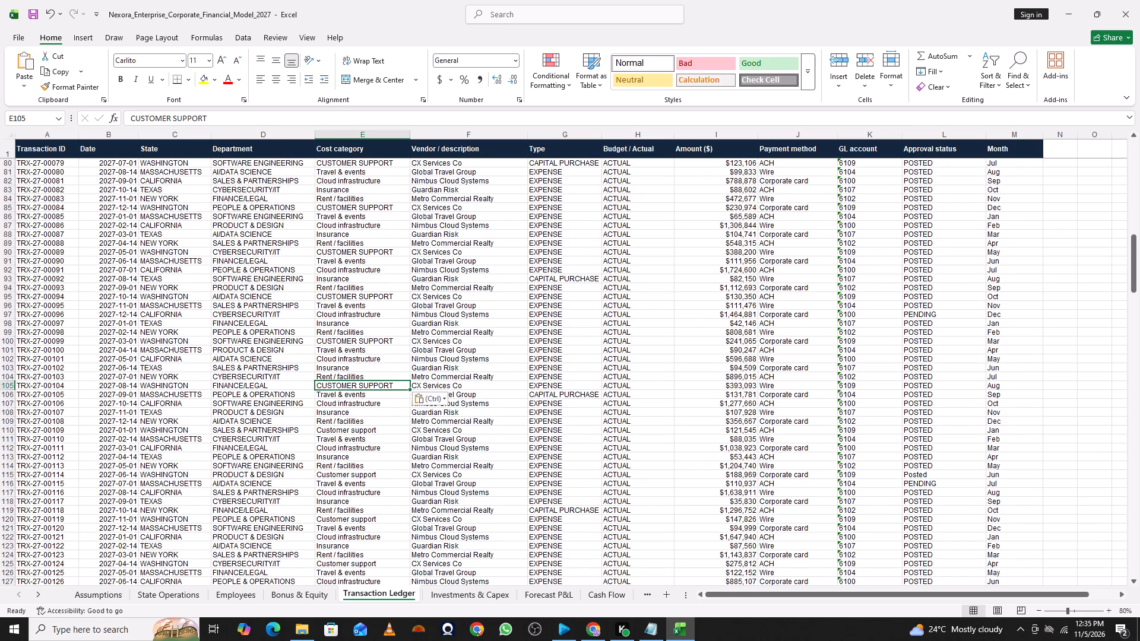
pyautogui.click(365, 477)
pyautogui.hotkey('ctrl', 'v')
pyautogui.click(369, 433)
pyautogui.hotkey('ctrl', 'v')
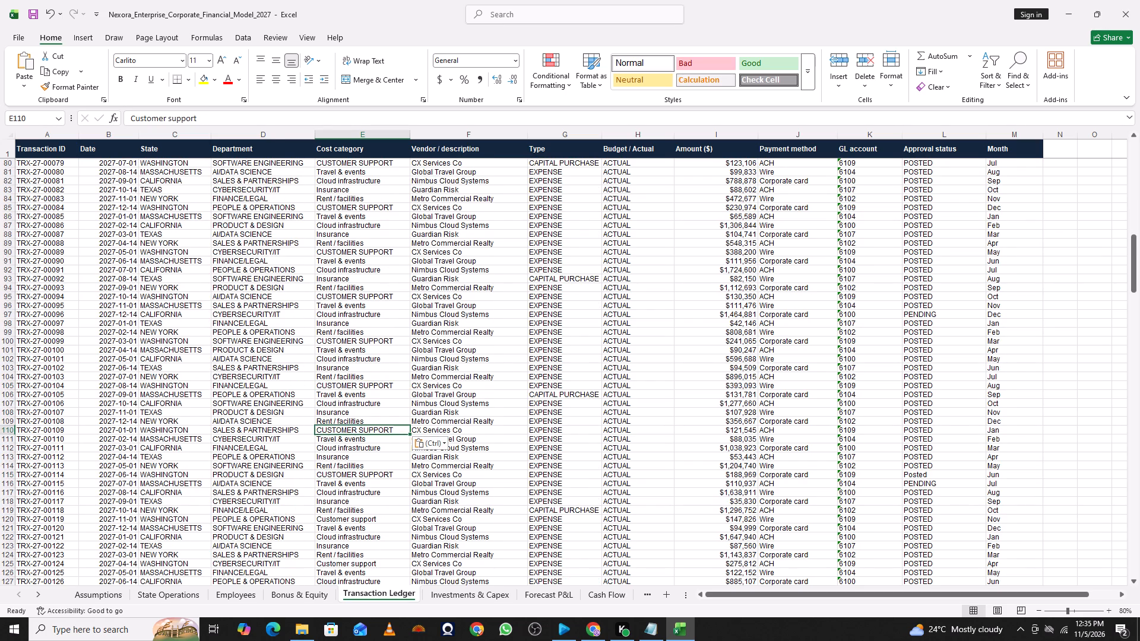
pyautogui.click(369, 519)
pyautogui.hotkey('ctrl', 'v')
pyautogui.click(370, 564)
pyautogui.hotkey('ctrl', 'v')
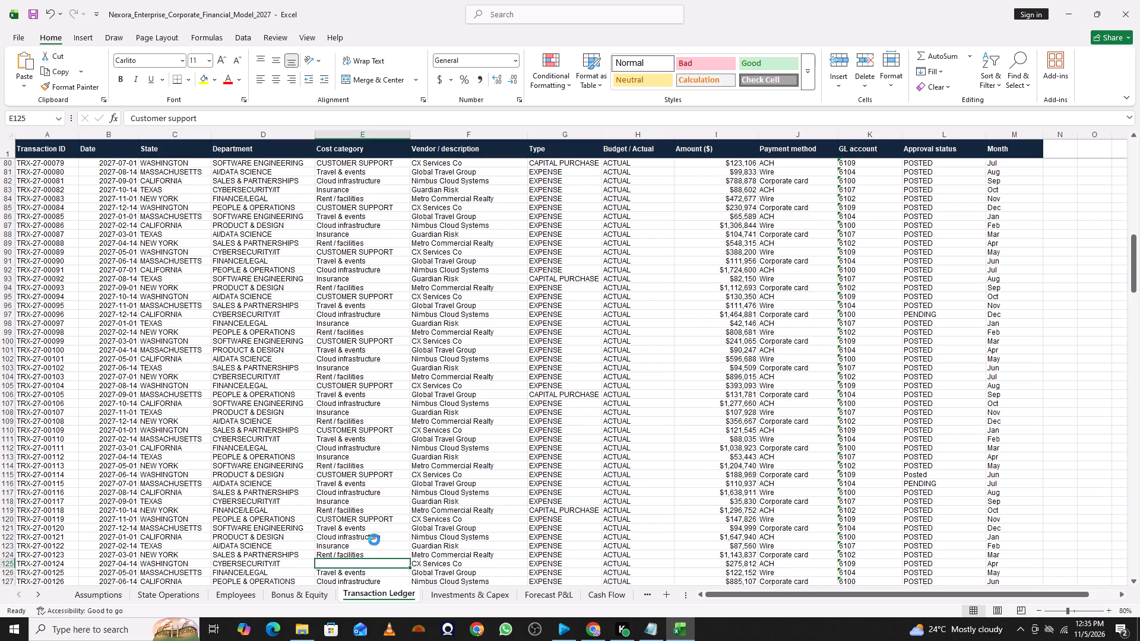
# Paste CUSTOMER SUPPORT over the Customer support entries in Cost category cells E130, E135 and E140.
pyautogui.scroll(-4, 386, 485)
pyautogui.scroll(1, 386, 485)
pyautogui.scroll(-2, 386, 485)
pyautogui.click(378, 476)
pyautogui.hotkey('ctrl', 'v')
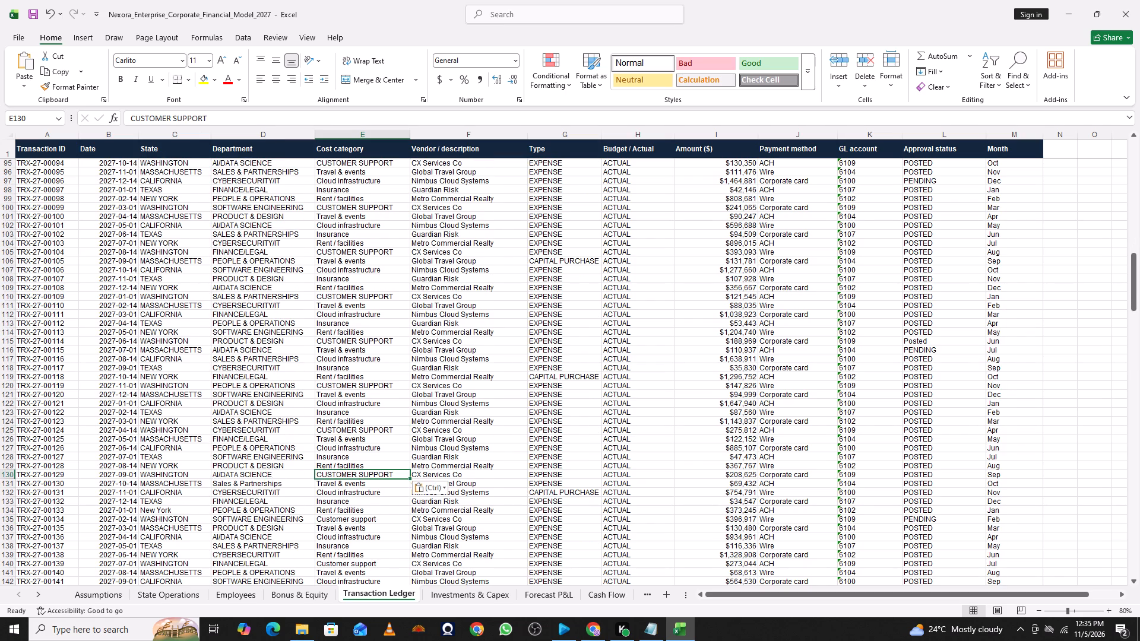
pyautogui.click(373, 519)
pyautogui.hotkey('ctrl', 'v')
pyautogui.click(372, 564)
pyautogui.hotkey('ctrl', 'v')
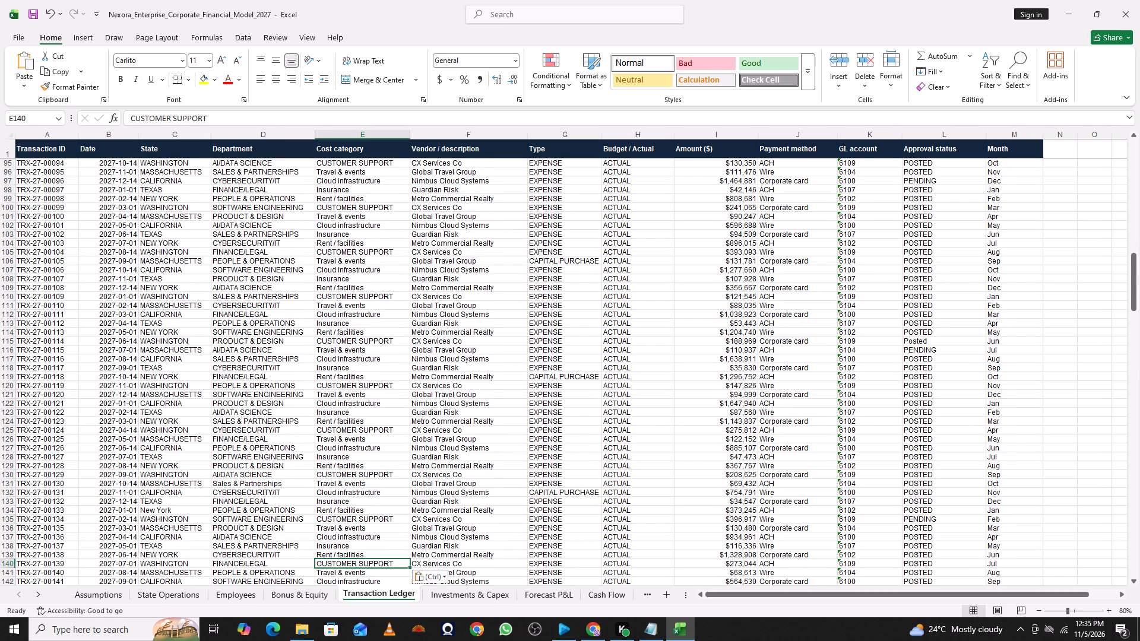
# Paste CUSTOMER SUPPORT over the Customer support entries in Cost category cells E150, E145 and E155.
pyautogui.scroll(-6, 375, 542)
pyautogui.click(373, 494)
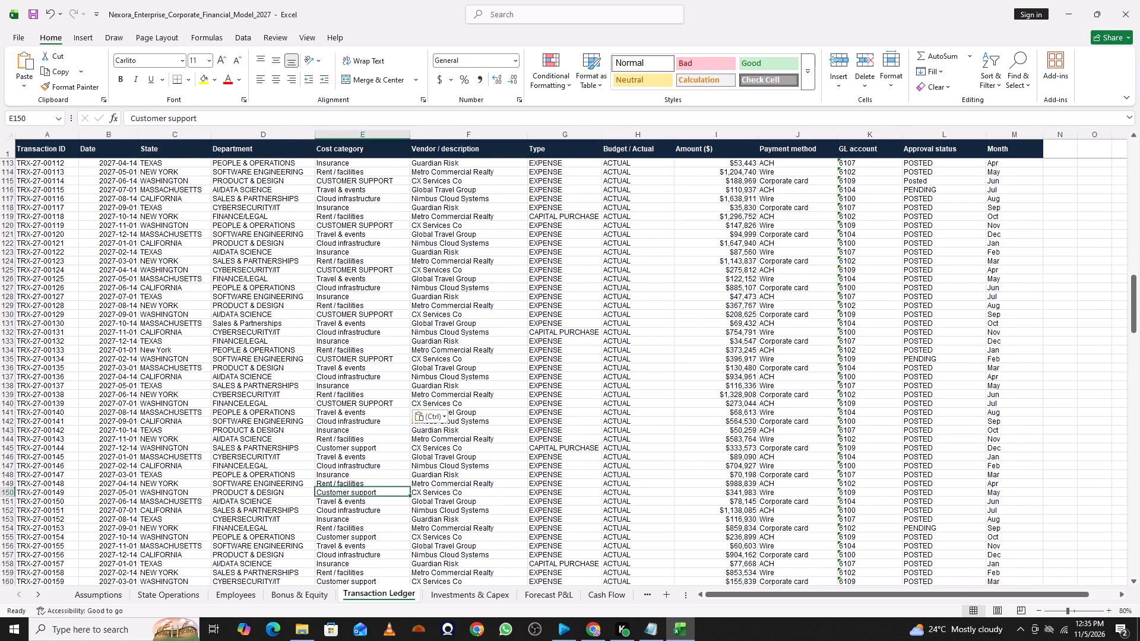
pyautogui.hotkey('ctrl', 'v')
pyautogui.click(371, 447)
pyautogui.hotkey('ctrl', 'v')
pyautogui.click(368, 536)
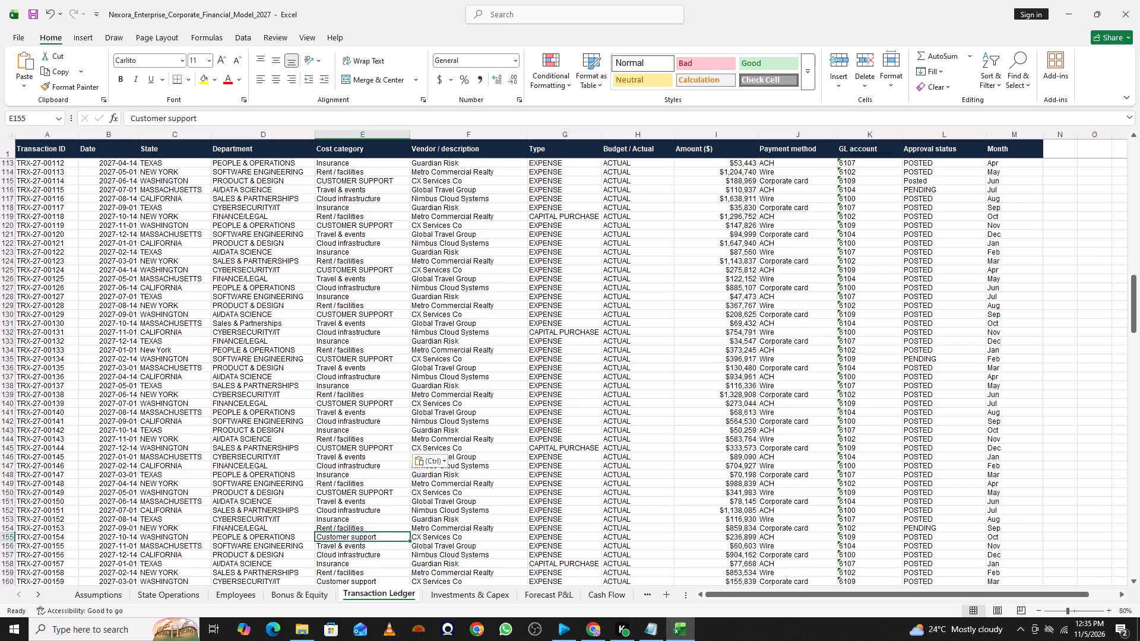
pyautogui.hotkey('ctrl', 'v')
# Paste CUSTOMER SUPPORT into Cost category cells E166, E160, E170 and E175.
pyautogui.scroll(-6, 370, 528)
pyautogui.click(373, 471)
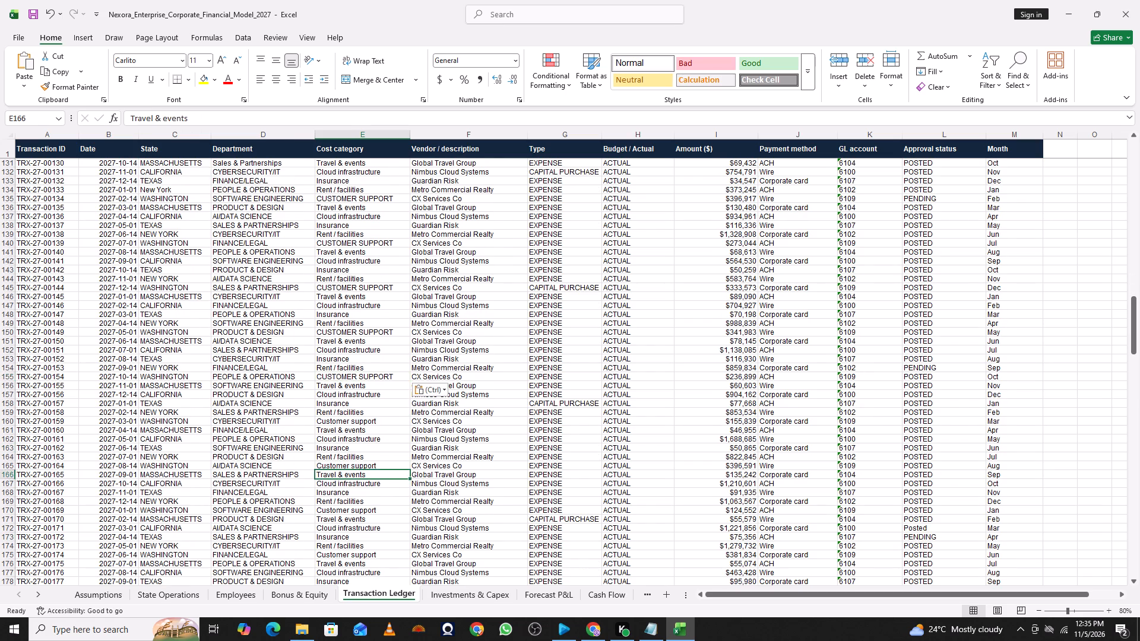
pyautogui.hotkey('ctrl', 'v')
pyautogui.click(374, 422)
pyautogui.hotkey('ctrl', 'v')
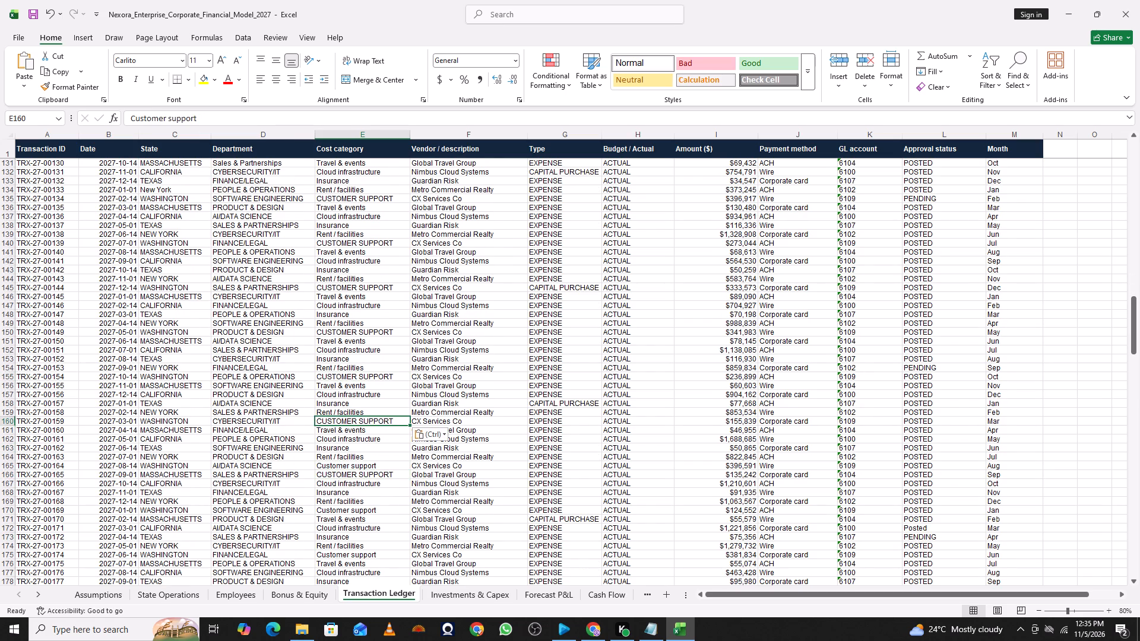
pyautogui.click(376, 514)
pyautogui.hotkey('ctrl', 'v')
pyautogui.click(368, 554)
pyautogui.hotkey('ctrl', 'v')
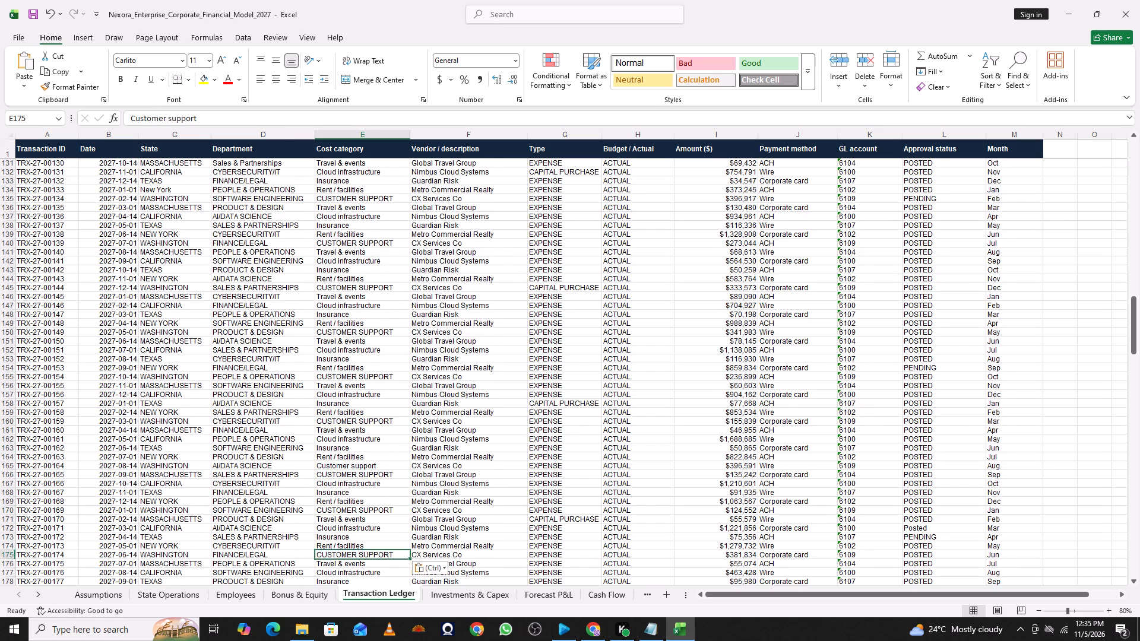
# Paste CUSTOMER SUPPORT over the Customer support entries in Cost category cells E190 and E185.
pyautogui.scroll(-7, 368, 551)
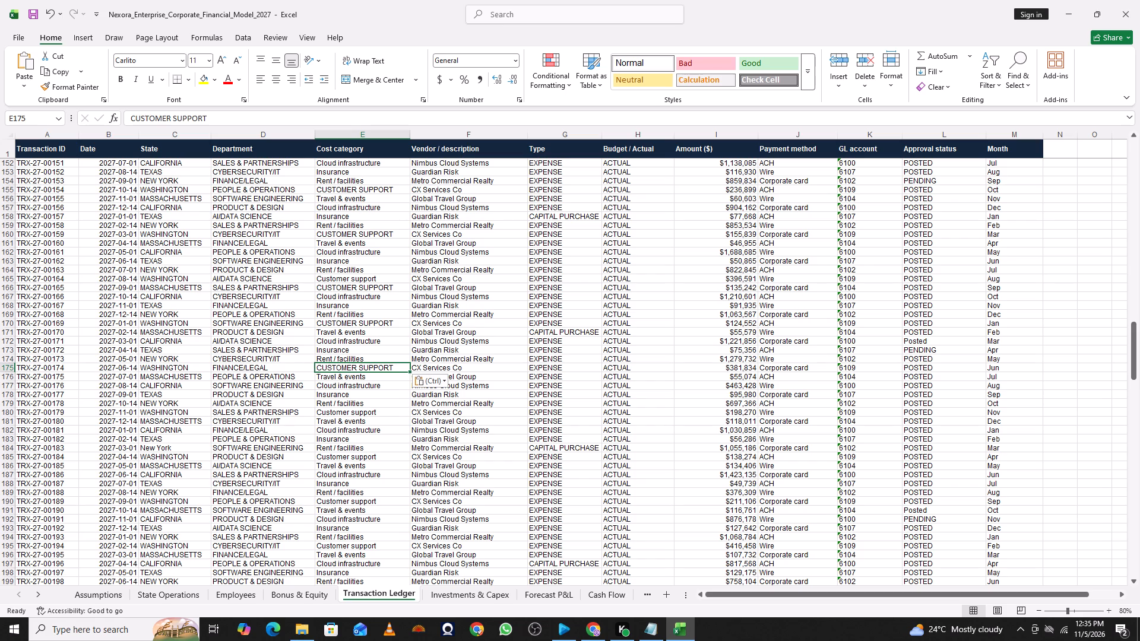
pyautogui.click(366, 504)
pyautogui.hotkey('ctrl', 'v')
pyautogui.click(365, 460)
pyautogui.hotkey('ctrl', 'v')
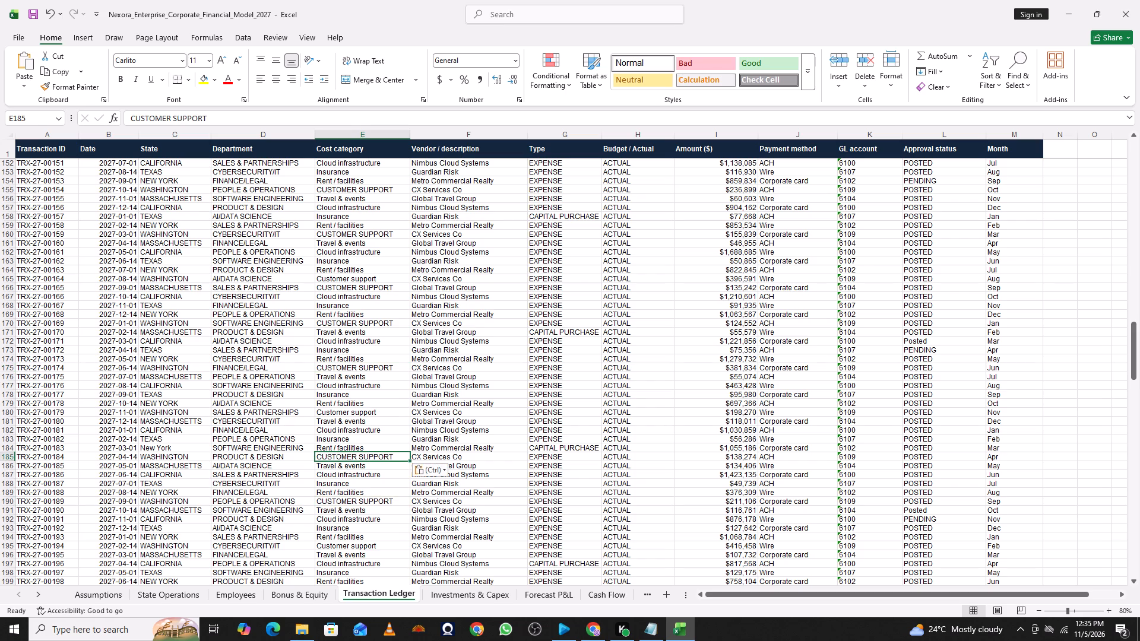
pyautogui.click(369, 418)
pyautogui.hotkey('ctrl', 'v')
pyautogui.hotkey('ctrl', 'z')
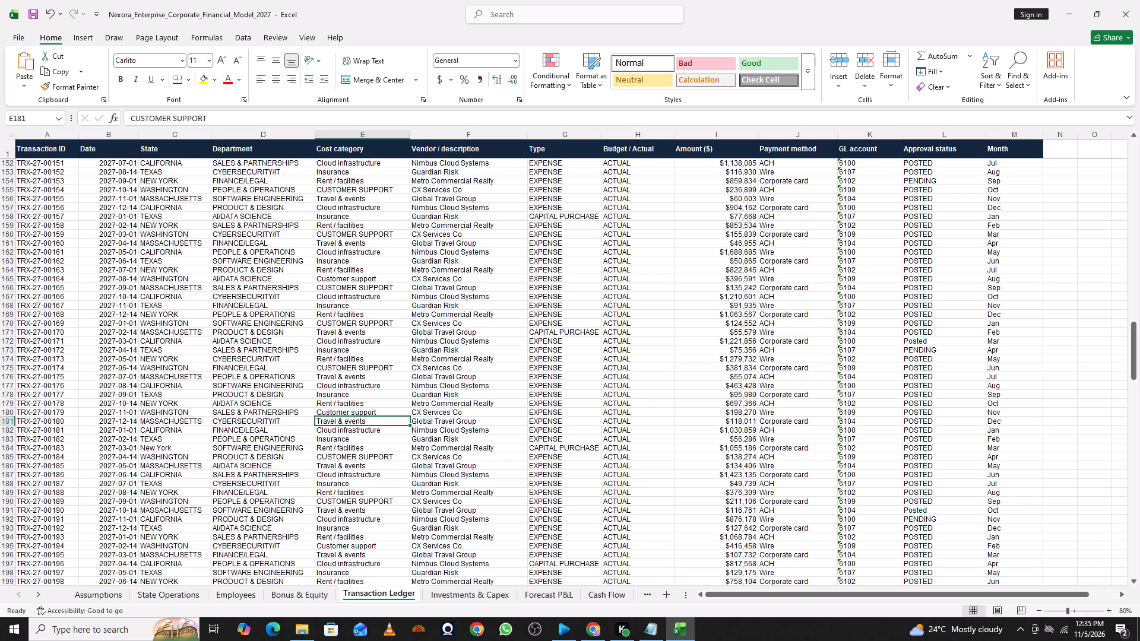
# Paste CUSTOMER SUPPORT over the Customer support entries in Cost category cells E180, E195 and E205.
pyautogui.click(368, 412)
pyautogui.hotkey('ctrl', 'v')
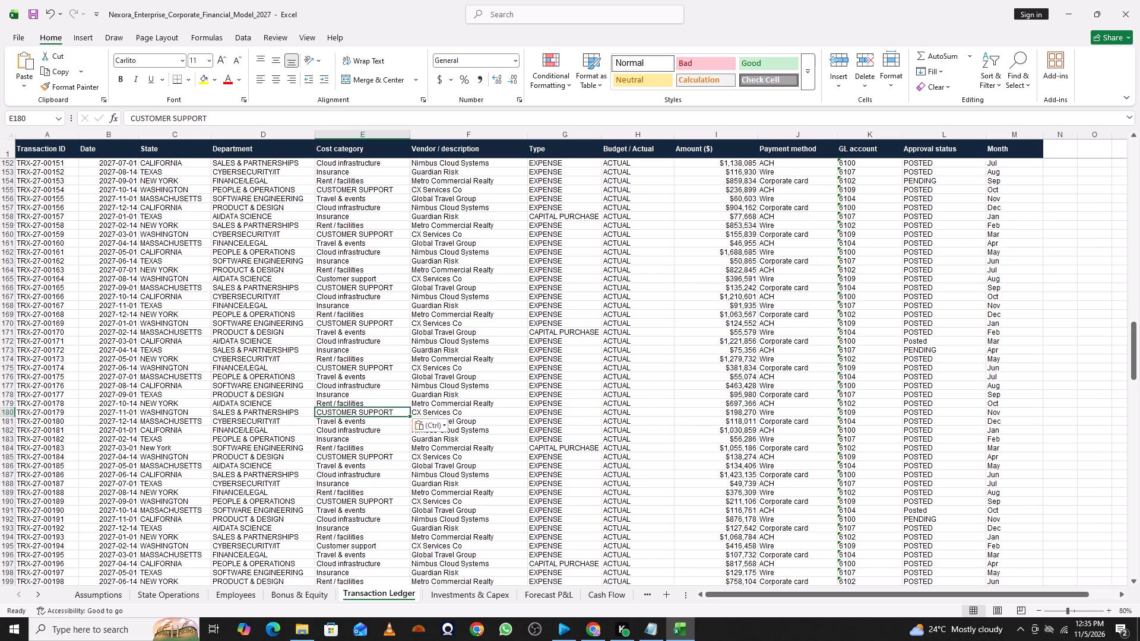
pyautogui.click(391, 547)
pyautogui.hotkey('ctrl', 'v')
pyautogui.scroll(-5, 380, 521)
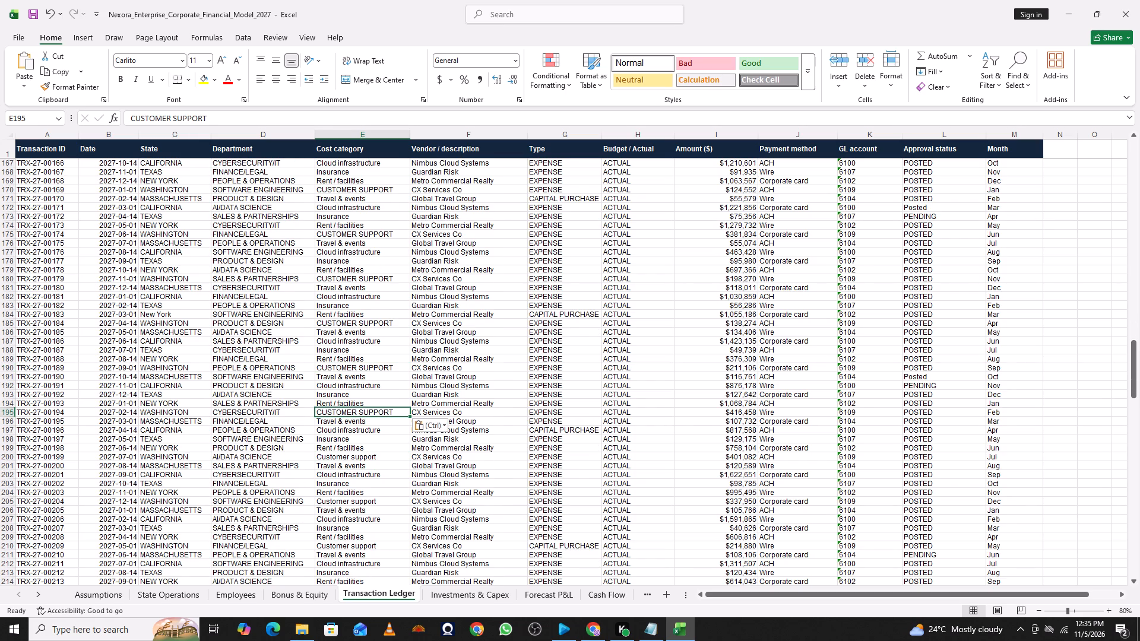
pyautogui.click(378, 497)
pyautogui.hotkey('ctrl', 'v')
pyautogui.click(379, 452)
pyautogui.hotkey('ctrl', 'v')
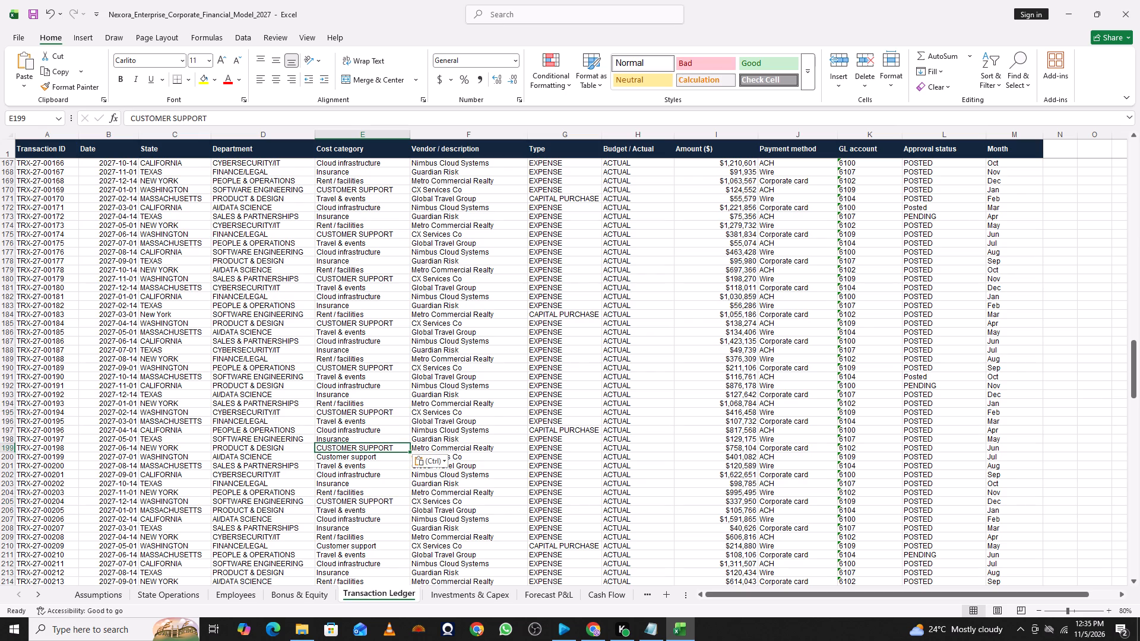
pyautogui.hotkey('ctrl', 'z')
# Paste CUSTOMER SUPPORT over the Customer support entries in Cost category cells E200 and E210.
pyautogui.click(379, 458)
pyautogui.hotkey('ctrl', 'v')
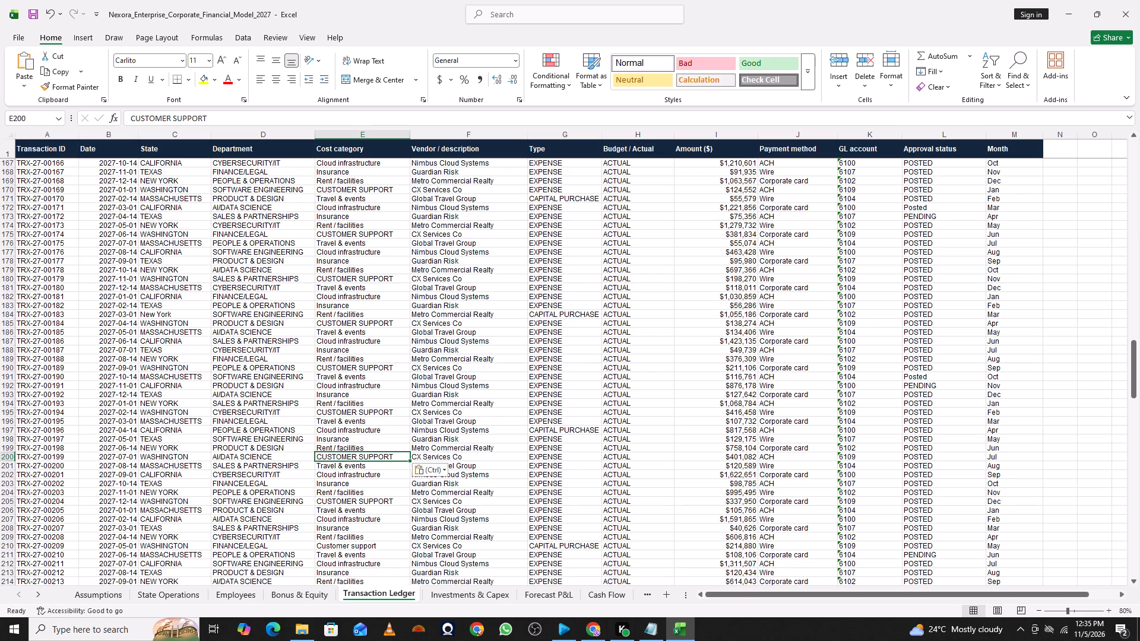
pyautogui.click(378, 547)
pyautogui.hotkey('ctrl', 'v')
# Paste CUSTOMER SUPPORT over the Customer support entries in Cost category cells E220, E215 and E230.
pyautogui.scroll(-7, 391, 532)
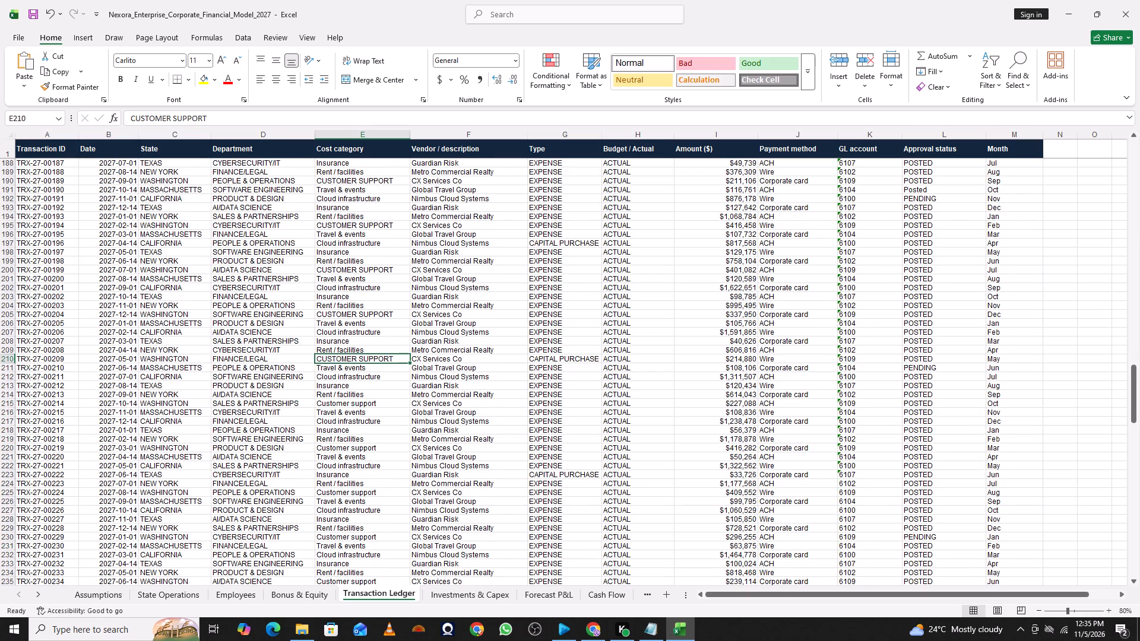
pyautogui.click(373, 449)
pyautogui.hotkey('ctrl', 'v')
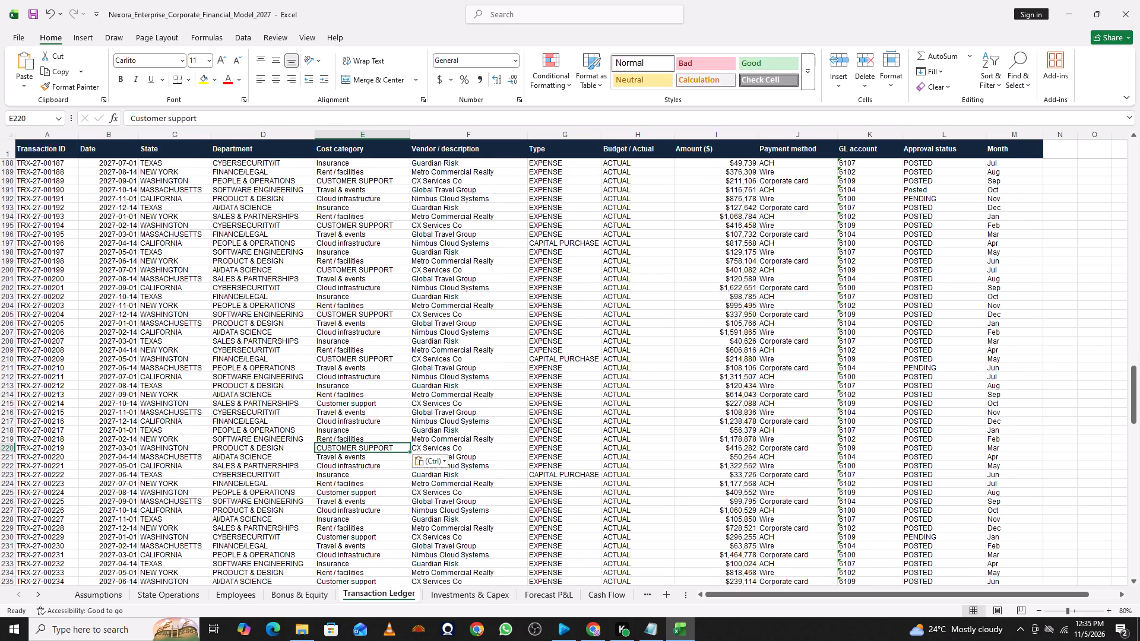
pyautogui.click(375, 405)
pyautogui.hotkey('ctrl', 'v')
pyautogui.click(371, 538)
pyautogui.hotkey('ctrl', 'v')
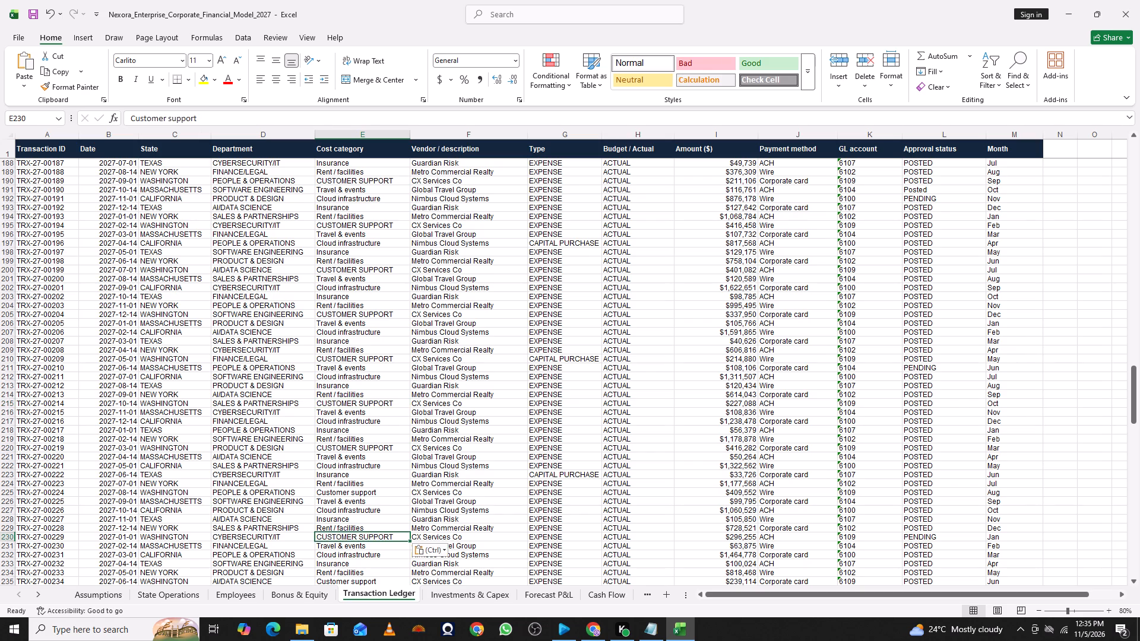
# Paste CUSTOMER SUPPORT over the Customer support entries in Cost category cells E235, E225, E240, E245 and E250.
pyautogui.click(375, 578)
pyautogui.hotkey('ctrl', 'v')
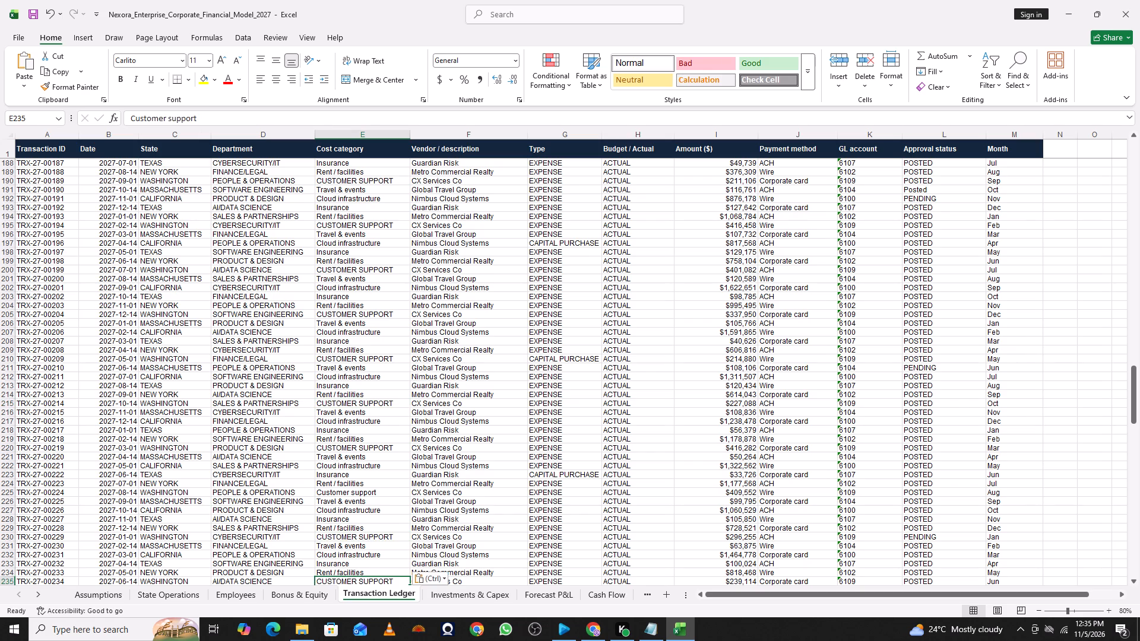
pyautogui.click(376, 494)
pyautogui.hotkey('ctrl', 'v')
pyautogui.scroll(-2, 389, 439)
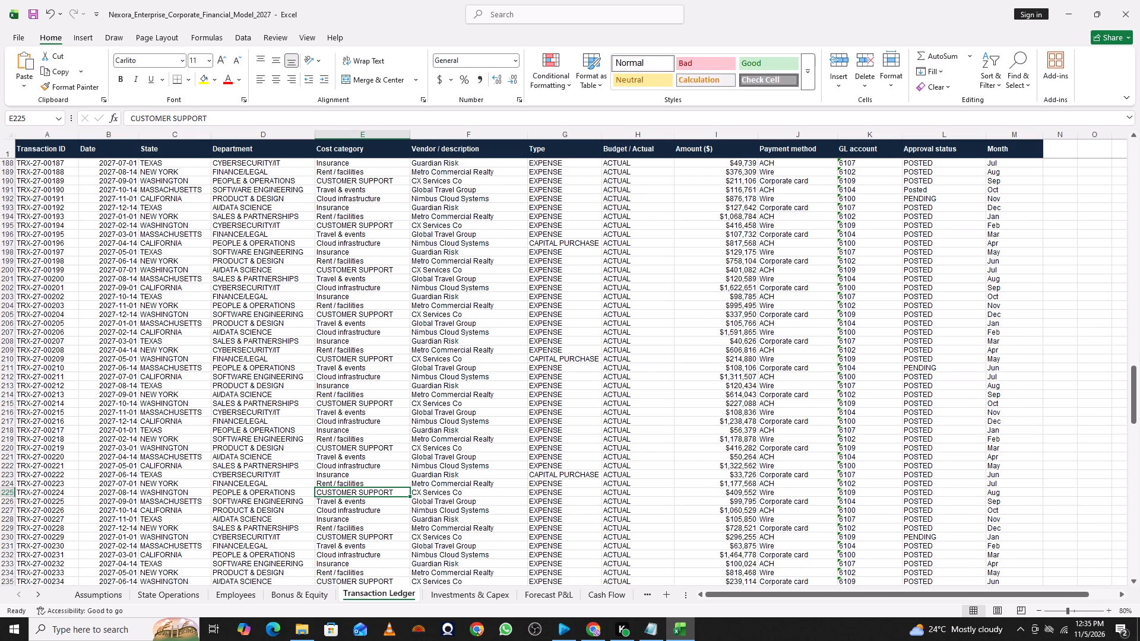
pyautogui.scroll(-4, 389, 439)
pyautogui.click(379, 464)
pyautogui.hotkey('ctrl', 'v')
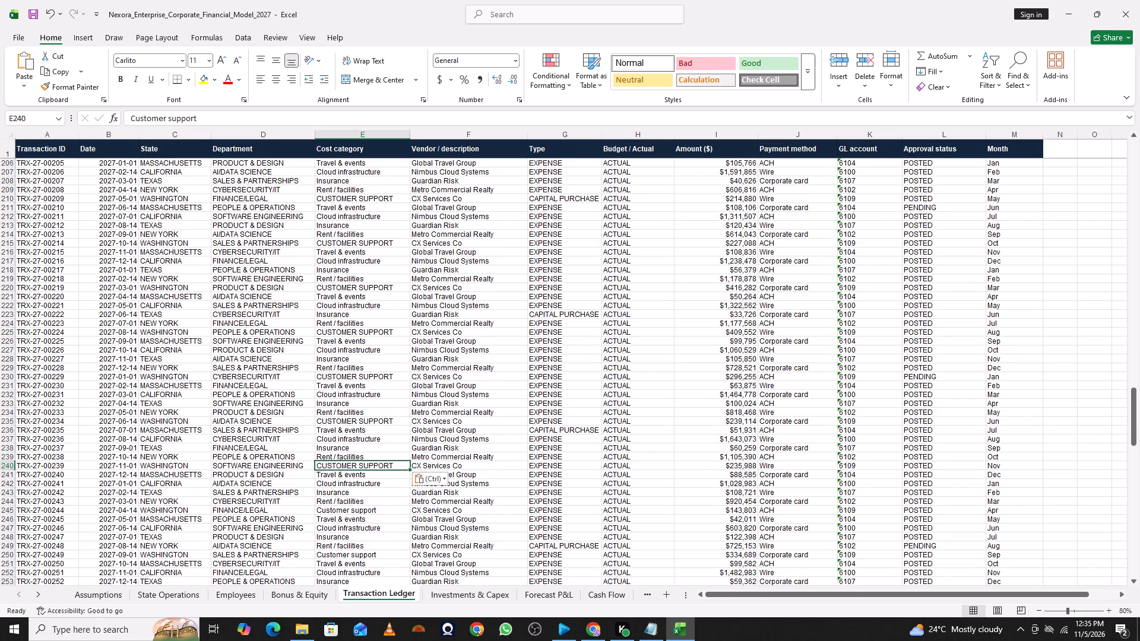
pyautogui.click(374, 513)
pyautogui.hotkey('ctrl', 'v')
pyautogui.click(375, 555)
pyautogui.hotkey('ctrl', 'v')
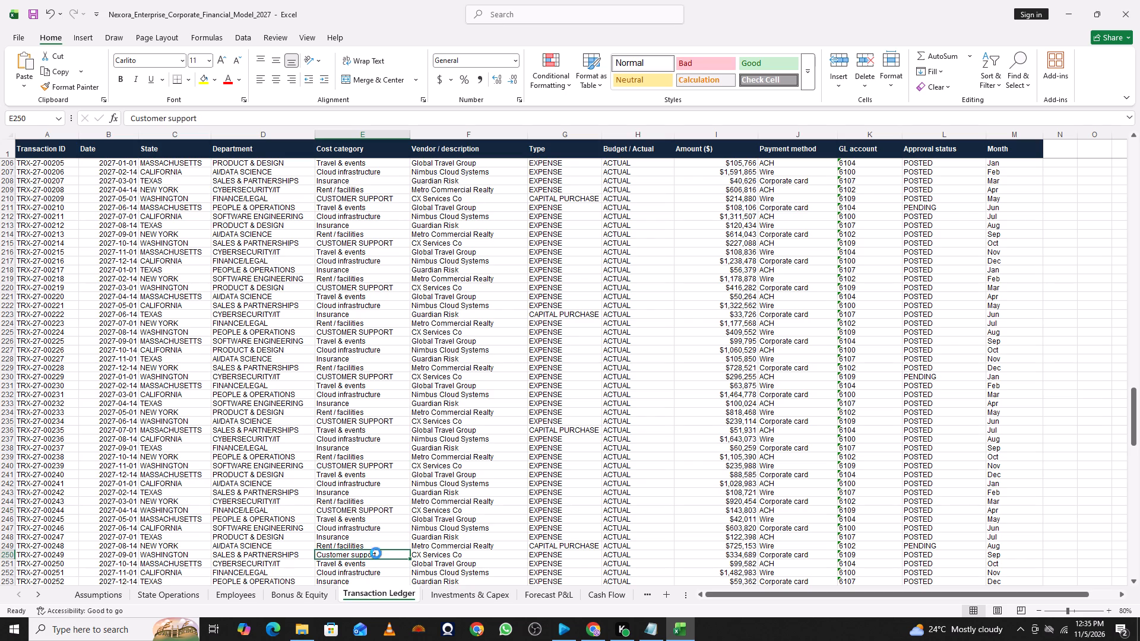
# Paste CUSTOMER SUPPORT over the Customer support entries in Cost category cells E265, E260, E255 and E270.
pyautogui.scroll(-7, 383, 518)
pyautogui.click(375, 502)
pyautogui.hotkey('ctrl', 'v')
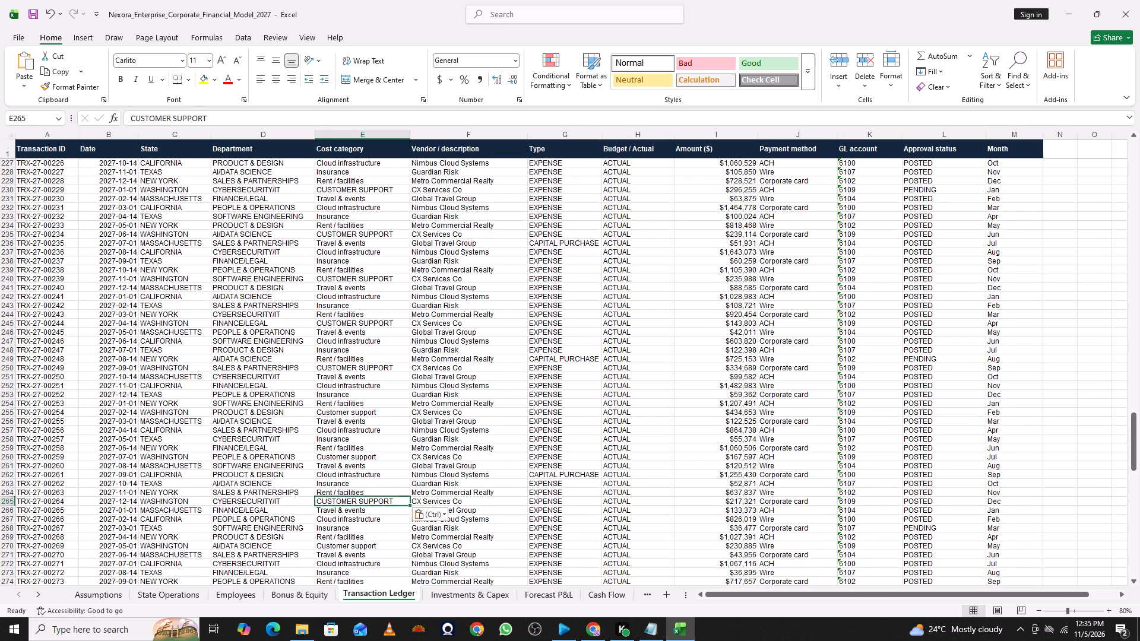
pyautogui.click(372, 456)
pyautogui.hotkey('ctrl', 'v')
pyautogui.click(375, 412)
pyautogui.hotkey('ctrl', 'v')
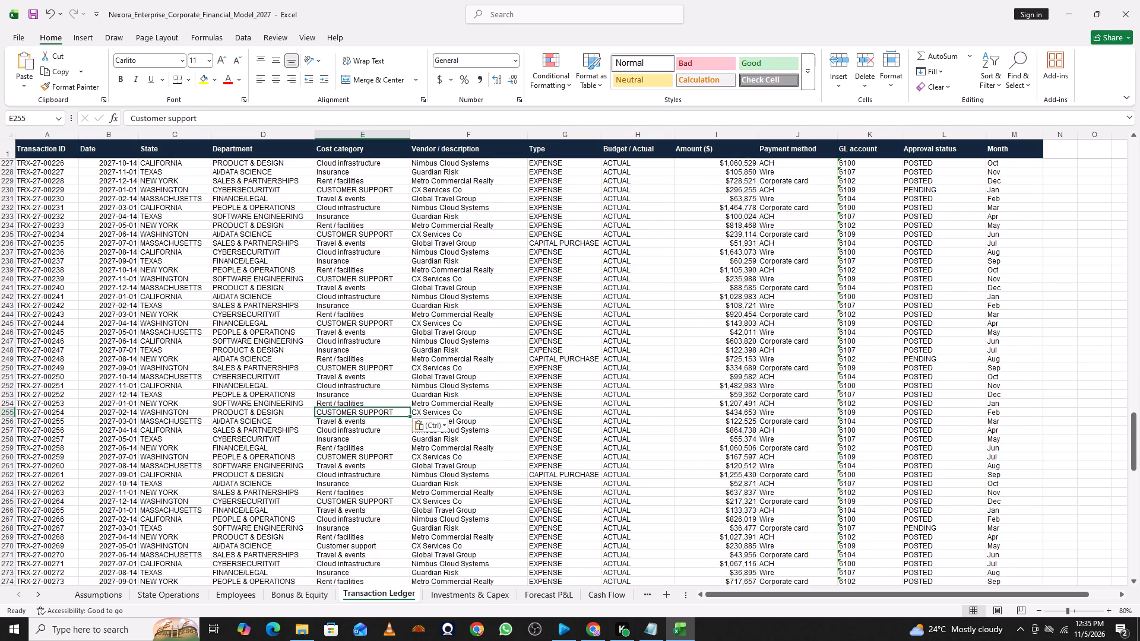
pyautogui.click(369, 544)
pyautogui.hotkey('ctrl', 'v')
# Paste CUSTOMER SUPPORT over the Customer support entries near the ledger's end, in Cost category cells E360, E355 and E350.
pyautogui.scroll(-8, 373, 534)
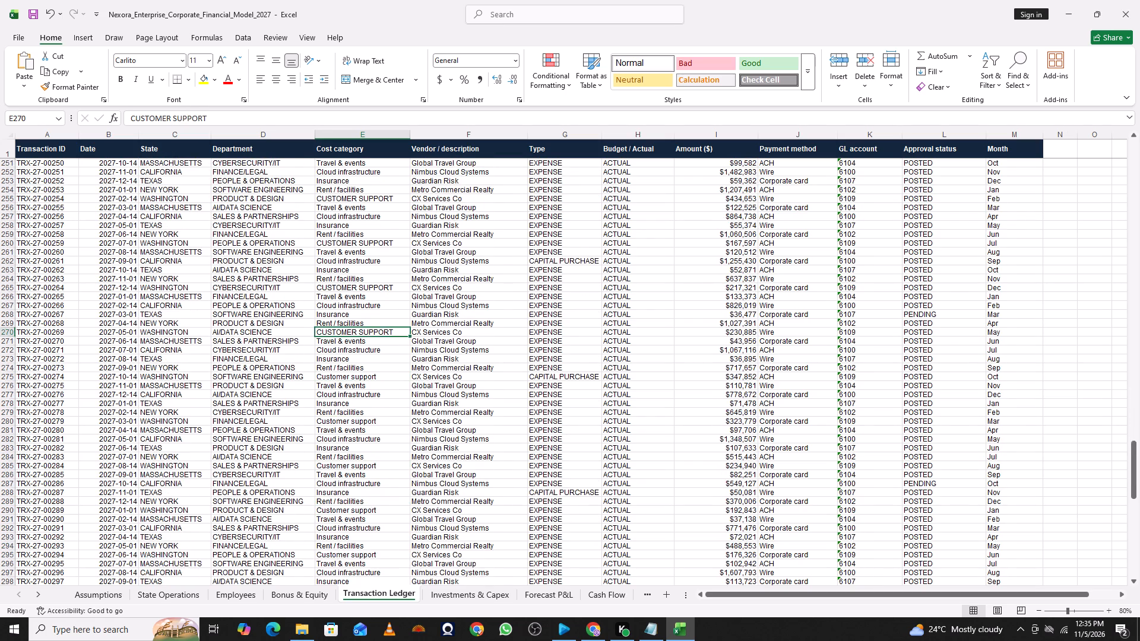
pyautogui.scroll(-3, 373, 534)
pyautogui.scroll(1, 373, 534)
pyautogui.scroll(-20, 373, 534)
pyautogui.scroll(-3, 373, 534)
pyautogui.scroll(1, 374, 527)
pyautogui.scroll(-3, 374, 527)
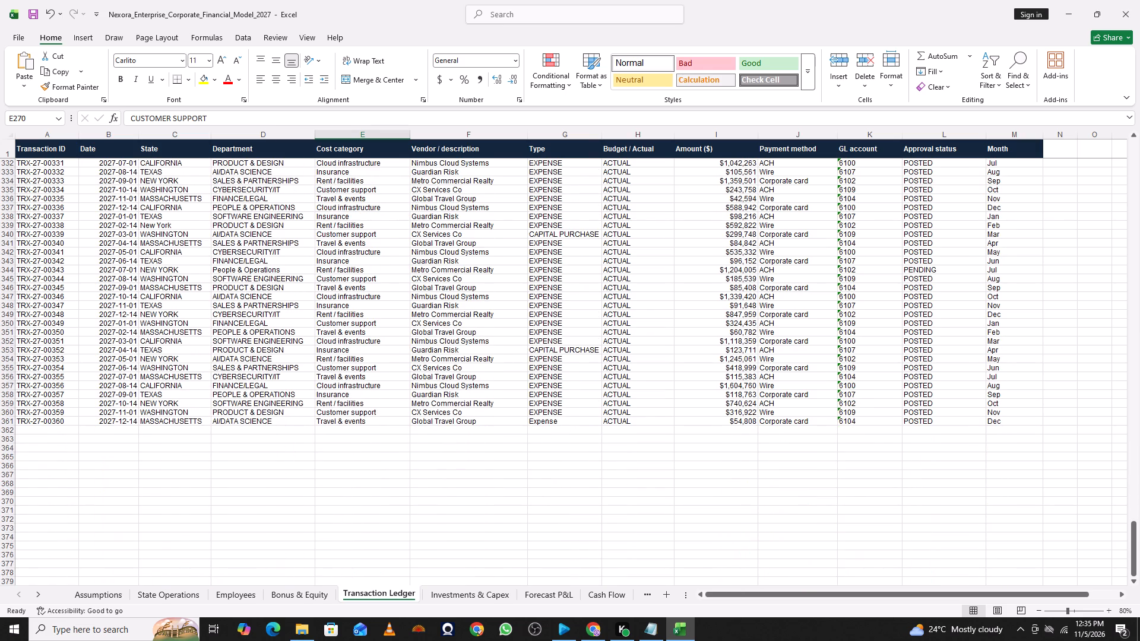
pyautogui.click(372, 412)
pyautogui.hotkey('ctrl', 'v')
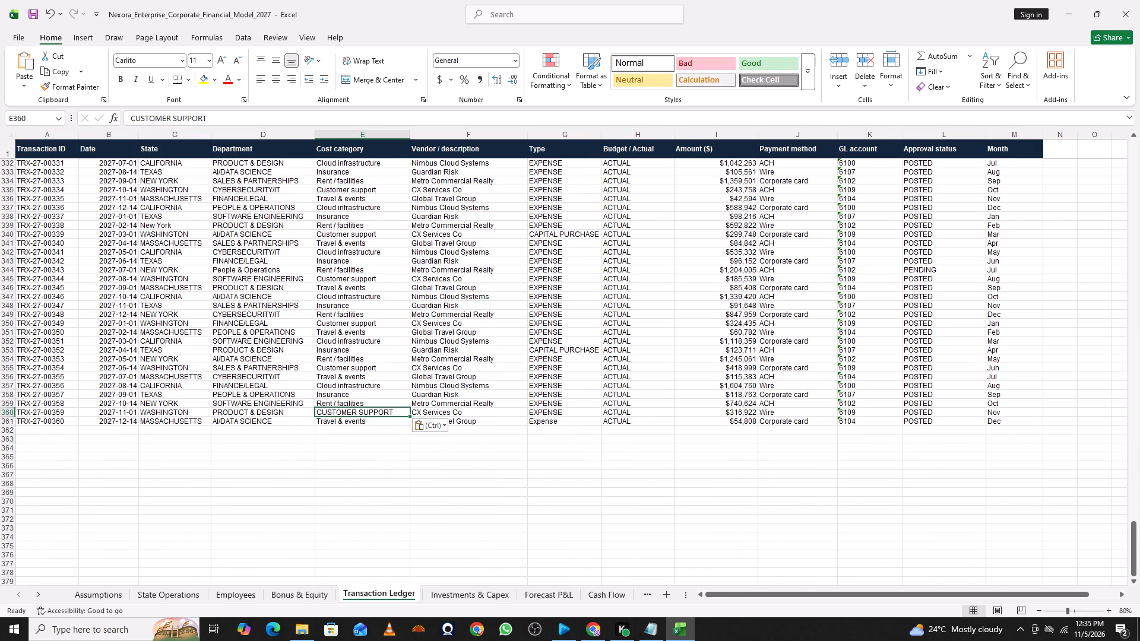
pyautogui.click(360, 372)
pyautogui.hotkey('ctrl', 'v')
pyautogui.click(367, 325)
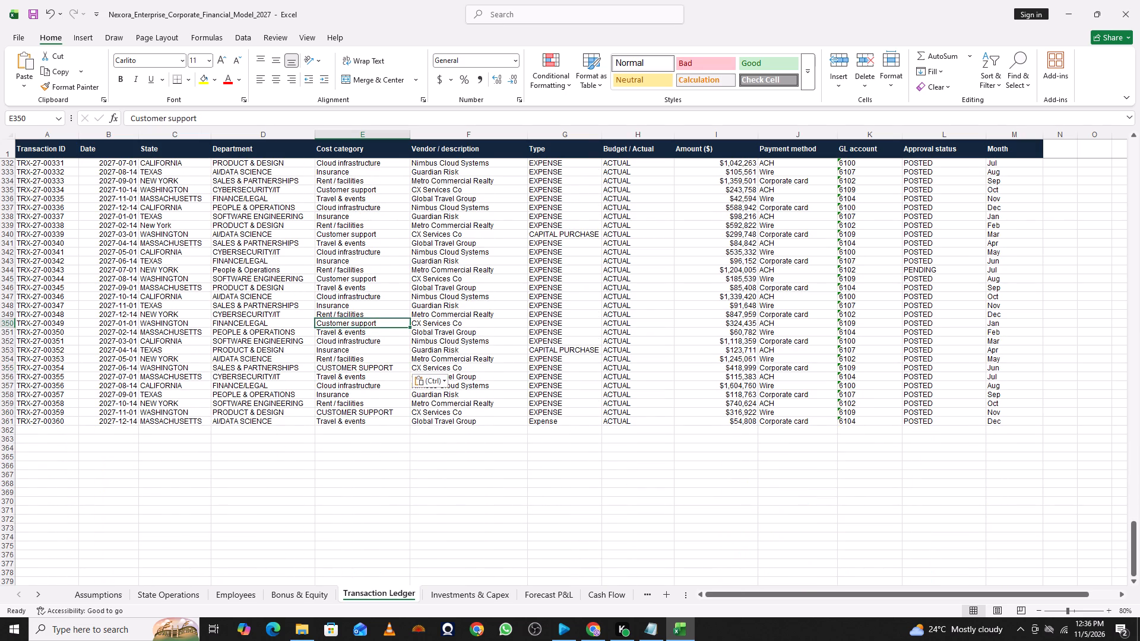
pyautogui.hotkey('ctrl', 'v')
# Paste CUSTOMER SUPPORT over the Customer support entries in Cost category cells E345, E340 and E335.
pyautogui.click(367, 280)
pyautogui.hotkey('ctrl', 'v')
pyautogui.click(372, 234)
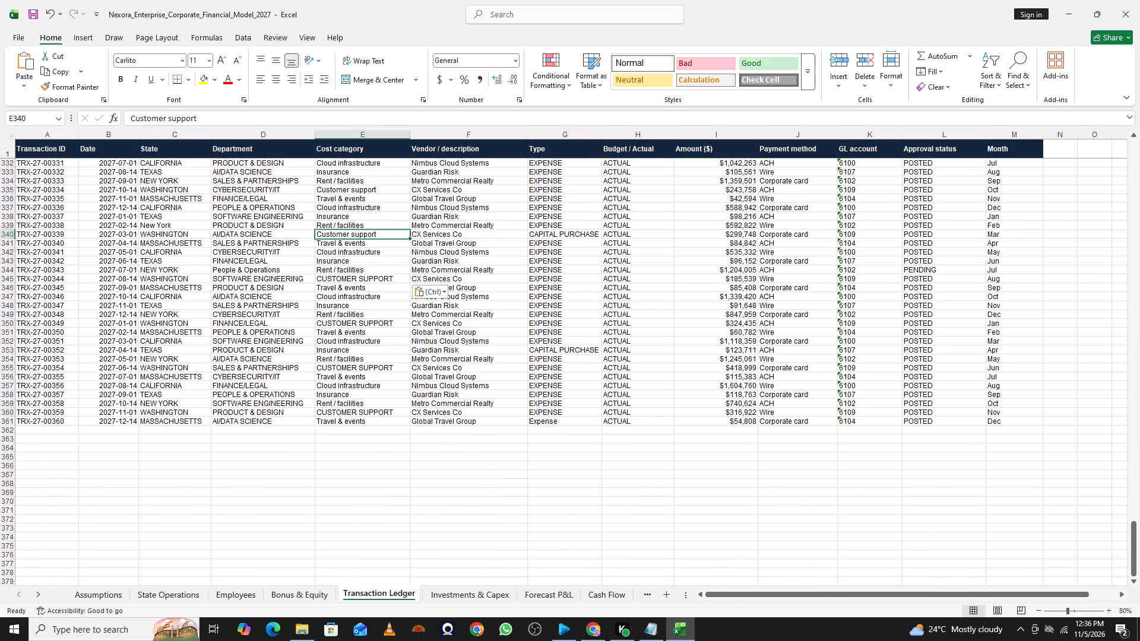
pyautogui.hotkey('ctrl', 'v')
pyautogui.click(369, 191)
pyautogui.hotkey('ctrl', 'v')
# Paste CUSTOMER SUPPORT over the Customer support entries in Cost category cells E330, E325, E320 and E315.
pyautogui.scroll(3, 369, 193)
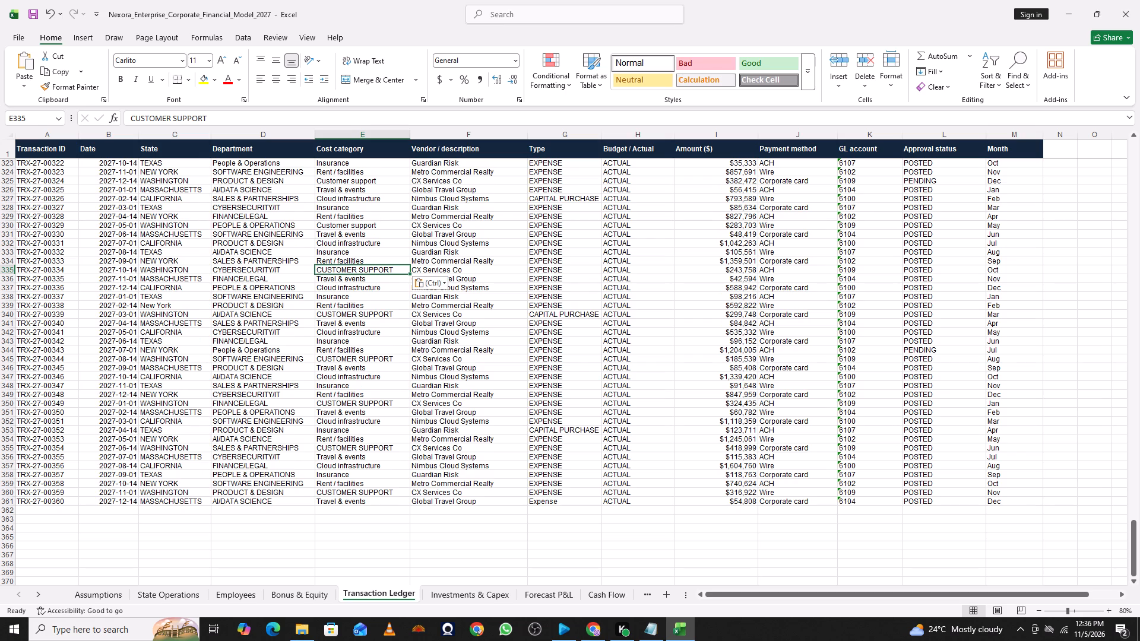
pyautogui.click(365, 225)
pyautogui.hotkey('ctrl', 'v')
pyautogui.click(376, 182)
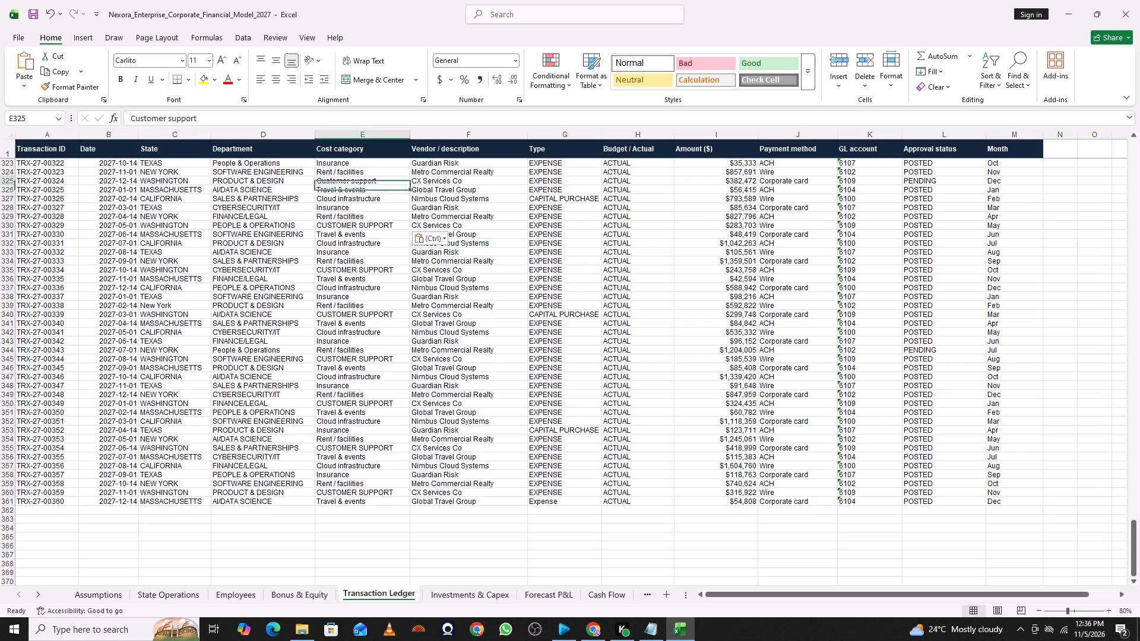
pyautogui.hotkey('ctrl', 'v')
pyautogui.scroll(4, 370, 216)
pyautogui.click(366, 244)
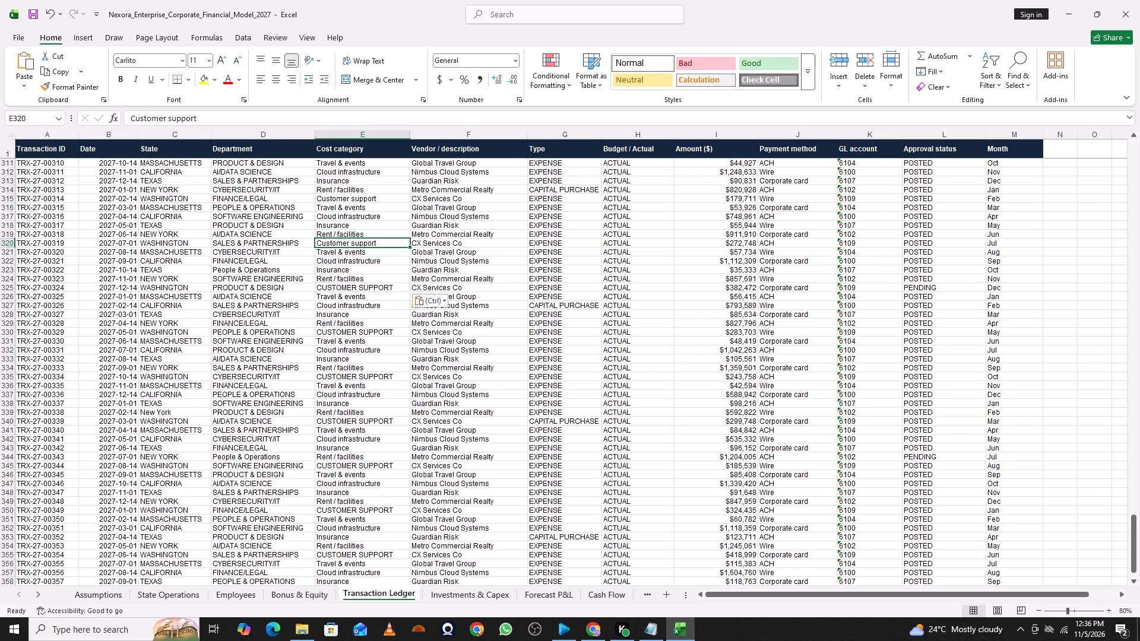
pyautogui.hotkey('ctrl', 'v')
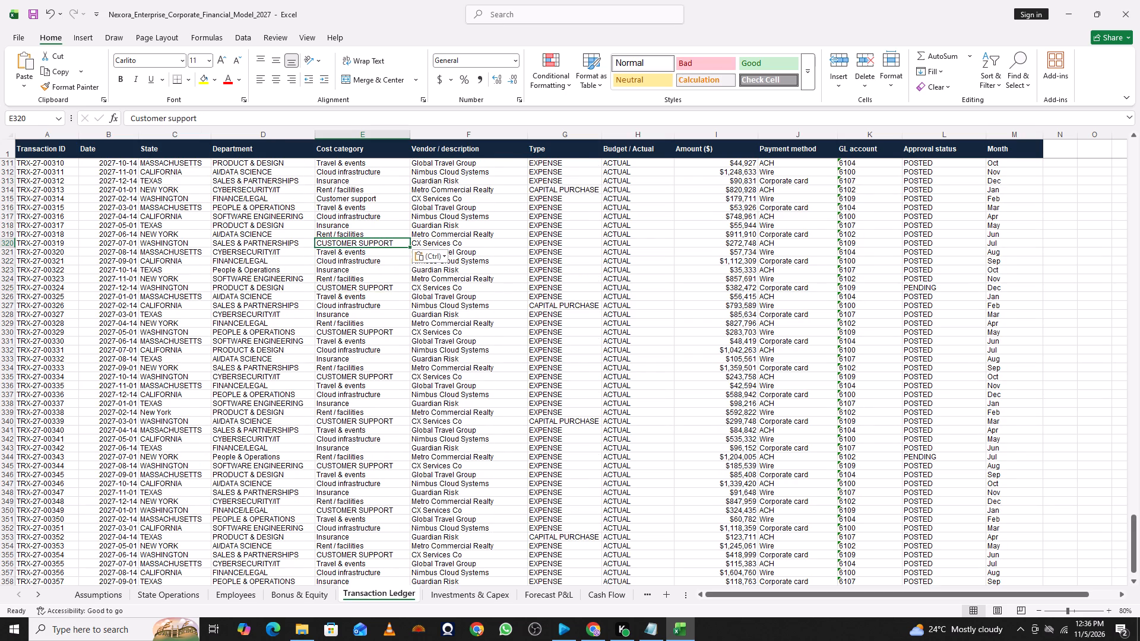
pyautogui.click(374, 201)
pyautogui.hotkey('ctrl', 'v')
# Paste CUSTOMER SUPPORT over the Customer support entries in Cost category cells E310, E305, E300 and E295.
pyautogui.scroll(3, 372, 212)
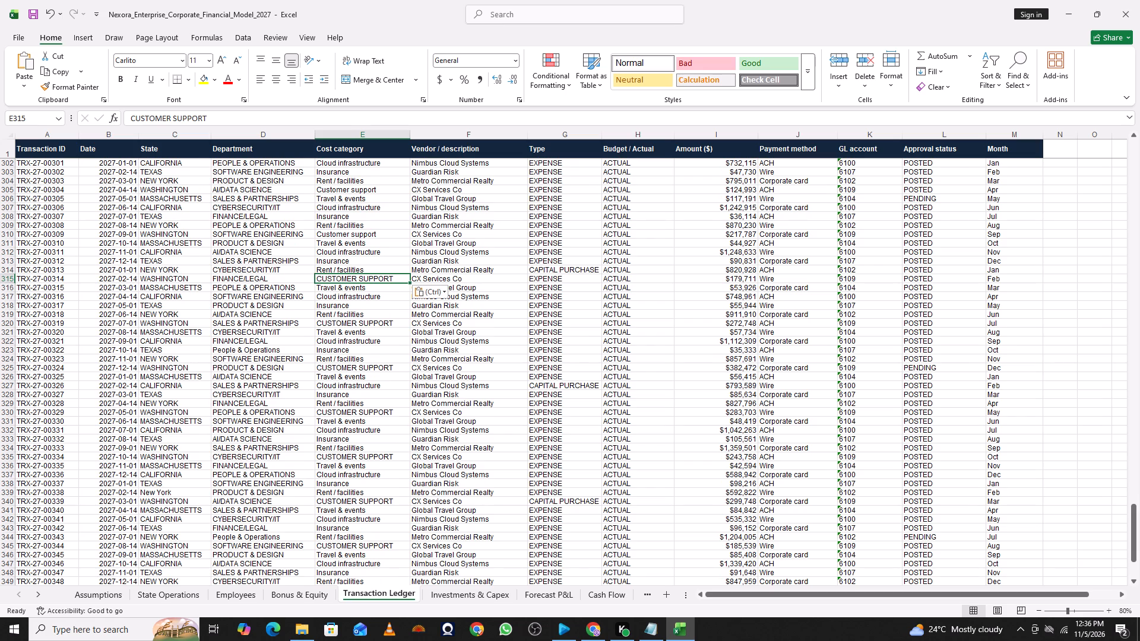
pyautogui.click(368, 234)
pyautogui.hotkey('ctrl', 'v')
pyautogui.click(373, 190)
pyautogui.hotkey('ctrl', 'v')
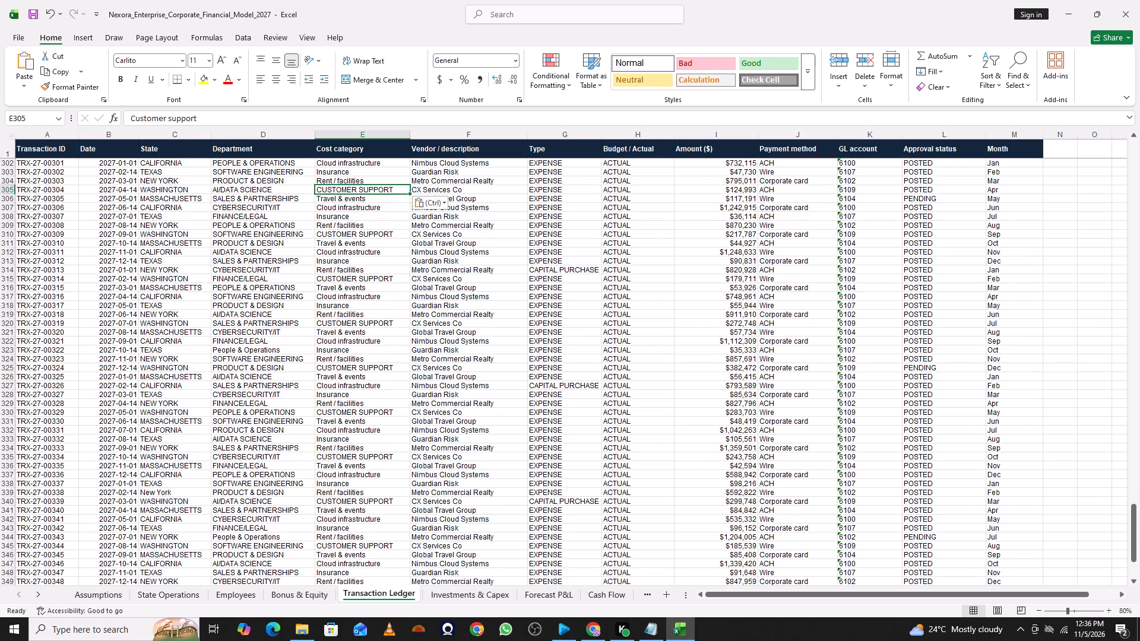
pyautogui.scroll(3, 372, 202)
pyautogui.click(369, 222)
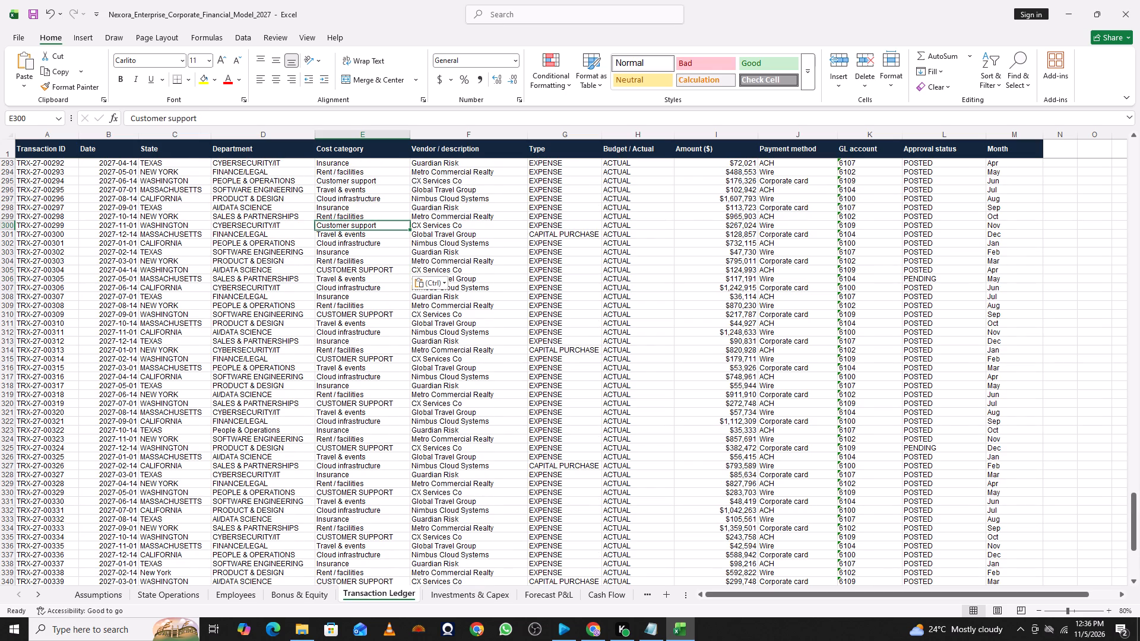
pyautogui.hotkey('ctrl', 'v')
pyautogui.keyDown('ctrl'); pyautogui.click(372, 183); pyautogui.keyUp('ctrl')
pyautogui.click(372, 183)
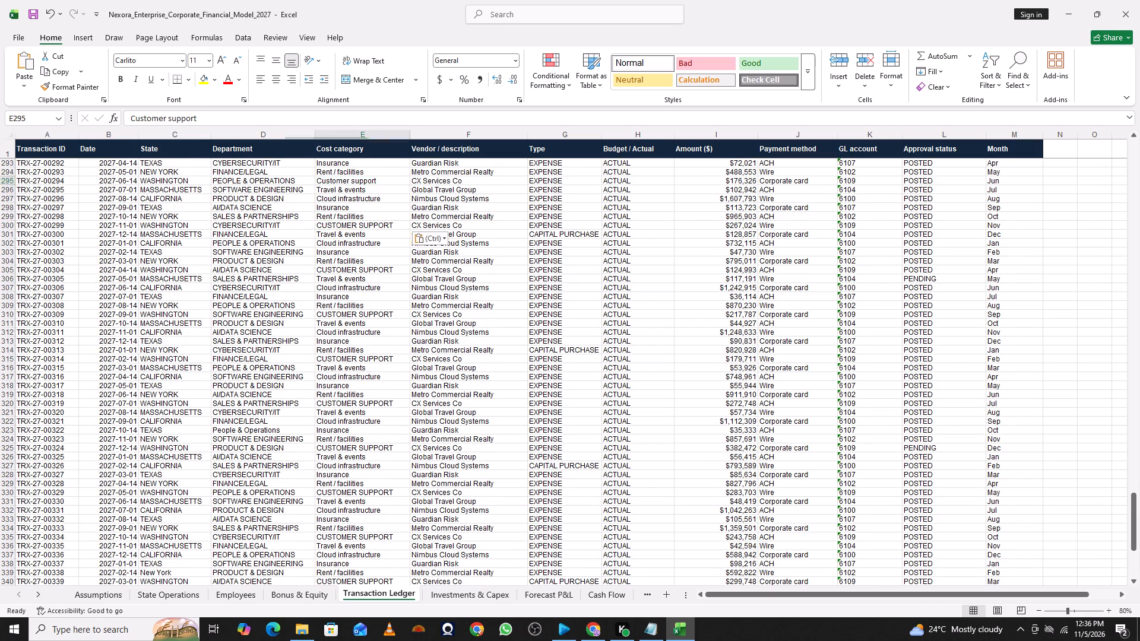
pyautogui.hotkey('ctrl', 'v')
# Paste CUSTOMER SUPPORT over the Customer support entries in Cost category cells E290, E285, E280 and E275.
pyautogui.scroll(3, 372, 200)
pyautogui.click(368, 220)
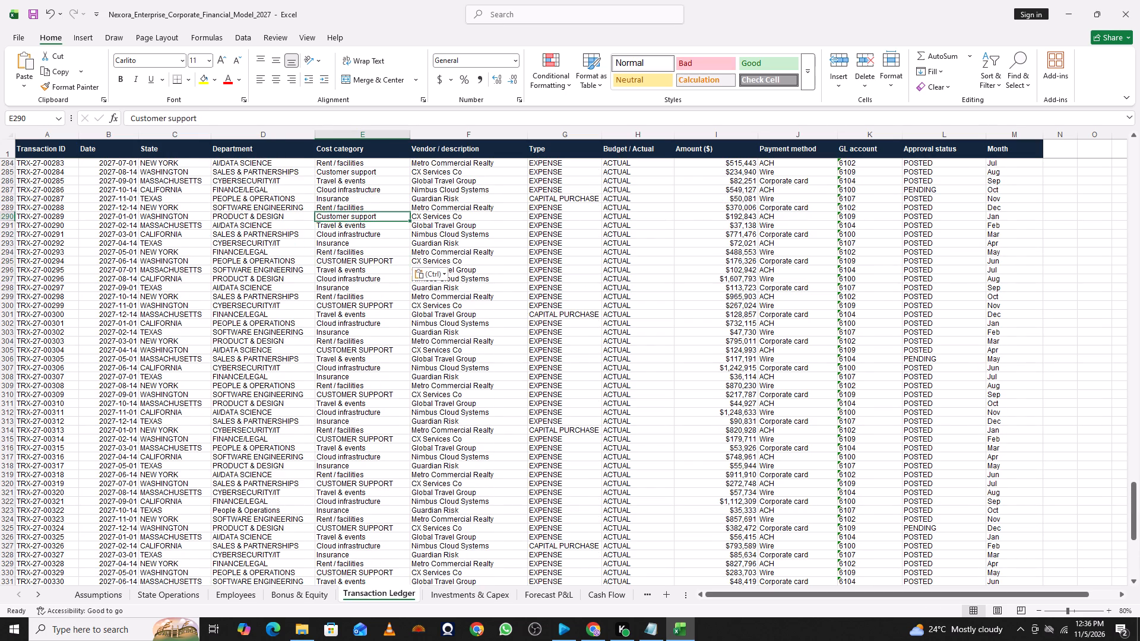
pyautogui.hotkey('ctrl', 'v')
pyautogui.click(376, 172)
pyautogui.hotkey('ctrl', 'v')
pyautogui.scroll(3, 373, 201)
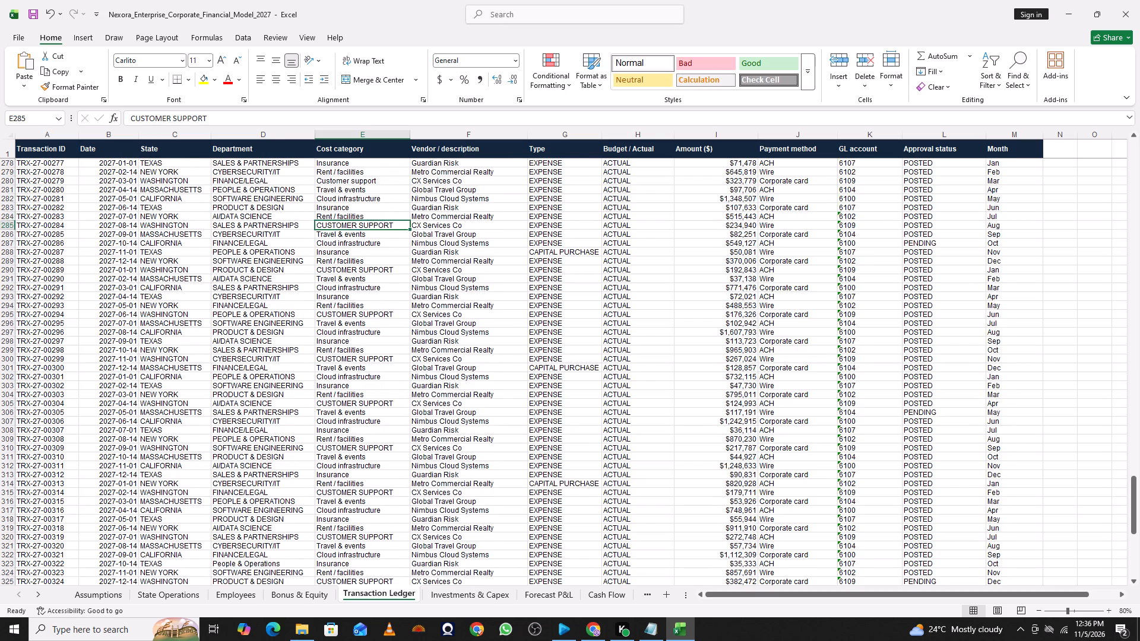
pyautogui.click(373, 207)
pyautogui.hotkey('ctrl', 'v')
pyautogui.scroll(2, 373, 207)
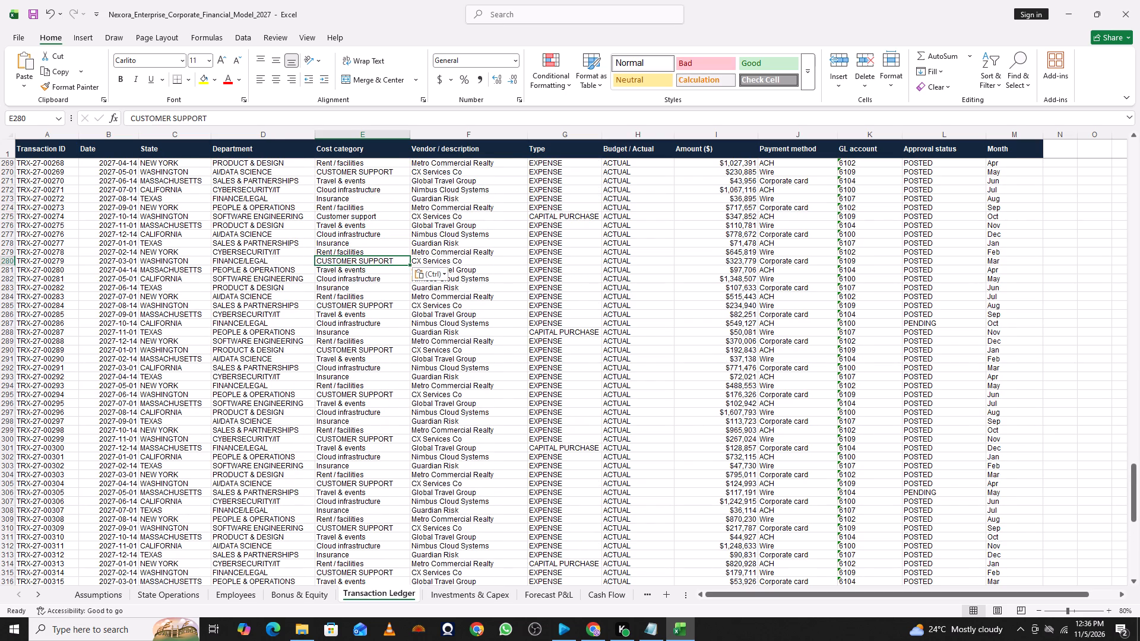
pyautogui.click(369, 213)
pyautogui.hotkey('ctrl', 'v')
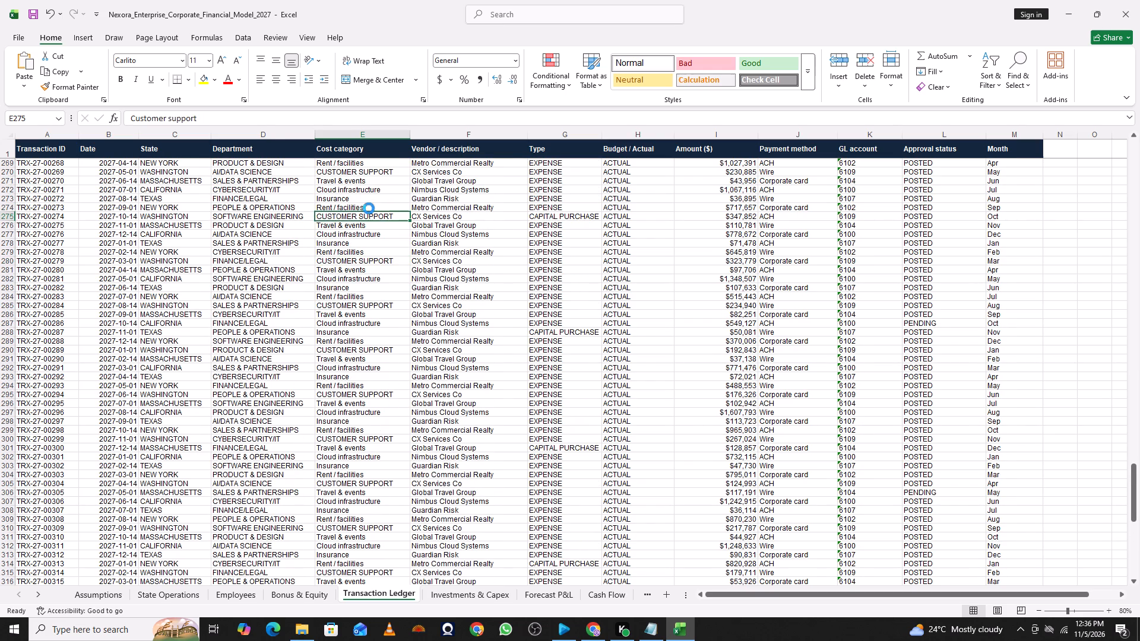
# Review the Transaction Ledger's Cost category entries from row 275 back up to the first transaction.
pyautogui.scroll(10, 369, 208)
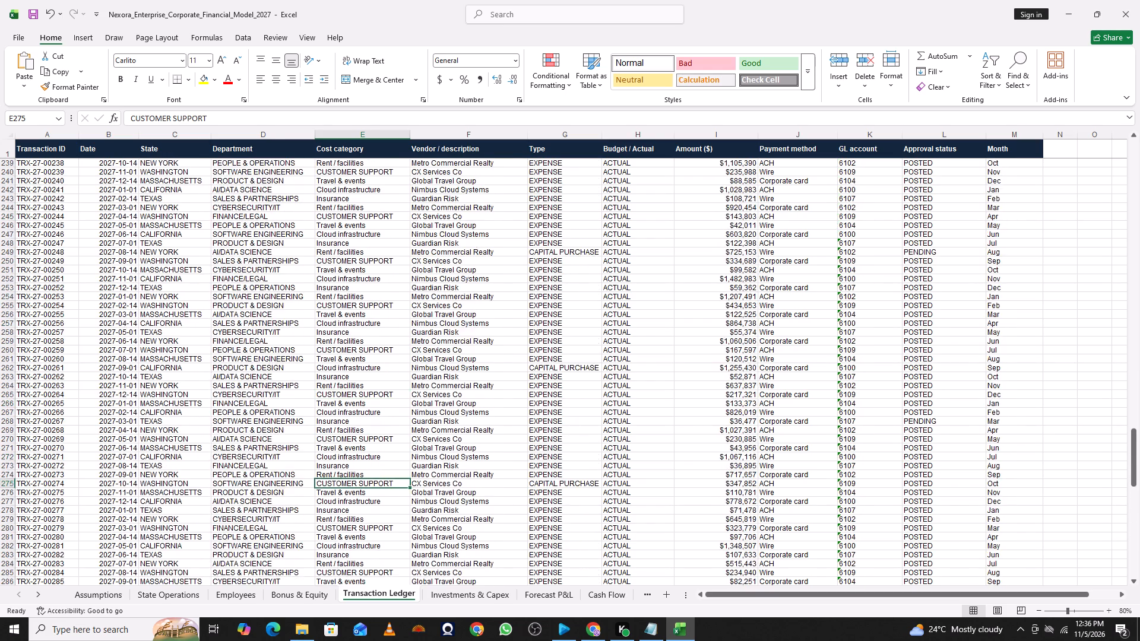
pyautogui.scroll(14, 363, 220)
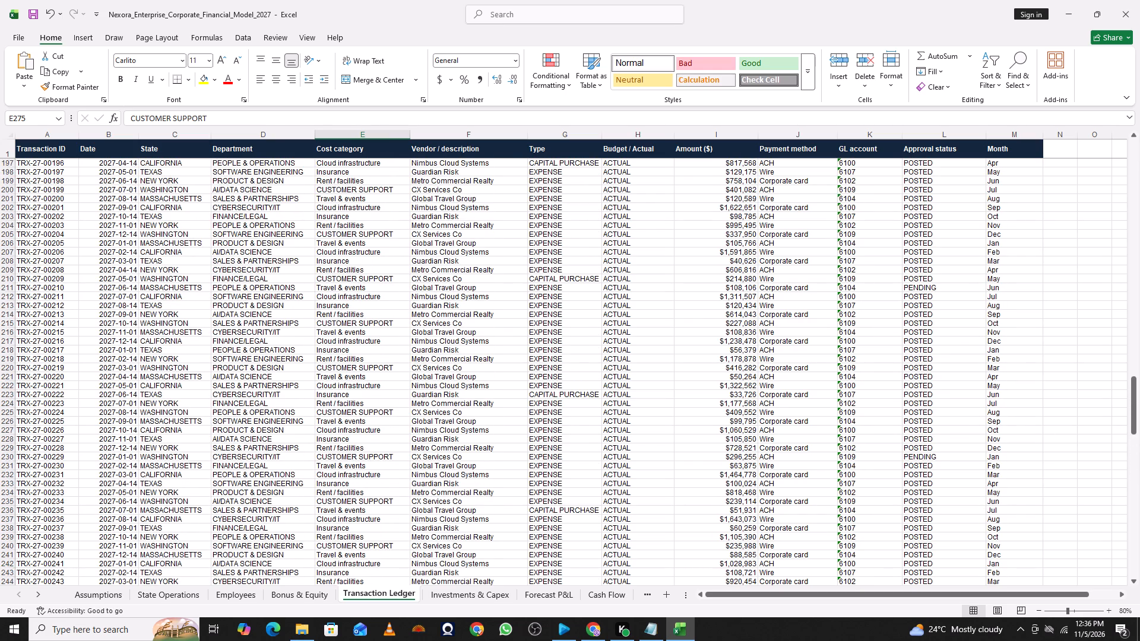
pyautogui.scroll(6, 358, 245)
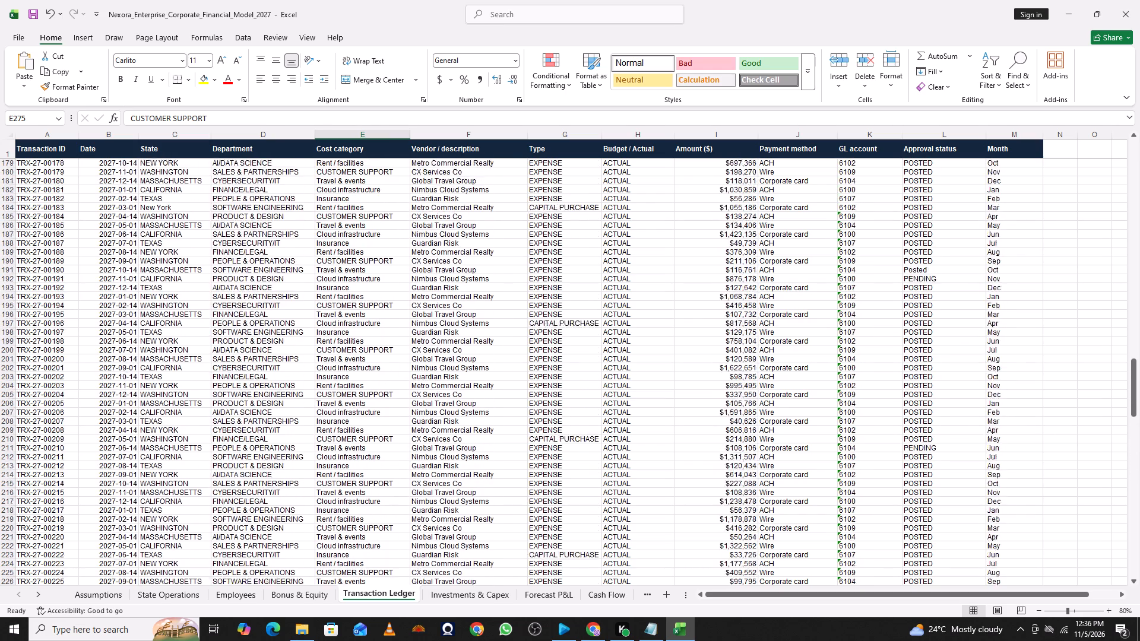
pyautogui.scroll(11, 362, 231)
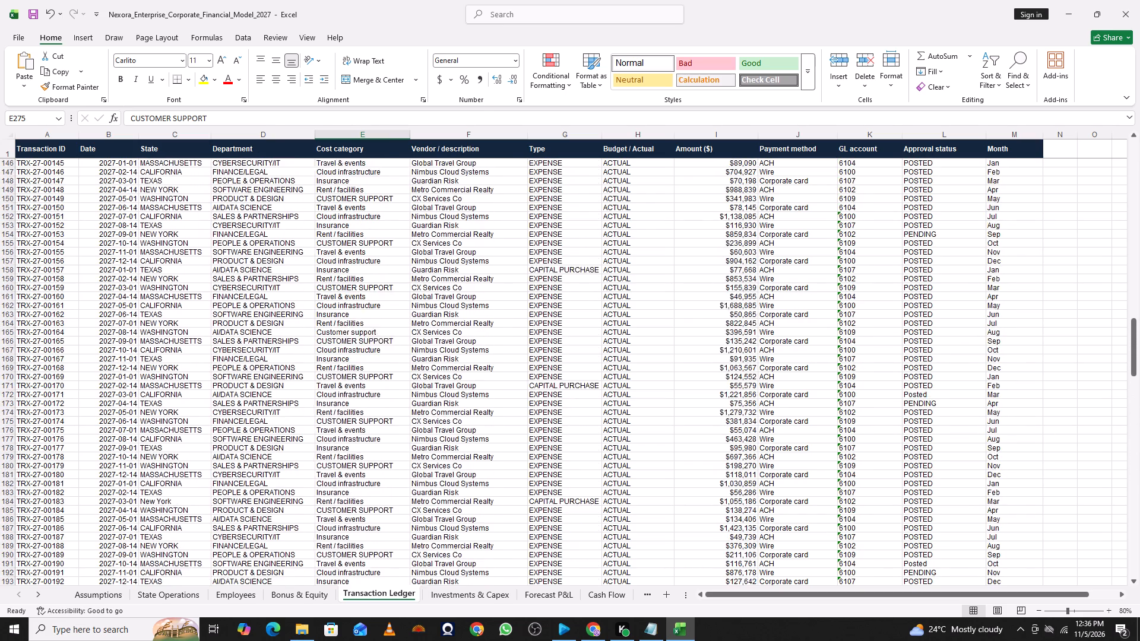
pyautogui.scroll(7, 365, 229)
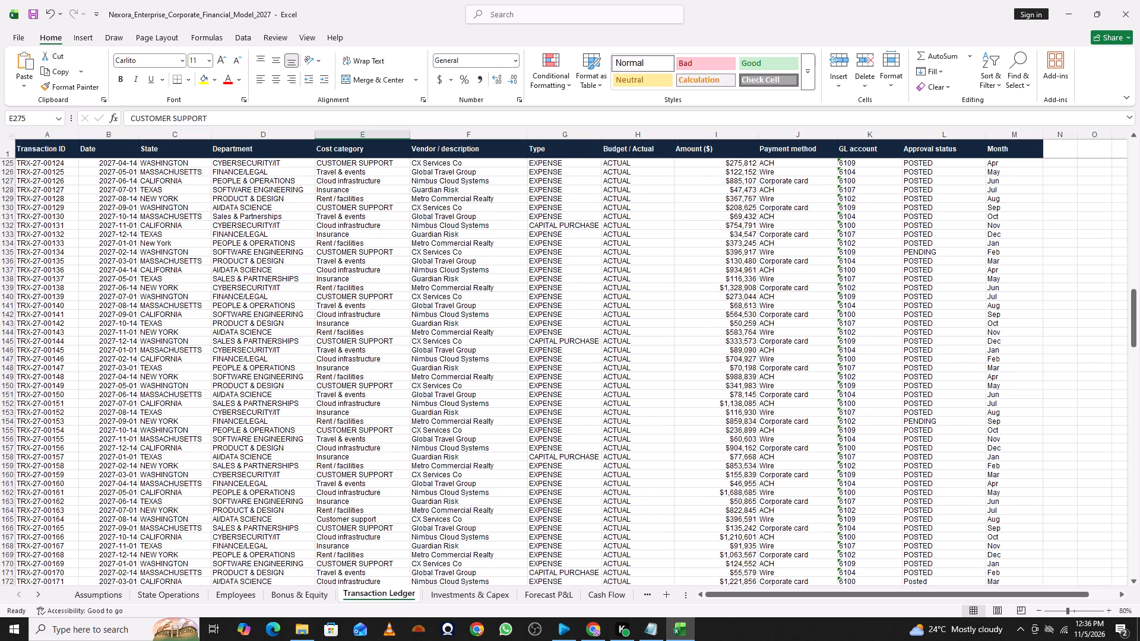
pyautogui.scroll(5, 366, 207)
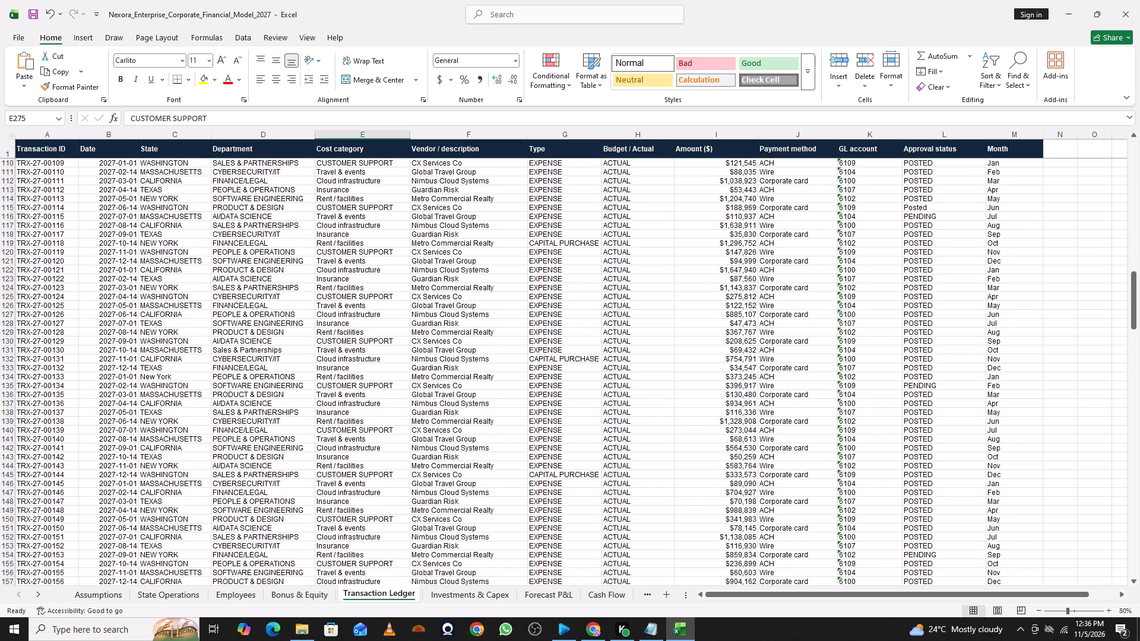
pyautogui.scroll(3, 366, 204)
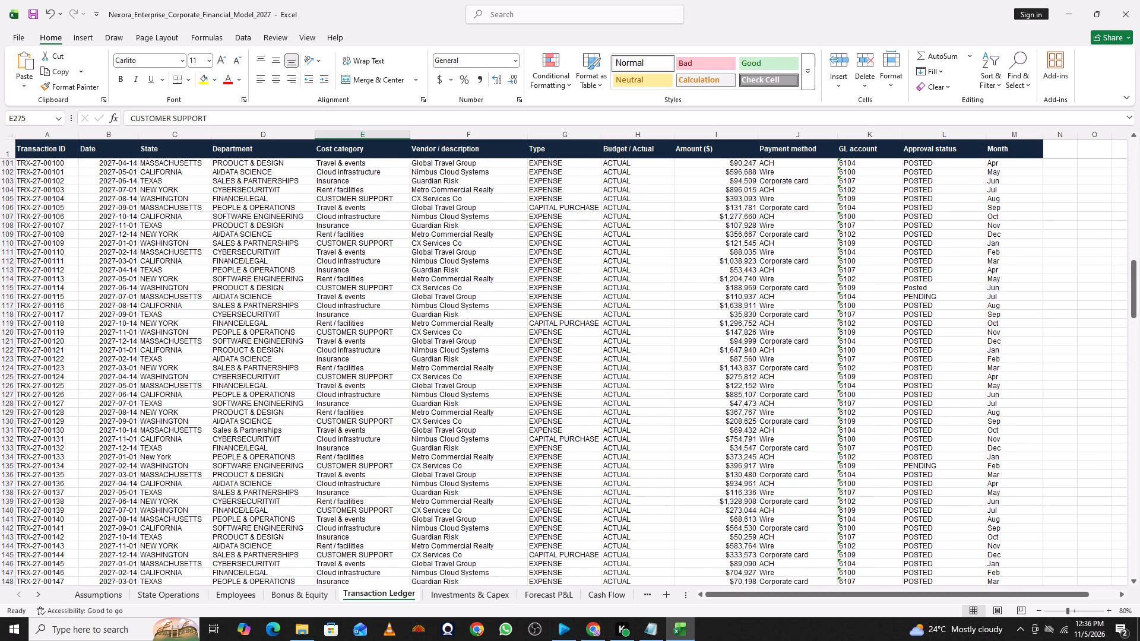
pyautogui.scroll(3, 366, 204)
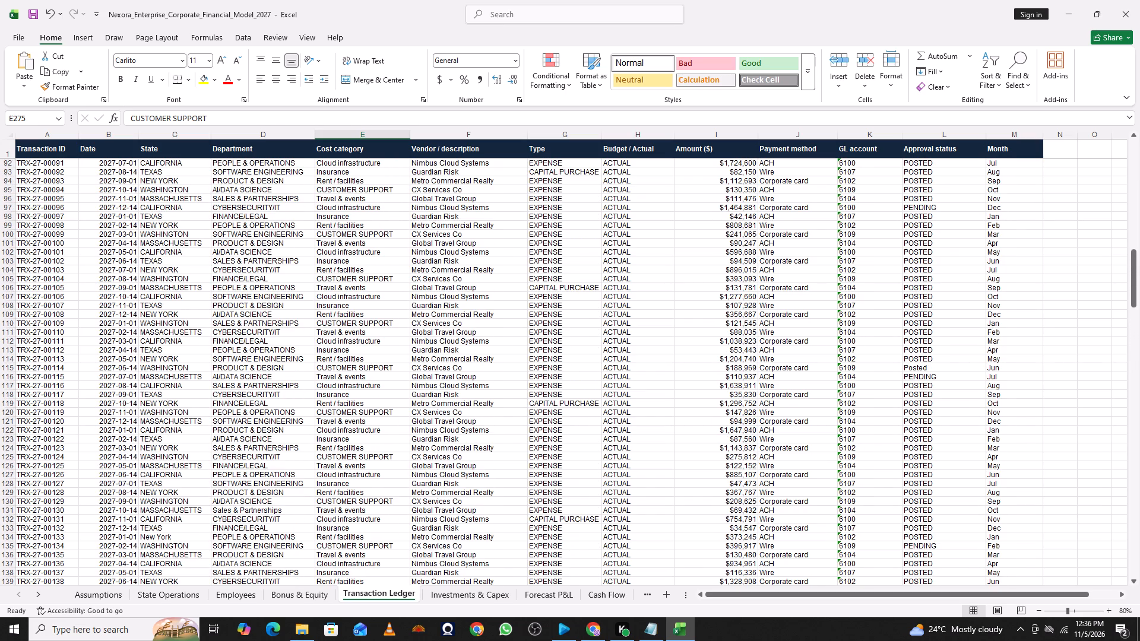
pyautogui.scroll(9, 370, 189)
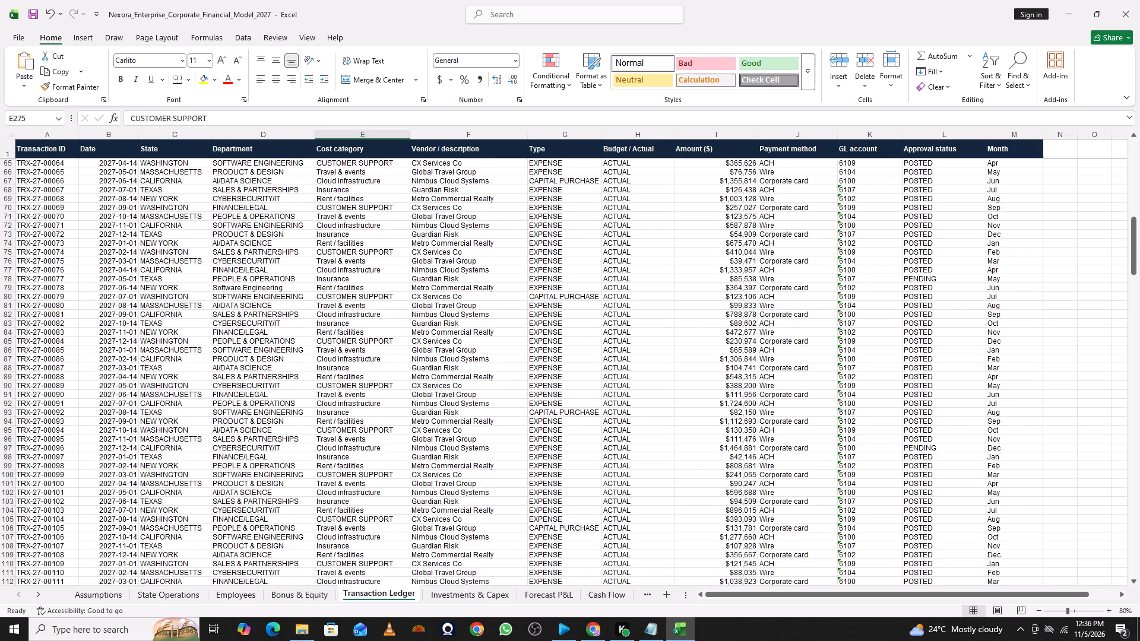
pyautogui.scroll(7, 370, 189)
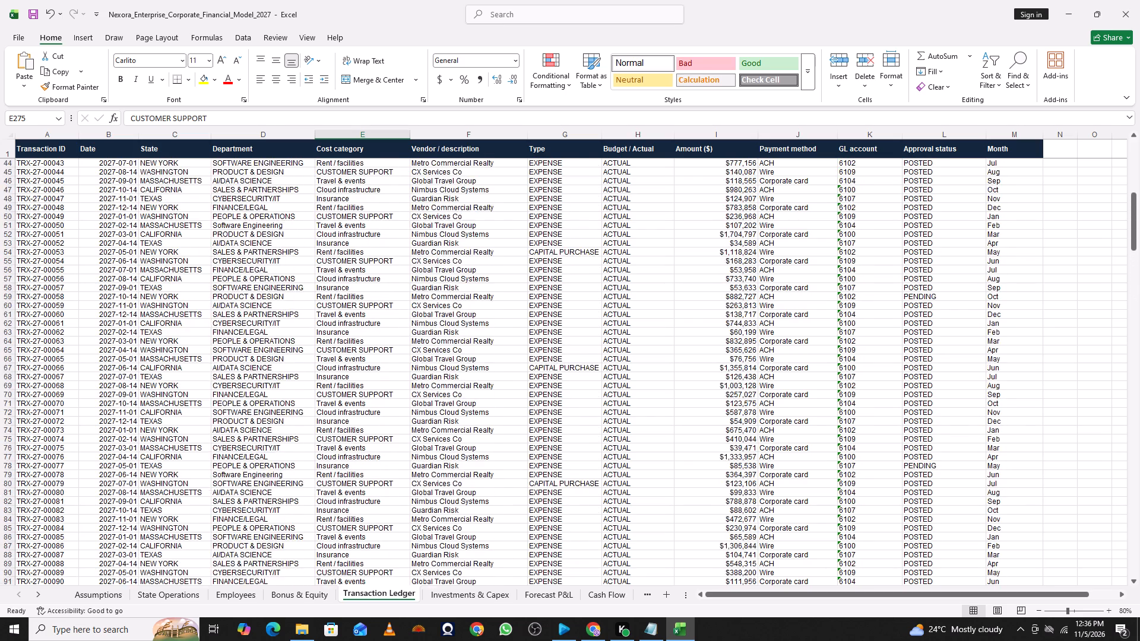
pyautogui.scroll(10, 370, 190)
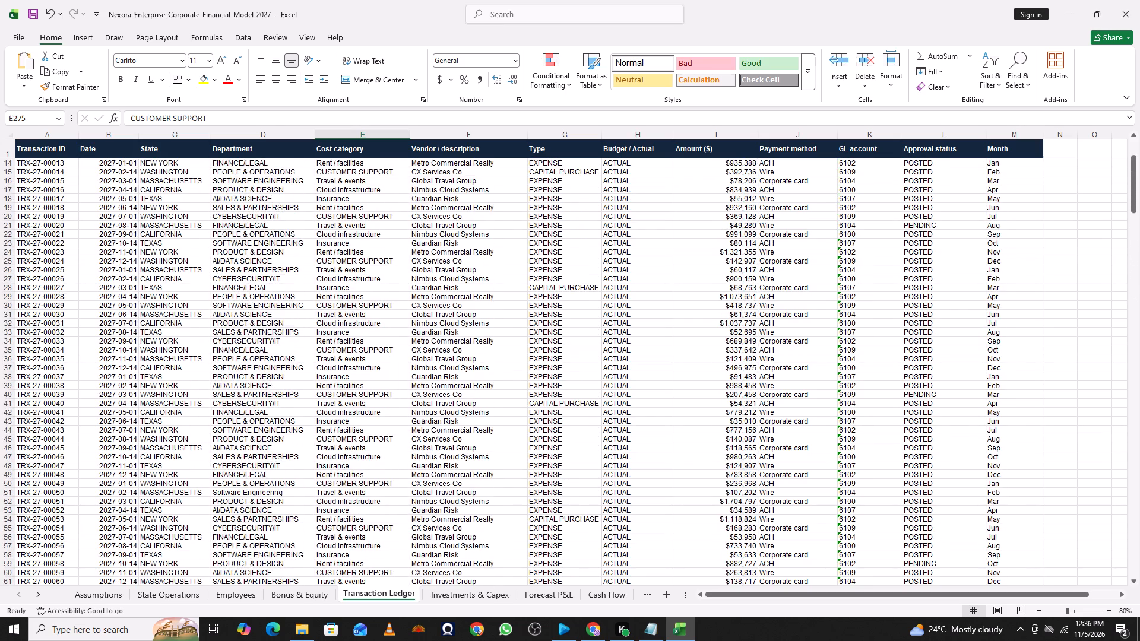
pyautogui.scroll(9, 370, 190)
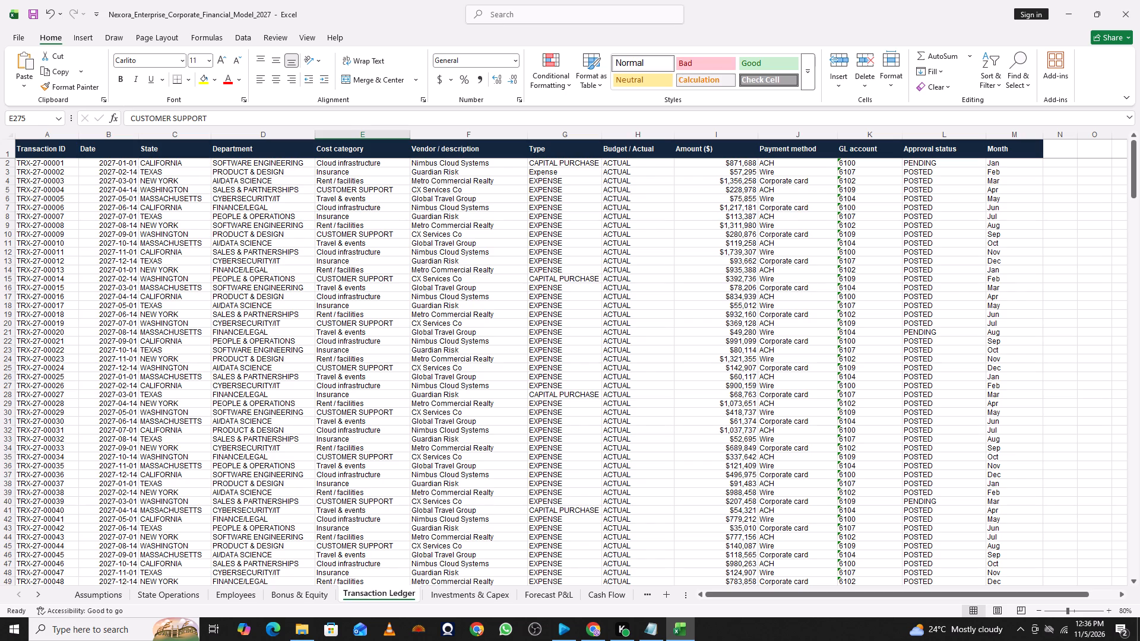
# Enter RENT/FACILITIES in Cost category cell E14 and copy the text.
pyautogui.click(363, 260)
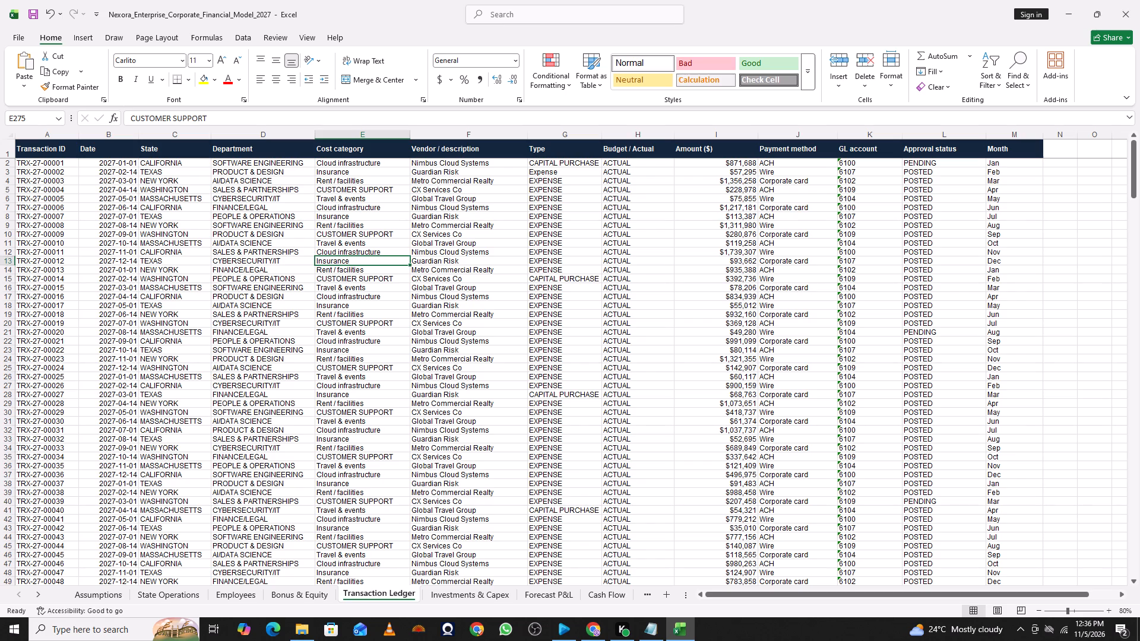
pyautogui.click(362, 271)
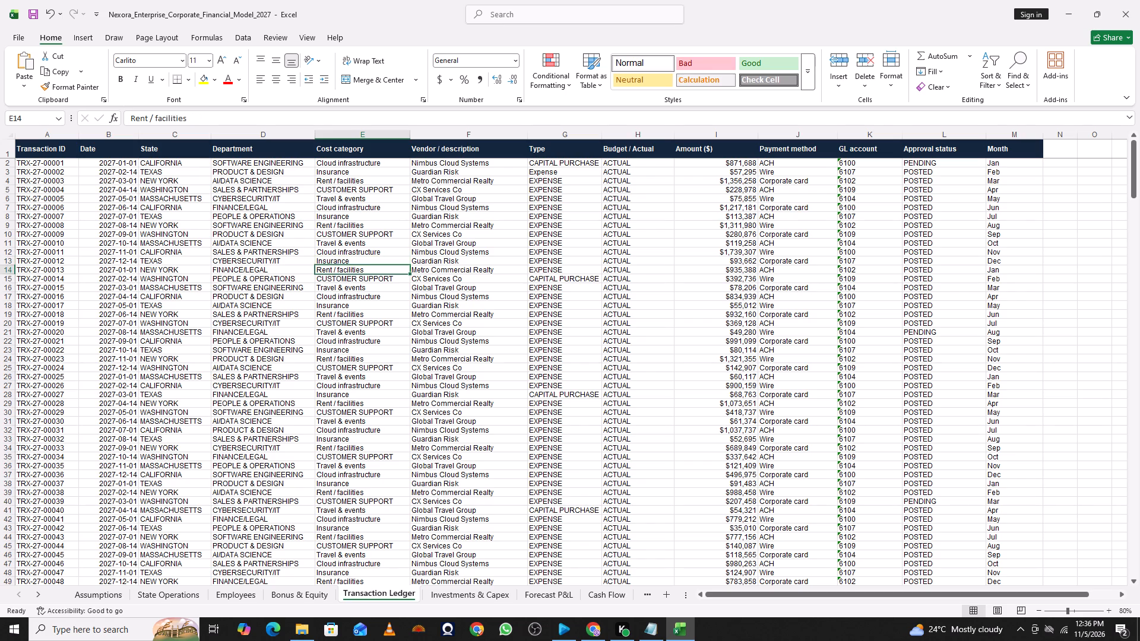
pyautogui.write('RENT/')
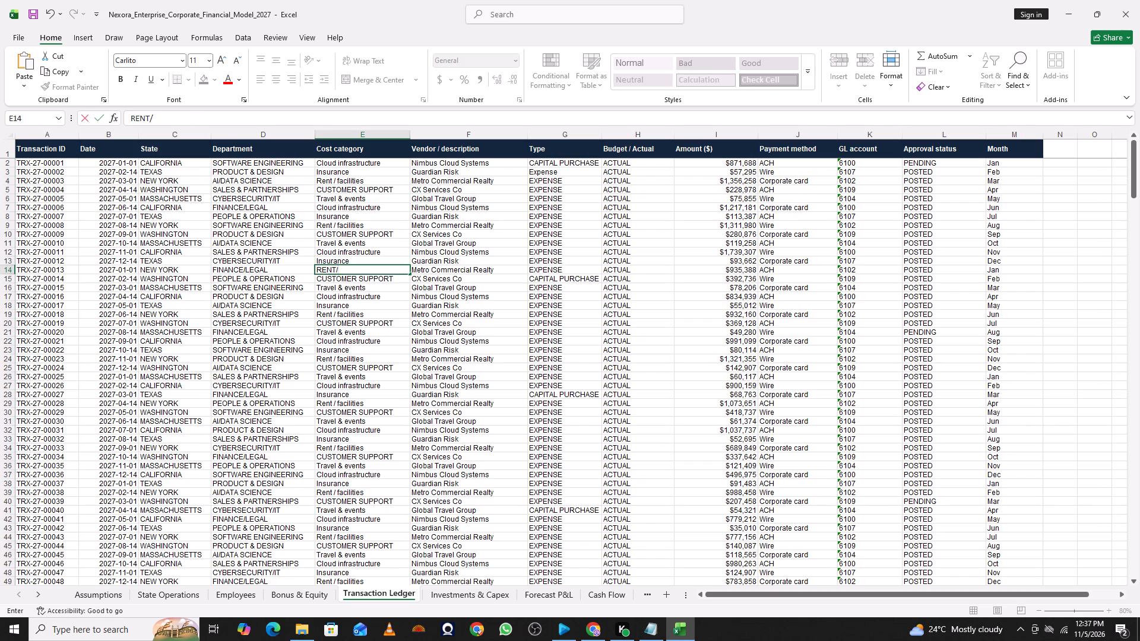
pyautogui.write('FACILITI')
pyautogui.write('ES')
pyautogui.moveTo(384, 267); pyautogui.dragTo(325, 271)
pyautogui.moveTo(325, 271); pyautogui.dragTo(299, 270)
pyautogui.hotkey('ctrl', 'c')
# Switch to Chrome, check the recruitment application page, and return to the Excel workbook.
pyautogui.click(594, 621)
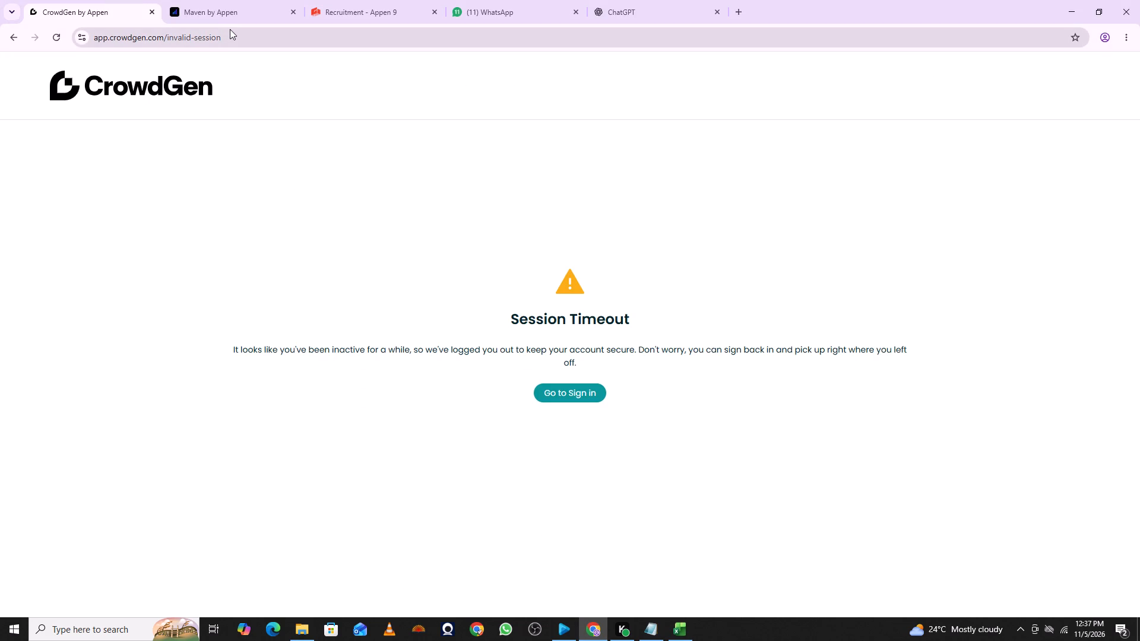
pyautogui.click(379, 8)
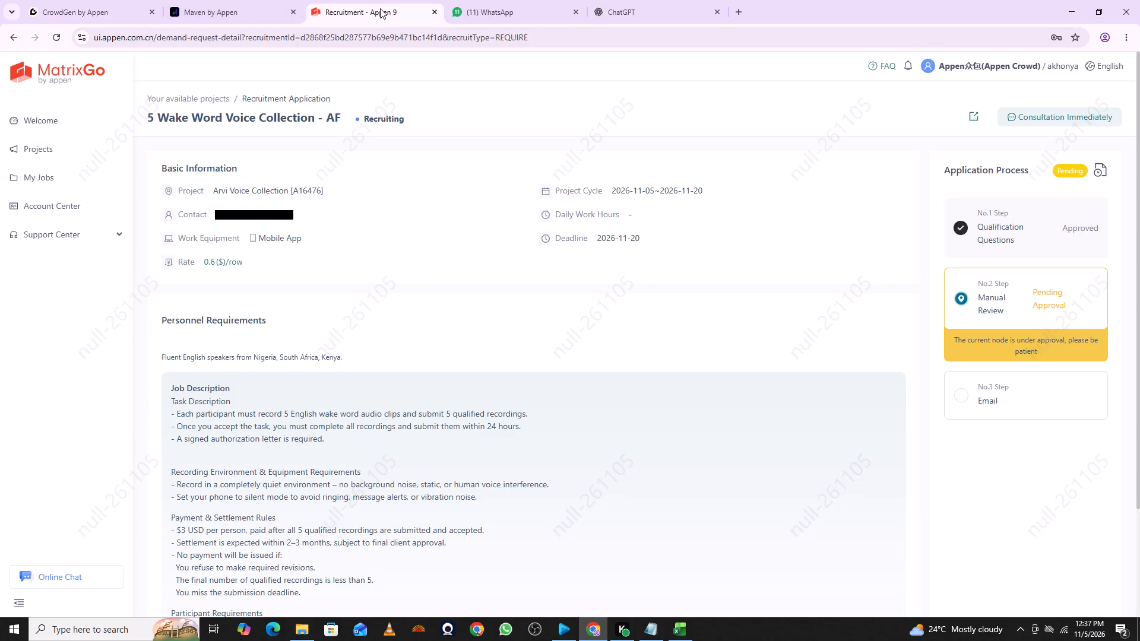
pyautogui.click(673, 625)
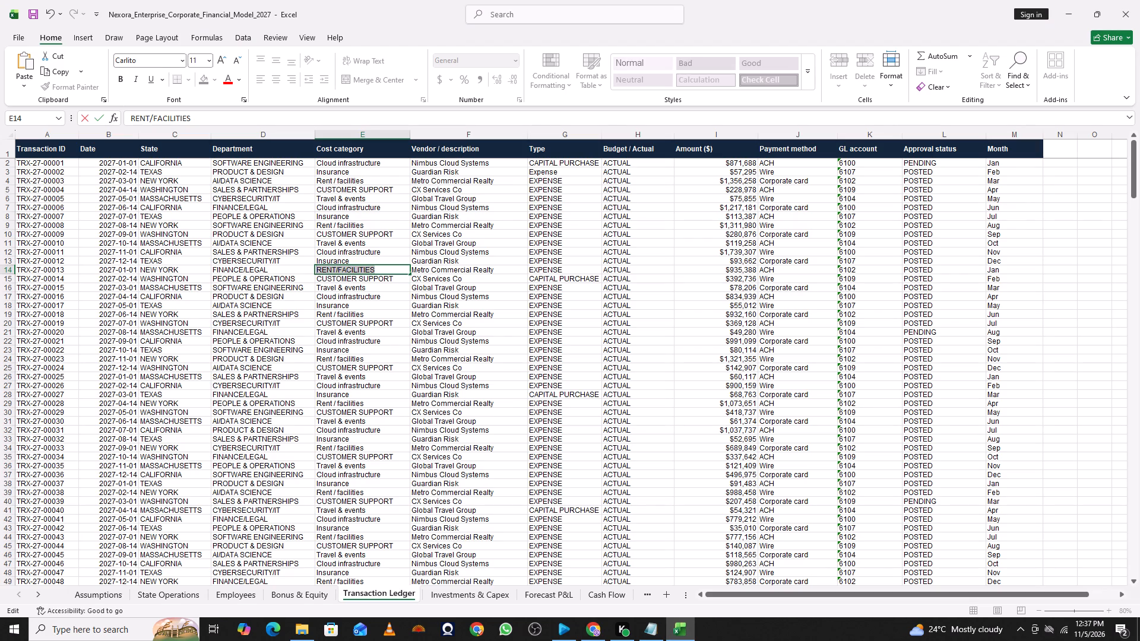
# Paste RENT/FACILITIES over the Rent / facilities entries in Cost category cells E9, E4, E19 and E24.
pyautogui.click(370, 226)
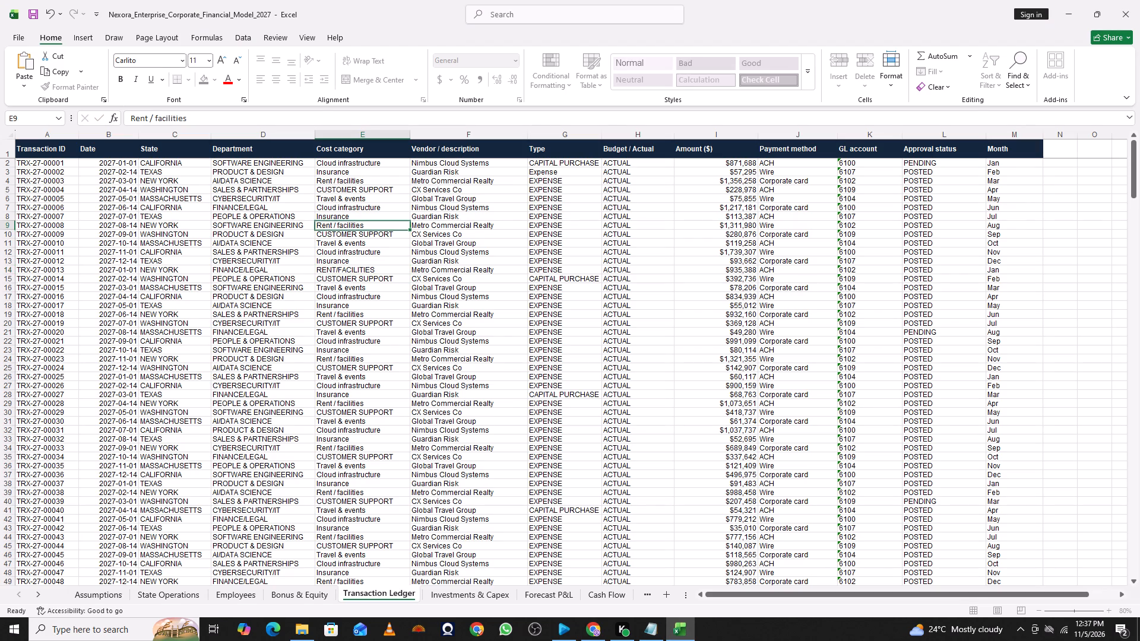
pyautogui.hotkey('ctrl', 'v')
pyautogui.click(373, 180)
pyautogui.hotkey('ctrl', 'v')
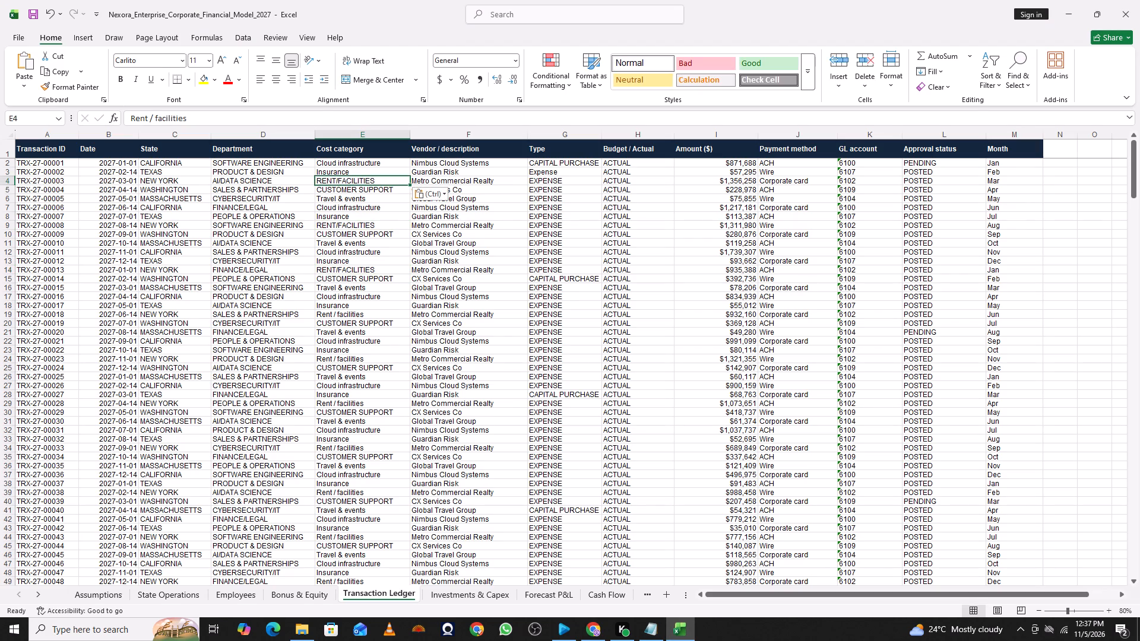
pyautogui.click(378, 312)
pyautogui.hotkey('ctrl', 'v')
pyautogui.click(375, 358)
pyautogui.hotkey('ctrl', 'v')
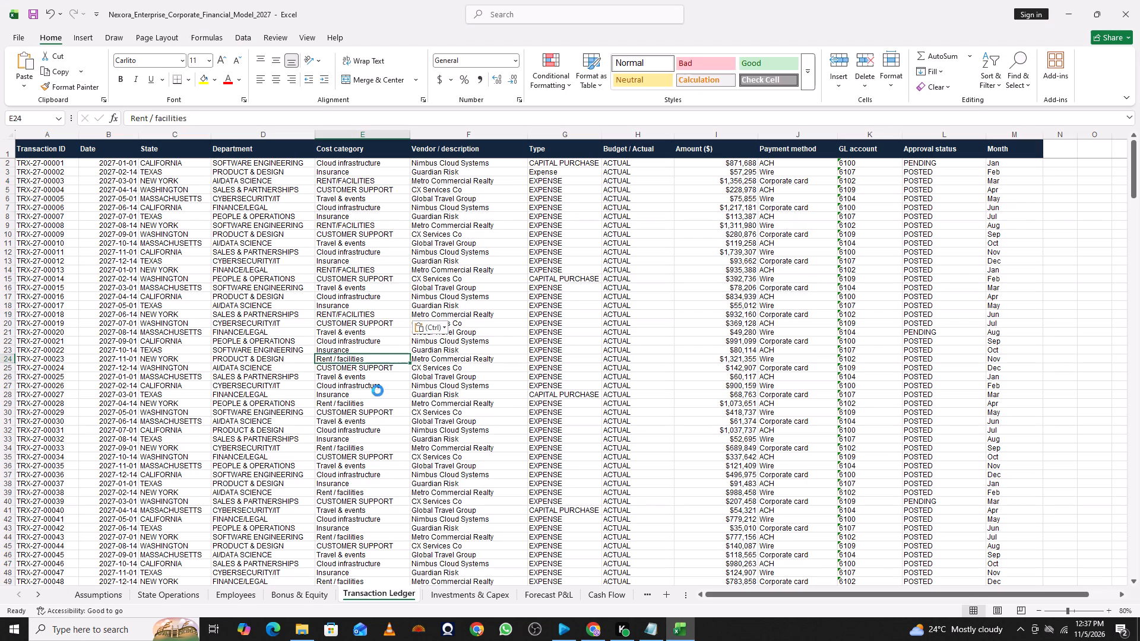
# Paste RENT/FACILITIES over the Rent / facilities entries in Cost category cells E29, E34, E39 and E44.
pyautogui.click(378, 401)
pyautogui.hotkey('ctrl', 'v')
pyautogui.click(373, 449)
pyautogui.hotkey('ctrl', 'v')
pyautogui.click(376, 495)
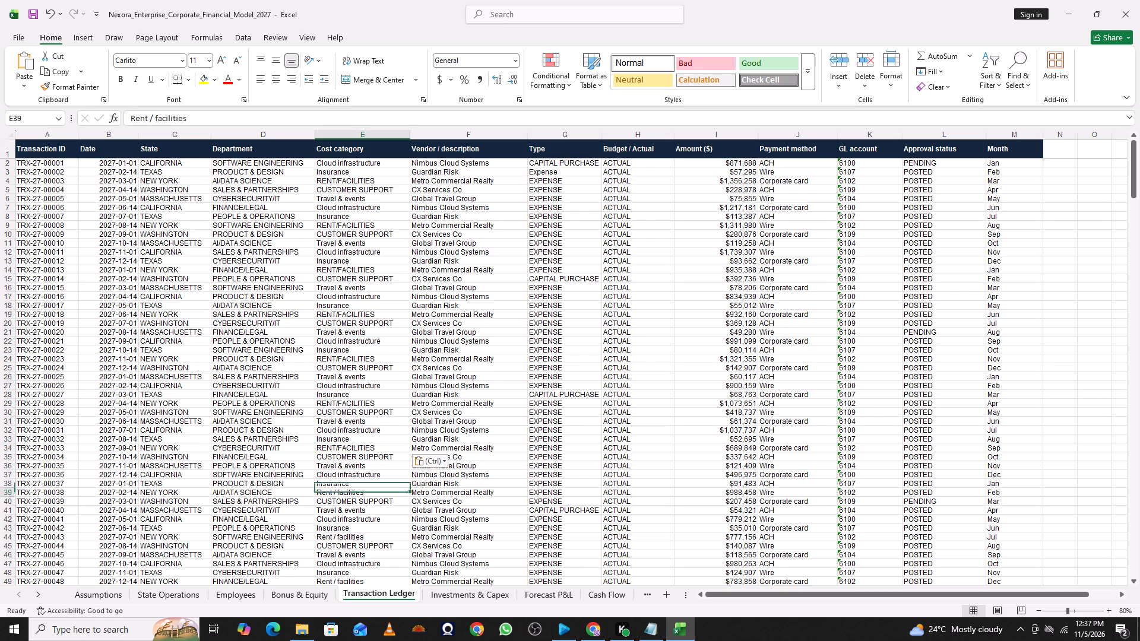
pyautogui.hotkey('ctrl', 'v')
pyautogui.click(373, 538)
pyautogui.hotkey('ctrl', 'v')
# Paste RENT/FACILITIES over the Rent / facilities entries in Cost category cells E49, E54, E59, E64 and E69.
pyautogui.scroll(-3, 377, 439)
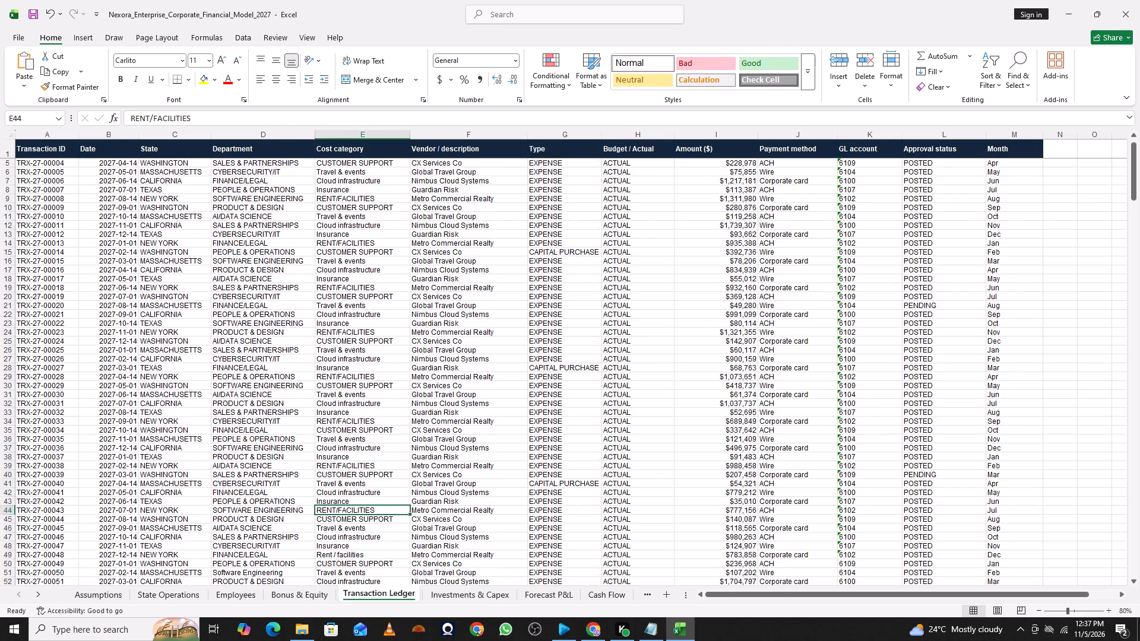
pyautogui.scroll(-5, 377, 438)
pyautogui.click(368, 366)
pyautogui.hotkey('ctrl', 'v')
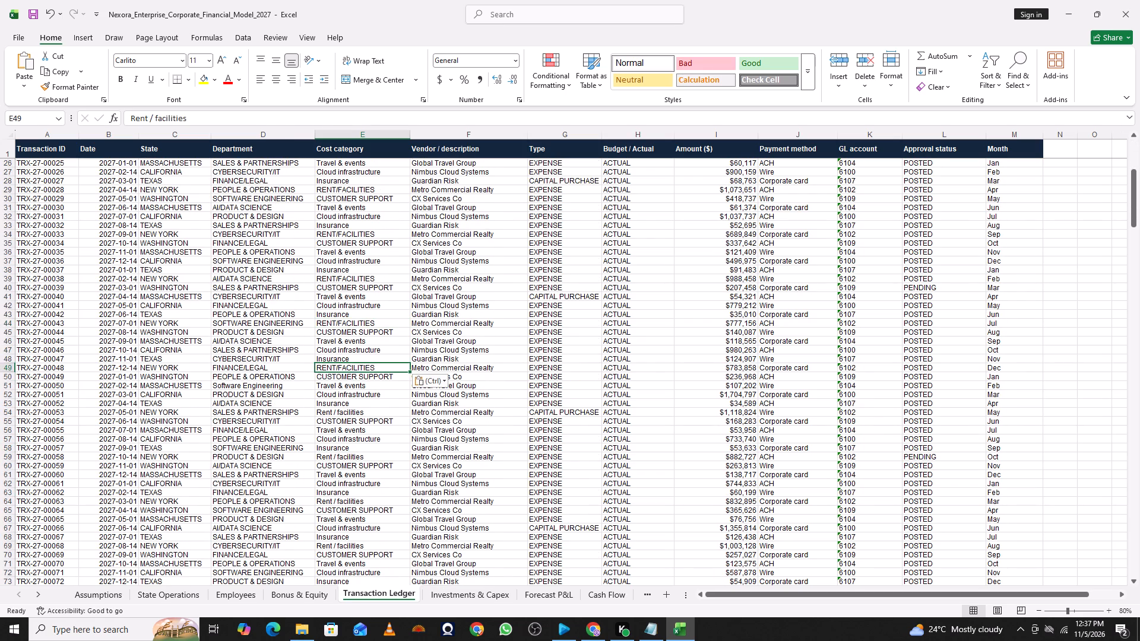
pyautogui.click(365, 411)
pyautogui.hotkey('ctrl', 'v')
pyautogui.click(366, 458)
pyautogui.hotkey('ctrl', 'v')
pyautogui.click(366, 506)
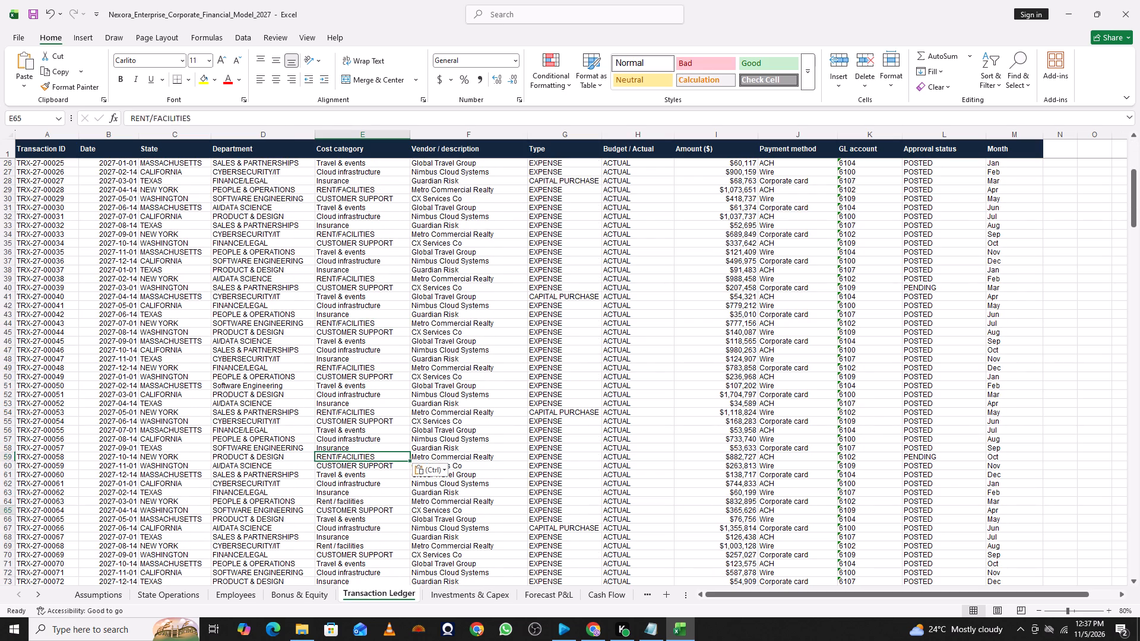
pyautogui.click(368, 500)
pyautogui.hotkey('ctrl', 'v')
pyautogui.click(371, 542)
pyautogui.hotkey('ctrl', 'v')
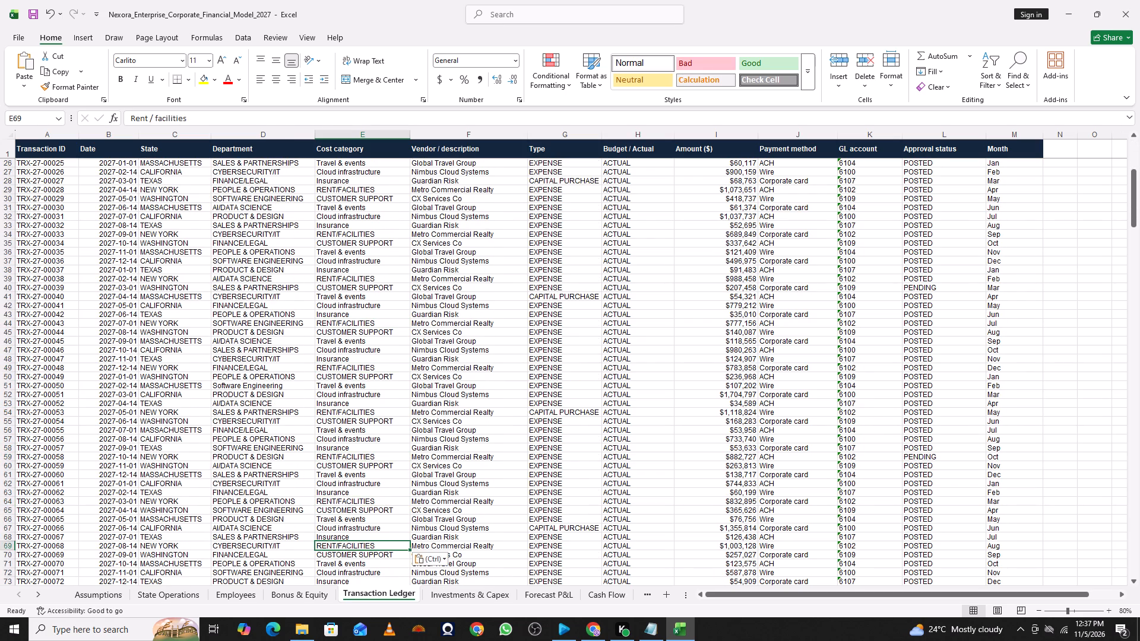
# Paste RENT/FACILITIES over the Rent / facilities entries in Cost category cells E74, E79, E84, E89 and E94.
pyautogui.scroll(-9, 373, 417)
pyautogui.click(372, 351)
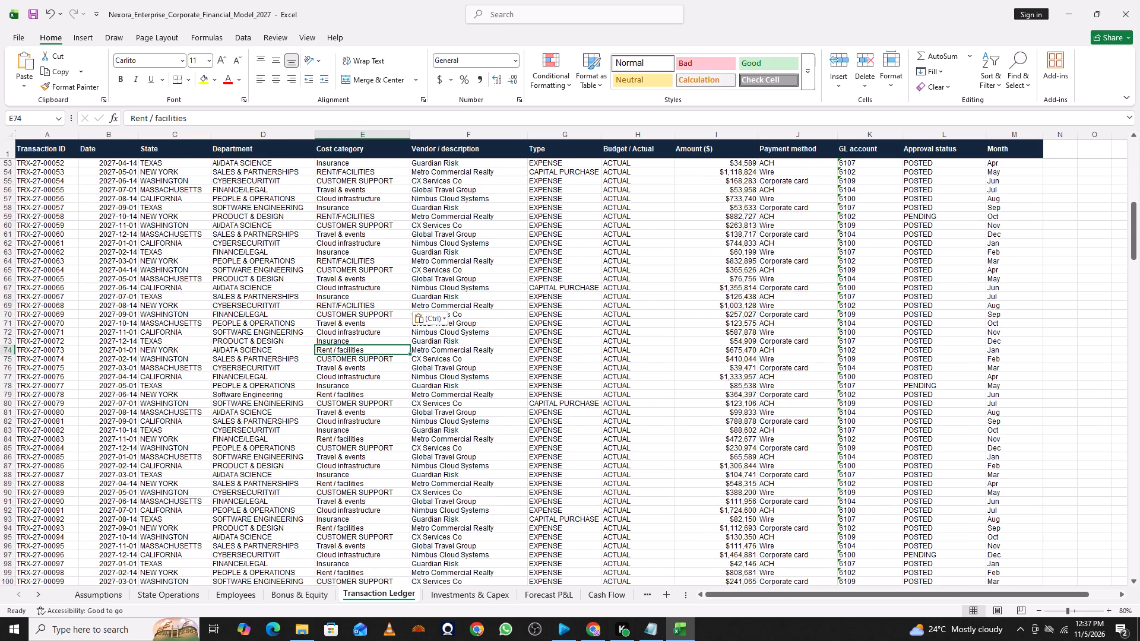
pyautogui.hotkey('ctrl', 'v')
pyautogui.click(368, 392)
pyautogui.hotkey('ctrl', 'v')
pyautogui.click(366, 439)
pyautogui.hotkey('ctrl', 'v')
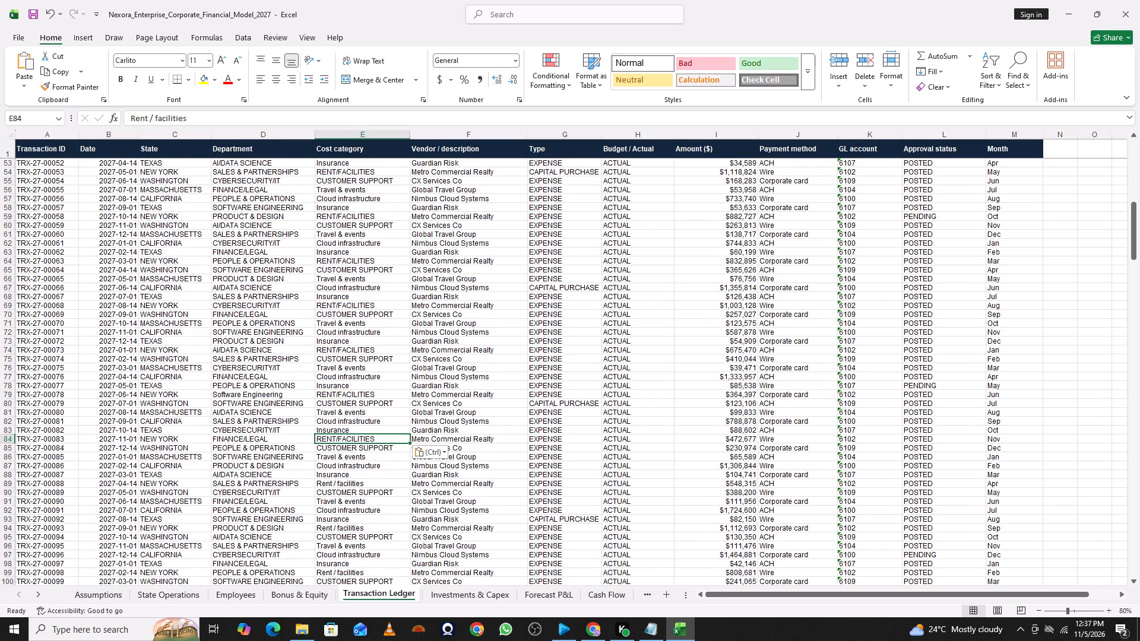
pyautogui.click(372, 483)
pyautogui.hotkey('ctrl', 'v')
pyautogui.click(369, 531)
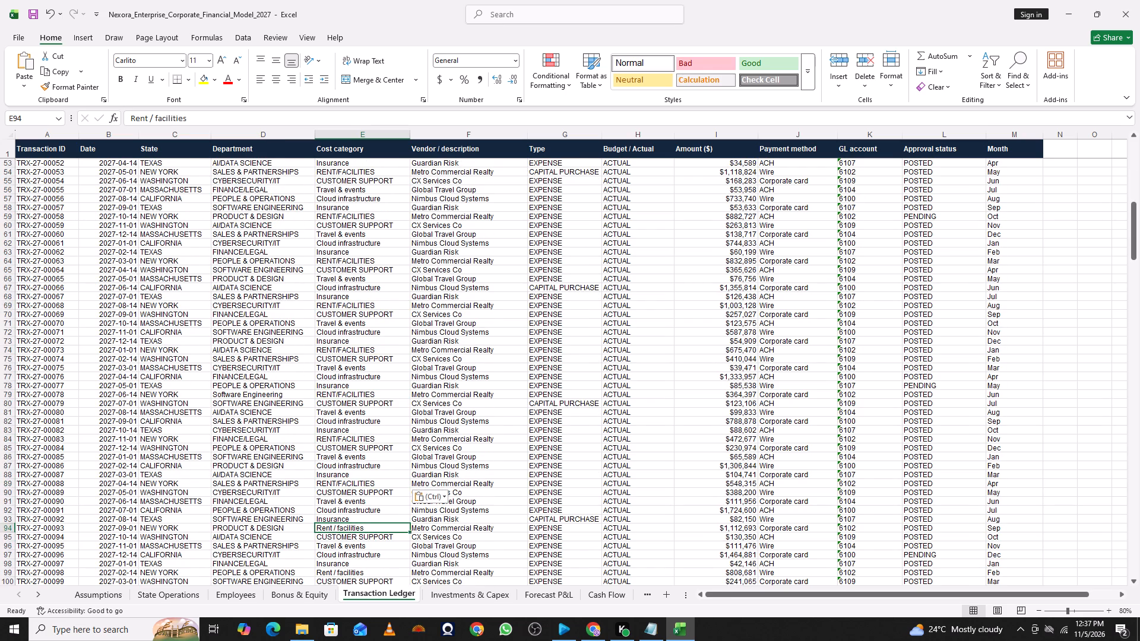
pyautogui.hotkey('ctrl', 'v')
# Paste RENT/FACILITIES over the Rent / facilities entries in Cost category cells E104, E99, E109, E114 and E119.
pyautogui.scroll(-8, 373, 462)
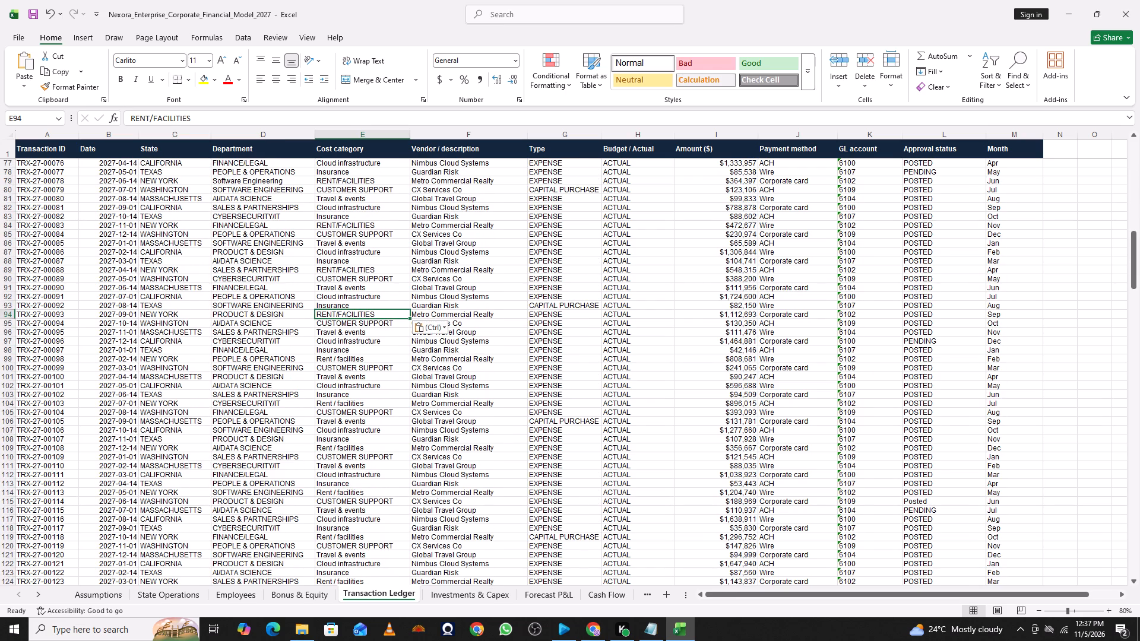
pyautogui.click(373, 401)
pyautogui.hotkey('ctrl', 'v')
pyautogui.click(369, 358)
pyautogui.hotkey('ctrl', 'v')
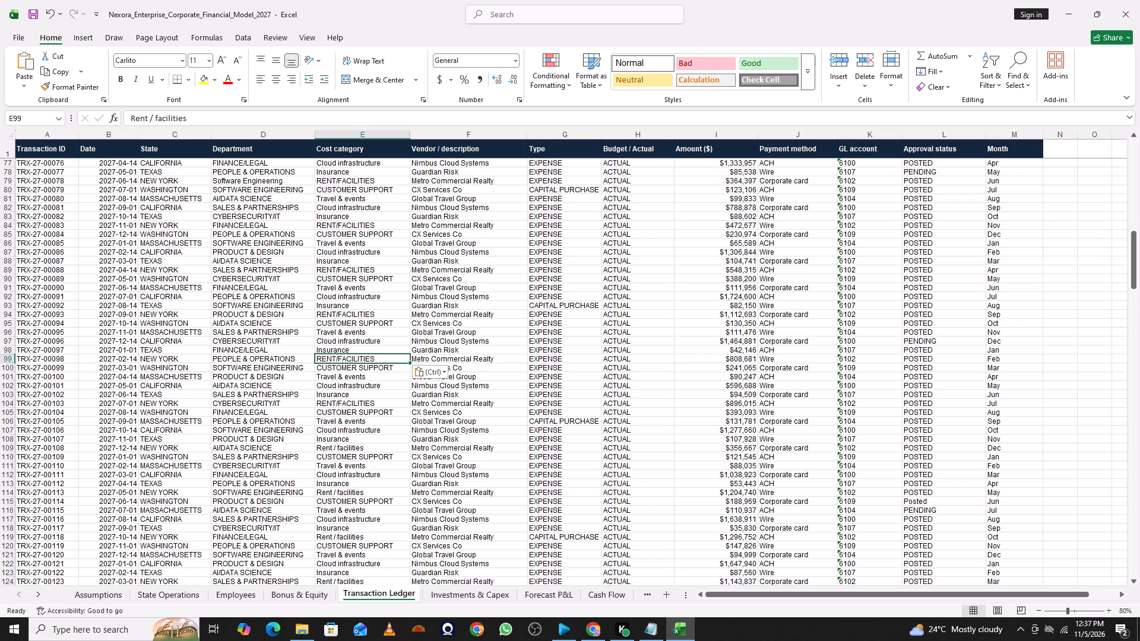
pyautogui.click(367, 449)
pyautogui.hotkey('ctrl', 'v')
pyautogui.click(370, 493)
pyautogui.hotkey('ctrl', 'v')
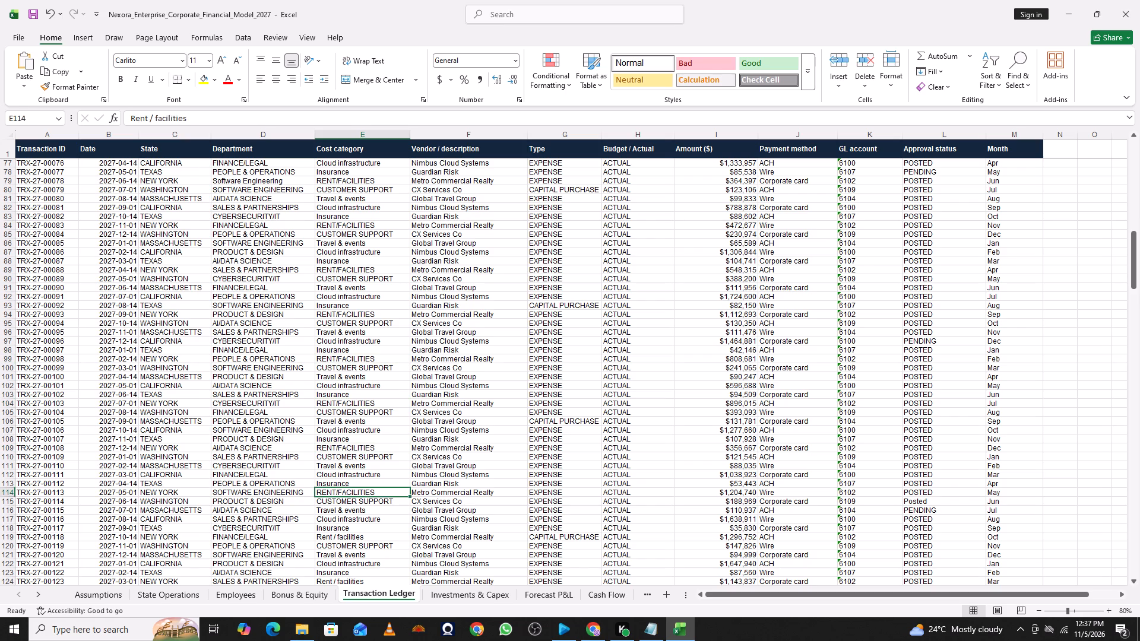
pyautogui.click(366, 535)
pyautogui.hotkey('ctrl', 'v')
# Paste RENT/FACILITIES over the Rent / facilities entries in Cost category cells E124, E129, E134, E139 and E144.
pyautogui.scroll(-8, 377, 396)
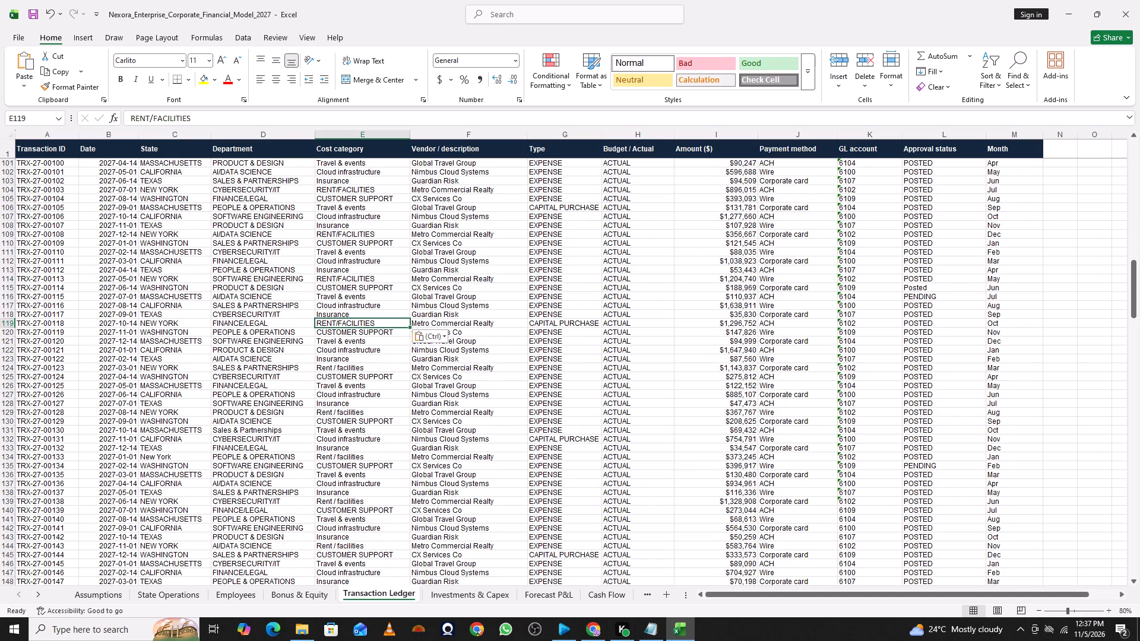
pyautogui.click(375, 367)
pyautogui.hotkey('ctrl', 'v')
pyautogui.click(367, 412)
pyautogui.hotkey('ctrl', 'v')
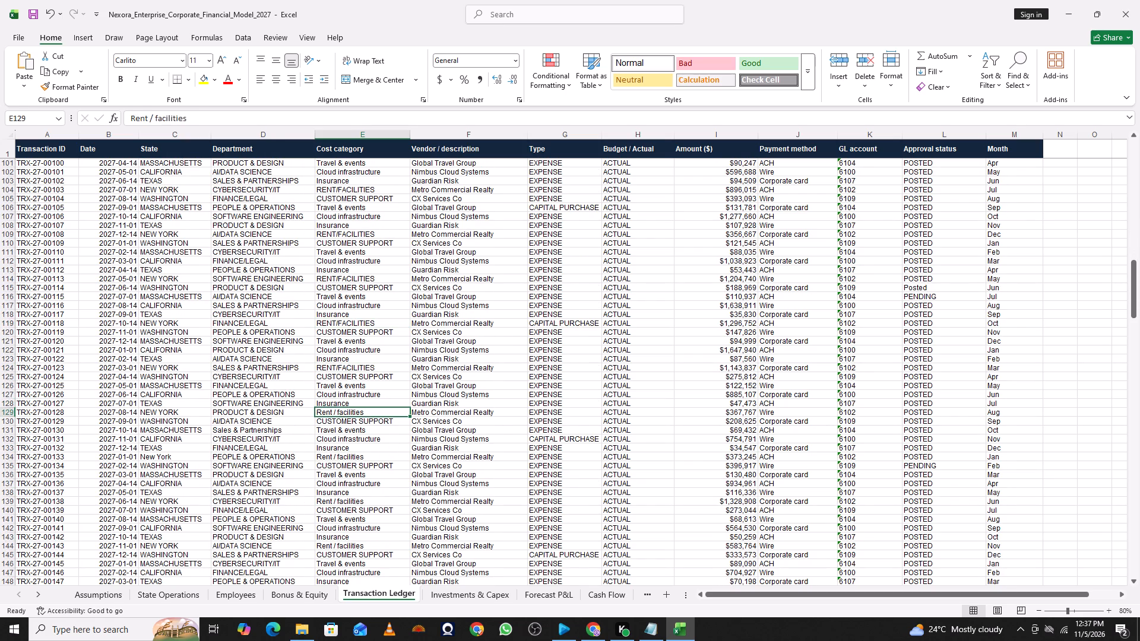
pyautogui.click(373, 456)
pyautogui.hotkey('ctrl', 'v')
pyautogui.click(368, 499)
pyautogui.hotkey('ctrl', 'v')
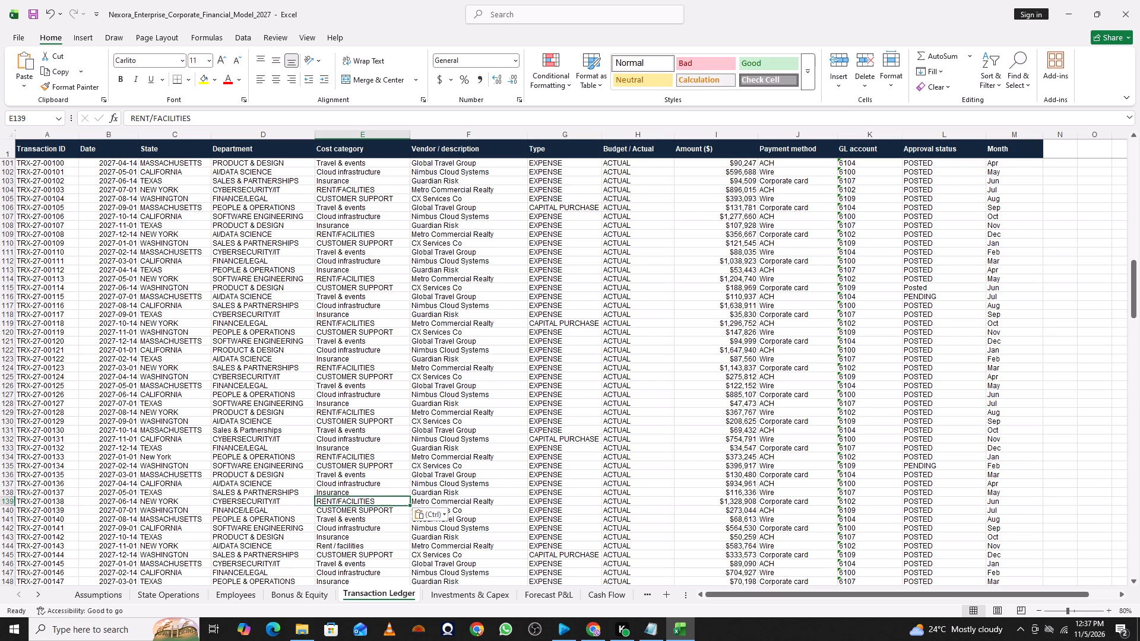
pyautogui.click(369, 542)
pyautogui.hotkey('ctrl', 'v')
# Paste RENT/FACILITIES over the Rent / facilities entries in Cost category cells E149, E154 and E159.
pyautogui.scroll(-9, 369, 380)
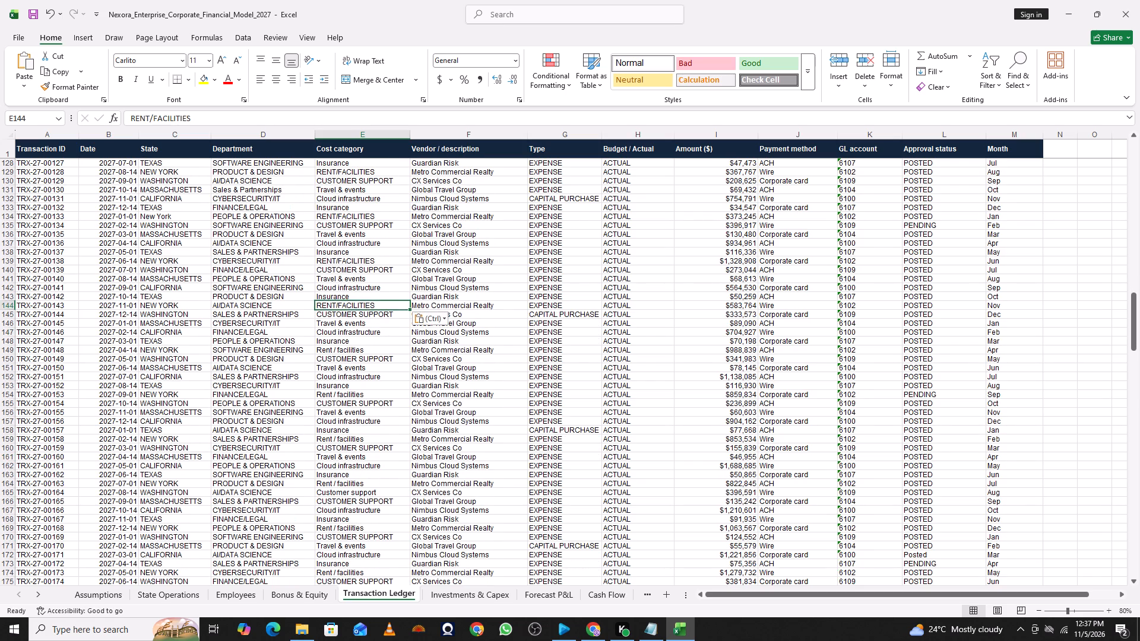
pyautogui.click(369, 351)
pyautogui.hotkey('ctrl', 'v')
pyautogui.click(364, 394)
pyautogui.hotkey('ctrl', 'v')
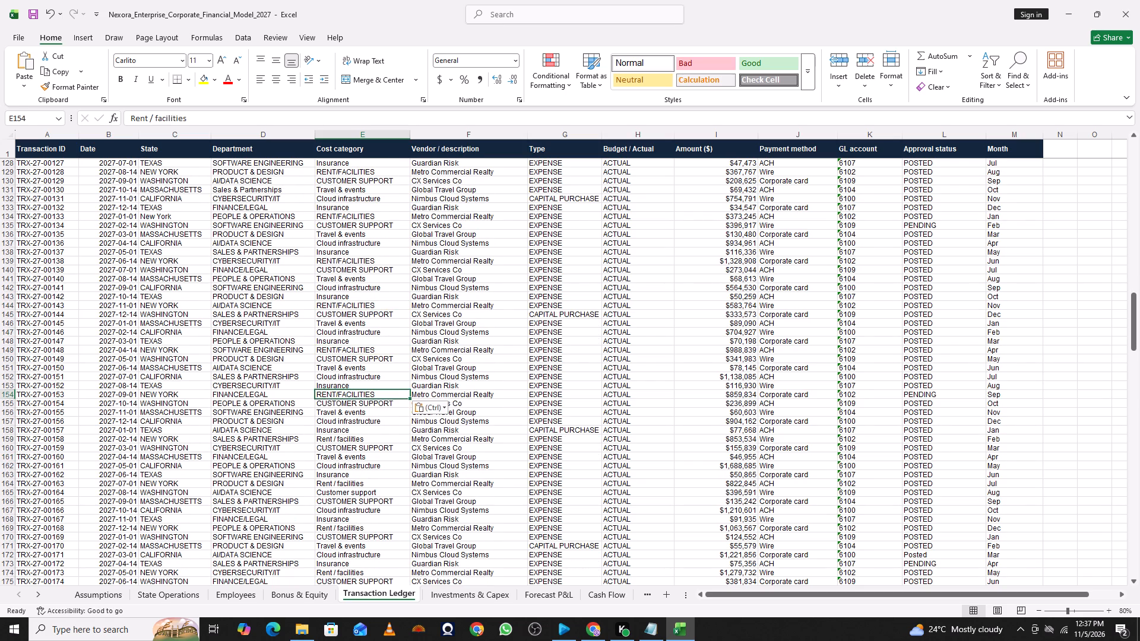
pyautogui.click(368, 441)
pyautogui.hotkey('ctrl', 'v')
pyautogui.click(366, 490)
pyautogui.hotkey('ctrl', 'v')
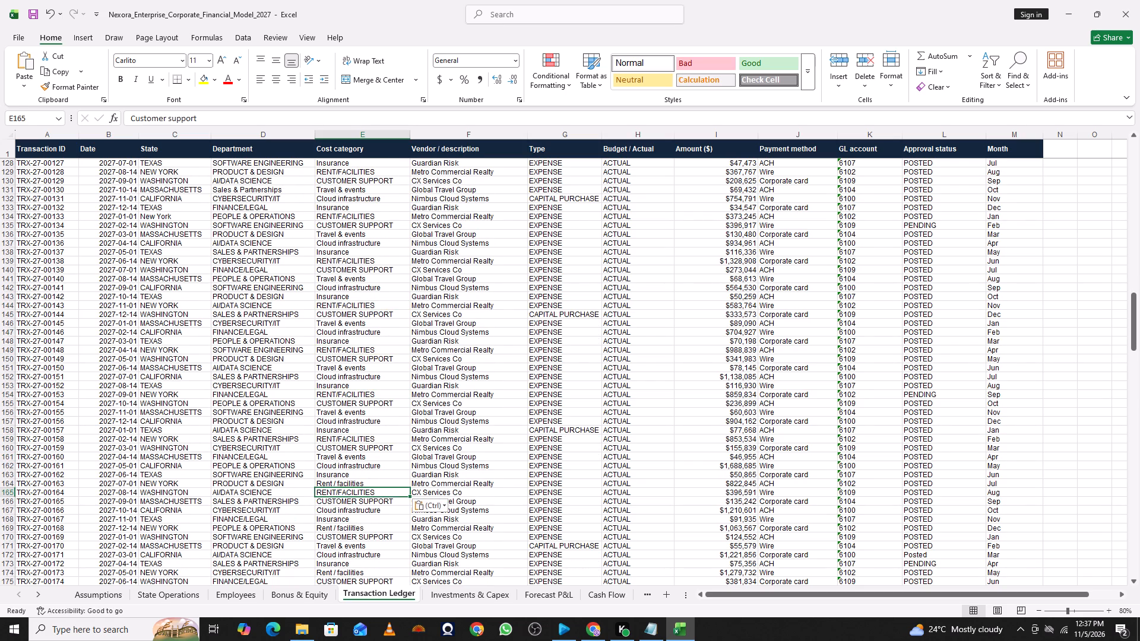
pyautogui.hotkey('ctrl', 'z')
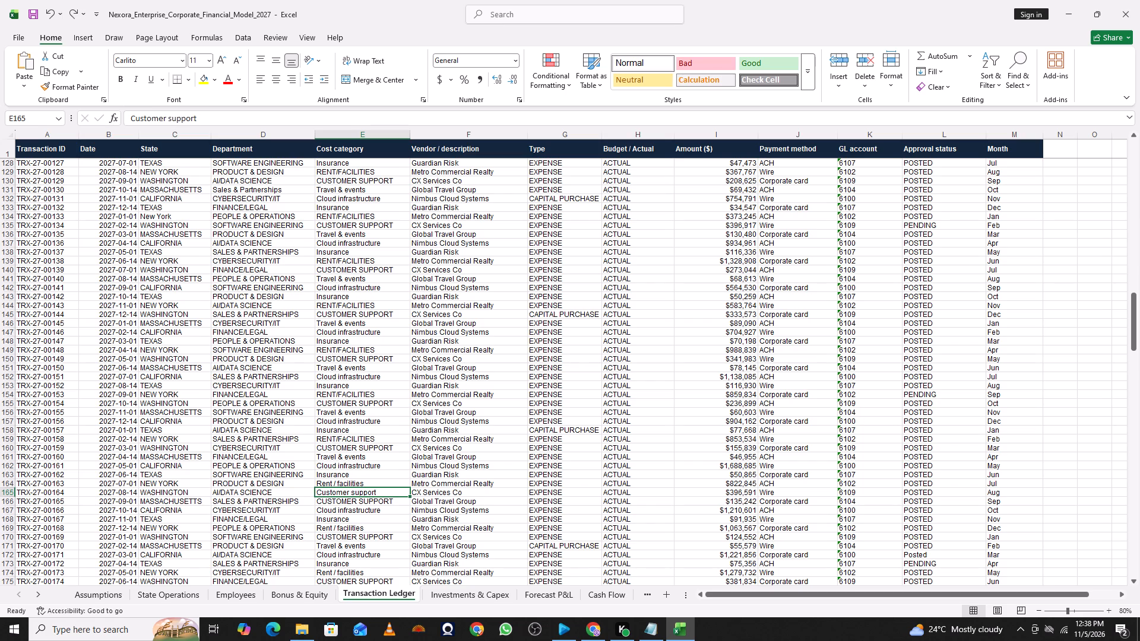
# Paste RENT/FACILITIES over the Rent / facilities entry in Cost category cell E164.
pyautogui.click(372, 480)
pyautogui.hotkey('ctrl', 'v')
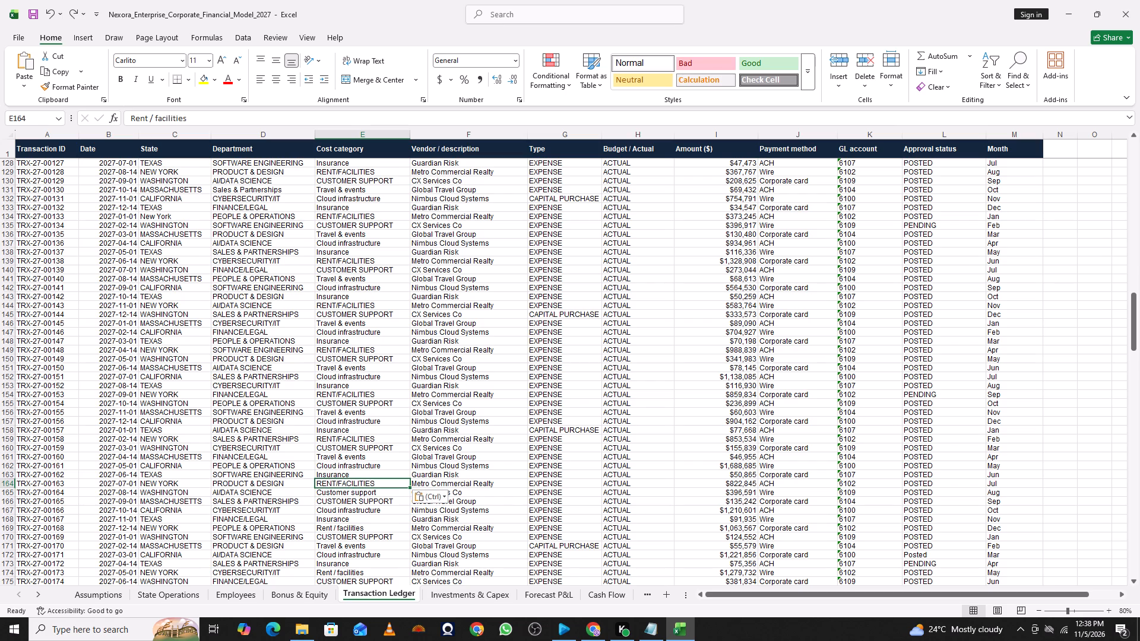
# Select the CUSTOMER SUPPORT entry in Cost category cell E166.
pyautogui.click(375, 501)
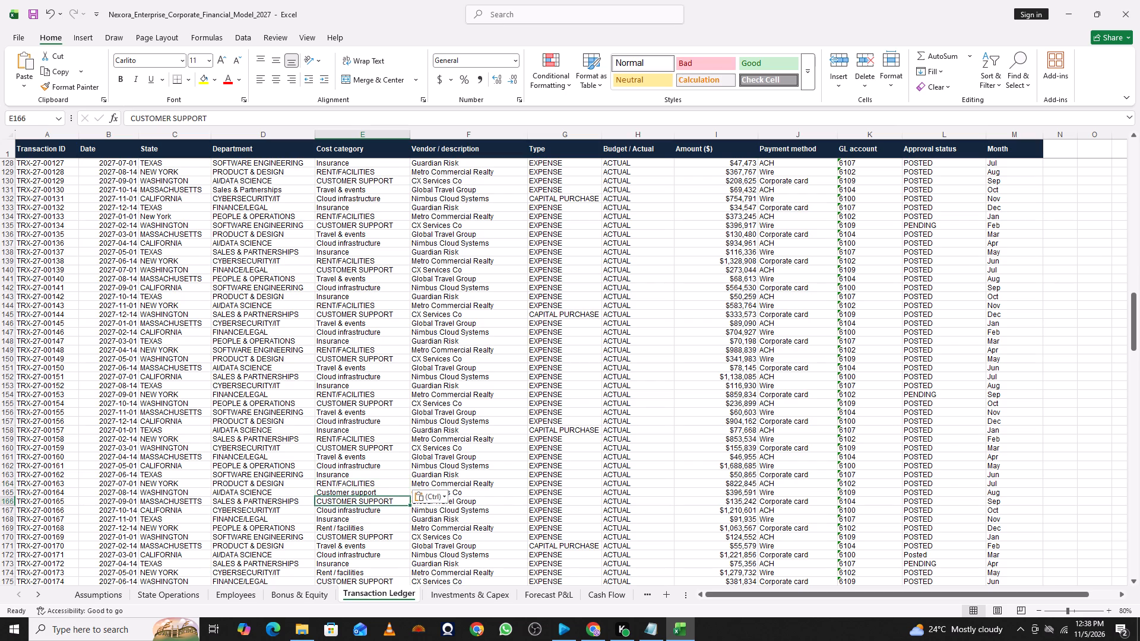
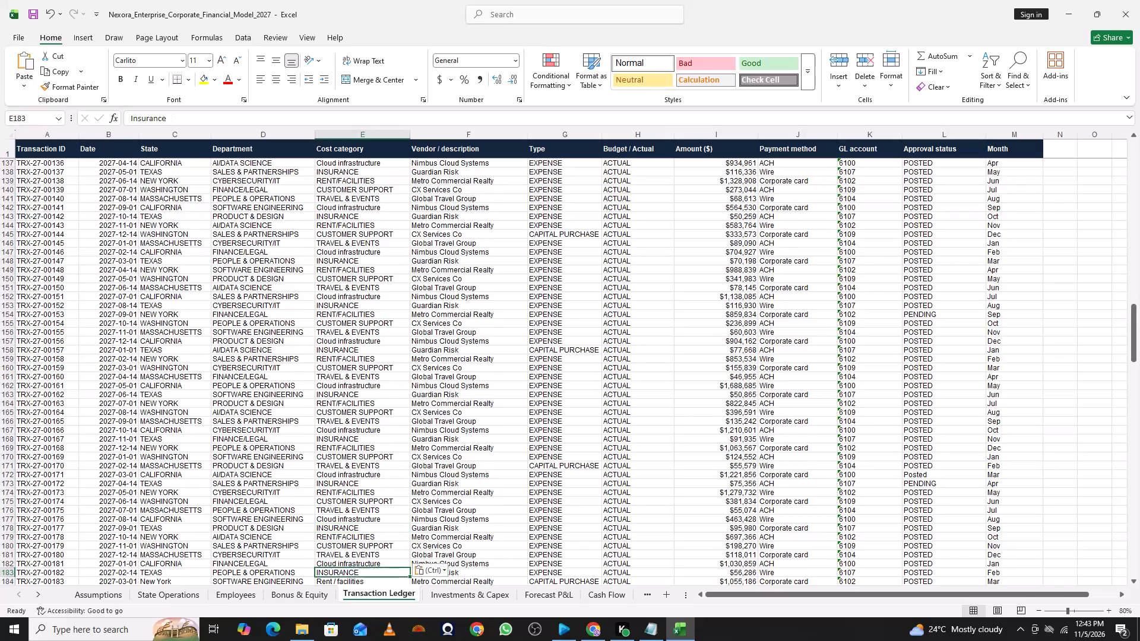
# Paste the uppercase INSURANCE category into Cost category cells E188, E193 and E198 of the Transaction Ledger.
pyautogui.scroll(-6, 373, 433)
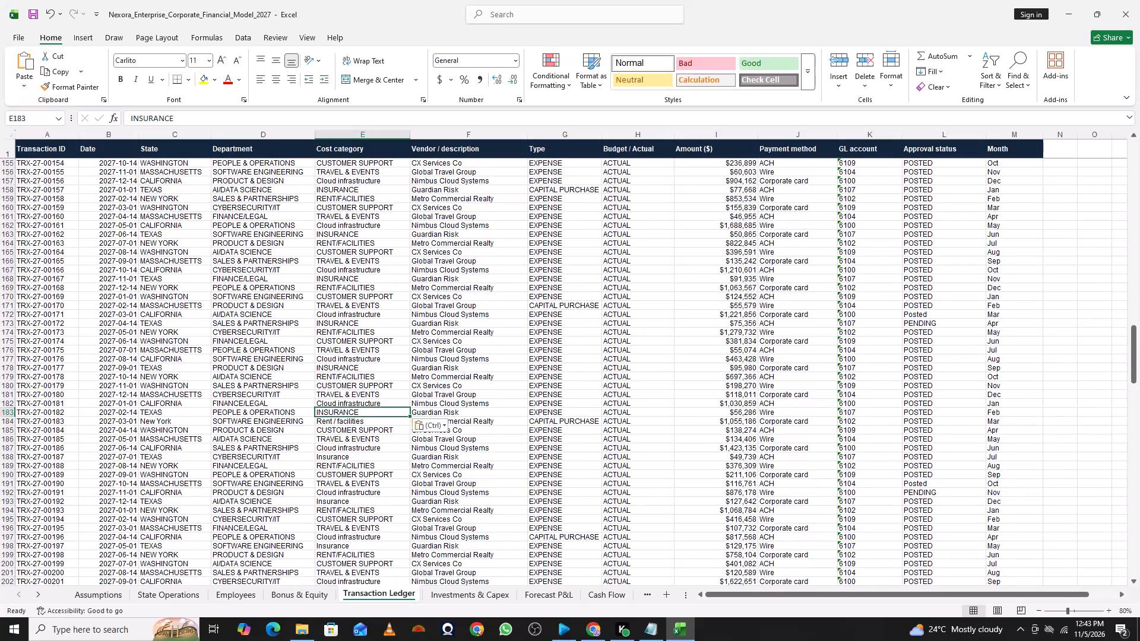
pyautogui.click(369, 456)
pyautogui.hotkey('ctrl', 'v')
pyautogui.click(353, 498)
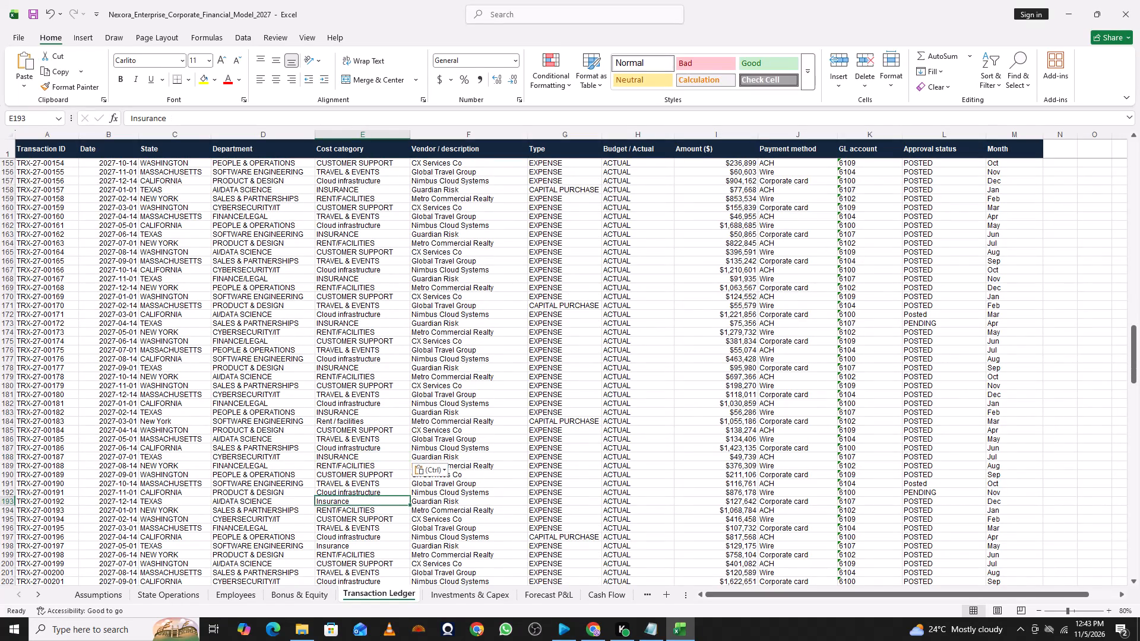
pyautogui.hotkey('ctrl', 'v')
pyautogui.click(358, 541)
pyautogui.hotkey('ctrl', 'v')
# Paste the uppercase INSURANCE category into Cost category cells E203, E208, E213 and E218.
pyautogui.scroll(-6, 375, 443)
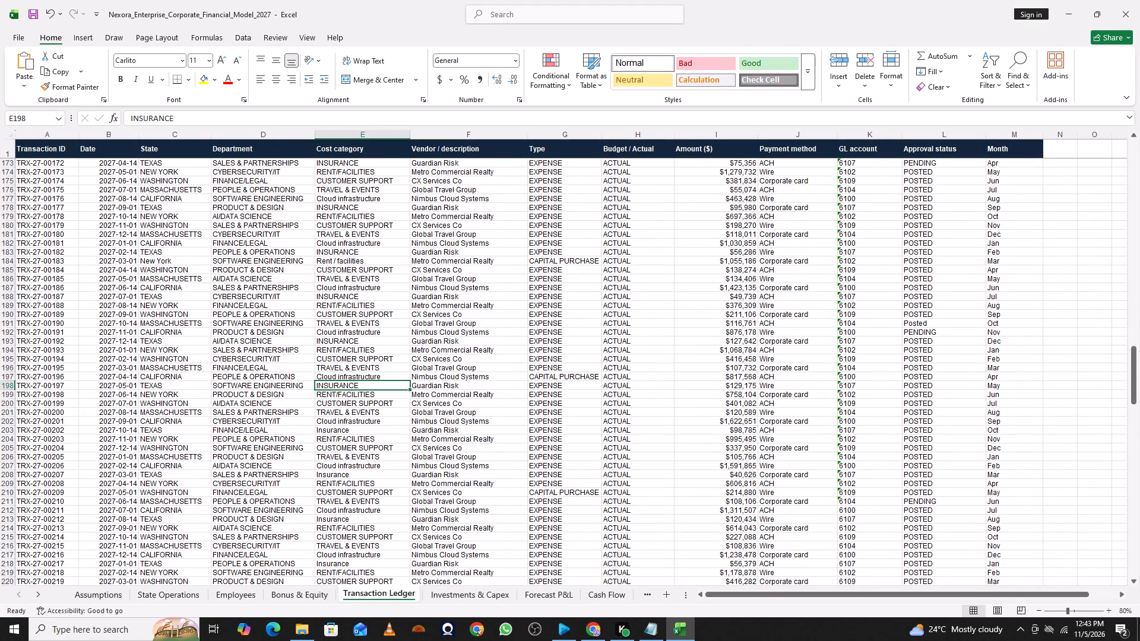
pyautogui.click(373, 431)
pyautogui.hotkey('ctrl', 'v')
pyautogui.click(348, 476)
pyautogui.hotkey('ctrl', 'v')
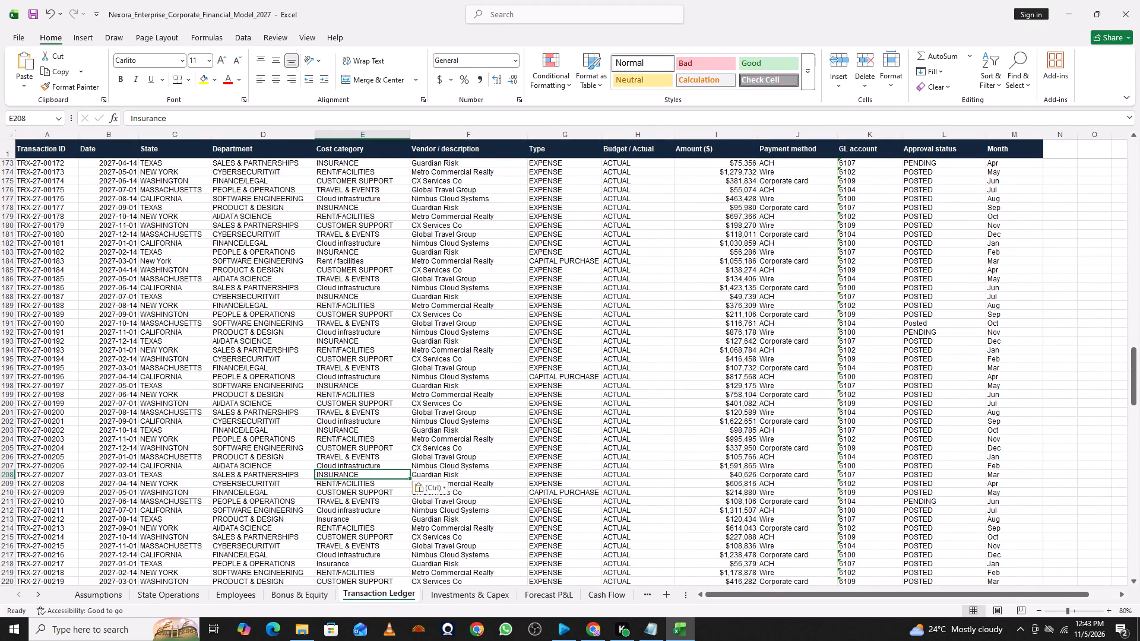
pyautogui.click(357, 521)
pyautogui.hotkey('ctrl', 'v')
pyautogui.click(357, 563)
pyautogui.hotkey('ctrl', 'v')
# Paste the uppercase INSURANCE category into Cost category cells E223, E228, E233, E238 and E243.
pyautogui.keyDown('ctrl'); pyautogui.scroll(-6, 363, 444); pyautogui.keyUp('ctrl')
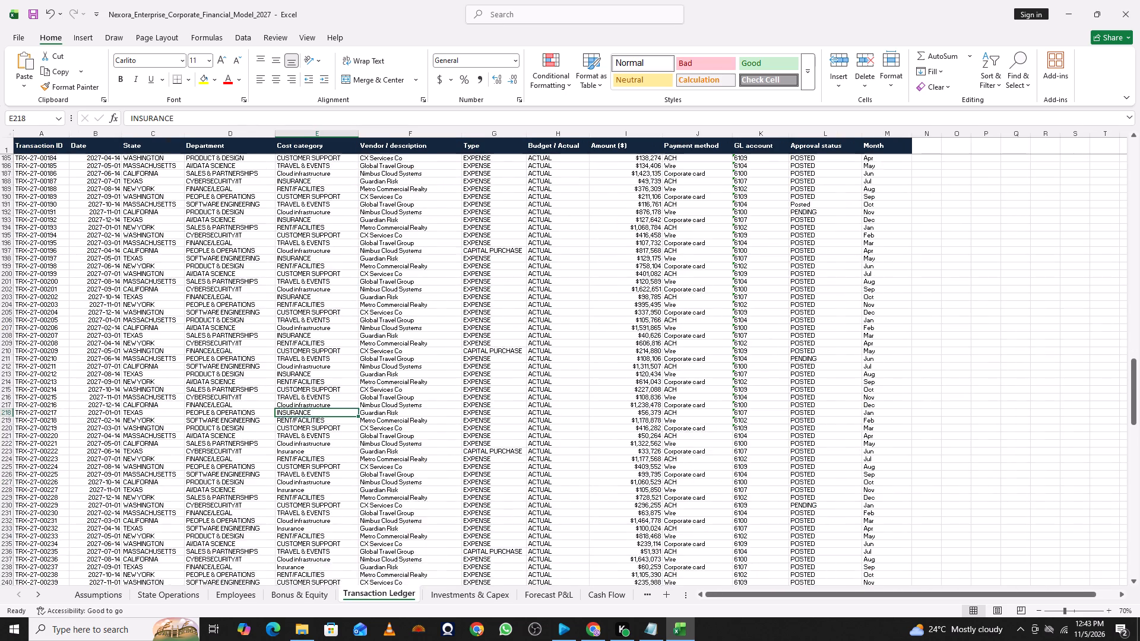
pyautogui.keyDown('ctrl'); pyautogui.scroll(-1, 365, 440); pyautogui.keyUp('ctrl')
pyautogui.click(316, 401)
pyautogui.hotkey('ctrl', 'v')
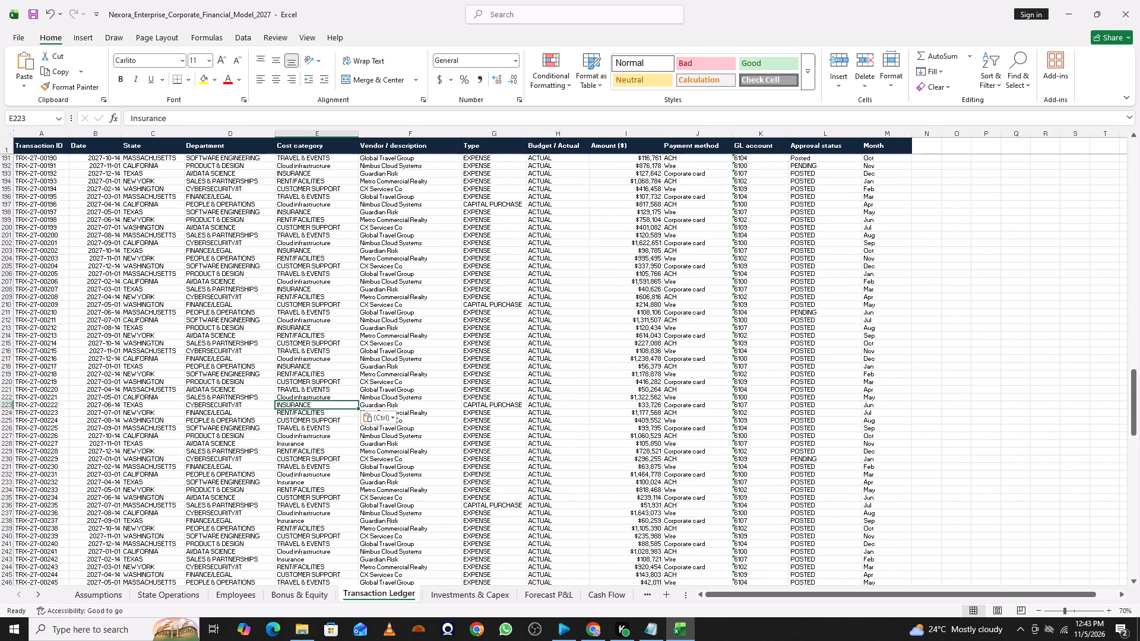
pyautogui.click(304, 448)
pyautogui.click(305, 442)
pyautogui.hotkey('ctrl', 'v')
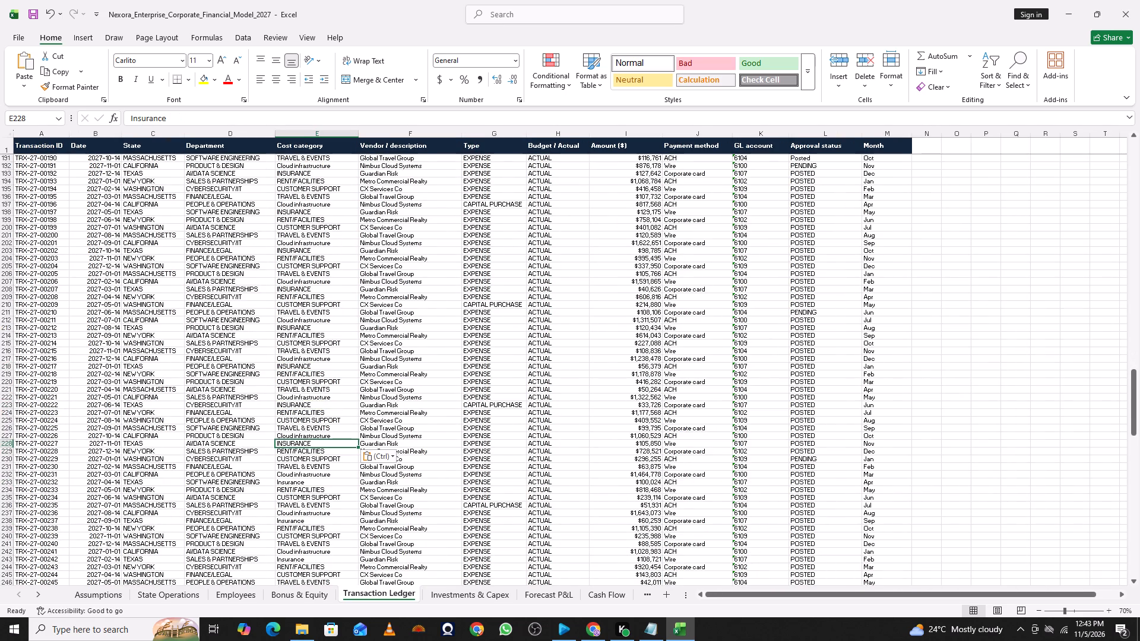
pyautogui.click(305, 481)
pyautogui.hotkey('ctrl', 'v')
pyautogui.click(306, 519)
pyautogui.hotkey('ctrl', 'v')
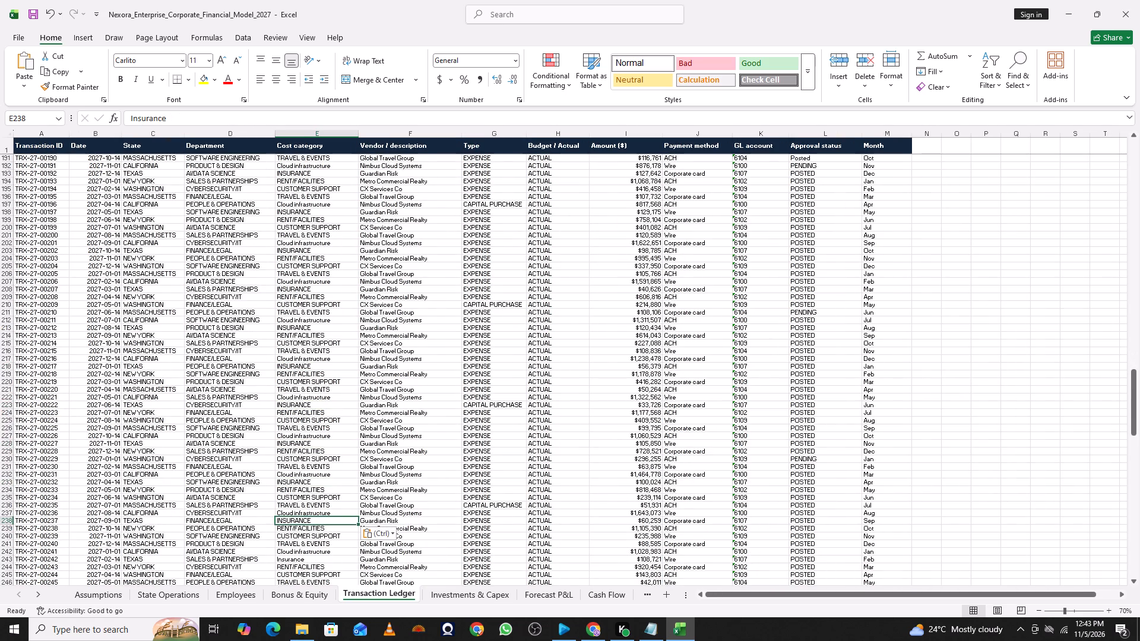
pyautogui.click(299, 556)
pyautogui.hotkey('ctrl', 'v')
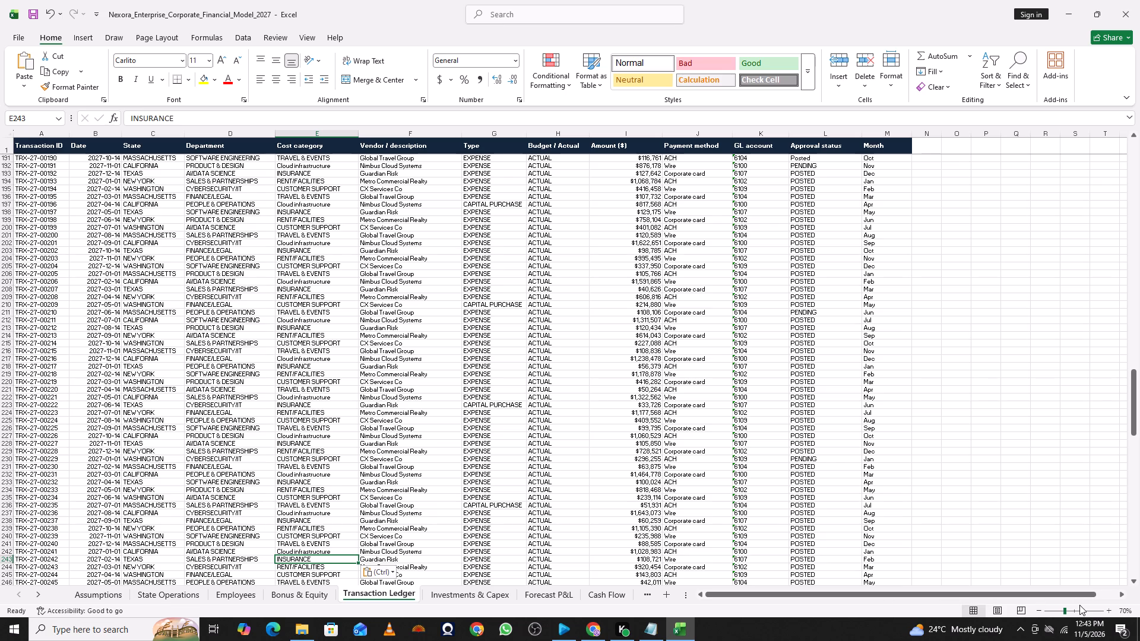
# Paste the uppercase INSURANCE category into Cost category cells E248, E253, E258 and E263.
pyautogui.click(1106, 611)
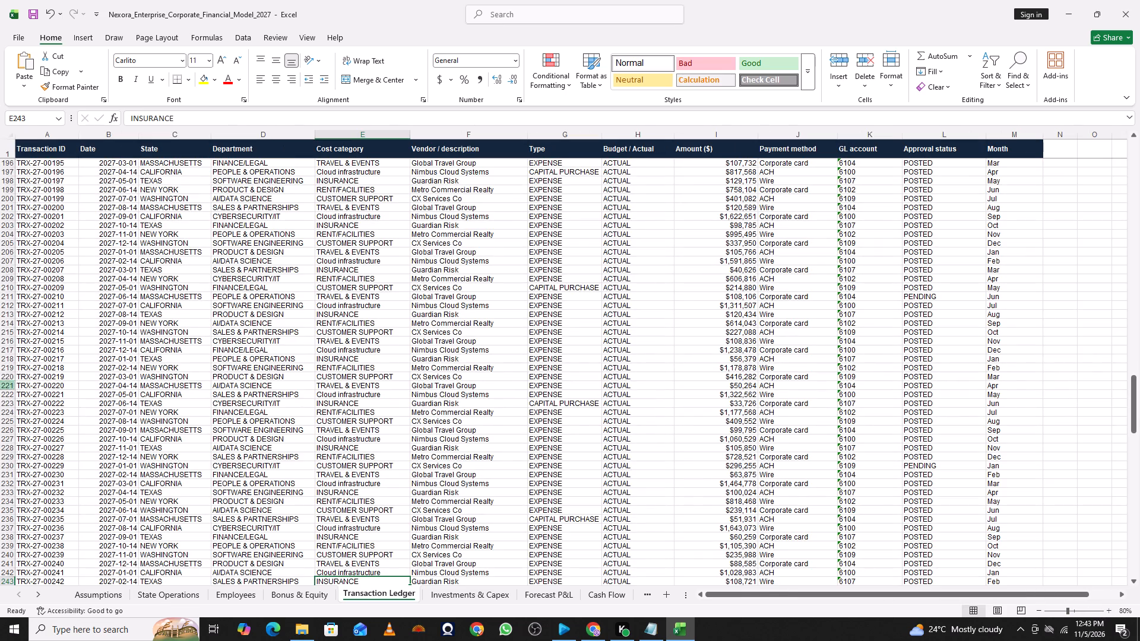
pyautogui.scroll(-5, 335, 280)
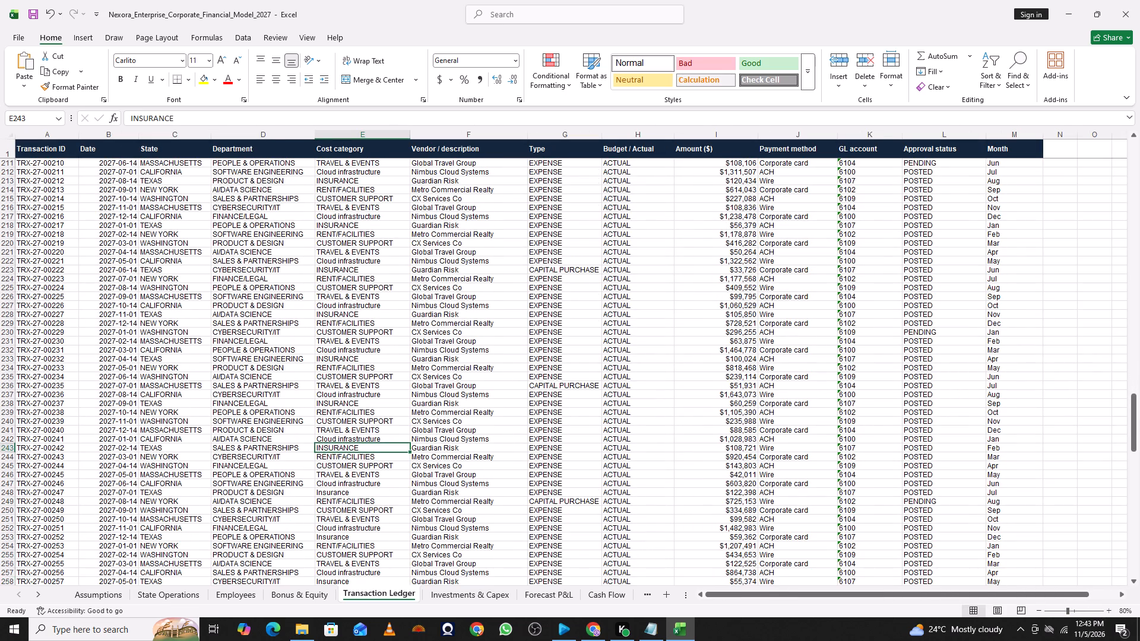
pyautogui.click(351, 492)
pyautogui.hotkey('ctrl', 'v')
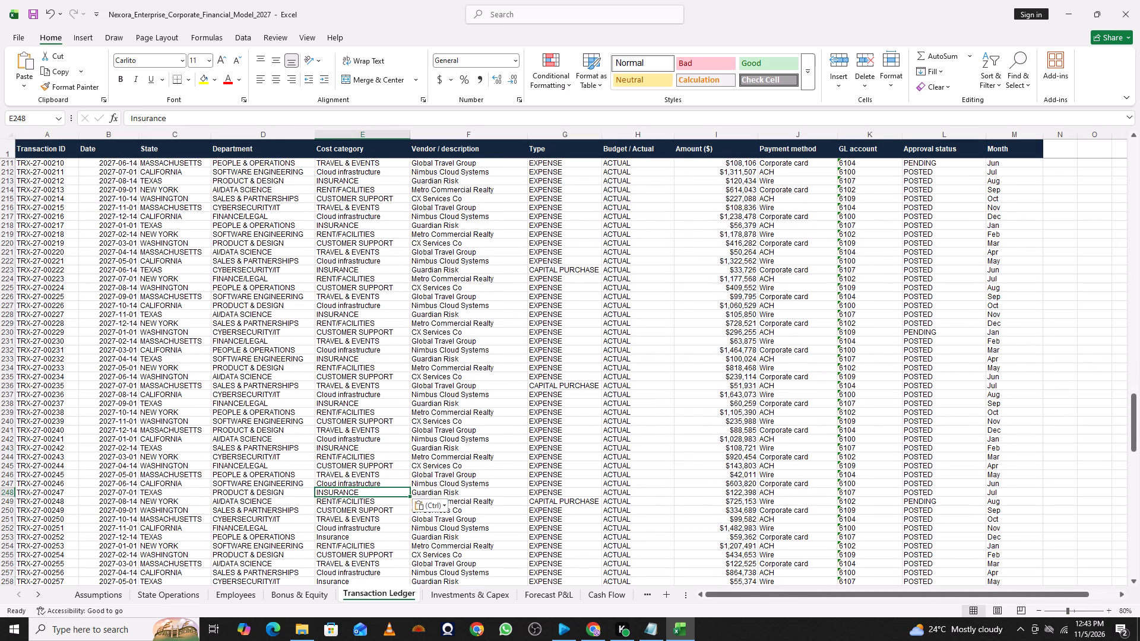
pyautogui.click(357, 537)
pyautogui.hotkey('ctrl', 'v')
pyautogui.scroll(-1, 363, 403)
pyautogui.scroll(1, 363, 403)
pyautogui.scroll(-3, 363, 403)
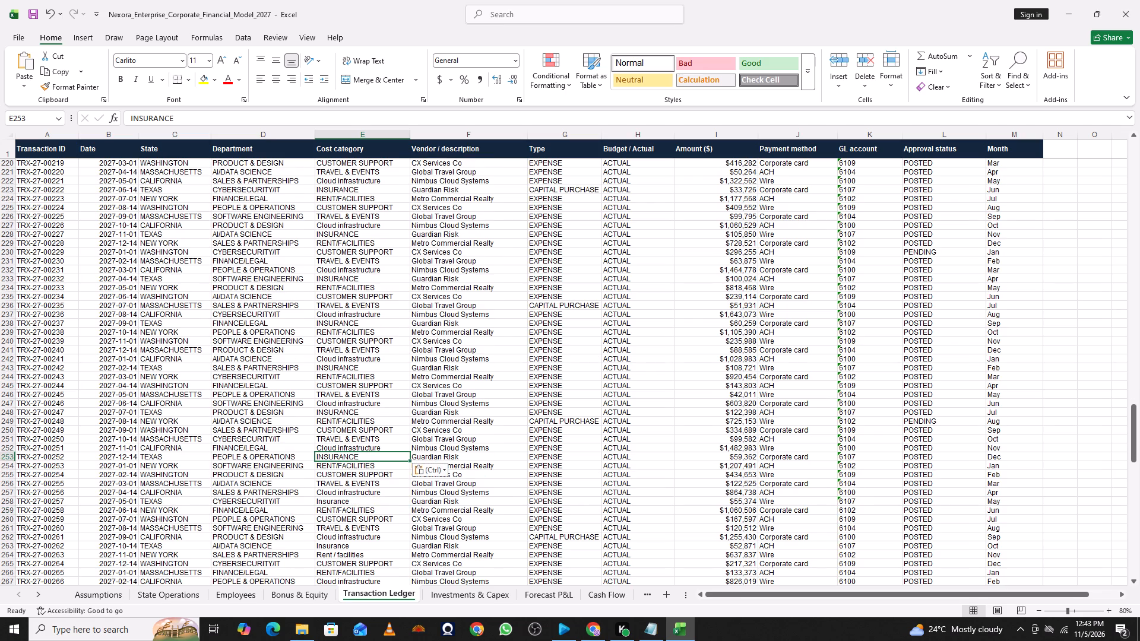
pyautogui.click(351, 502)
pyautogui.hotkey('ctrl', 'v')
pyautogui.click(350, 544)
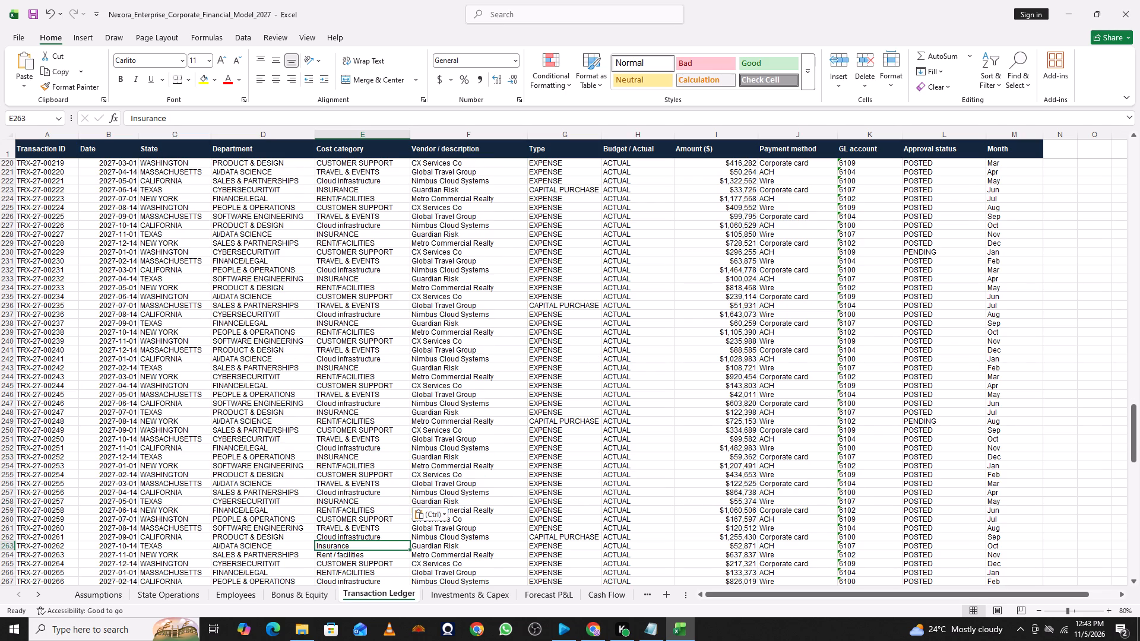
pyautogui.hotkey('ctrl', 'v')
# Paste the uppercase INSURANCE category into Cost category cells E268, E273 and E278.
pyautogui.scroll(-7, 356, 383)
pyautogui.click(355, 405)
pyautogui.hotkey('ctrl', 'v')
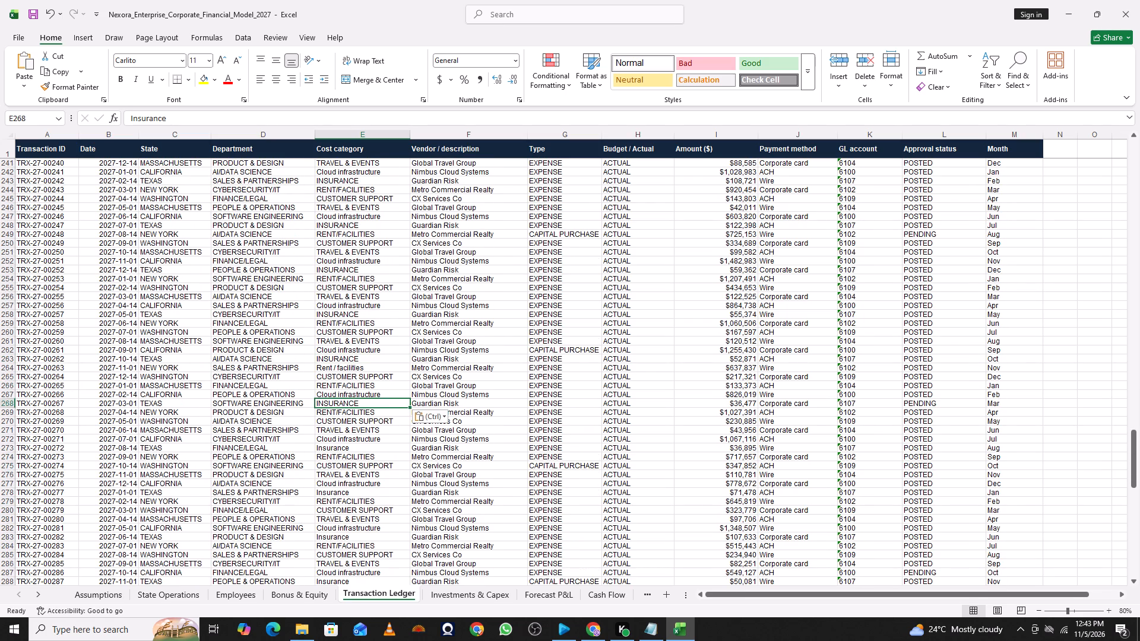
pyautogui.click(356, 448)
pyautogui.hotkey('ctrl', 'v')
pyautogui.click(357, 489)
pyautogui.hotkey('ctrl', 'v')
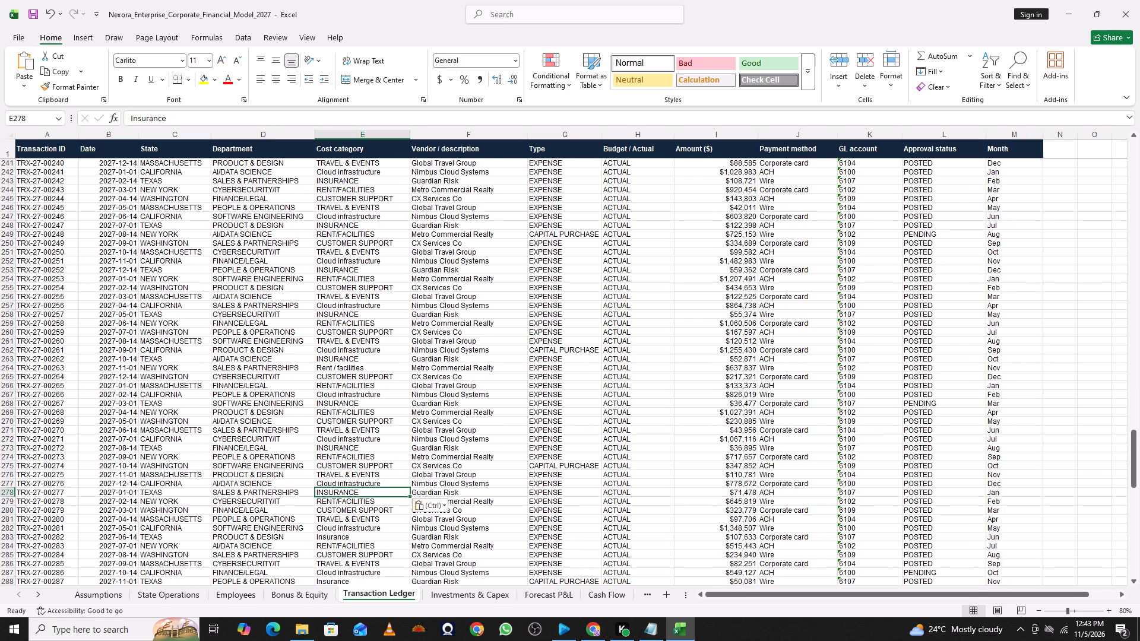
# Paste the uppercase INSURANCE category into Cost category cells E283 and E288.
pyautogui.scroll(-3, 365, 373)
pyautogui.scroll(1, 365, 371)
pyautogui.scroll(-1, 365, 371)
pyautogui.scroll(1, 365, 371)
pyautogui.scroll(-1, 365, 371)
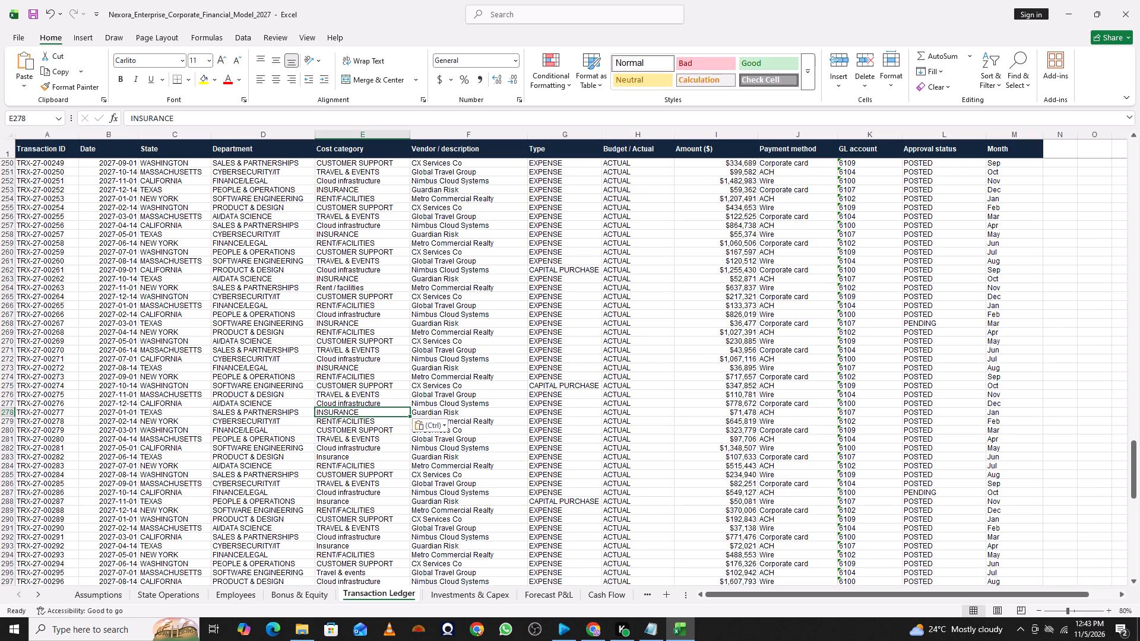
pyautogui.click(355, 455)
pyautogui.hotkey('ctrl', 'v')
pyautogui.click(356, 501)
pyautogui.hotkey('ctrl', 'v')
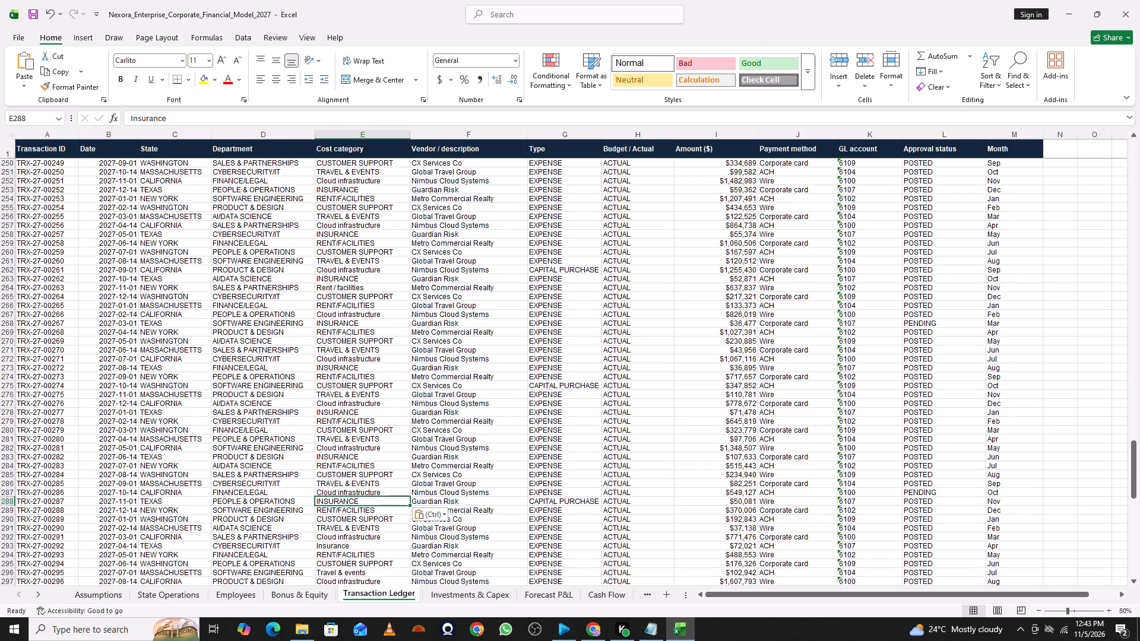
# Paste the uppercase INSURANCE category into Cost category cells E293, E298, E303, E308 and E313.
pyautogui.scroll(-7, 380, 341)
pyautogui.click(359, 360)
pyautogui.hotkey('ctrl', 'v')
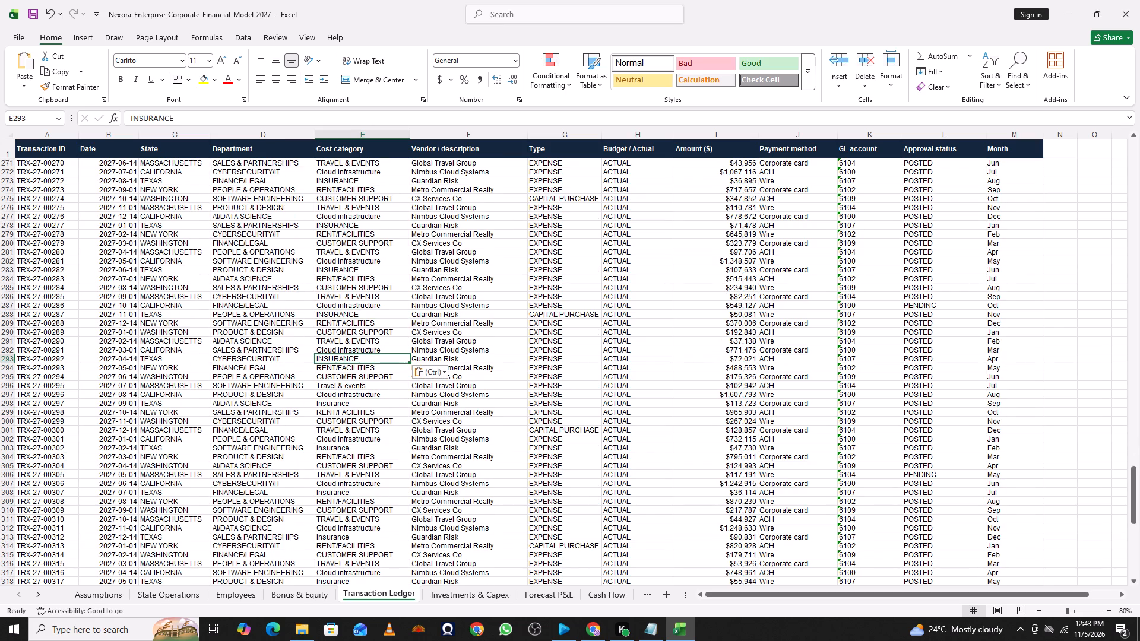
pyautogui.click(353, 402)
pyautogui.hotkey('ctrl', 'v')
pyautogui.click(347, 447)
pyautogui.hotkey('ctrl', 'v')
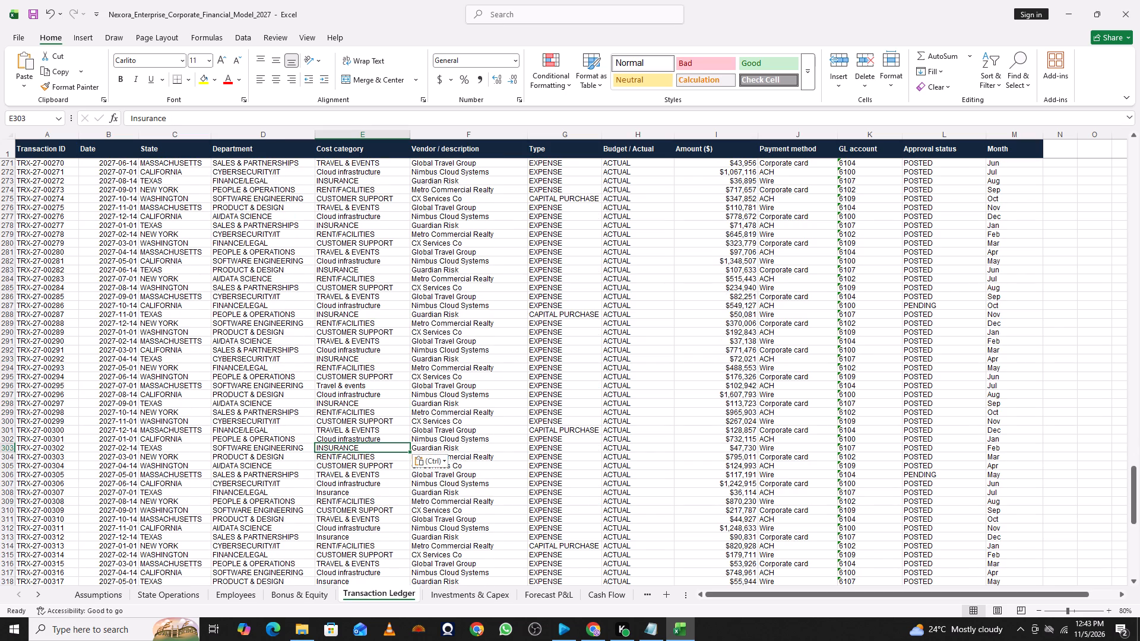
pyautogui.click(339, 491)
pyautogui.hotkey('ctrl', 'v')
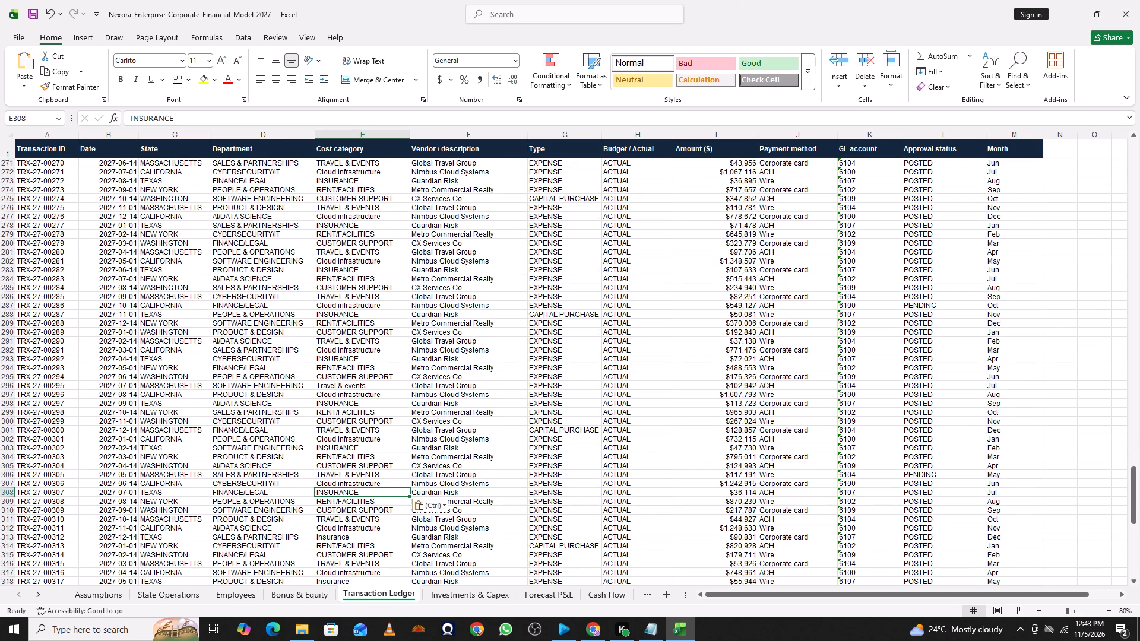
pyautogui.click(347, 534)
pyautogui.hotkey('ctrl', 'v')
# Paste the uppercase INSURANCE category into Cost category cells E318, E323 and E328.
pyautogui.scroll(-5, 359, 513)
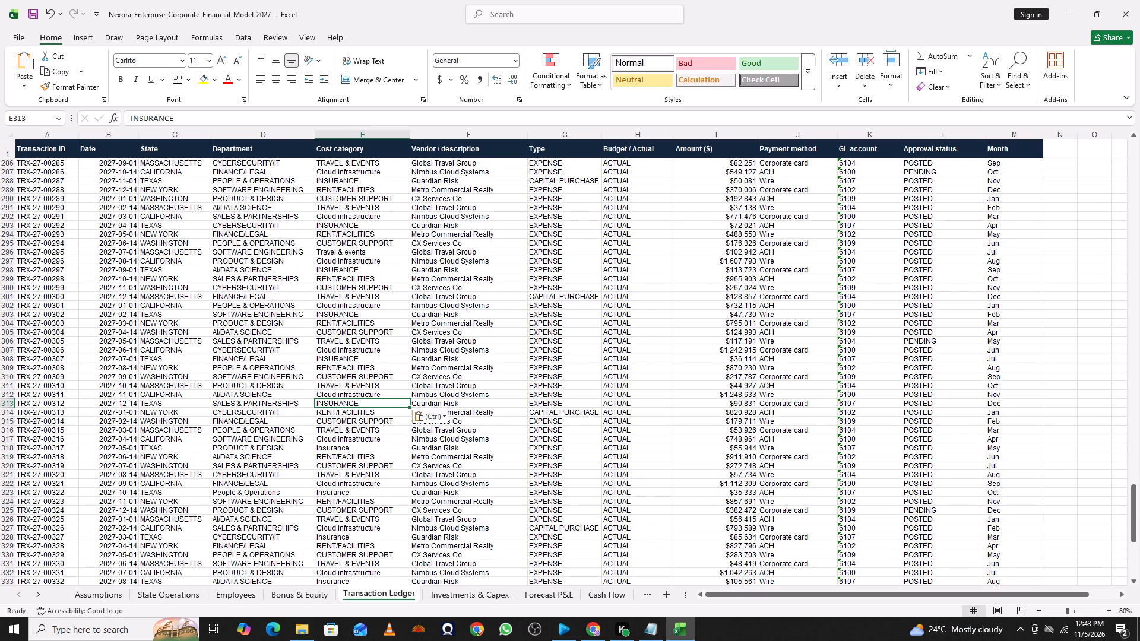
pyautogui.click(356, 448)
pyautogui.hotkey('ctrl', 'v')
pyautogui.click(355, 490)
pyautogui.hotkey('ctrl', 'v')
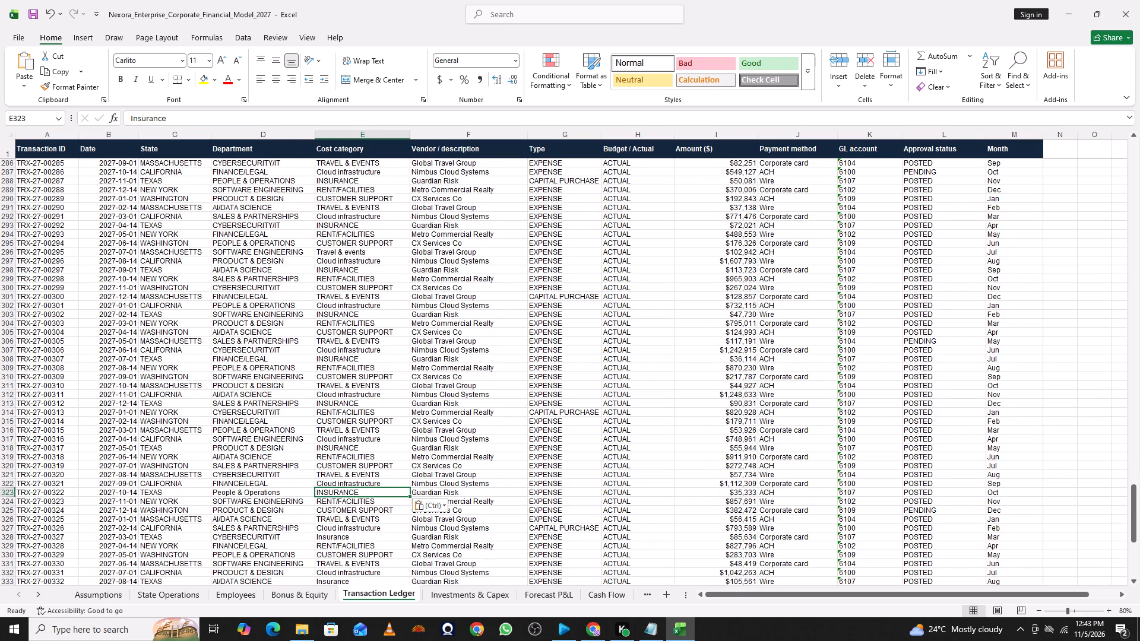
pyautogui.click(361, 534)
pyautogui.hotkey('ctrl', 'v')
# Paste the uppercase INSURANCE category into Cost category cells E333, E338, E343 and E348.
pyautogui.keyDown('ctrl'); pyautogui.scroll(-1, 361, 533); pyautogui.keyUp('ctrl')
pyautogui.scroll(-3, 361, 491)
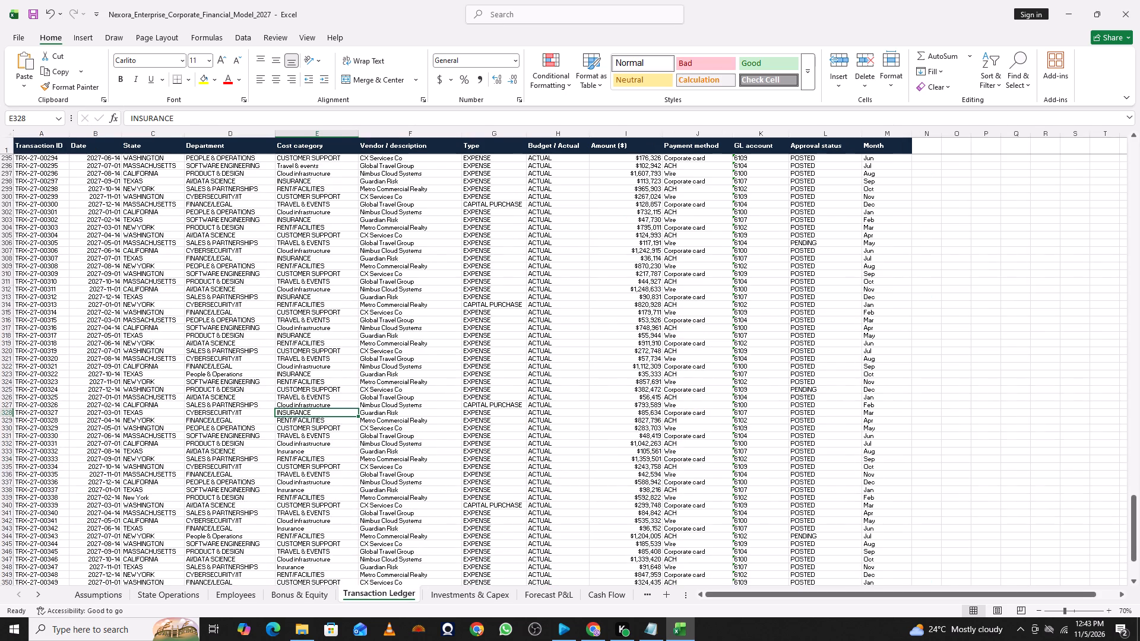
pyautogui.click(305, 449)
pyautogui.hotkey('ctrl', 'v')
pyautogui.click(305, 488)
pyautogui.hotkey('ctrl', 'v')
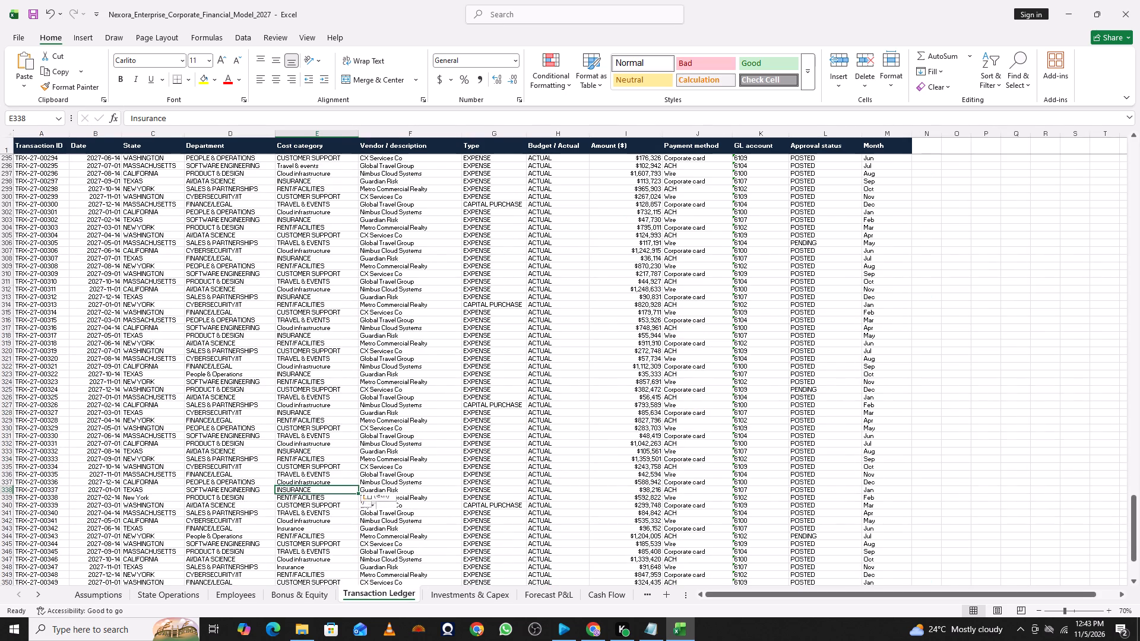
pyautogui.click(304, 526)
pyautogui.hotkey('ctrl', 'v')
pyautogui.click(303, 568)
pyautogui.hotkey('ctrl', 'v')
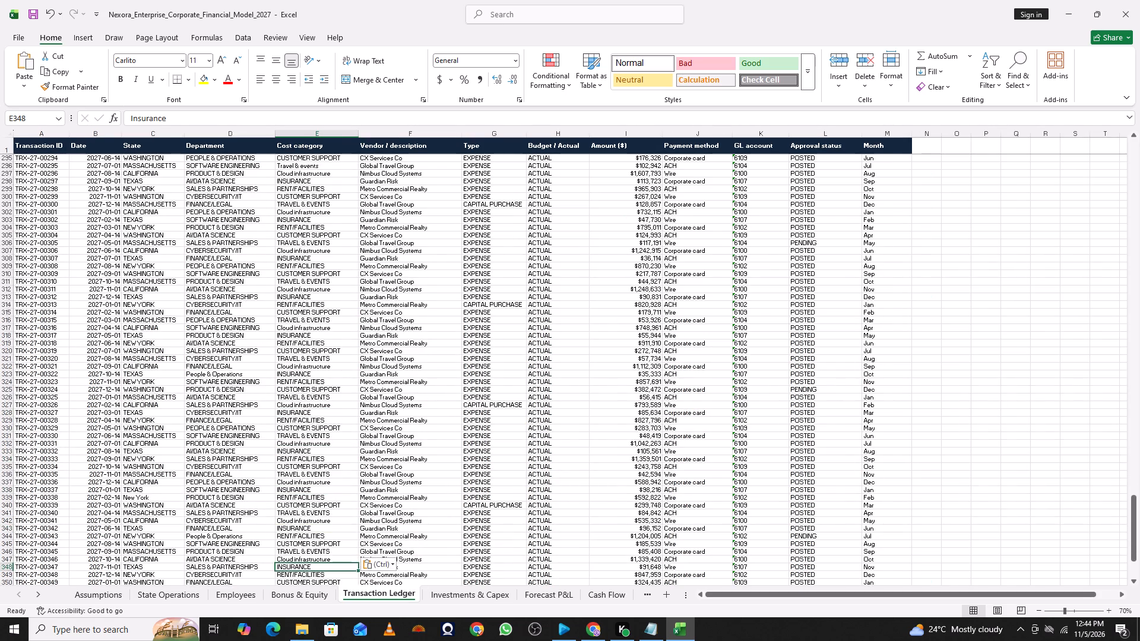
# Paste the uppercase INSURANCE category into the last Guardian Risk rows, Cost category cells E353 and E358.
pyautogui.scroll(-7, 313, 468)
pyautogui.click(305, 443)
pyautogui.hotkey('ctrl', 'v')
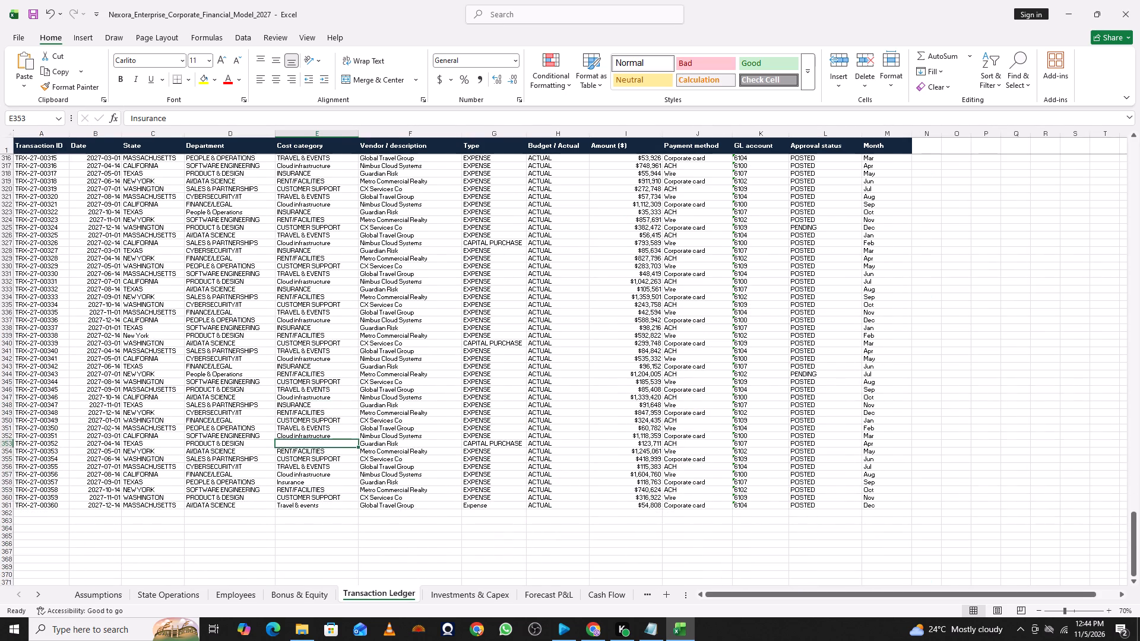
pyautogui.click(302, 481)
pyautogui.hotkey('ctrl', 'v')
# Set the cost category in E361 to TRAVEL & EVENTS and save the workbook.
pyautogui.click(307, 507)
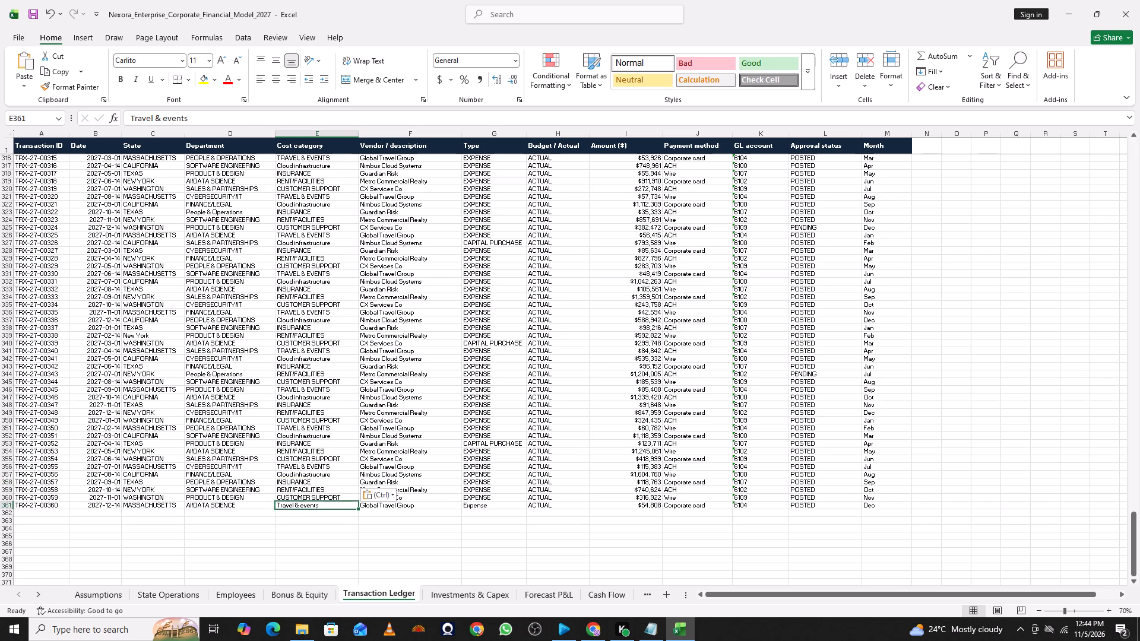
pyautogui.write('TR')
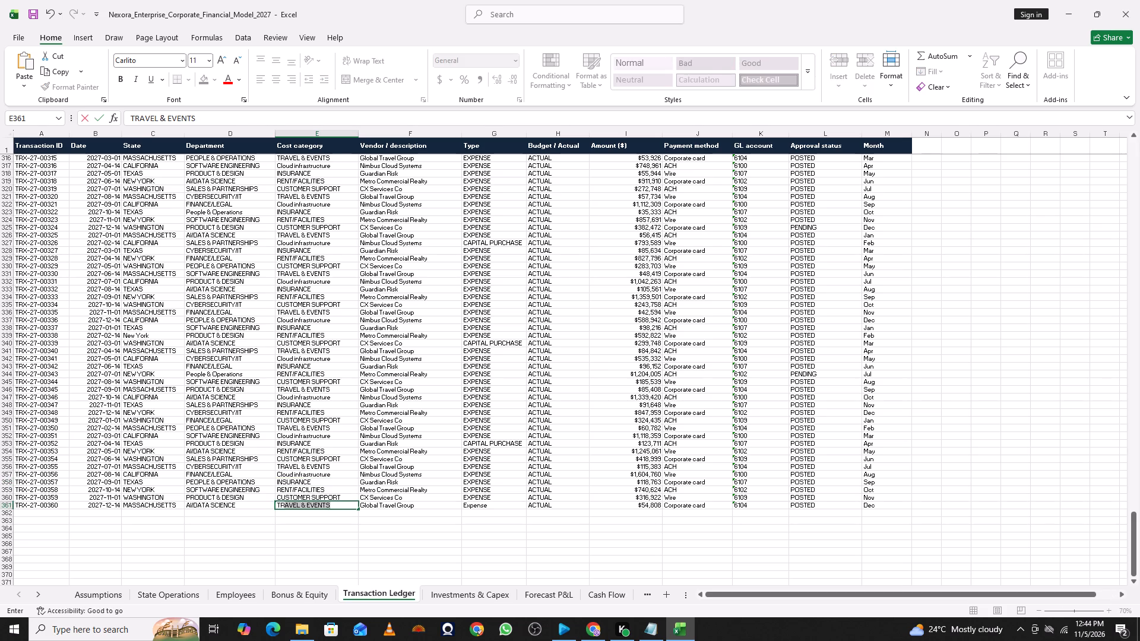
pyautogui.click(702, 421)
pyautogui.hotkey('ctrl', 's')
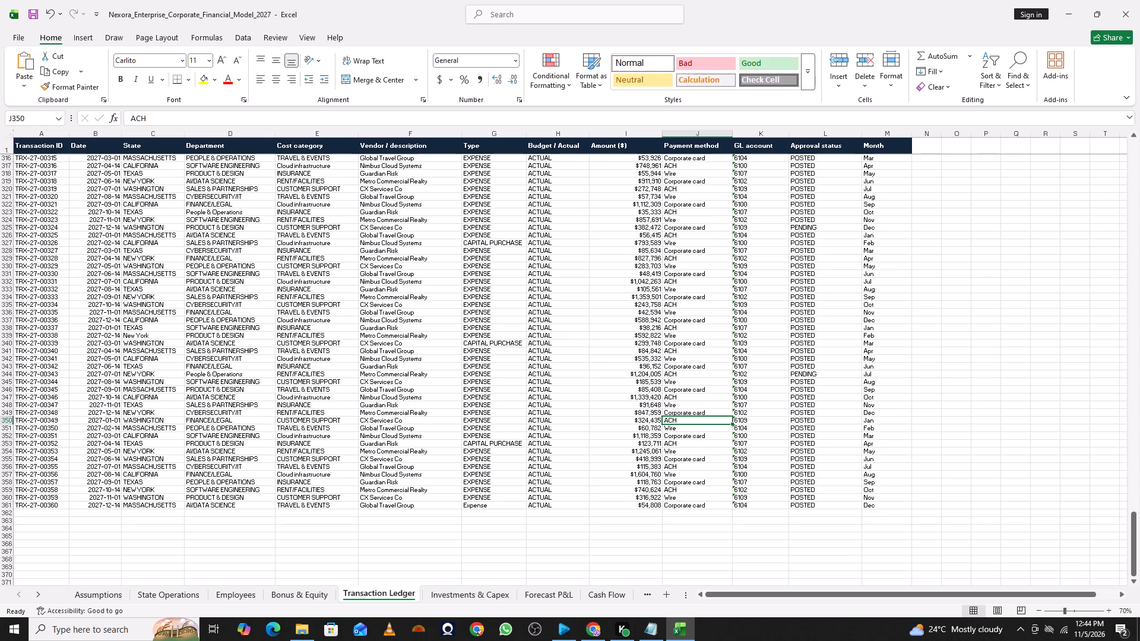
# Enter CLOUD INFRASTRUCTURE as the cost category in cell E342 and copy the entered text.
pyautogui.click(1107, 611)
pyautogui.click(1107, 607)
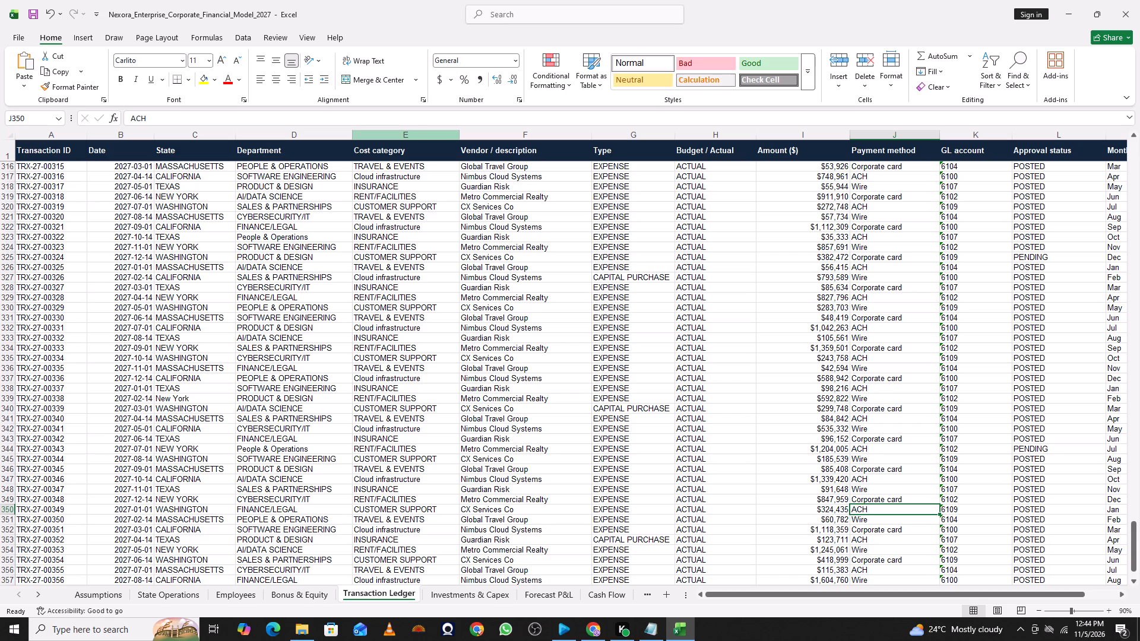
pyautogui.click(433, 429)
pyautogui.write('CLOUD')
pyautogui.press('space')
pyautogui.write('INFTR')
pyautogui.press('BackSpace')
pyautogui.press('BackSpace')
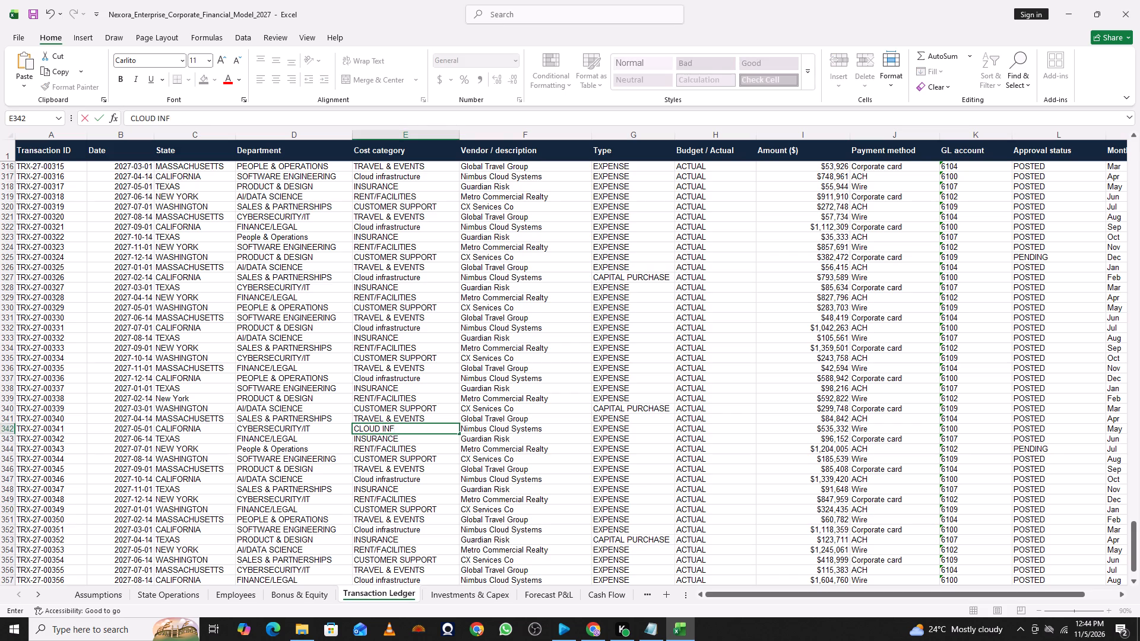
pyautogui.press('BackSpace')
pyautogui.write('FRAST')
pyautogui.write('RUCTI')
pyautogui.press('BackSpace')
pyautogui.write('URE')
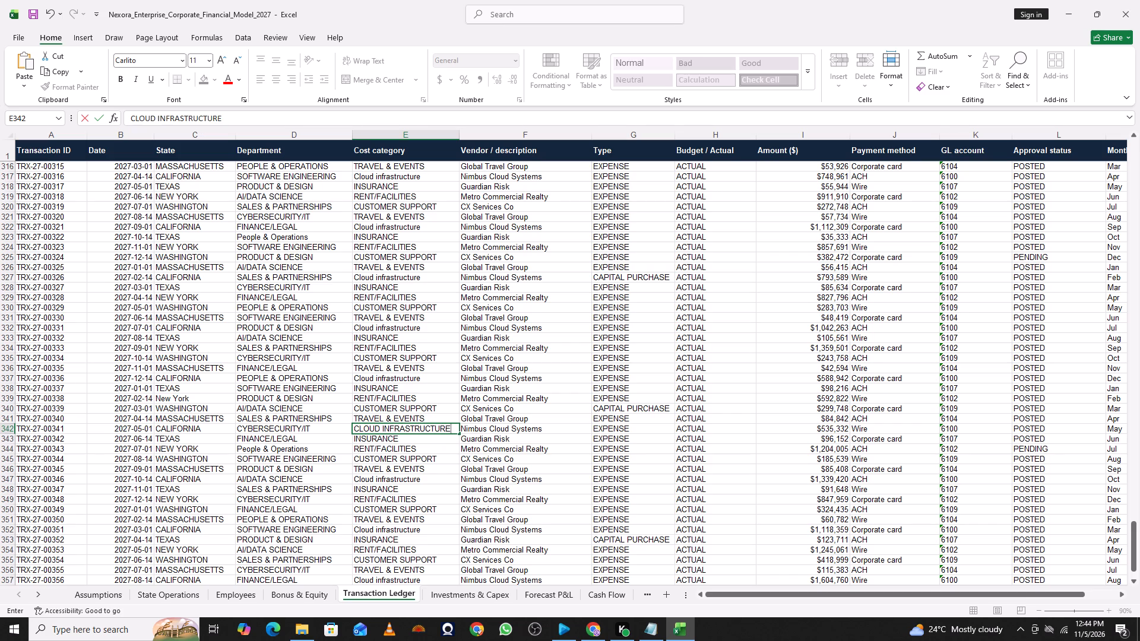
pyautogui.moveTo(454, 426); pyautogui.dragTo(351, 434)
pyautogui.hotkey('ctrl', 'c')
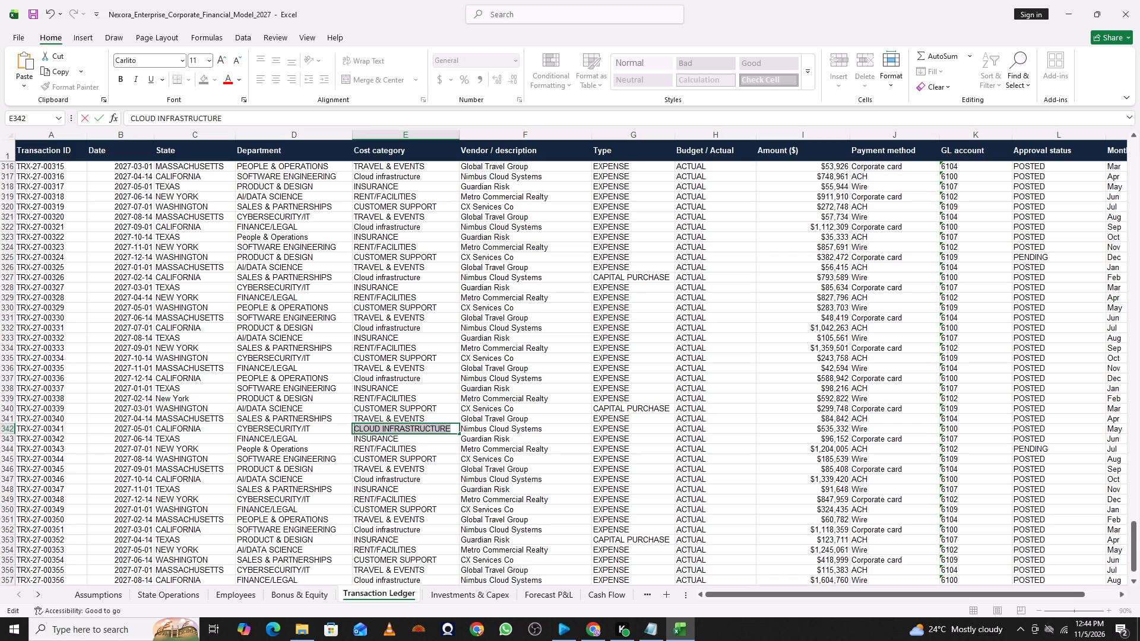
# Paste the uppercase CLOUD INFRASTRUCTURE category into Cost category cells E347, E333, E327, E322 and E317.
pyautogui.click(378, 481)
pyautogui.hotkey('ctrl', 'v')
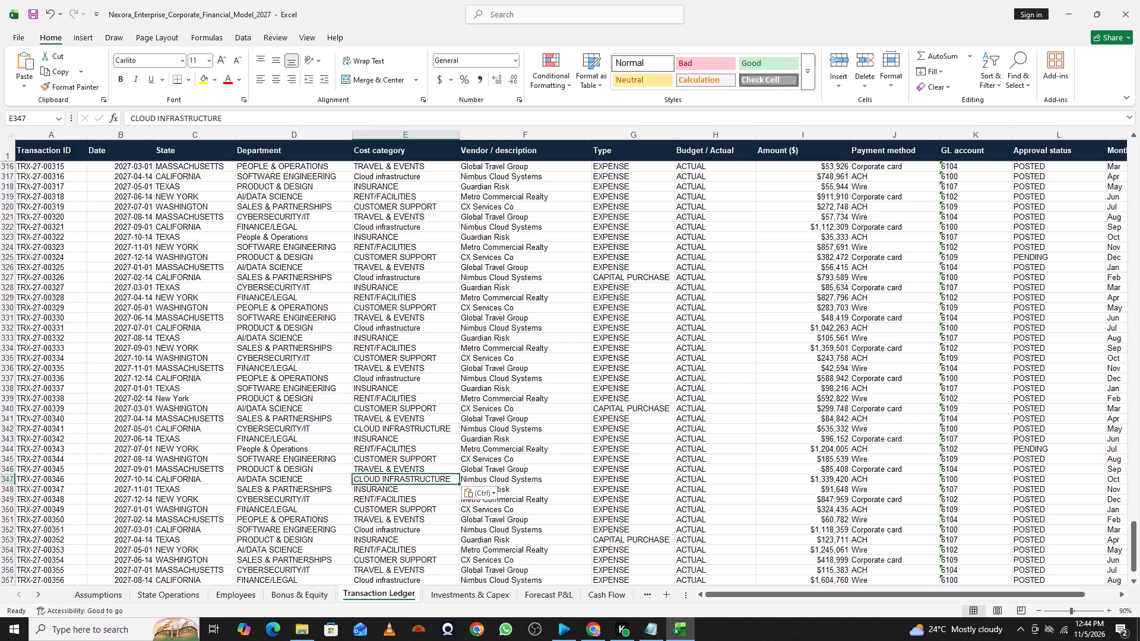
pyautogui.click(389, 333)
pyautogui.hotkey('ctrl', 'v')
pyautogui.click(400, 280)
pyautogui.hotkey('ctrl', 'v')
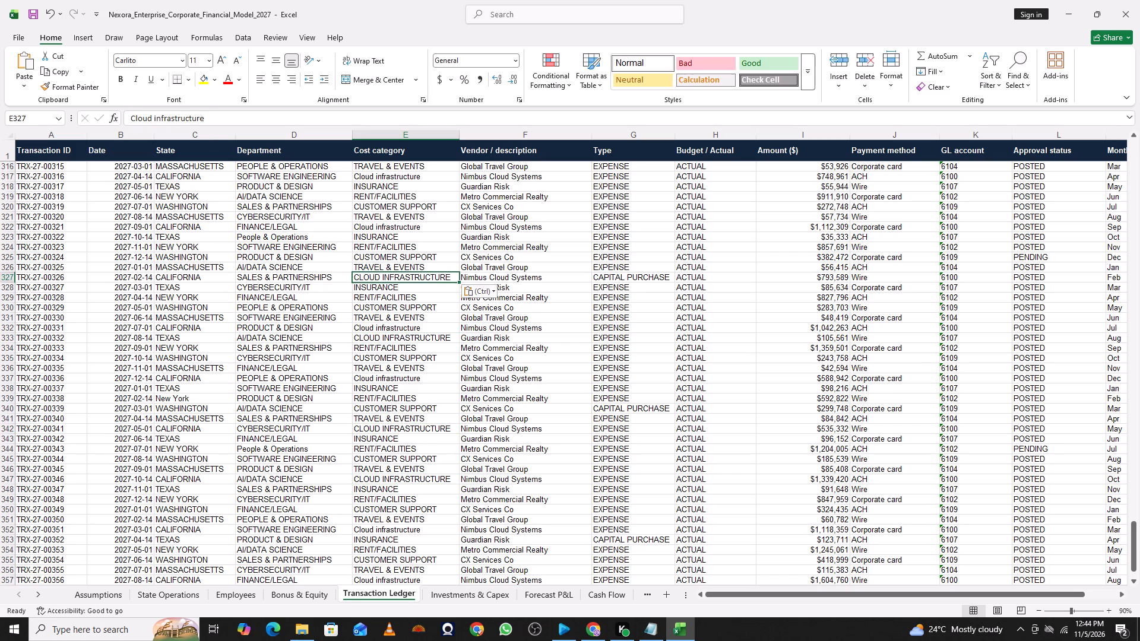
pyautogui.click(412, 226)
pyautogui.hotkey('ctrl', 'v')
pyautogui.click(413, 172)
pyautogui.hotkey('ctrl', 'v')
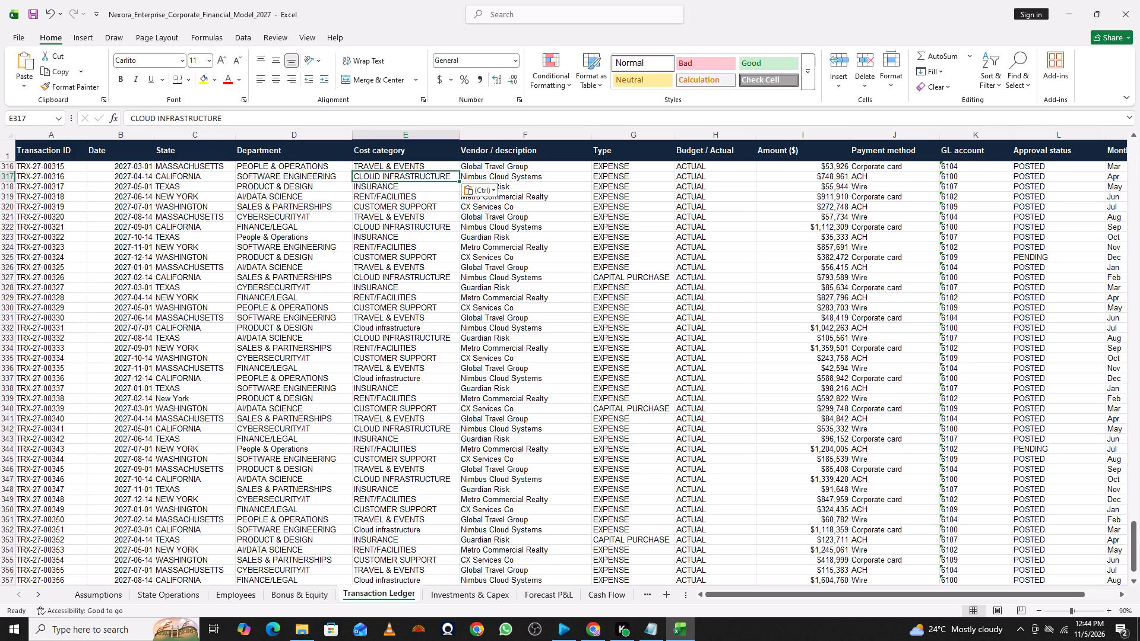
# Paste the uppercase CLOUD INFRASTRUCTURE category into Cost category cells E352, E357, E337 and E332.
pyautogui.click(422, 523)
pyautogui.click(422, 528)
pyautogui.hotkey('ctrl', 'v')
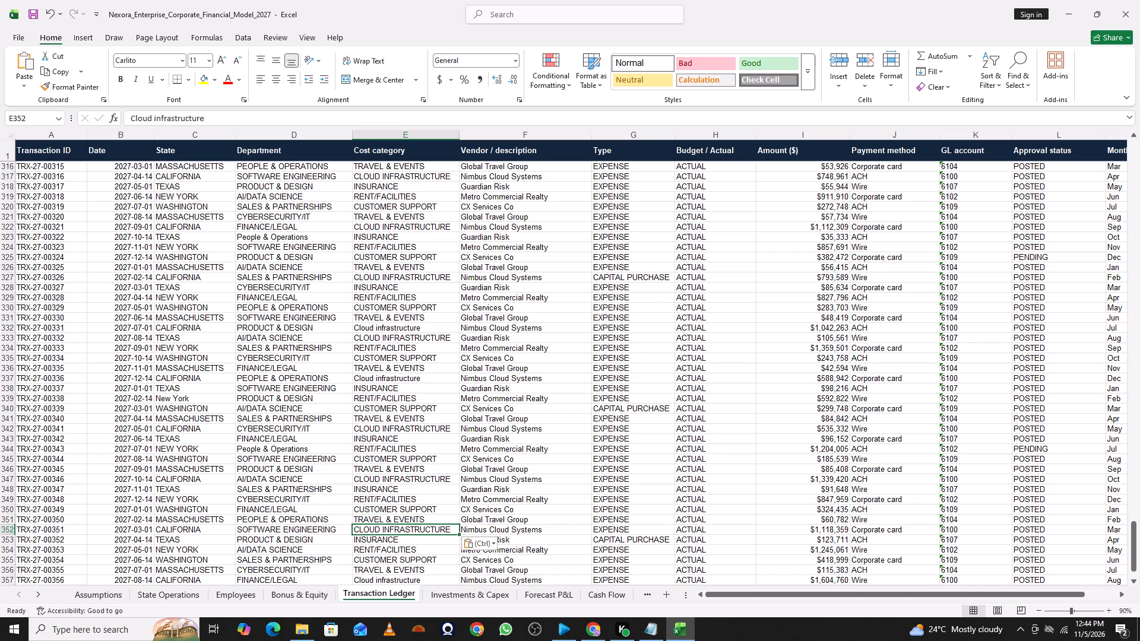
pyautogui.click(425, 578)
pyautogui.hotkey('ctrl', 'v')
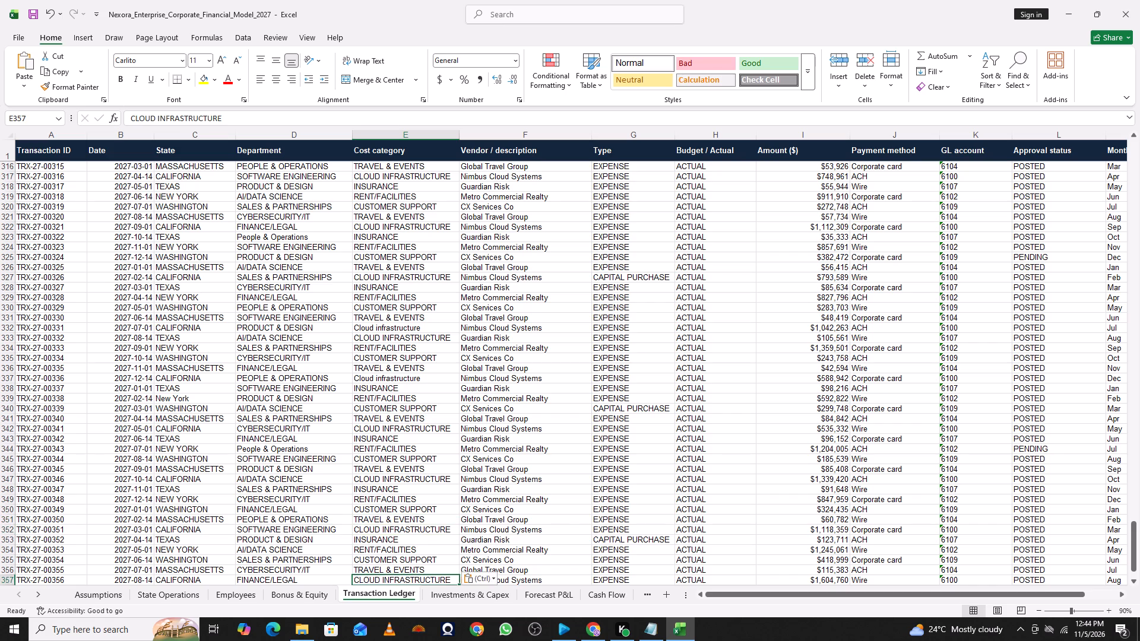
pyautogui.click(423, 380)
pyautogui.hotkey('ctrl', 'v')
pyautogui.click(422, 325)
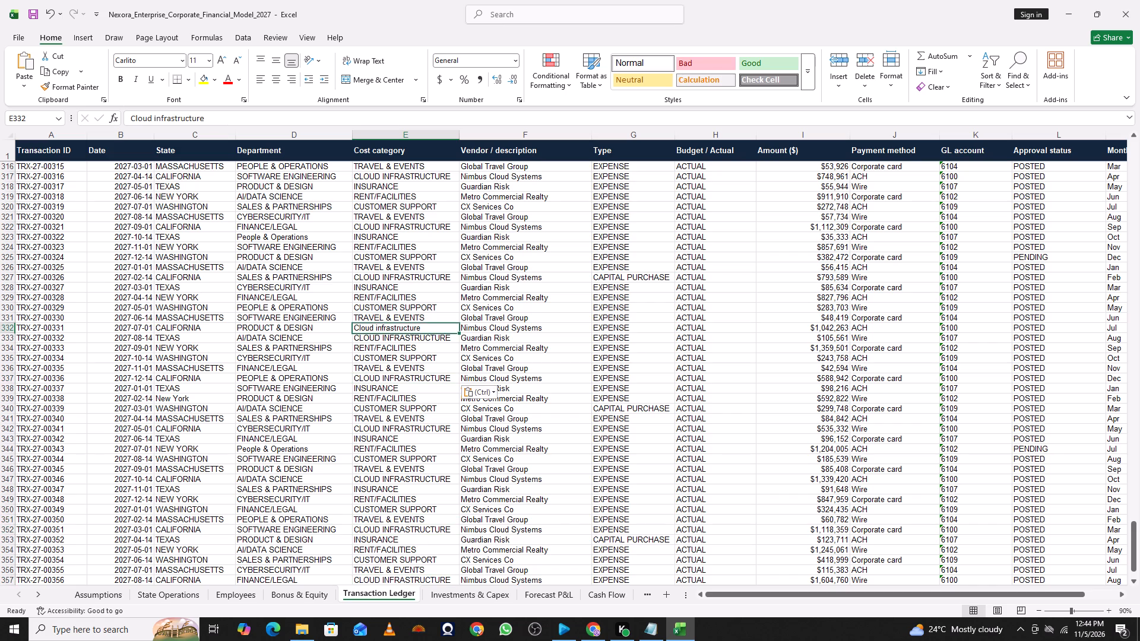
pyautogui.hotkey('ctrl', 'v')
# Paste the uppercase CLOUD INFRASTRUCTURE category into Cost category cells E312, E302 and E297.
pyautogui.scroll(-1, 424, 279)
pyautogui.scroll(3, 424, 279)
pyautogui.click(420, 183)
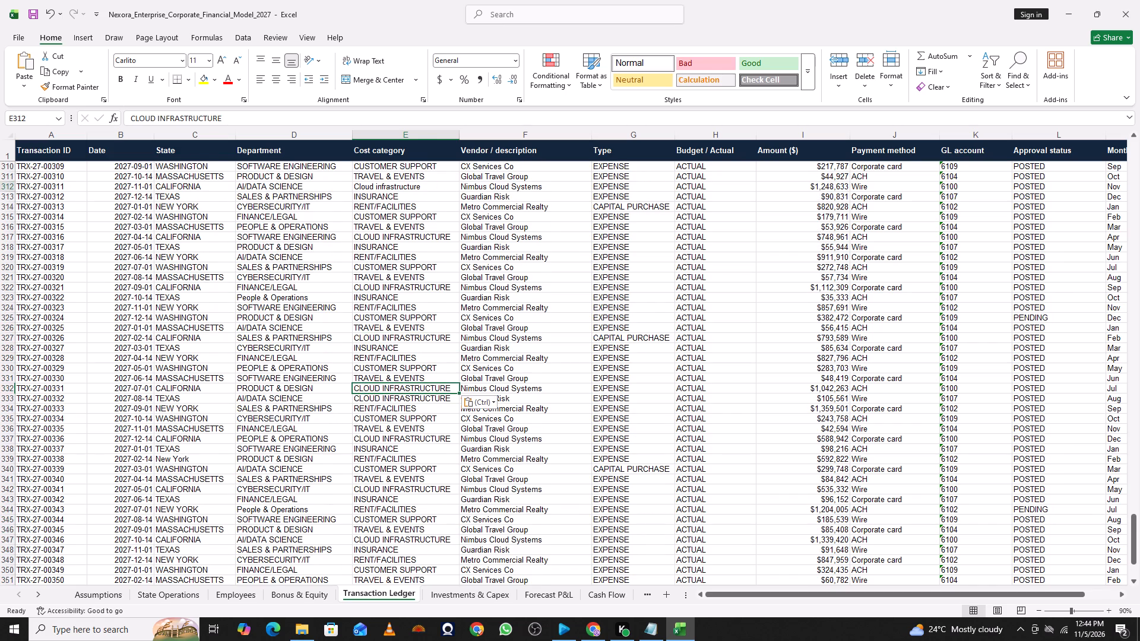
pyautogui.hotkey('ctrl', 'v')
pyautogui.scroll(5, 420, 212)
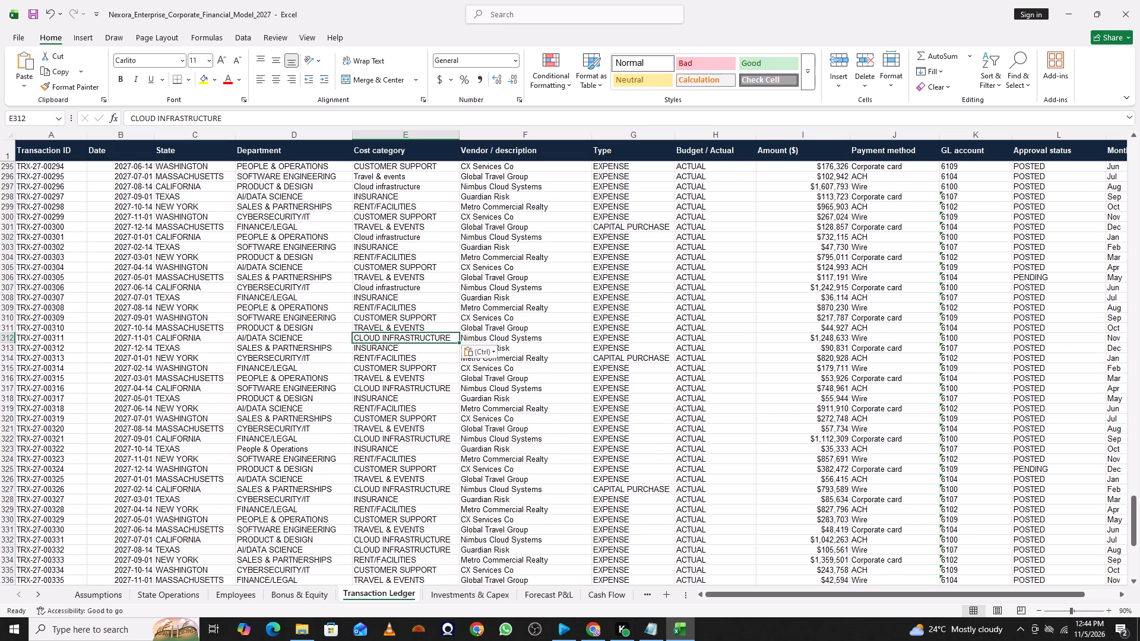
pyautogui.click(419, 235)
pyautogui.hotkey('ctrl', 'v')
pyautogui.click(425, 189)
pyautogui.hotkey('ctrl', 'v')
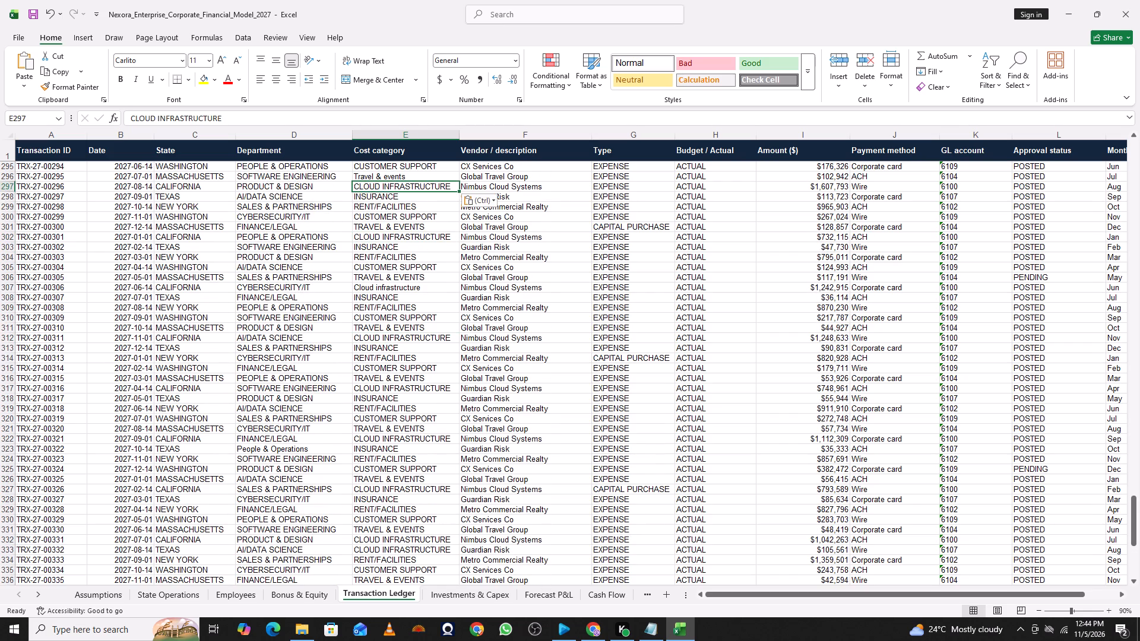
# Set the cost category in cell E296 to TRAVEL & EVENTS.
pyautogui.click(420, 179)
pyautogui.press('t')
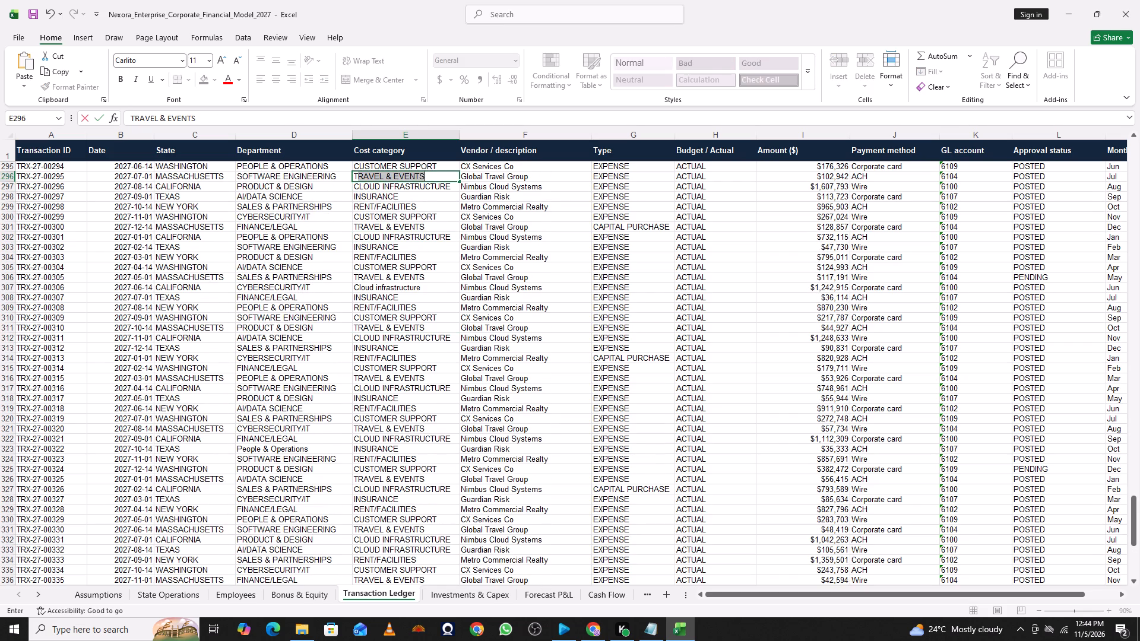
# Paste the uppercase CLOUD INFRASTRUCTURE category into Cost category cells E307, E282, E287, E292 and E277.
pyautogui.click(417, 288)
pyautogui.hotkey('ctrl', 'v')
pyautogui.scroll(4, 416, 309)
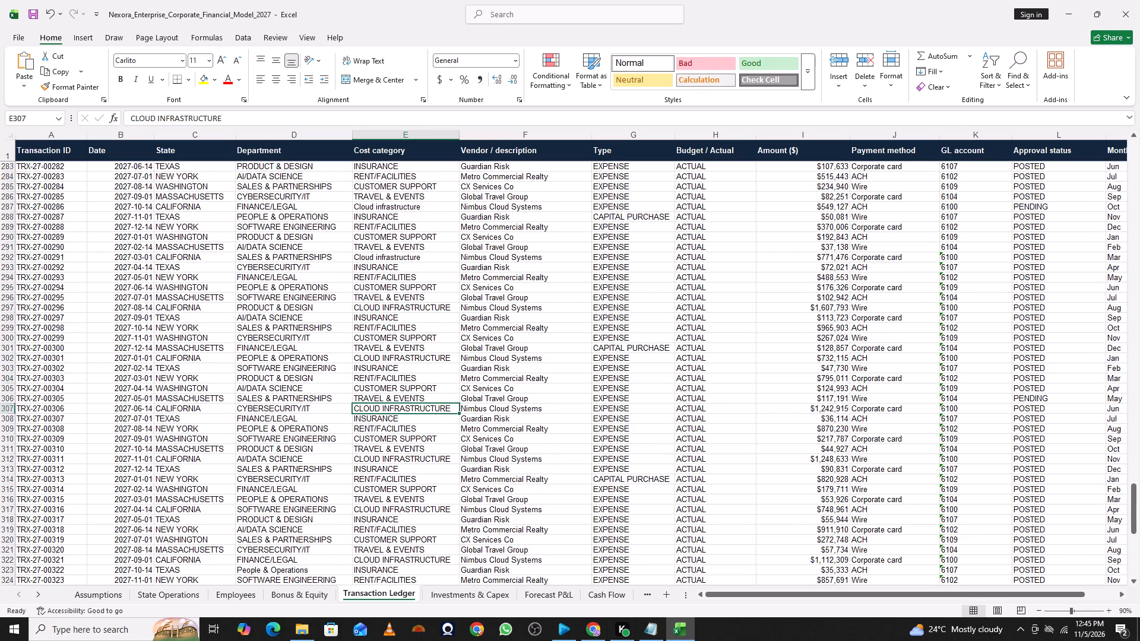
pyautogui.scroll(2, 416, 309)
pyautogui.click(421, 219)
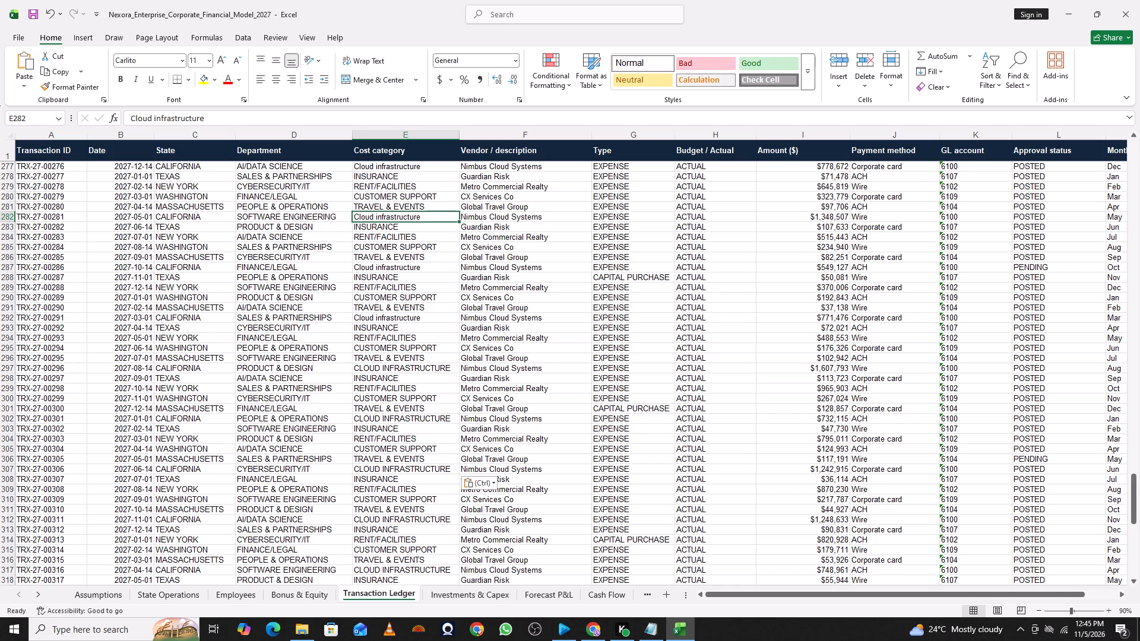
pyautogui.hotkey('ctrl', 'v')
pyautogui.click(419, 266)
pyautogui.hotkey('ctrl', 'v')
pyautogui.click(420, 318)
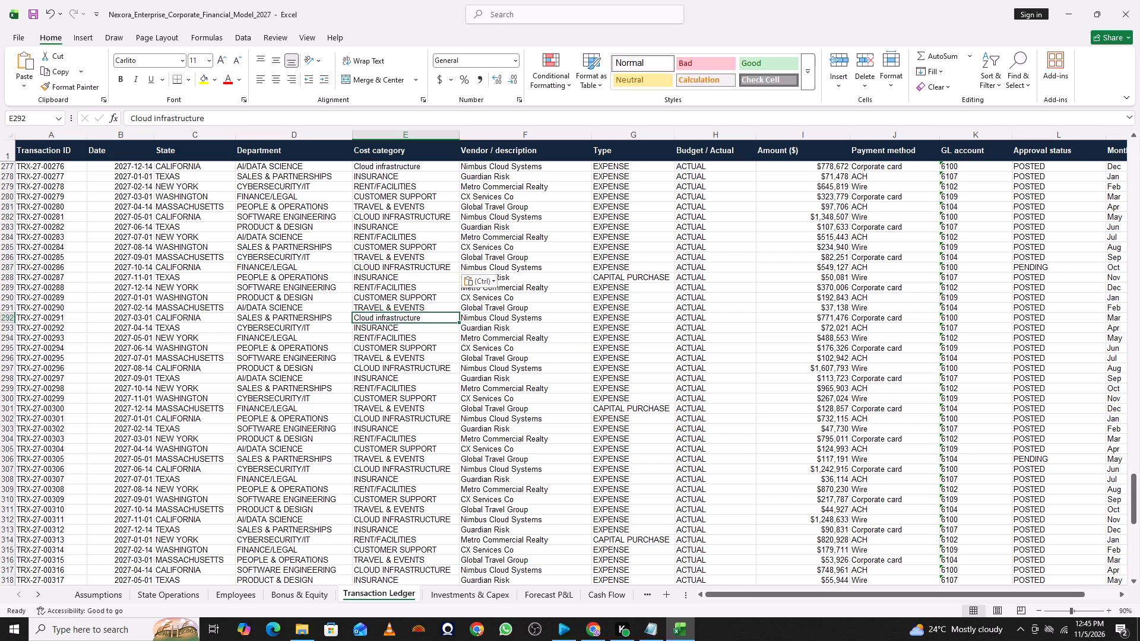
pyautogui.hotkey('ctrl', 'v')
pyautogui.click(417, 166)
pyautogui.hotkey('ctrl', 'v')
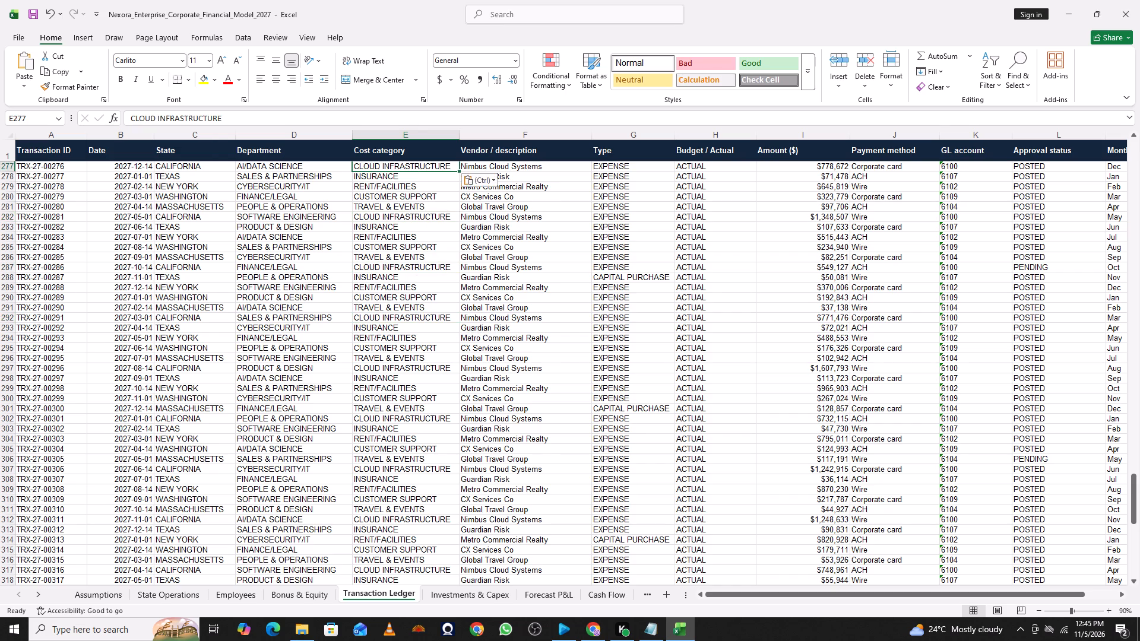
# Paste the uppercase CLOUD INFRASTRUCTURE category into Cost category cells E262, E257, E267 and E272.
pyautogui.scroll(7, 414, 237)
pyautogui.click(413, 230)
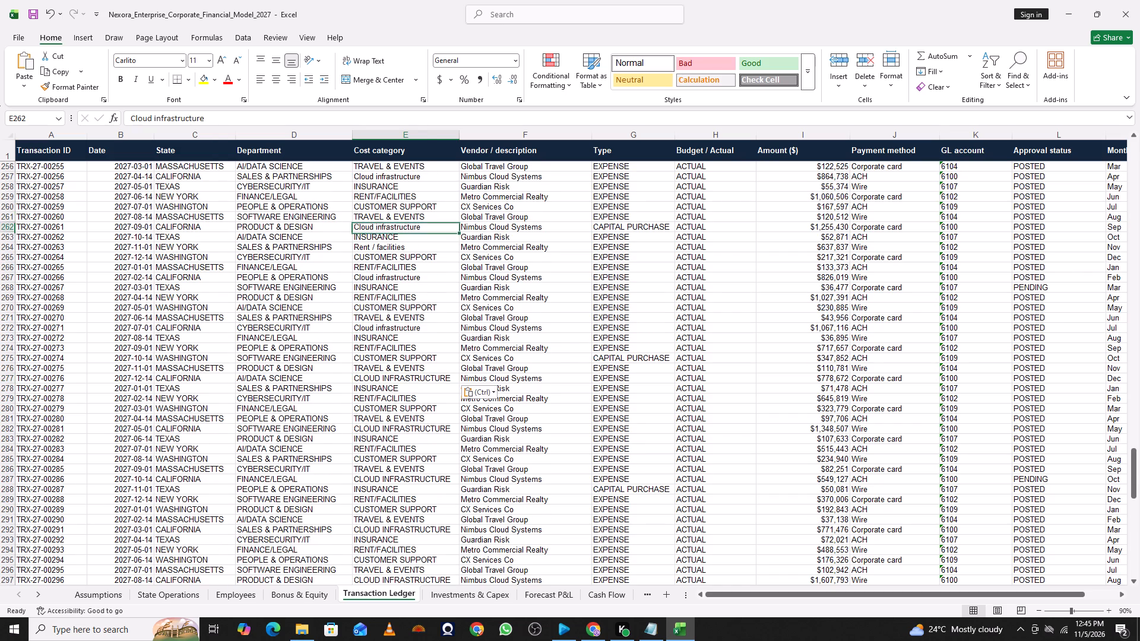
pyautogui.hotkey('ctrl', 'v')
pyautogui.click(411, 179)
pyautogui.hotkey('ctrl', 'v')
pyautogui.click(406, 280)
pyautogui.hotkey('ctrl', 'v')
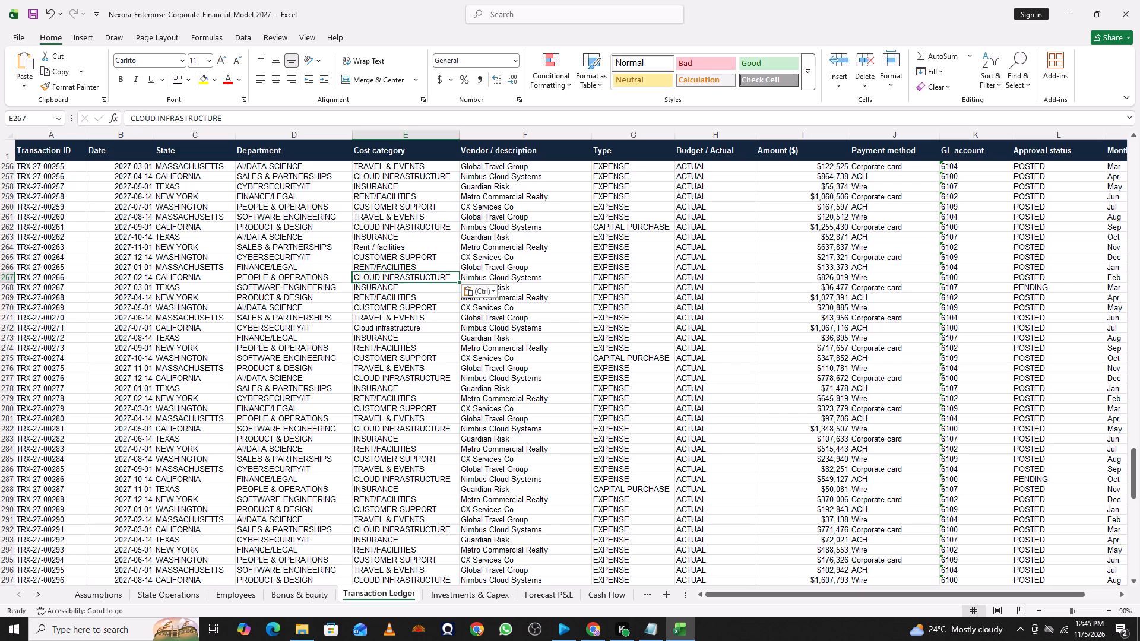
pyautogui.click(403, 328)
pyautogui.hotkey('ctrl', 'v')
# Set the cost category in cell E264 to RENT/FACILITIES.
pyautogui.click(403, 251)
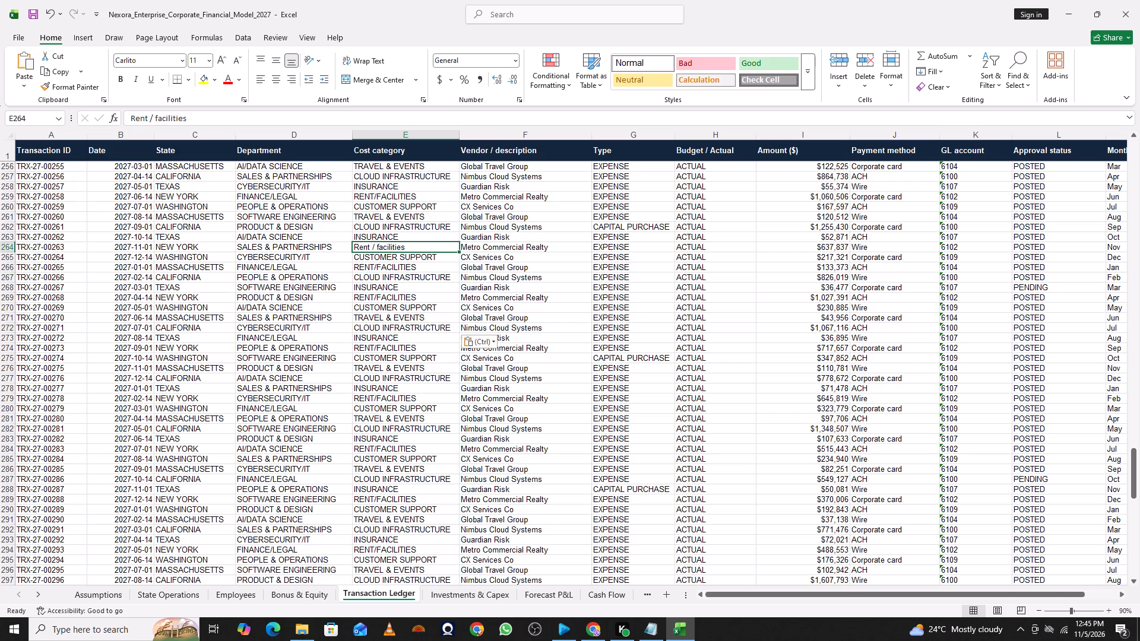
pyautogui.press('r')
# Paste the uppercase CLOUD INFRASTRUCTURE category into Cost category cells E247, E242 and E252.
pyautogui.scroll(5, 408, 367)
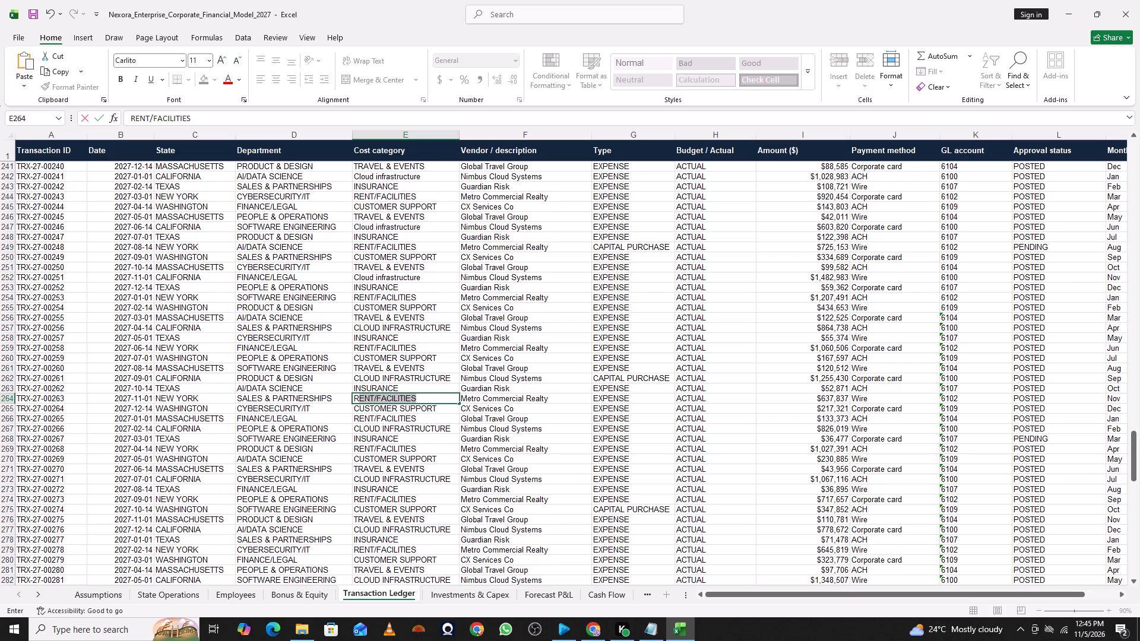
pyautogui.click(402, 223)
pyautogui.hotkey('ctrl', 'v')
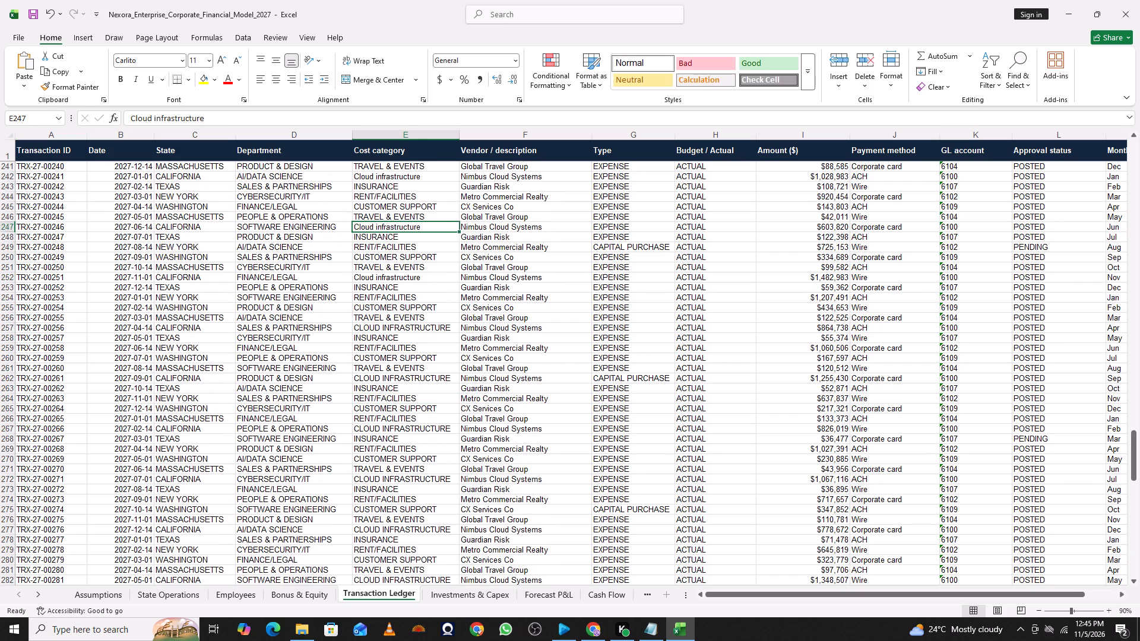
pyautogui.click(416, 178)
pyautogui.hotkey('ctrl', 'v')
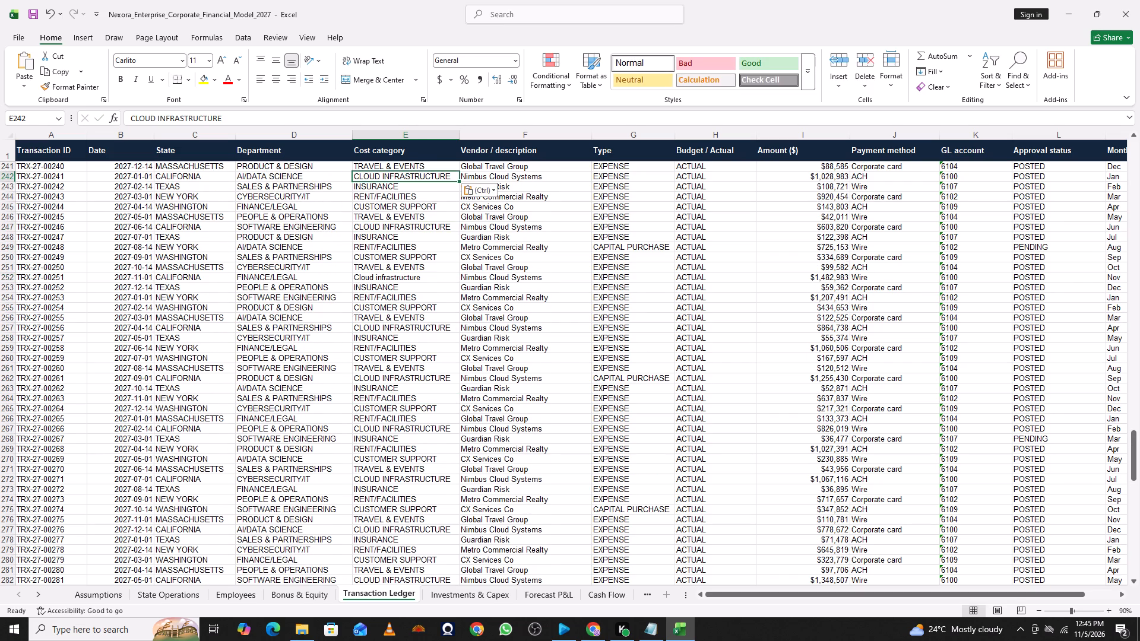
pyautogui.click(426, 275)
pyautogui.hotkey('ctrl', 'v')
# Paste the uppercase CLOUD INFRASTRUCTURE category into Cost category cells E227, E212 and E217.
pyautogui.scroll(5, 417, 313)
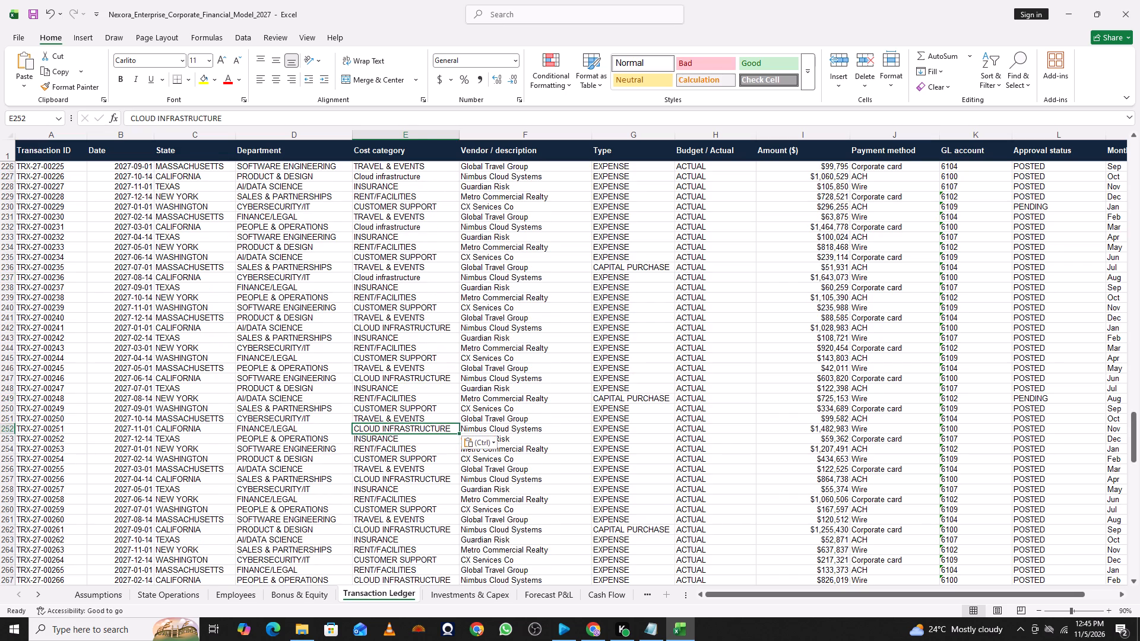
pyautogui.click(411, 176)
pyautogui.press('c')
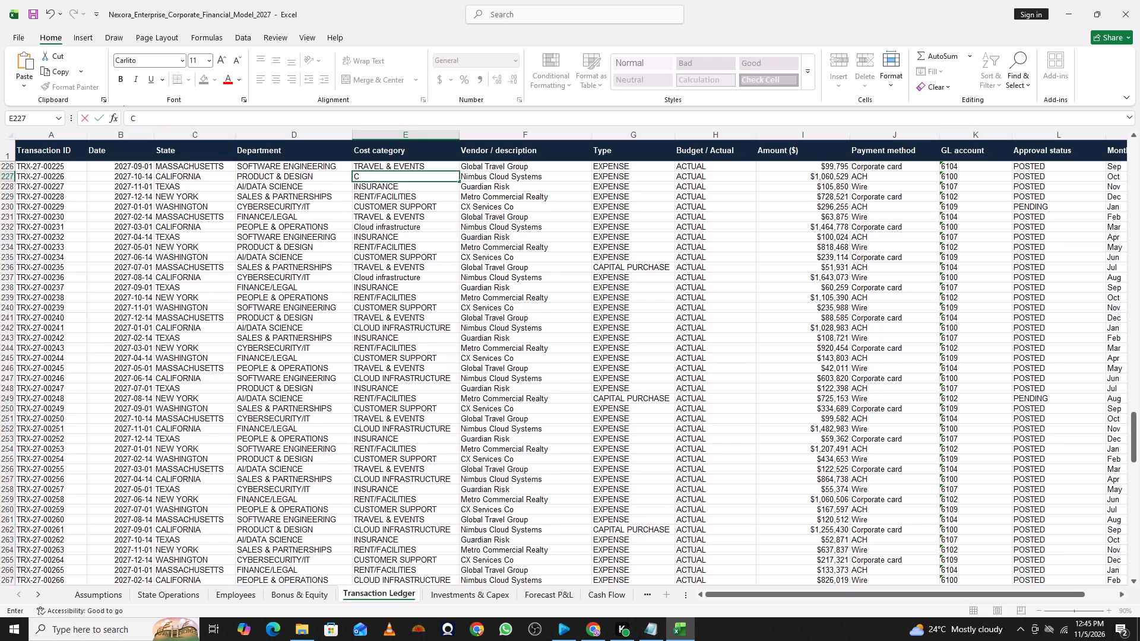
pyautogui.press('BackSpace')
pyautogui.hotkey('ctrl', 'v')
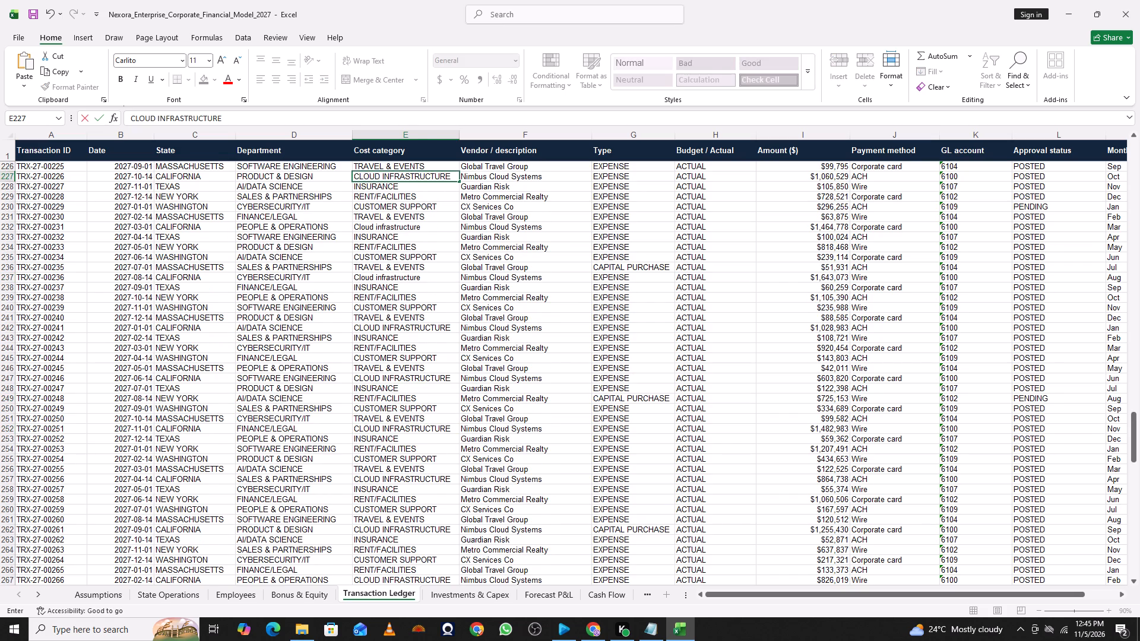
pyautogui.scroll(5, 417, 247)
pyautogui.click(411, 176)
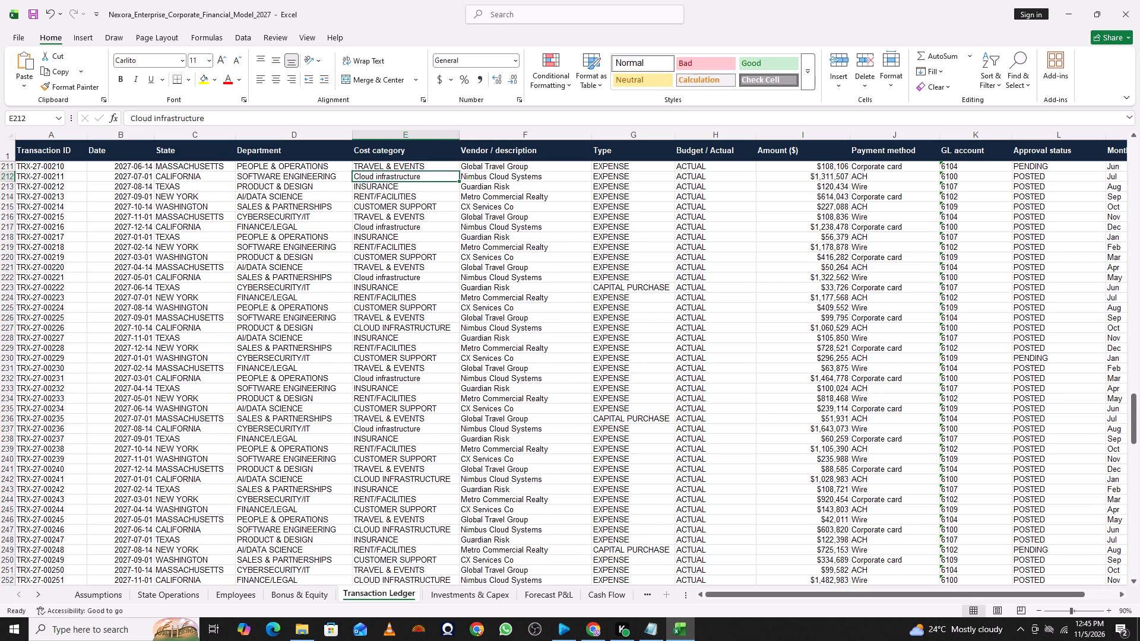
pyautogui.hotkey('ctrl', 'v')
pyautogui.click(409, 224)
pyautogui.hotkey('ctrl', 'v')
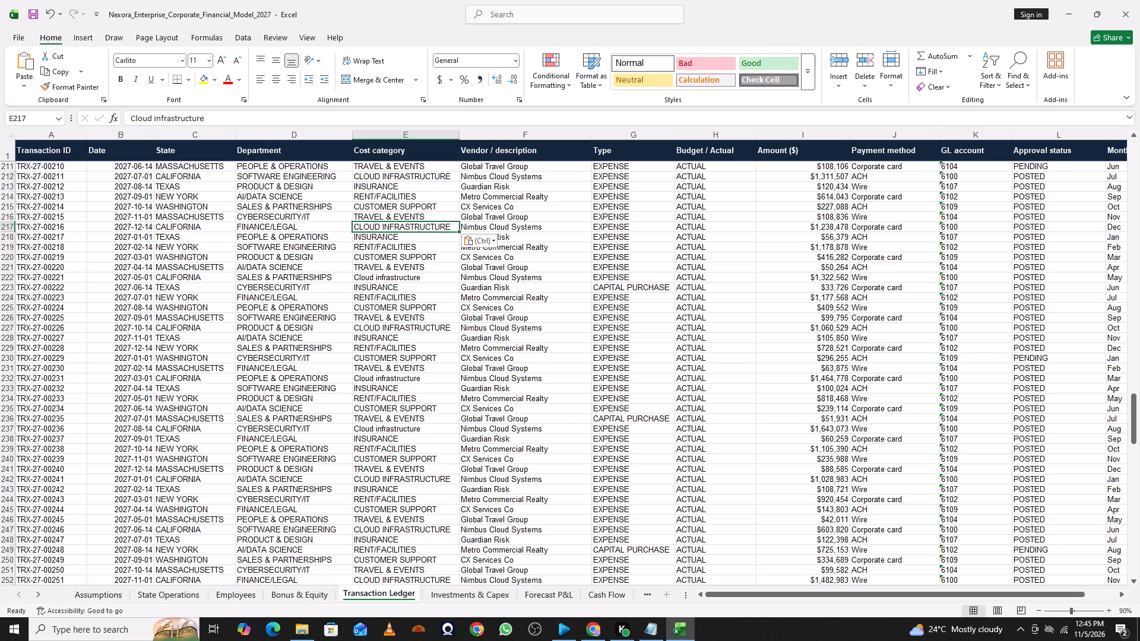
# Paste the uppercase CLOUD INFRASTRUCTURE category into Cost category cells E202 and E182.
pyautogui.scroll(4, 410, 196)
pyautogui.click(413, 199)
pyautogui.hotkey('ctrl', 'v')
pyautogui.scroll(2, 413, 199)
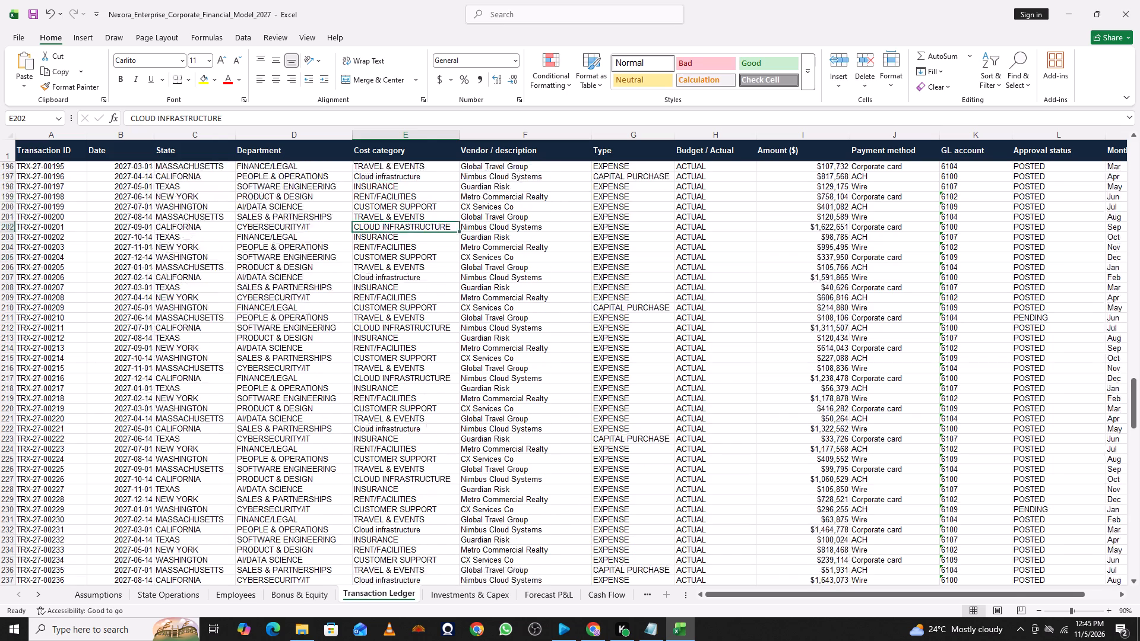
pyautogui.scroll(4, 413, 199)
pyautogui.click(415, 180)
pyautogui.hotkey('ctrl', 'v')
# Set the cost category in cell E184 to RENT/FACILITIES.
pyautogui.click(410, 192)
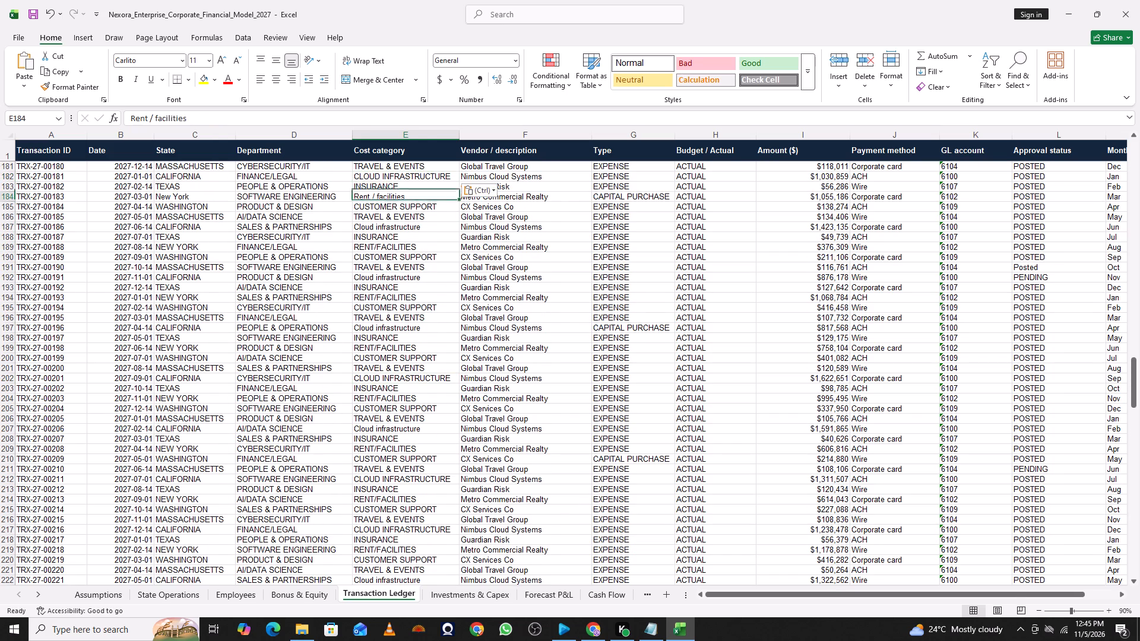
pyautogui.press('r')
# Paste the uppercase CLOUD INFRASTRUCTURE category into Cost category cells E167, E172 and E177.
pyautogui.scroll(5, 408, 227)
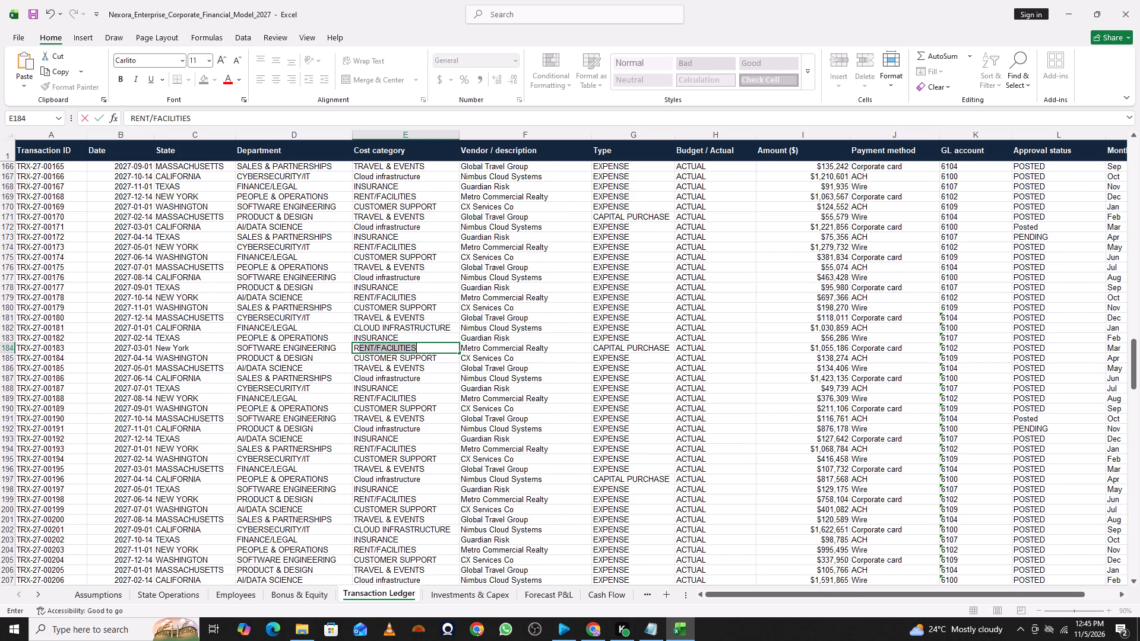
pyautogui.click(411, 178)
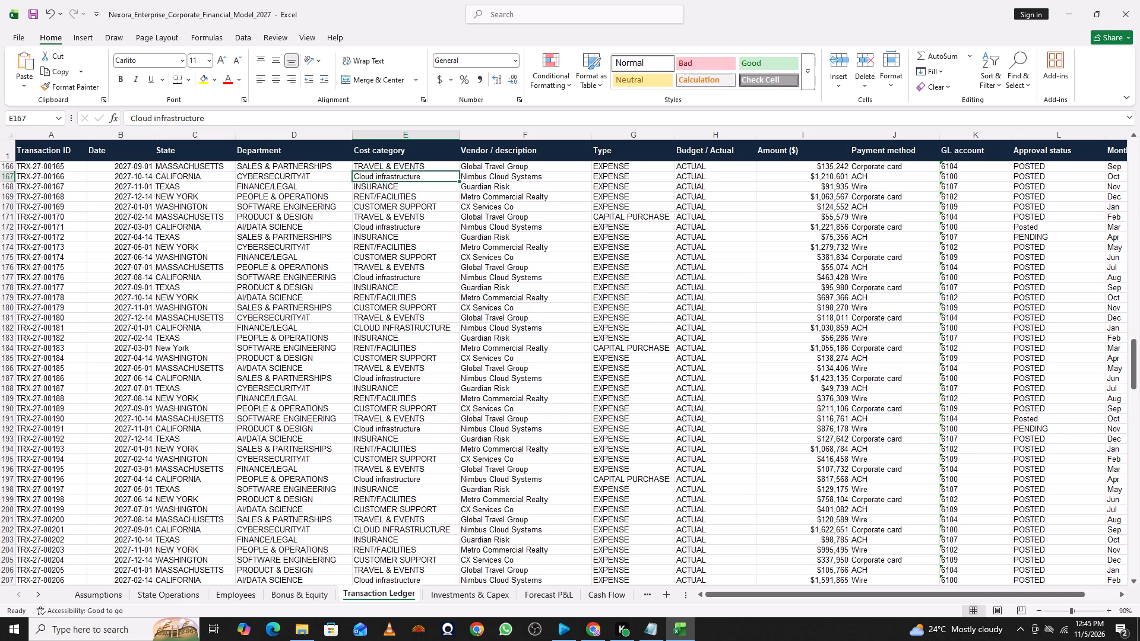
pyautogui.hotkey('ctrl', 'v')
pyautogui.click(406, 226)
pyautogui.hotkey('ctrl', 'v')
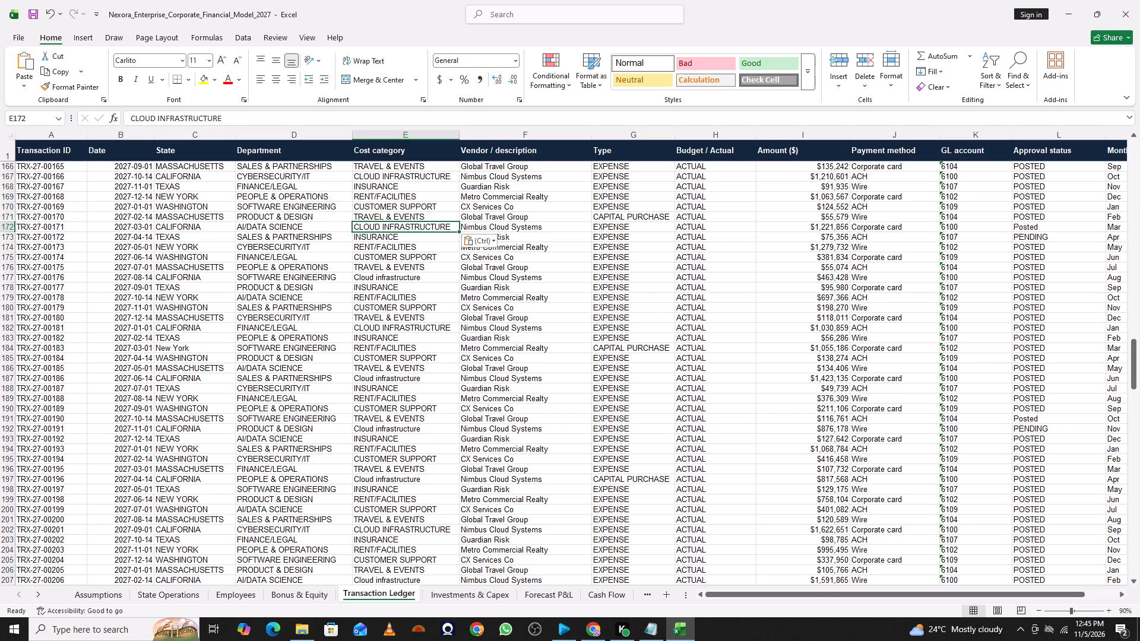
pyautogui.click(410, 274)
pyautogui.hotkey('ctrl', 'v')
# Paste the uppercase CLOUD INFRASTRUCTURE category into Cost category cells E187, E192, E197 and E207.
pyautogui.keyDown('ctrl'); pyautogui.click(422, 375); pyautogui.keyUp('ctrl')
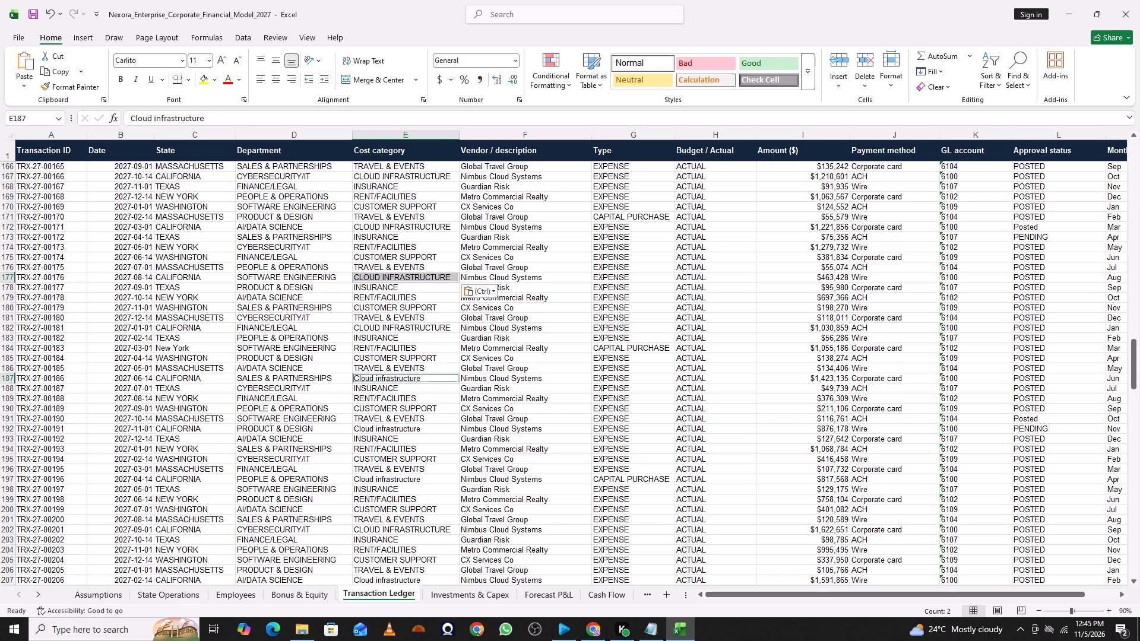
pyautogui.hotkey('ctrl', 'v')
pyautogui.click(653, 348)
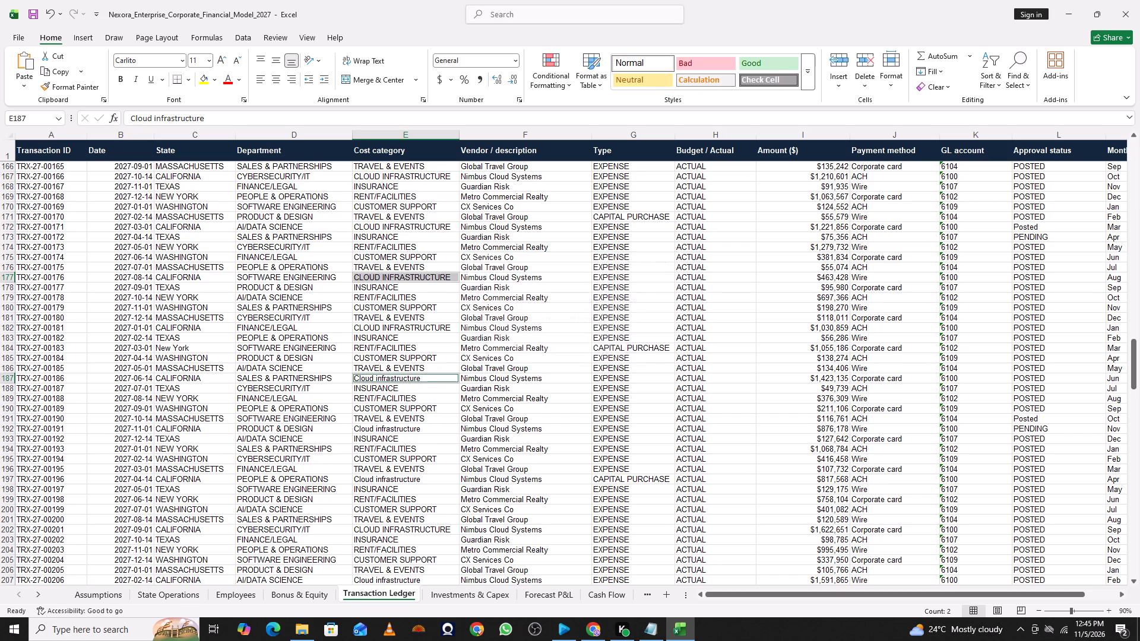
pyautogui.click(441, 380)
pyautogui.hotkey('ctrl', 'v')
pyautogui.click(421, 428)
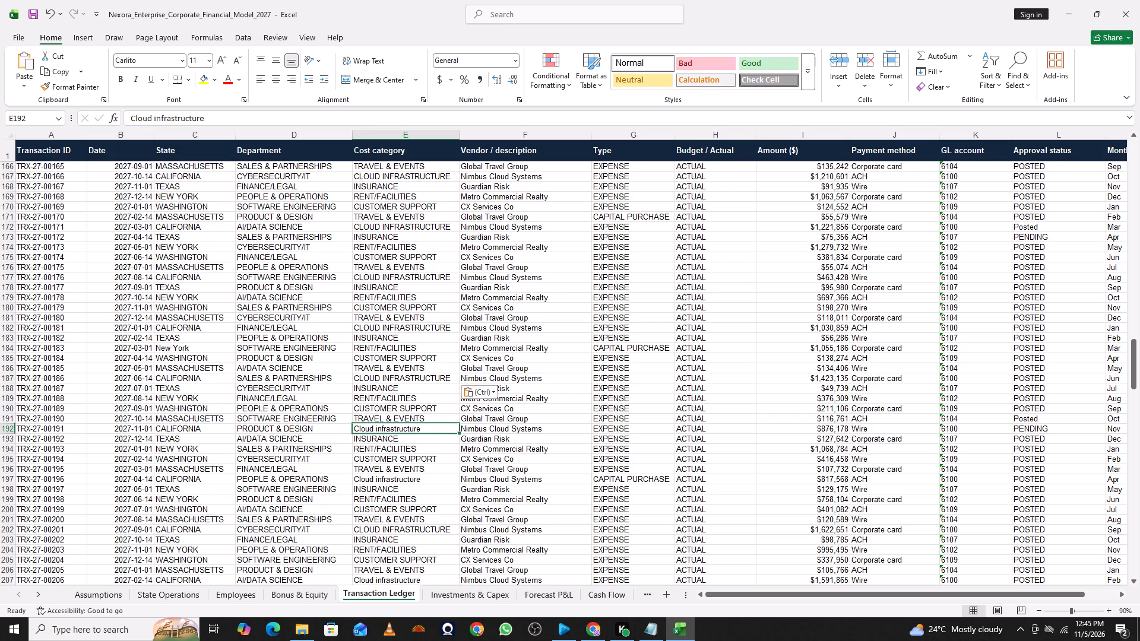
pyautogui.hotkey('ctrl', 'v')
pyautogui.click(417, 477)
pyautogui.hotkey('ctrl', 'v')
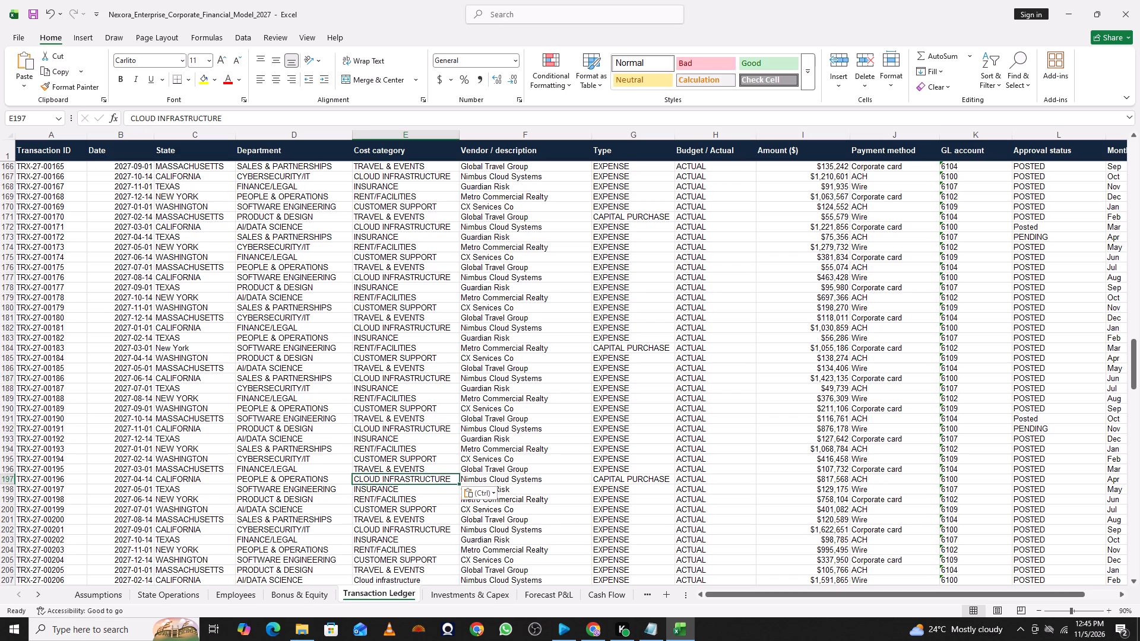
pyautogui.click(408, 580)
pyautogui.hotkey('ctrl', 'v')
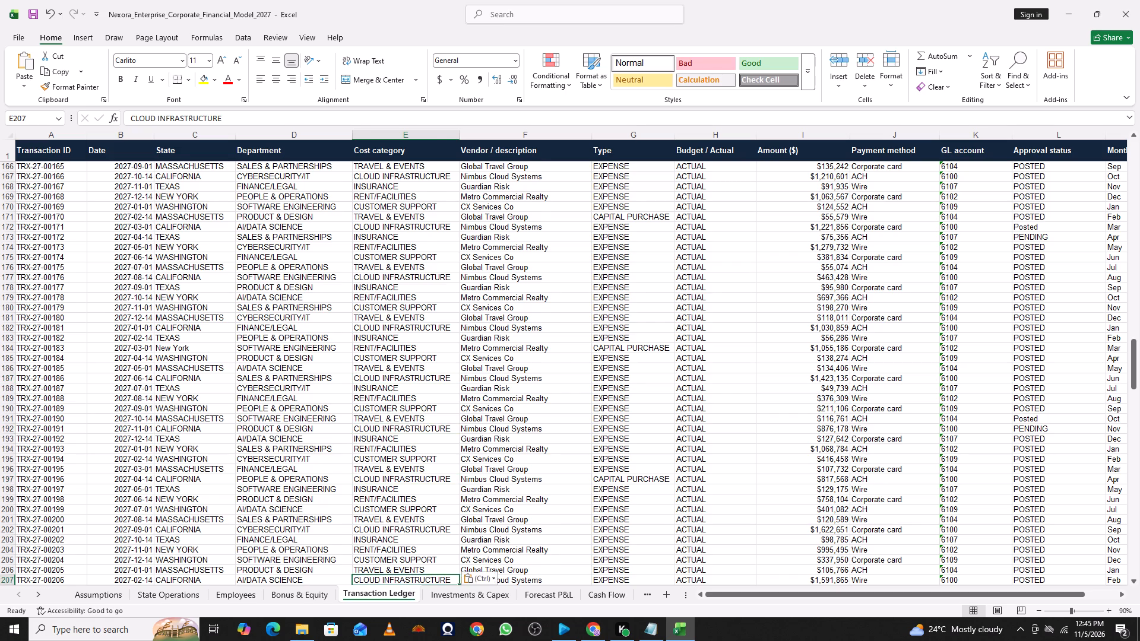
# Paste the uppercase CLOUD INFRASTRUCTURE category into Cost category cells E152, E157 and E162.
pyautogui.scroll(6, 413, 353)
pyautogui.click(401, 207)
pyautogui.hotkey('ctrl', 'v')
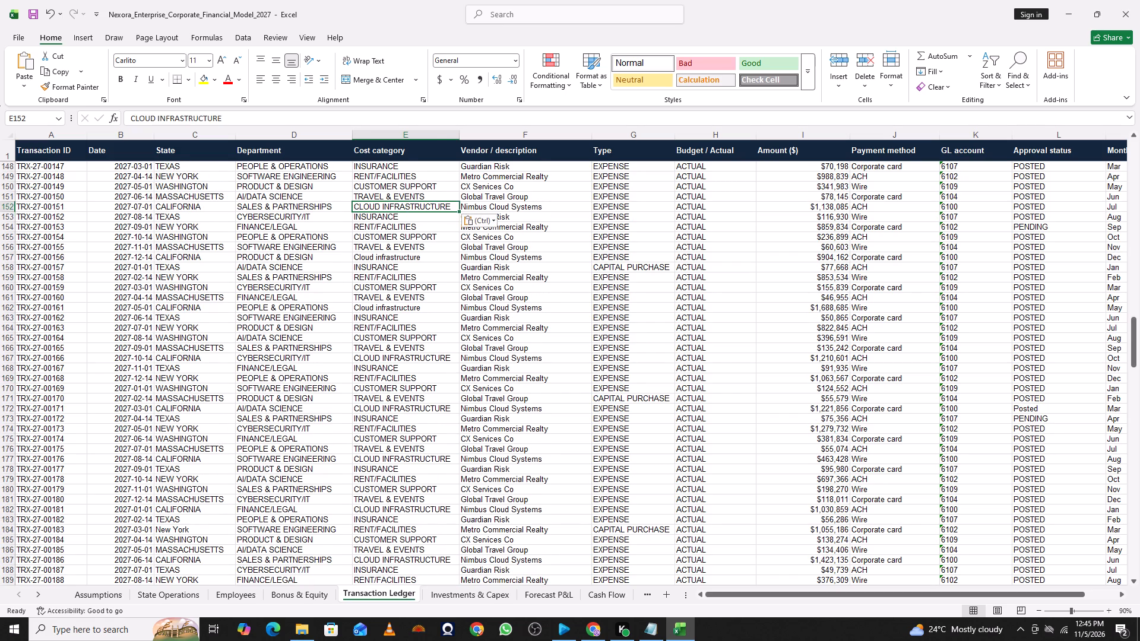
pyautogui.click(407, 257)
pyautogui.hotkey('ctrl', 'v')
pyautogui.click(420, 307)
pyautogui.hotkey('ctrl', 'v')
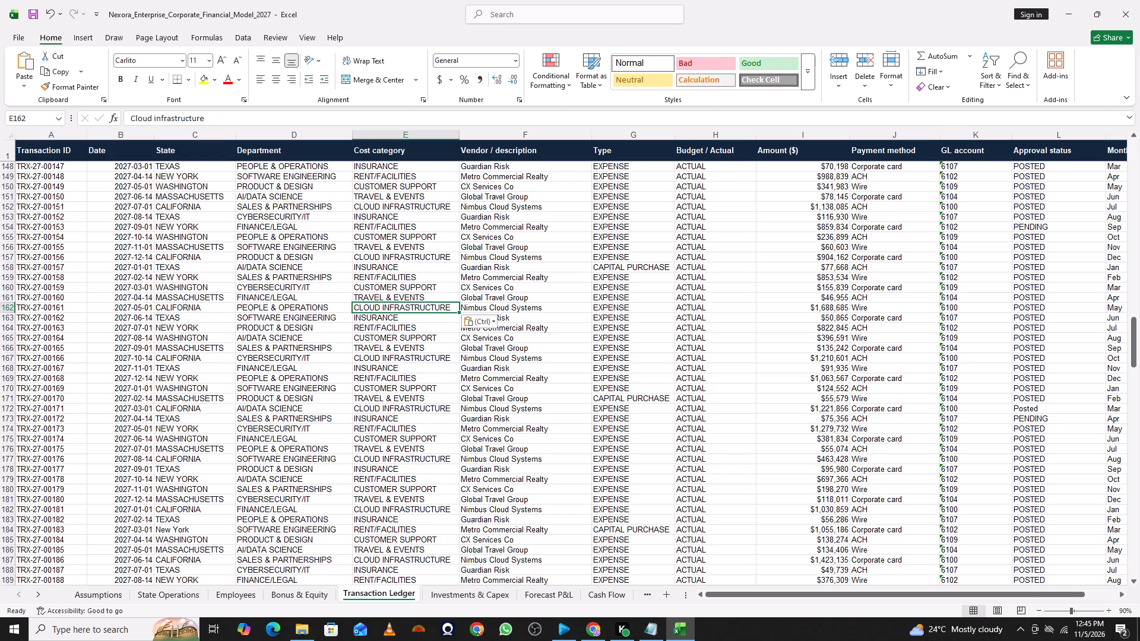
# Paste the uppercase CLOUD INFRASTRUCTURE category into Cost category cells E137, E142 and E147.
pyautogui.scroll(5, 427, 344)
pyautogui.click(411, 205)
pyautogui.hotkey('ctrl', 'v')
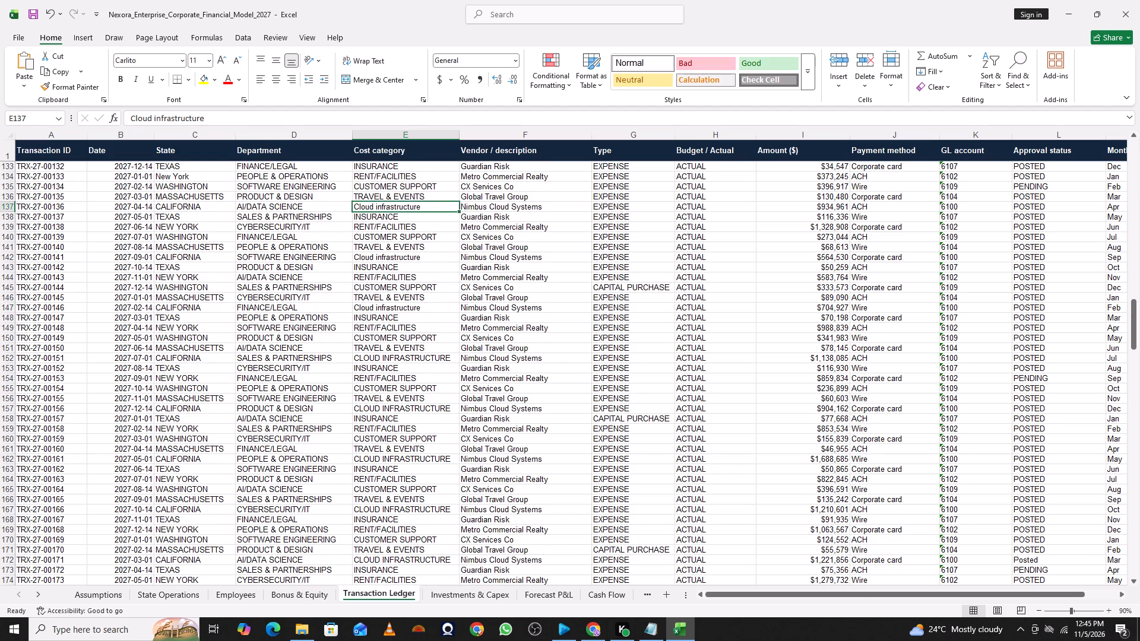
pyautogui.click(411, 258)
pyautogui.hotkey('ctrl', 'v')
pyautogui.click(404, 308)
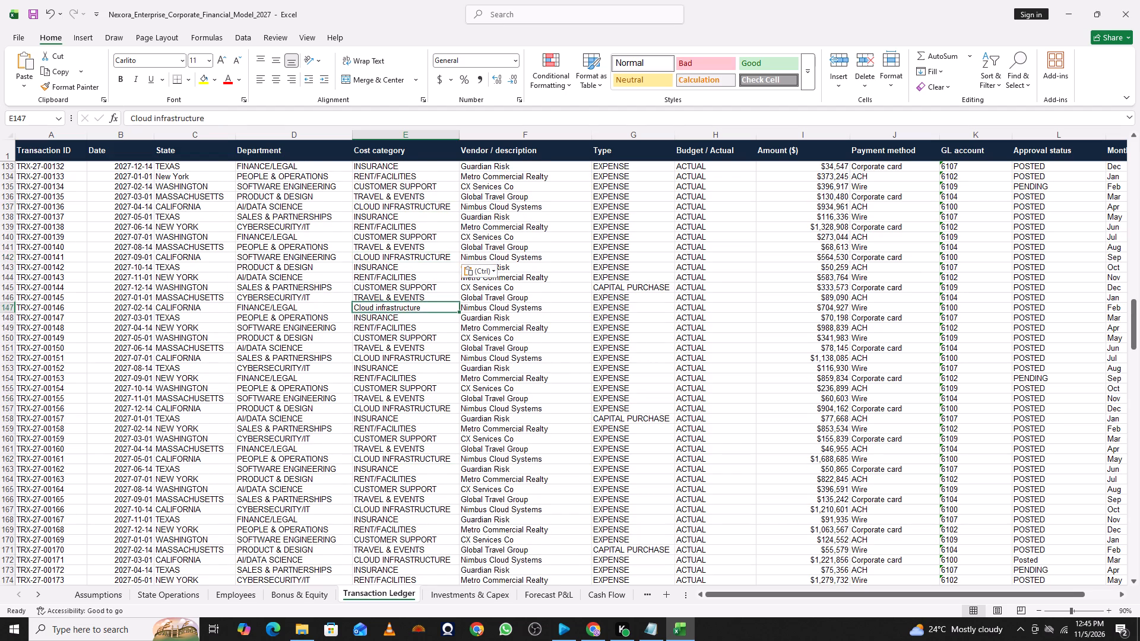
pyautogui.hotkey('ctrl', 'v')
# Paste the uppercase CLOUD INFRASTRUCTURE category into Cost category cells E117, E122, E132 and E127.
pyautogui.scroll(6, 404, 308)
pyautogui.click(413, 187)
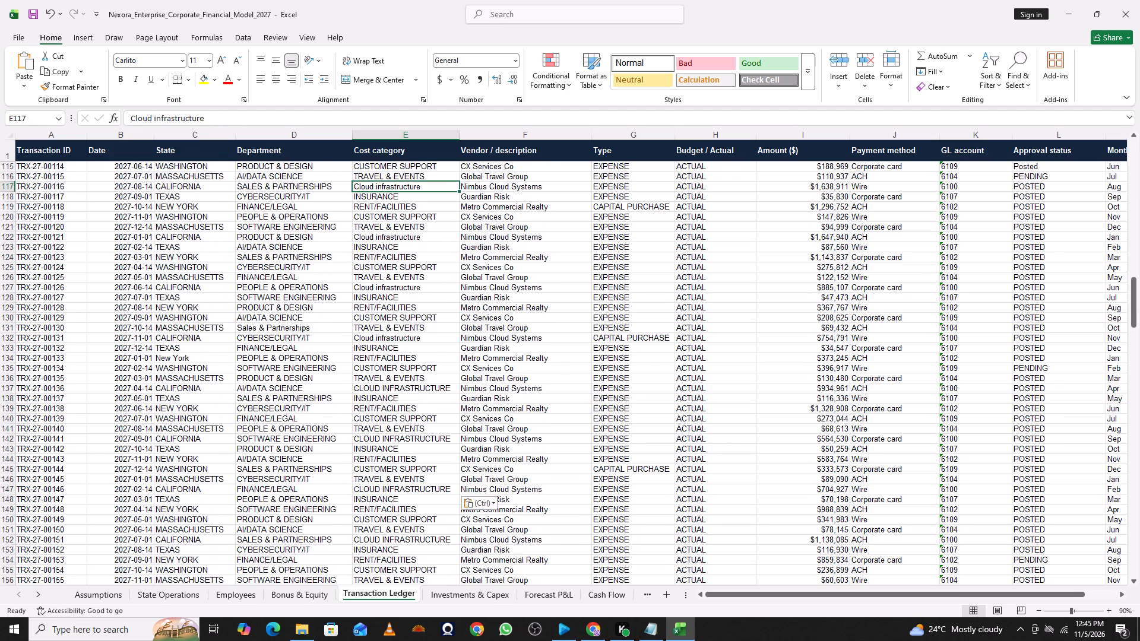
pyautogui.hotkey('ctrl', 'v')
pyautogui.click(413, 237)
pyautogui.hotkey('ctrl', 'v')
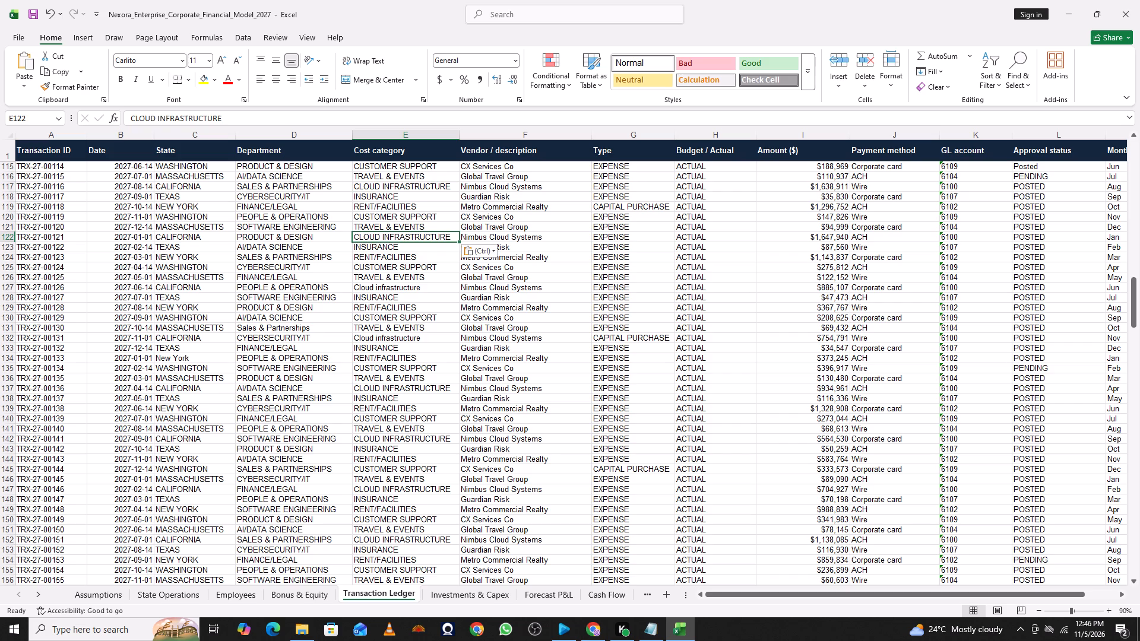
pyautogui.click(409, 338)
pyautogui.hotkey('ctrl', 'v')
pyautogui.click(418, 285)
pyautogui.hotkey('ctrl', 'v')
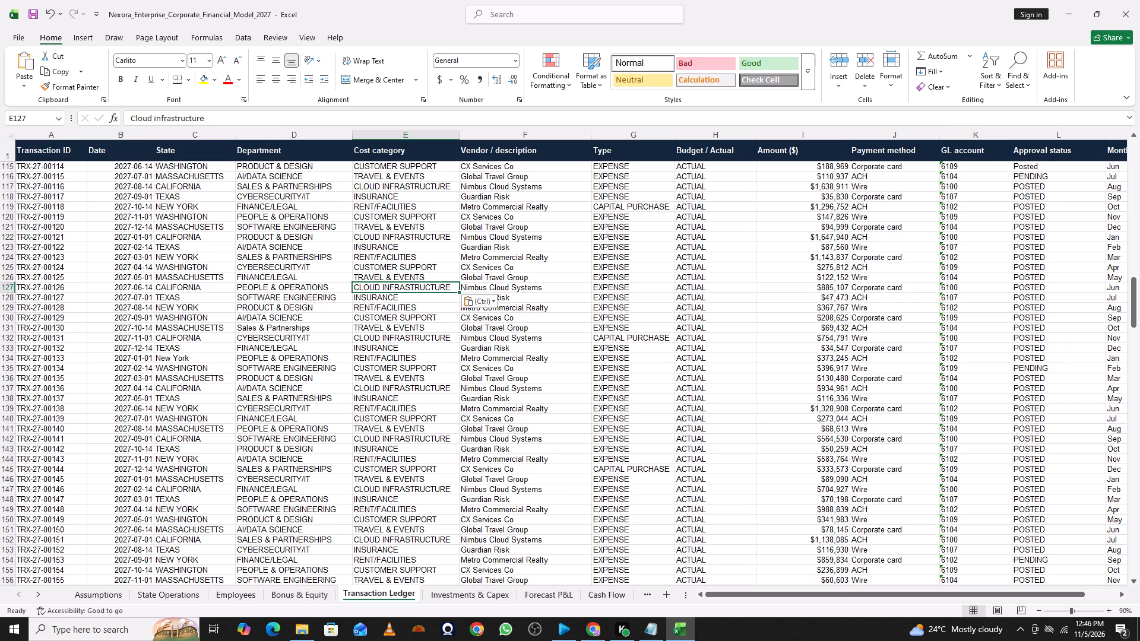
# Paste the uppercase CLOUD INFRASTRUCTURE category into Cost category cells E107, E102 and E97.
pyautogui.scroll(7, 413, 307)
pyautogui.click(416, 296)
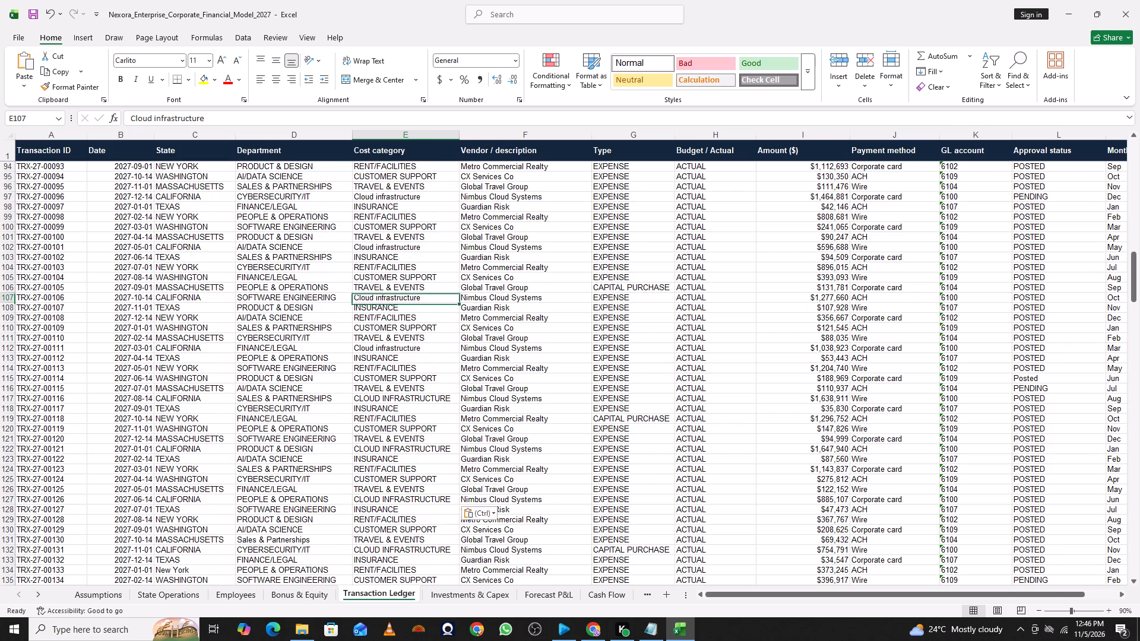
pyautogui.hotkey('ctrl', 'v')
pyautogui.click(423, 247)
pyautogui.hotkey('ctrl', 'v')
pyautogui.click(422, 197)
pyautogui.hotkey('ctrl', 'v')
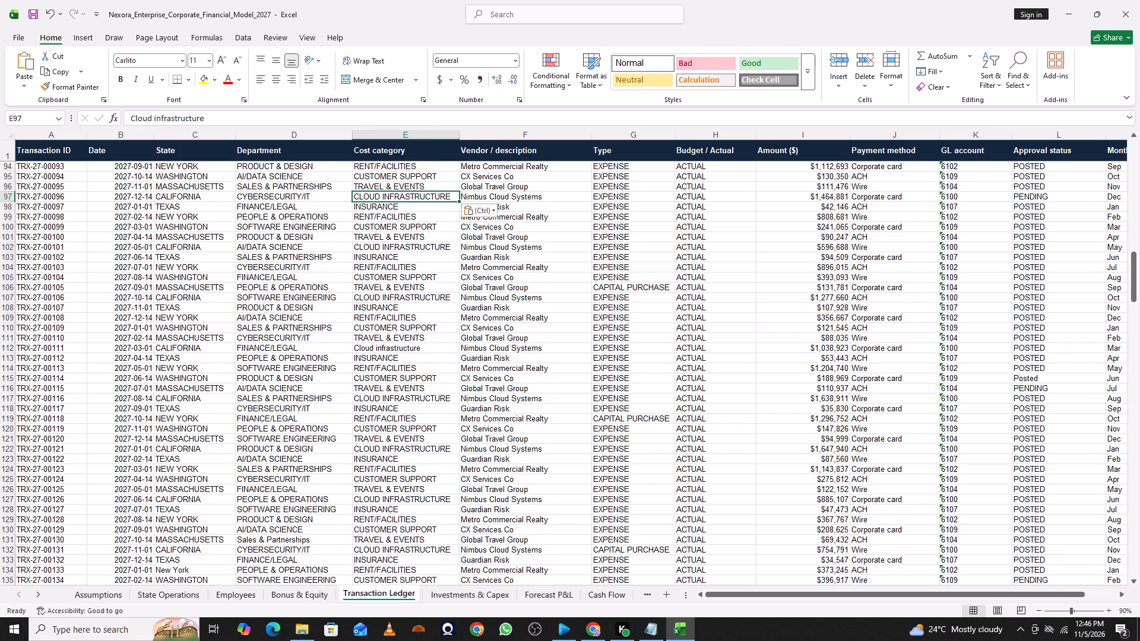
# Paste the uppercase CLOUD INFRASTRUCTURE category into Cost category cells E87 and E82.
pyautogui.scroll(5, 418, 225)
pyautogui.click(417, 249)
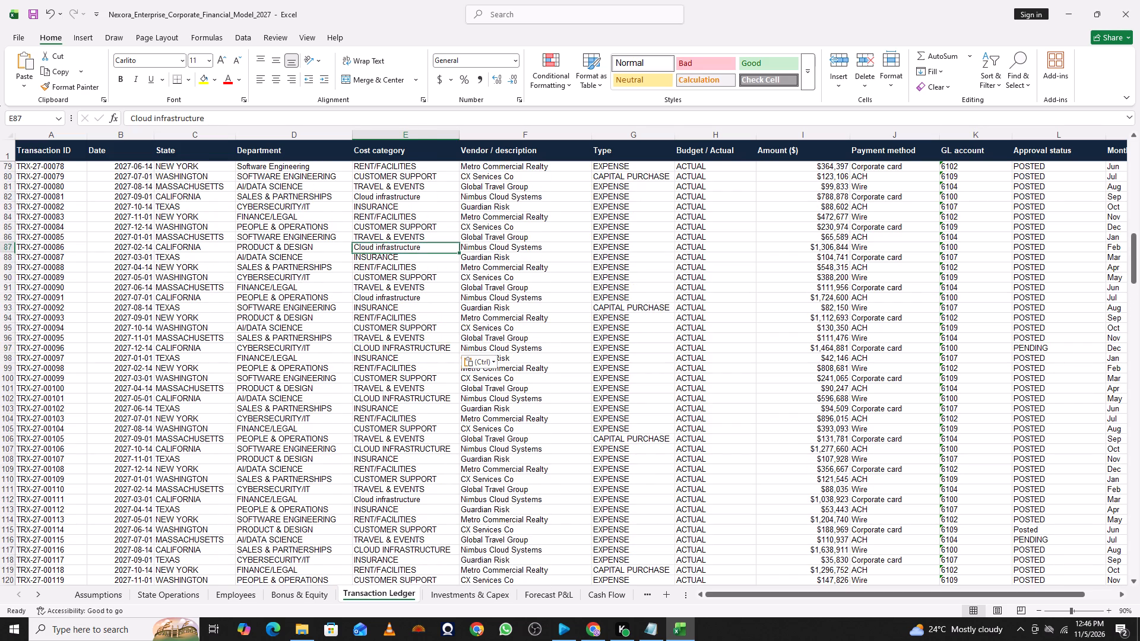
pyautogui.hotkey('ctrl', 'v')
pyautogui.click(422, 196)
pyautogui.hotkey('ctrl', 'v')
# Paste the uppercase CLOUD INFRASTRUCTURE category into Cost category cells E62, E67, E72, E77 and E92.
pyautogui.scroll(7, 419, 219)
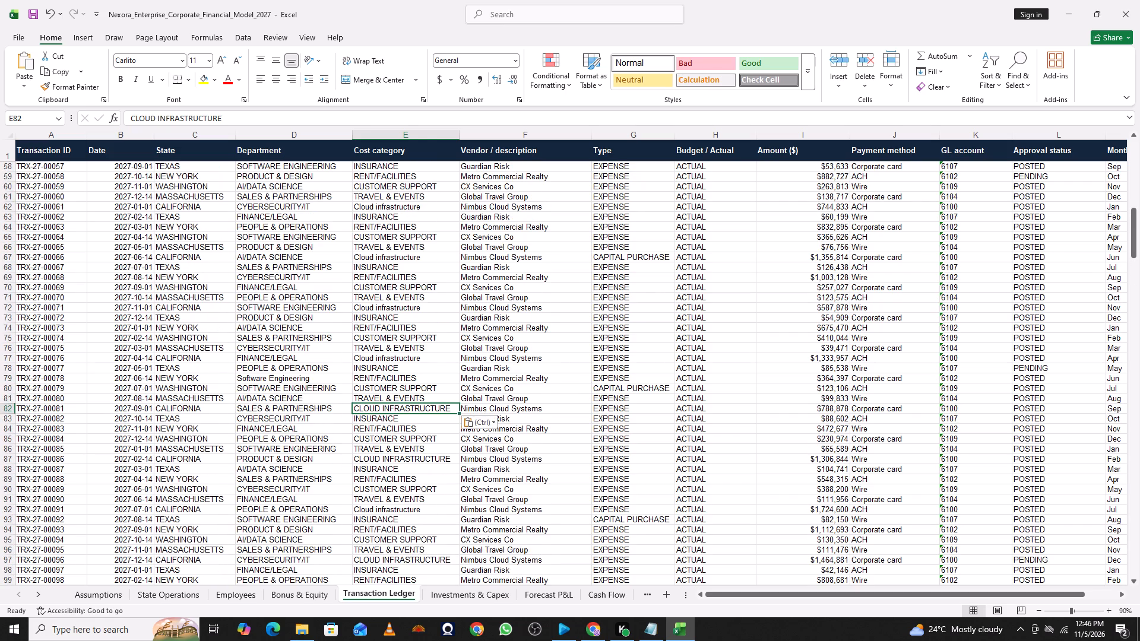
pyautogui.click(422, 208)
pyautogui.hotkey('ctrl', 'v')
pyautogui.click(420, 259)
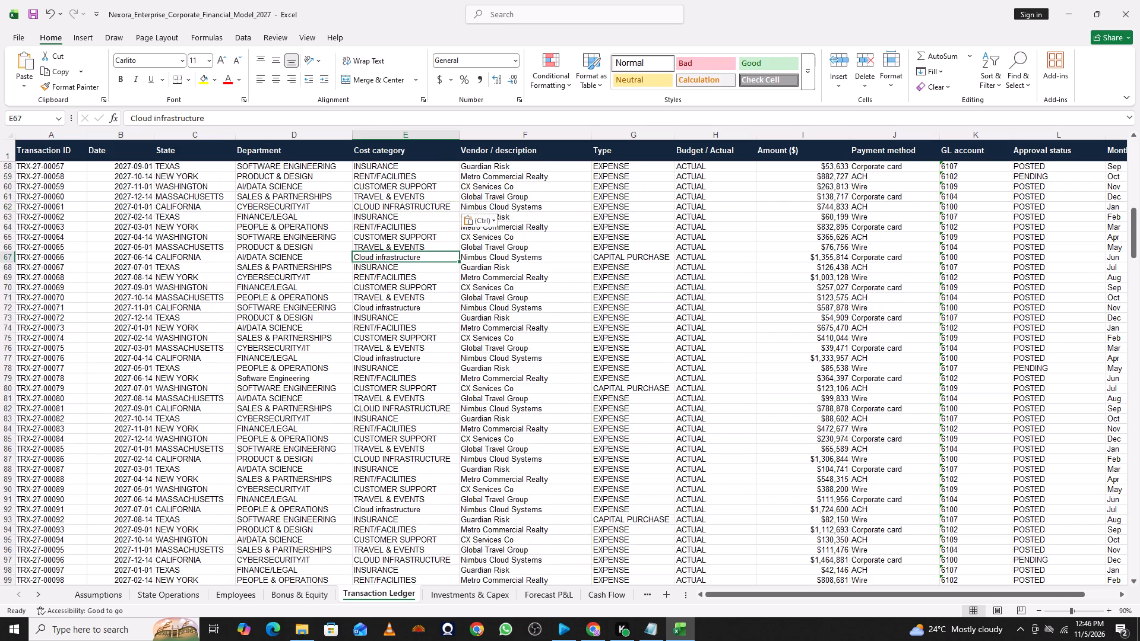
pyautogui.hotkey('ctrl', 'v')
pyautogui.click(420, 310)
pyautogui.hotkey('ctrl', 'v')
pyautogui.keyDown('ctrl'); pyautogui.click(417, 344); pyautogui.keyUp('ctrl')
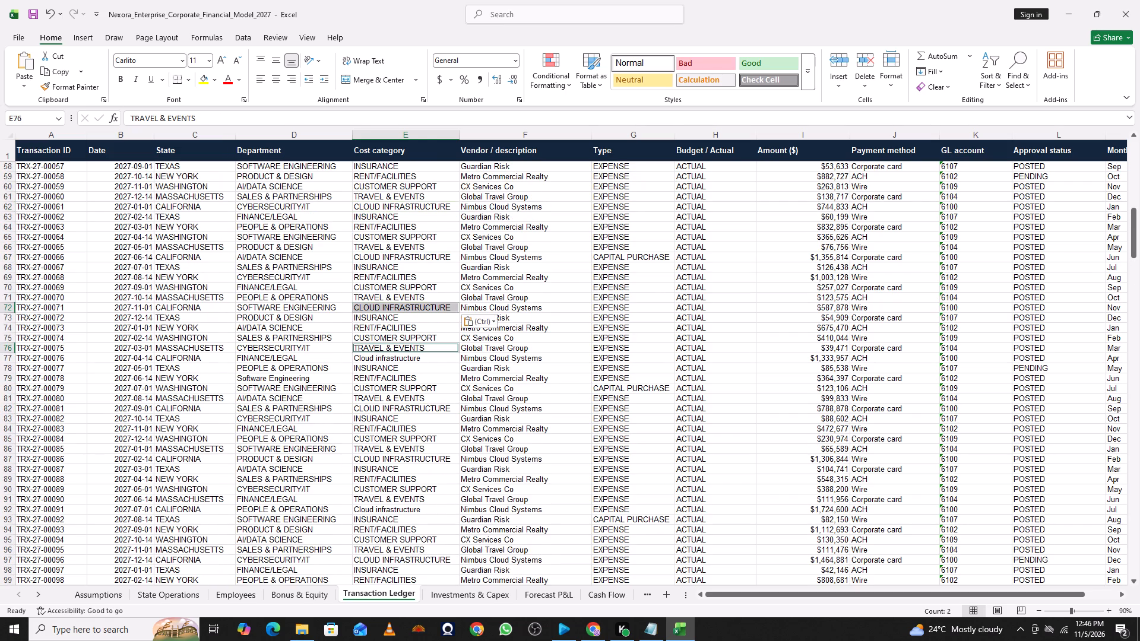
pyautogui.click(417, 357)
pyautogui.hotkey('ctrl', 'v')
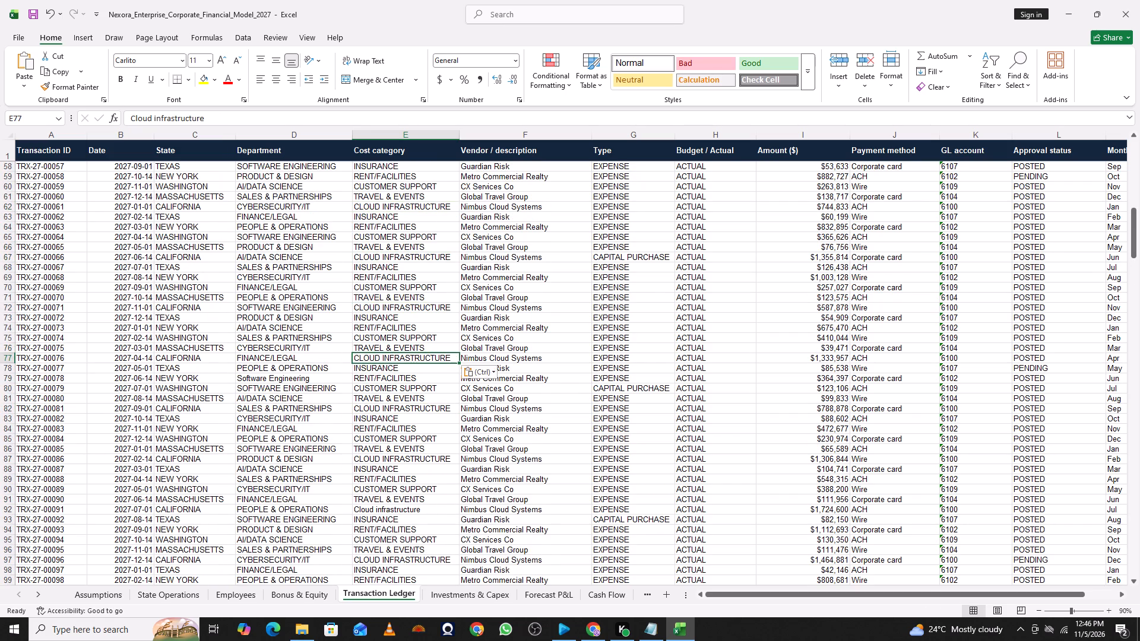
pyautogui.click(422, 510)
pyautogui.hotkey('ctrl', 'v')
# Paste the uppercase CLOUD INFRASTRUCTURE category into Cost category cells E47, E52, E42 and E57.
pyautogui.scroll(6, 403, 328)
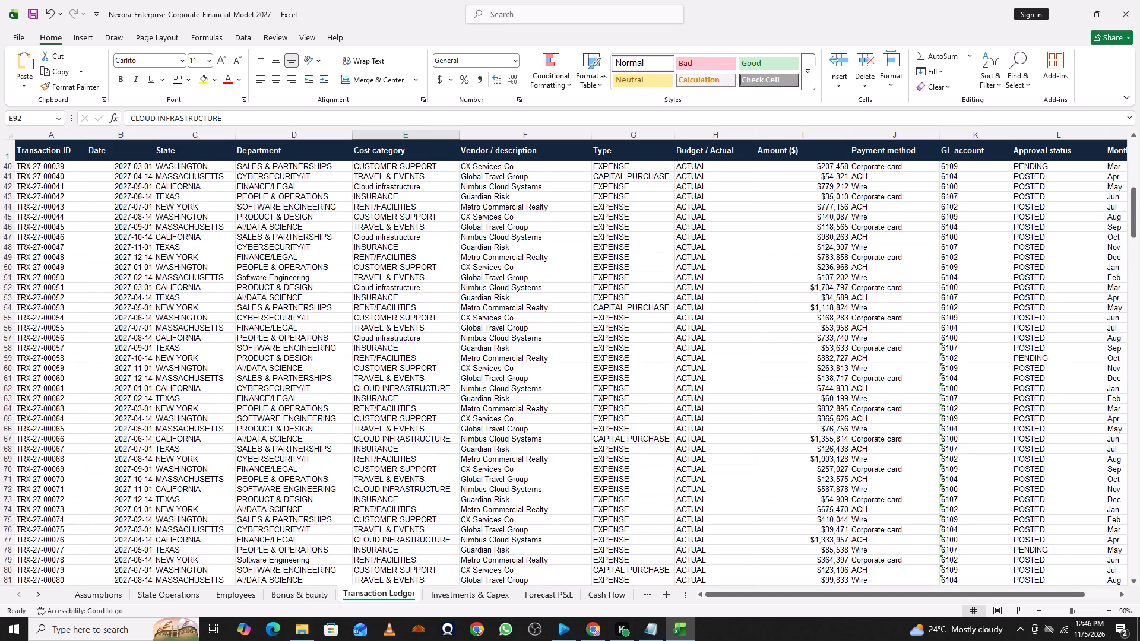
pyautogui.click(406, 240)
pyautogui.hotkey('ctrl', 'v')
pyautogui.click(414, 284)
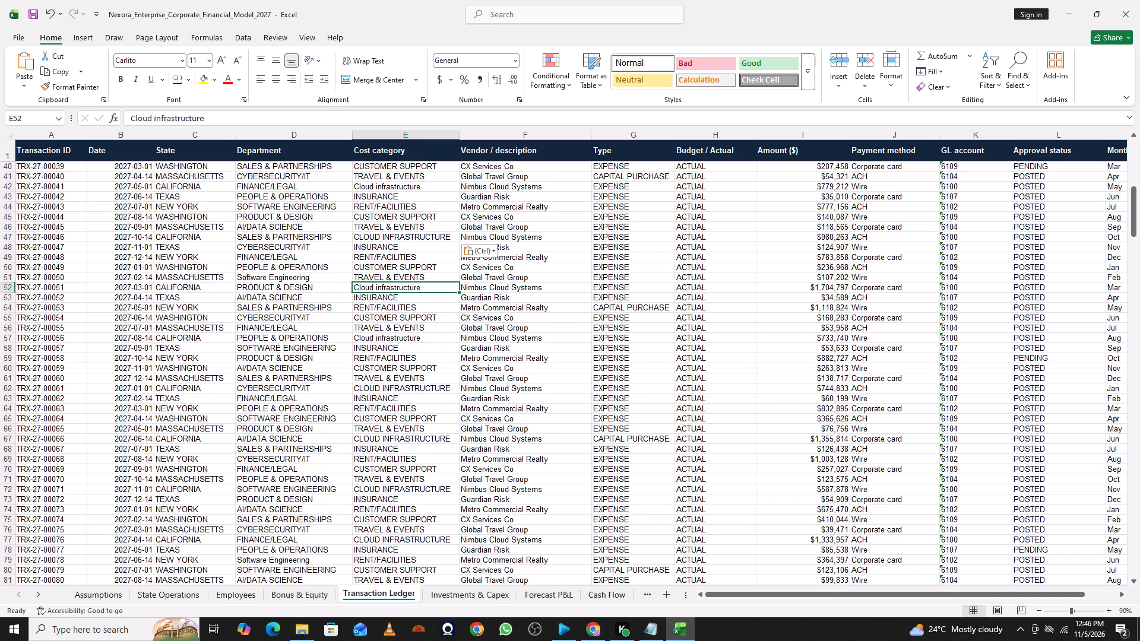
pyautogui.hotkey('ctrl', 'v')
pyautogui.click(429, 186)
pyautogui.hotkey('ctrl', 'v')
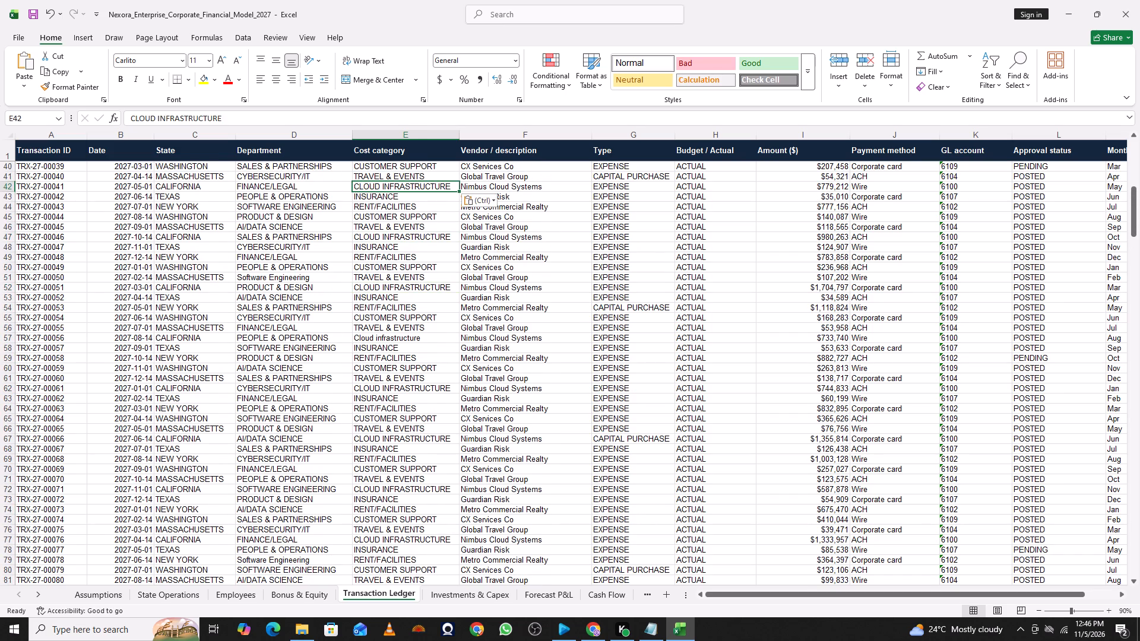
pyautogui.click(429, 337)
pyautogui.hotkey('ctrl', 'v')
# Paste the uppercase CLOUD INFRASTRUCTURE category into Cost category cells E27, E22, E32 and E37.
pyautogui.scroll(7, 430, 335)
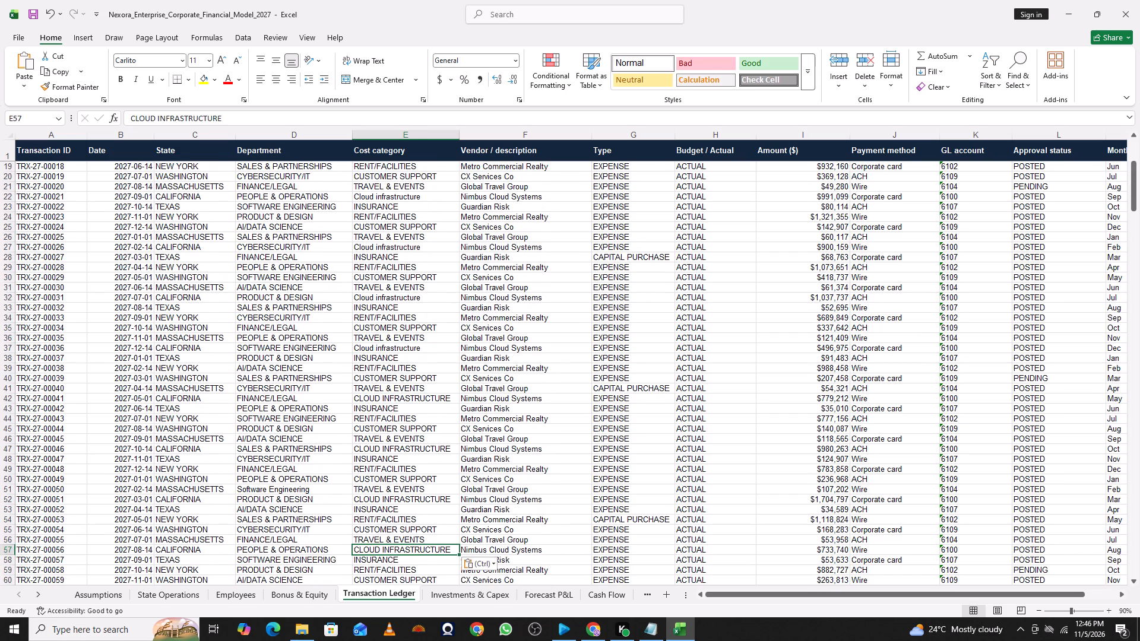
pyautogui.click(427, 249)
pyautogui.hotkey('ctrl', 'v')
pyautogui.click(424, 196)
pyautogui.hotkey('ctrl', 'v')
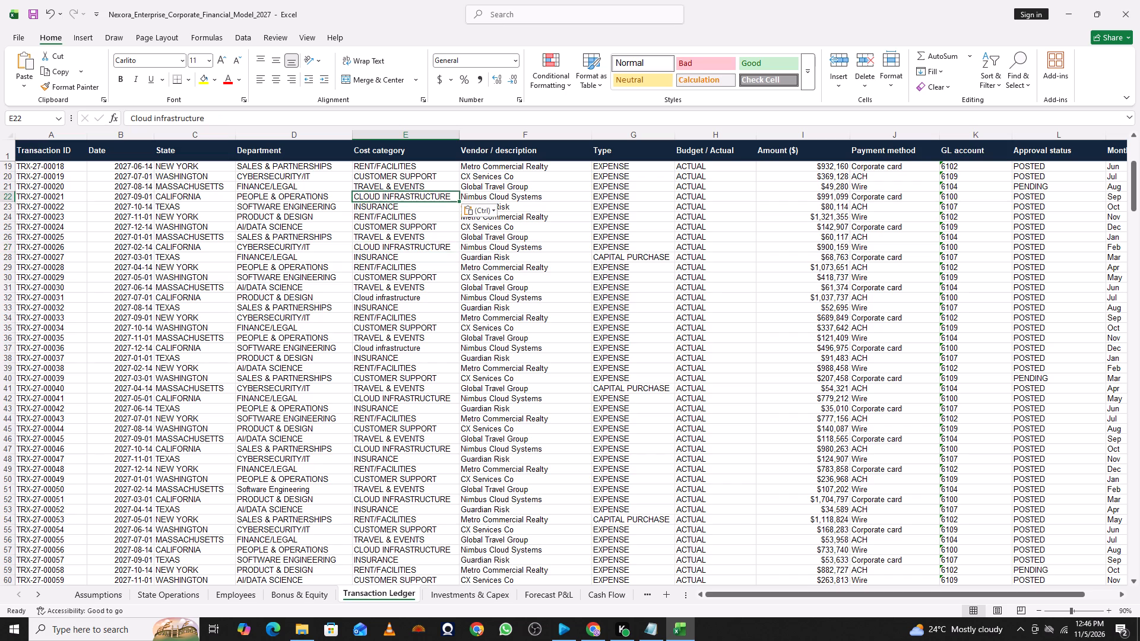
pyautogui.click(423, 296)
pyautogui.hotkey('ctrl', 'v')
pyautogui.keyDown('ctrl'); pyautogui.click(416, 351); pyautogui.keyUp('ctrl')
pyautogui.hotkey('ctrl', 'v')
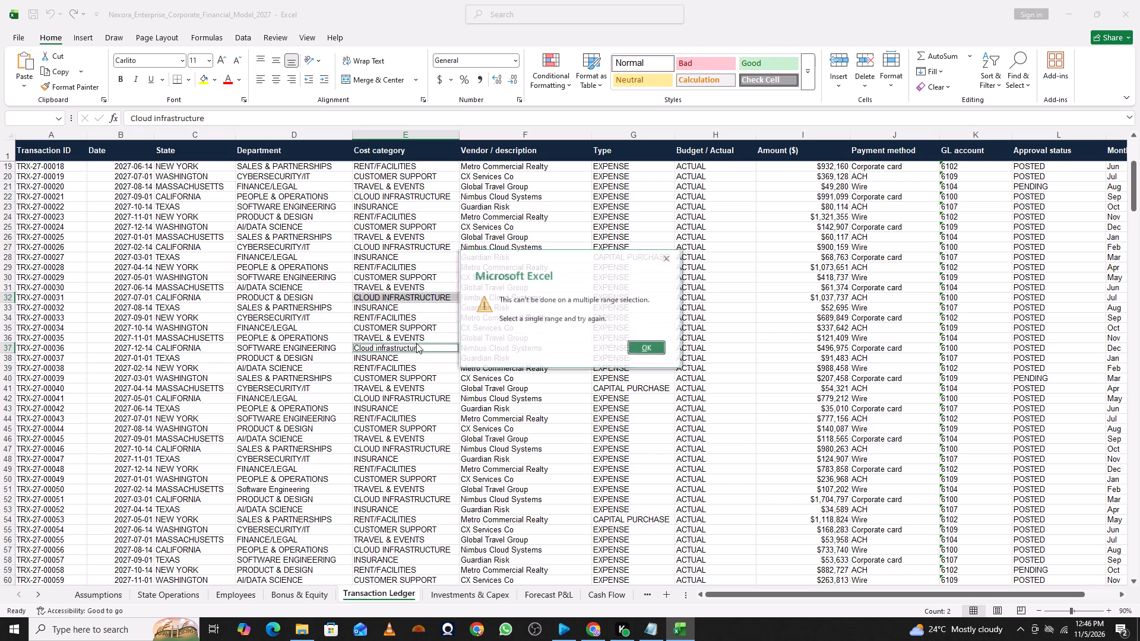
pyautogui.scroll(5, 417, 339)
pyautogui.click(644, 341)
pyautogui.click(460, 363)
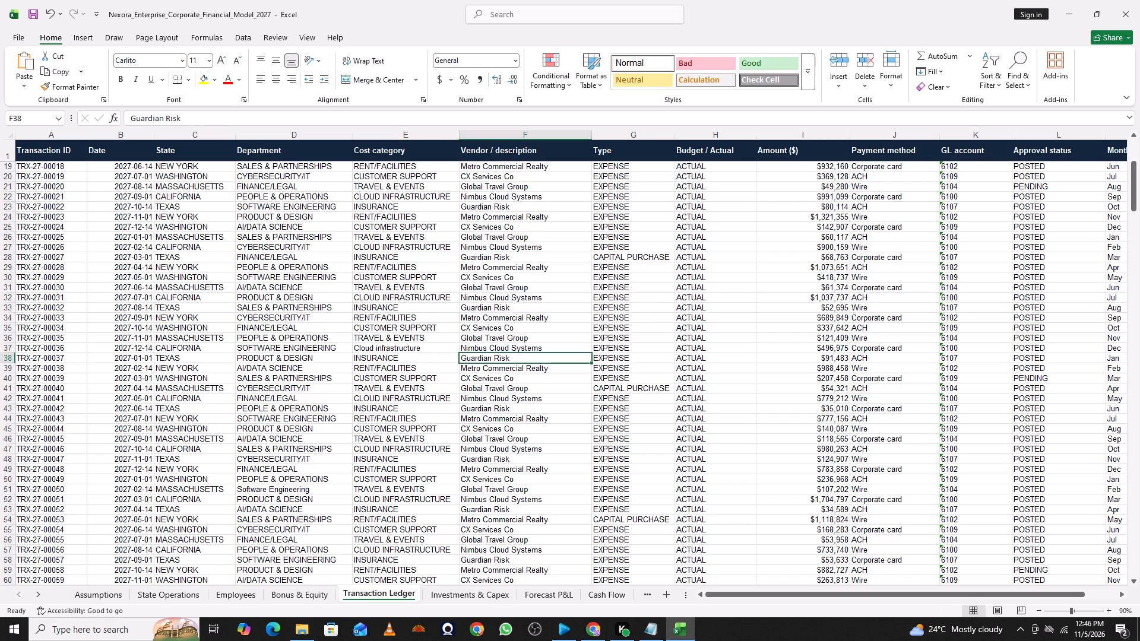
pyautogui.click(436, 352)
pyautogui.hotkey('ctrl', 'v')
# Paste the uppercase CLOUD INFRASTRUCTURE category into Cost category cells E2, E7, E12 and E17.
pyautogui.scroll(6, 441, 303)
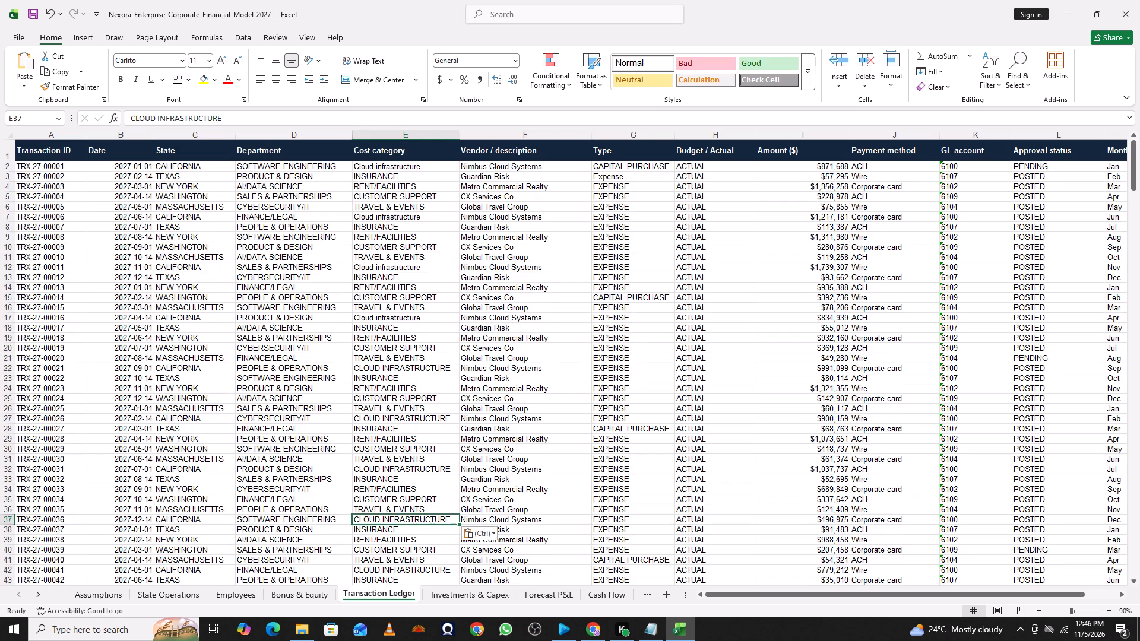
pyautogui.click(422, 170)
pyautogui.hotkey('ctrl', 'v')
pyautogui.click(430, 218)
pyautogui.hotkey('ctrl', 'v')
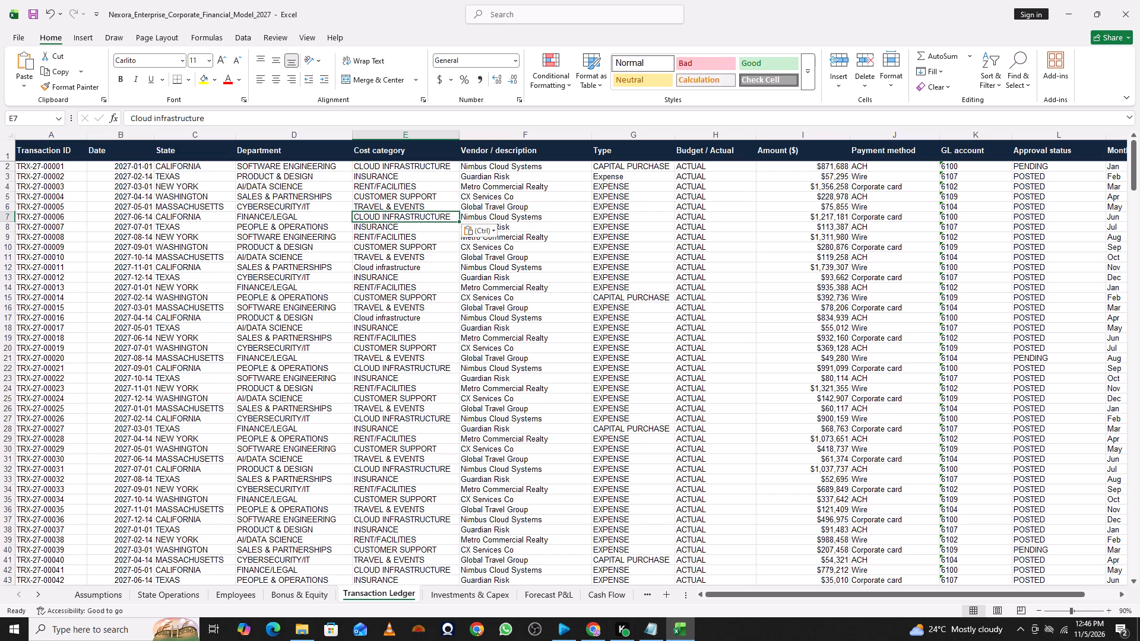
pyautogui.click(425, 266)
pyautogui.hotkey('ctrl', 'v')
pyautogui.click(422, 317)
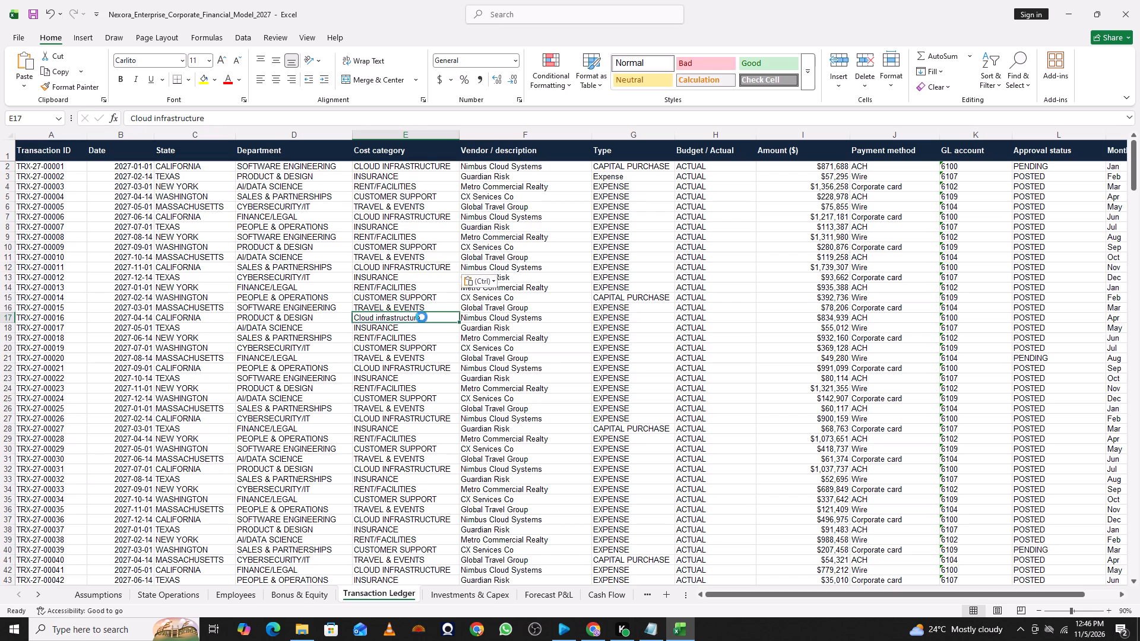
pyautogui.hotkey('ctrl', 'v')
# Review the Cost category column from the top of the ledger for entries not yet in uppercase.
pyautogui.scroll(6, 426, 315)
pyautogui.scroll(2, 409, 188)
pyautogui.scroll(-9, 410, 188)
pyautogui.scroll(1, 432, 400)
pyautogui.scroll(-3, 432, 402)
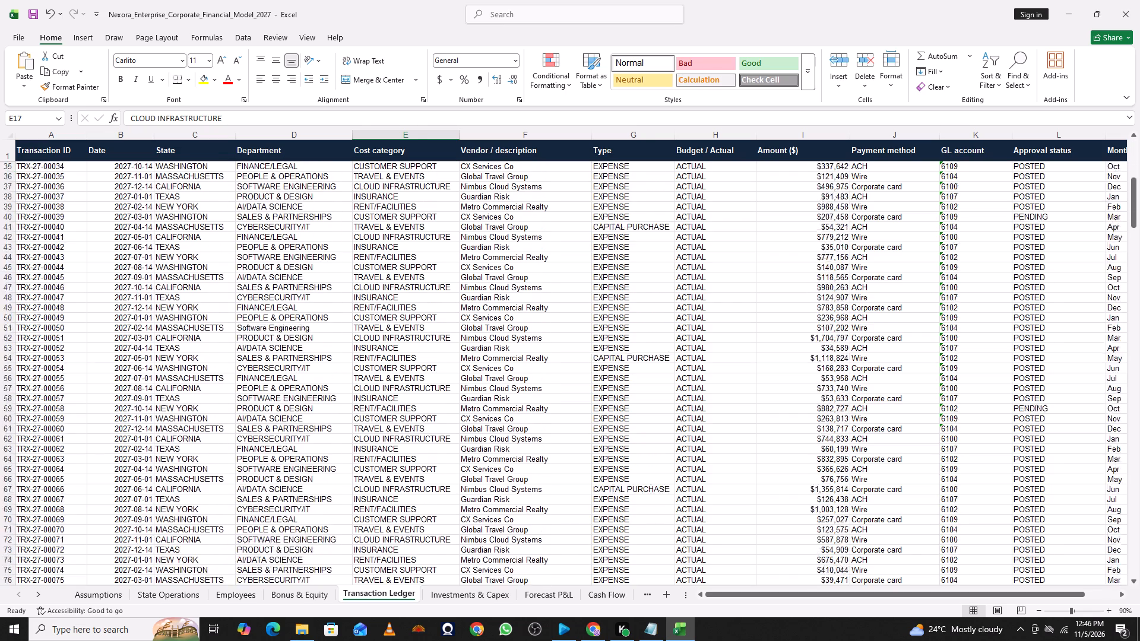
pyautogui.scroll(-20, 435, 415)
pyautogui.scroll(1, 432, 456)
pyautogui.scroll(-7, 432, 456)
pyautogui.scroll(1, 431, 455)
pyautogui.scroll(-10, 431, 455)
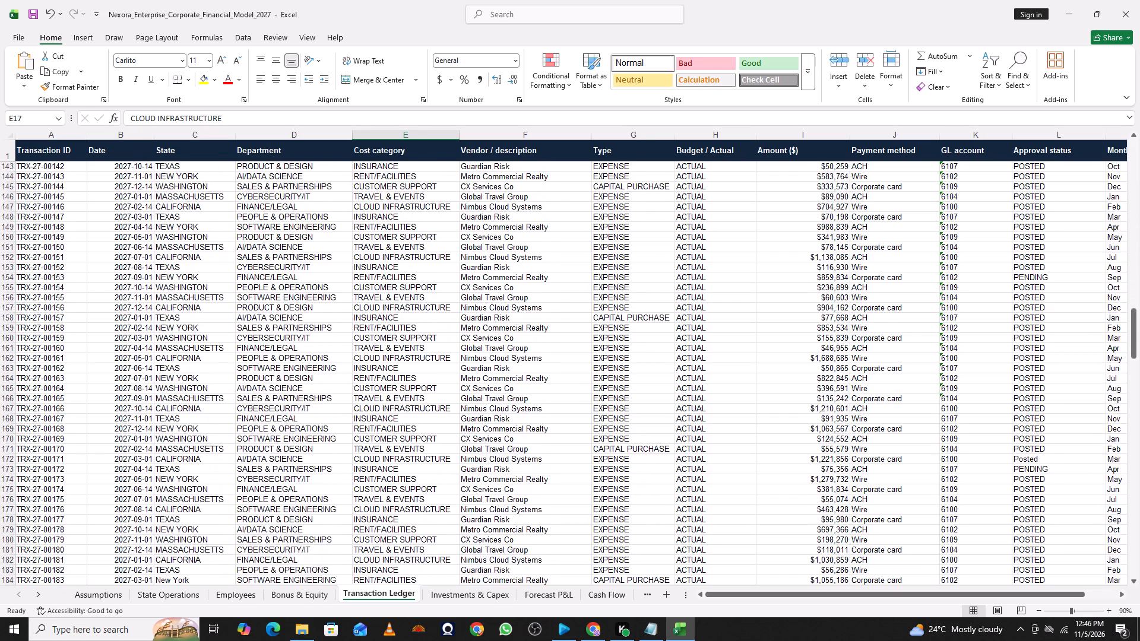
pyautogui.scroll(-11, 429, 453)
pyautogui.scroll(1, 423, 446)
pyautogui.scroll(-13, 423, 446)
pyautogui.scroll(1, 426, 445)
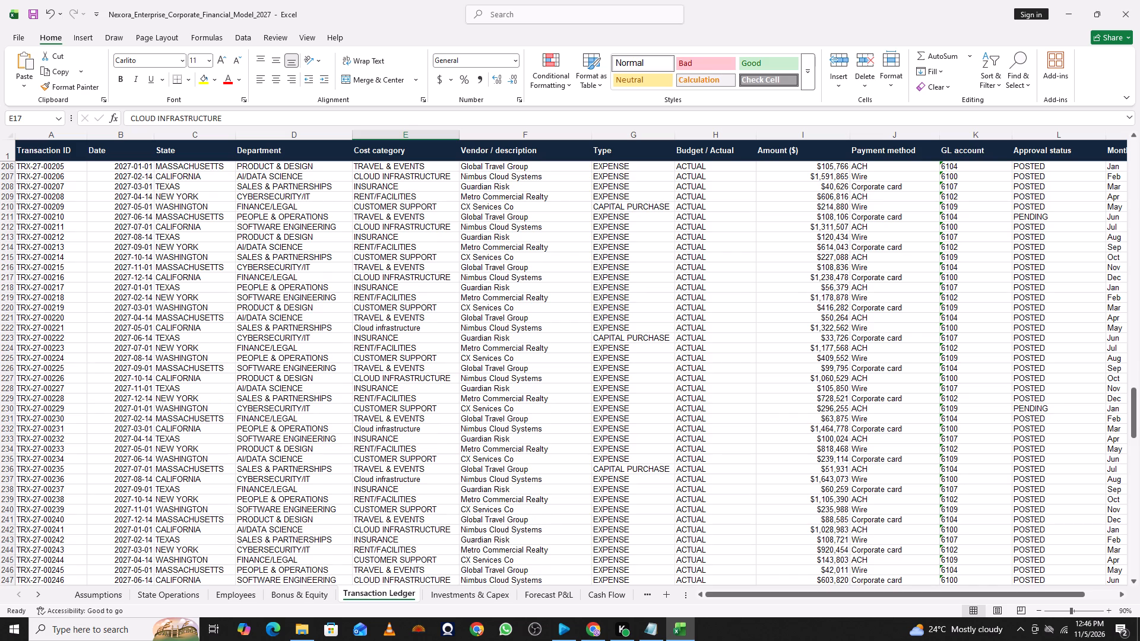
# Paste the uppercase CLOUD INFRASTRUCTURE category into Cost category cells E232, E222 and E237.
pyautogui.click(411, 428)
pyautogui.hotkey('ctrl', 'v')
pyautogui.click(415, 327)
pyautogui.hotkey('ctrl', 'v')
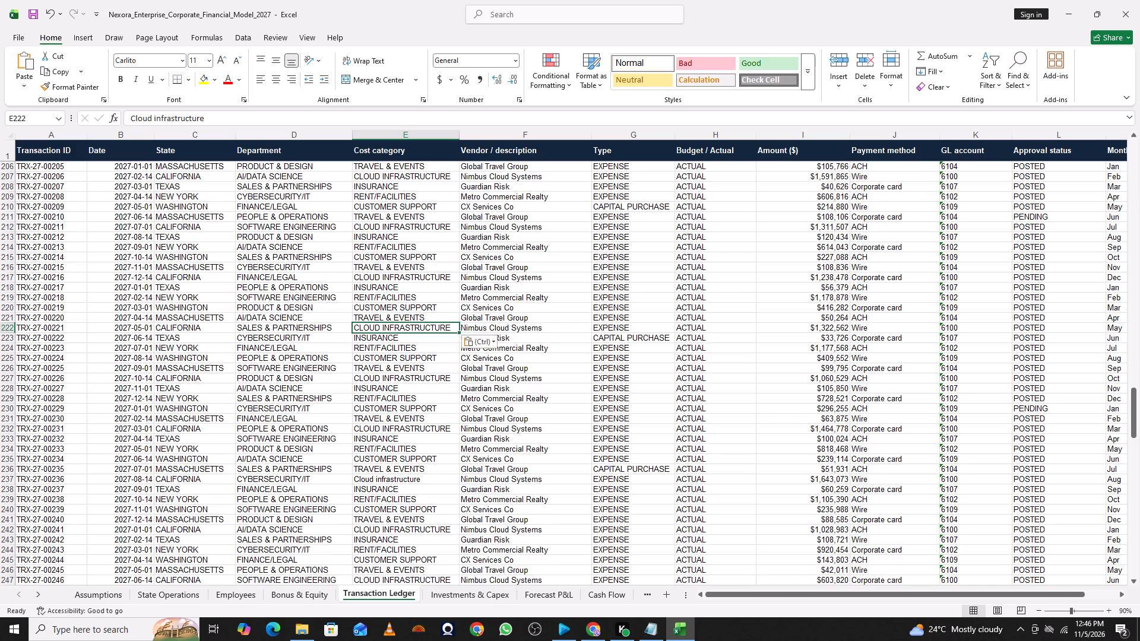
pyautogui.click(412, 477)
pyautogui.hotkey('ctrl', 'v')
# Review the remaining Cost category entries down to the end of the ledger for names not yet in uppercase.
pyautogui.scroll(-7, 412, 488)
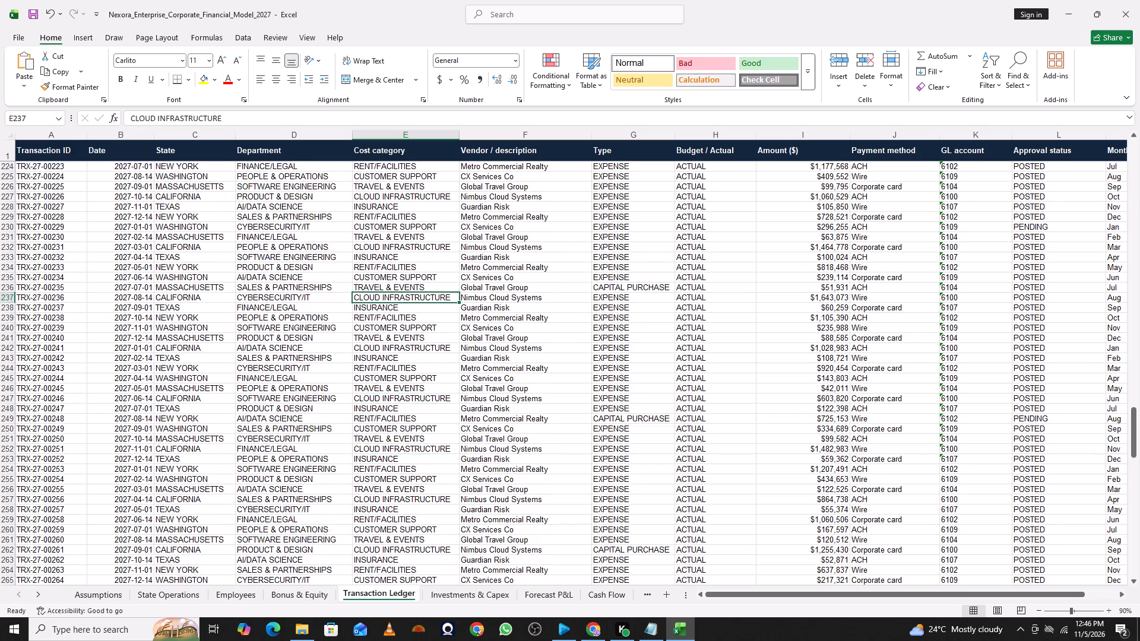
pyautogui.scroll(-8, 408, 496)
pyautogui.scroll(1, 409, 496)
pyautogui.scroll(-13, 409, 496)
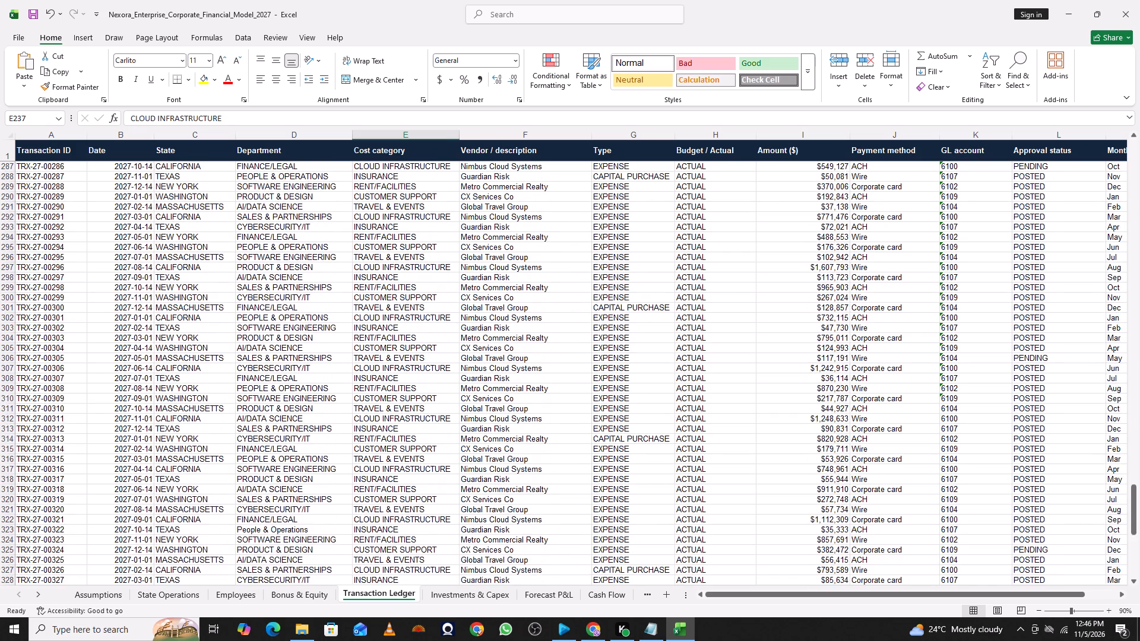
pyautogui.scroll(-2, 409, 496)
pyautogui.scroll(1, 409, 496)
pyautogui.scroll(-15, 409, 496)
# Save the workbook.
pyautogui.hotkey('ctrl', 's')
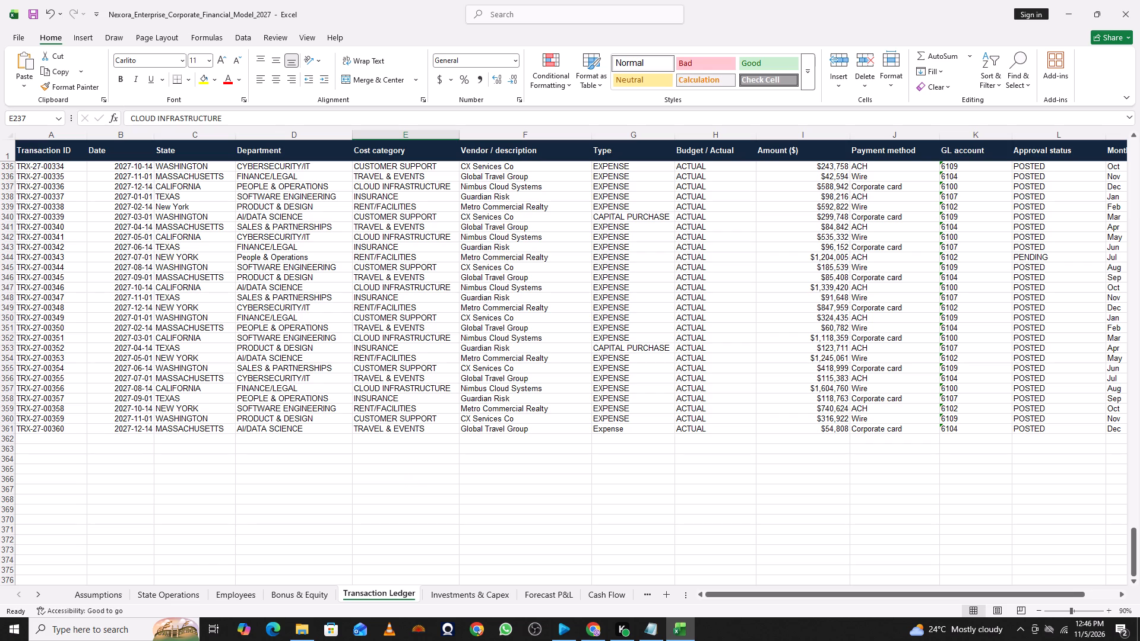
# Look over the end of the ledger and the Investments & Capex, Bonus & Equity and Employees sheets, then return to Transaction Ledger.
pyautogui.scroll(2, 503, 423)
pyautogui.scroll(-1, 503, 423)
pyautogui.scroll(5, 503, 423)
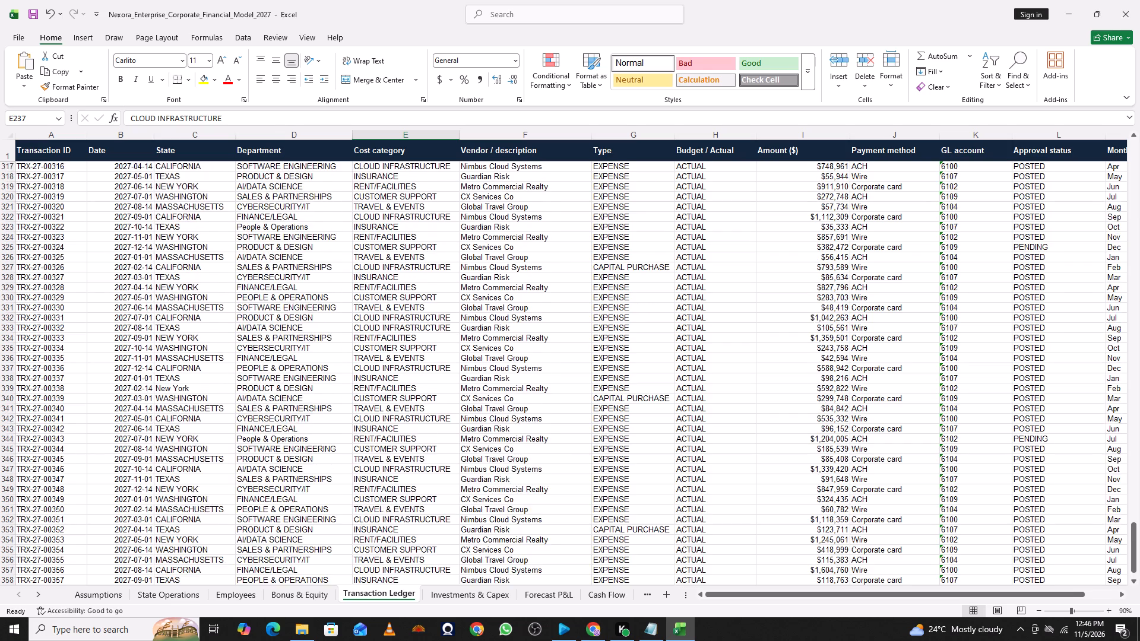
pyautogui.scroll(19, 503, 423)
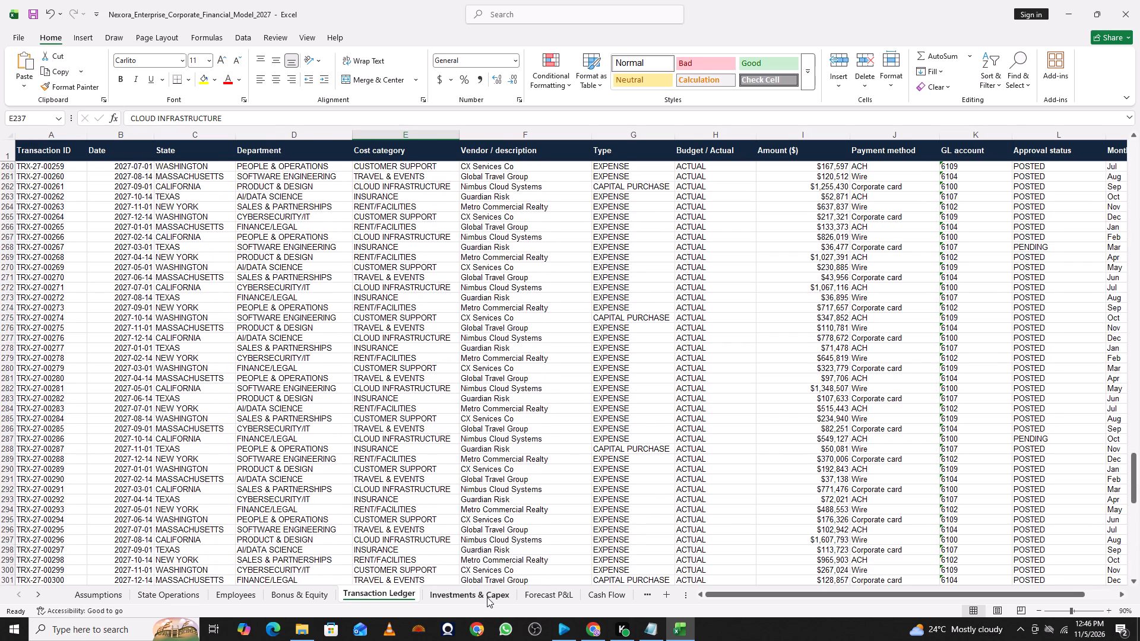
pyautogui.click(487, 597)
pyautogui.scroll(7, 486, 495)
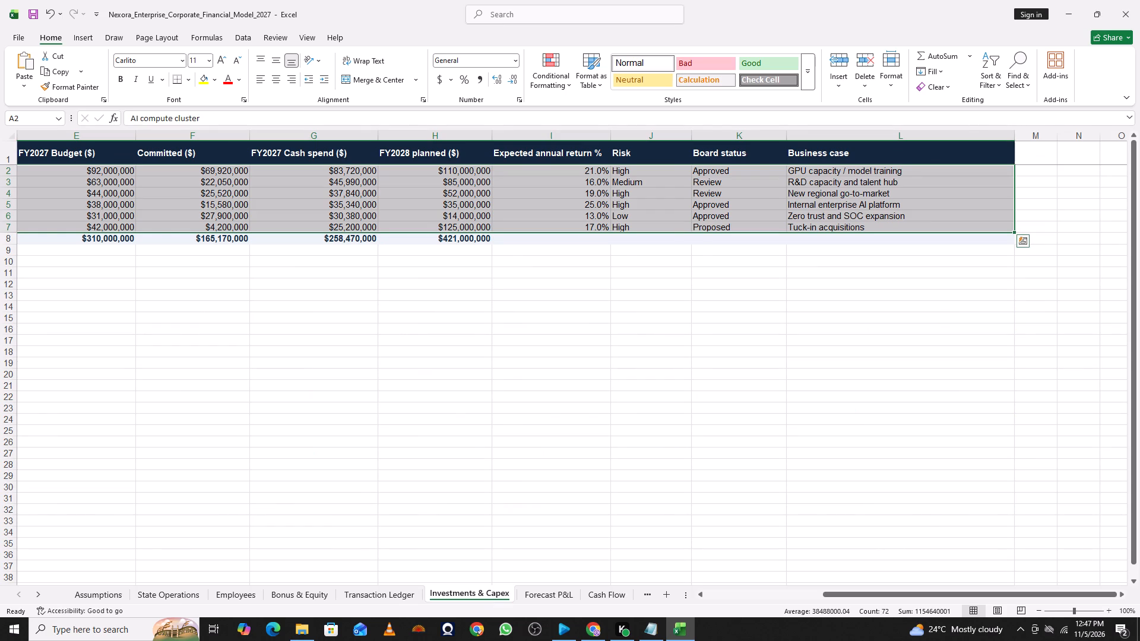
pyautogui.click(365, 596)
pyautogui.click(306, 594)
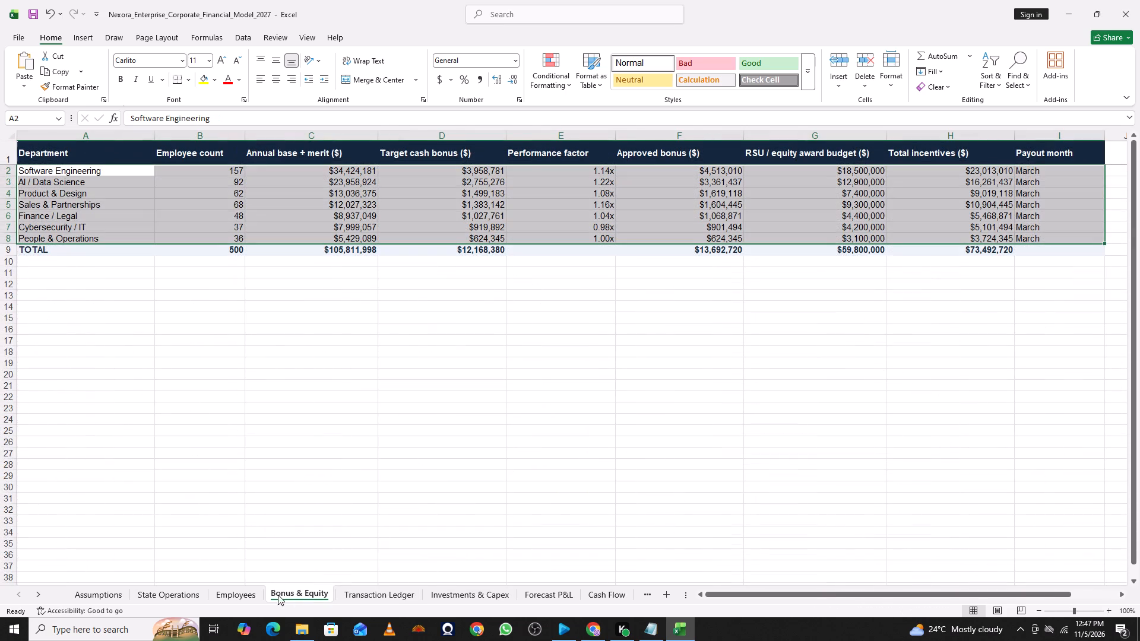
pyautogui.click(251, 596)
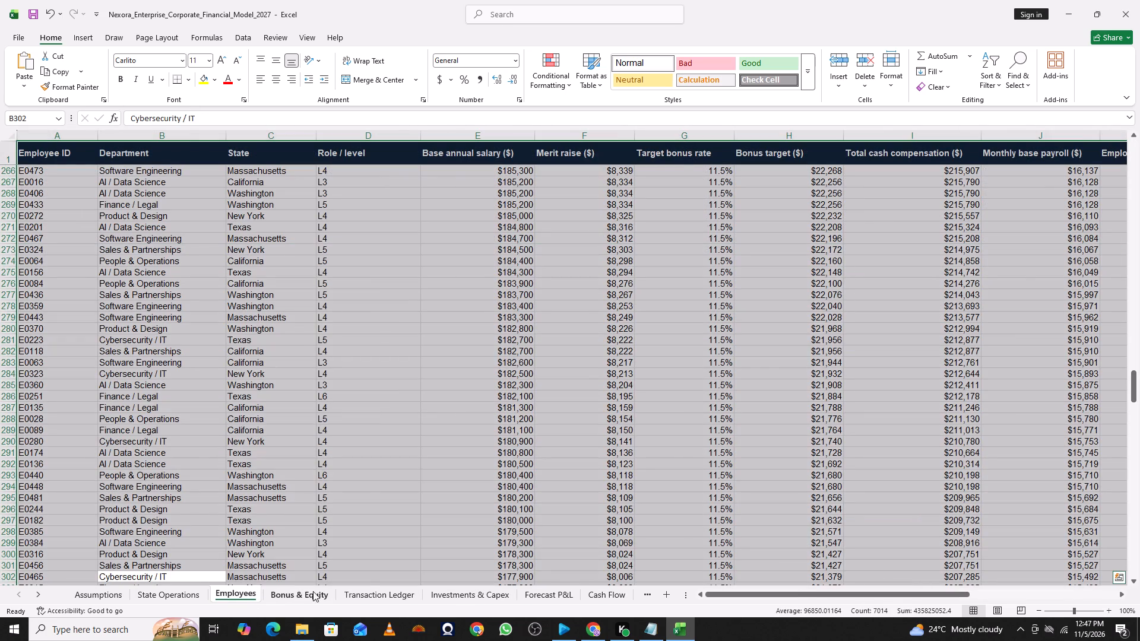
pyautogui.click(378, 591)
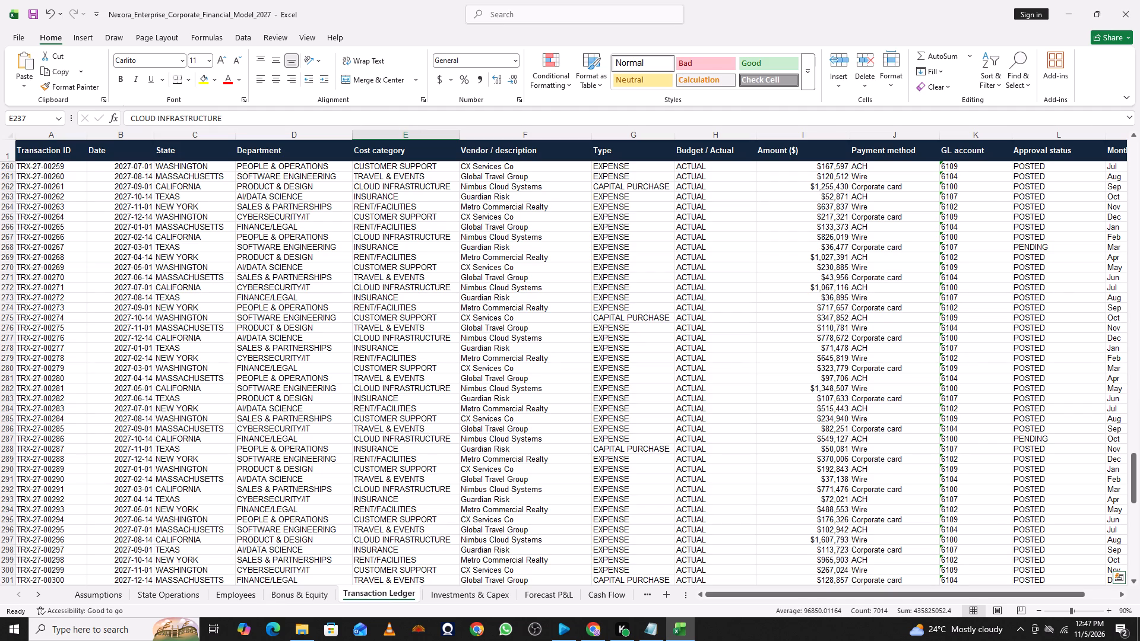
# Enter the payment method in cell J3 near the top of the Transaction Ledger in uppercase as WIRE.
pyautogui.scroll(6, 670, 364)
pyautogui.scroll(12, 844, 274)
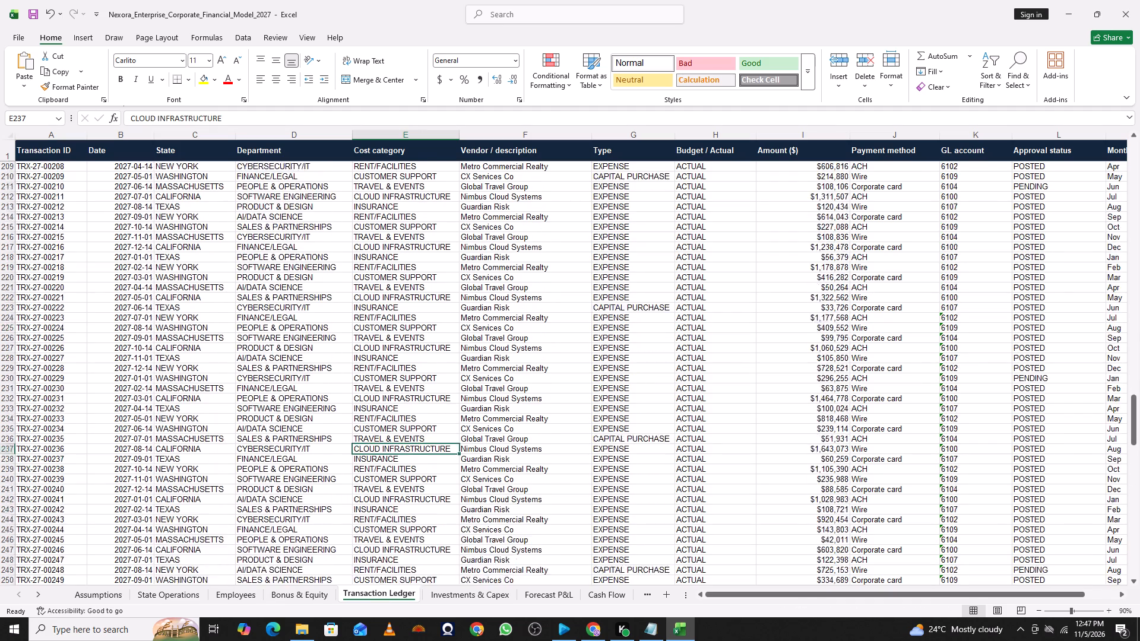
pyautogui.scroll(17, 851, 262)
pyautogui.scroll(17, 857, 245)
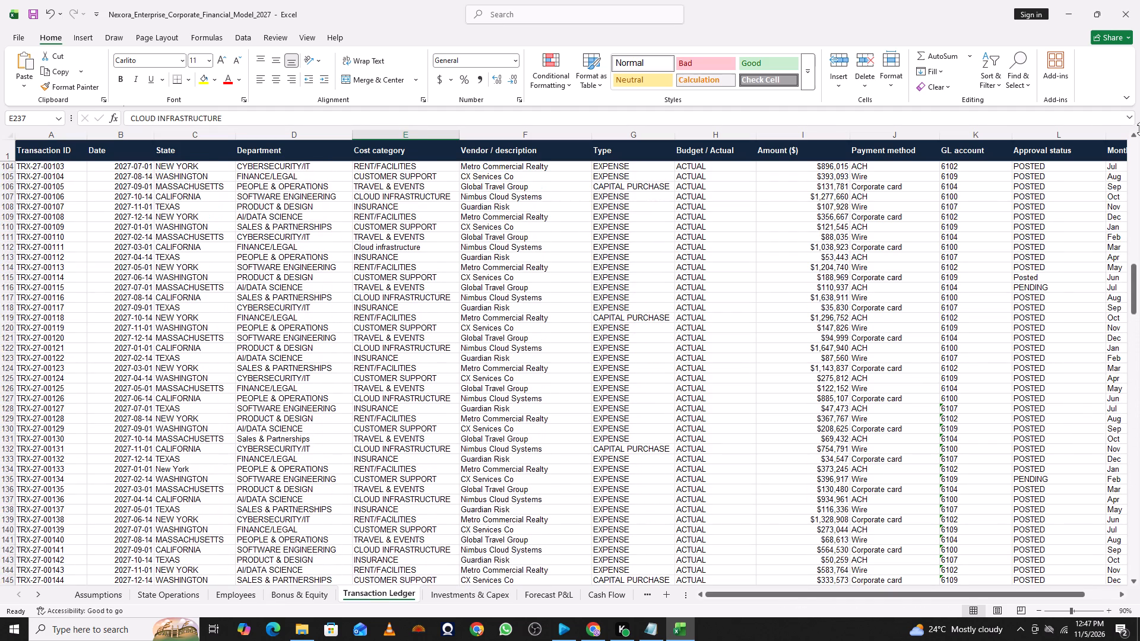
pyautogui.moveTo(1135, 297); pyautogui.dragTo(1139, 185)
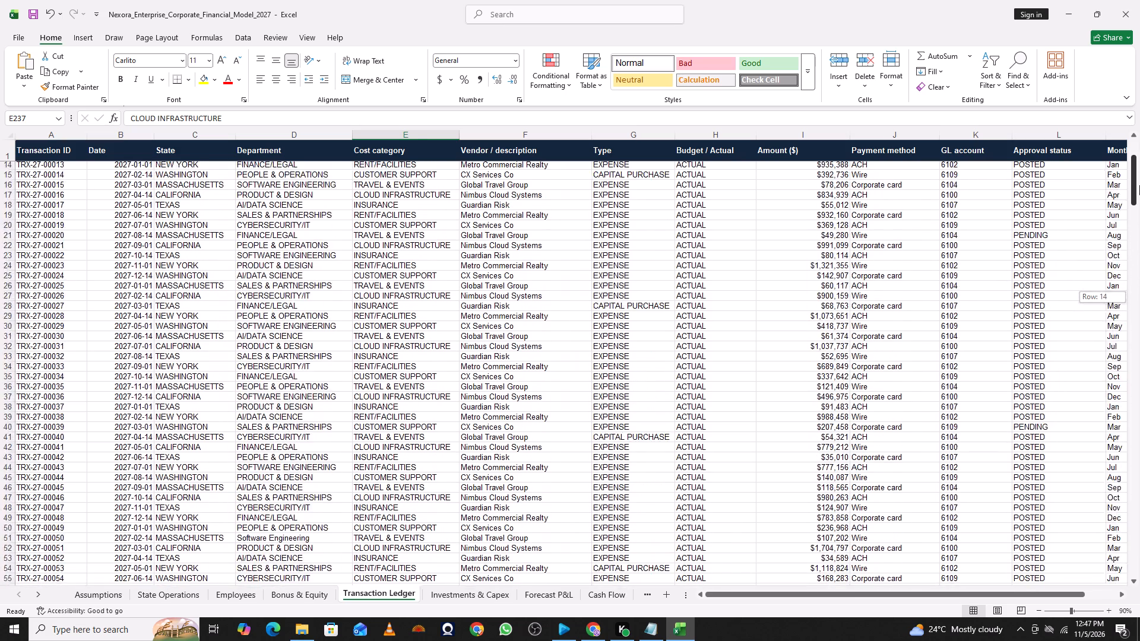
pyautogui.moveTo(1139, 185); pyautogui.dragTo(1139, 146)
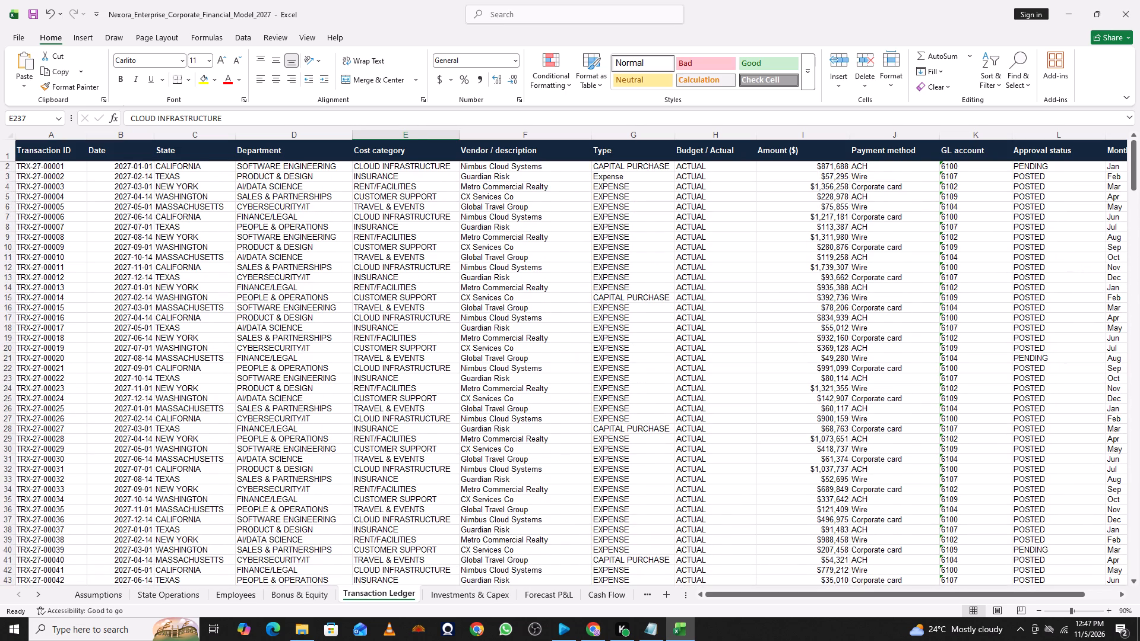
pyautogui.click(882, 177)
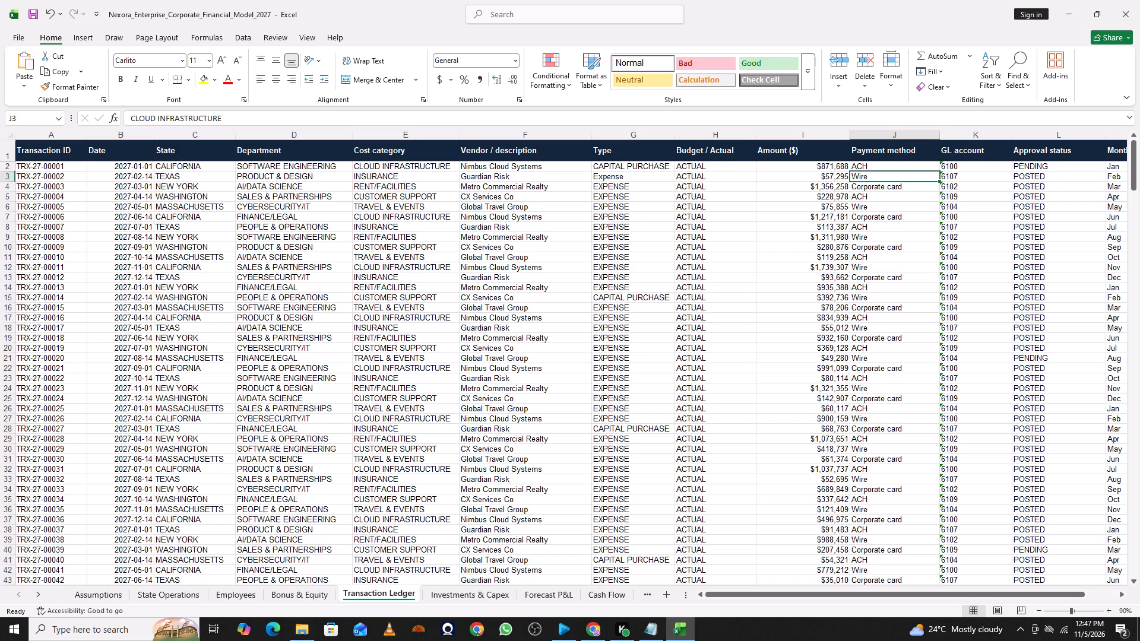
pyautogui.write('WIRE')
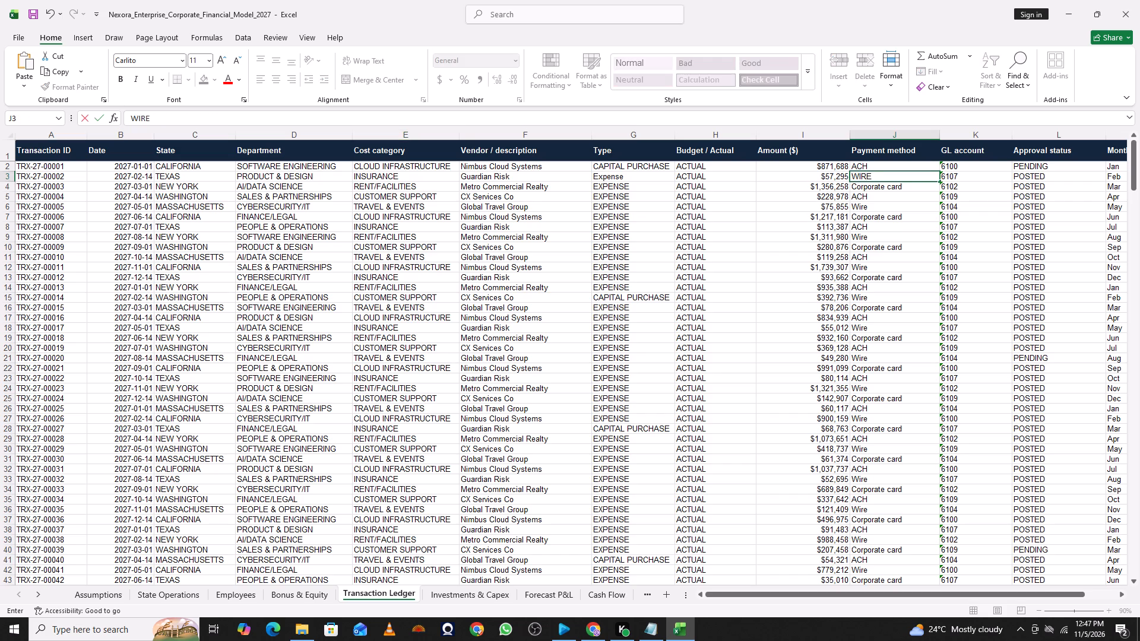
pyautogui.click(876, 203)
# Copy WIRE from cell J3 and paste it into Payment method cells J6, J12, J9 and J15.
pyautogui.click(886, 173)
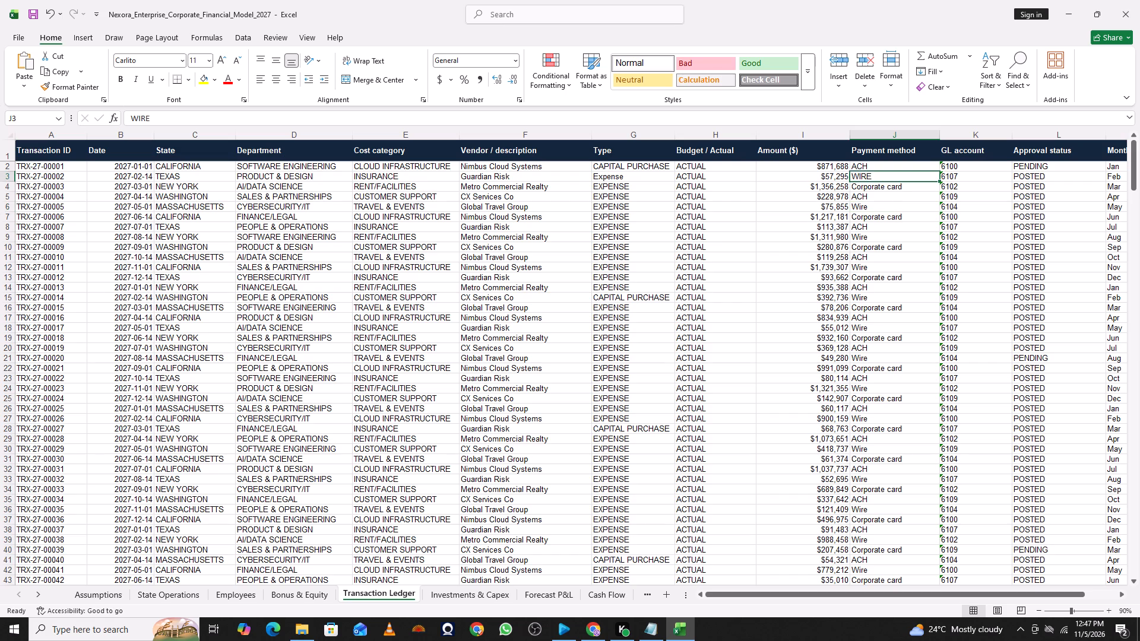
pyautogui.hotkey('ctrl', 'c')
pyautogui.click(886, 208)
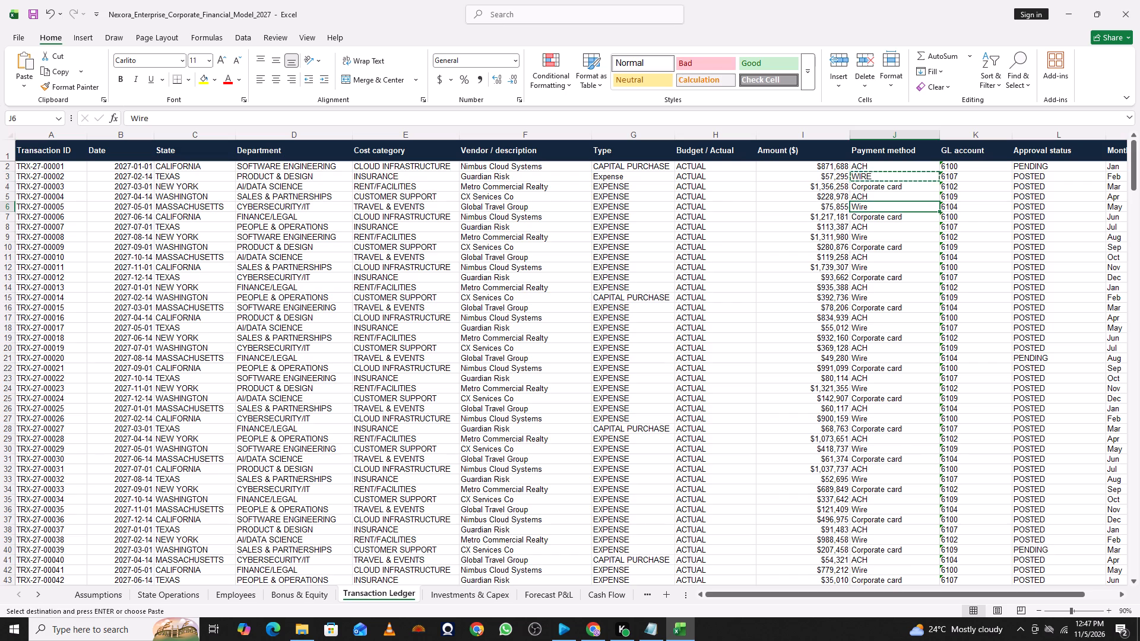
pyautogui.hotkey('ctrl', 'v')
pyautogui.click(879, 270)
pyautogui.hotkey('ctrl', 'v')
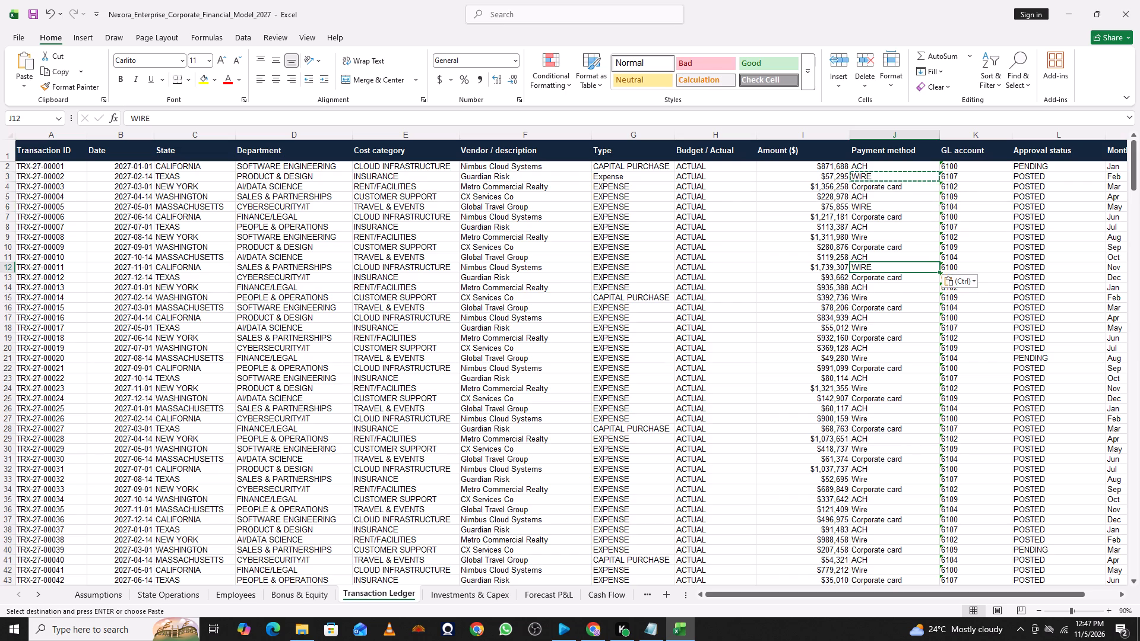
pyautogui.click(879, 237)
pyautogui.hotkey('ctrl', 'v')
pyautogui.click(882, 296)
pyautogui.hotkey('ctrl', 'v')
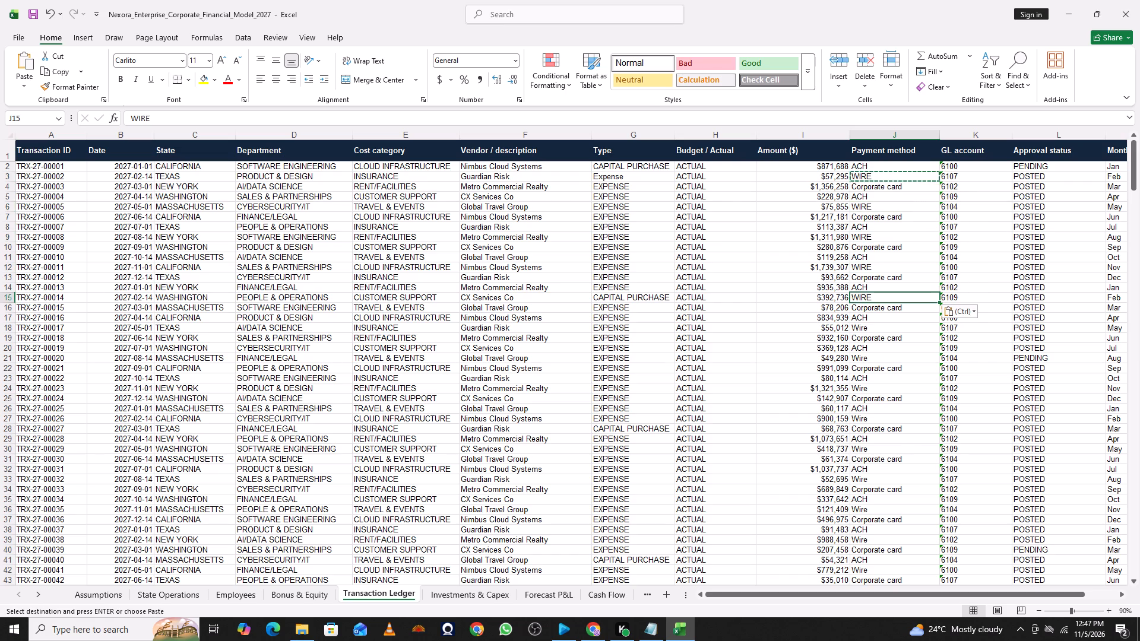
# Paste the uppercase WIRE payment method into cells J21, J24, J27, J33 and J36.
pyautogui.click(881, 359)
pyautogui.hotkey('ctrl', 'v')
pyautogui.click(876, 392)
pyautogui.hotkey('ctrl', 'v')
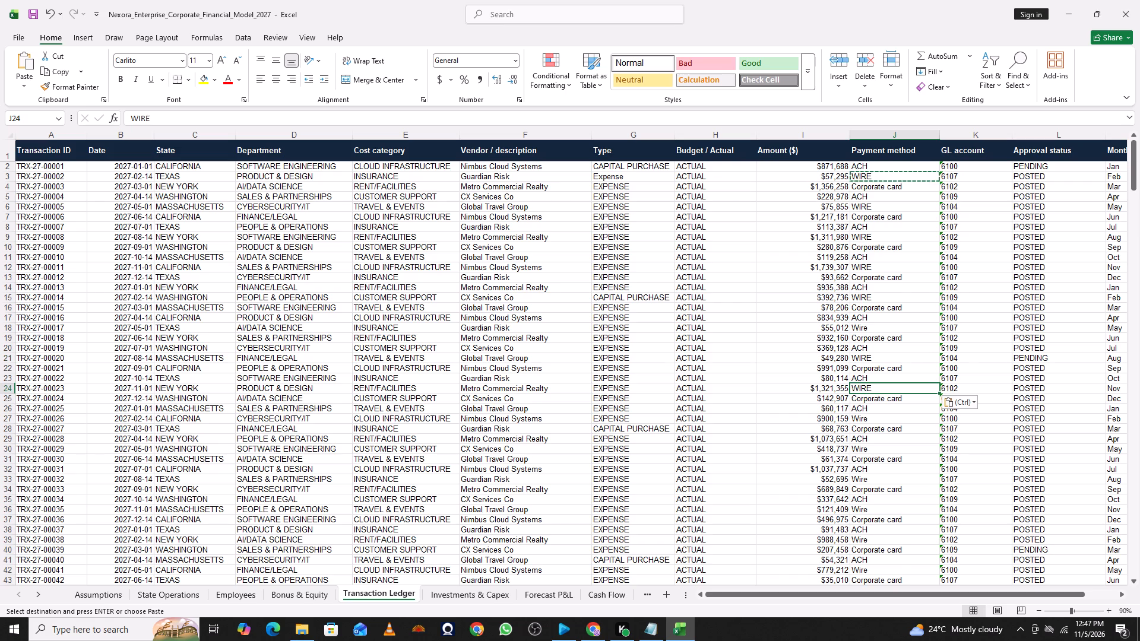
pyautogui.click(879, 420)
pyautogui.hotkey('ctrl', 'v')
pyautogui.click(881, 481)
pyautogui.hotkey('ctrl', 'v')
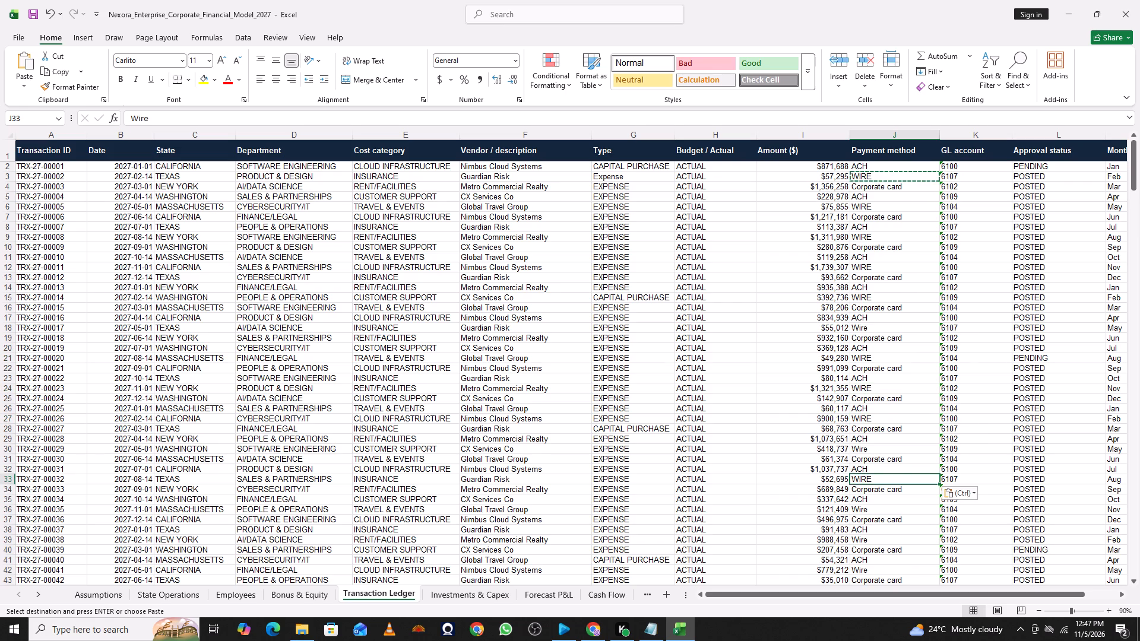
pyautogui.click(876, 513)
pyautogui.hotkey('ctrl', 'v')
# Paste the uppercase WIRE payment method into cells J48, J45, J42 and J39.
pyautogui.scroll(-6, 894, 497)
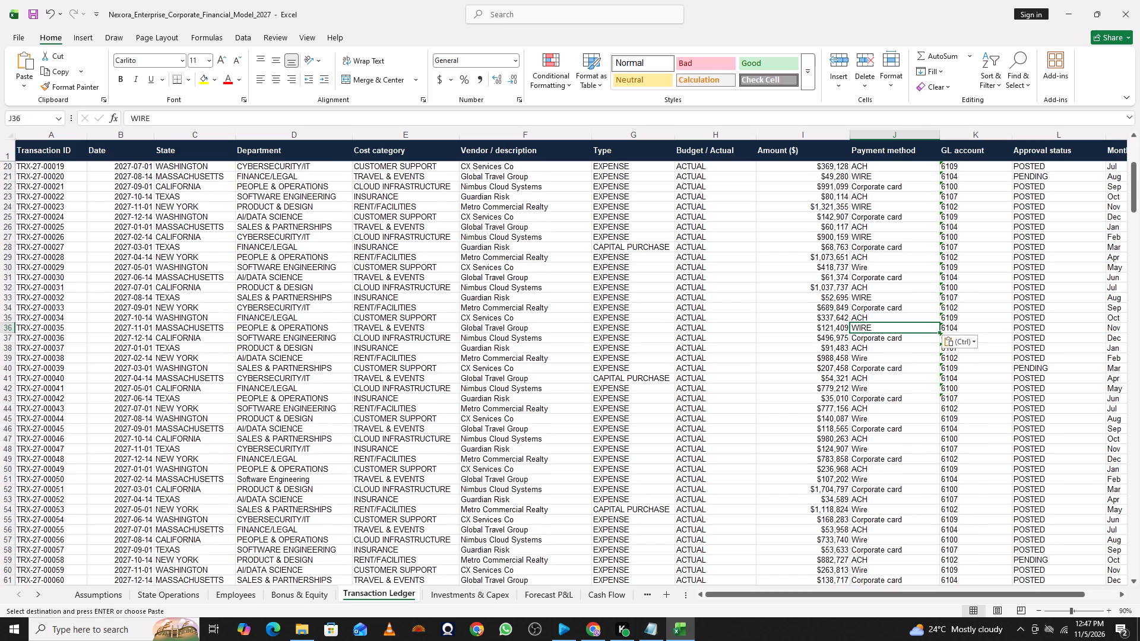
pyautogui.click(877, 450)
pyautogui.hotkey('ctrl', 'v')
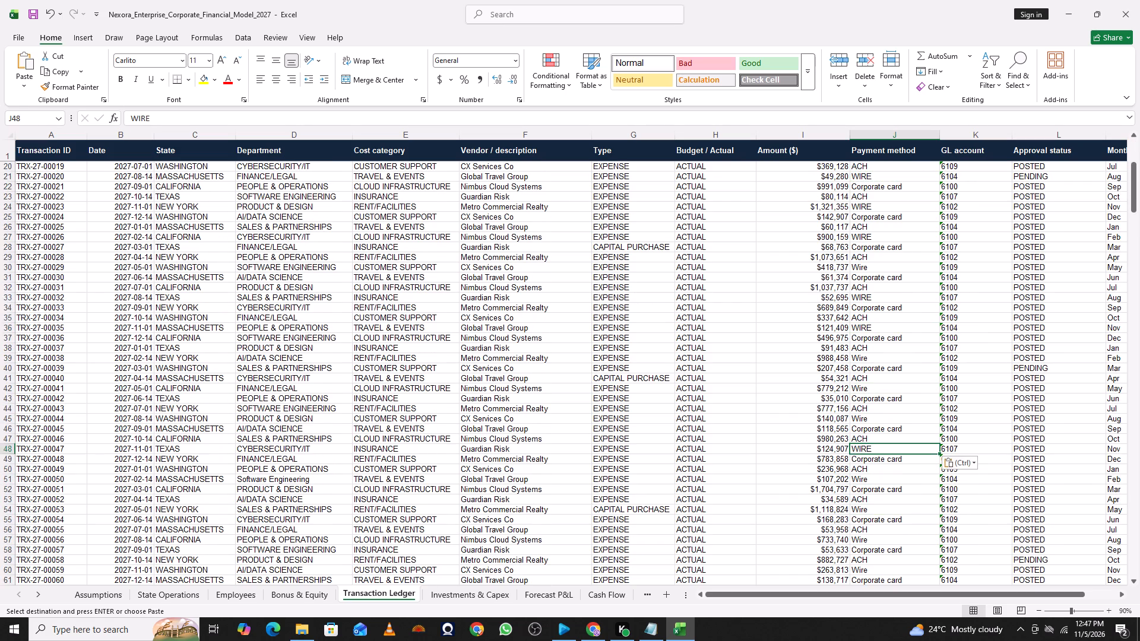
pyautogui.click(869, 416)
pyautogui.hotkey('ctrl', 'v')
pyautogui.keyDown('ctrl'); pyautogui.click(870, 387); pyautogui.keyUp('ctrl')
pyautogui.hotkey('ctrl', 'v')
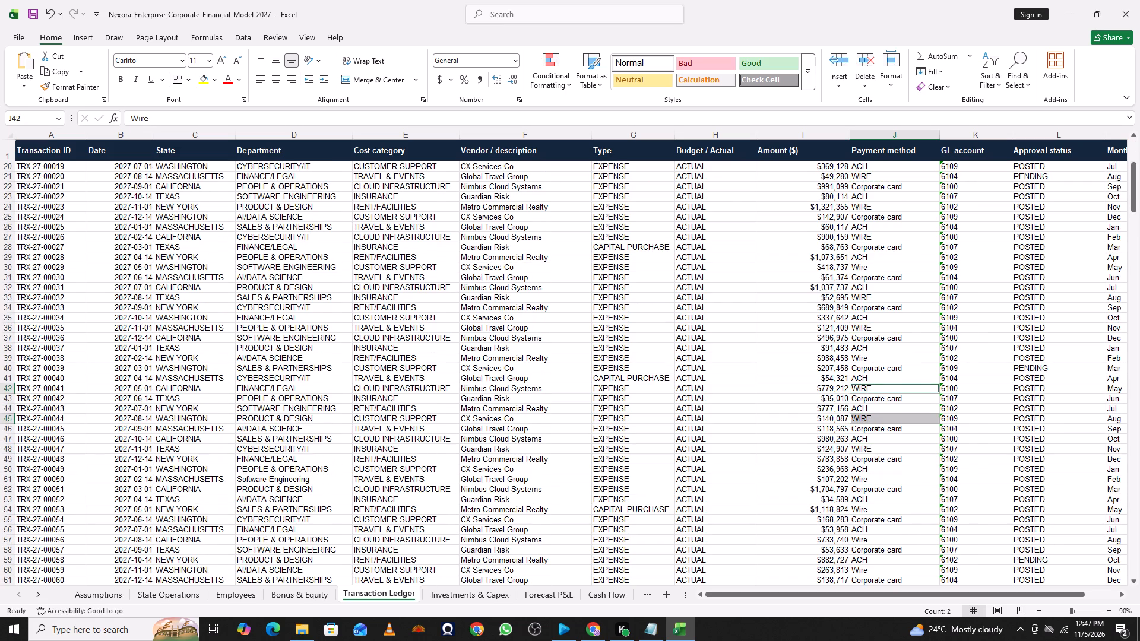
pyautogui.click(865, 358)
pyautogui.hotkey('ctrl', 'v')
# Paste the uppercase WIRE payment method into cells J30, J54 and J57.
pyautogui.click(867, 265)
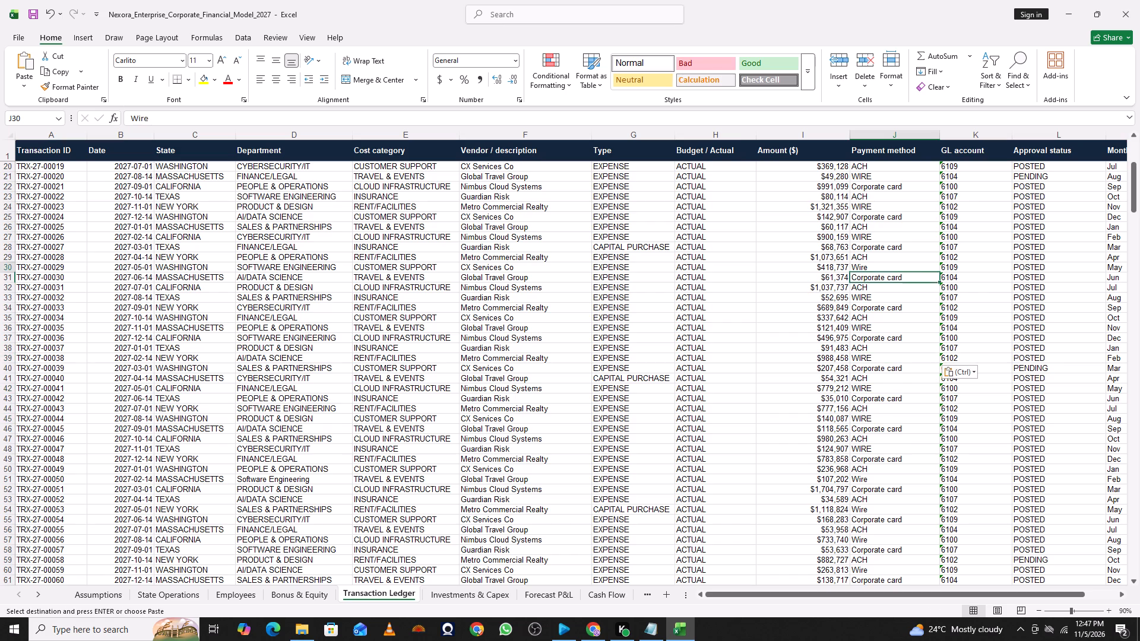
pyautogui.hotkey('ctrl', 'v')
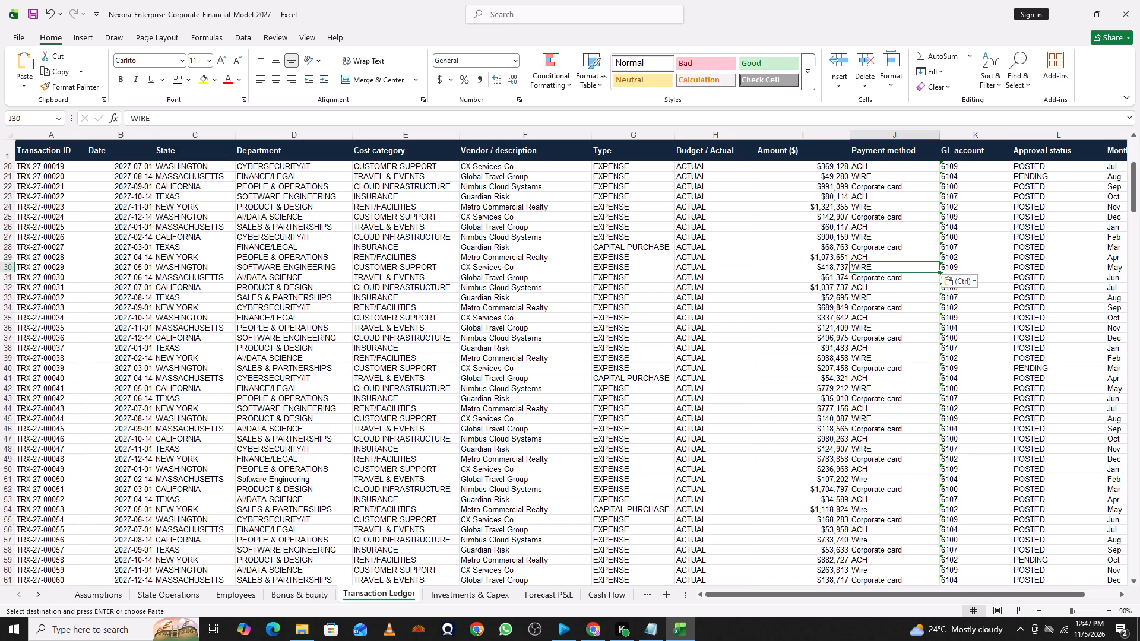
pyautogui.click(874, 511)
pyautogui.hotkey('ctrl', 'v')
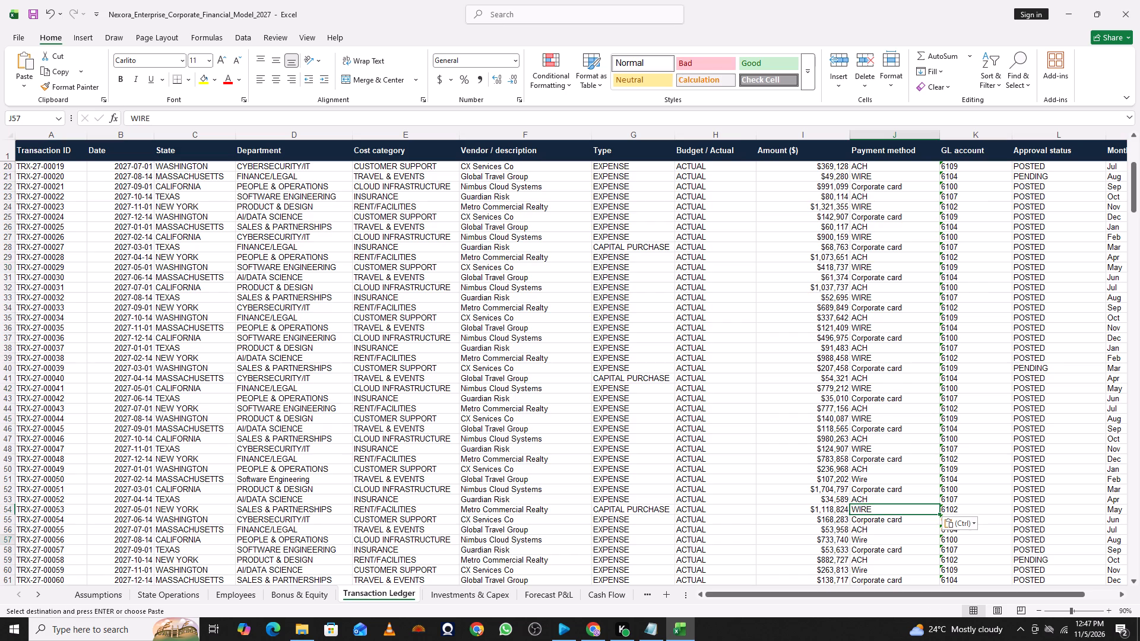
pyautogui.click(875, 538)
pyautogui.hotkey('ctrl', 'v')
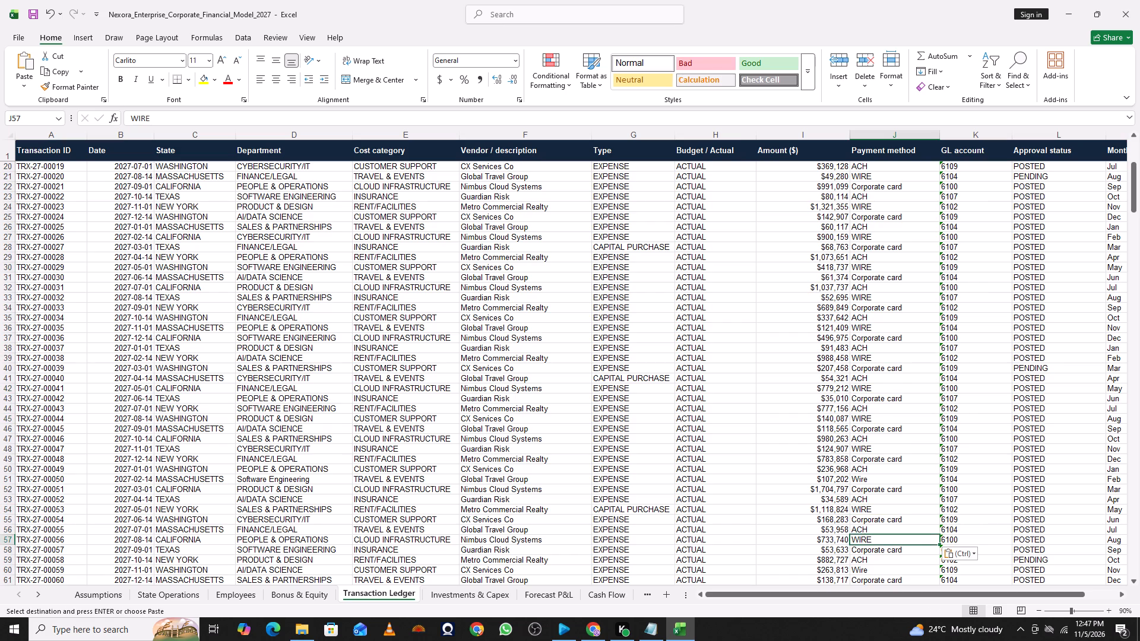
# Paste the uppercase WIRE payment method into cells J72, J69, J66, J63 and J60.
pyautogui.scroll(-5, 876, 429)
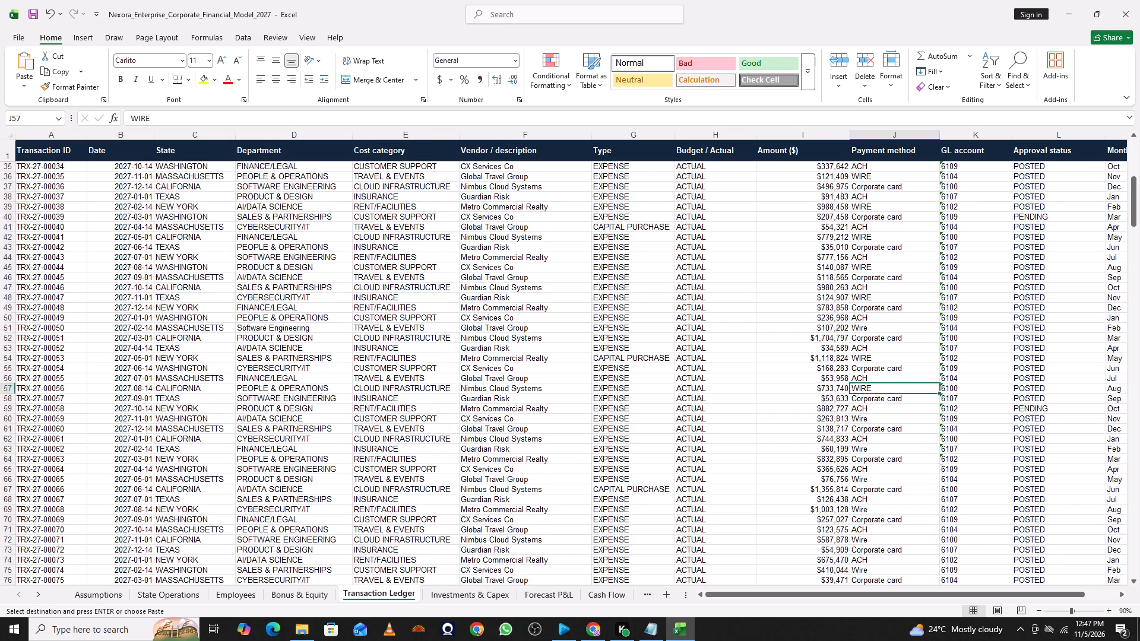
pyautogui.scroll(-3, 883, 428)
pyautogui.click(879, 452)
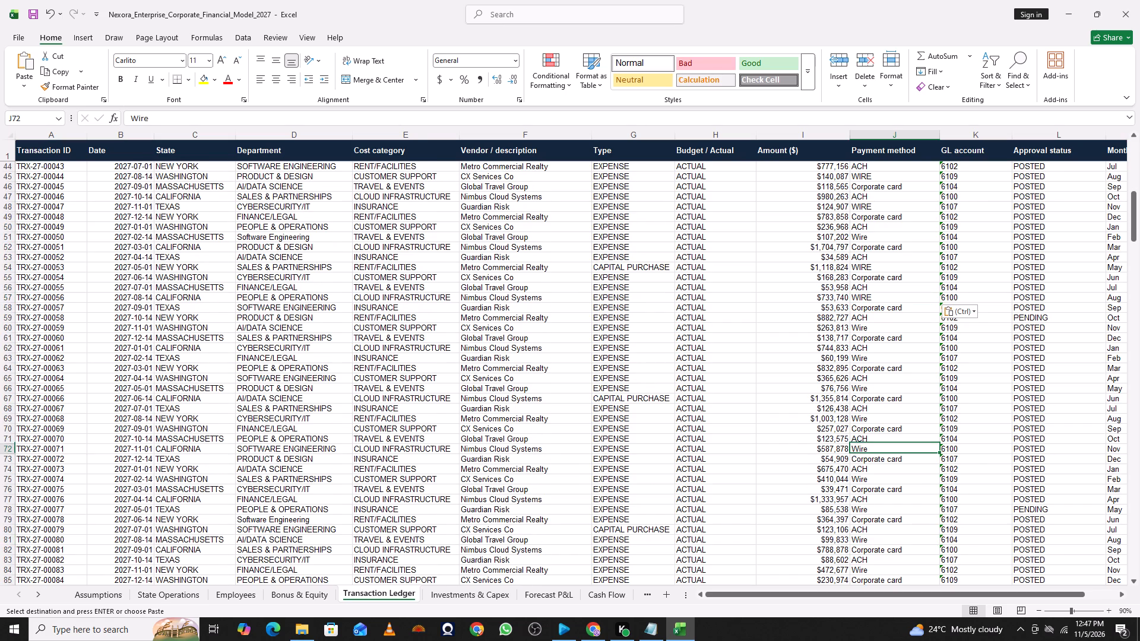
pyautogui.hotkey('ctrl', 'v')
pyautogui.click(880, 417)
pyautogui.hotkey('ctrl', 'v')
pyautogui.click(873, 389)
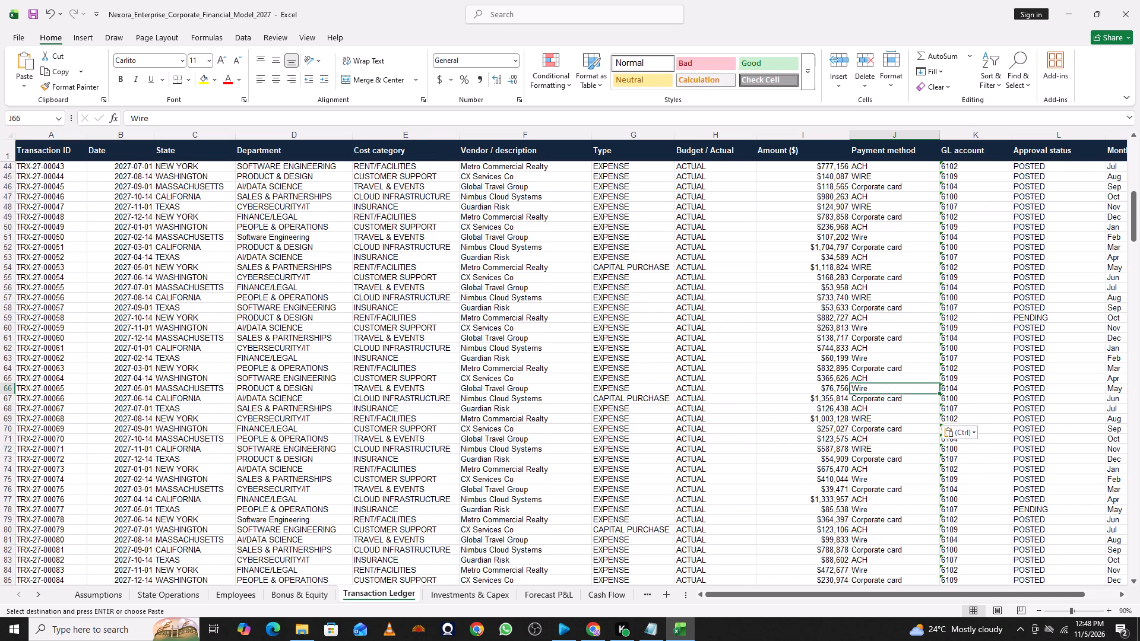
pyautogui.hotkey('ctrl', 'v')
pyautogui.click(869, 358)
pyautogui.hotkey('ctrl', 'v')
pyautogui.click(871, 329)
pyautogui.hotkey('ctrl', 'v')
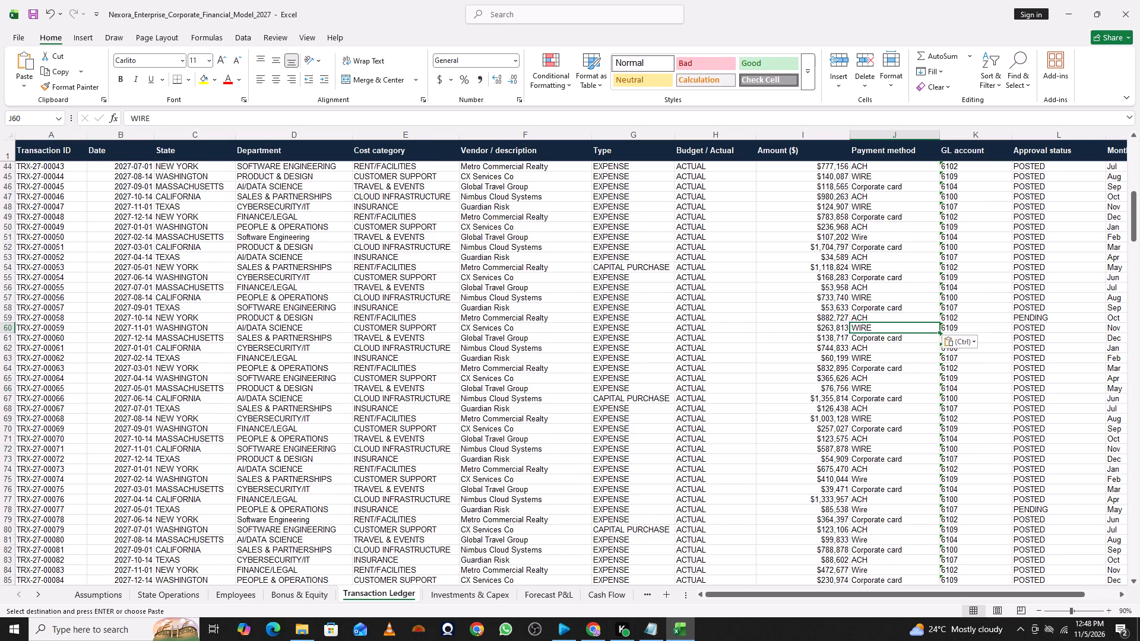
# Paste the uppercase WIRE payment method into cells J75 and J81.
pyautogui.click(869, 485)
pyautogui.click(870, 480)
pyautogui.hotkey('ctrl', 'v')
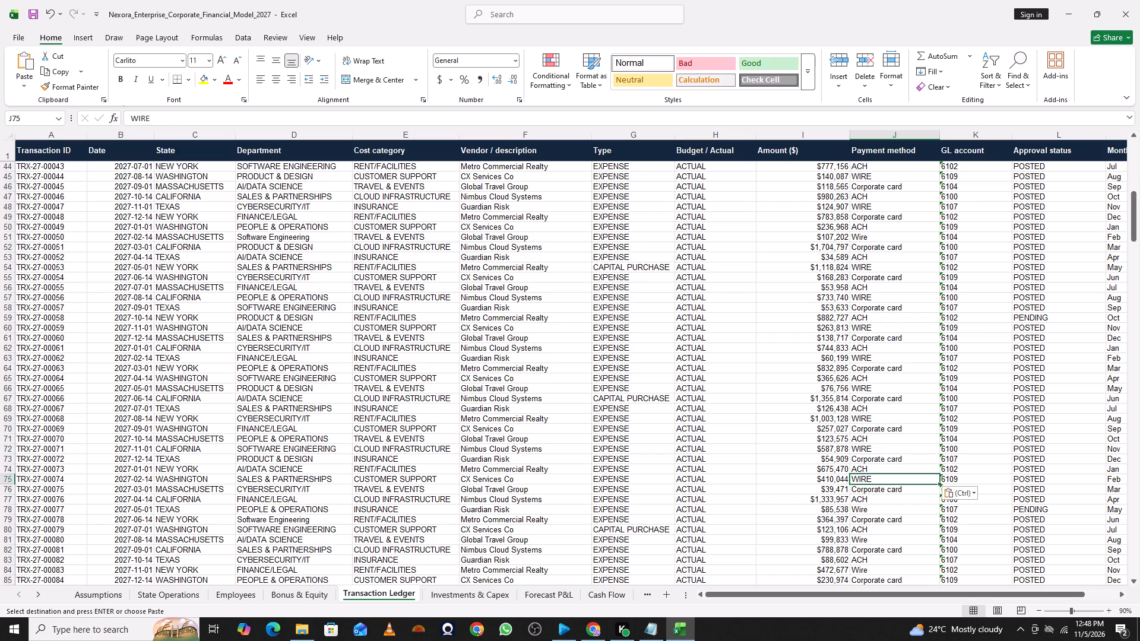
pyautogui.click(869, 544)
pyautogui.hotkey('ctrl', 'v')
pyautogui.scroll(-3, 875, 537)
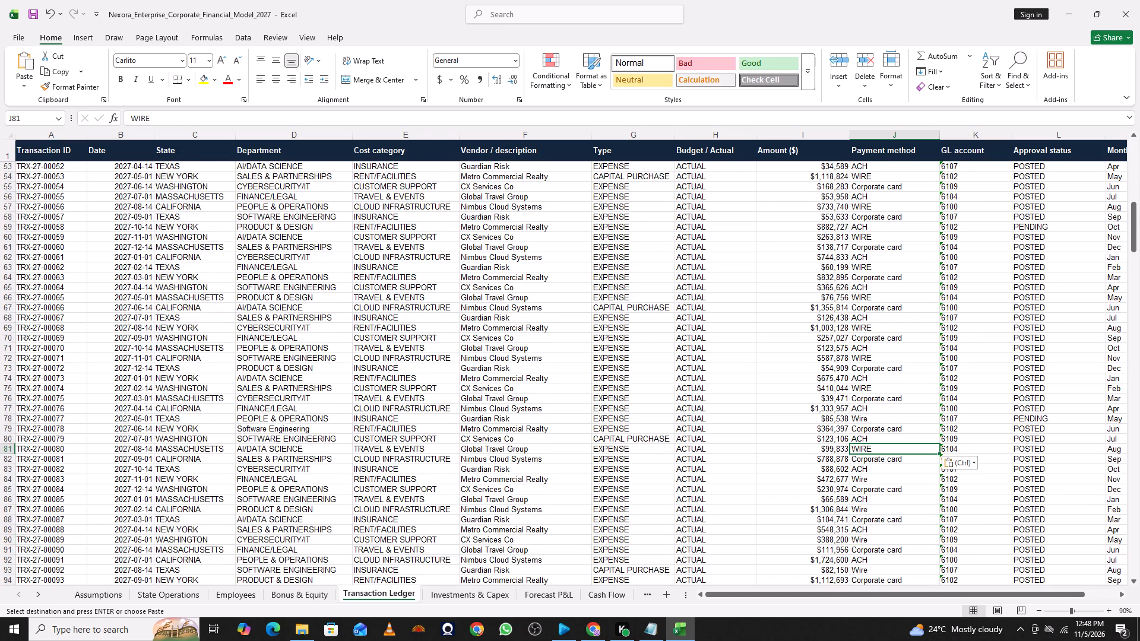
# Paste the uppercase WIRE payment method into cells J90, J87 and J84.
pyautogui.click(872, 538)
pyautogui.hotkey('ctrl', 'v')
pyautogui.click(872, 509)
pyautogui.hotkey('ctrl', 'v')
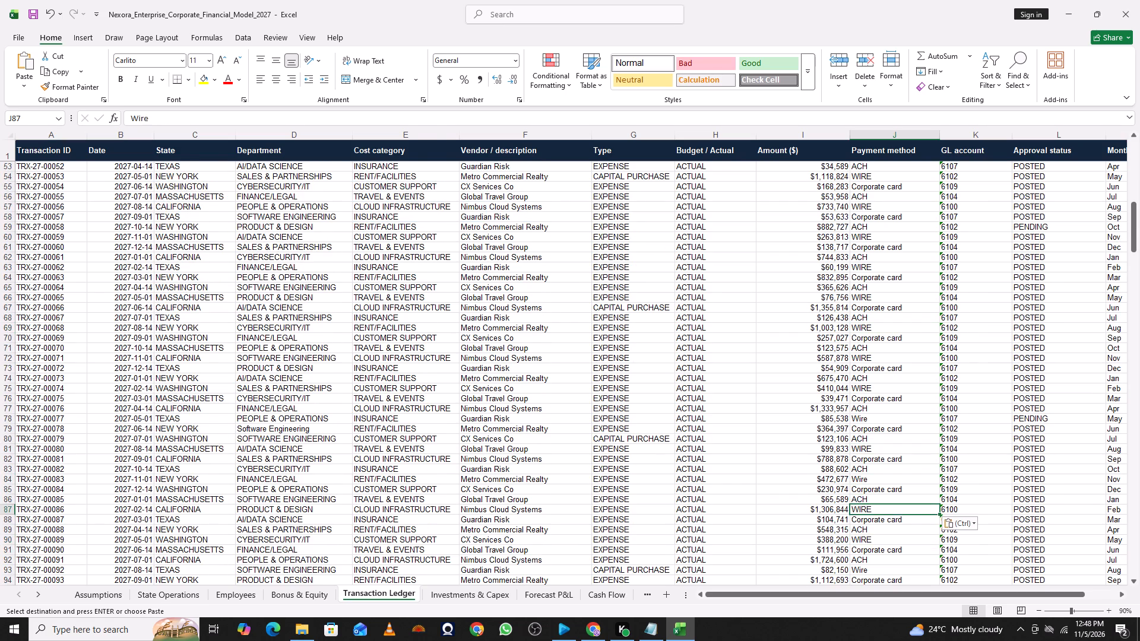
pyautogui.click(873, 477)
pyautogui.hotkey('ctrl', 'v')
# Paste the uppercase WIRE payment method into cells J102, J99, J96, J93 and J105.
pyautogui.scroll(-4, 873, 542)
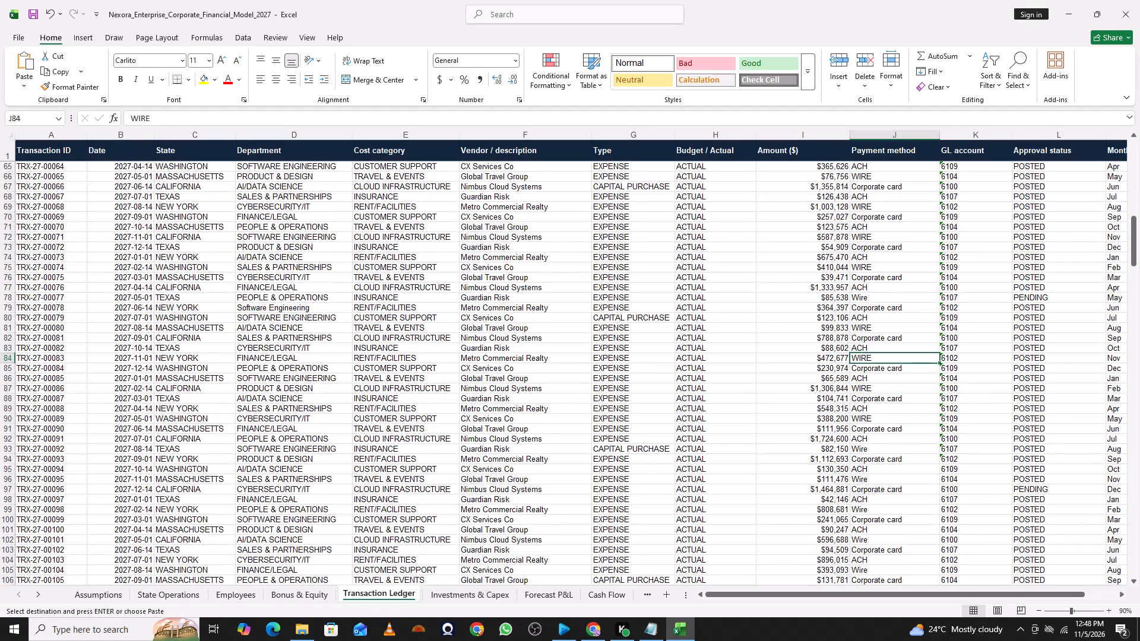
pyautogui.click(875, 537)
pyautogui.hotkey('ctrl', 'v')
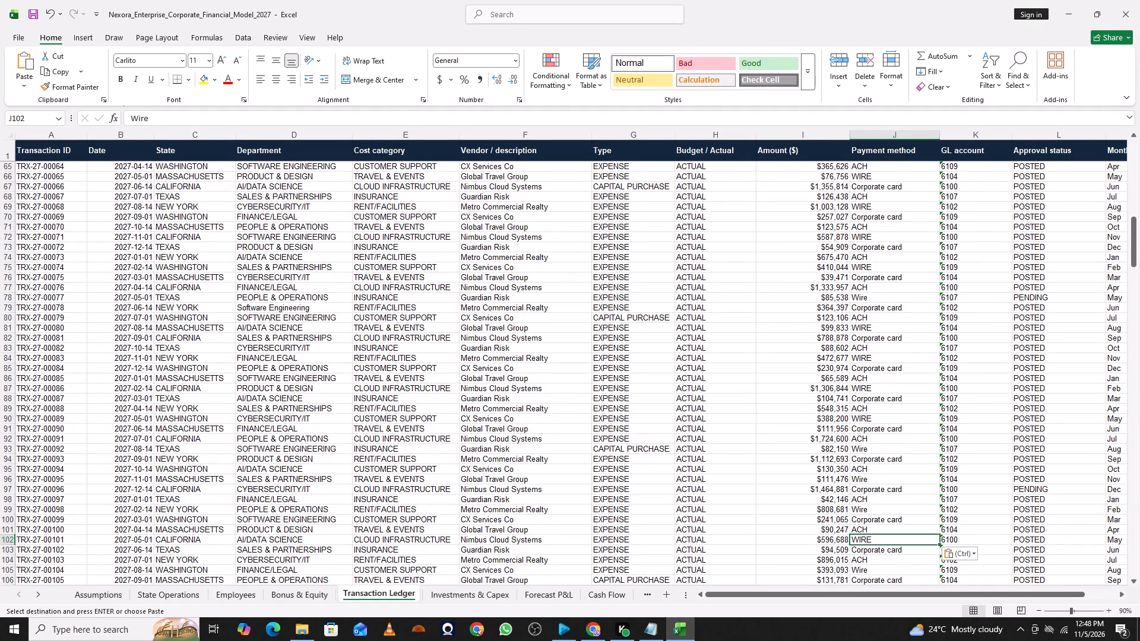
pyautogui.click(875, 507)
pyautogui.hotkey('ctrl', 'v')
pyautogui.click(875, 481)
pyautogui.hotkey('ctrl', 'v')
pyautogui.click(875, 448)
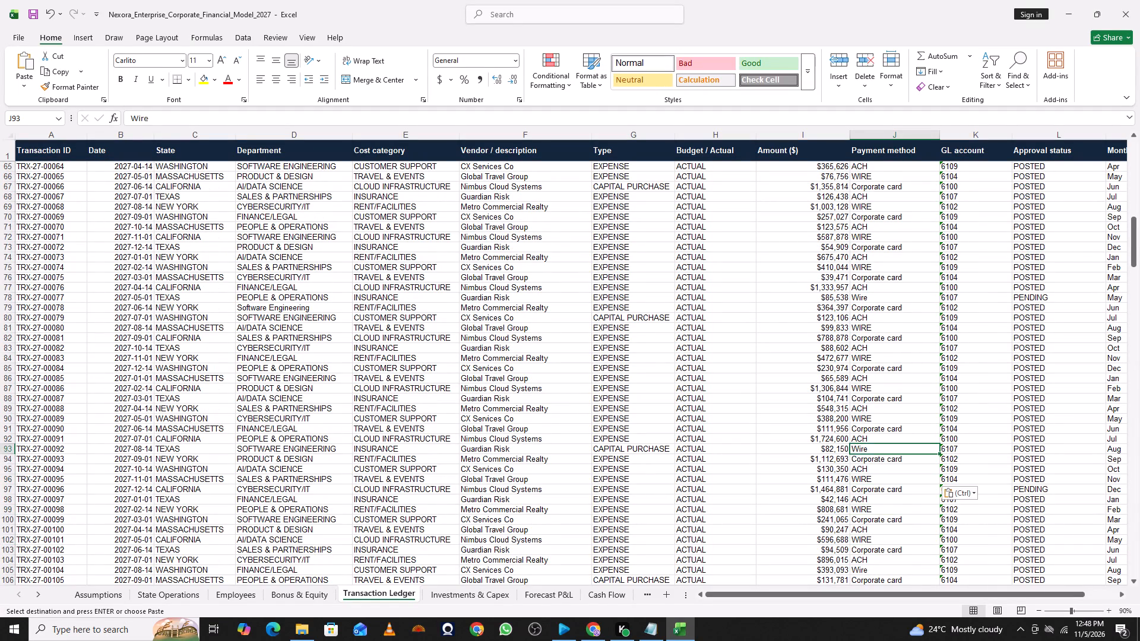
pyautogui.hotkey('ctrl', 'v')
pyautogui.click(880, 572)
pyautogui.hotkey('ctrl', 'v')
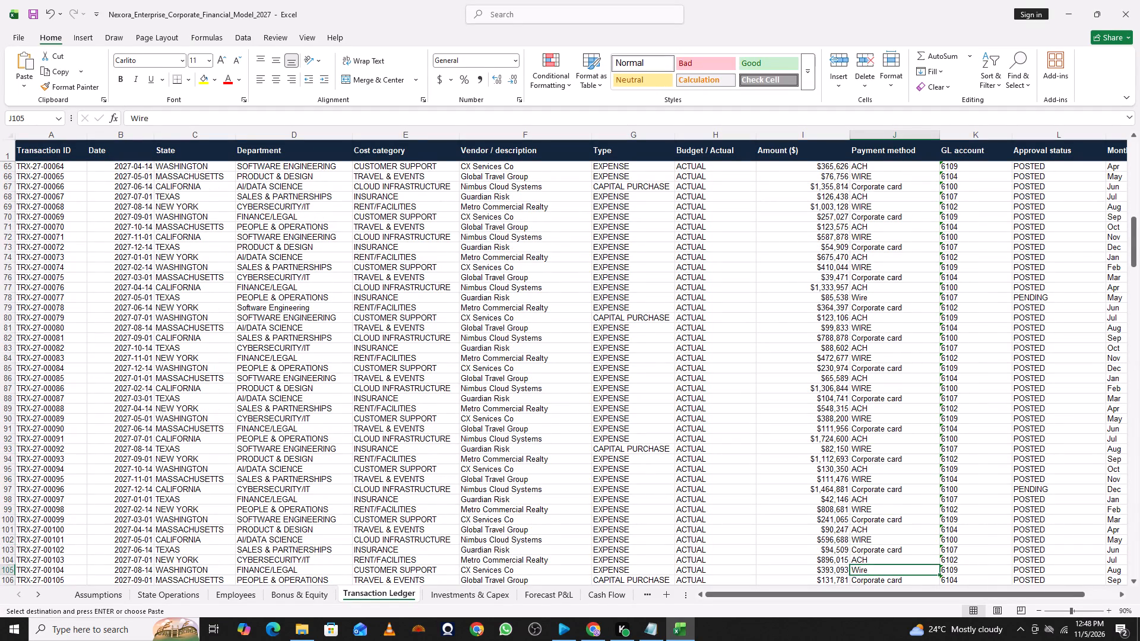
# Paste the uppercase WIRE payment method into cells J117 and J114.
pyautogui.scroll(-6, 886, 525)
pyautogui.click(882, 512)
pyautogui.hotkey('ctrl', 'v')
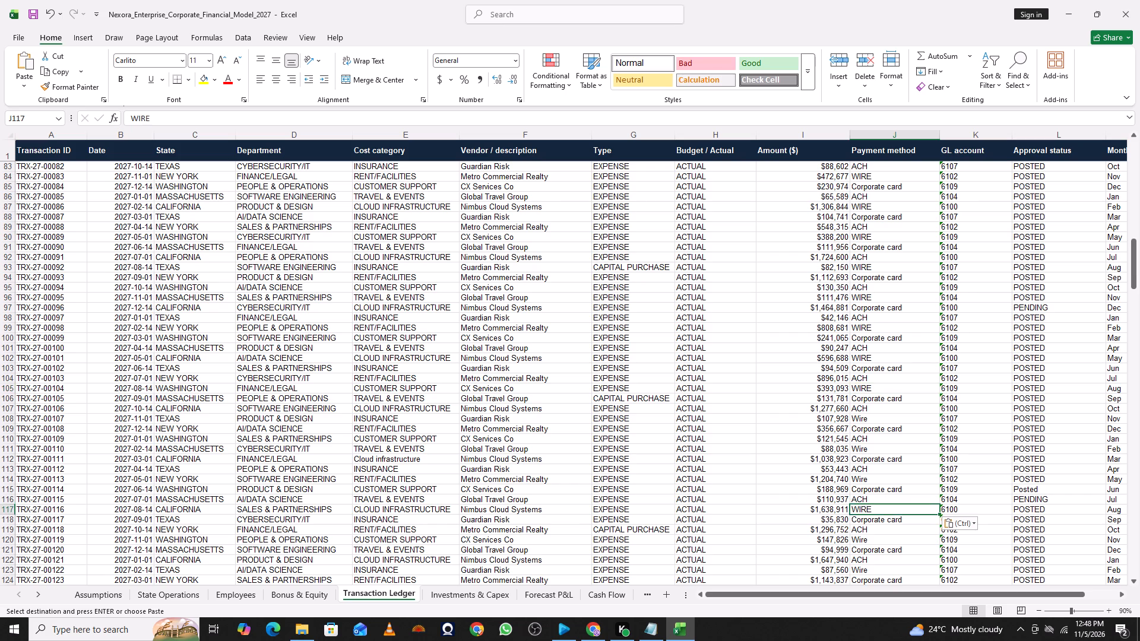
pyautogui.click(873, 478)
pyautogui.hotkey('ctrl', 'v')
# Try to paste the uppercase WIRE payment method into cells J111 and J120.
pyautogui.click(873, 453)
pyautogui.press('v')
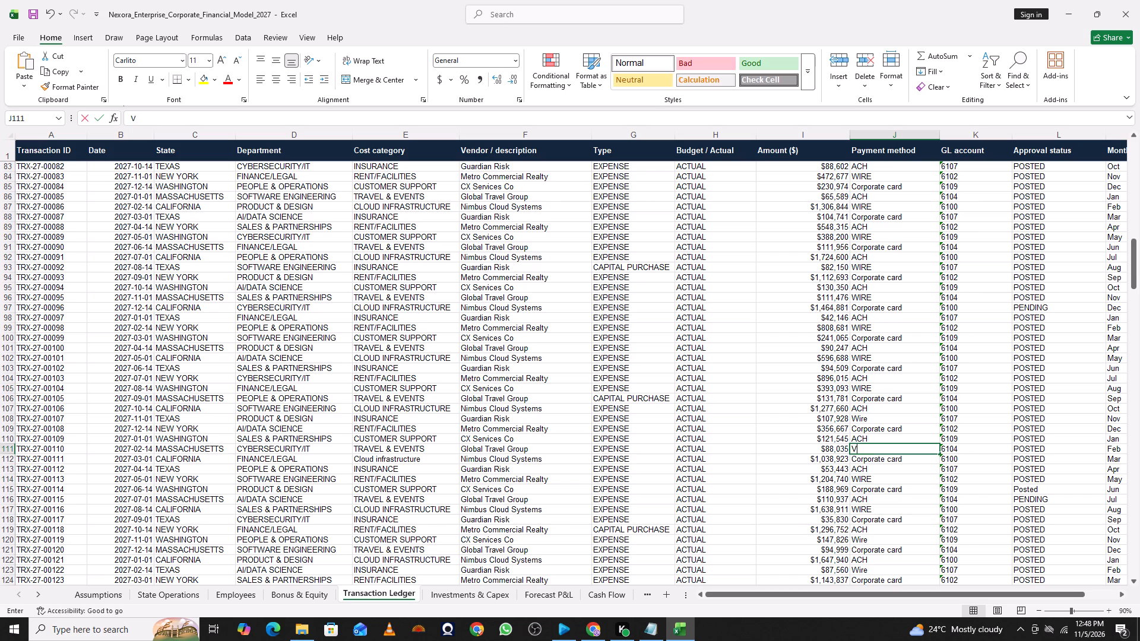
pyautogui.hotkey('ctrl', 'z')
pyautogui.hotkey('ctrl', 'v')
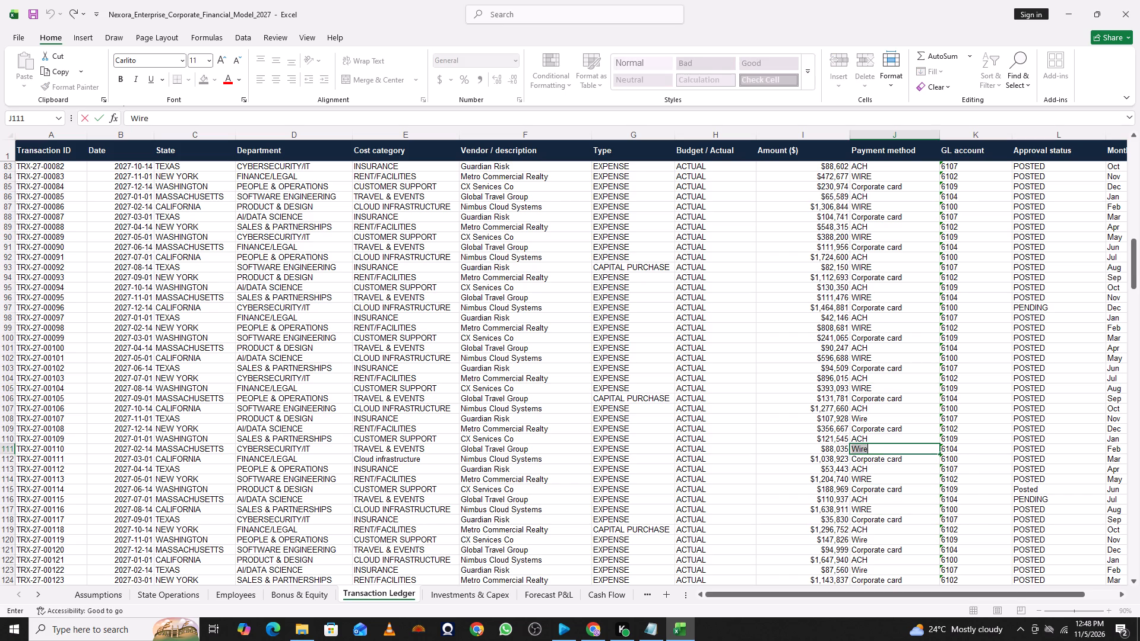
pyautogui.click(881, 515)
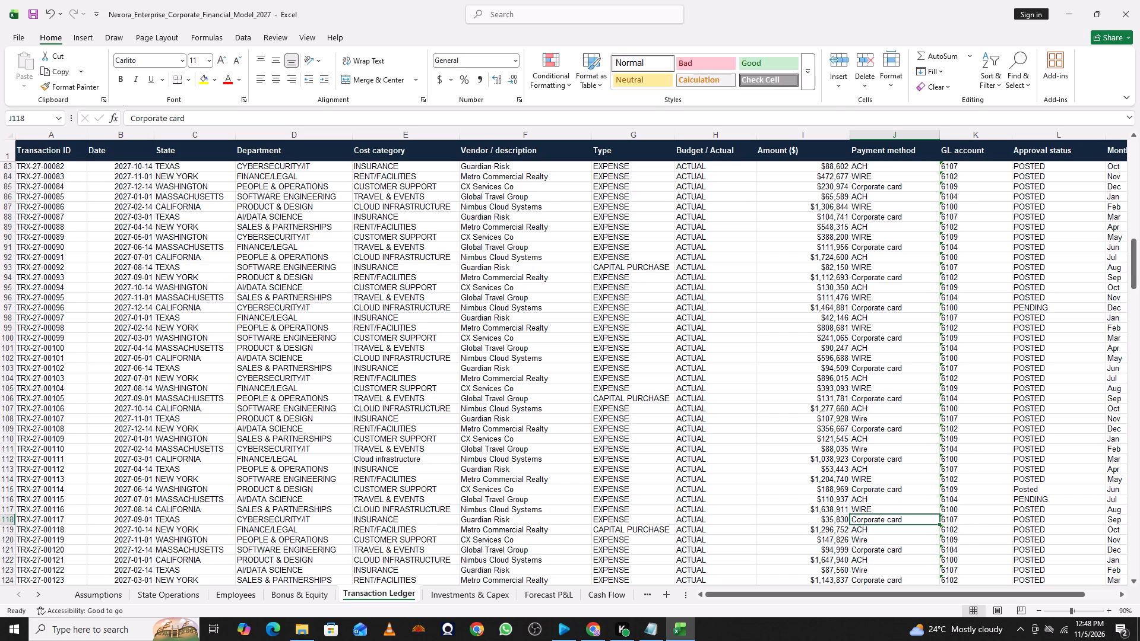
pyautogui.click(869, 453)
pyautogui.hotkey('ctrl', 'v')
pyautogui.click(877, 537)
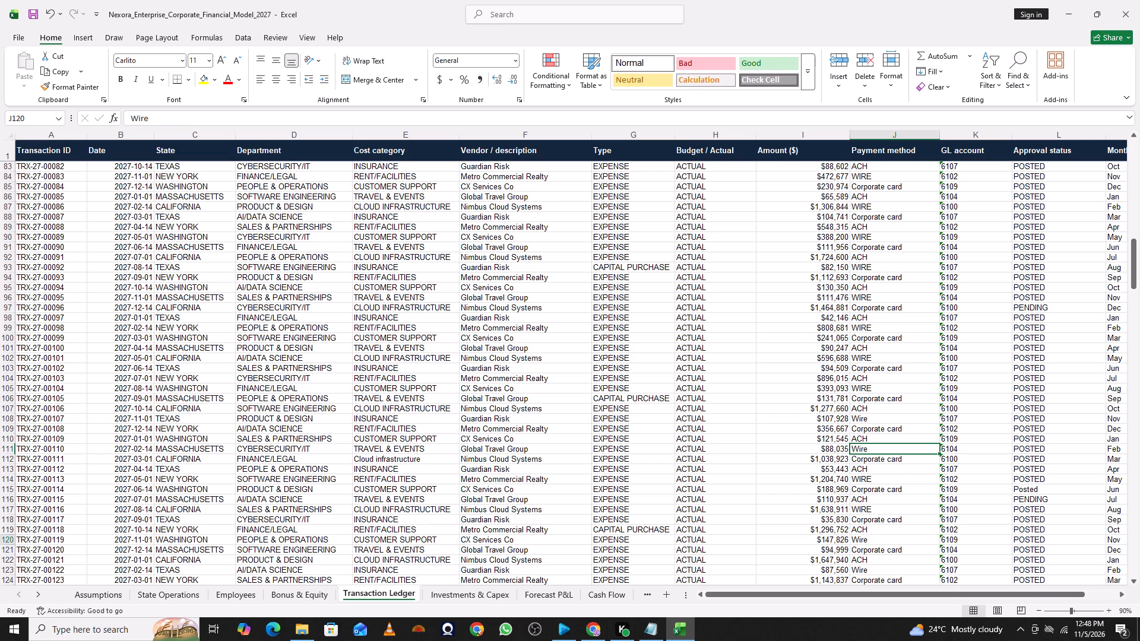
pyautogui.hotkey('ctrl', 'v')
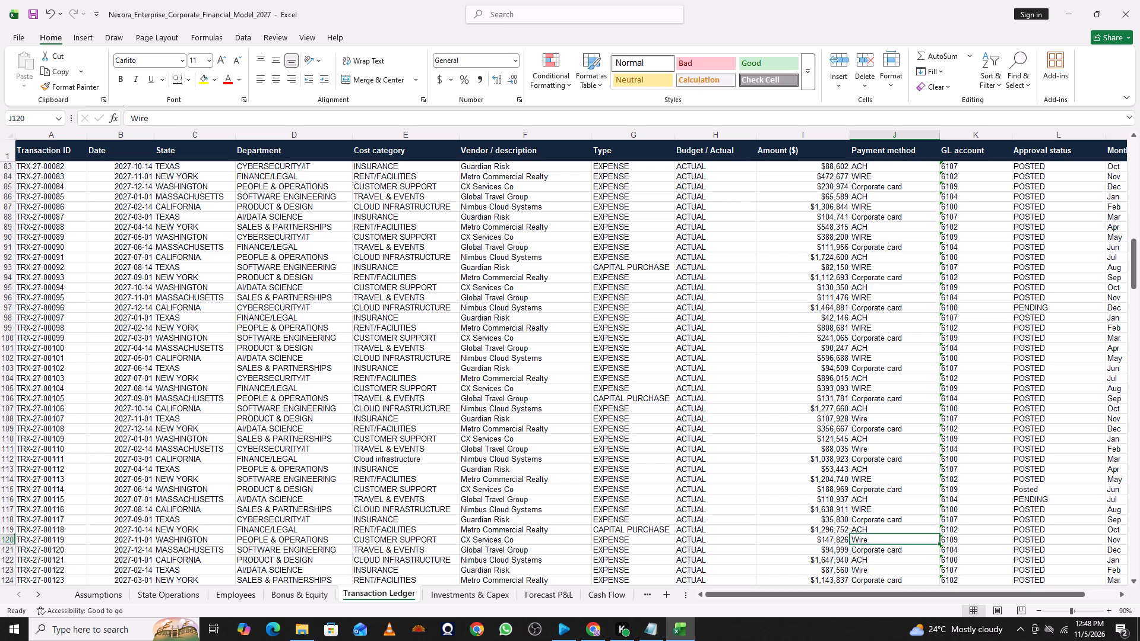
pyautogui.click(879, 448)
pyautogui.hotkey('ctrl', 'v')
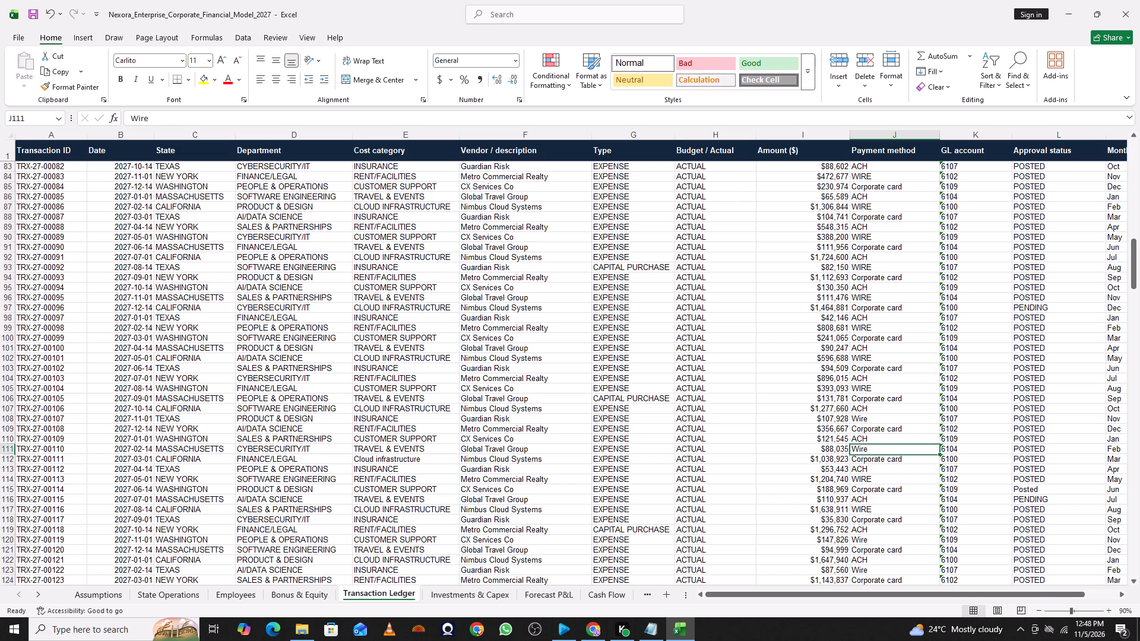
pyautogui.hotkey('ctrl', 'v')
# Copy the uppercase WIRE payment method from cell J105 into cells J108, J111 and J126.
pyautogui.click(879, 392)
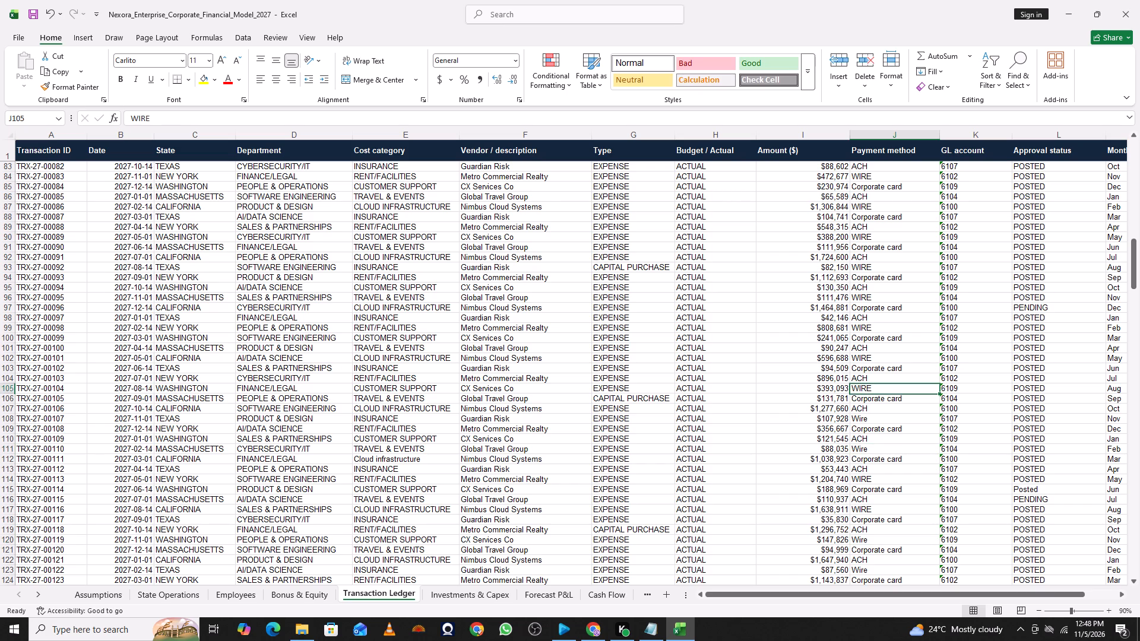
pyautogui.hotkey('ctrl', 'c')
pyautogui.keyDown('ctrl'); pyautogui.click(879, 418); pyautogui.keyUp('ctrl')
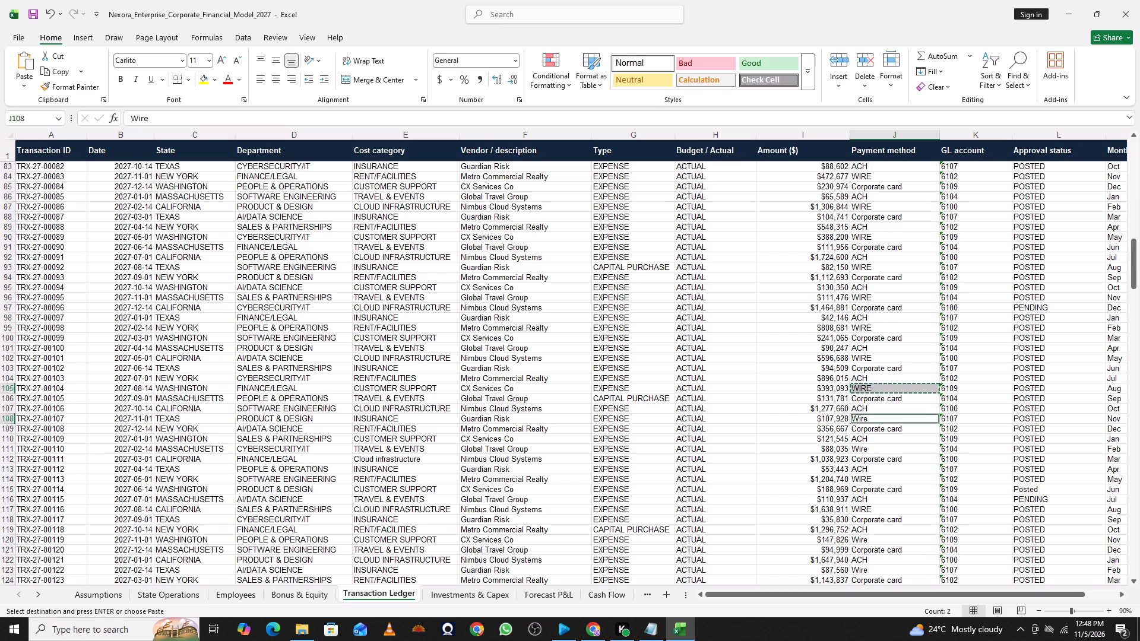
pyautogui.hotkey('ctrl', 'v')
pyautogui.keyDown('ctrl'); pyautogui.click(878, 449); pyautogui.keyUp('ctrl')
pyautogui.hotkey('ctrl', 'v')
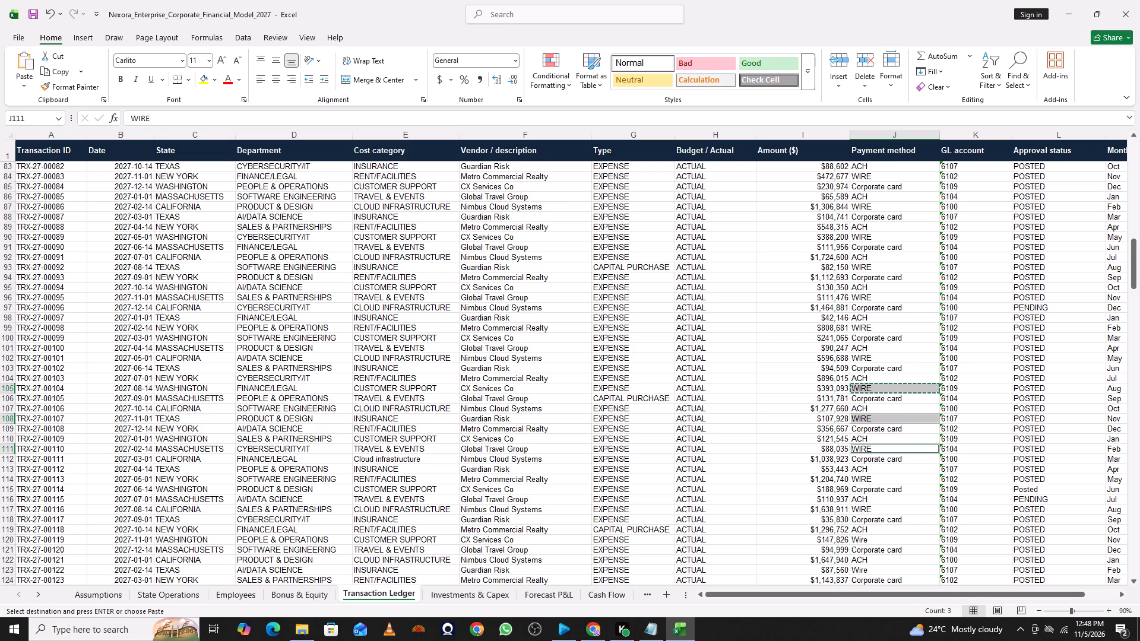
pyautogui.scroll(-4, 876, 483)
pyautogui.click(876, 478)
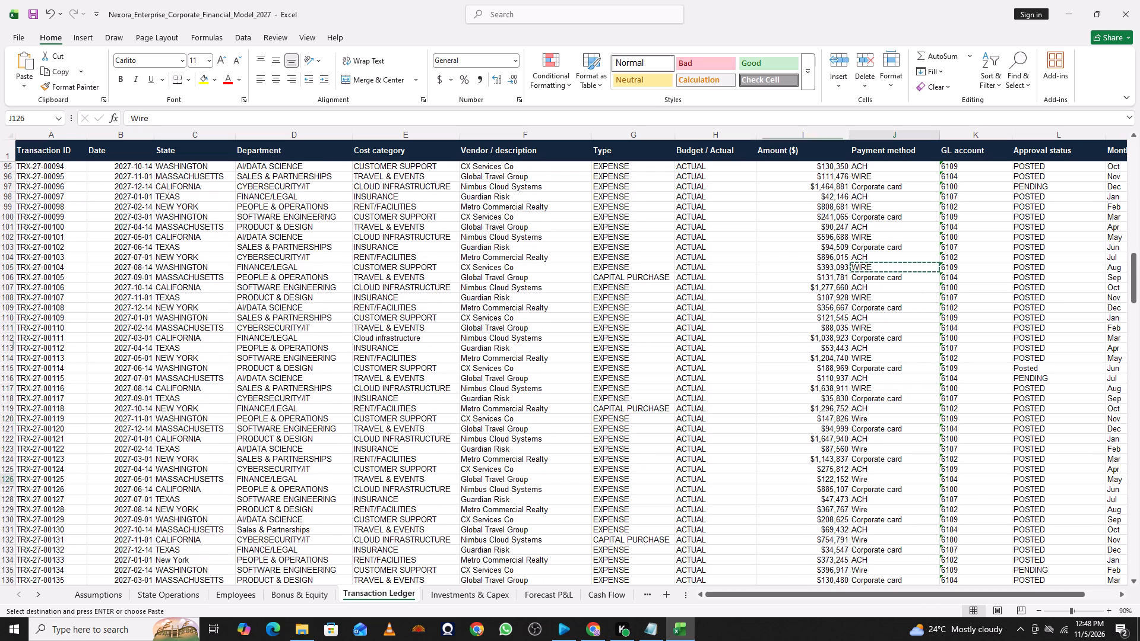
pyautogui.hotkey('ctrl', 'v')
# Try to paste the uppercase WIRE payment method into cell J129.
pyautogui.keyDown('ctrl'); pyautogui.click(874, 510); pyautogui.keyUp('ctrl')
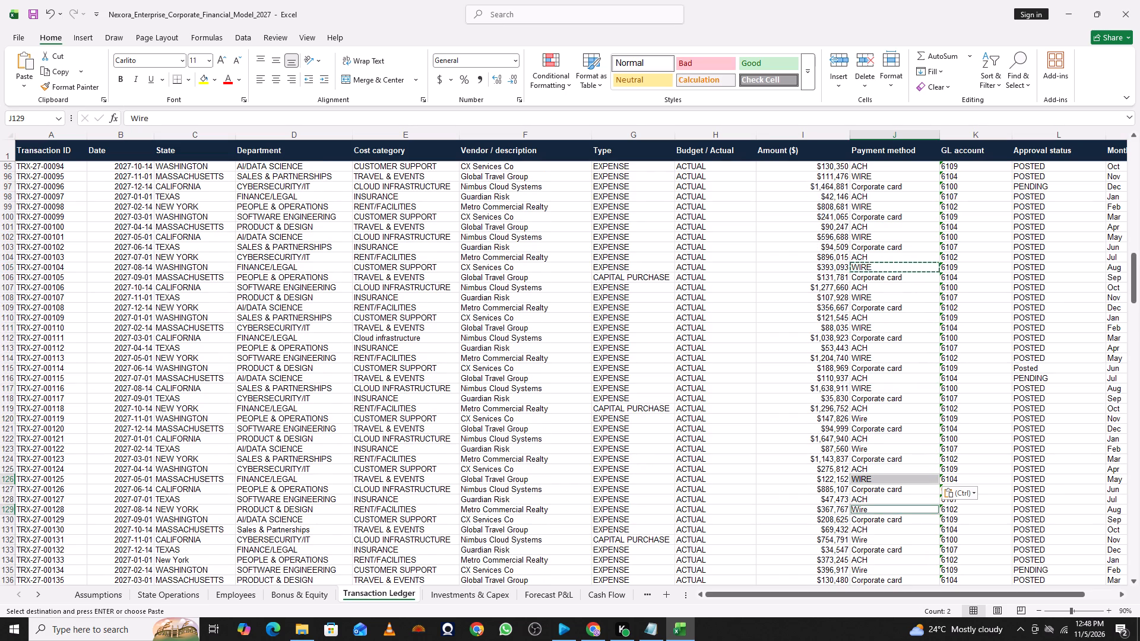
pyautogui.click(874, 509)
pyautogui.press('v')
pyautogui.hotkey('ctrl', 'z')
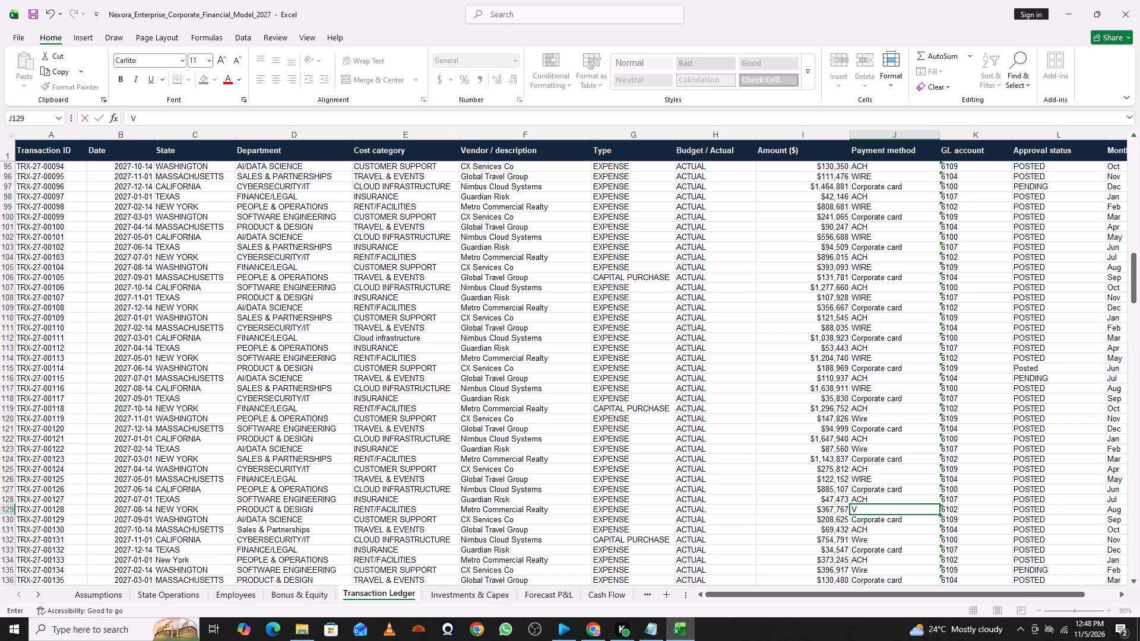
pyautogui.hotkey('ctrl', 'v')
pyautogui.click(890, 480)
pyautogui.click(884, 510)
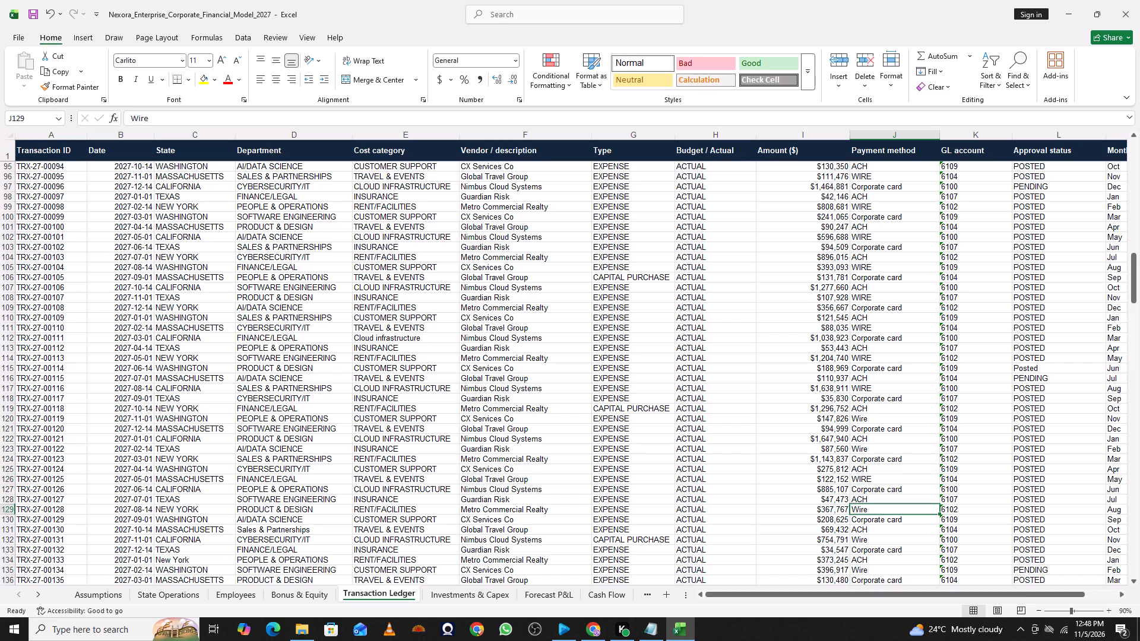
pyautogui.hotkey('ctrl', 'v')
# Copy the uppercase WIRE payment method from cell J126 into cells J129, J135 and J132.
pyautogui.click(884, 479)
pyautogui.hotkey('ctrl', 'c')
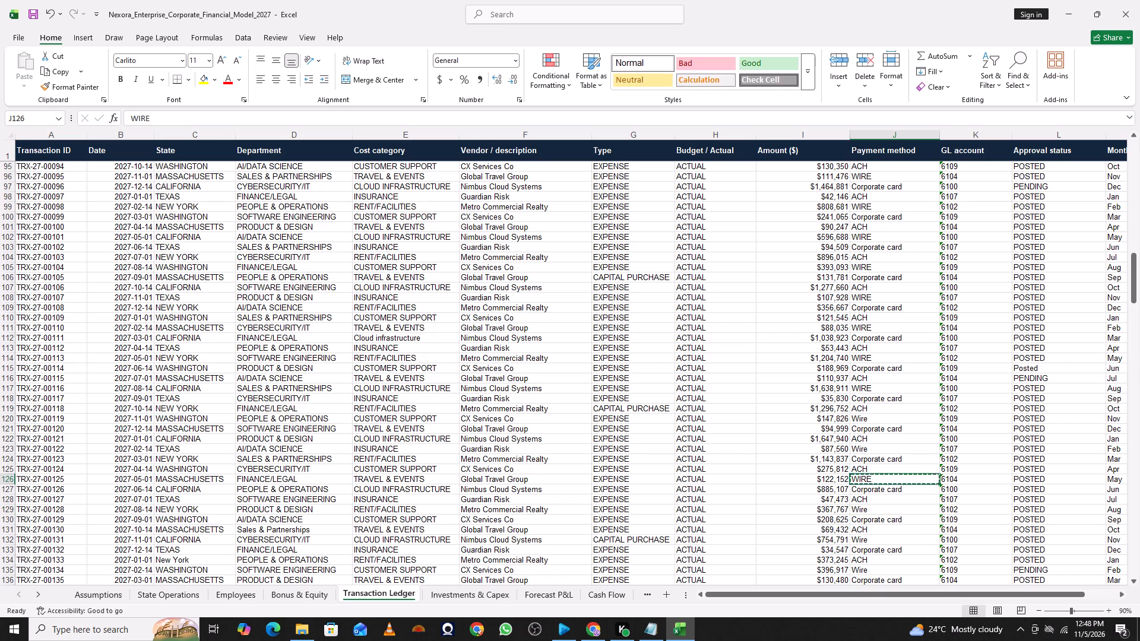
pyautogui.click(881, 509)
pyautogui.hotkey('ctrl', 'v')
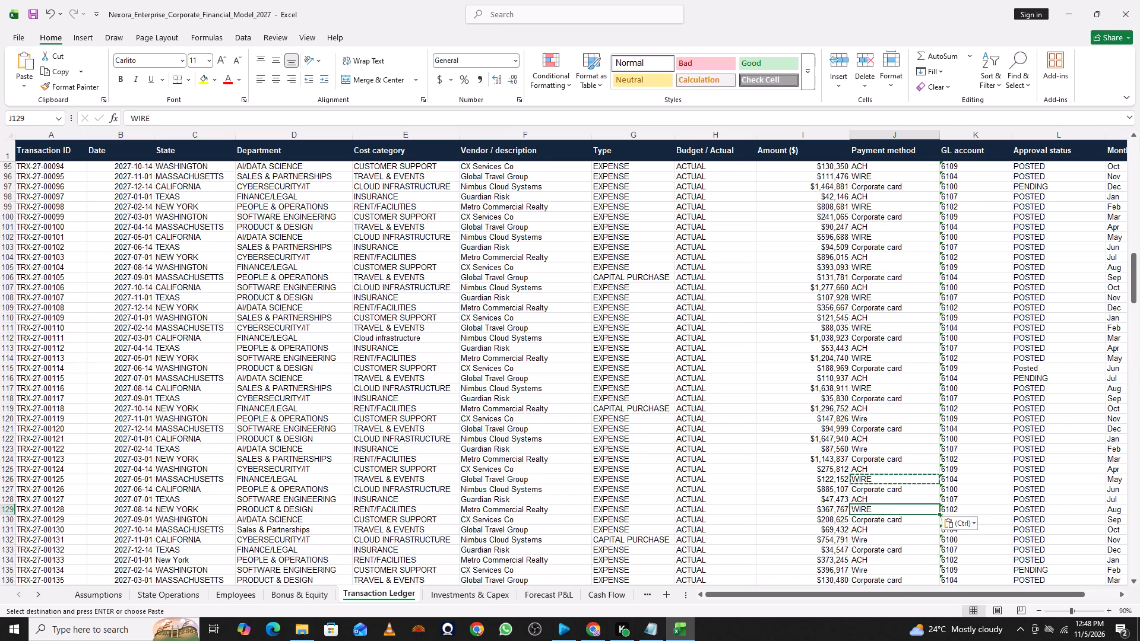
pyautogui.click(879, 567)
pyautogui.hotkey('ctrl', 'v')
pyautogui.click(875, 538)
pyautogui.hotkey('ctrl', 'v')
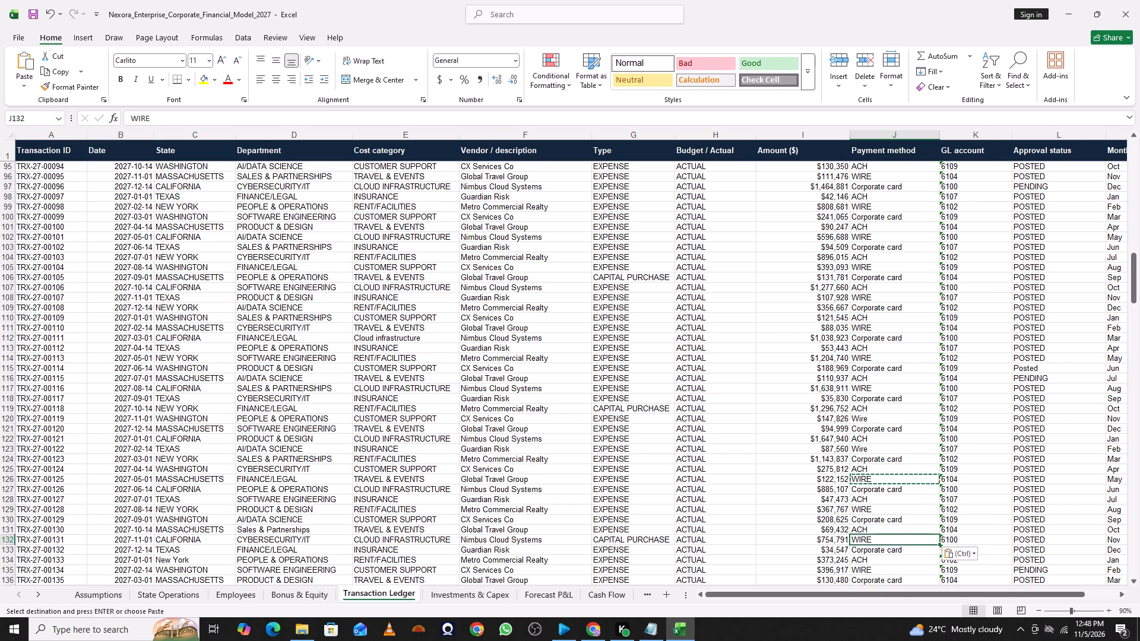
# Paste the uppercase WIRE payment method into cells J147, J144, J141 and J138.
pyautogui.scroll(-7, 892, 382)
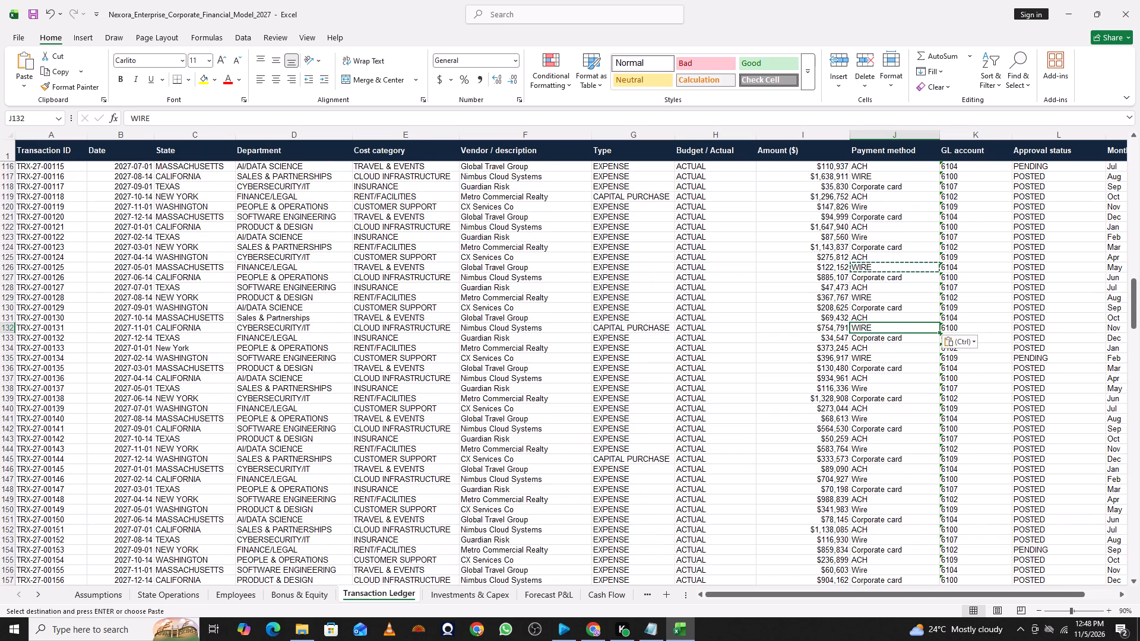
pyautogui.click(883, 477)
pyautogui.hotkey('ctrl', 'v')
pyautogui.click(881, 449)
pyautogui.hotkey('ctrl', 'v')
pyautogui.keyDown('ctrl'); pyautogui.click(878, 418); pyautogui.keyUp('ctrl')
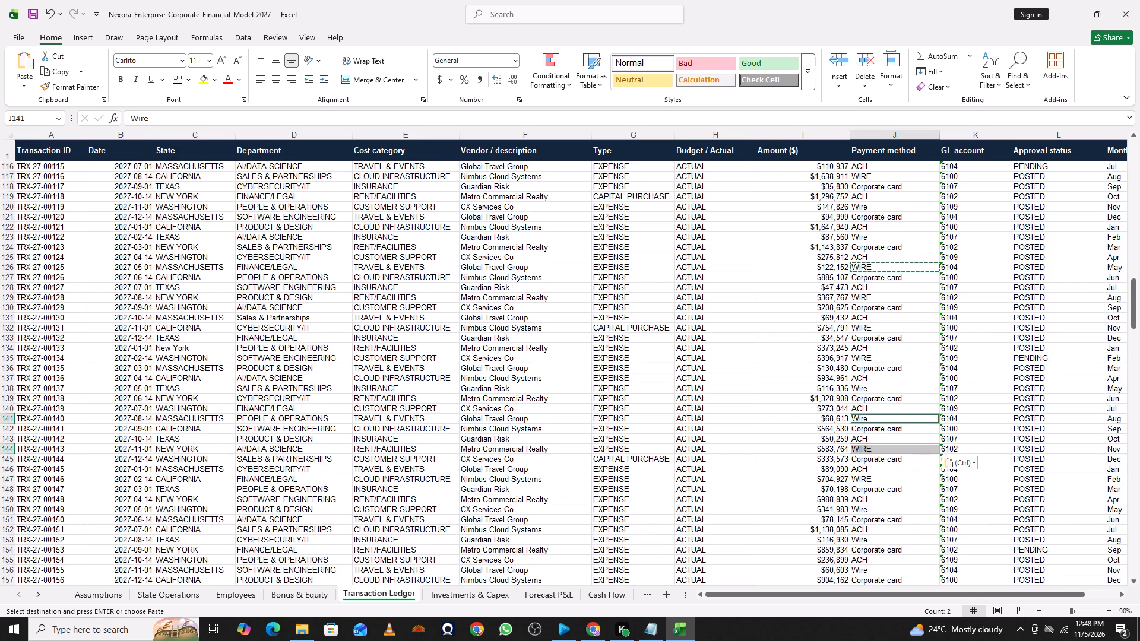
pyautogui.click(876, 418)
pyautogui.hotkey('ctrl', 'v')
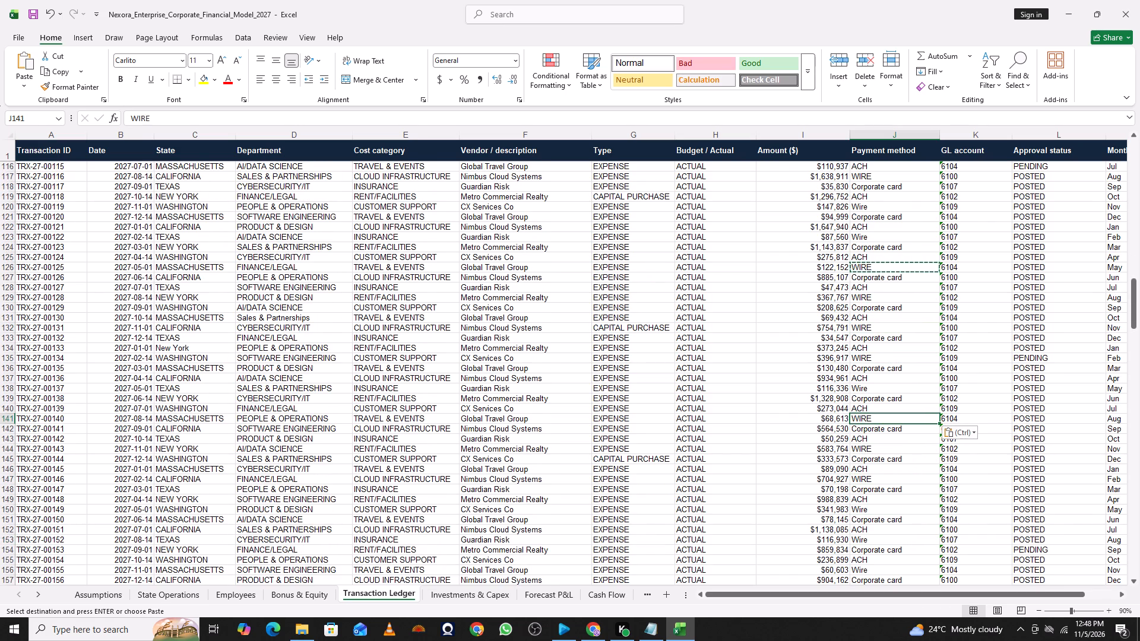
pyautogui.click(876, 389)
pyautogui.hotkey('ctrl', 'v')
# Paste the uppercase WIRE payment method into cells J150, J153 and J156.
pyautogui.click(879, 509)
pyautogui.hotkey('ctrl', 'v')
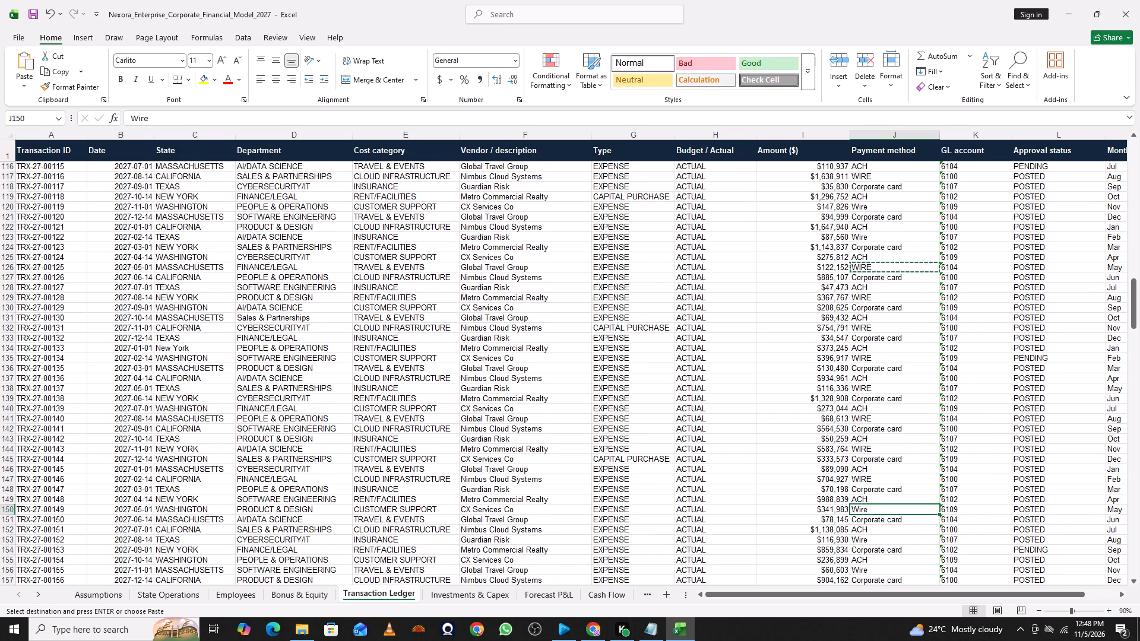
pyautogui.click(872, 541)
pyautogui.hotkey('ctrl', 'v')
pyautogui.click(872, 570)
pyautogui.hotkey('ctrl', 'v')
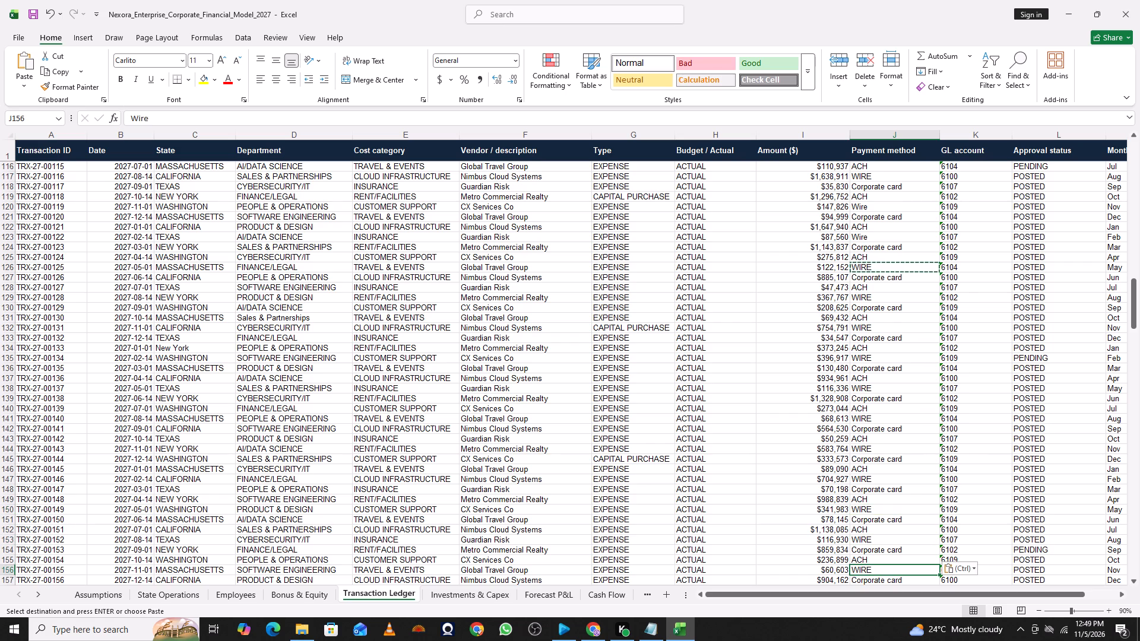
# Paste the uppercase WIRE payment method into the skipped cell J120.
pyautogui.scroll(-6, 887, 398)
pyautogui.scroll(7, 887, 398)
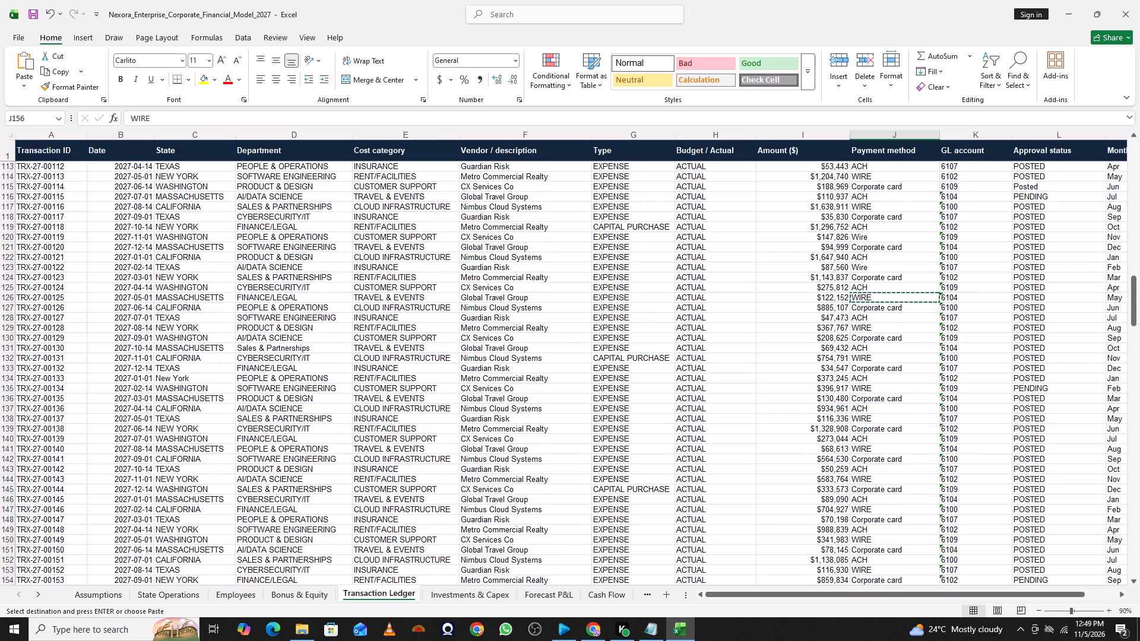
pyautogui.click(882, 237)
pyautogui.hotkey('ctrl', 'v')
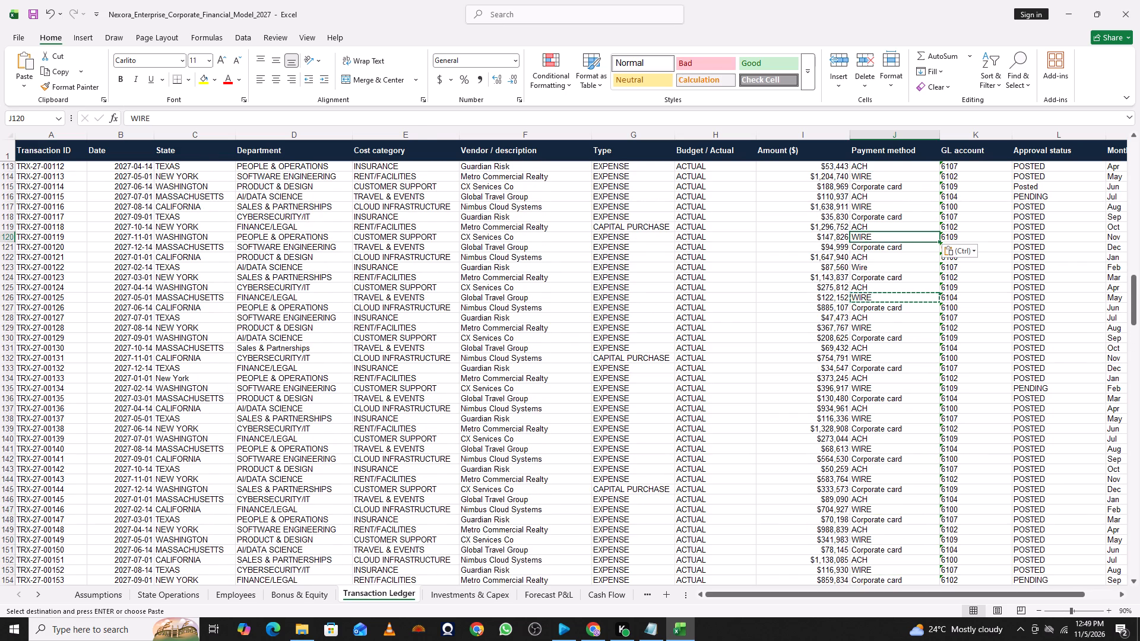
# Paste the uppercase WIRE payment method into cells J159, J162, J165 and J168.
pyautogui.scroll(-5, 890, 395)
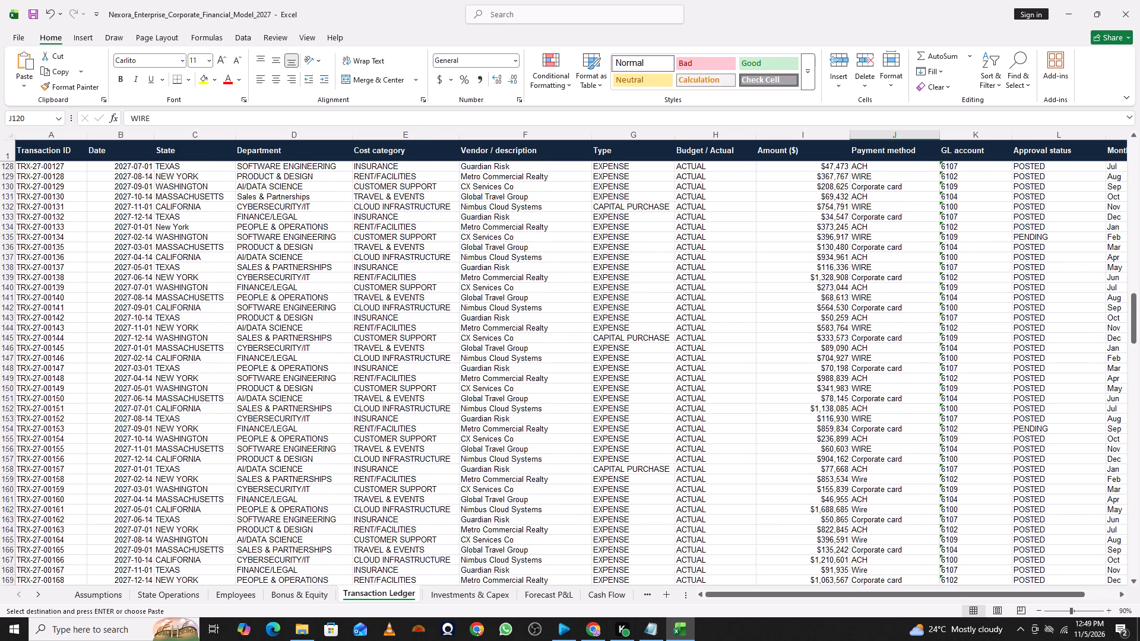
pyautogui.click(874, 479)
pyautogui.hotkey('ctrl', 'v')
pyautogui.click(873, 509)
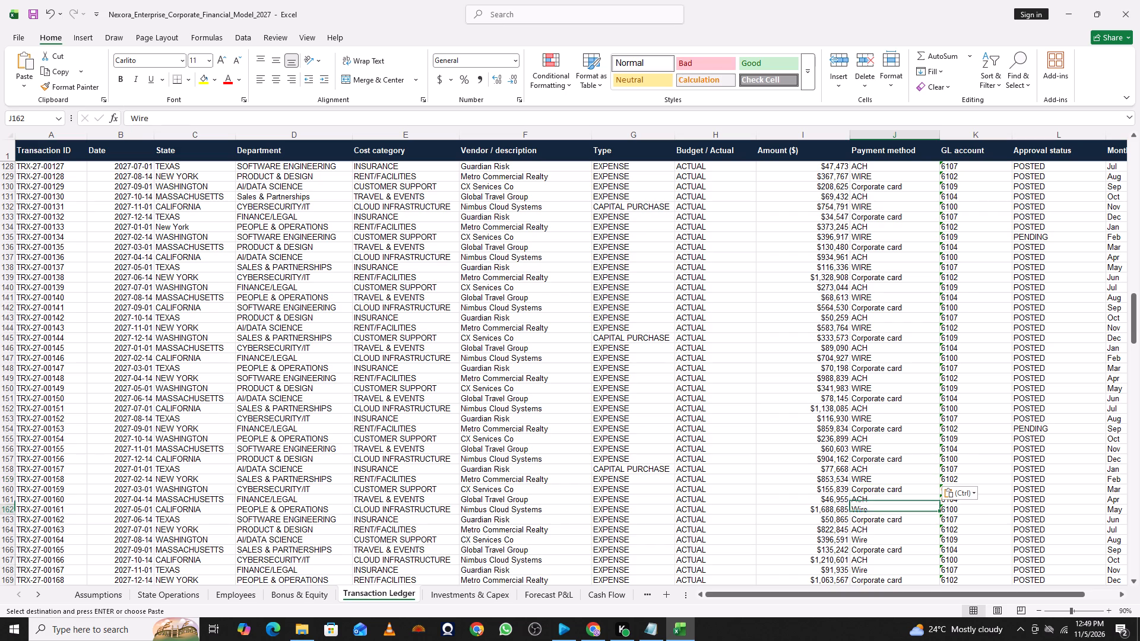
pyautogui.hotkey('ctrl', 'v')
pyautogui.click(873, 542)
pyautogui.hotkey('ctrl', 'v')
pyautogui.click(873, 571)
pyautogui.hotkey('ctrl', 'v')
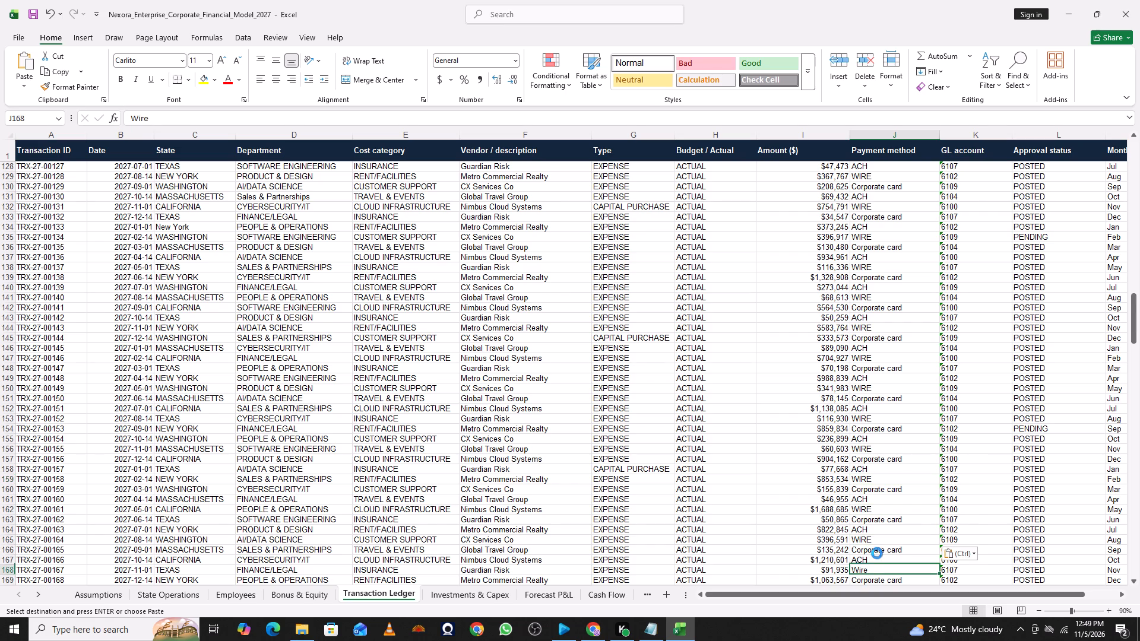
# Paste the uppercase WIRE payment method into cells J180, J177, J174 and J171.
pyautogui.scroll(-5, 878, 526)
pyautogui.click(876, 540)
pyautogui.hotkey('ctrl', 'v')
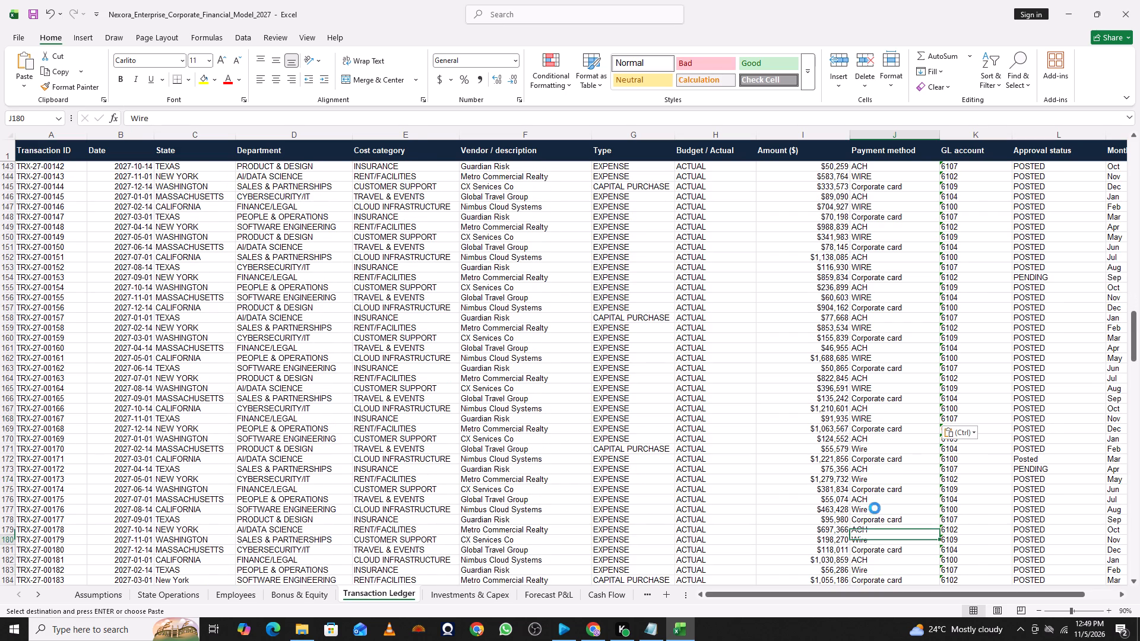
pyautogui.click(874, 509)
pyautogui.hotkey('ctrl', 'v')
pyautogui.click(873, 476)
pyautogui.hotkey('ctrl', 'v')
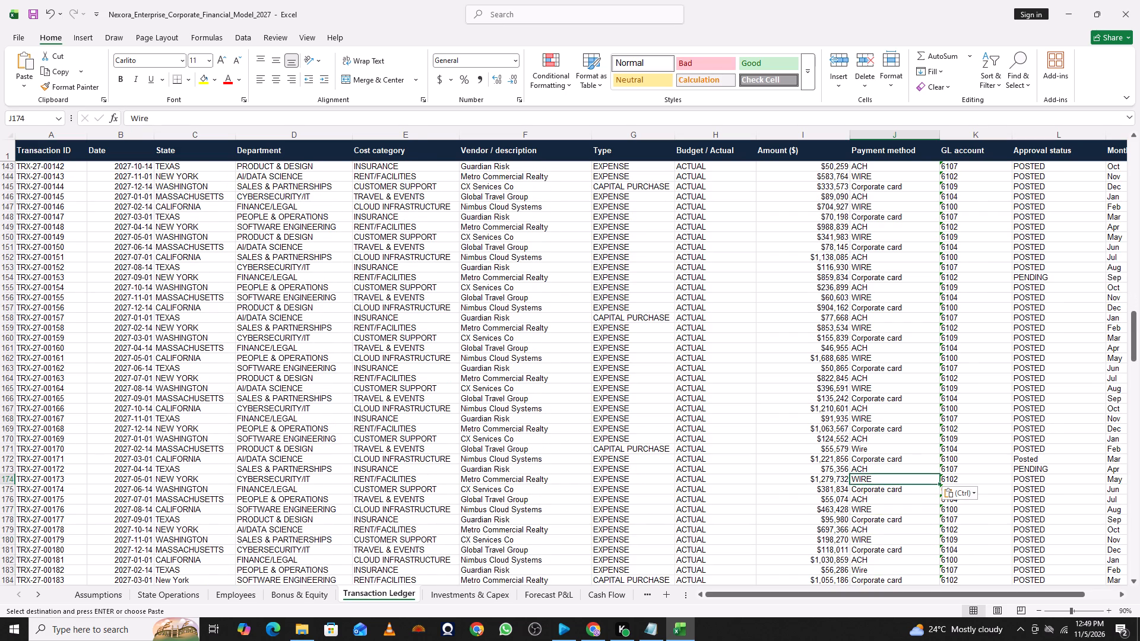
pyautogui.click(870, 444)
pyautogui.hotkey('ctrl', 'v')
pyautogui.scroll(-3, 882, 513)
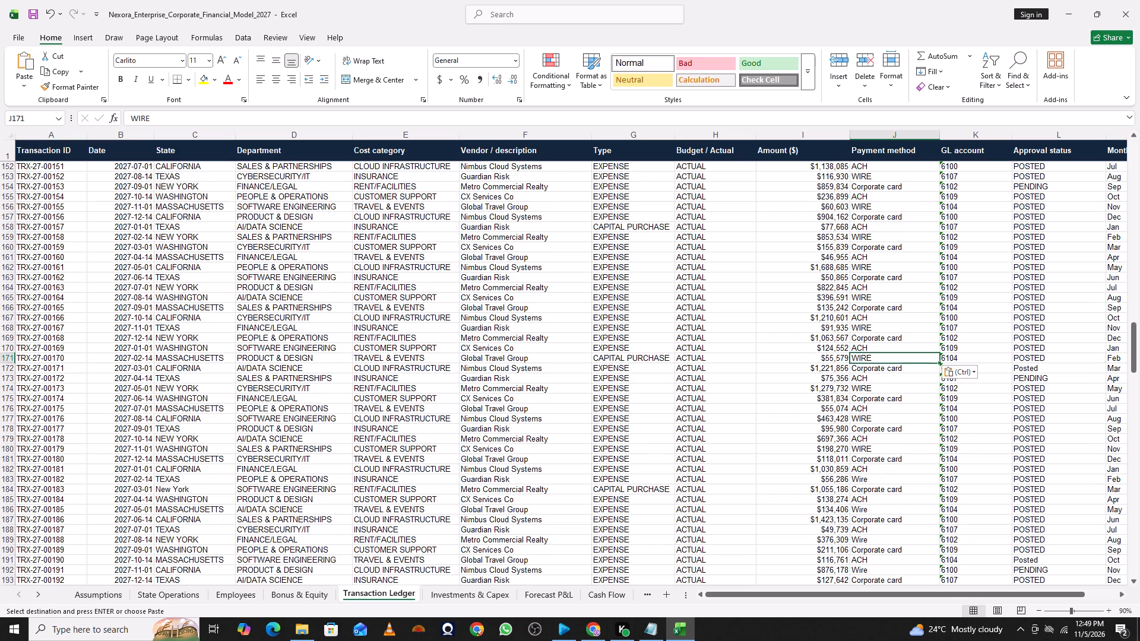
# Paste the uppercase WIRE payment method into cells J186, J183, J189 and J192.
pyautogui.click(876, 509)
pyautogui.hotkey('ctrl', 'v')
pyautogui.click(875, 481)
pyautogui.hotkey('ctrl', 'v')
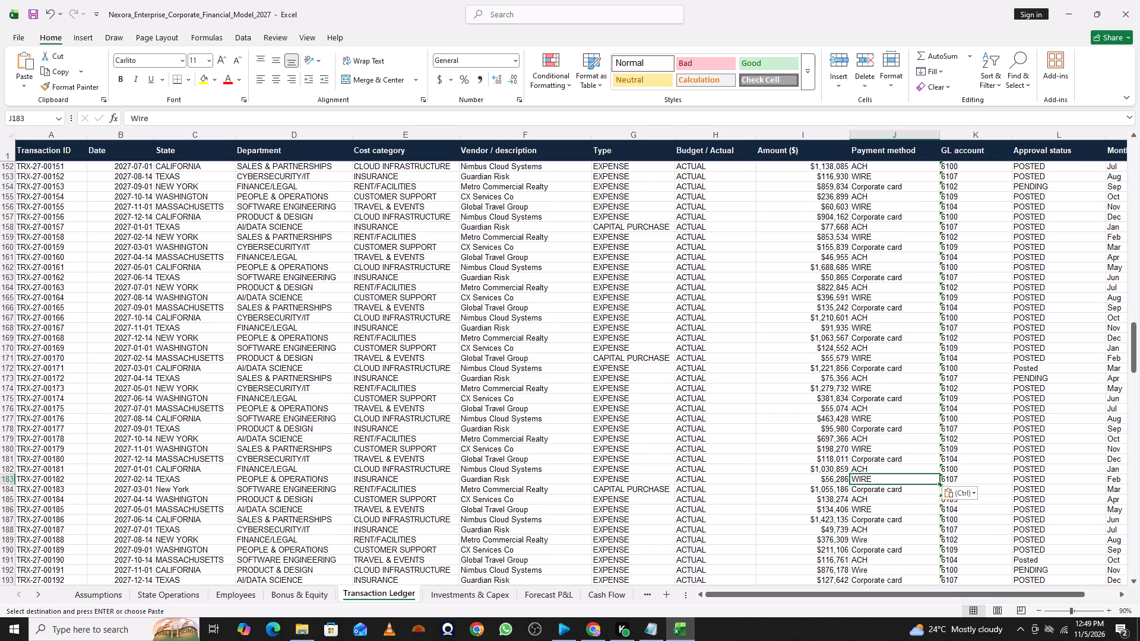
pyautogui.click(874, 537)
pyautogui.hotkey('ctrl', 'v')
pyautogui.click(875, 569)
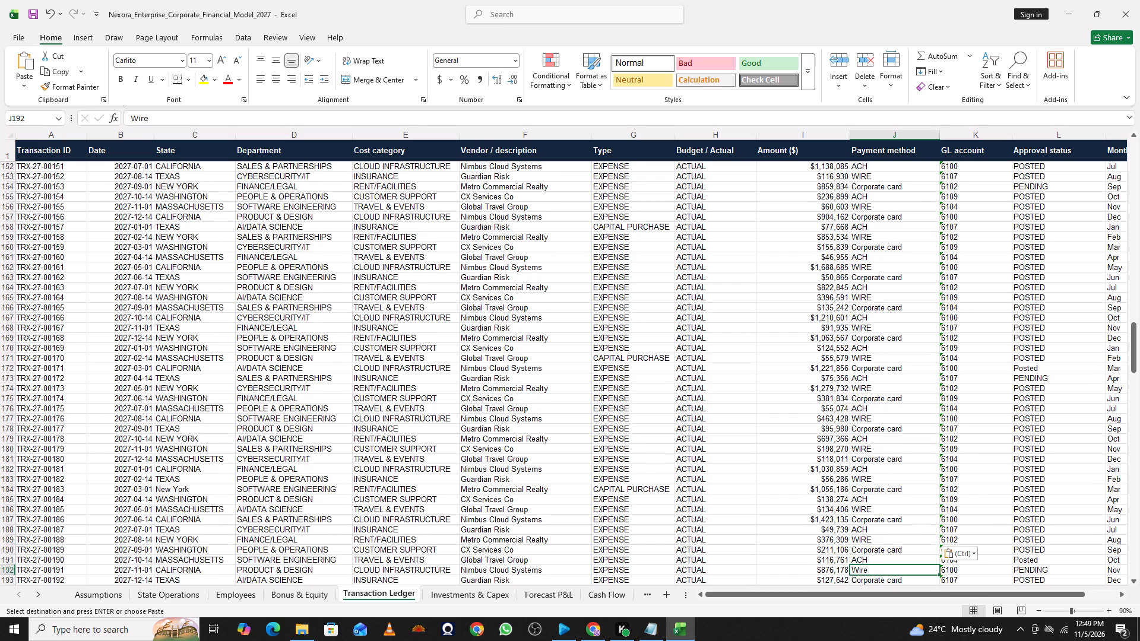
pyautogui.hotkey('ctrl', 'v')
# Paste the uppercase WIRE payment method into cells J210, J207, J204, J201, J198 and J195.
pyautogui.scroll(-7, 885, 533)
pyautogui.click(872, 544)
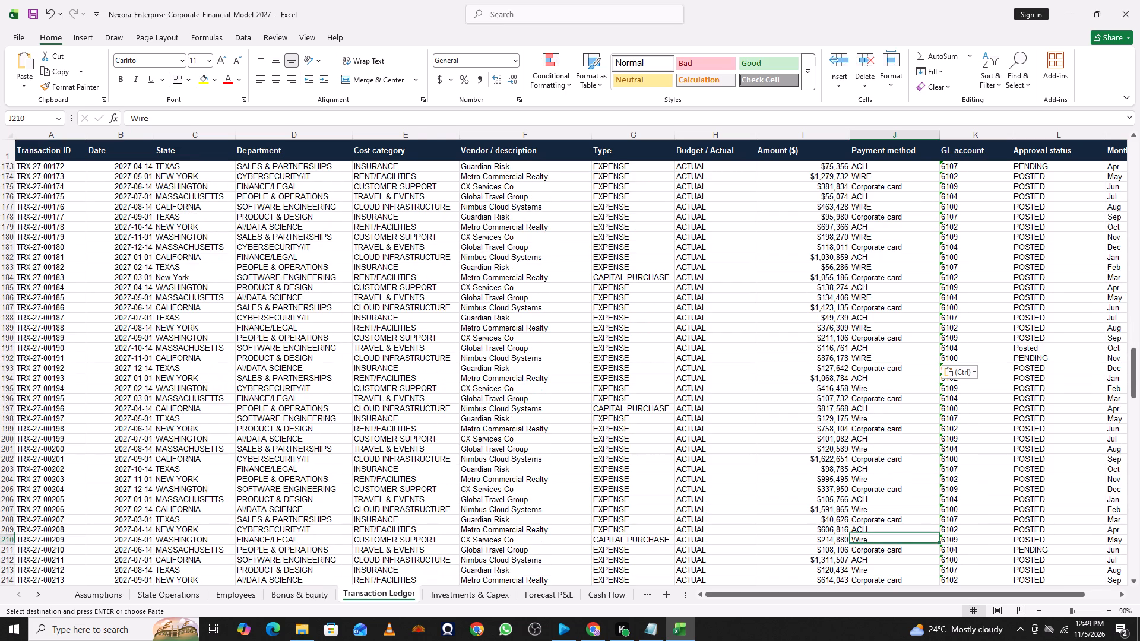
pyautogui.hotkey('ctrl', 'v')
pyautogui.click(872, 509)
pyautogui.hotkey('ctrl', 'v')
pyautogui.click(872, 481)
pyautogui.hotkey('ctrl', 'v')
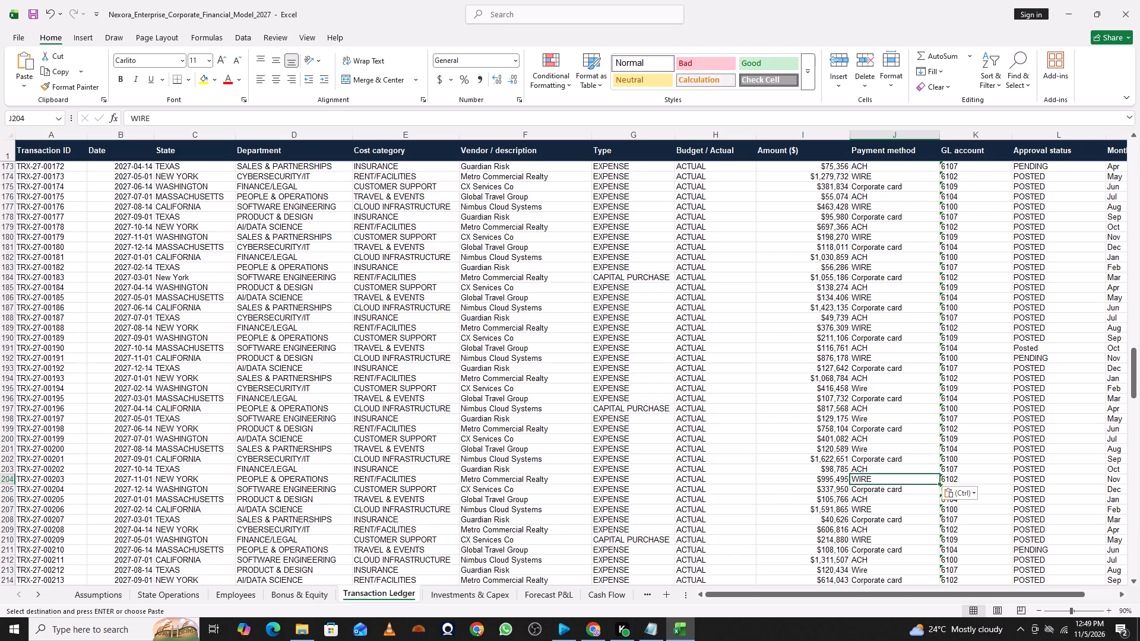
pyautogui.click(875, 448)
pyautogui.hotkey('ctrl', 'v')
pyautogui.click(876, 421)
pyautogui.hotkey('ctrl', 'v')
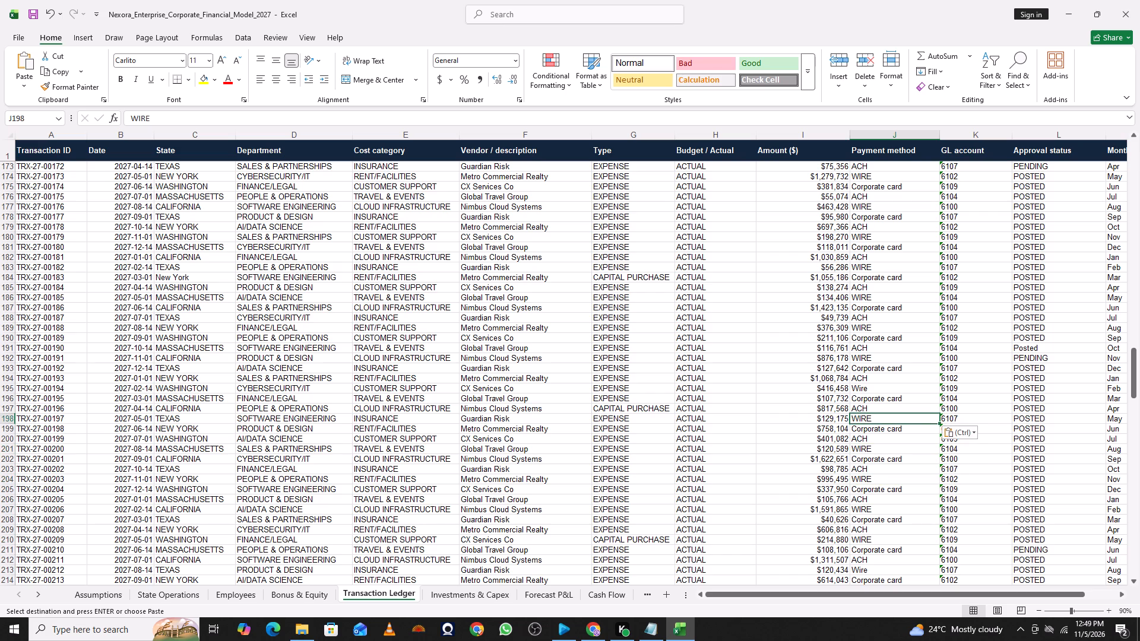
pyautogui.click(876, 389)
pyautogui.hotkey('ctrl', 'v')
# Paste the uppercase WIRE payment method into cells J216, J213, J219 and J222.
pyautogui.scroll(-2, 886, 483)
pyautogui.scroll(1, 886, 484)
pyautogui.scroll(-2, 886, 485)
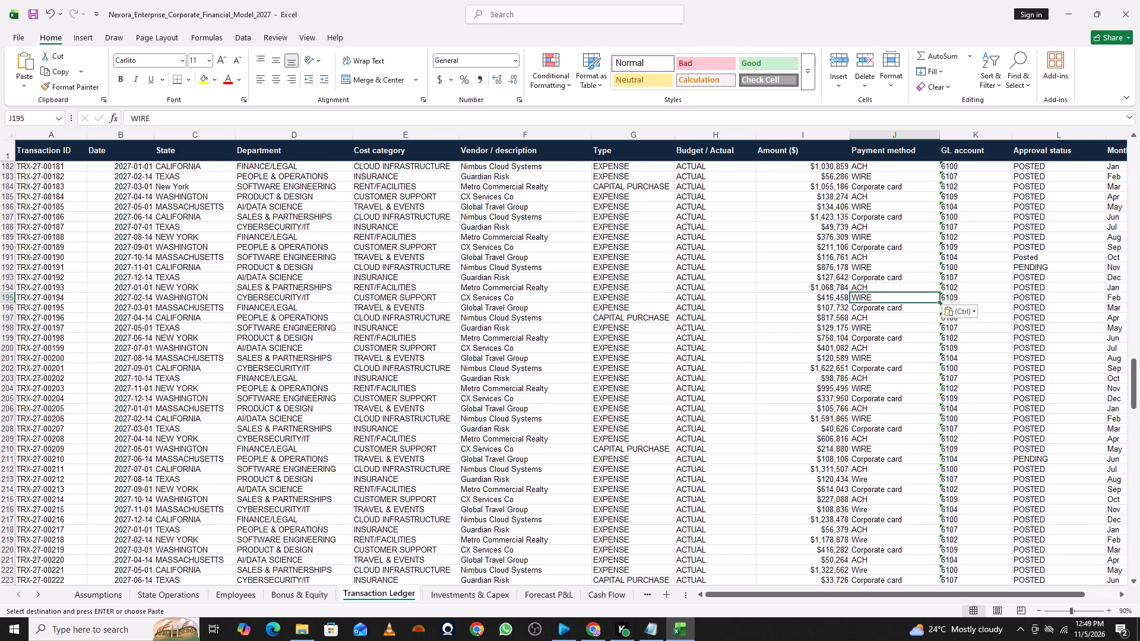
pyautogui.click(879, 513)
pyautogui.hotkey('ctrl', 'v')
pyautogui.click(874, 480)
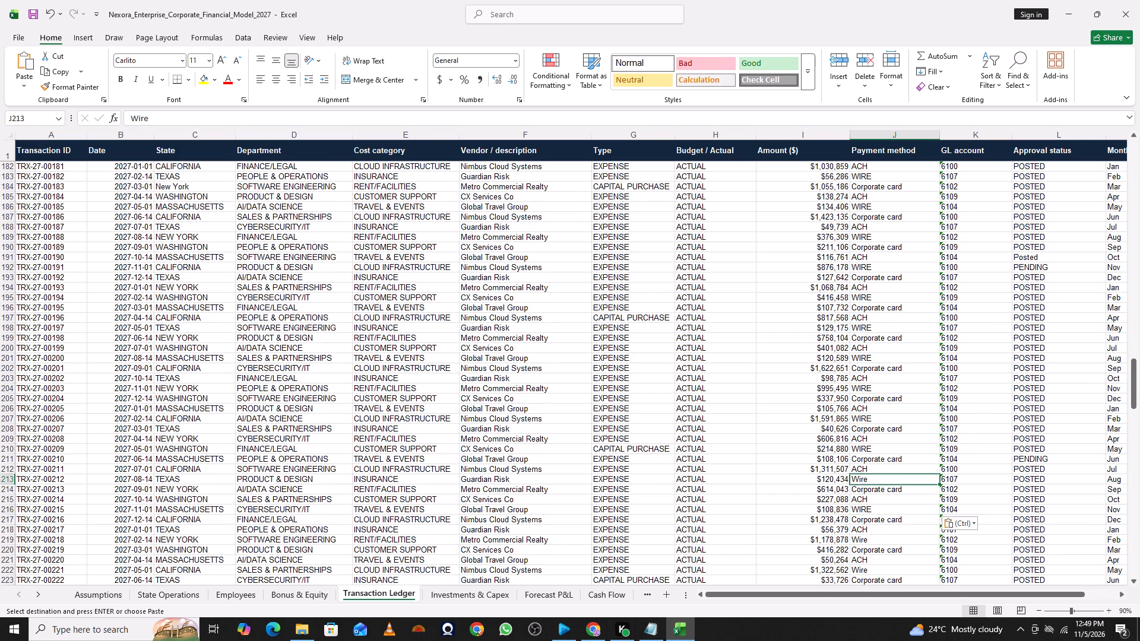
pyautogui.hotkey('ctrl', 'v')
pyautogui.click(870, 538)
pyautogui.hotkey('ctrl', 'v')
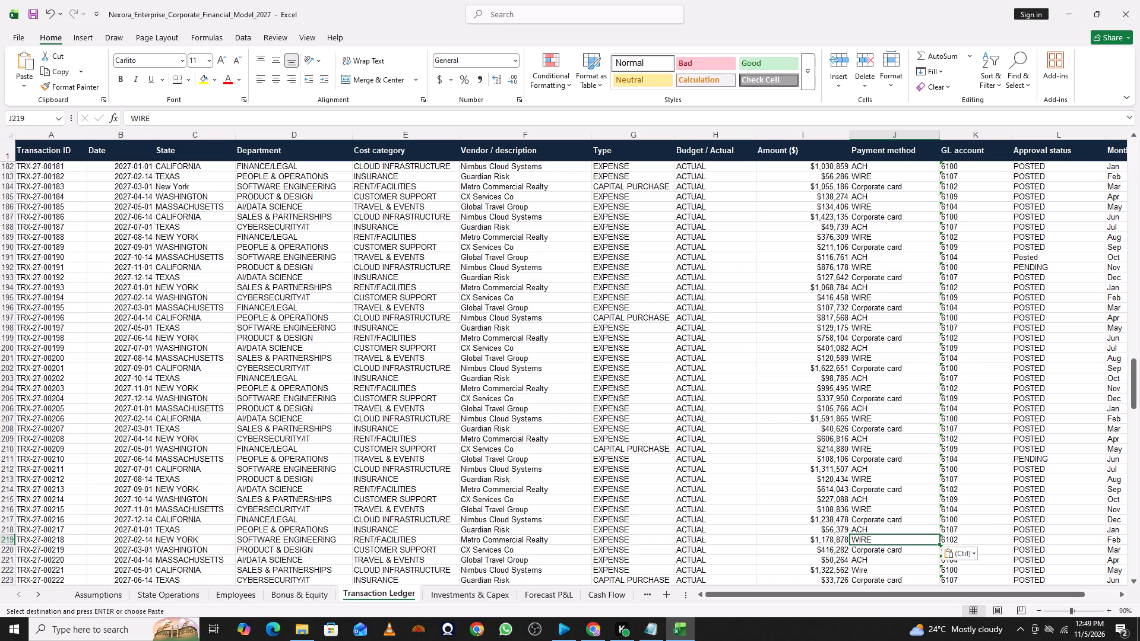
pyautogui.click(874, 570)
pyautogui.hotkey('ctrl', 'v')
# Paste the uppercase WIRE payment method into cells J234, J231 and J228.
pyautogui.scroll(-6, 879, 507)
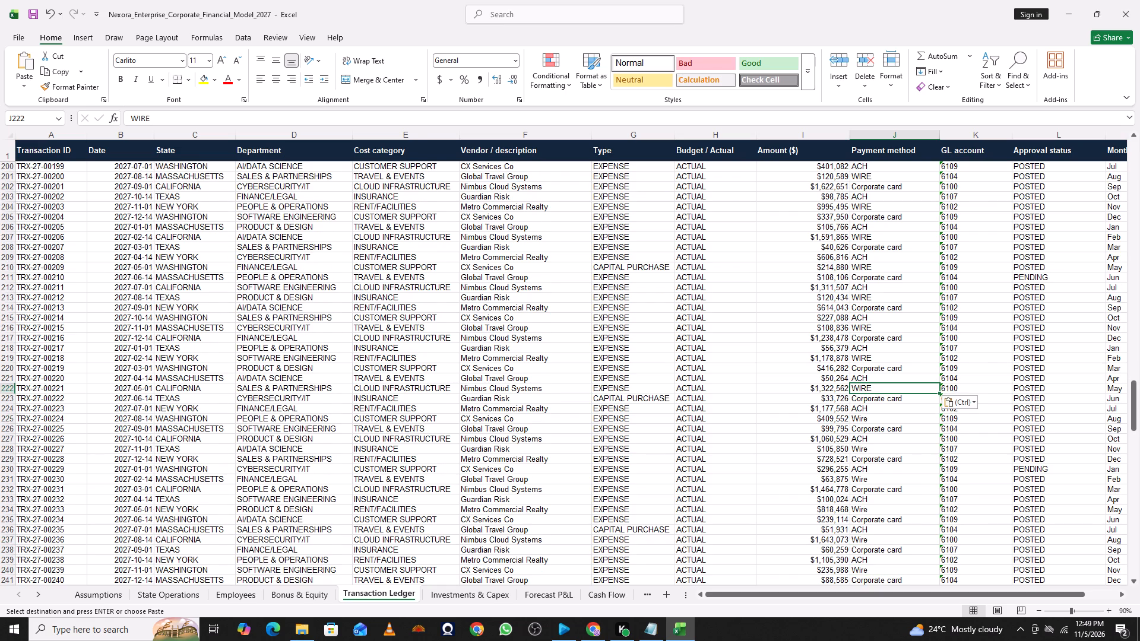
pyautogui.click(881, 504)
pyautogui.hotkey('ctrl', 'v')
pyautogui.click(879, 479)
pyautogui.hotkey('ctrl', 'v')
pyautogui.keyDown('ctrl'); pyautogui.click(878, 449); pyautogui.keyUp('ctrl')
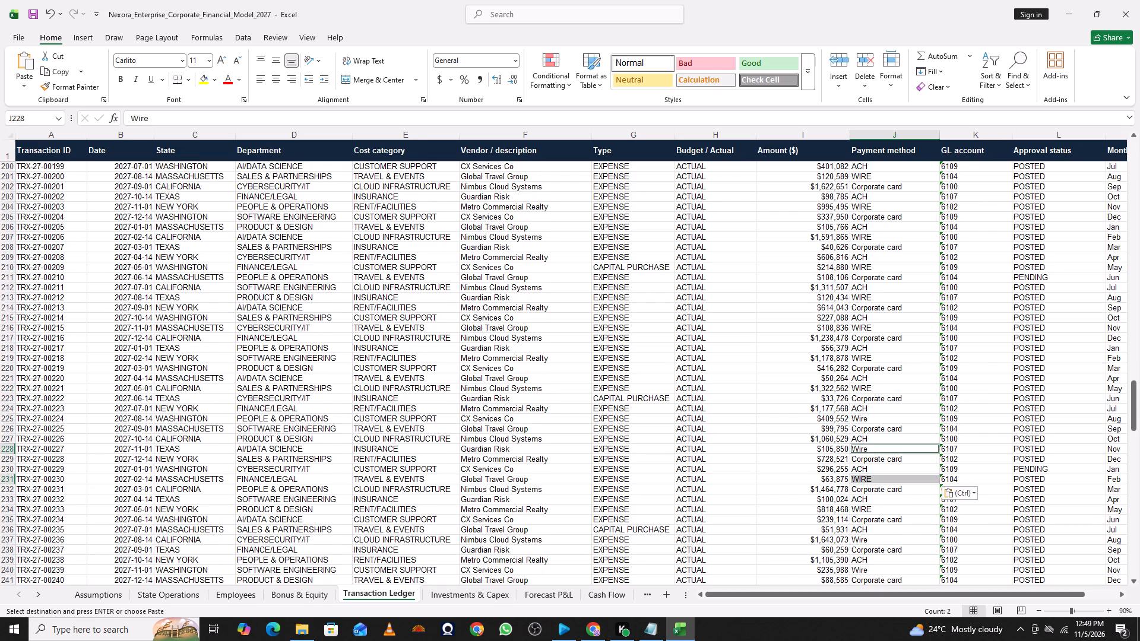
pyautogui.hotkey('ctrl', 'v')
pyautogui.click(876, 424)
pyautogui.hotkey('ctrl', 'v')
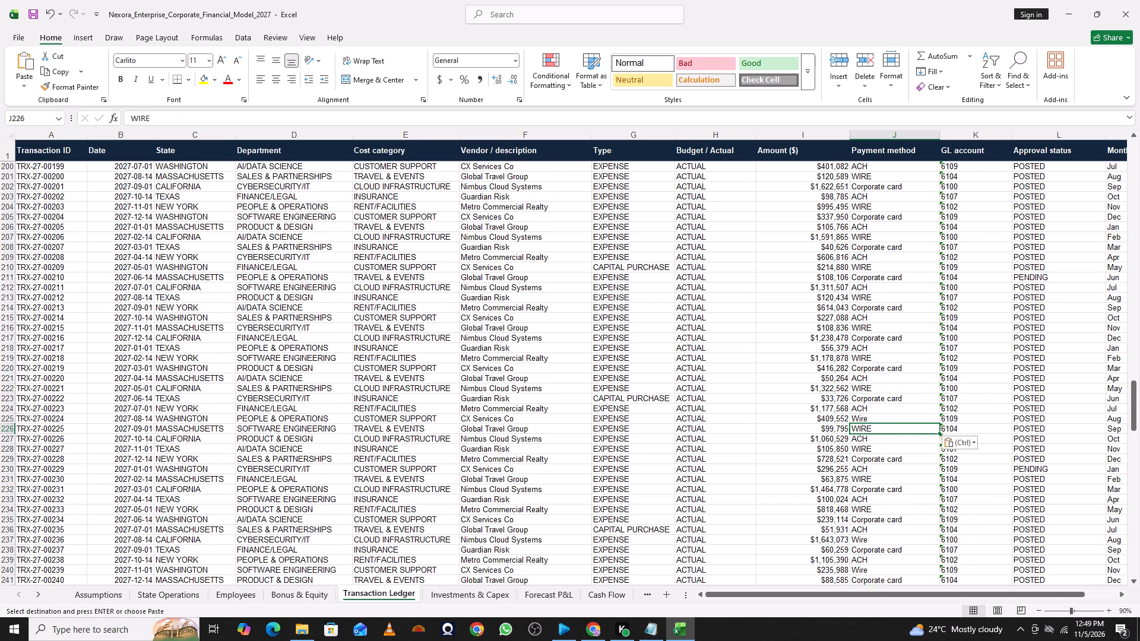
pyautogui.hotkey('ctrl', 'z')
# Paste the uppercase WIRE payment method into cells J225, J237 and J240.
pyautogui.click(878, 420)
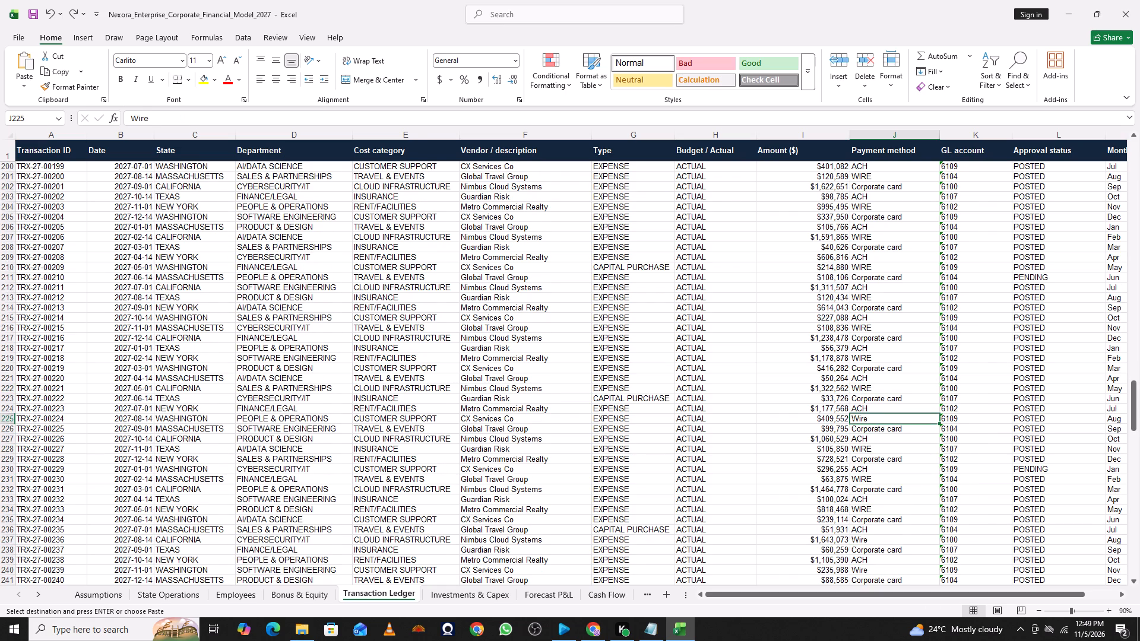
pyautogui.hotkey('ctrl', 'v')
pyautogui.click(887, 538)
pyautogui.hotkey('ctrl', 'v')
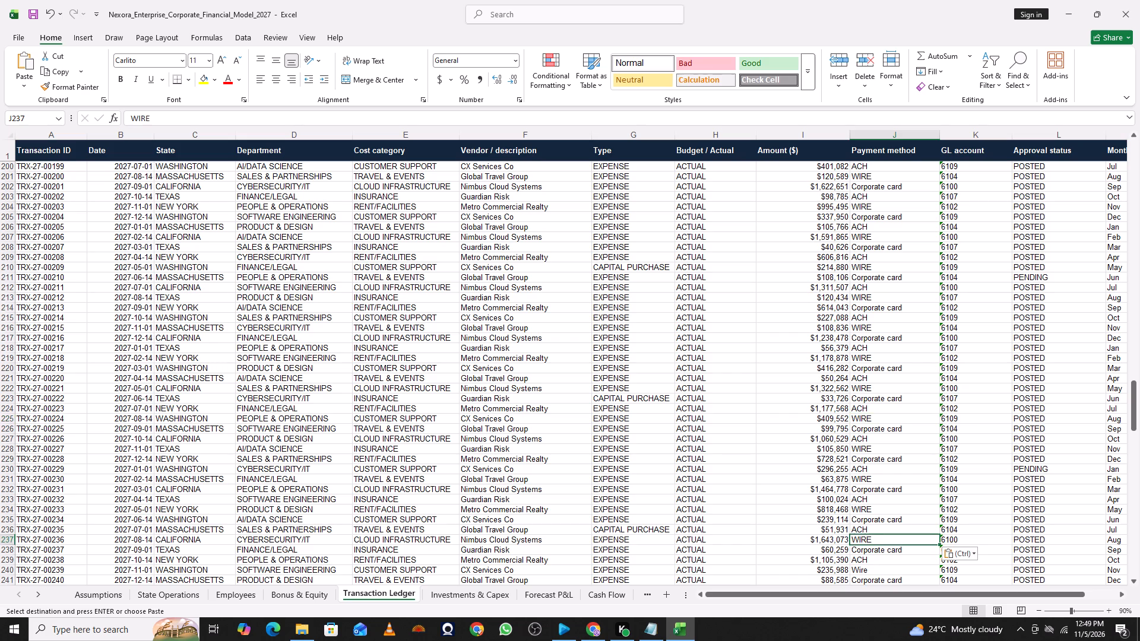
pyautogui.click(883, 564)
pyautogui.click(884, 570)
pyautogui.hotkey('ctrl', 'v')
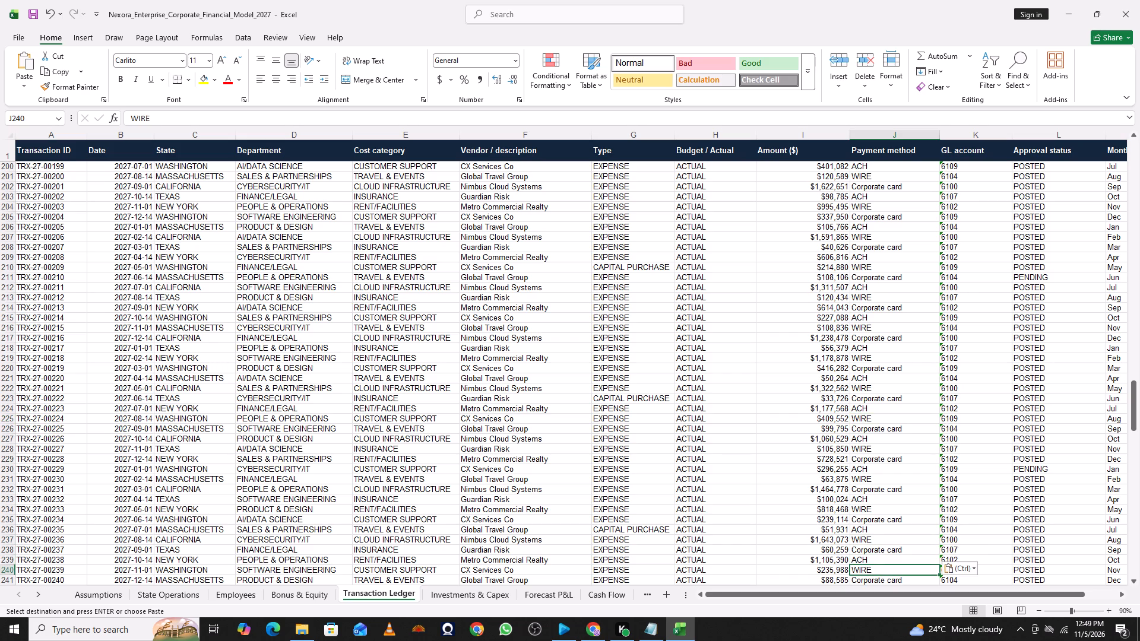
# Paste the uppercase WIRE payment method into cells J297, J294, J291 and J288.
pyautogui.scroll(-6, 883, 529)
pyautogui.scroll(-9, 900, 473)
pyautogui.scroll(1, 899, 478)
pyautogui.scroll(-5, 898, 483)
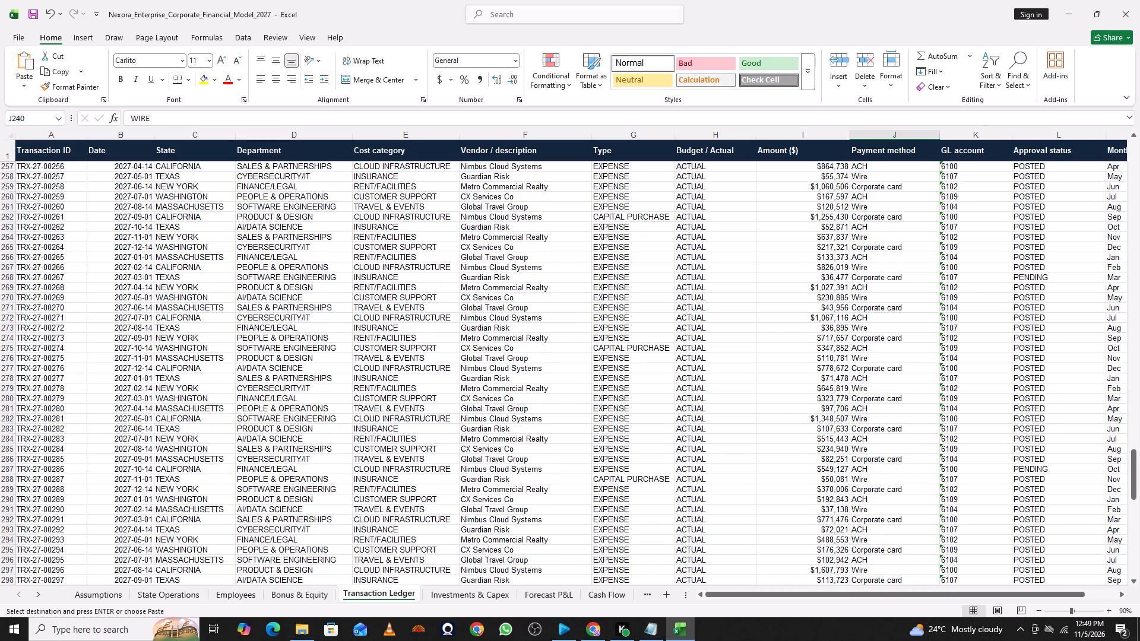
pyautogui.click(875, 572)
pyautogui.hotkey('ctrl', 'v')
pyautogui.click(873, 540)
pyautogui.hotkey('ctrl', 'v')
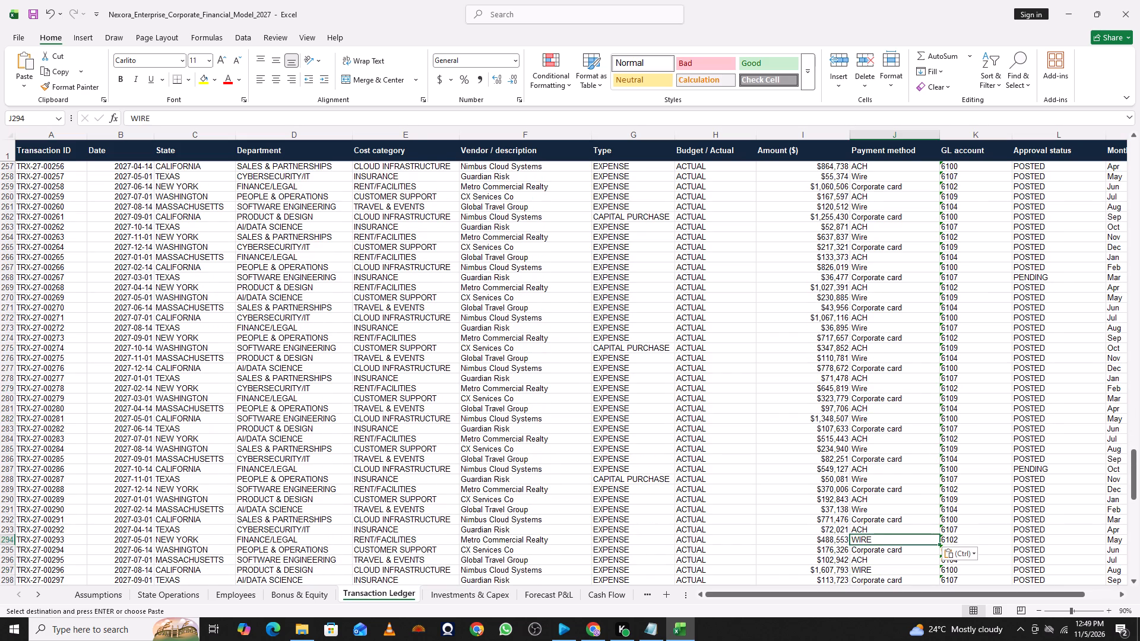
pyautogui.click(875, 509)
pyautogui.hotkey('ctrl', 'v')
pyautogui.keyDown('ctrl'); pyautogui.click(875, 479); pyautogui.keyUp('ctrl')
pyautogui.hotkey('ctrl', 'v')
# Paste the uppercase WIRE payment method into cells J285, J282, J279, J276 and J273.
pyautogui.click(872, 449)
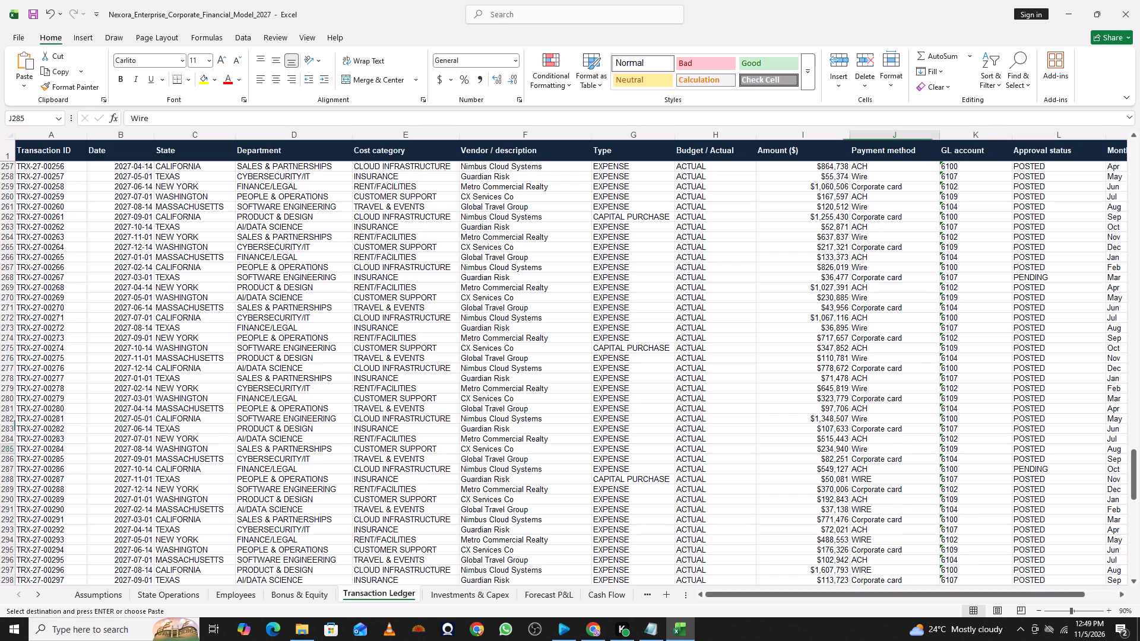
pyautogui.hotkey('ctrl', 'v')
pyautogui.click(871, 418)
pyautogui.hotkey('ctrl', 'v')
pyautogui.click(871, 388)
pyautogui.hotkey('ctrl', 'v')
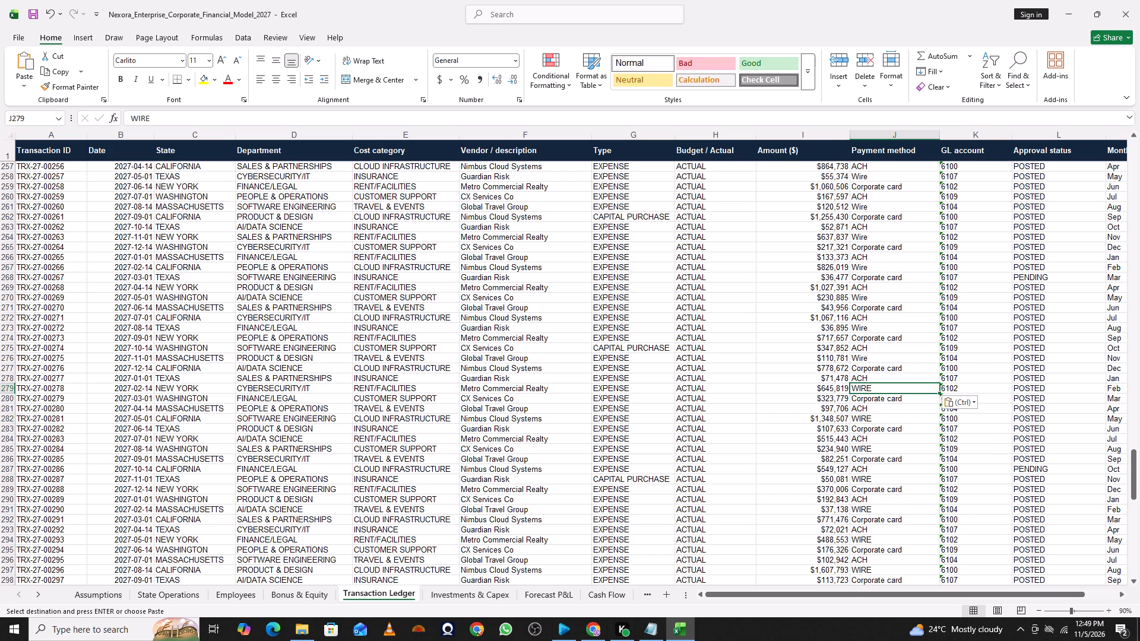
pyautogui.click(869, 360)
pyautogui.hotkey('ctrl', 'v')
pyautogui.click(869, 332)
pyautogui.hotkey('ctrl', 'v')
# Paste the uppercase WIRE payment method into cells J270, J267, J264 and J261.
pyautogui.click(873, 299)
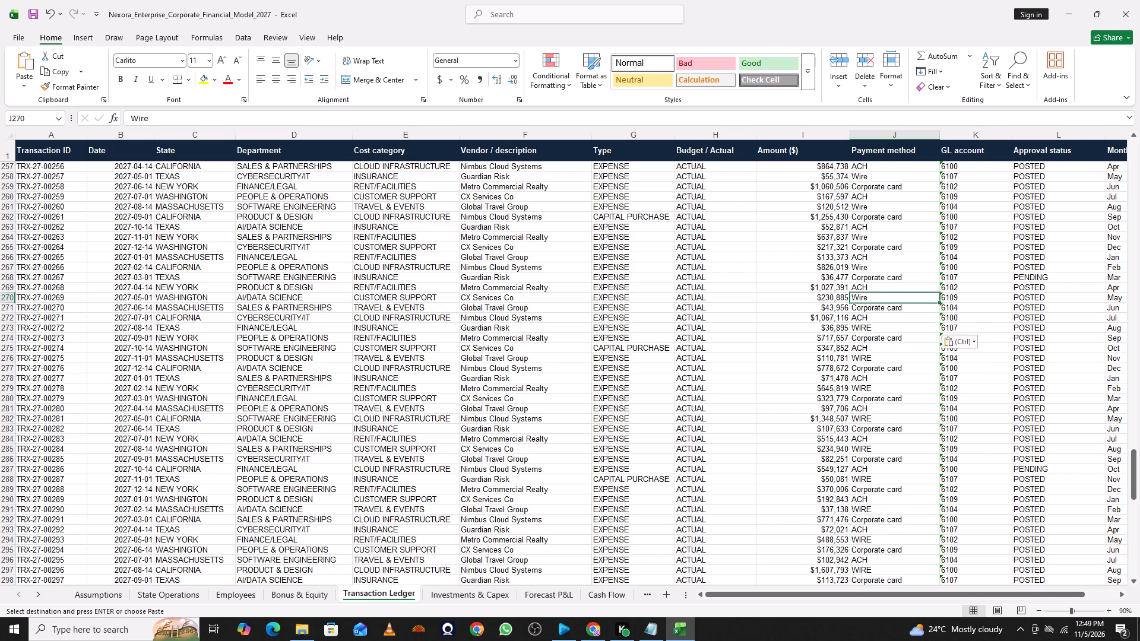
pyautogui.hotkey('ctrl', 'v')
pyautogui.click(872, 268)
pyautogui.hotkey('ctrl', 'v')
pyautogui.click(870, 237)
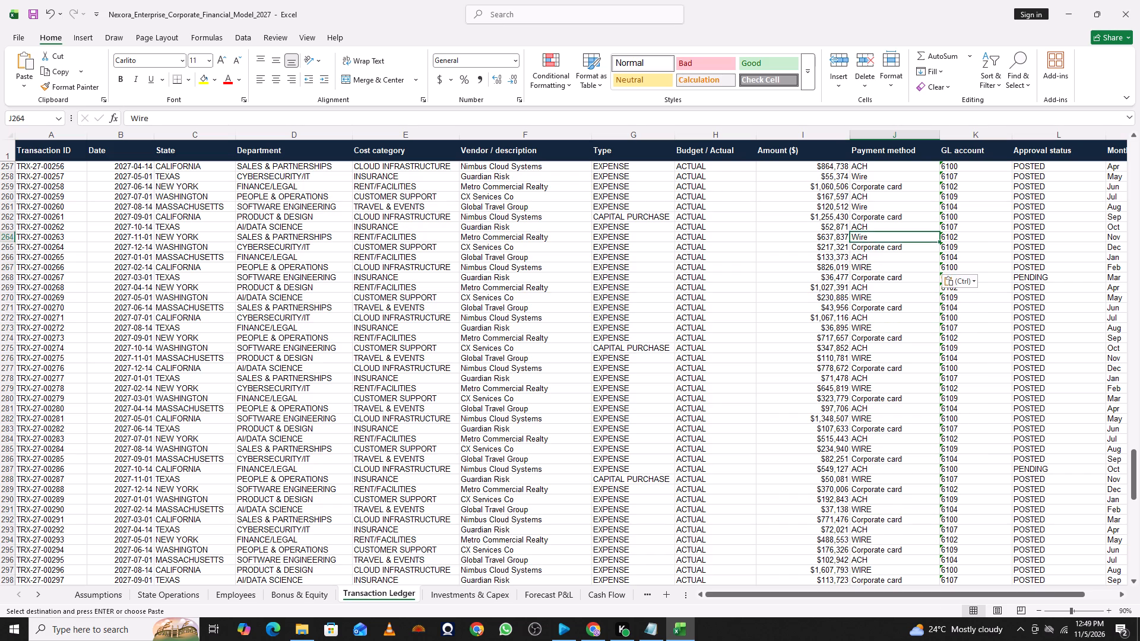
pyautogui.hotkey('ctrl', 'v')
pyautogui.keyDown('ctrl'); pyautogui.click(867, 210); pyautogui.keyUp('ctrl')
pyautogui.hotkey('ctrl', 'v')
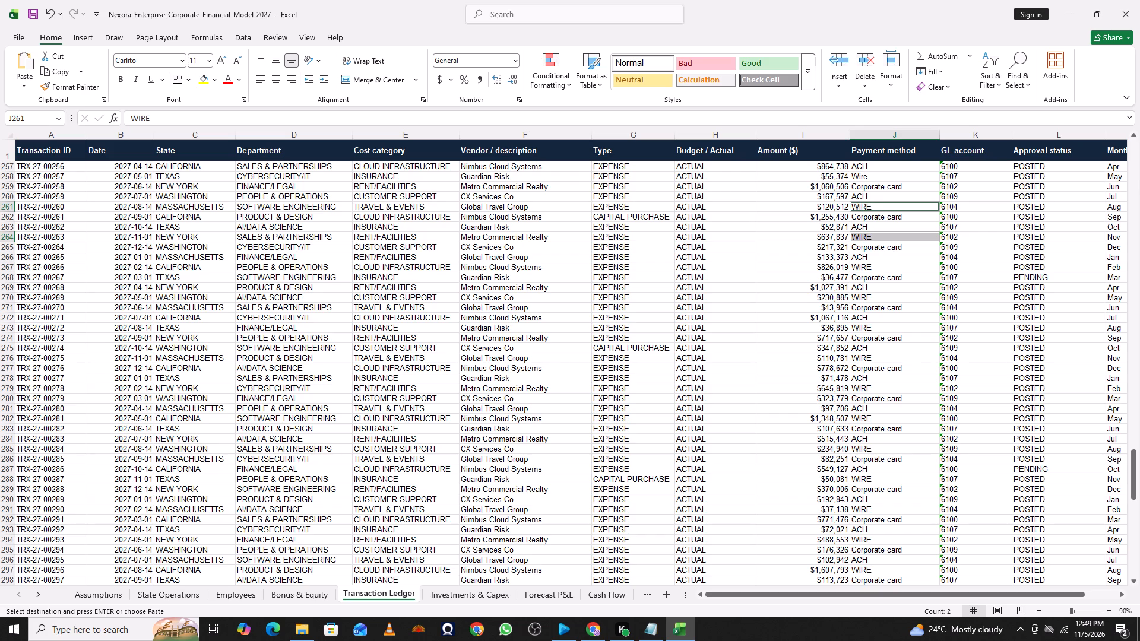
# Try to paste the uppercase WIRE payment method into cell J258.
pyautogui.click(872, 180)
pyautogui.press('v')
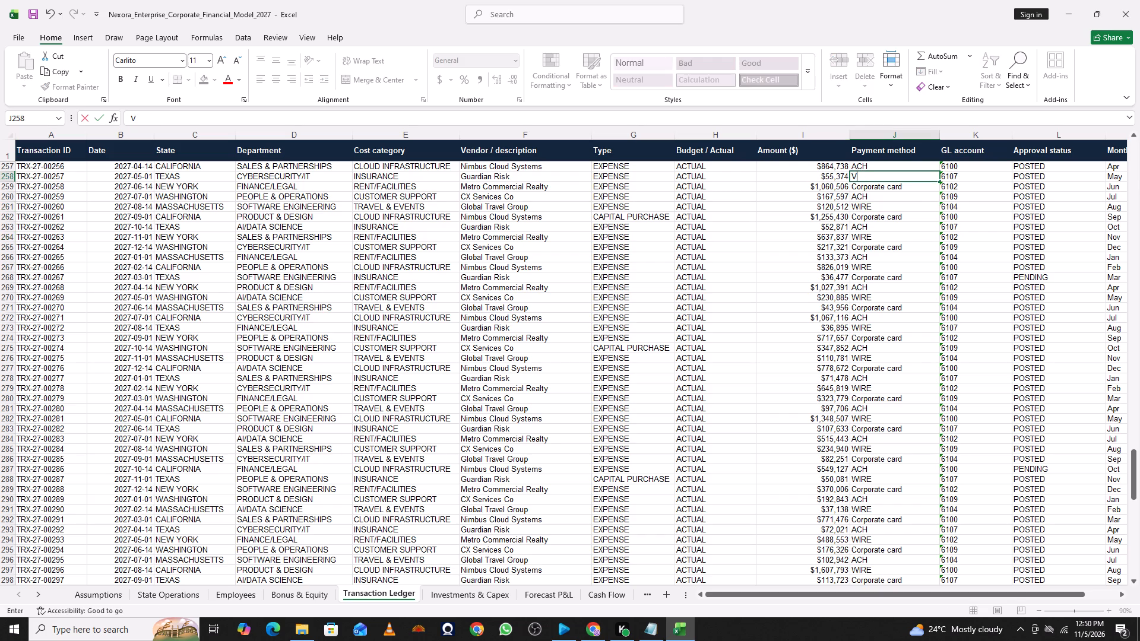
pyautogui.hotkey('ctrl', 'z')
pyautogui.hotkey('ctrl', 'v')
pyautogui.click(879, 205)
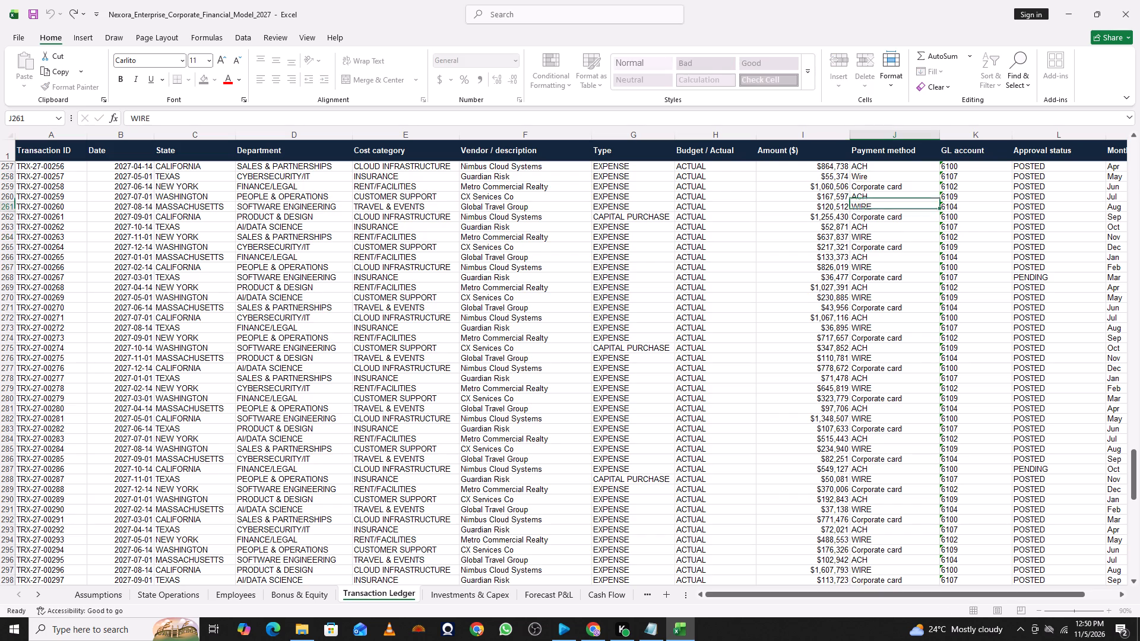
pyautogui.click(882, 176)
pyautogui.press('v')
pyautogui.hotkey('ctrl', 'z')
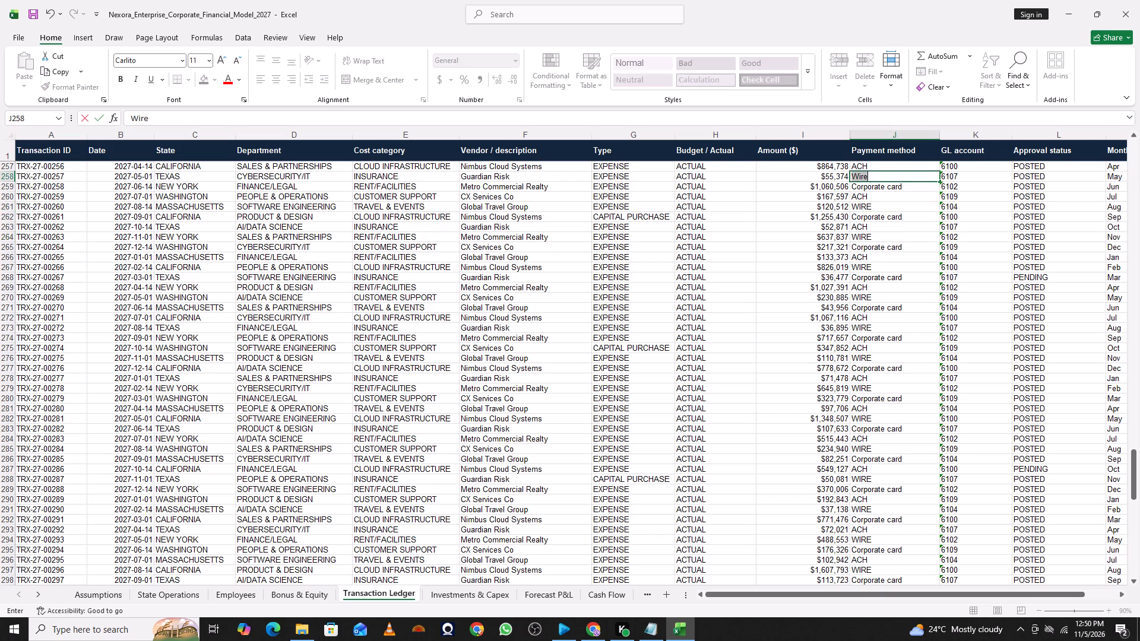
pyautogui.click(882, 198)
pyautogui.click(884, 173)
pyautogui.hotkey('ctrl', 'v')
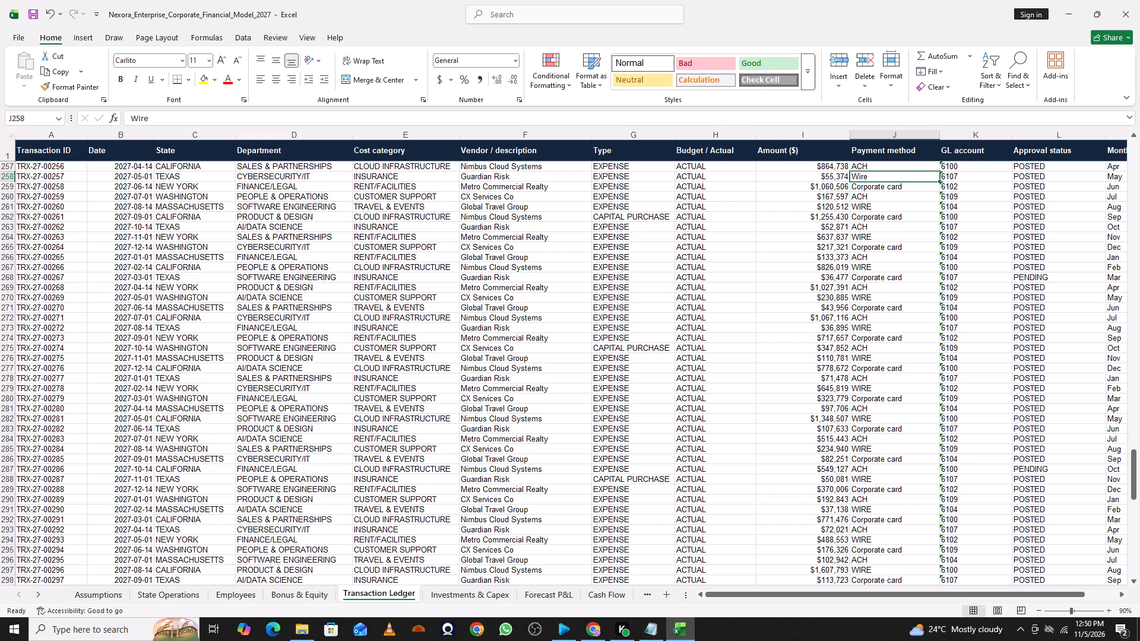
# Copy WIRE from cell J261 and paste it into cells J258, J255, J252 and J249.
pyautogui.scroll(3, 886, 262)
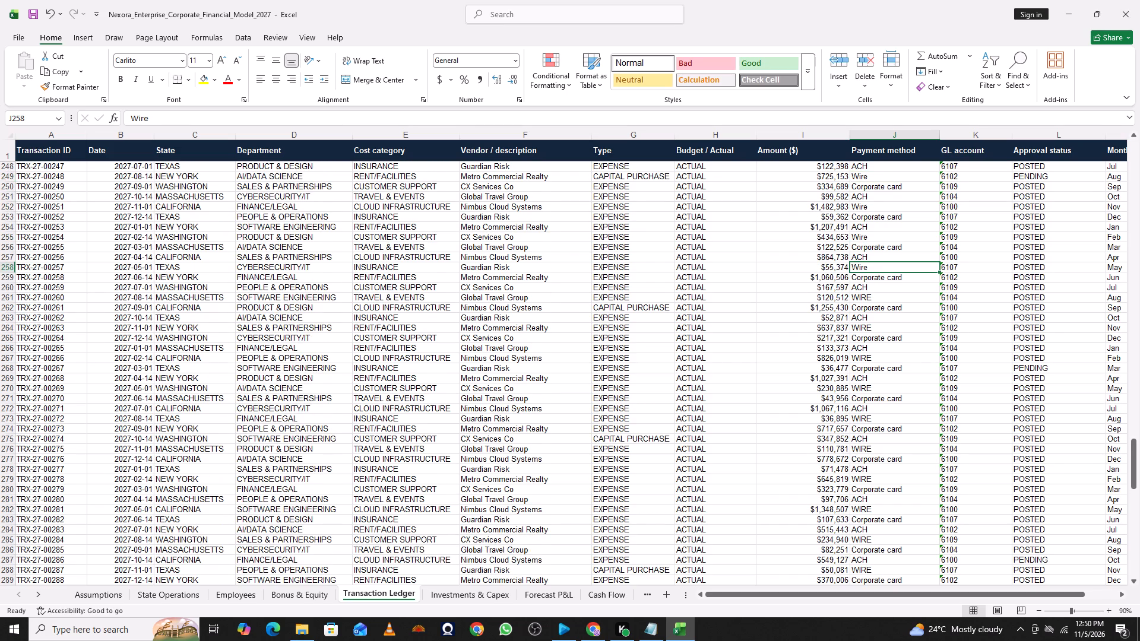
pyautogui.click(876, 297)
pyautogui.hotkey('ctrl', 'c')
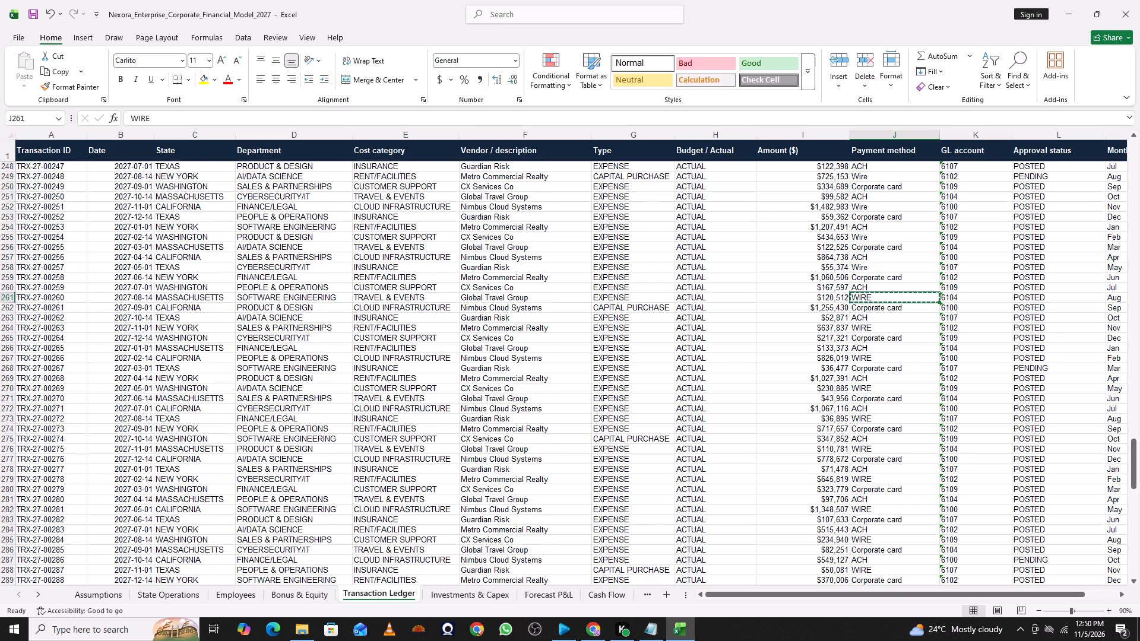
pyautogui.click(879, 269)
pyautogui.hotkey('ctrl', 'v')
pyautogui.click(872, 236)
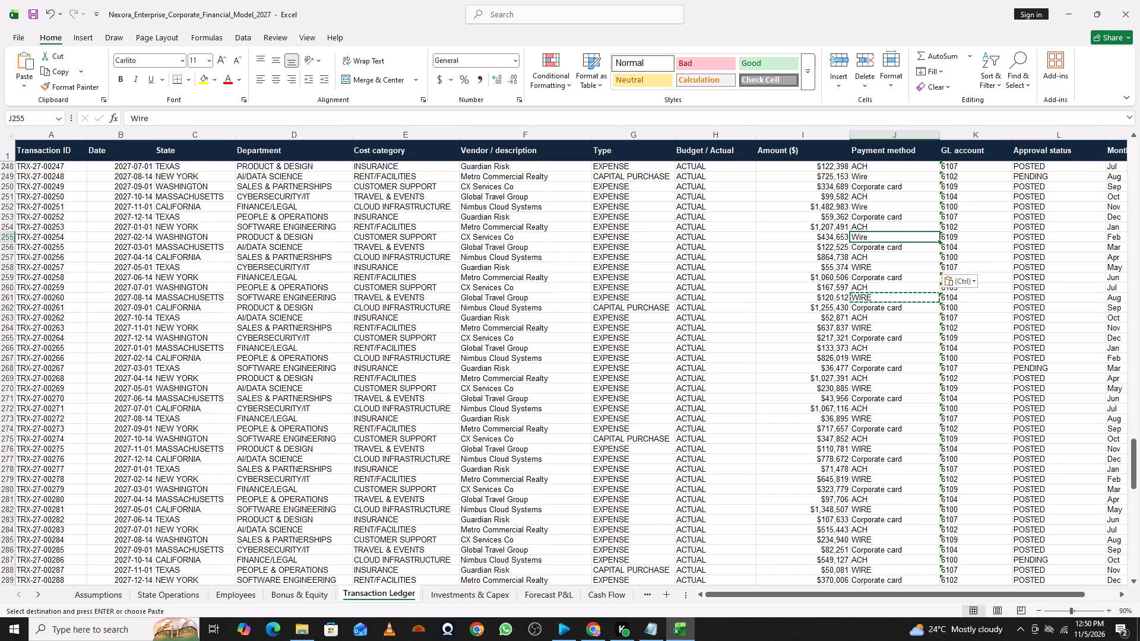
pyautogui.hotkey('ctrl', 'v')
pyautogui.click(870, 207)
pyautogui.hotkey('ctrl', 'v')
pyautogui.click(870, 176)
pyautogui.hotkey('ctrl', 'v')
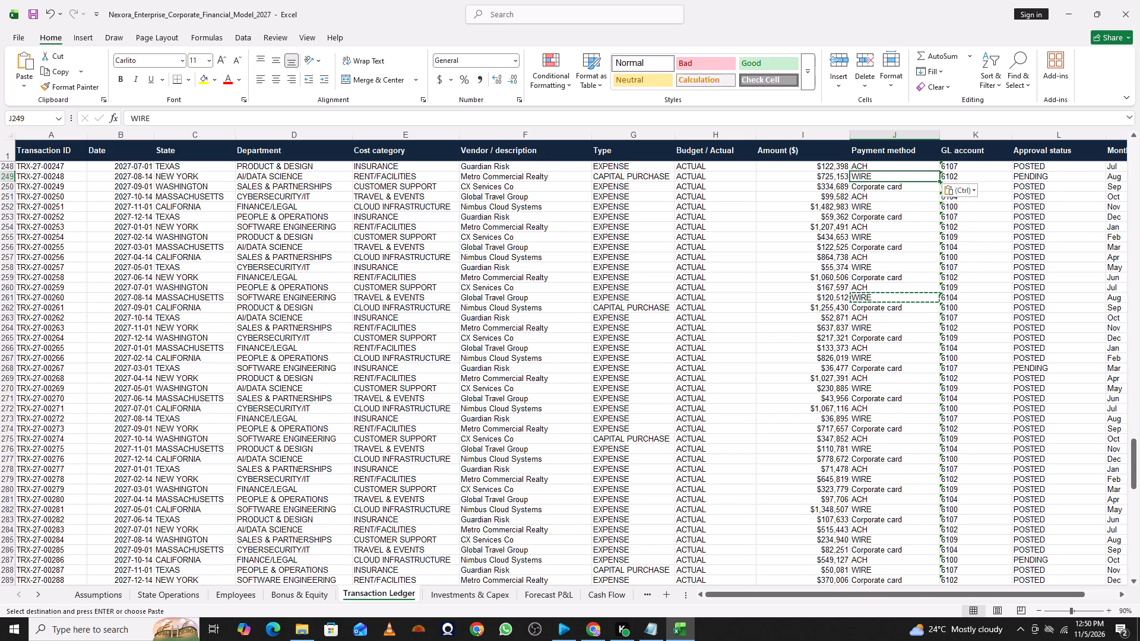
# Paste the uppercase WIRE payment method into cells J246 and J243.
pyautogui.scroll(2, 876, 386)
pyautogui.click(882, 206)
pyautogui.hotkey('ctrl', 'v')
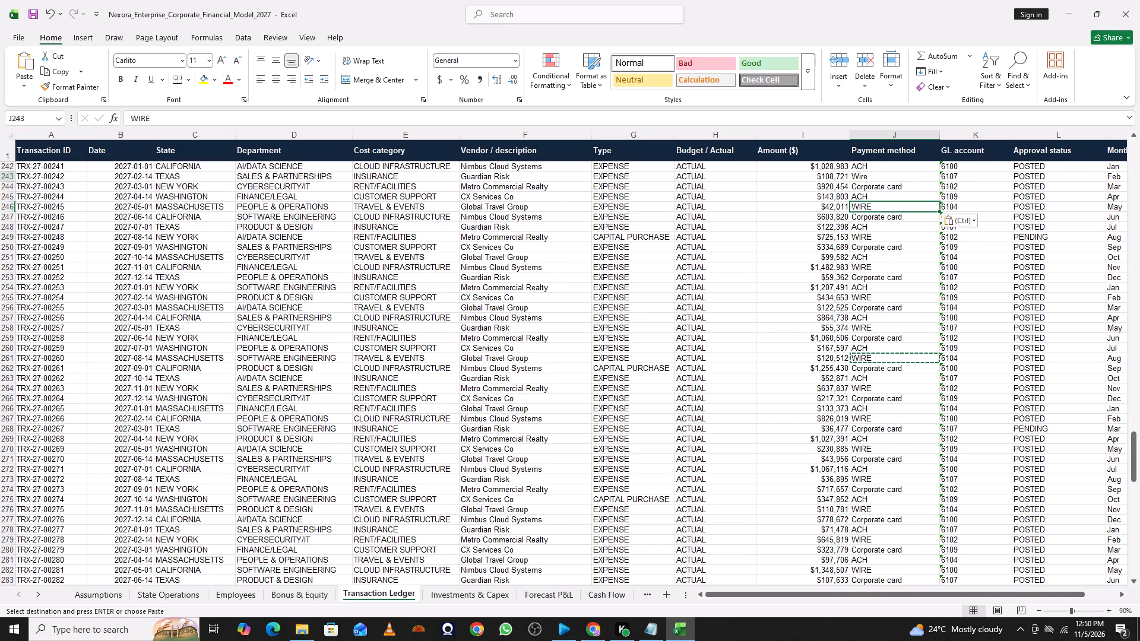
pyautogui.click(882, 179)
pyautogui.hotkey('ctrl', 'v')
# Paste the uppercase WIRE payment method into cells J345 and J342.
pyautogui.scroll(3, 889, 287)
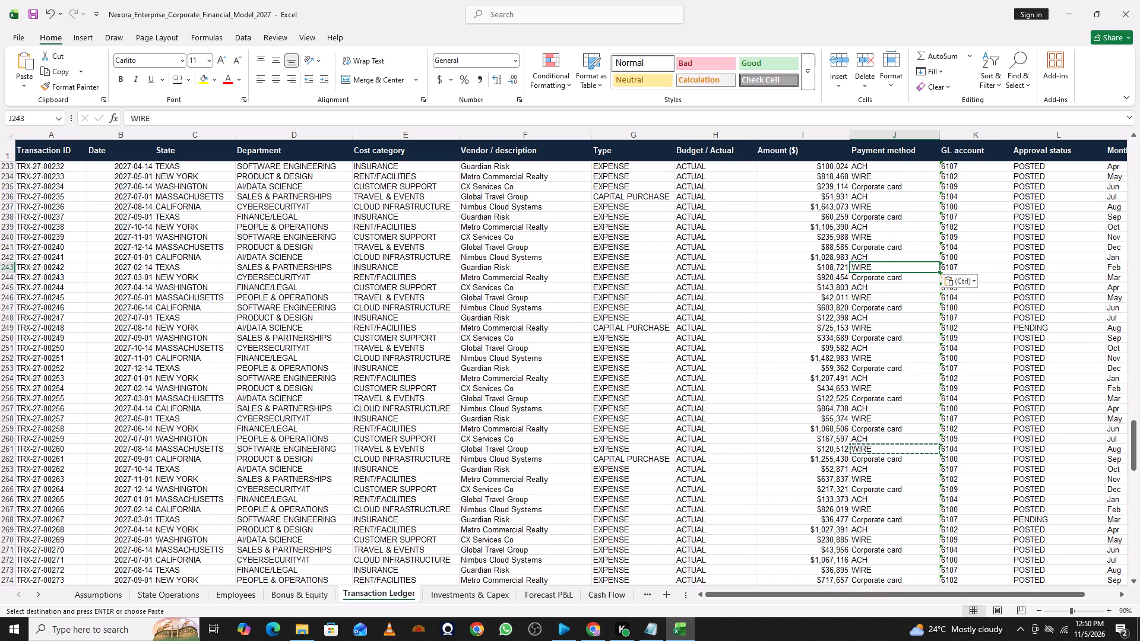
pyautogui.scroll(-3, 898, 398)
pyautogui.scroll(1, 900, 418)
pyautogui.scroll(-10, 900, 436)
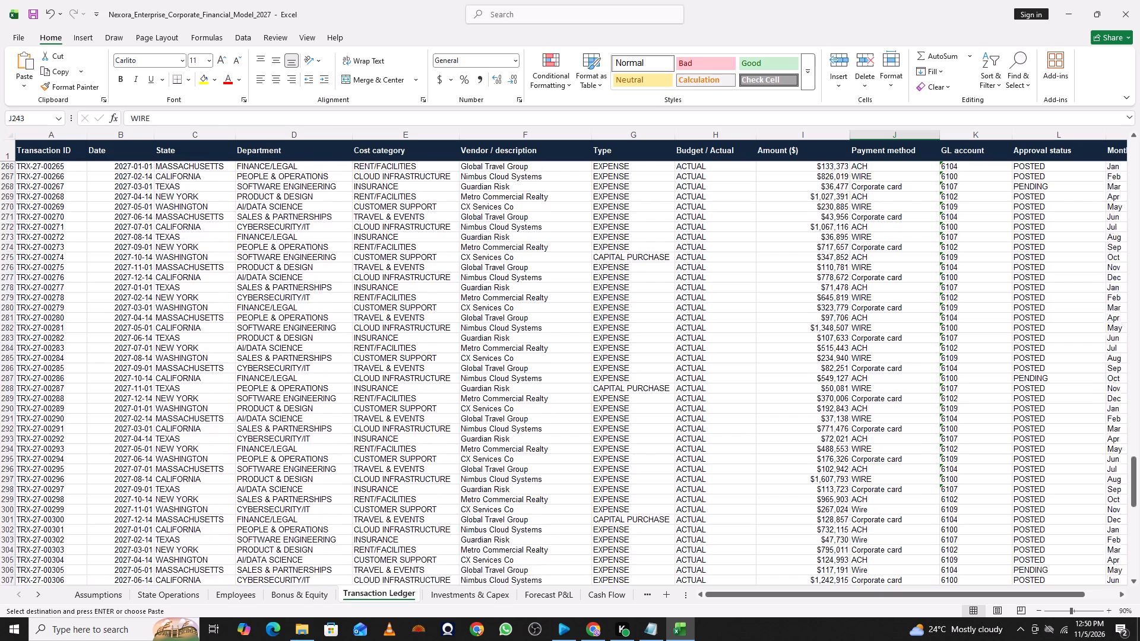
pyautogui.scroll(-12, 894, 477)
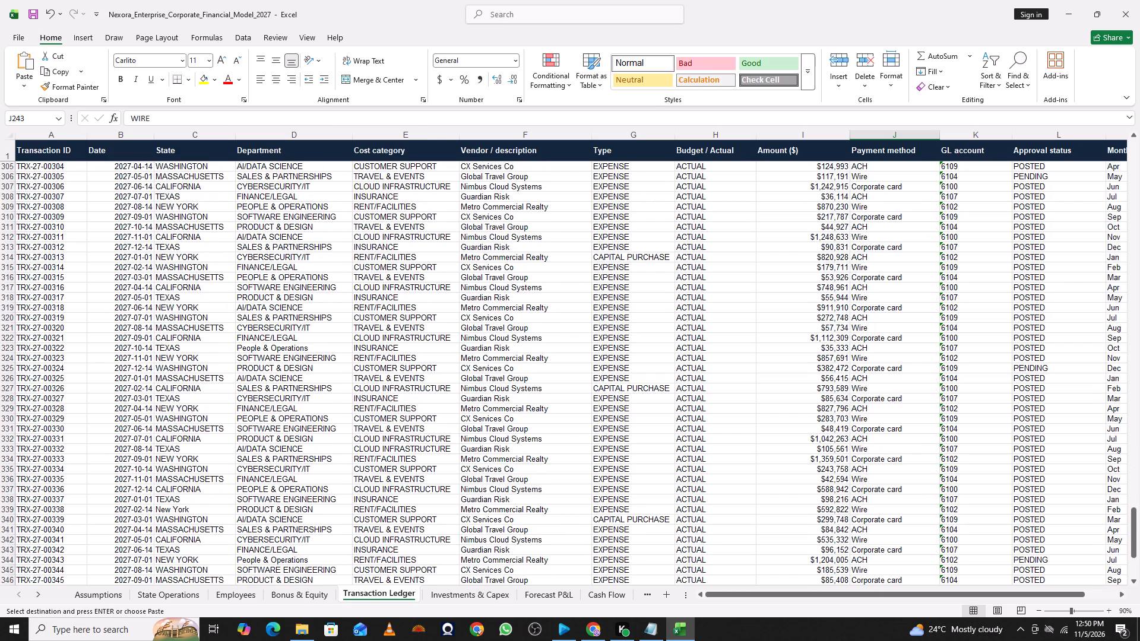
pyautogui.click(885, 569)
pyautogui.hotkey('ctrl', 'v')
pyautogui.click(880, 538)
pyautogui.hotkey('ctrl', 'v')
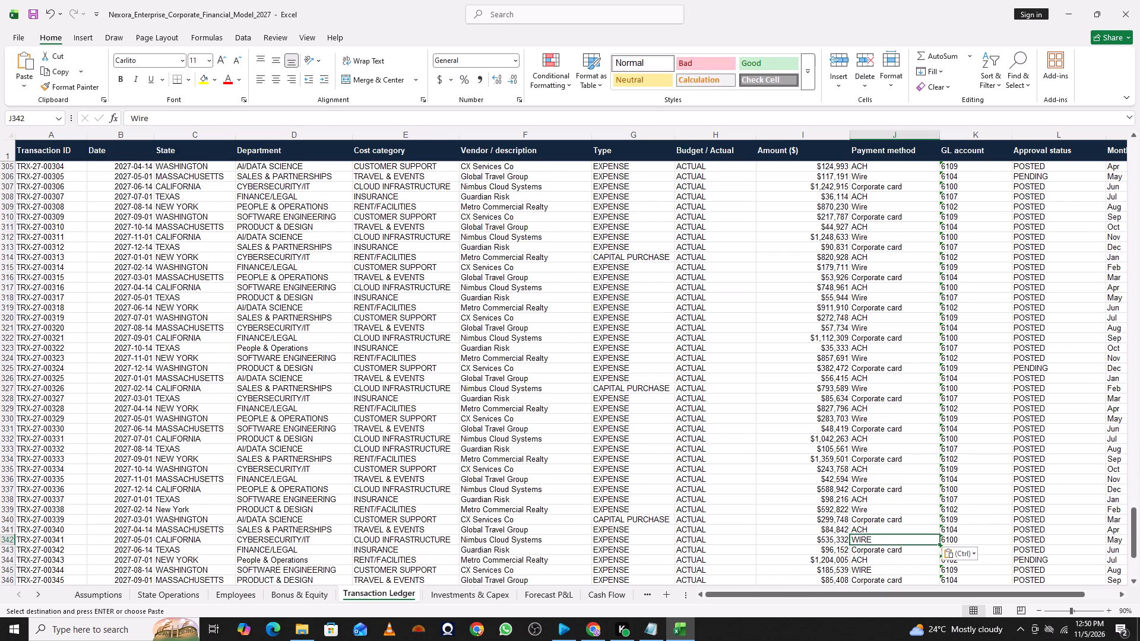
# Paste the uppercase WIRE payment method into cells J339, J336 and J333.
pyautogui.click(878, 509)
pyautogui.hotkey('ctrl', 'v')
pyautogui.click(876, 478)
pyautogui.hotkey('ctrl', 'v')
pyautogui.click(875, 446)
pyautogui.hotkey('ctrl', 'v')
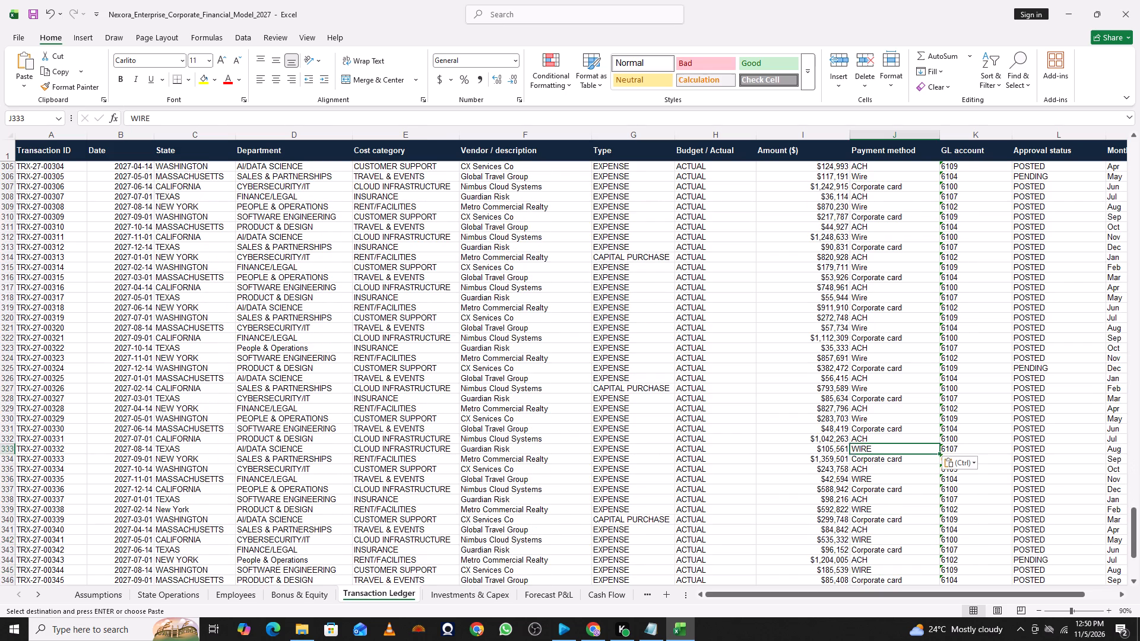
# Paste the uppercase WIRE payment method into cells J330, J327, J324, J321 and J318.
pyautogui.click(872, 417)
pyautogui.hotkey('ctrl', 'v')
pyautogui.click(870, 391)
pyautogui.hotkey('ctrl', 'v')
pyautogui.click(870, 360)
pyautogui.hotkey('ctrl', 'v')
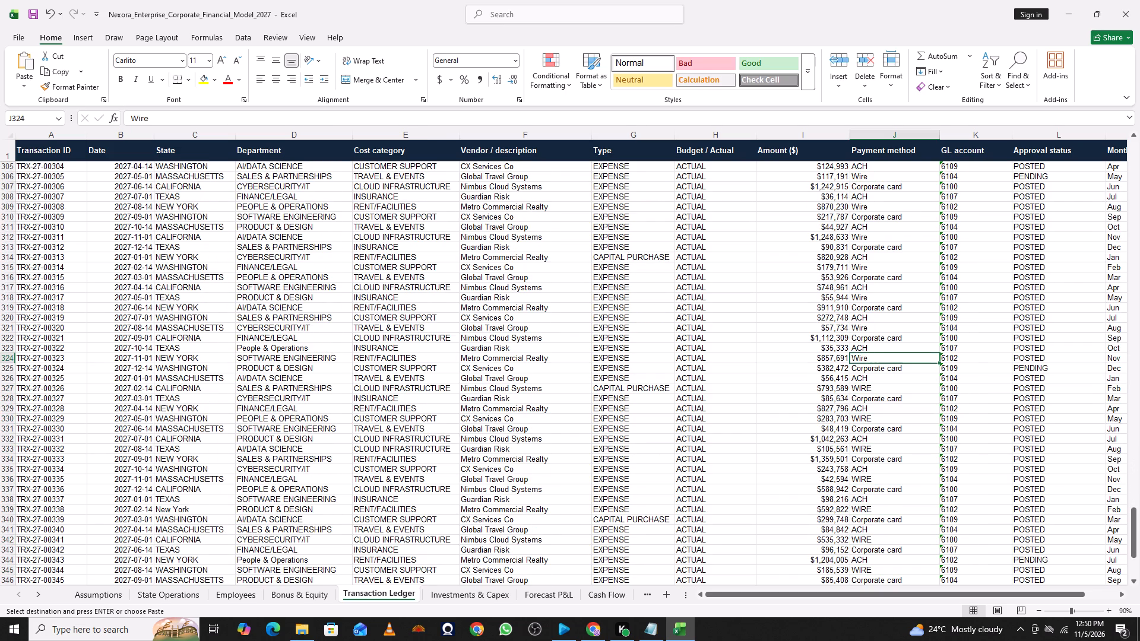
pyautogui.click(875, 327)
pyautogui.hotkey('ctrl', 'v')
pyautogui.click(878, 300)
pyautogui.hotkey('ctrl', 'v')
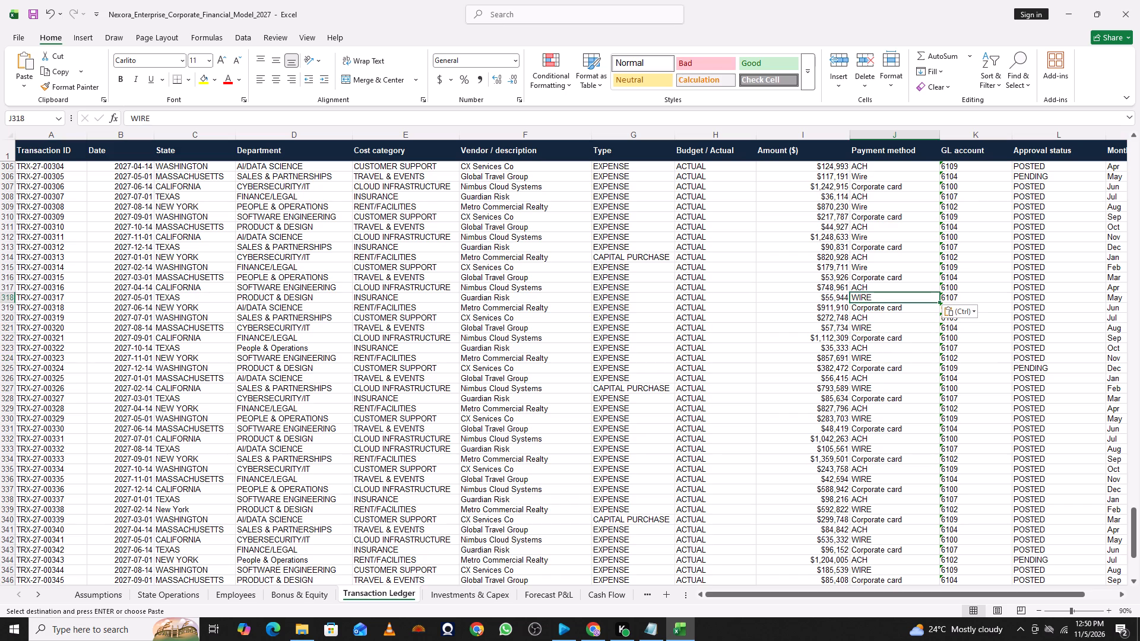
# Paste the uppercase WIRE payment method into cells J315, J312, J309 and J306.
pyautogui.click(876, 268)
pyautogui.hotkey('ctrl', 'v')
pyautogui.click(875, 240)
pyautogui.hotkey('ctrl', 'v')
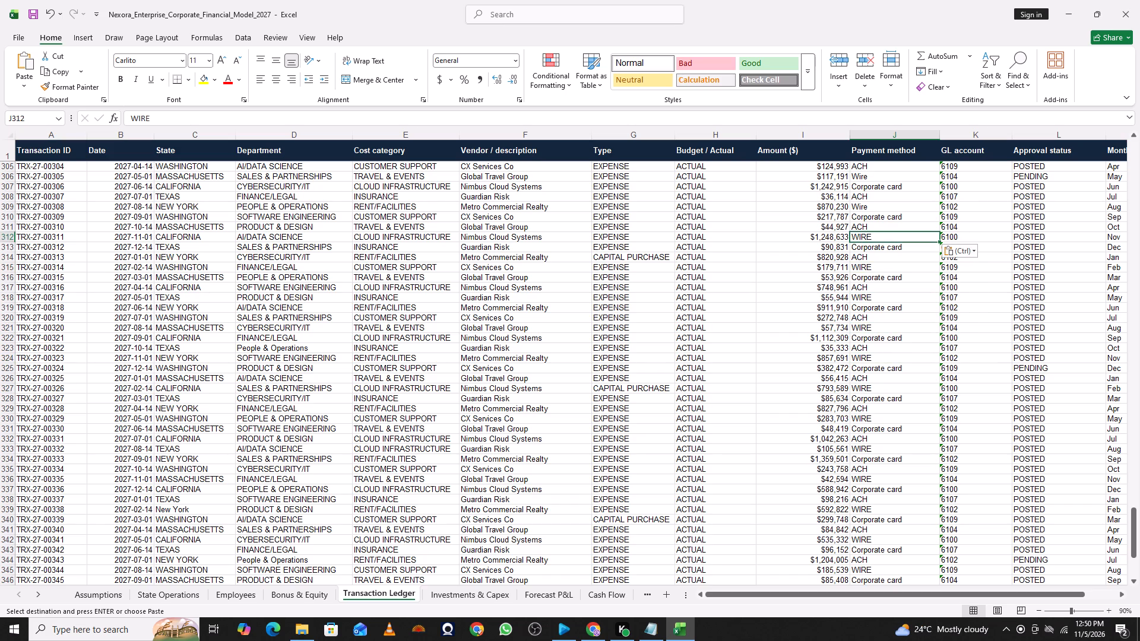
pyautogui.keyDown('ctrl'); pyautogui.click(877, 207); pyautogui.keyUp('ctrl')
pyautogui.hotkey('ctrl', 'v')
pyautogui.click(881, 177)
pyautogui.hotkey('ctrl', 'v')
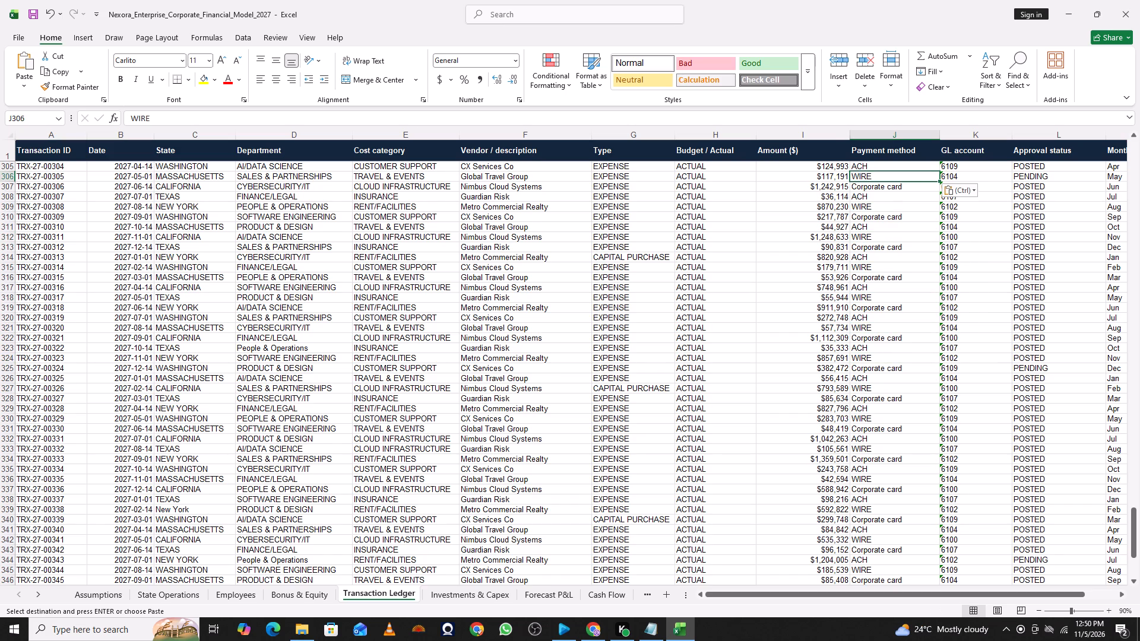
# Paste the uppercase WIRE payment method into cells J300 and J303.
pyautogui.scroll(3, 891, 288)
pyautogui.click(875, 208)
pyautogui.hotkey('ctrl', 'v')
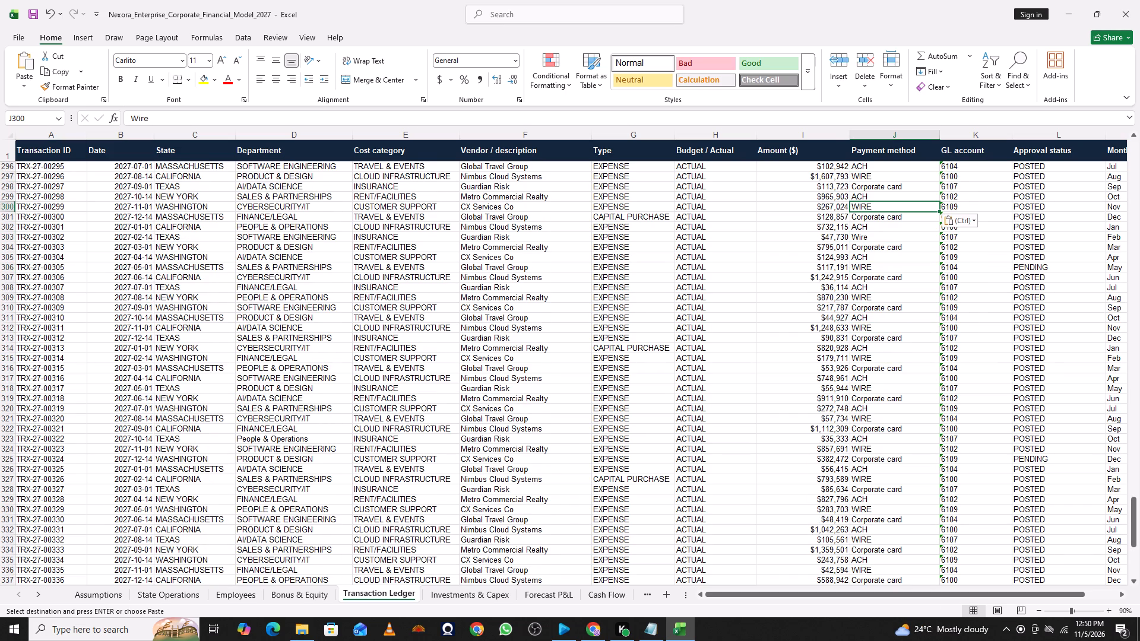
pyautogui.click(876, 236)
pyautogui.hotkey('ctrl', 'v')
# Paste the uppercase WIRE payment method into cells J360, J357, J354, J351 and J348.
pyautogui.scroll(-4, 900, 490)
pyautogui.scroll(1, 901, 504)
pyautogui.scroll(-2, 901, 505)
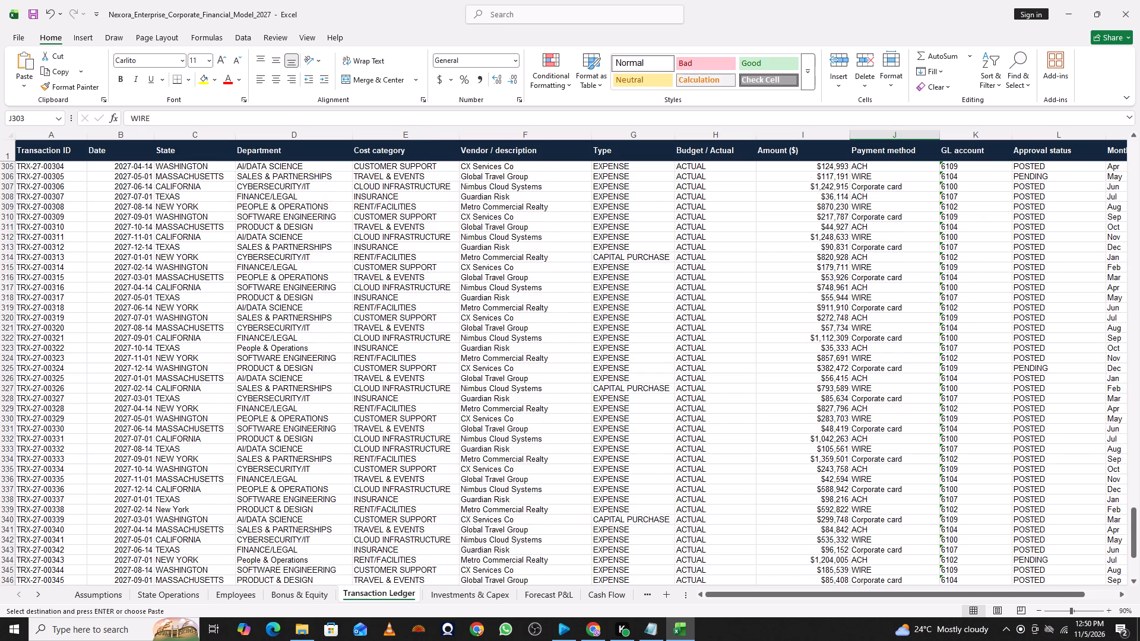
pyautogui.scroll(-3, 901, 506)
pyautogui.click(881, 570)
pyautogui.hotkey('ctrl', 'v')
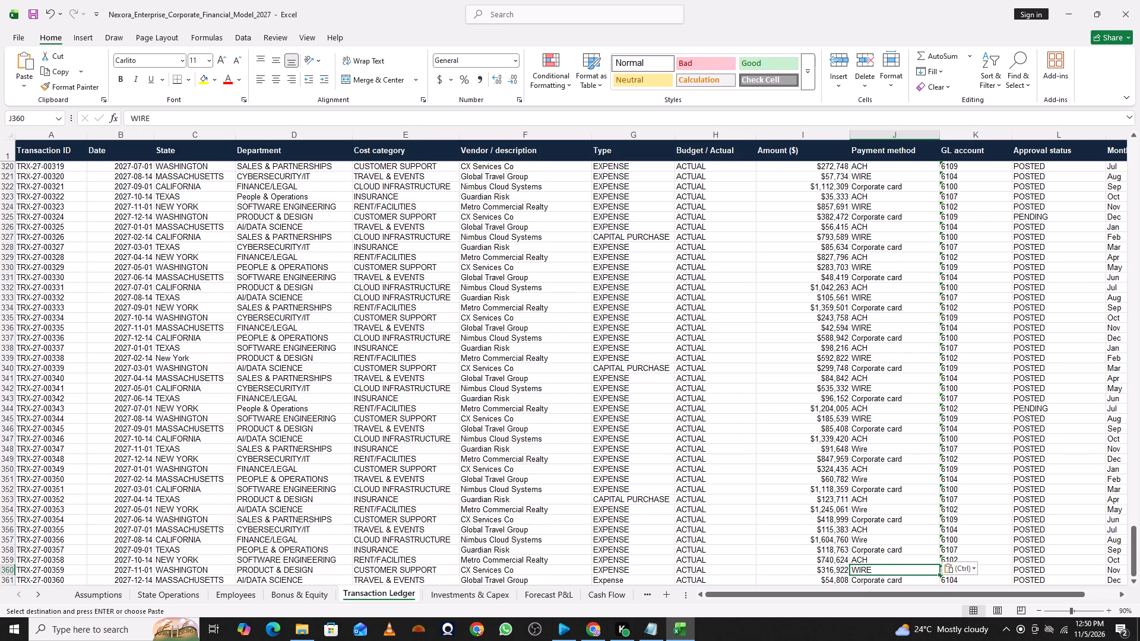
pyautogui.click(876, 538)
pyautogui.hotkey('ctrl', 'v')
pyautogui.click(878, 511)
pyautogui.hotkey('ctrl', 'v')
pyautogui.keyDown('ctrl'); pyautogui.click(876, 483); pyautogui.keyUp('ctrl')
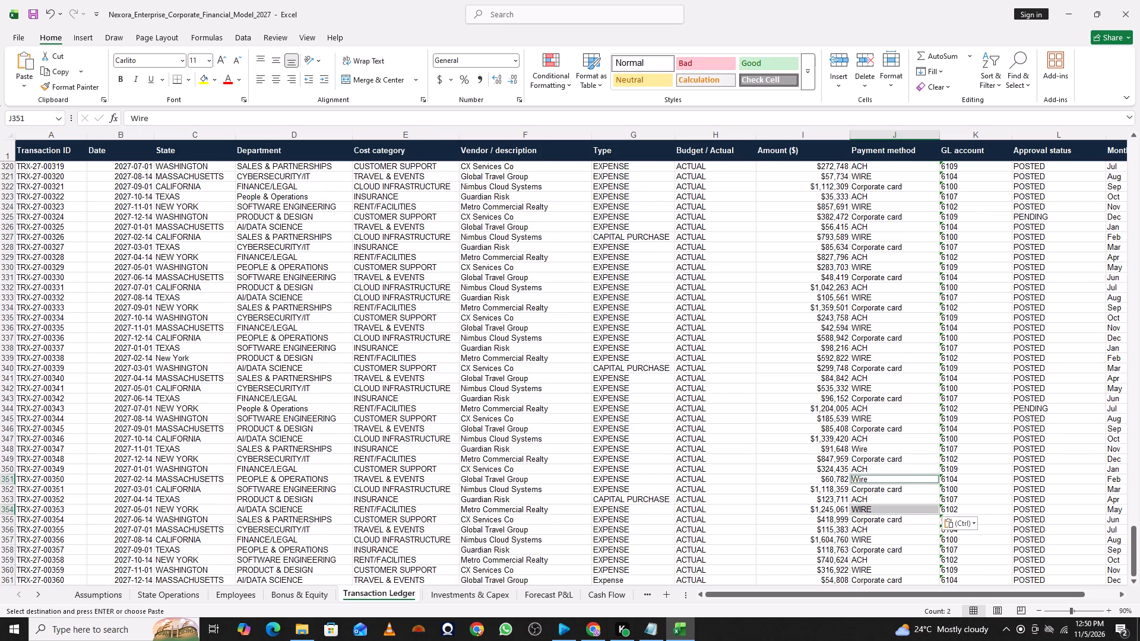
pyautogui.hotkey('ctrl', 'v')
pyautogui.click(872, 447)
pyautogui.hotkey('ctrl', 'v')
# Replace the payment method in cell J361 with CORPORATE CARD and copy that text.
pyautogui.scroll(-5, 878, 485)
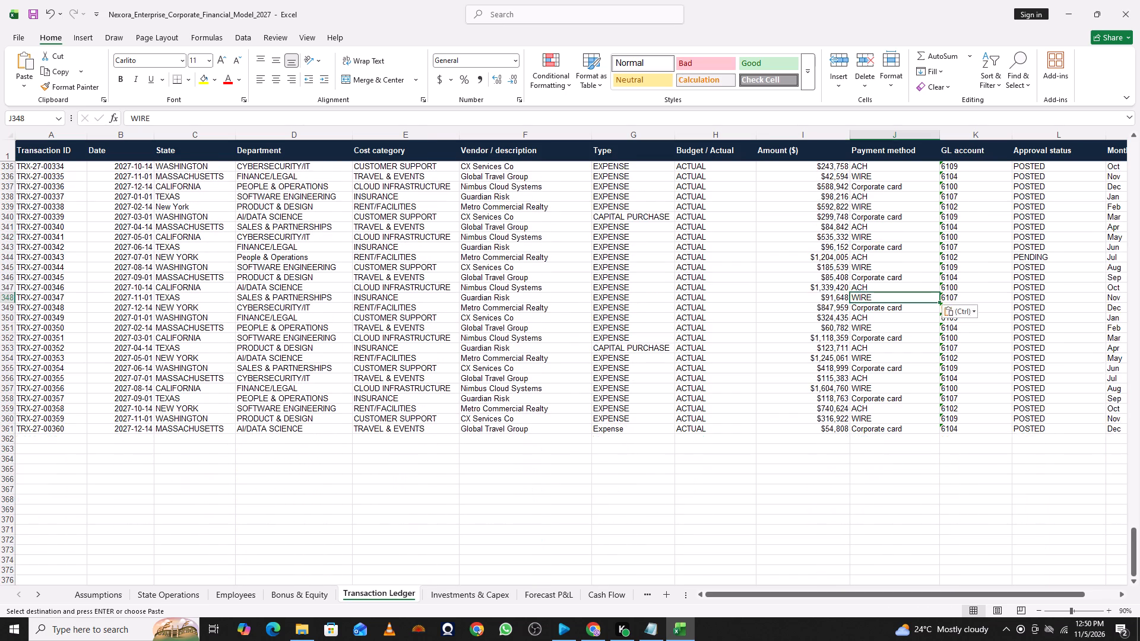
pyautogui.scroll(-1, 879, 502)
pyautogui.click(876, 399)
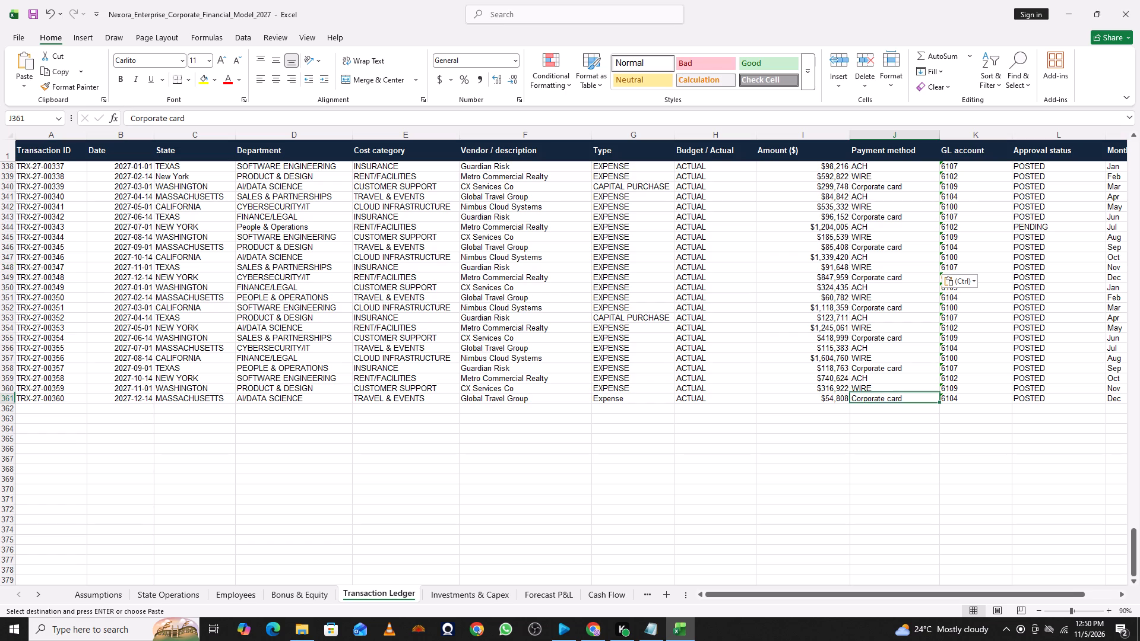
pyautogui.write('CORPO')
pyautogui.write('RATE CARD')
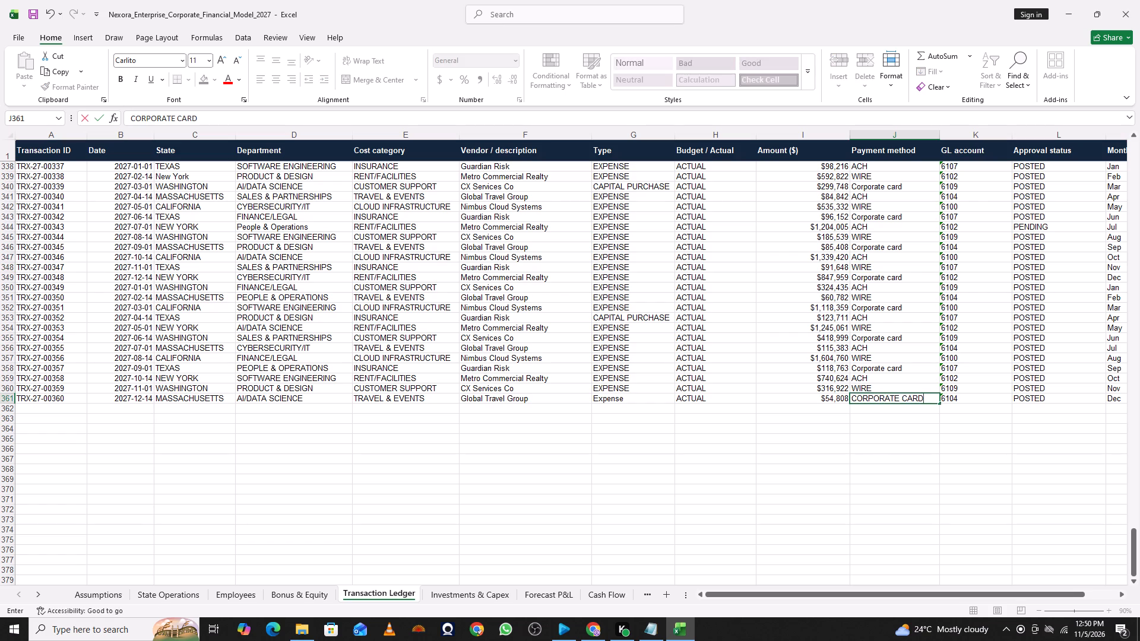
pyautogui.moveTo(923, 398); pyautogui.dragTo(848, 412)
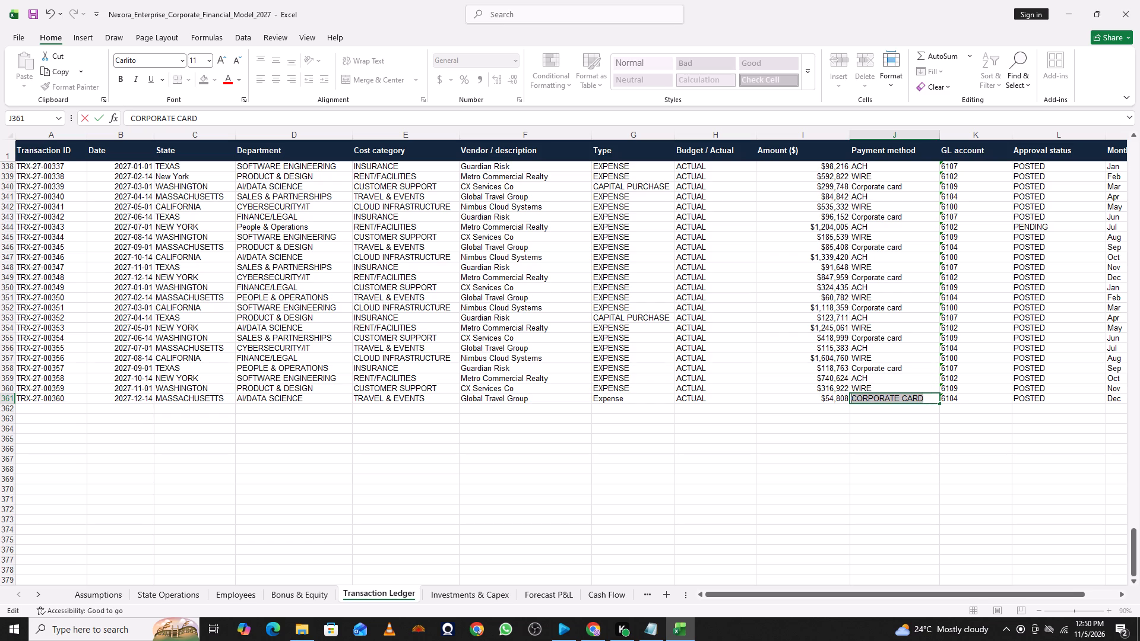
pyautogui.hotkey('ctrl', 'c')
# Paste CORPORATE CARD into payment method cells J358, J355, J352, J349 and J346.
pyautogui.click(876, 366)
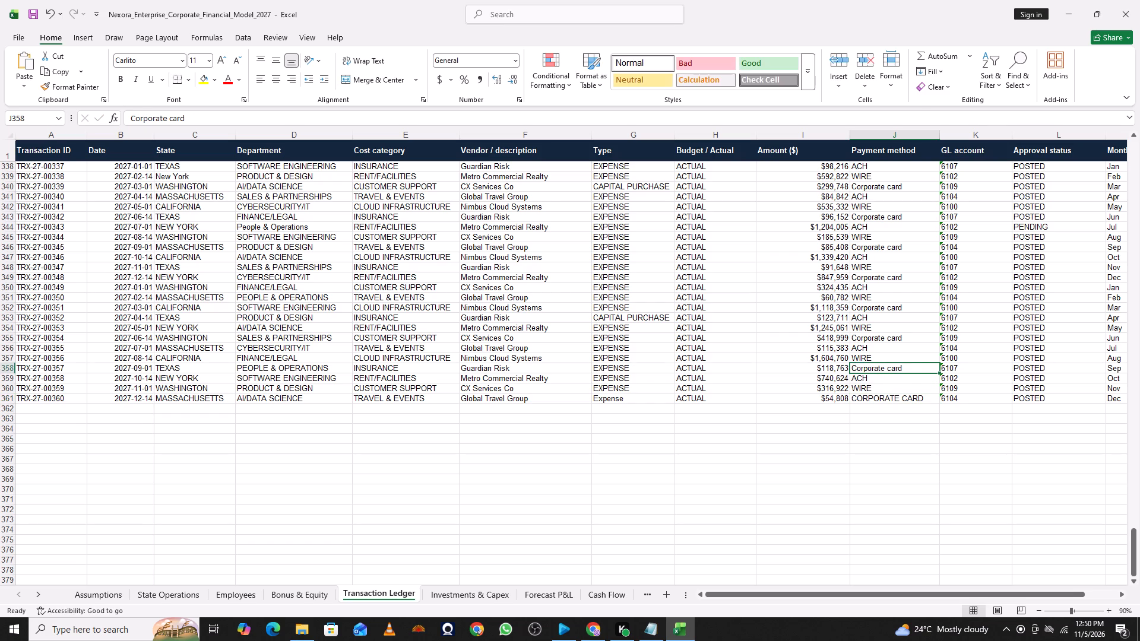
pyautogui.hotkey('ctrl', 'v')
pyautogui.click(892, 340)
pyautogui.hotkey('ctrl', 'v')
pyautogui.click(898, 307)
pyautogui.hotkey('ctrl', 'v')
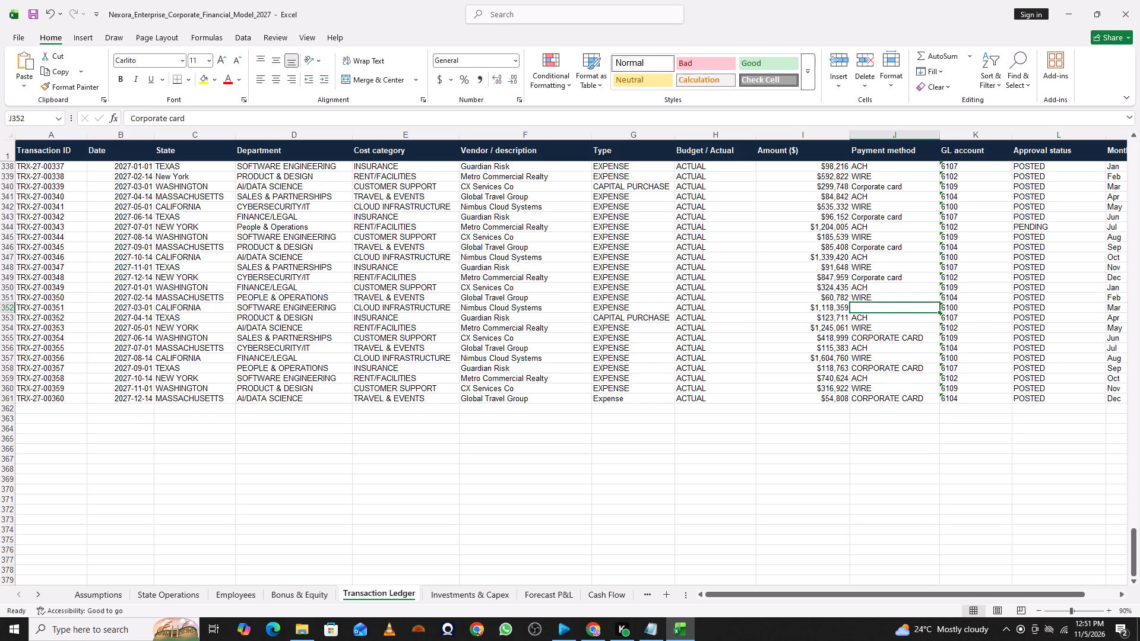
pyautogui.click(900, 277)
pyautogui.hotkey('ctrl', 'v')
pyautogui.click(899, 245)
pyautogui.hotkey('ctrl', 'v')
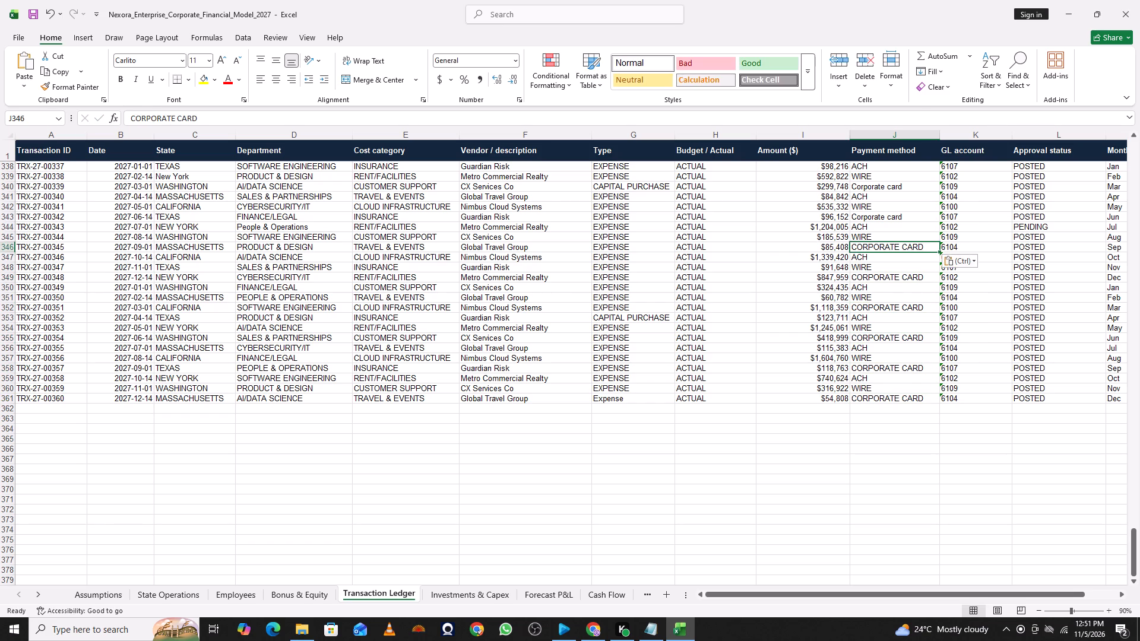
# Paste CORPORATE CARD into payment method cells J343 and J340.
pyautogui.click(901, 217)
pyautogui.hotkey('ctrl', 'v')
pyautogui.click(903, 187)
pyautogui.press('v')
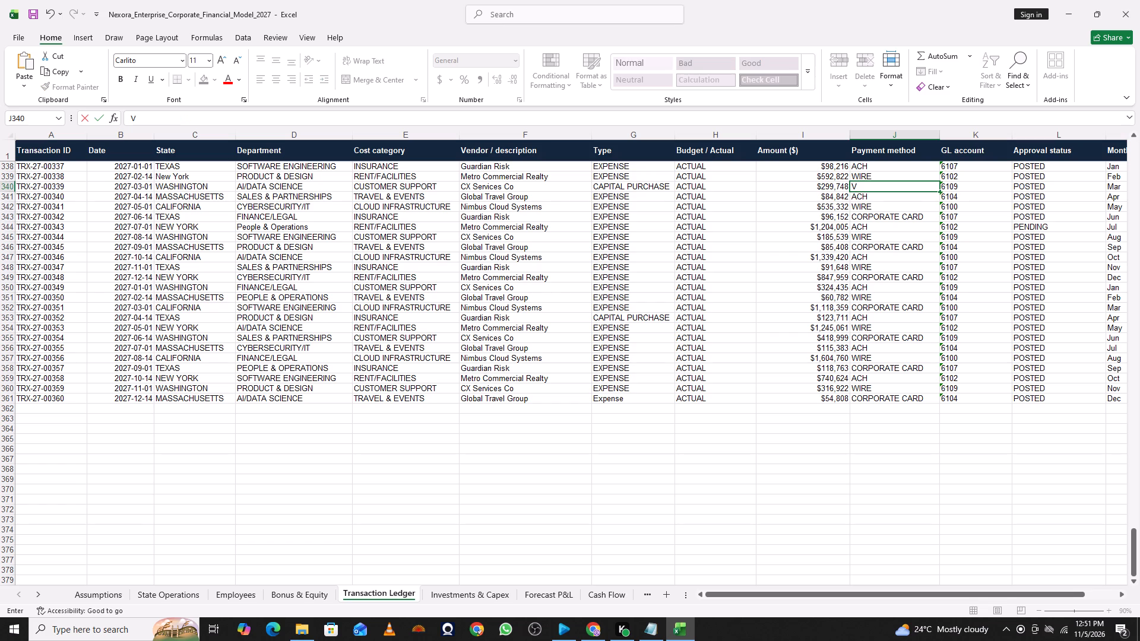
pyautogui.click(894, 309)
pyautogui.click(889, 191)
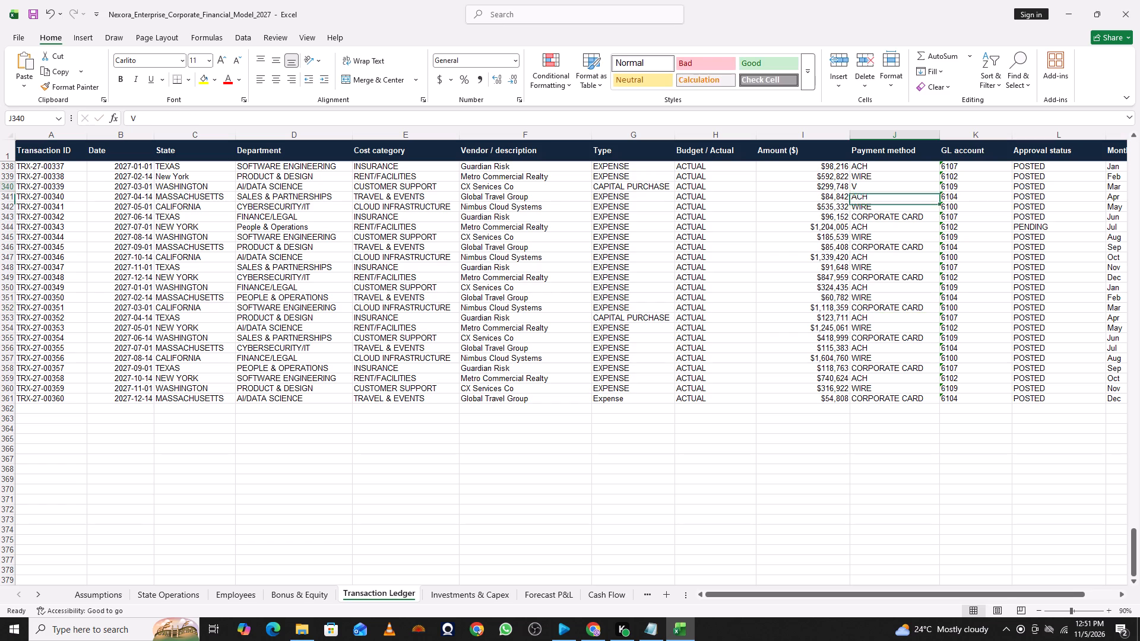
pyautogui.hotkey('ctrl', 'v')
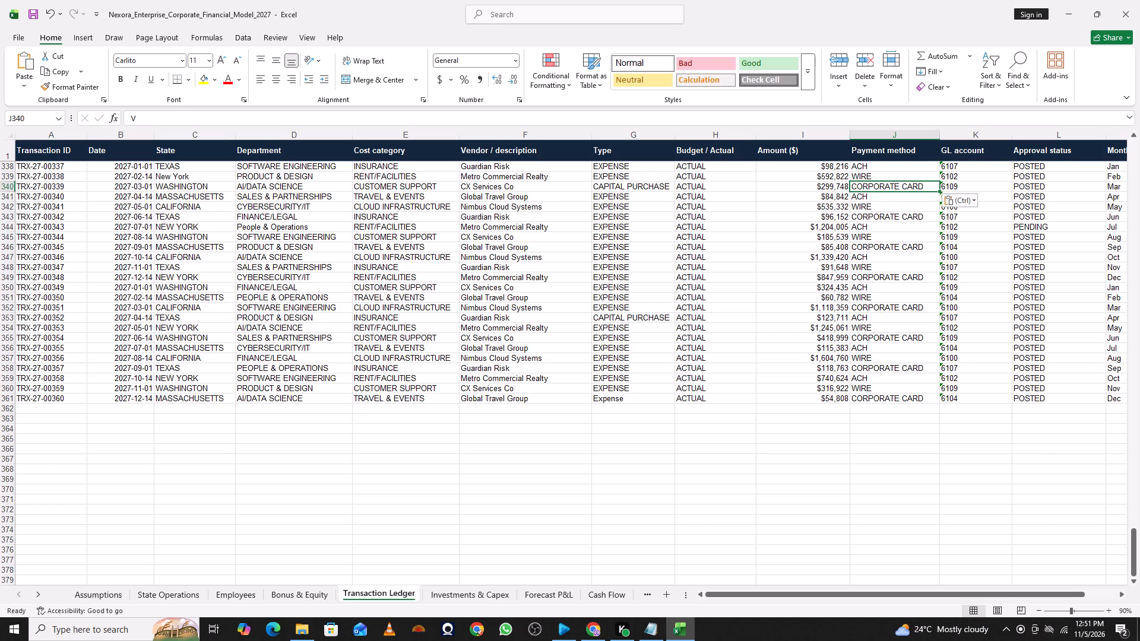
# Paste CORPORATE CARD into payment method cells J337, J334 and J331.
pyautogui.scroll(6, 942, 509)
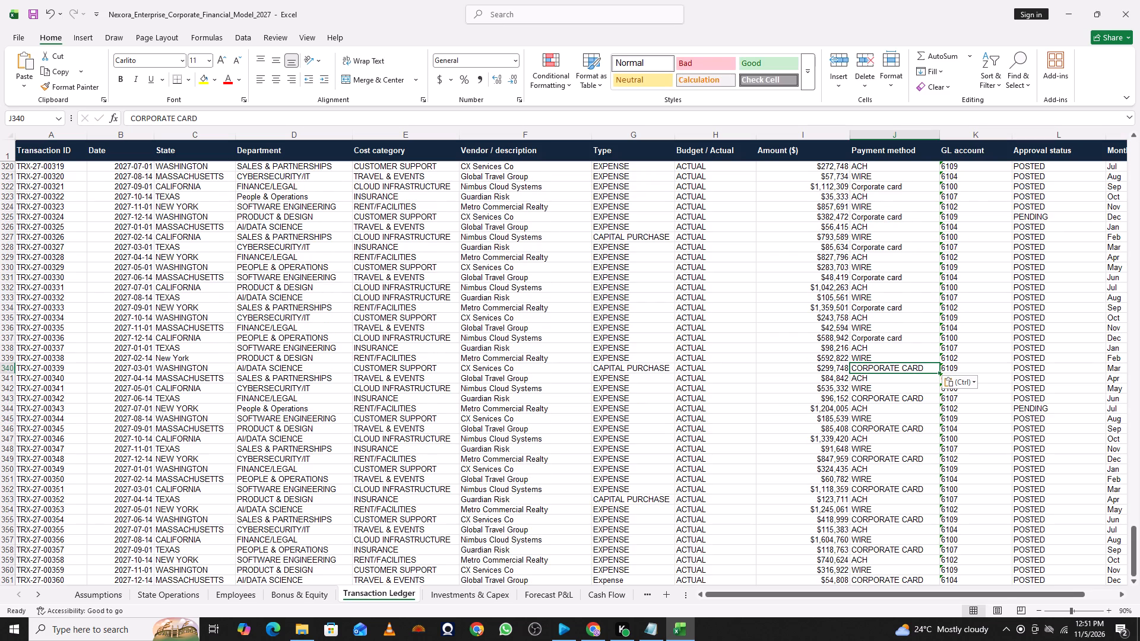
pyautogui.click(894, 335)
pyautogui.hotkey('ctrl', 'v')
pyautogui.click(889, 312)
pyautogui.hotkey('ctrl', 'v')
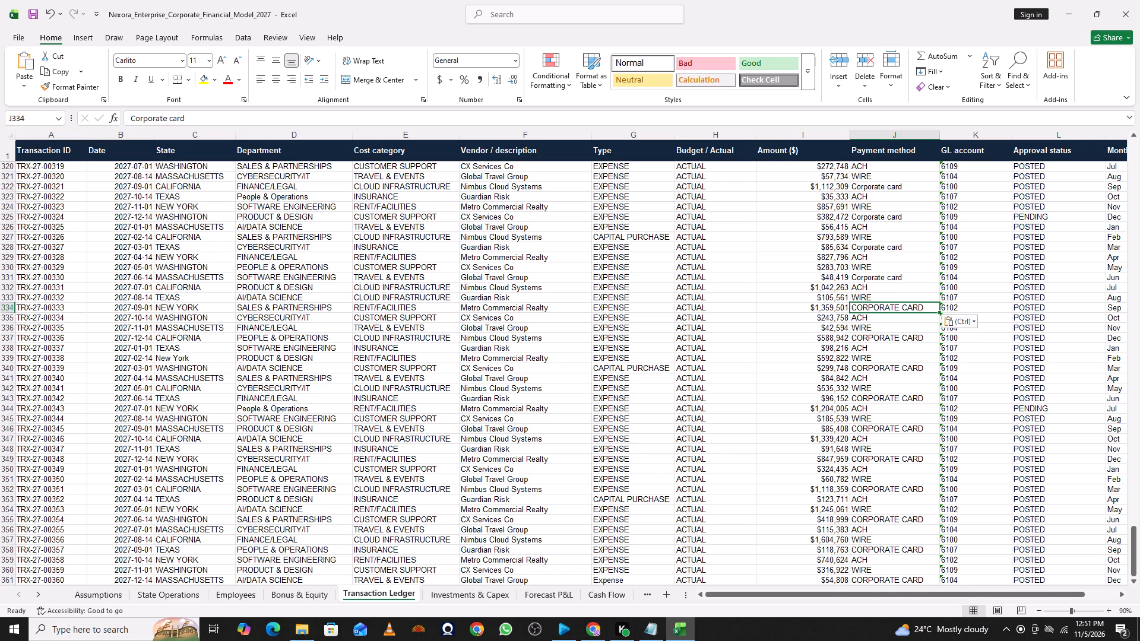
pyautogui.click(893, 281)
pyautogui.hotkey('ctrl', 'v')
# Paste CORPORATE CARD into payment method cells J325, J328 and J322.
pyautogui.click(894, 244)
pyautogui.press('v')
pyautogui.click(894, 216)
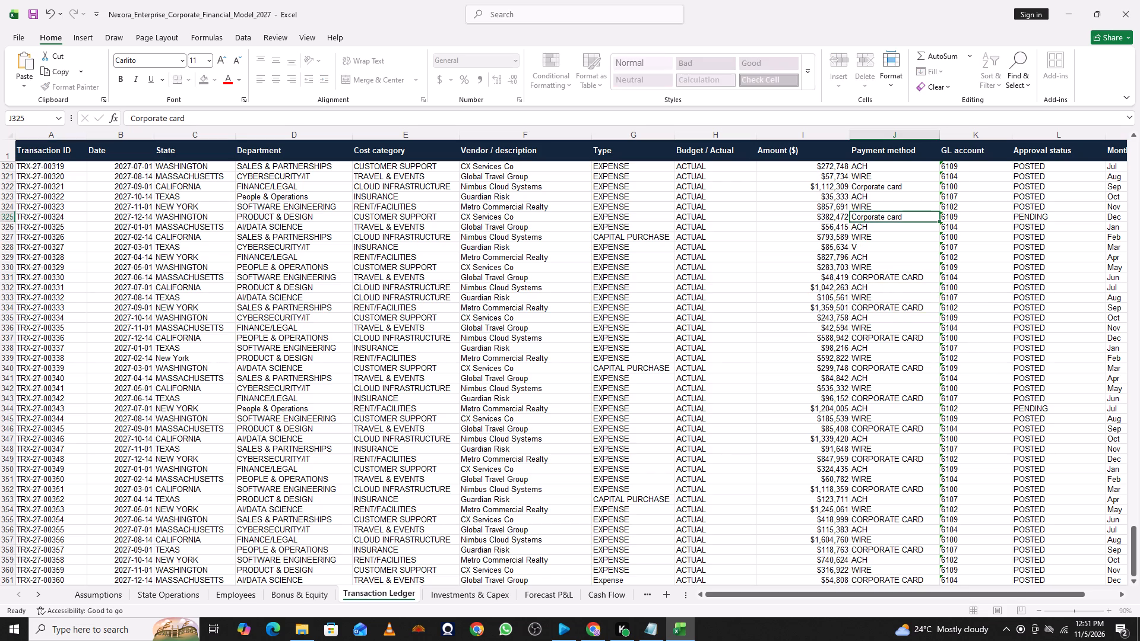
pyautogui.hotkey('ctrl', 'v')
pyautogui.keyDown('ctrl'); pyautogui.click(890, 246); pyautogui.keyUp('ctrl')
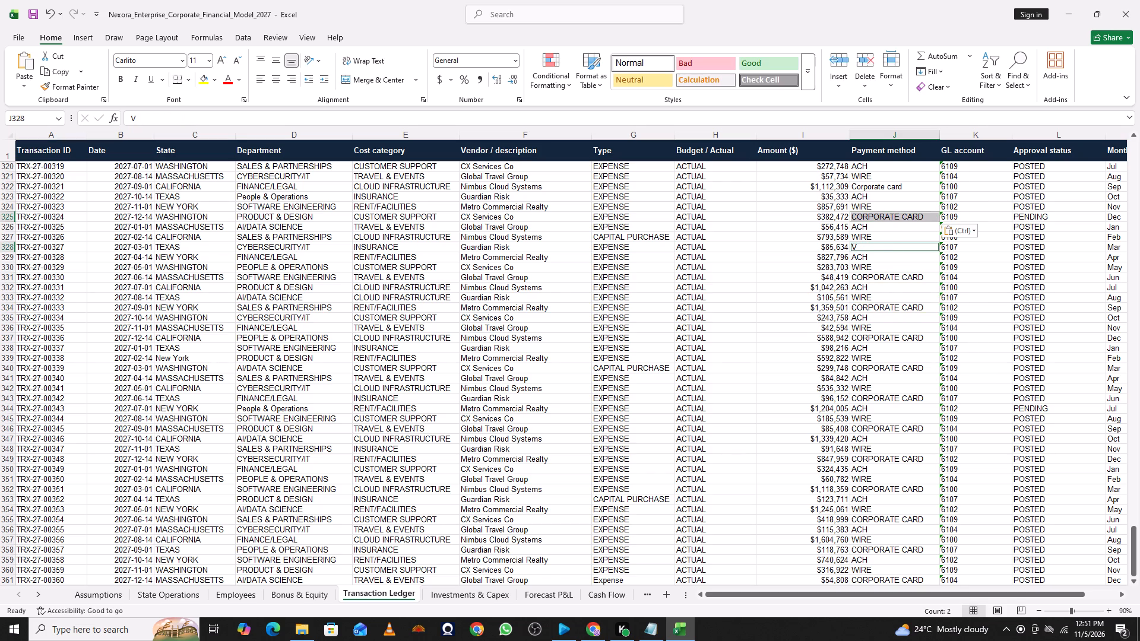
pyautogui.hotkey('ctrl', 'v')
pyautogui.click(658, 339)
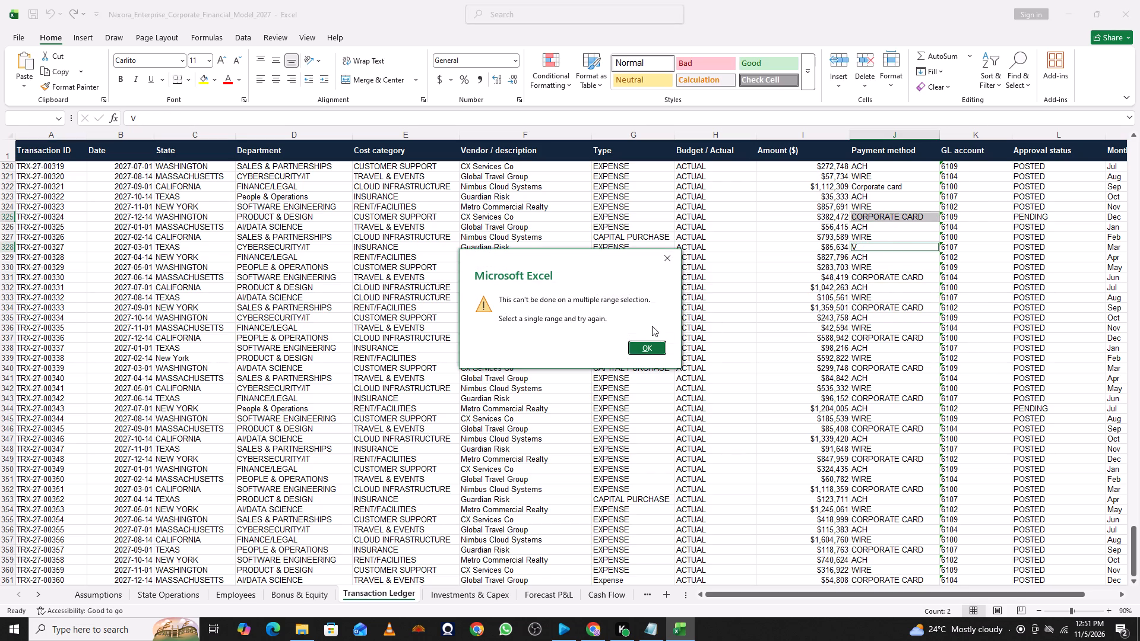
pyautogui.click(649, 341)
pyautogui.click(869, 247)
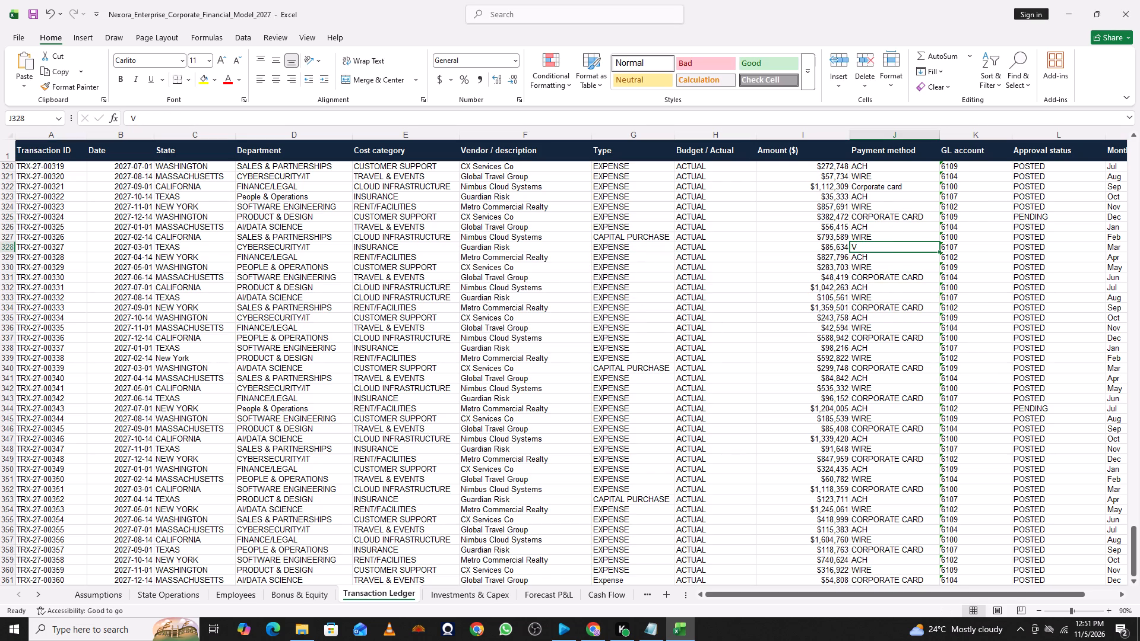
pyautogui.hotkey('ctrl', 'v')
pyautogui.click(886, 188)
pyautogui.hotkey('ctrl', 'v')
# Paste CORPORATE CARD into payment method cells J310, J307, J304, J301 and J298.
pyautogui.scroll(8, 914, 338)
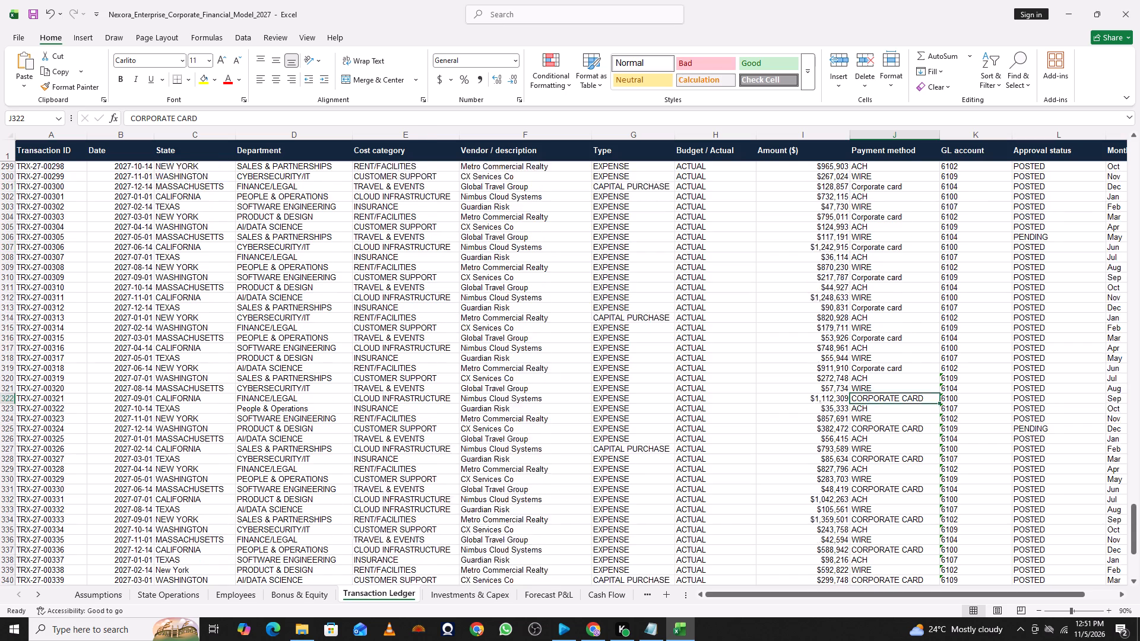
pyautogui.click(903, 310)
pyautogui.hotkey('ctrl', 'v')
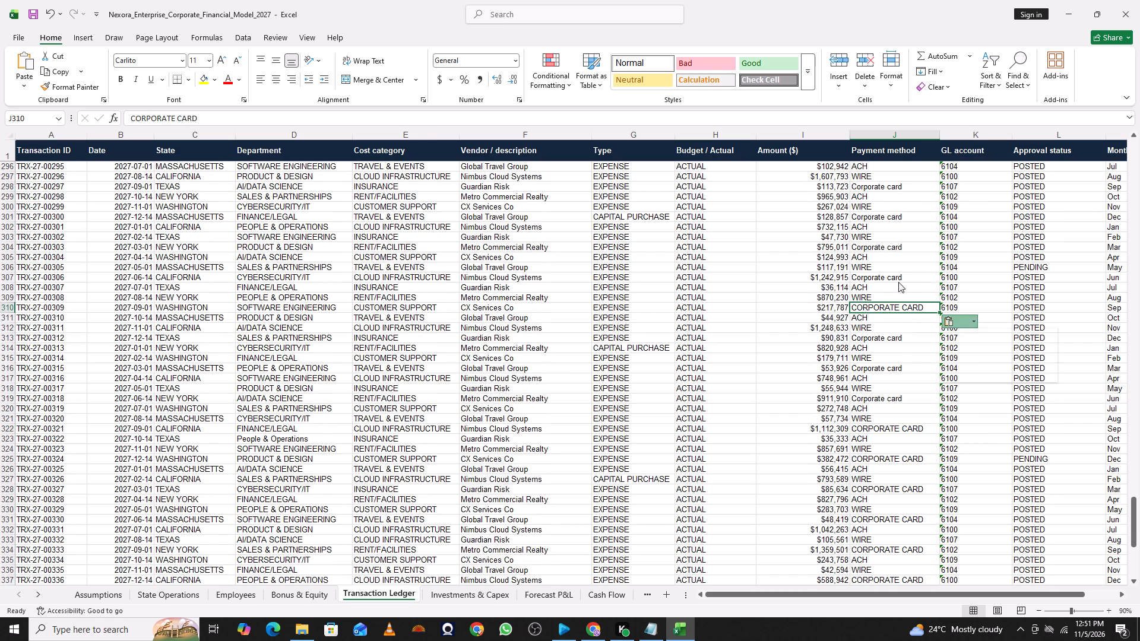
pyautogui.click(898, 281)
pyautogui.click(898, 277)
pyautogui.click(898, 277)
pyautogui.hotkey('ctrl', 'v')
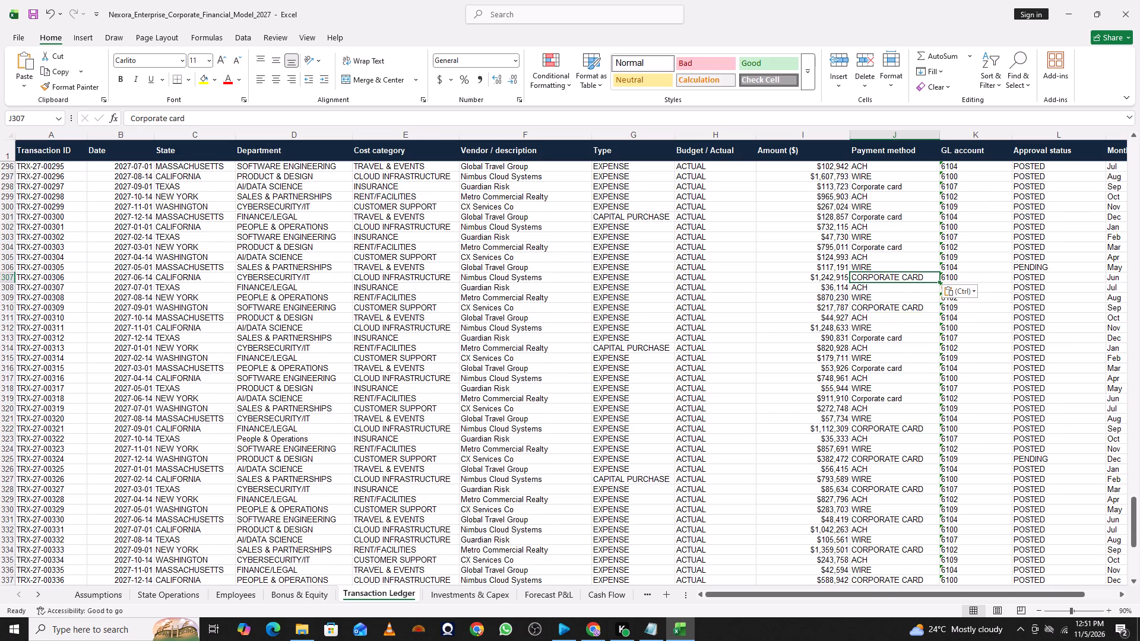
pyautogui.click(897, 247)
pyautogui.hotkey('ctrl', 'v')
pyautogui.click(891, 215)
pyautogui.hotkey('ctrl', 'v')
pyautogui.click(894, 187)
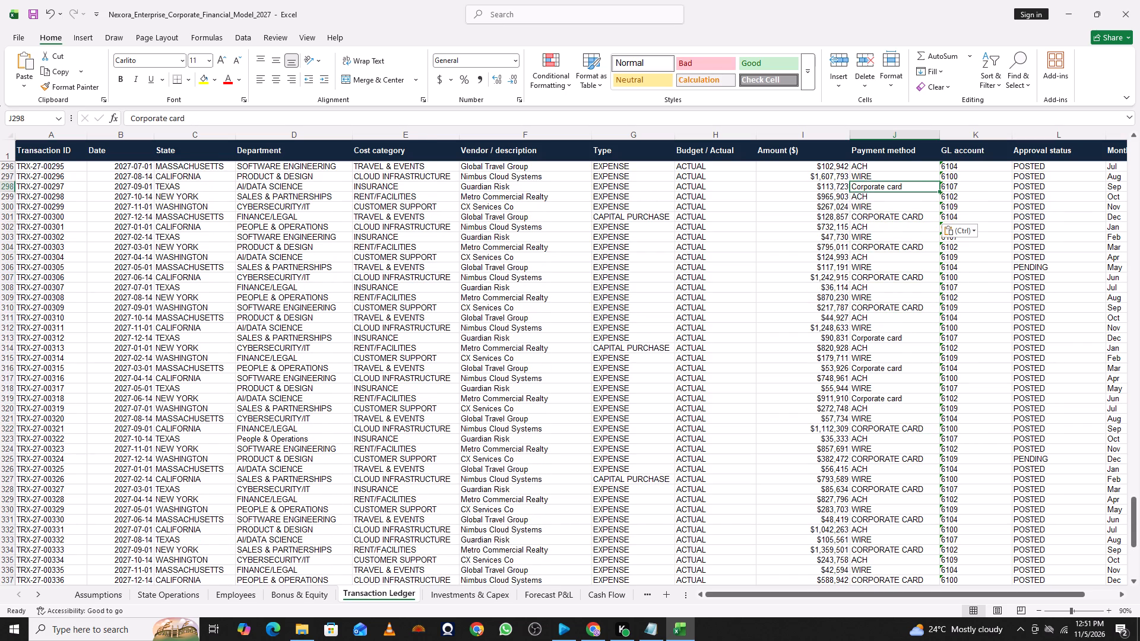
pyautogui.hotkey('ctrl', 'v')
# Paste CORPORATE CARD into the skipped payment method cells J313, J316 and J319.
pyautogui.click(893, 336)
pyautogui.hotkey('ctrl', 'v')
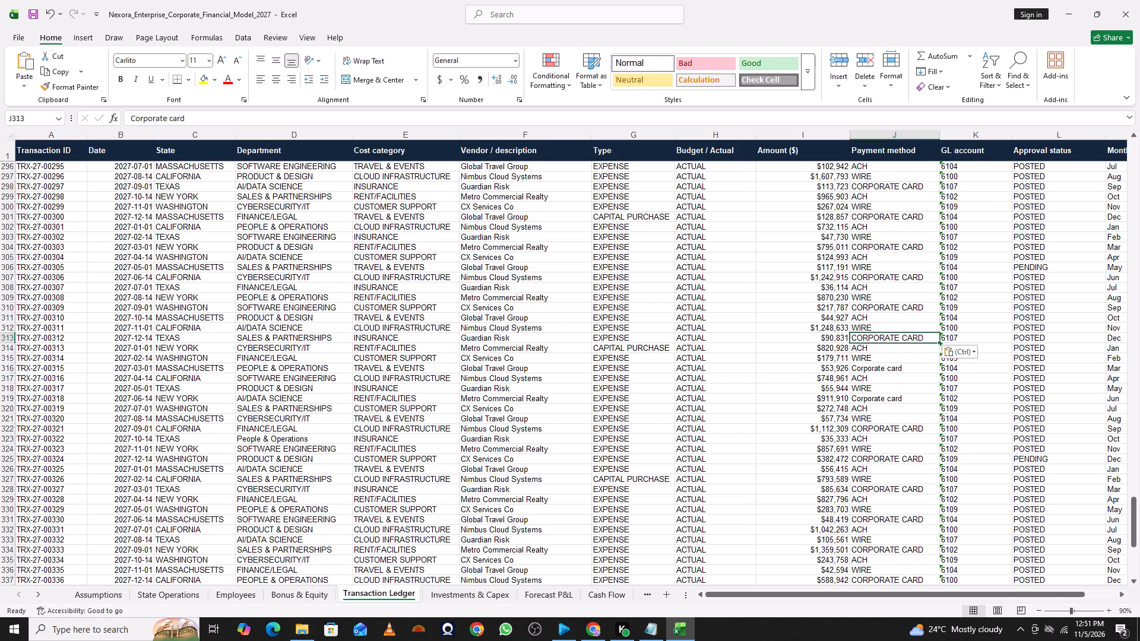
pyautogui.click(894, 370)
pyautogui.hotkey('ctrl', 'v')
pyautogui.click(897, 396)
pyautogui.hotkey('ctrl', 'v')
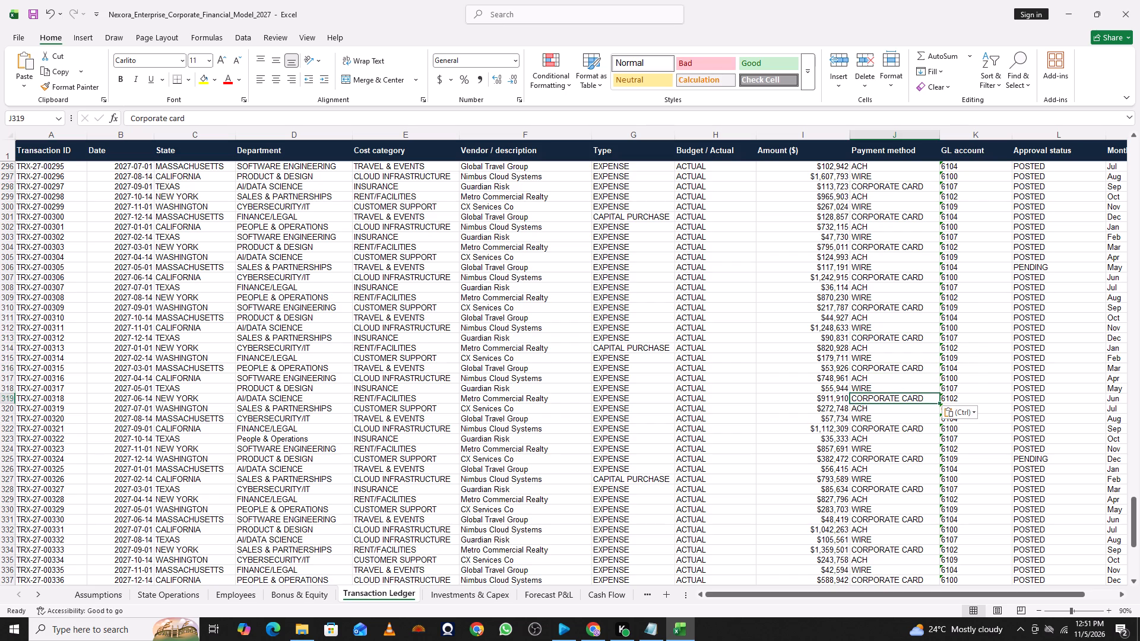
# Paste CORPORATE CARD into payment method cells J292, J295, J289, J286 and J283.
pyautogui.scroll(5, 900, 388)
pyautogui.click(894, 278)
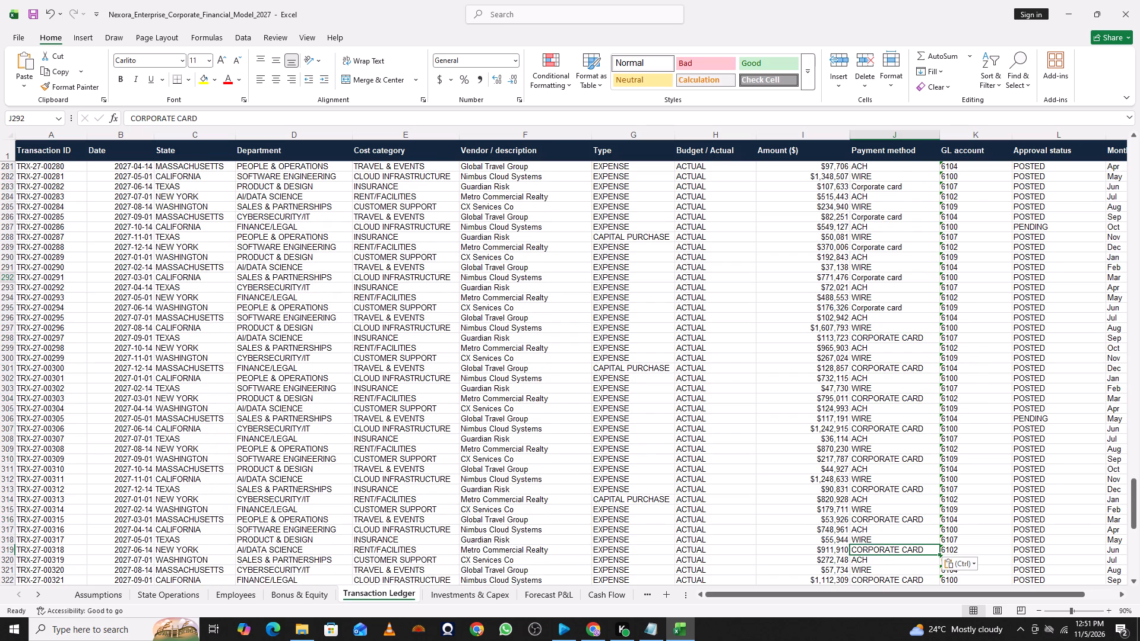
pyautogui.hotkey('ctrl', 'v')
pyautogui.click(889, 306)
pyautogui.hotkey('ctrl', 'v')
pyautogui.click(891, 248)
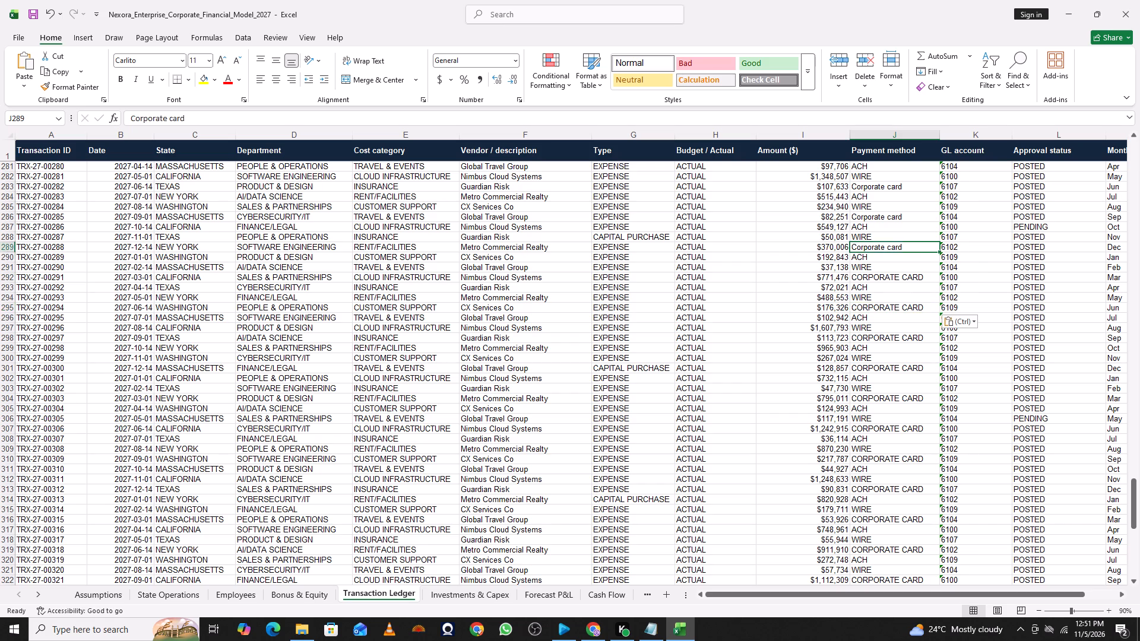
pyautogui.hotkey('ctrl', 'v')
pyautogui.click(894, 221)
pyautogui.hotkey('ctrl', 'v')
pyautogui.click(895, 192)
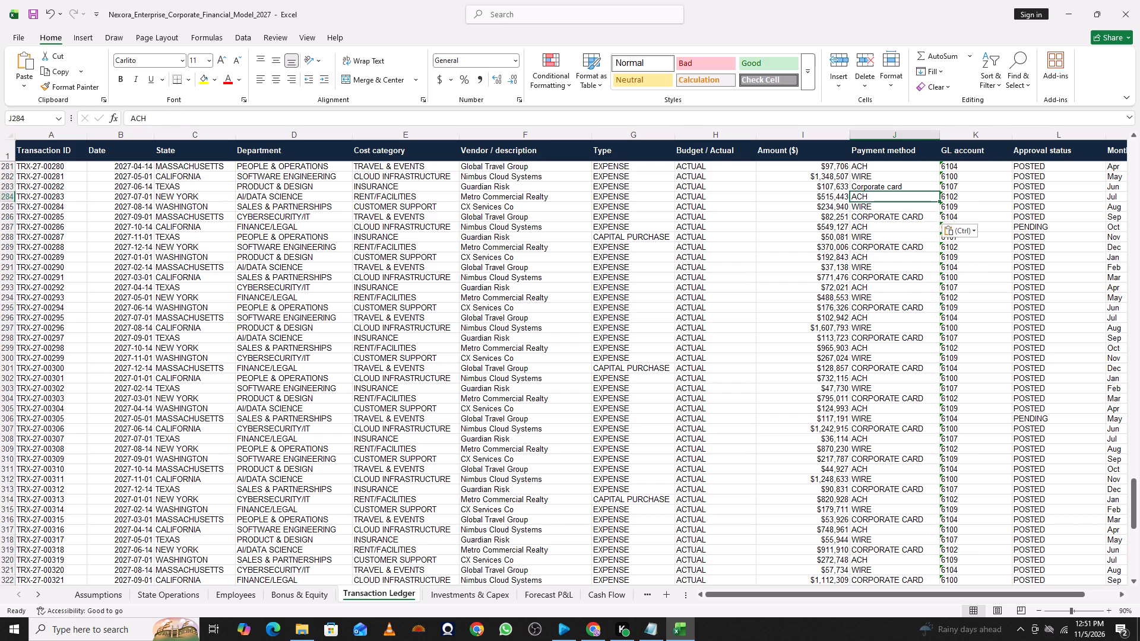
pyautogui.click(897, 187)
pyautogui.hotkey('ctrl', 'v')
# Paste CORPORATE CARD into payment method cell J280.
pyautogui.scroll(4, 908, 423)
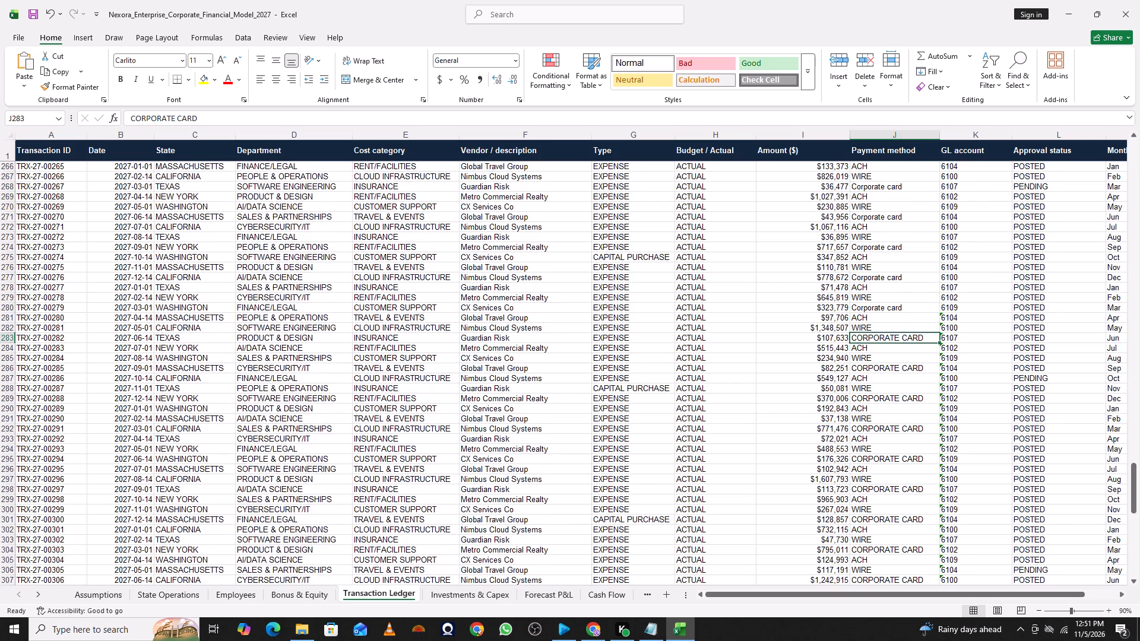
pyautogui.scroll(3, 908, 423)
pyautogui.click(910, 367)
pyautogui.hotkey('ctrl', 'v')
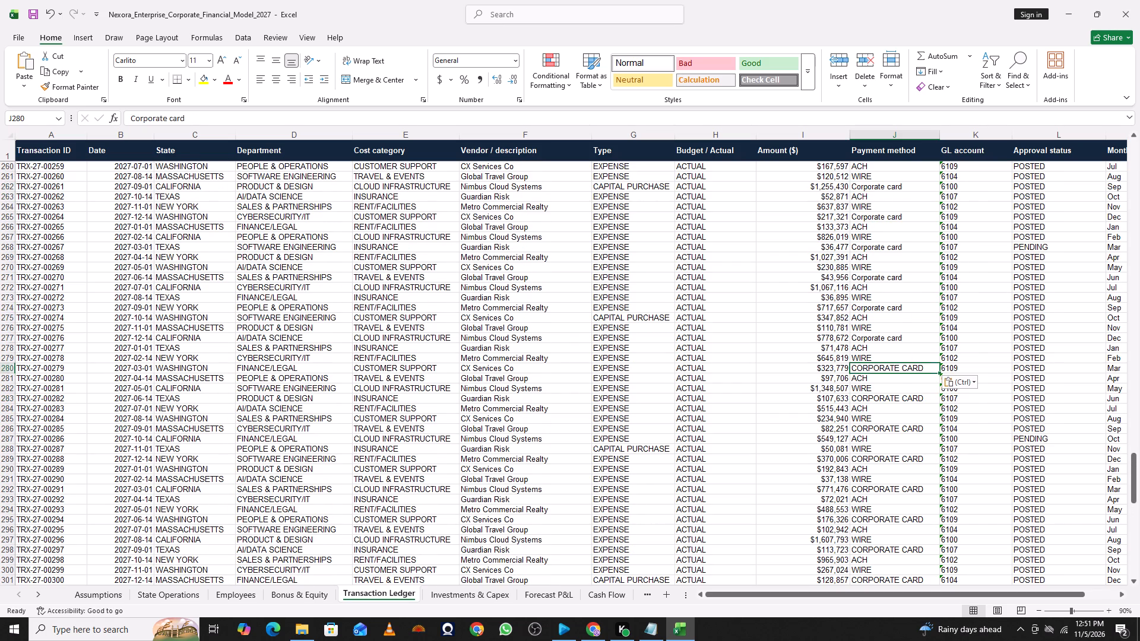
# Paste CORPORATE CARD into payment method cells J277, J274, J271, J268 and J265.
pyautogui.click(901, 337)
pyautogui.hotkey('ctrl', 'v')
pyautogui.click(897, 308)
pyautogui.hotkey('ctrl', 'v')
pyautogui.click(897, 306)
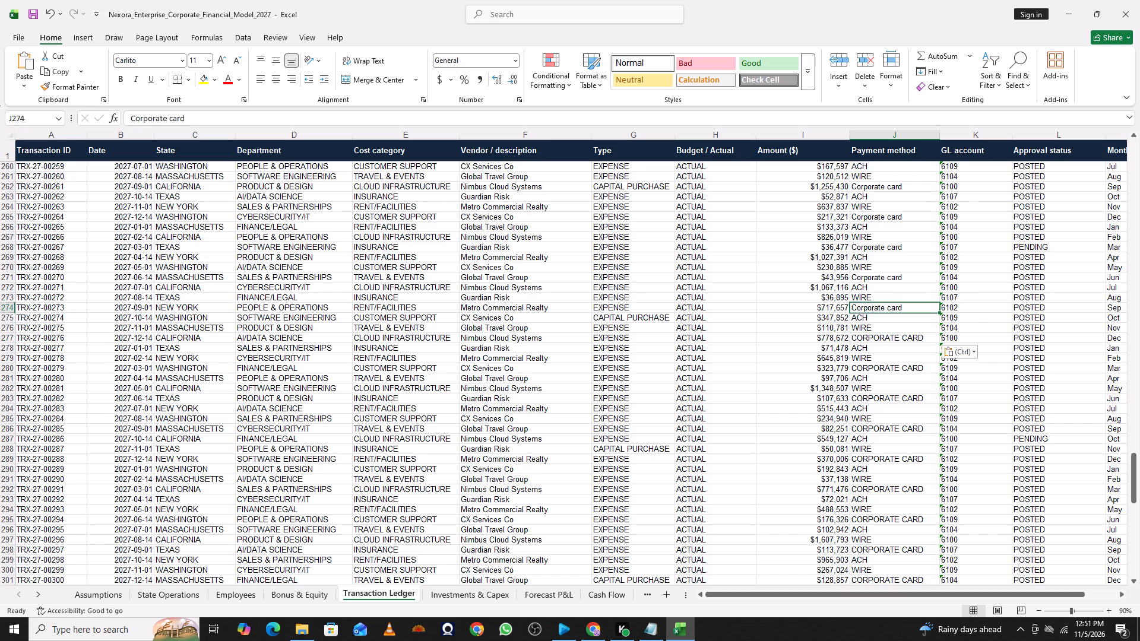
pyautogui.hotkey('ctrl', 'v')
pyautogui.click(897, 278)
pyautogui.hotkey('ctrl', 'v')
pyautogui.click(898, 252)
pyautogui.hotkey('ctrl', 'v')
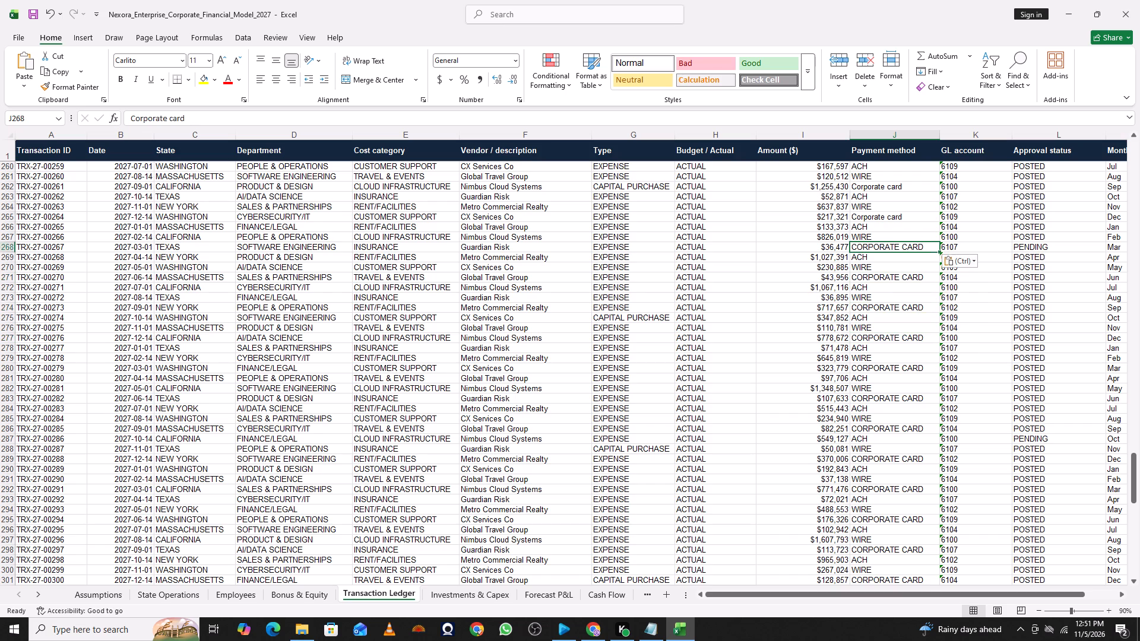
pyautogui.click(900, 220)
pyautogui.hotkey('ctrl', 'v')
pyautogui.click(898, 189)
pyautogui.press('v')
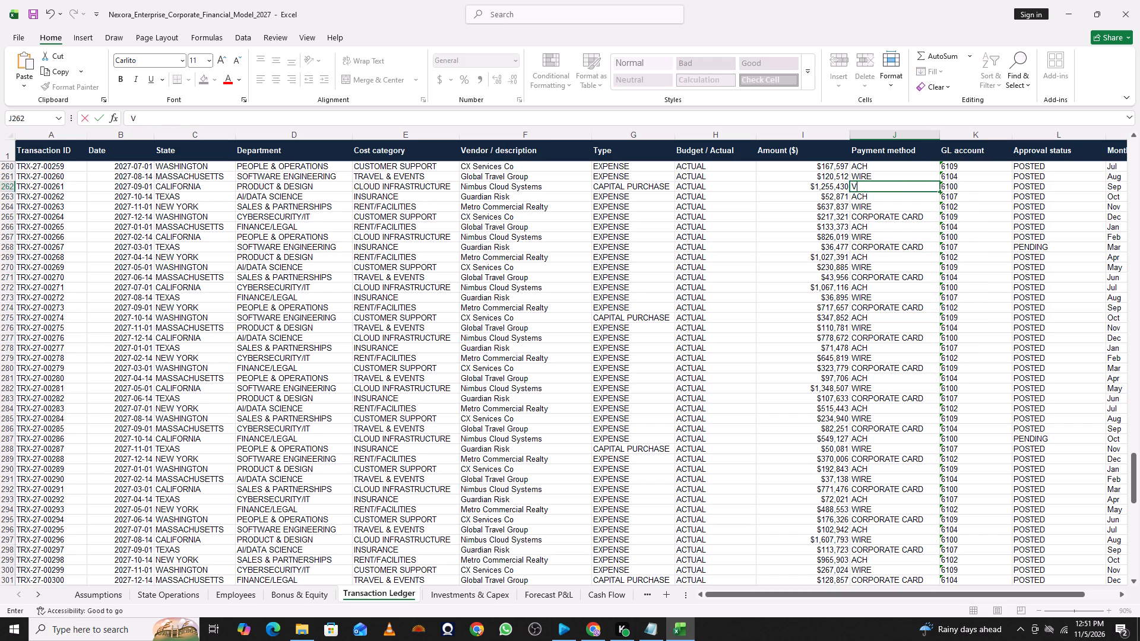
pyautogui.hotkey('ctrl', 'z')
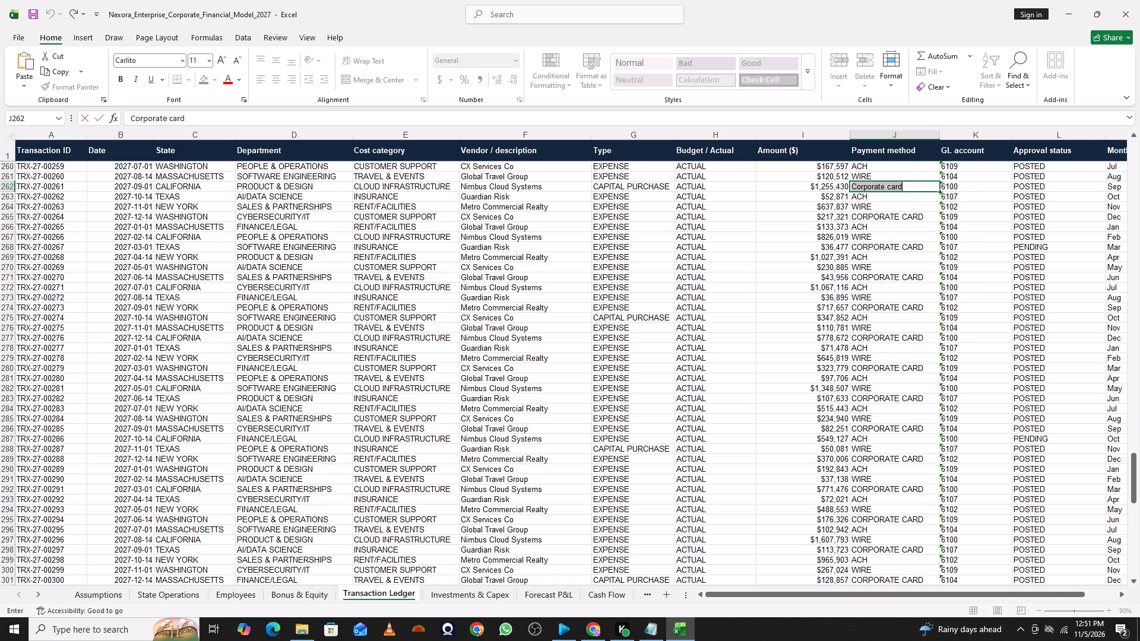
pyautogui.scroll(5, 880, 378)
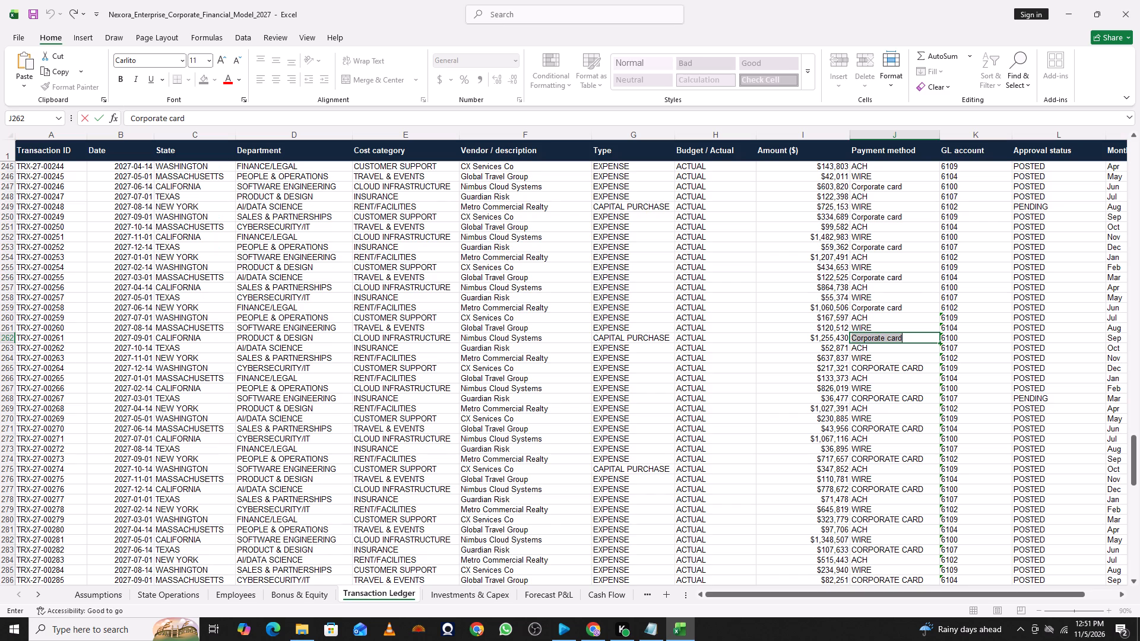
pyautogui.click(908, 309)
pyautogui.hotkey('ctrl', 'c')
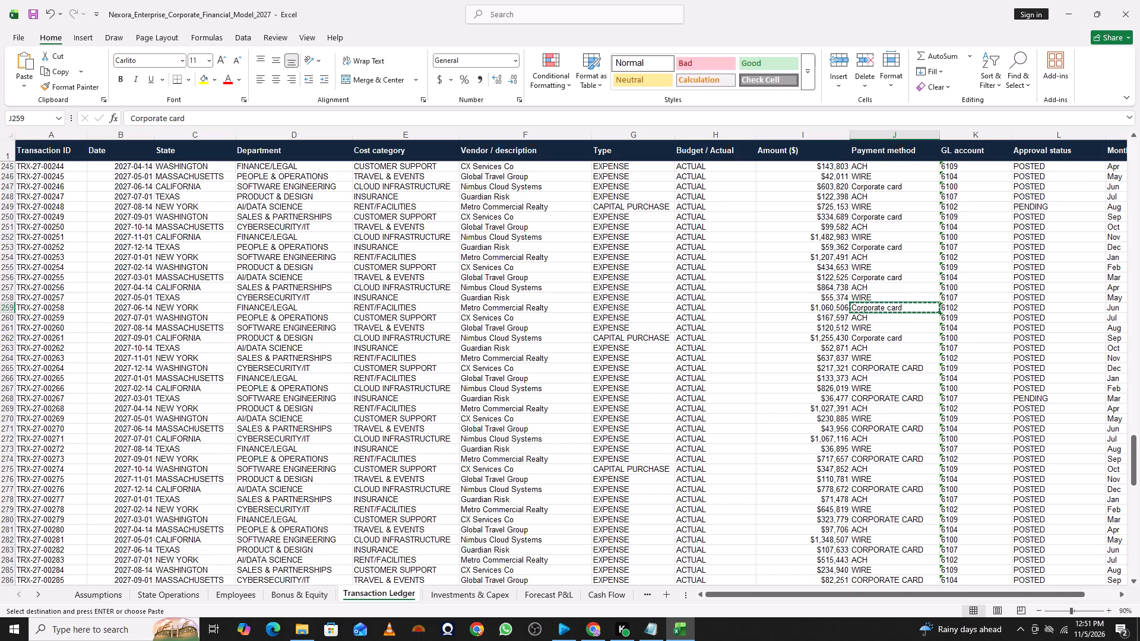
# Copy CORPORATE CARD from cell J265 and paste it into payment method cells J262, J259, J256 and J253.
pyautogui.click(902, 369)
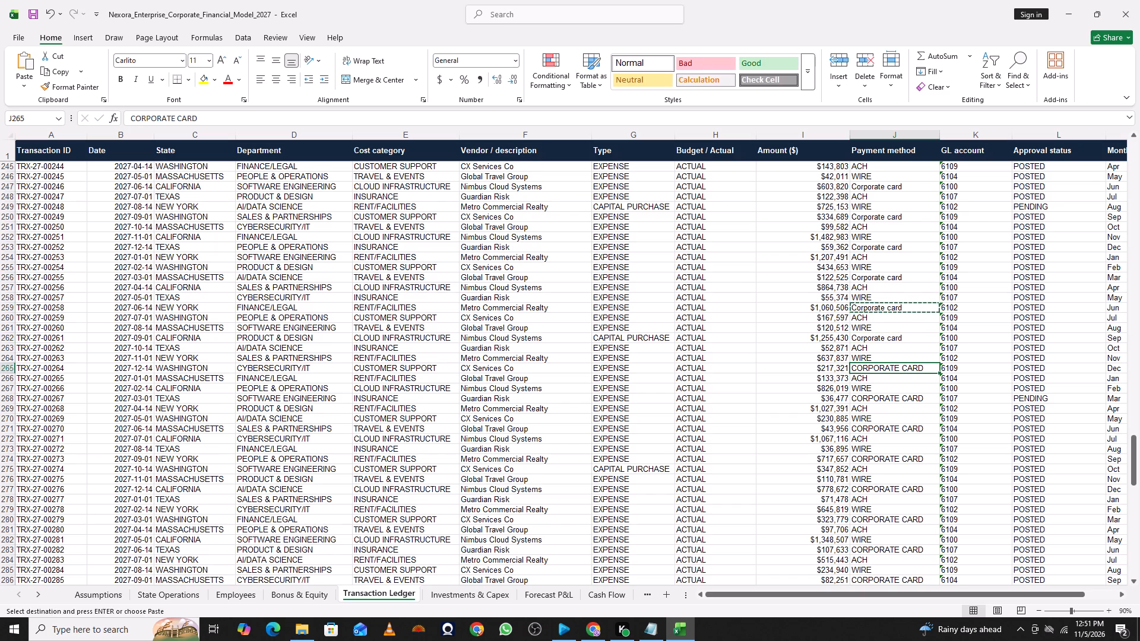
pyautogui.hotkey('ctrl', 'c')
pyautogui.click(904, 331)
pyautogui.click(904, 340)
pyautogui.hotkey('ctrl', 'v')
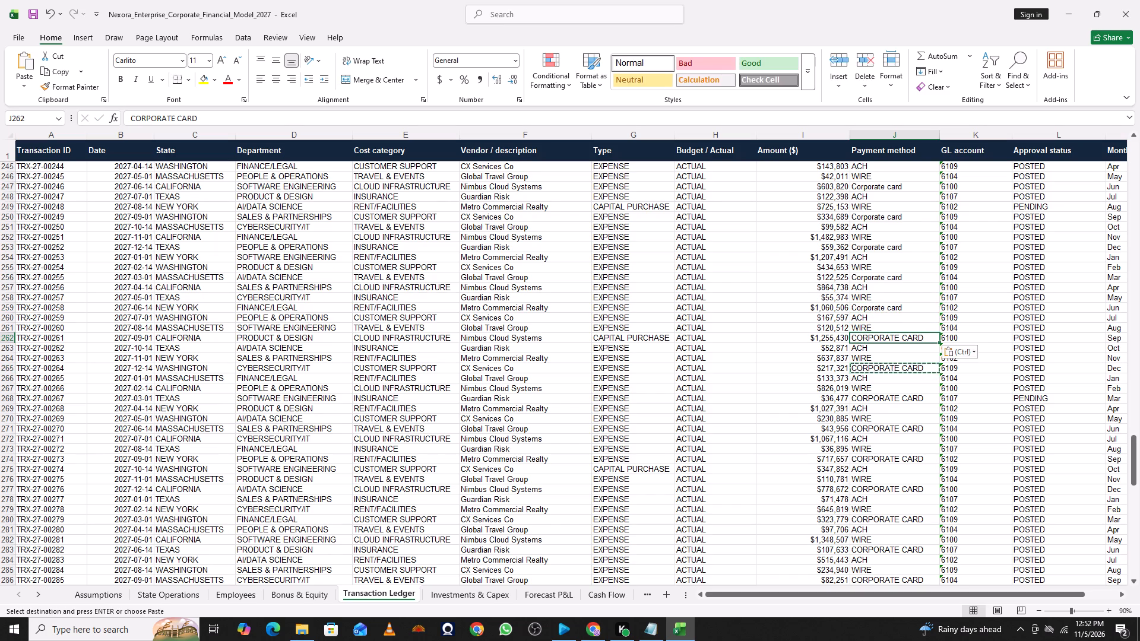
pyautogui.keyDown('ctrl'); pyautogui.click(911, 307); pyautogui.keyUp('ctrl')
pyautogui.hotkey('ctrl', 'v')
pyautogui.click(913, 275)
pyautogui.hotkey('ctrl', 'v')
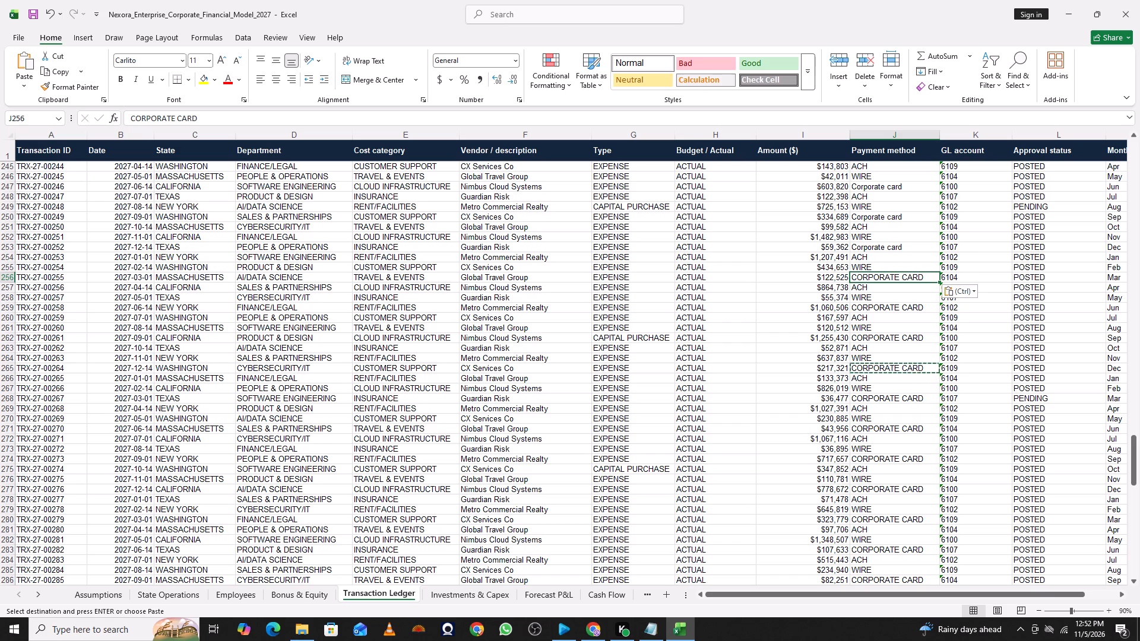
pyautogui.click(913, 249)
pyautogui.hotkey('ctrl', 'v')
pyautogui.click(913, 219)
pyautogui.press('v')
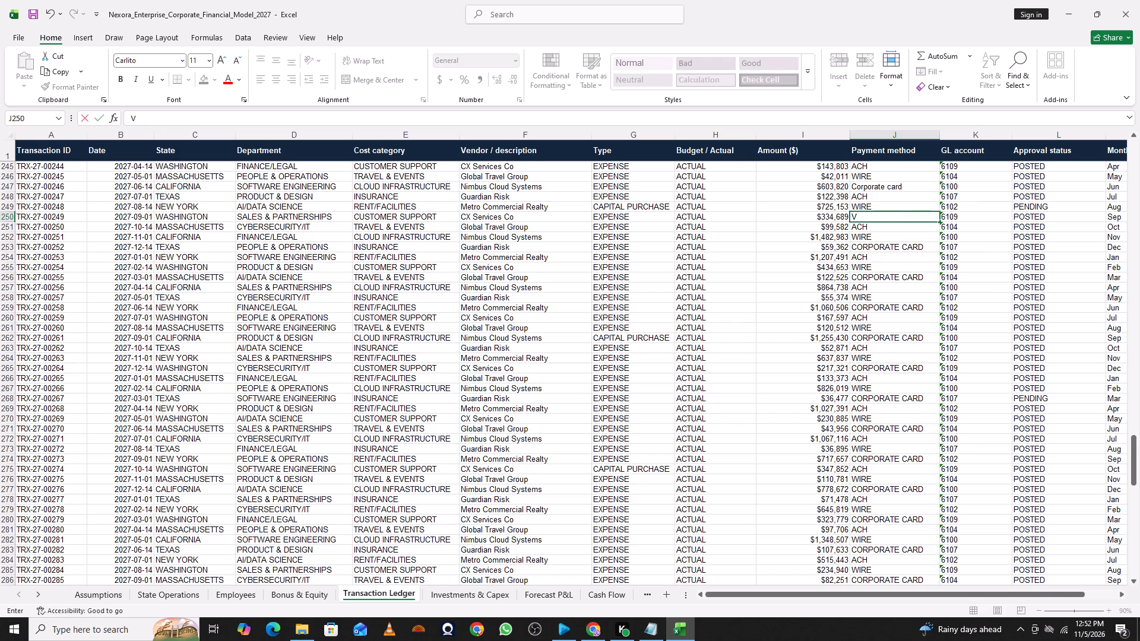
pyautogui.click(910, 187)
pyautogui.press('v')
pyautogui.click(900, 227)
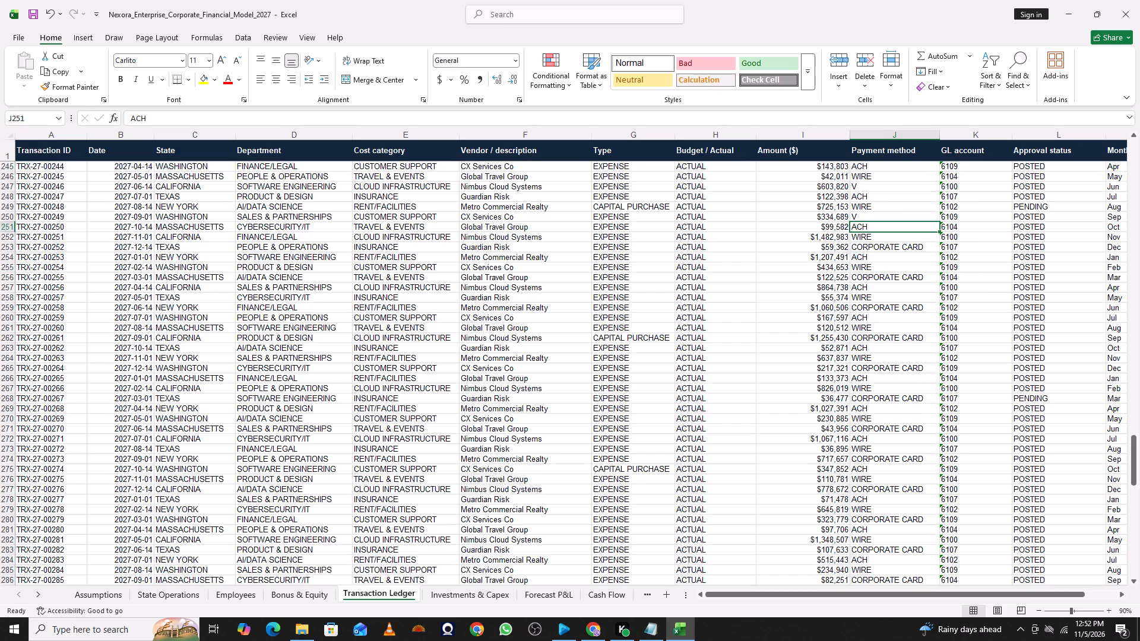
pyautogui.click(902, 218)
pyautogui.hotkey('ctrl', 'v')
# Copy CORPORATE CARD from cell J253 and paste it into payment method cells J250 and J247.
pyautogui.click(900, 246)
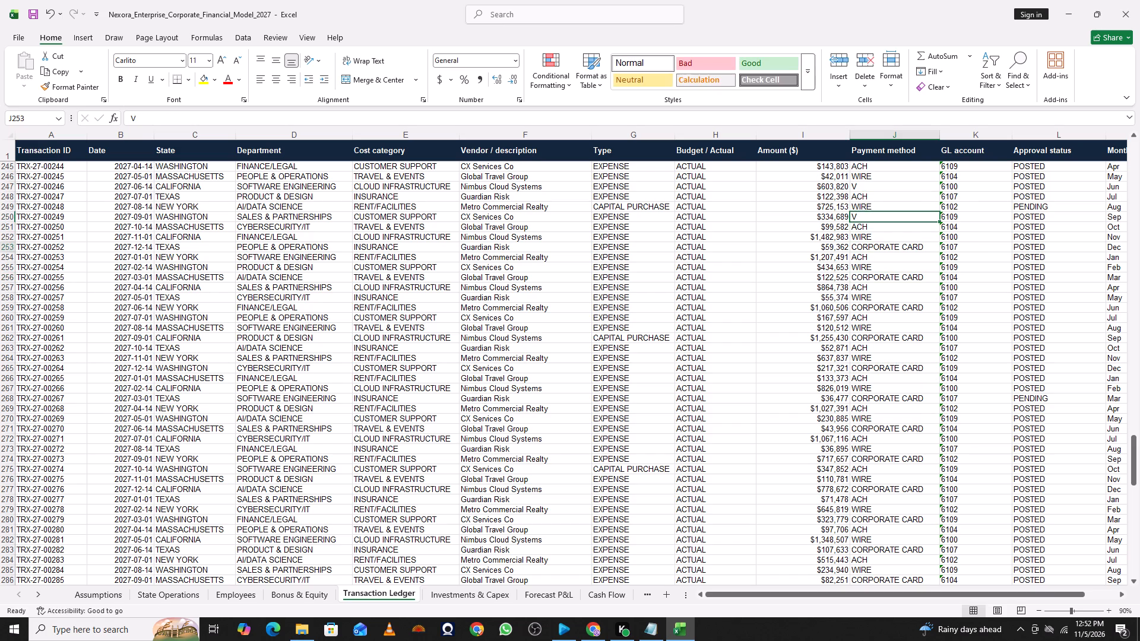
pyautogui.hotkey('ctrl', 'c')
pyautogui.click(902, 217)
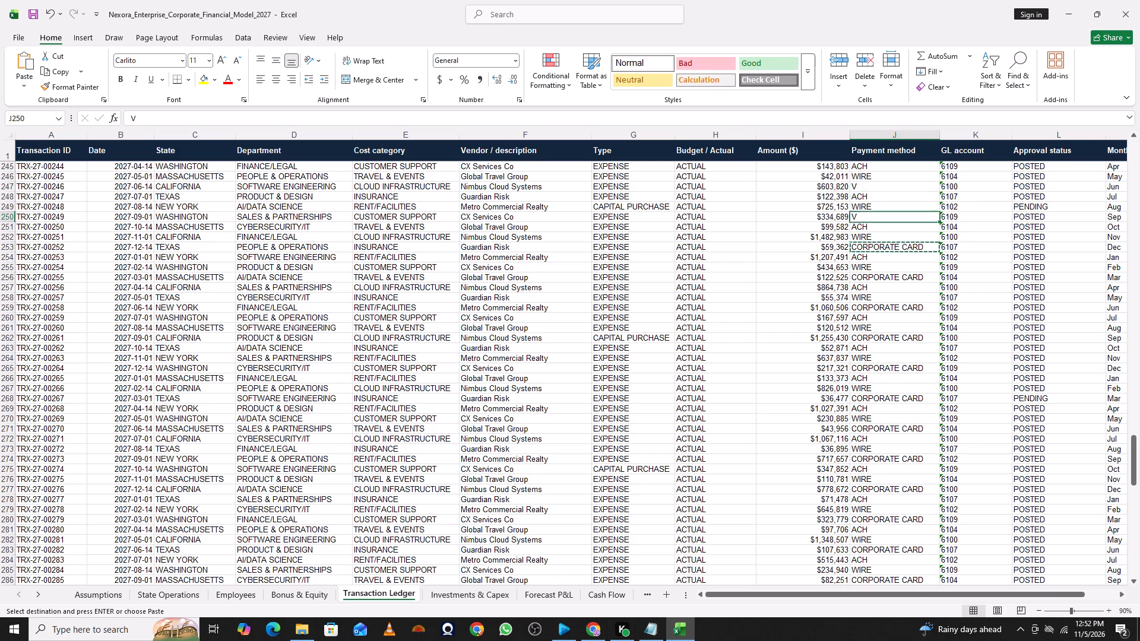
pyautogui.hotkey('ctrl', 'v')
pyautogui.click(902, 185)
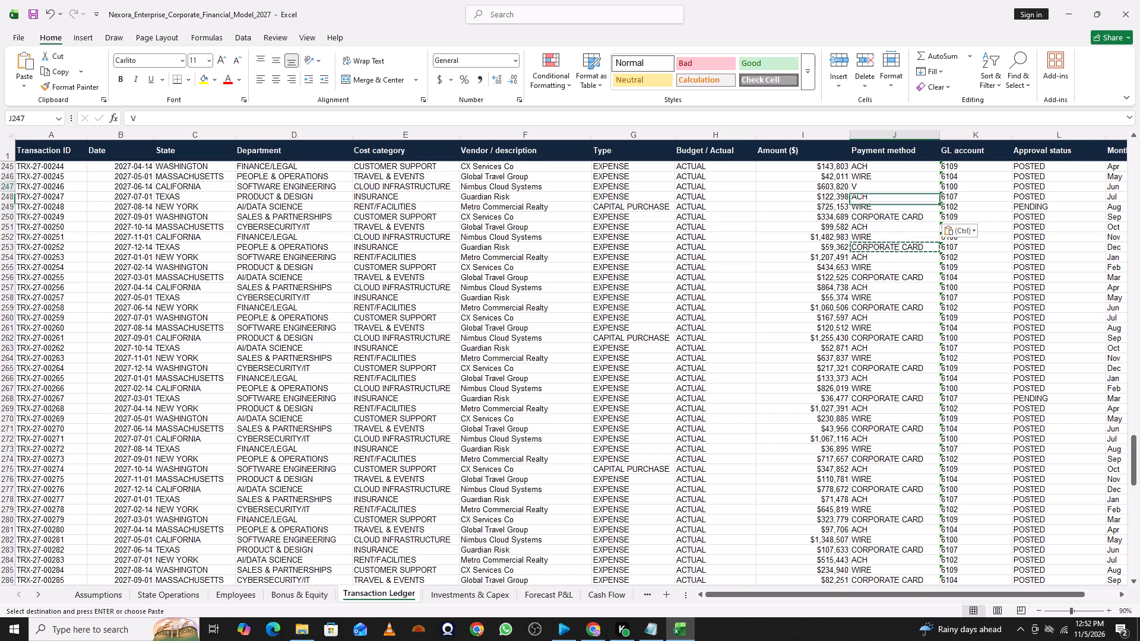
pyautogui.hotkey('ctrl', 'v')
# Copy CORPORATE CARD from cell J247 and paste it into payment method cells J244, J241, J238 and J235.
pyautogui.scroll(7, 910, 428)
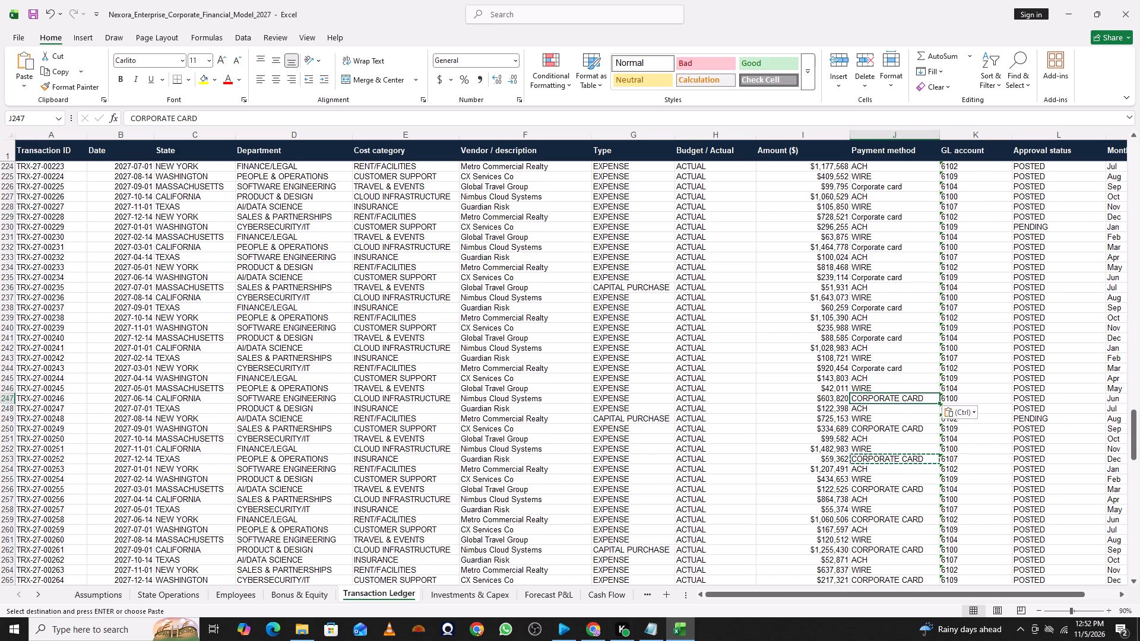
pyautogui.scroll(4, 910, 392)
pyautogui.click(907, 489)
pyautogui.press('v')
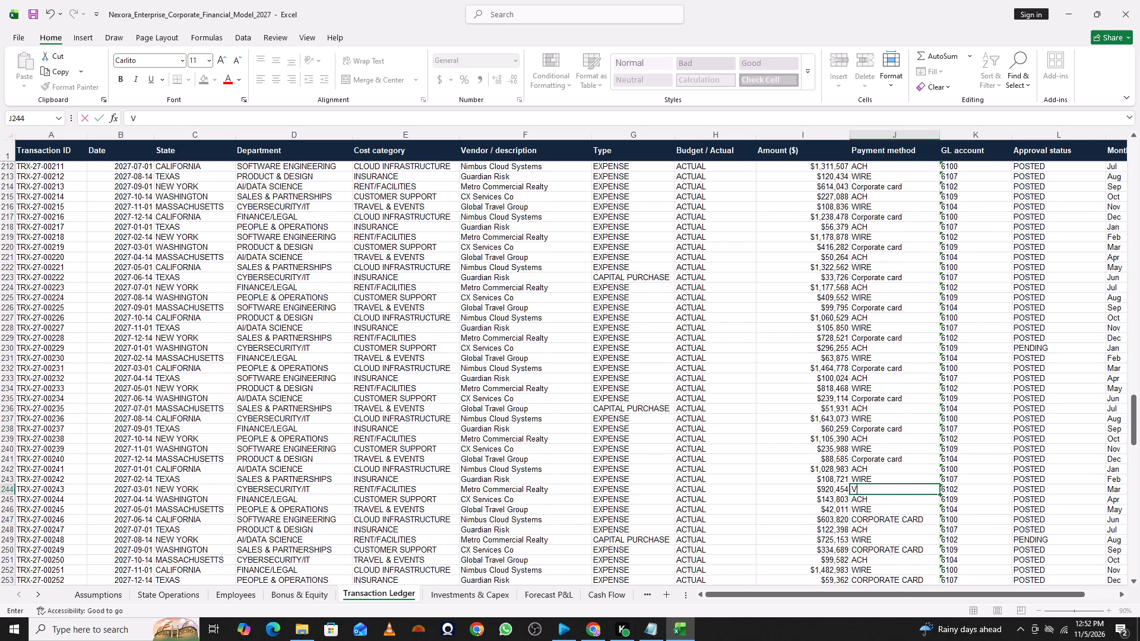
pyautogui.click(897, 522)
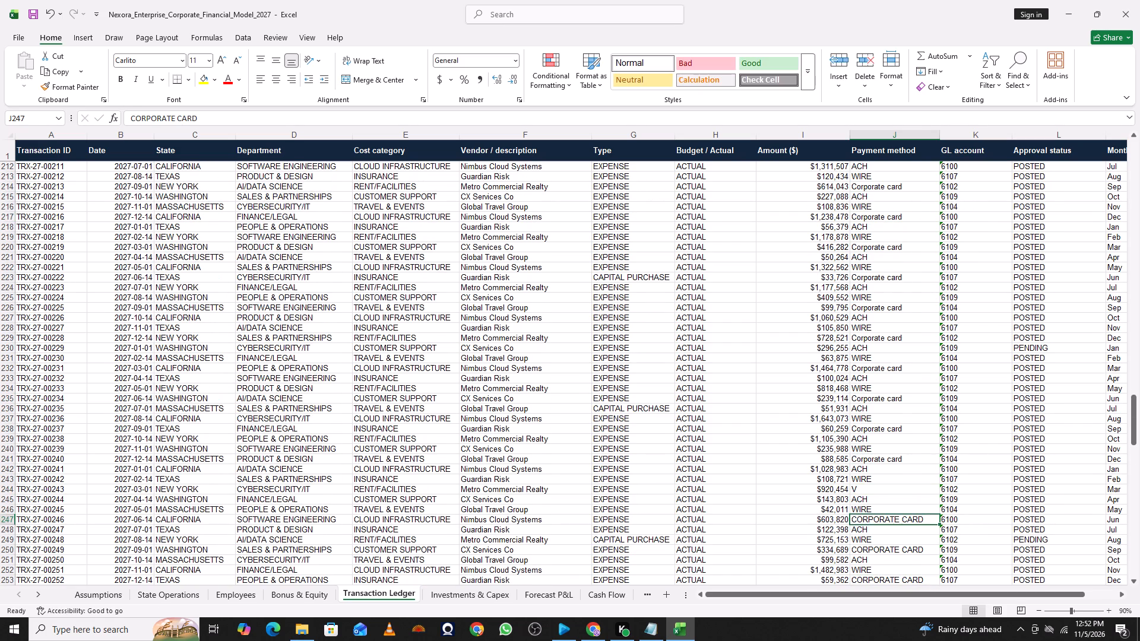
pyautogui.hotkey('ctrl', 'c')
pyautogui.click(895, 491)
pyautogui.hotkey('ctrl', 'v')
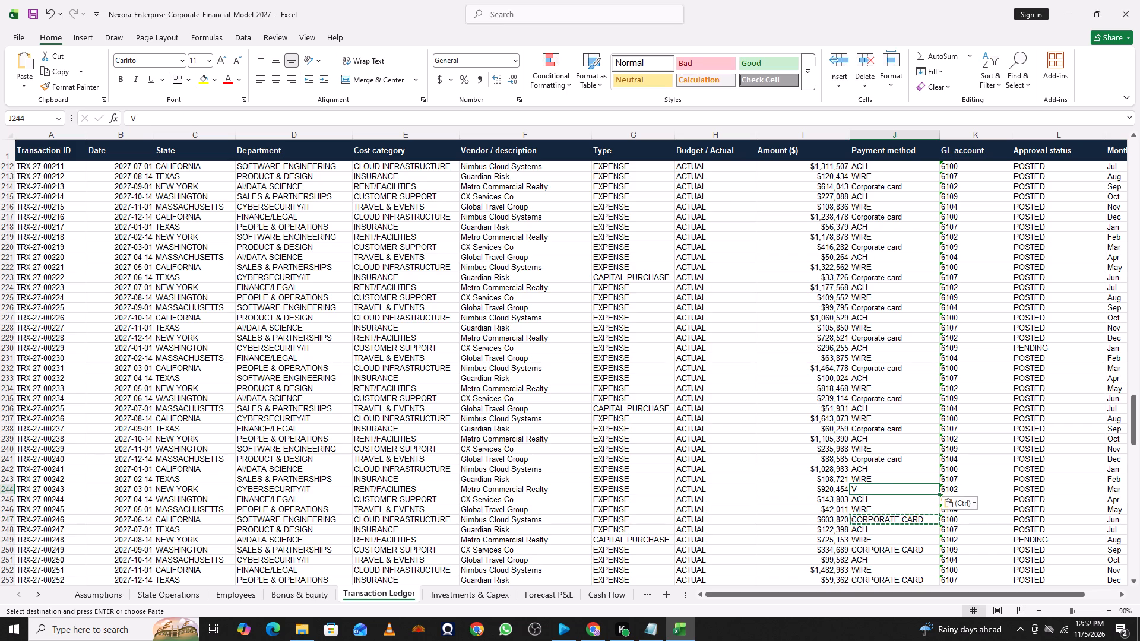
pyautogui.click(899, 458)
pyautogui.hotkey('ctrl', 'v')
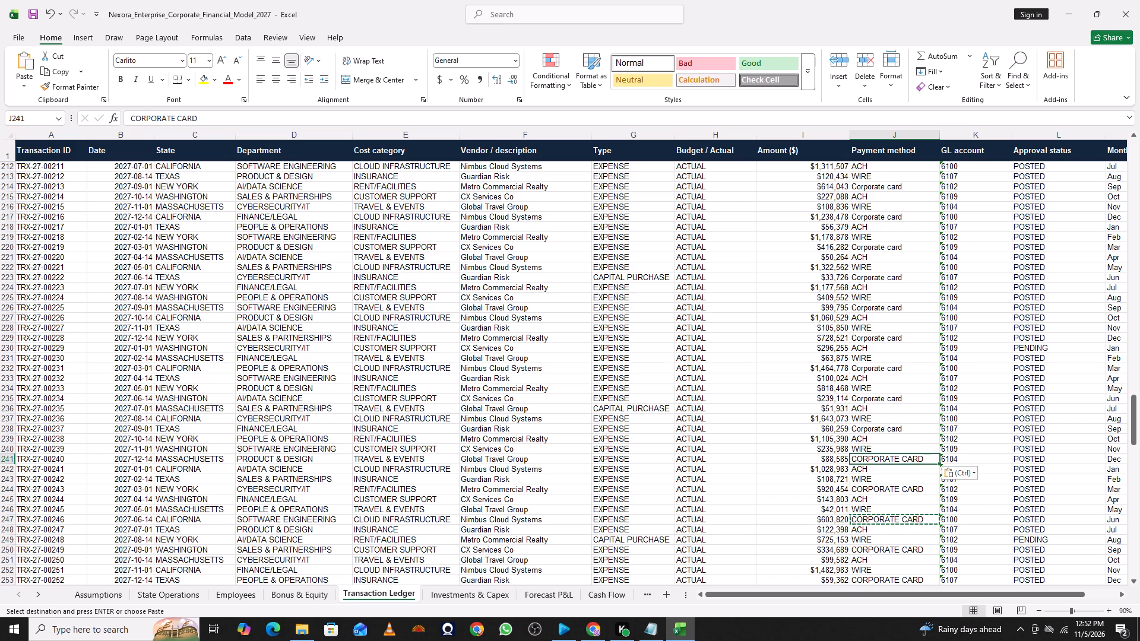
pyautogui.click(905, 430)
pyautogui.hotkey('ctrl', 'v')
pyautogui.click(904, 400)
pyautogui.hotkey('ctrl', 'v')
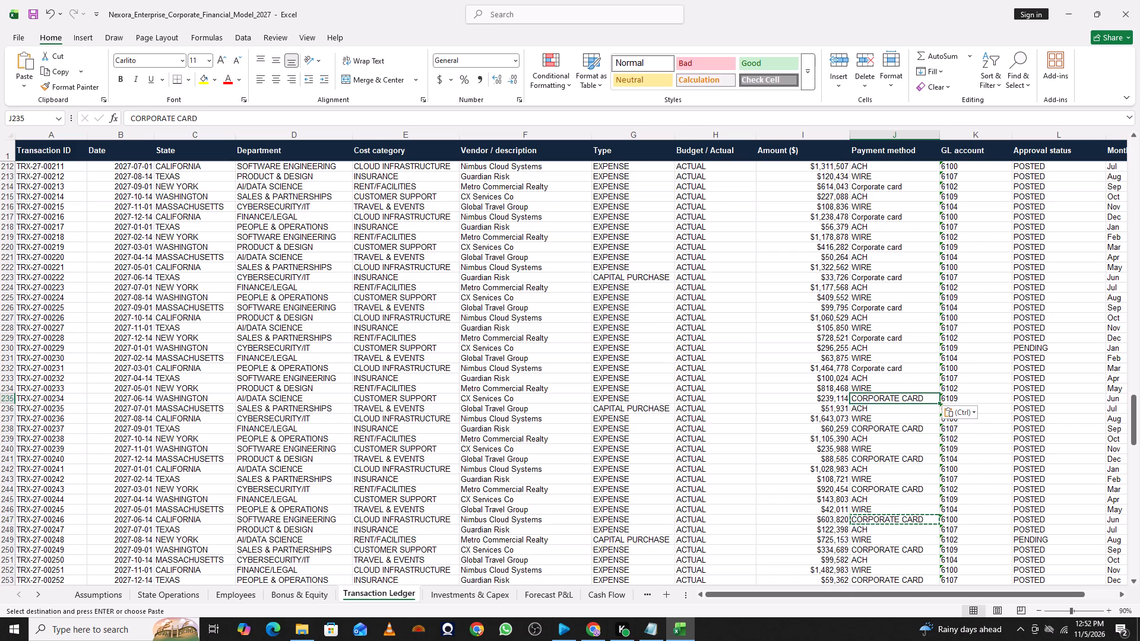
# Paste CORPORATE CARD into payment method cells J232, J229, J226 and J223.
pyautogui.click(902, 367)
pyautogui.hotkey('ctrl', 'v')
pyautogui.keyDown('ctrl'); pyautogui.click(902, 338); pyautogui.keyUp('ctrl')
pyautogui.click(902, 337)
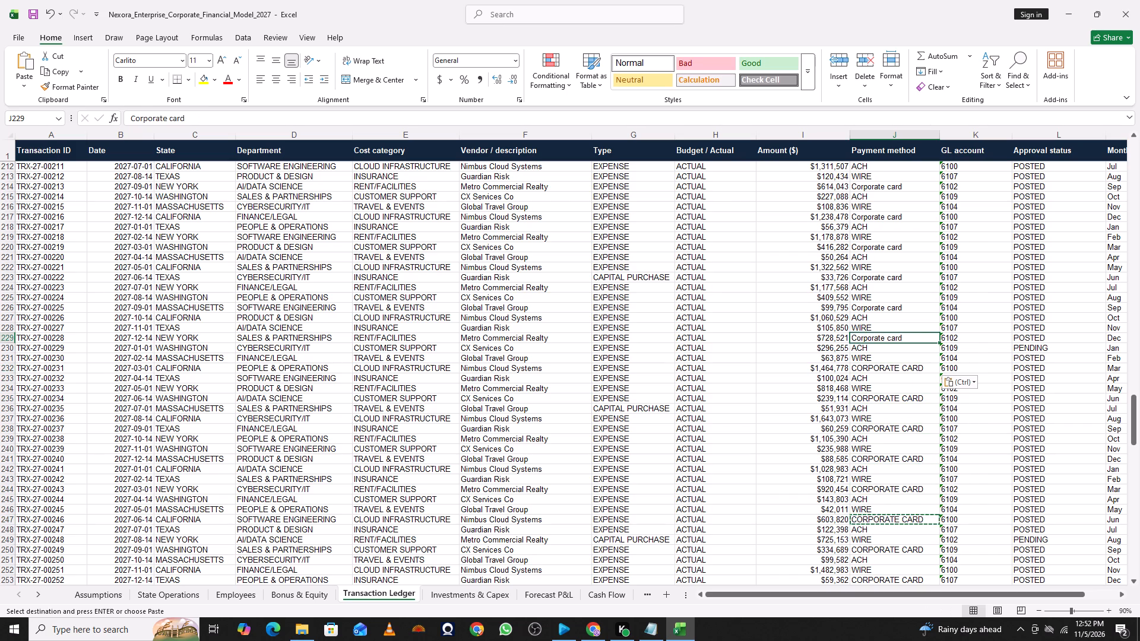
pyautogui.hotkey('ctrl', 'v')
pyautogui.click(900, 307)
pyautogui.hotkey('ctrl', 'v')
pyautogui.keyDown('ctrl'); pyautogui.click(898, 280); pyautogui.keyUp('ctrl')
pyautogui.hotkey('ctrl', 'v')
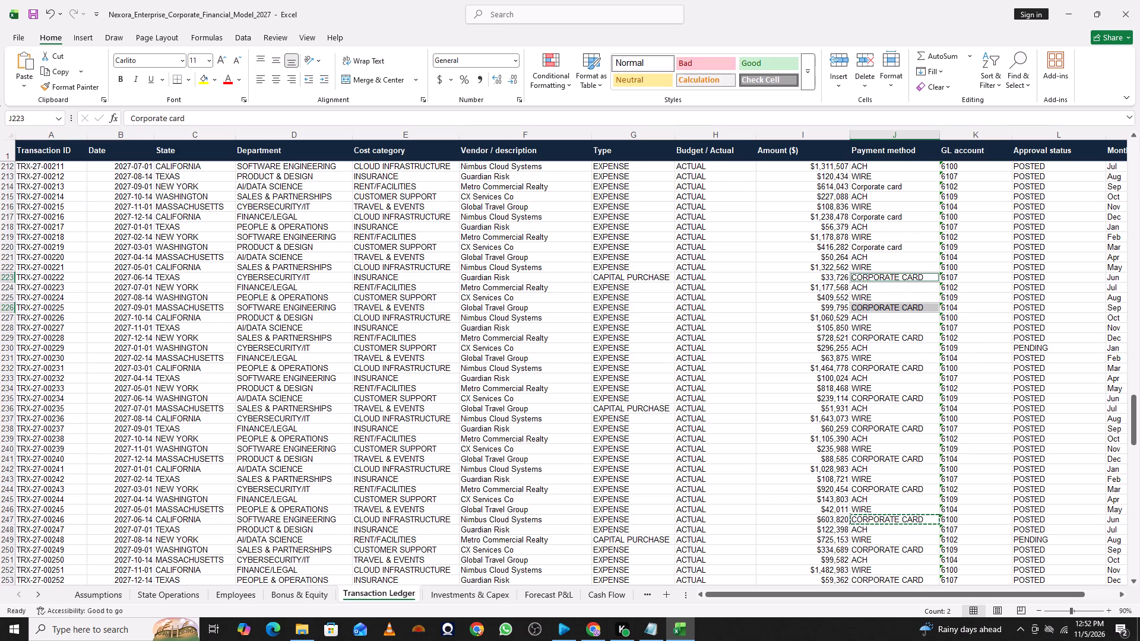
# Paste CORPORATE CARD into payment method cells J220, J217 and J214.
pyautogui.click(905, 247)
pyautogui.hotkey('ctrl', 'v')
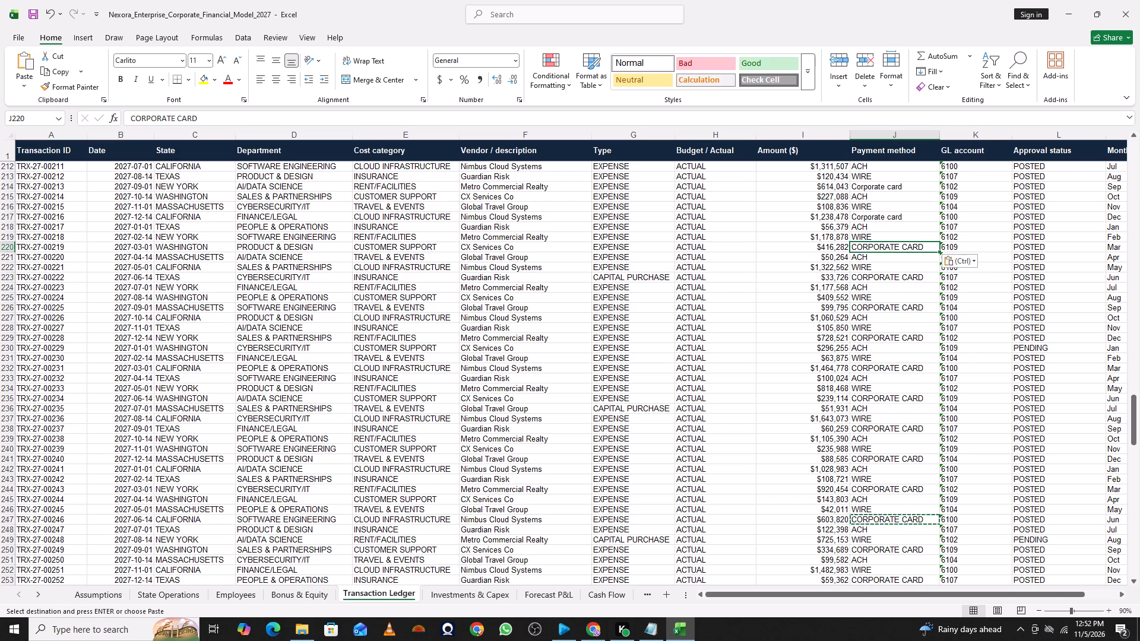
pyautogui.click(910, 217)
pyautogui.hotkey('ctrl', 'v')
pyautogui.click(902, 189)
pyautogui.hotkey('ctrl', 'v')
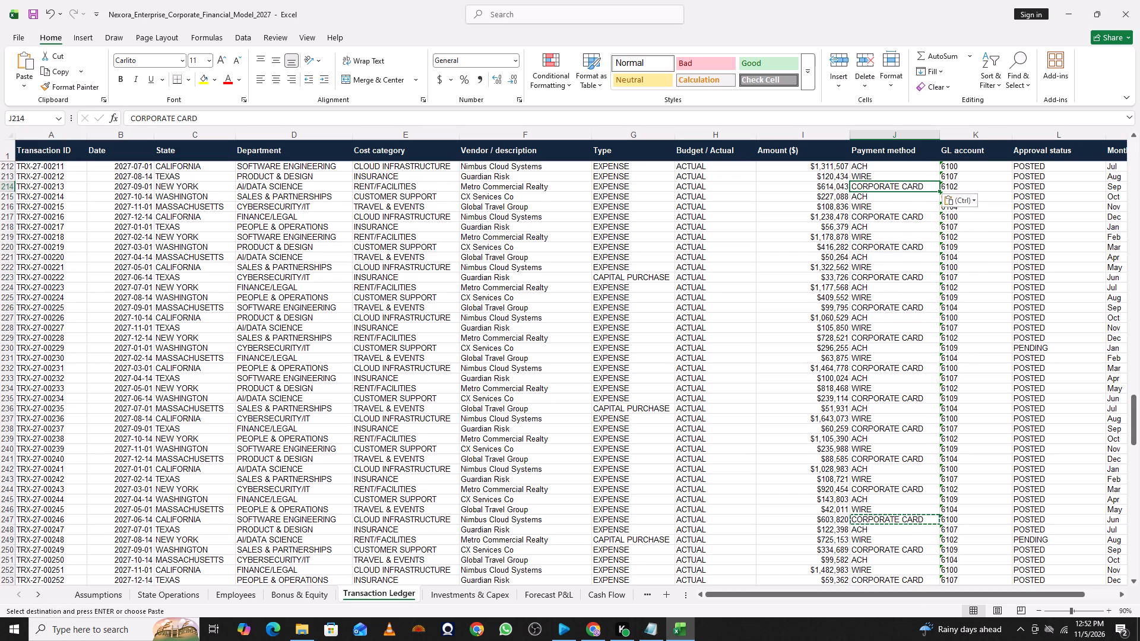
# Paste CORPORATE CARD into payment method cell J211.
pyautogui.scroll(12, 920, 469)
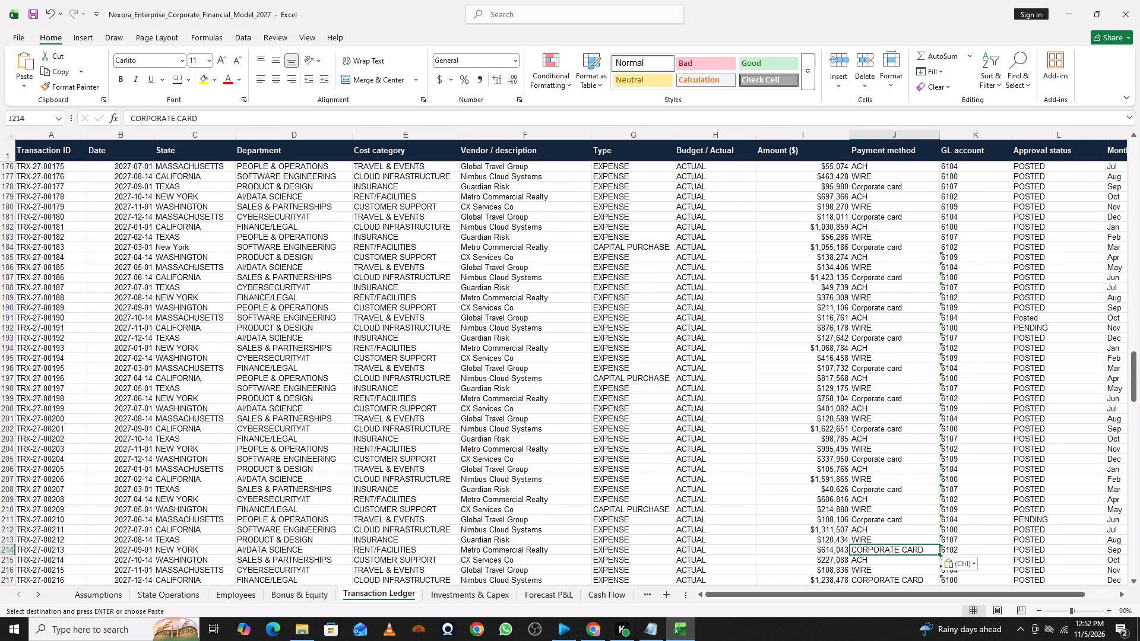
pyautogui.click(894, 521)
pyautogui.hotkey('ctrl', 'v')
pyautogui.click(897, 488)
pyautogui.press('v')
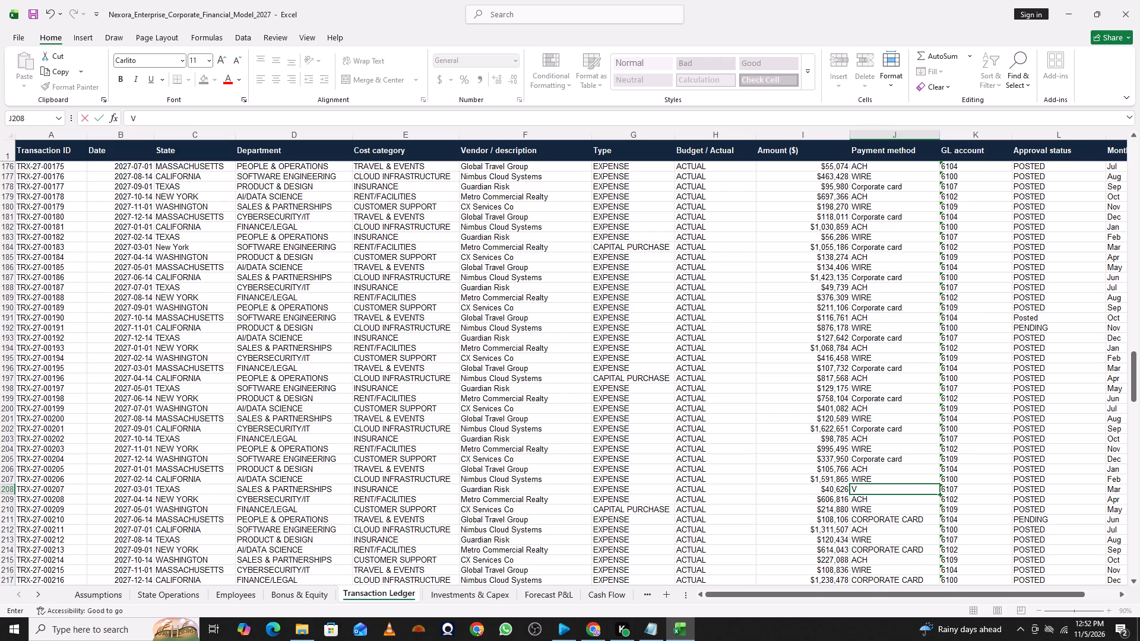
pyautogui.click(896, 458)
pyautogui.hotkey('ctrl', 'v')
# Copy CORPORATE CARD from cell J211 and paste it into payment method cells J208, J202 and J205.
pyautogui.click(900, 515)
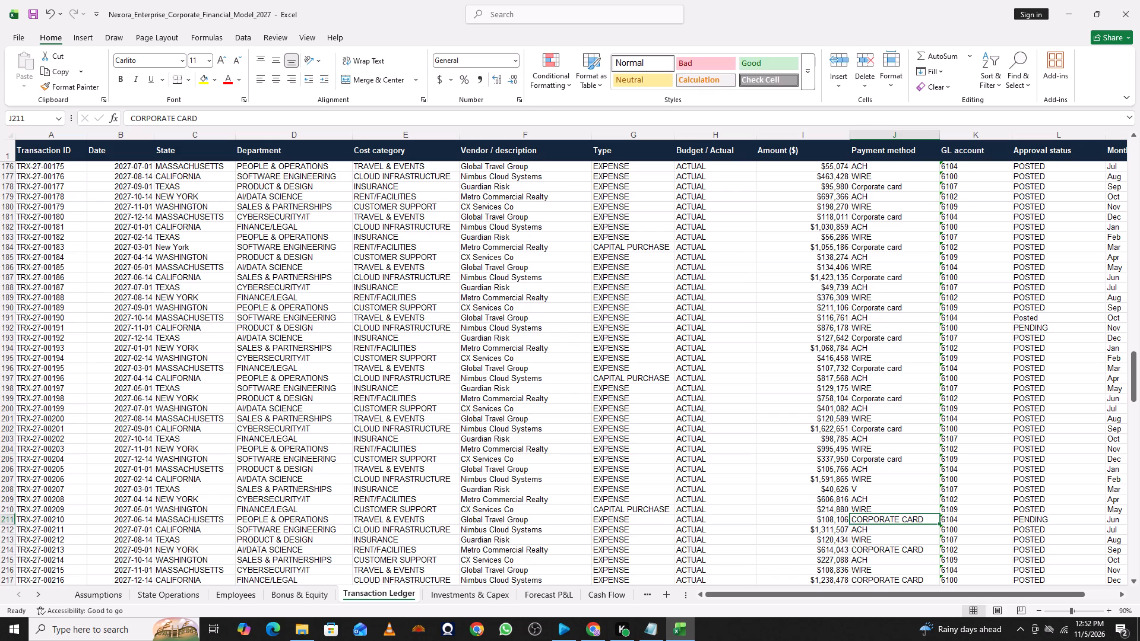
pyautogui.hotkey('ctrl', 'c')
pyautogui.keyDown('ctrl'); pyautogui.click(897, 488); pyautogui.keyUp('ctrl')
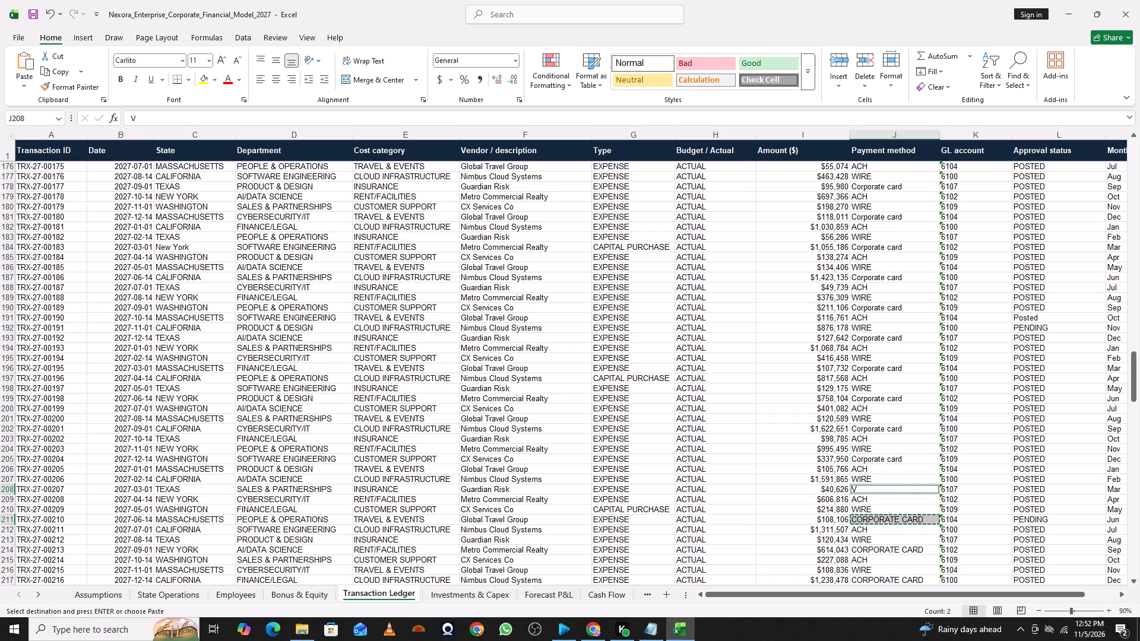
pyautogui.hotkey('ctrl', 'v')
pyautogui.click(895, 424)
pyautogui.hotkey('ctrl', 'v')
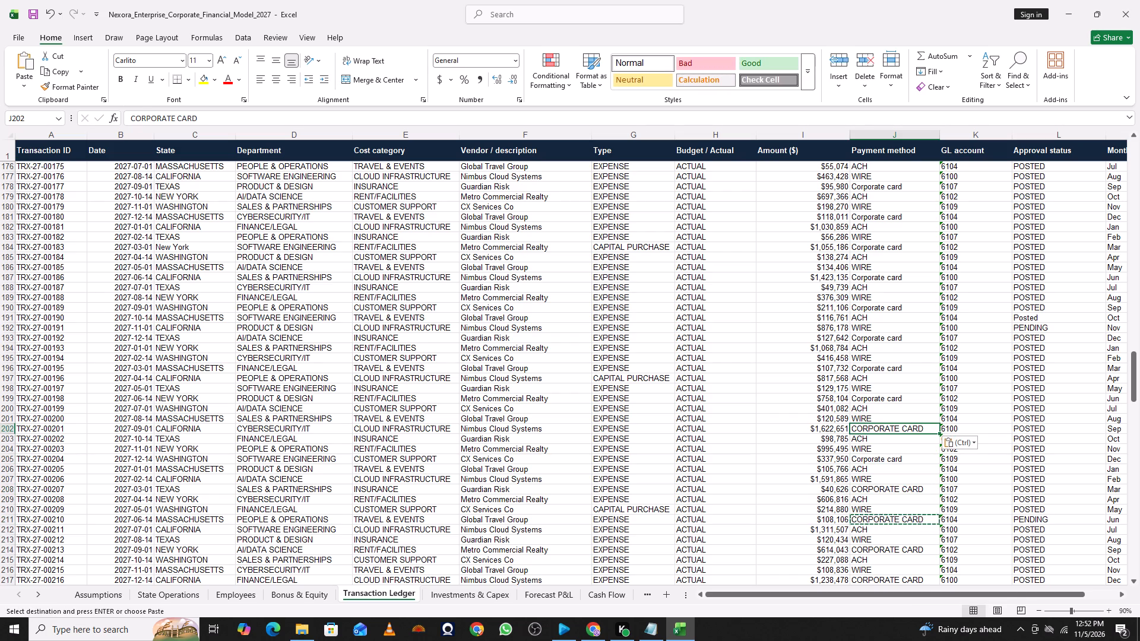
pyautogui.click(902, 457)
pyautogui.hotkey('ctrl', 'v')
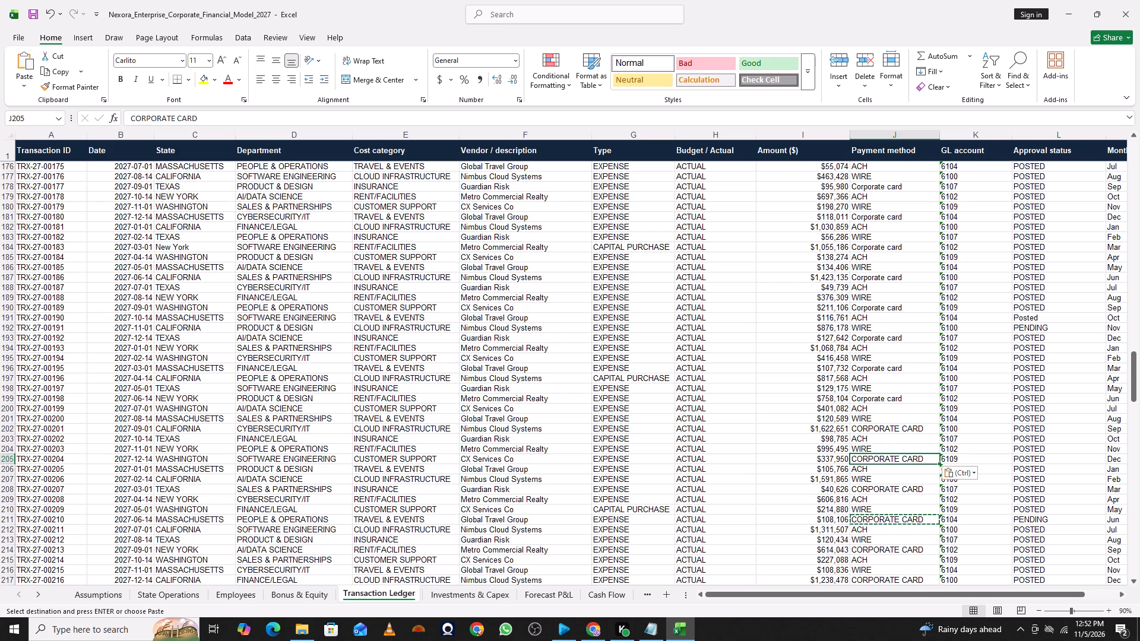
# Paste CORPORATE CARD into payment method cells J199, J196, J193 and J190.
pyautogui.click(904, 404)
pyautogui.click(905, 396)
pyautogui.click(905, 396)
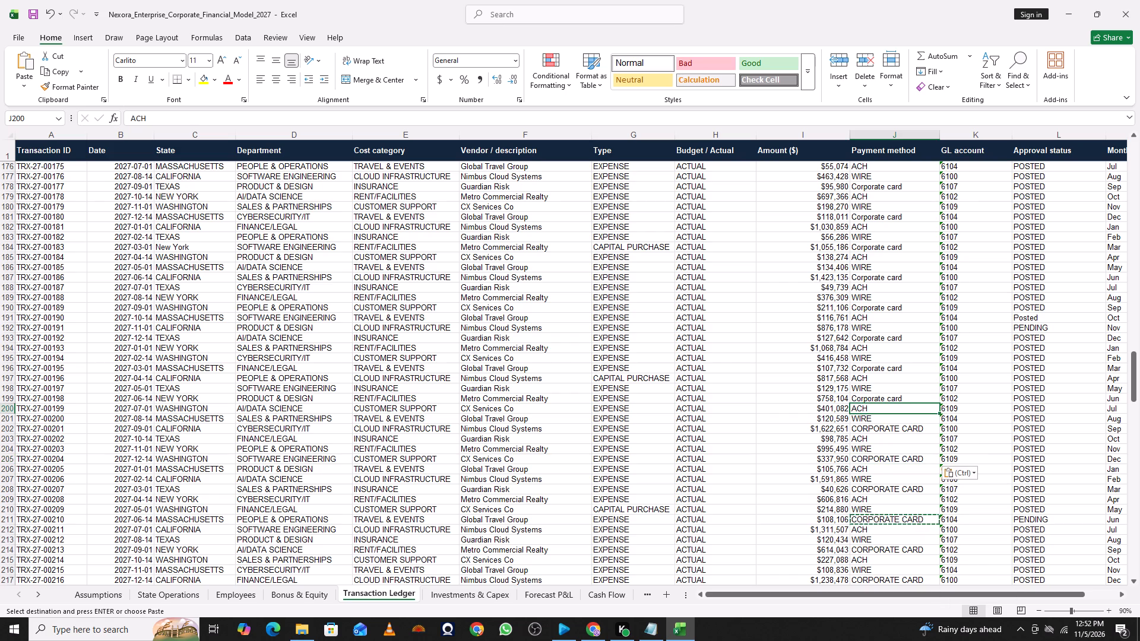
pyautogui.click(905, 396)
pyautogui.hotkey('ctrl', 'v')
pyautogui.click(907, 369)
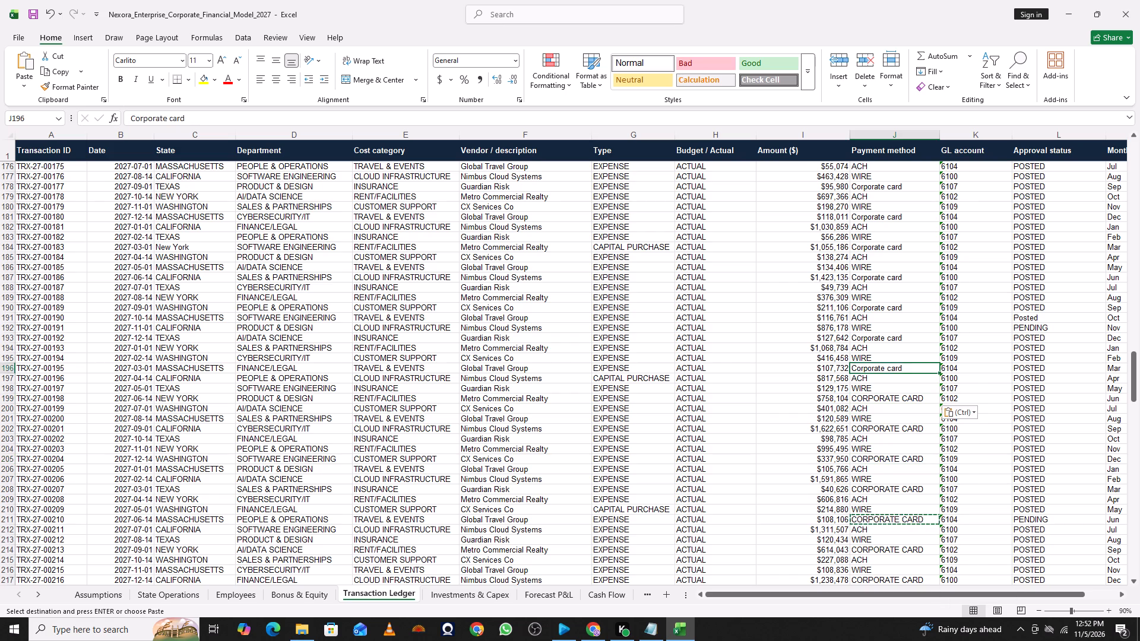
pyautogui.hotkey('ctrl', 'v')
pyautogui.click(901, 341)
pyautogui.hotkey('ctrl', 'v')
pyautogui.click(902, 307)
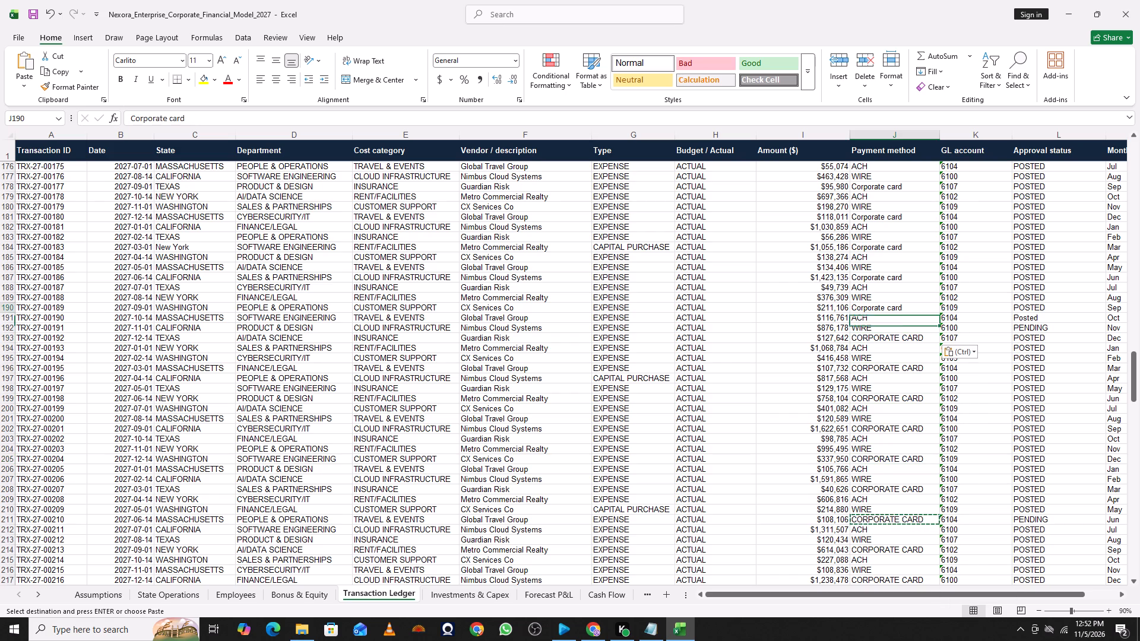
pyautogui.hotkey('ctrl', 'v')
# Copy CORPORATE CARD from cell J190 and paste it into payment method cells J187, J184, J181 and J178.
pyautogui.click(902, 280)
pyautogui.press('v')
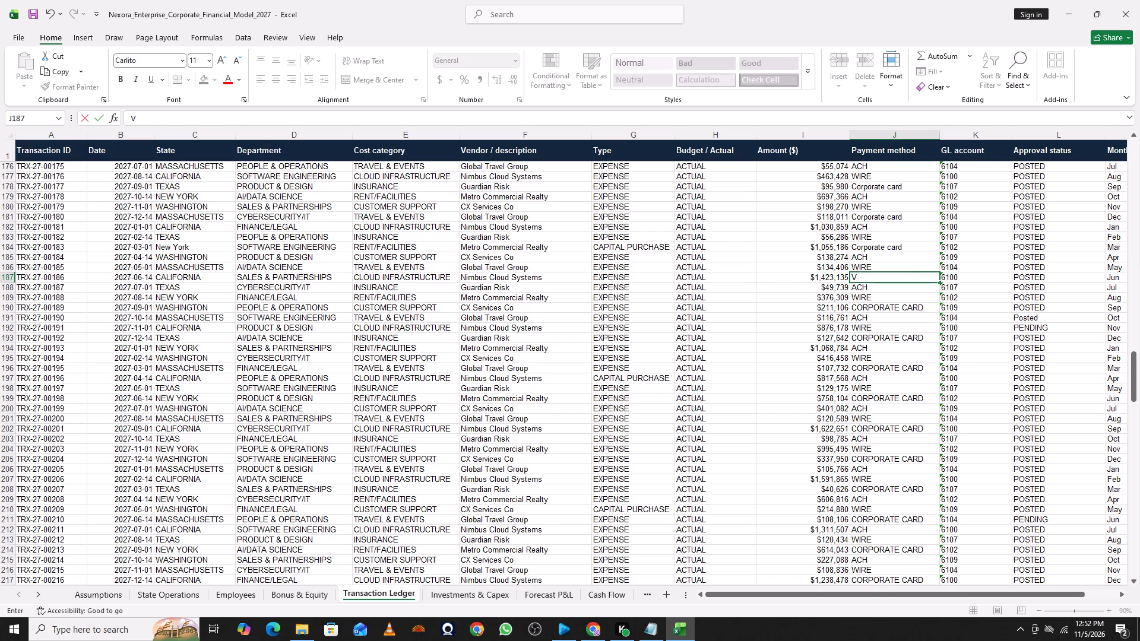
pyautogui.click(898, 306)
pyautogui.hotkey('ctrl', 'c')
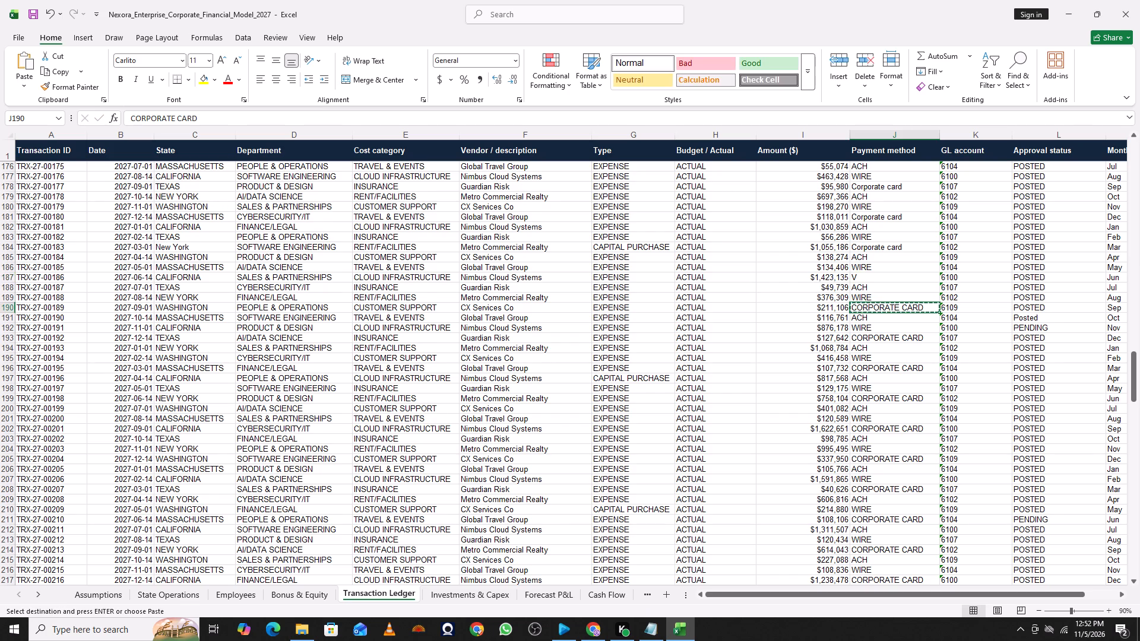
pyautogui.scroll(5, 873, 403)
pyautogui.click(888, 430)
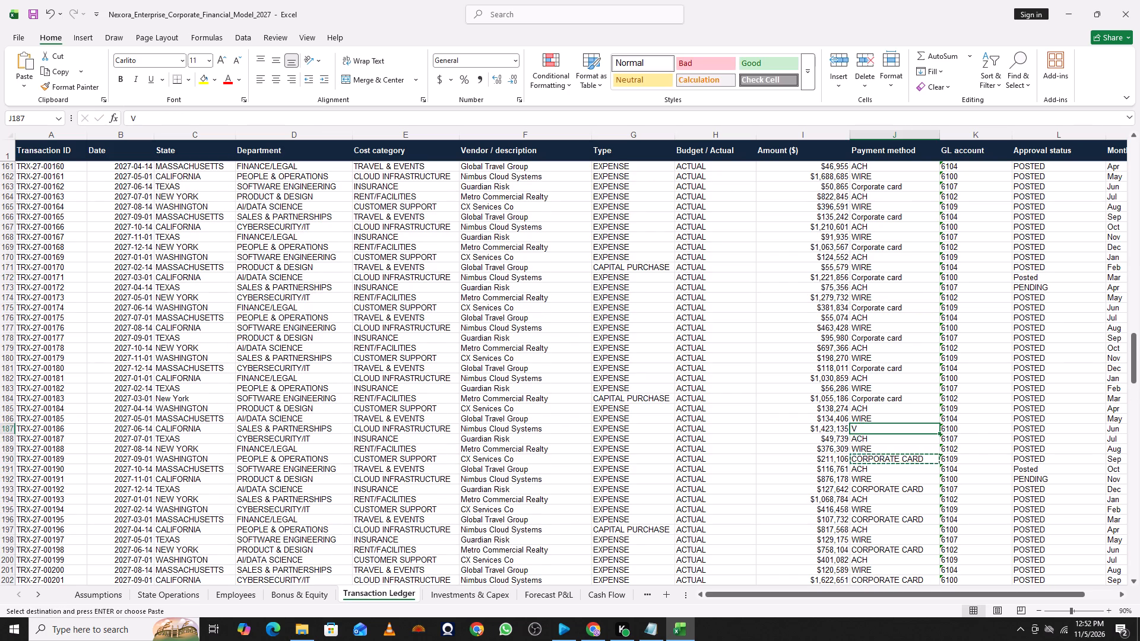
pyautogui.hotkey('ctrl', 'v')
pyautogui.click(892, 398)
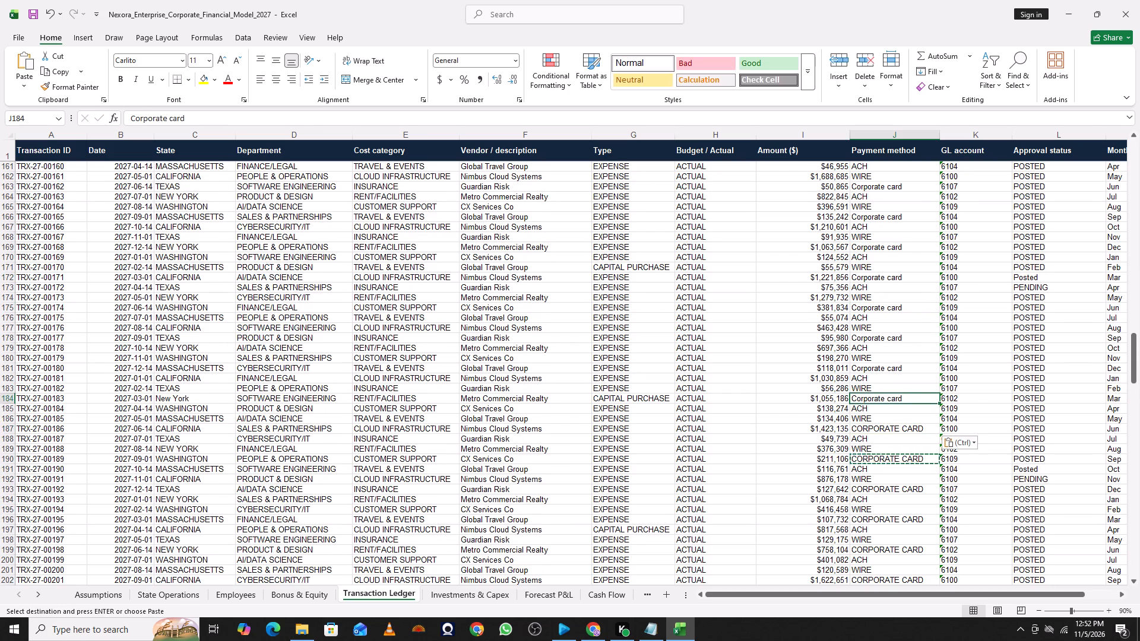
pyautogui.hotkey('ctrl', 'v')
pyautogui.keyDown('ctrl'); pyautogui.click(886, 363); pyautogui.keyUp('ctrl')
pyautogui.hotkey('ctrl', 'v')
pyautogui.click(891, 335)
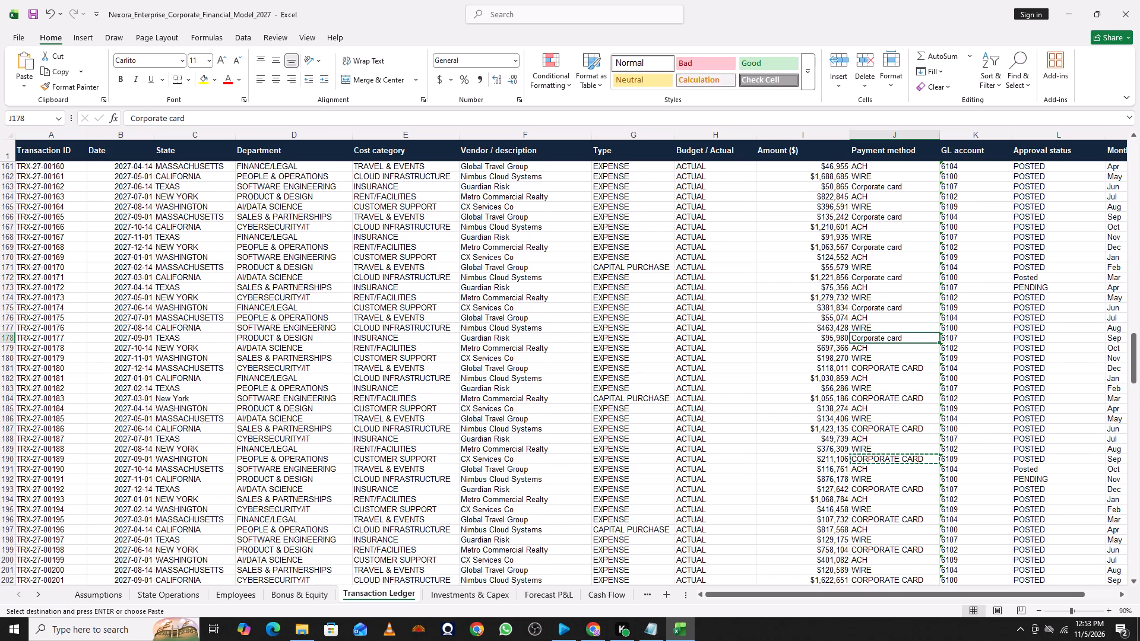
pyautogui.hotkey('ctrl', 'v')
# Paste CORPORATE CARD into payment method cells J175, J172, J169, J166 and J163.
pyautogui.click(892, 306)
pyautogui.hotkey('ctrl', 'v')
pyautogui.click(896, 273)
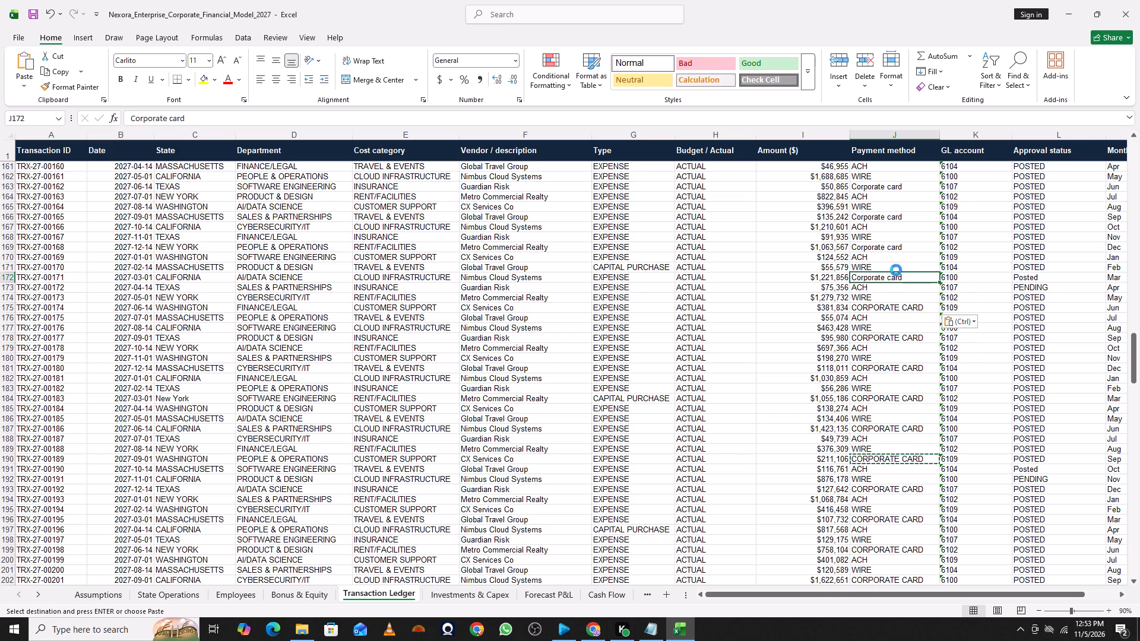
pyautogui.hotkey('ctrl', 'v')
pyautogui.keyDown('ctrl'); pyautogui.click(896, 246); pyautogui.keyUp('ctrl')
pyautogui.hotkey('ctrl', 'v')
pyautogui.click(897, 217)
pyautogui.hotkey('ctrl', 'v')
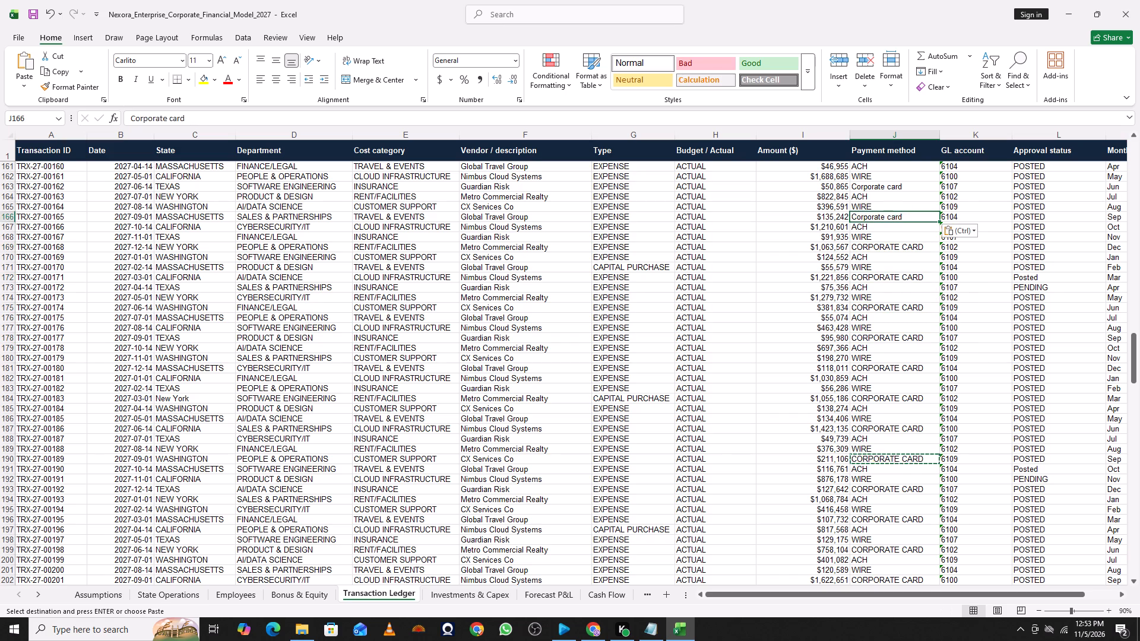
pyautogui.click(898, 186)
pyautogui.hotkey('ctrl', 'v')
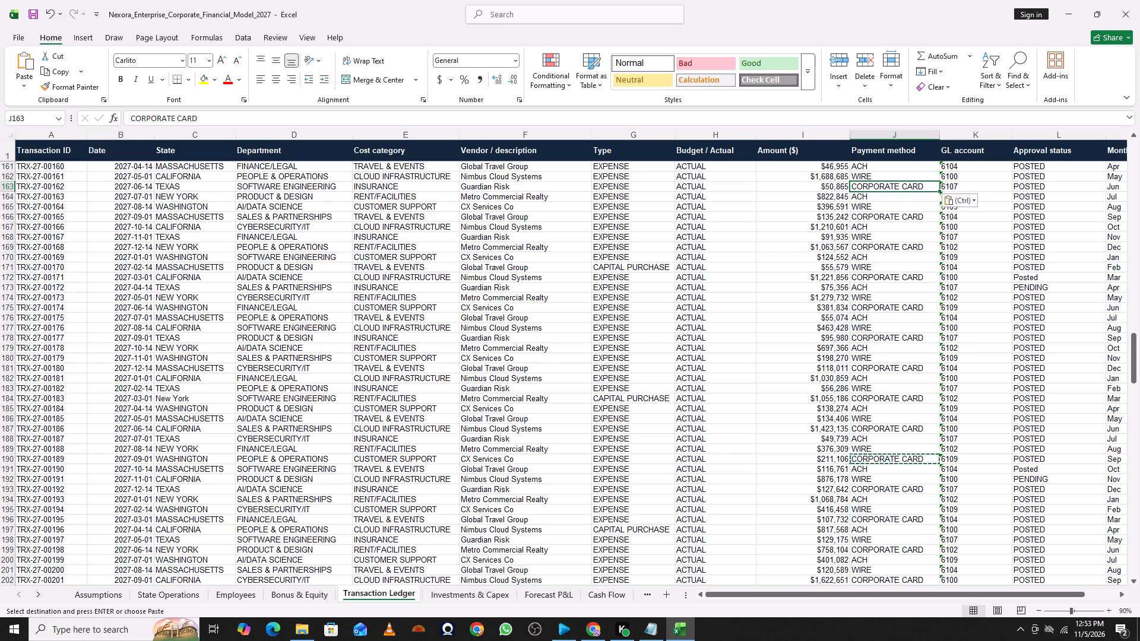
# Replace the mixed-case Corporate card payment methods above row 163 with CORPORATE CARD.
pyautogui.scroll(12, 900, 485)
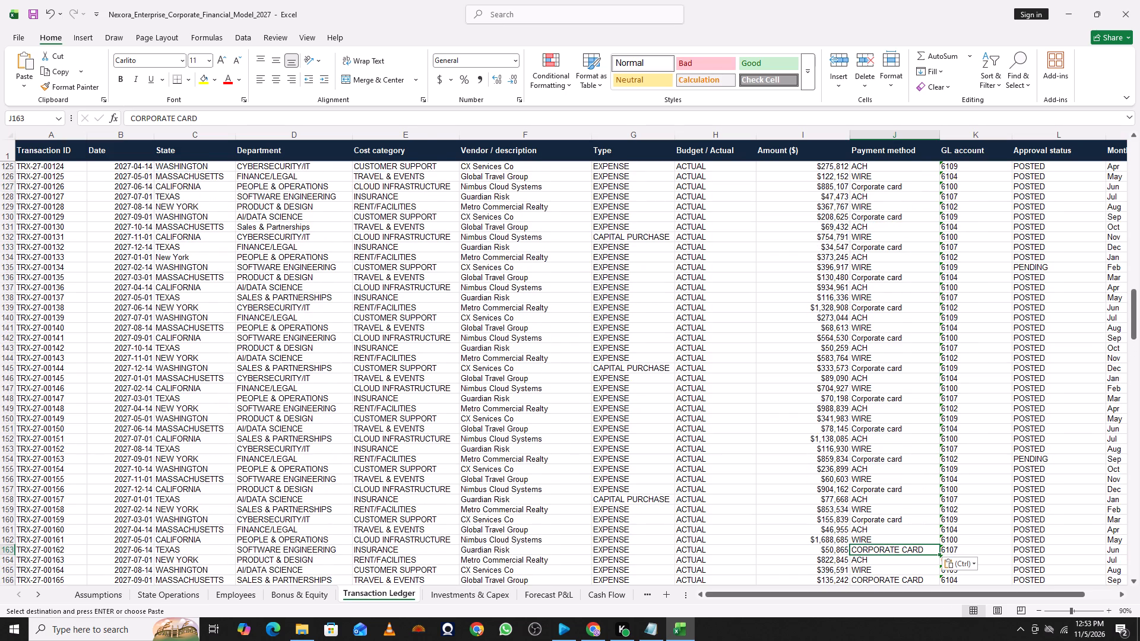
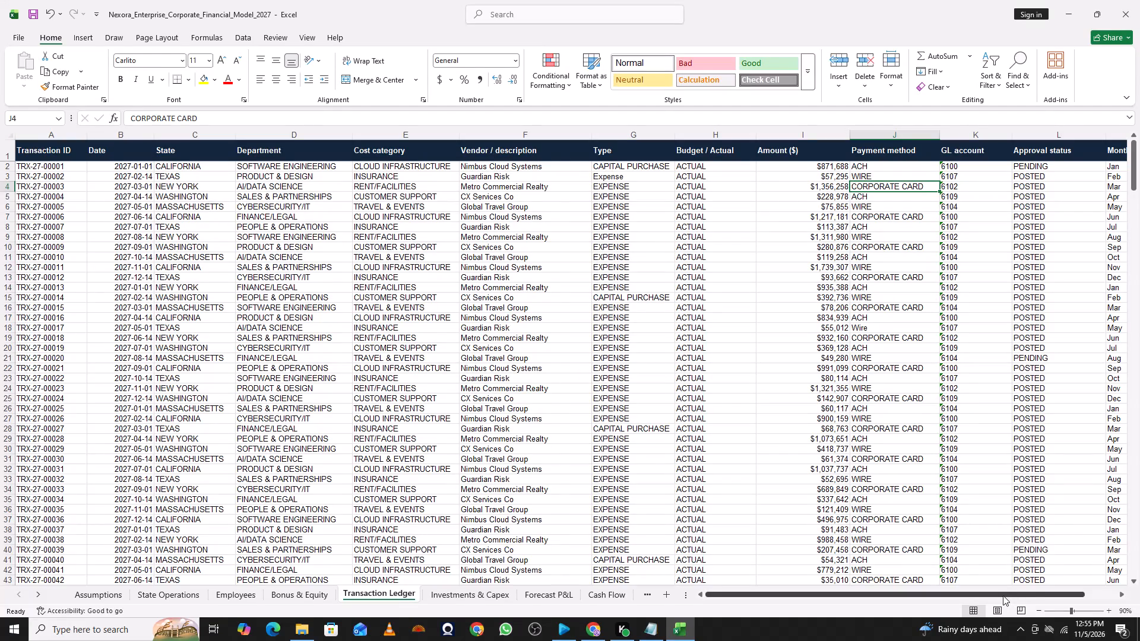
# Enter the uppercase months JAN, FEB, MAR and APR in Month cells M2 to M5.
pyautogui.moveTo(1003, 594); pyautogui.dragTo(1061, 587)
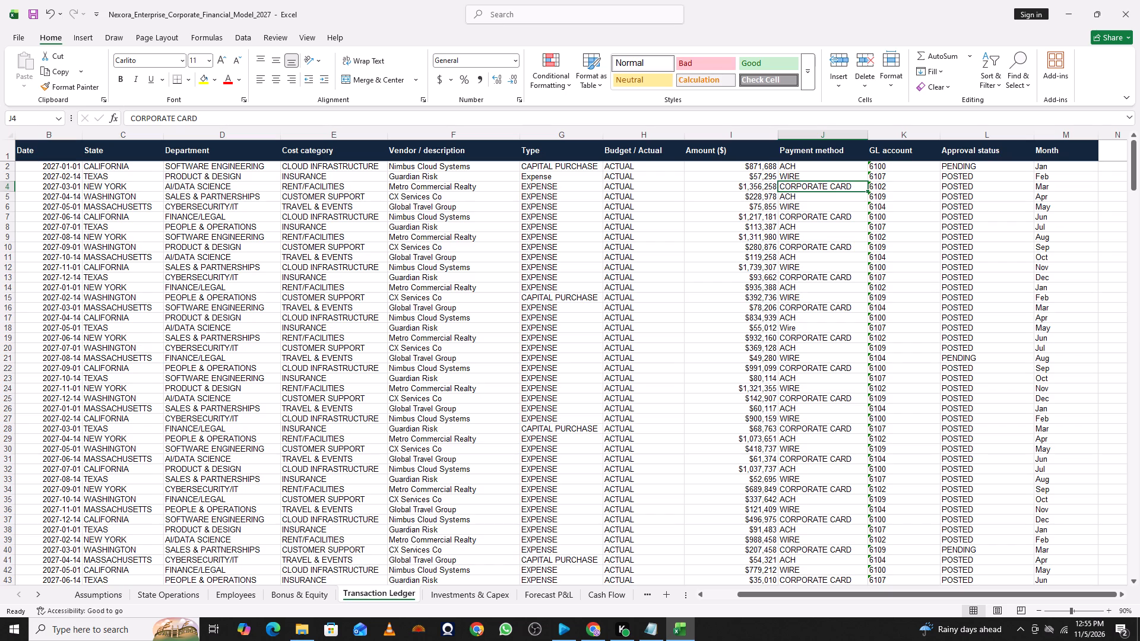
pyautogui.click(1059, 168)
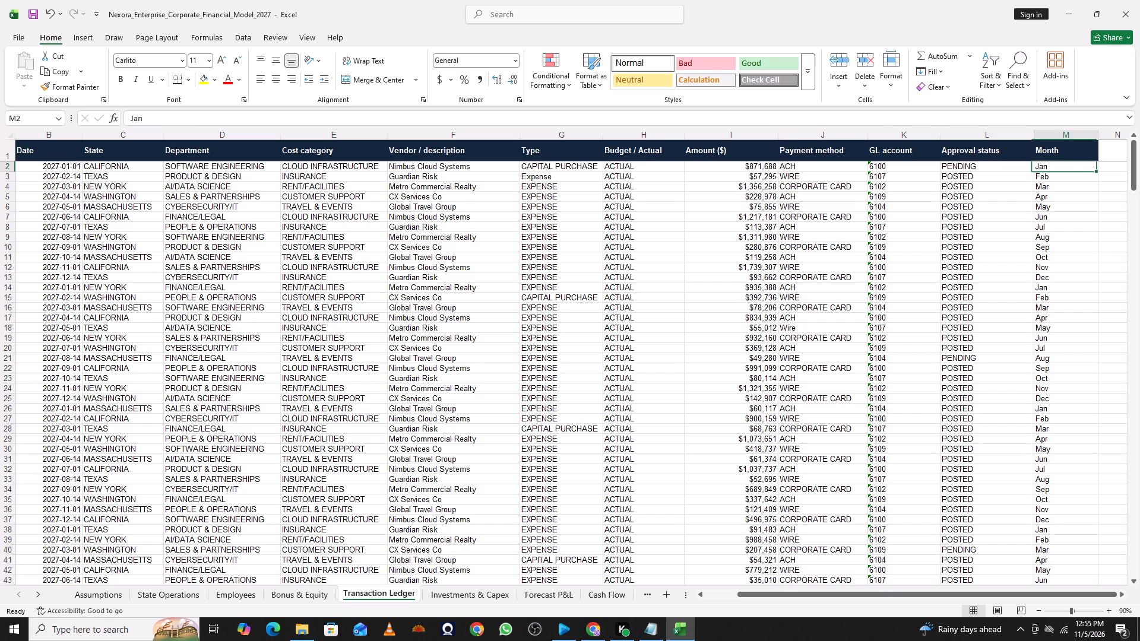
pyautogui.write('JAN')
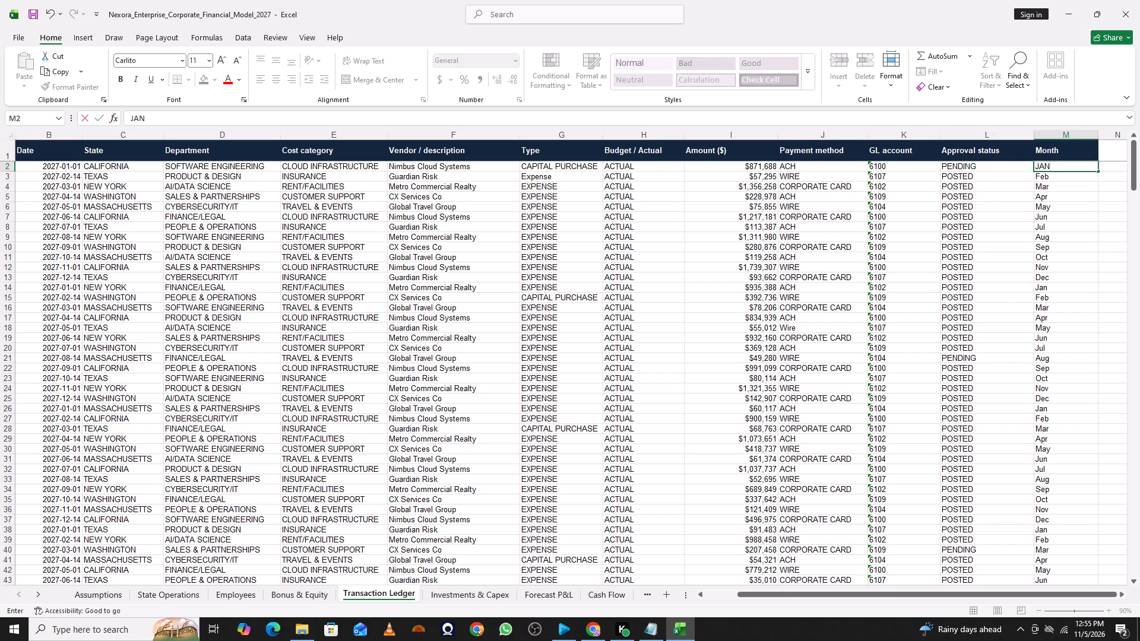
pyautogui.press('Down')
pyautogui.write('FE')
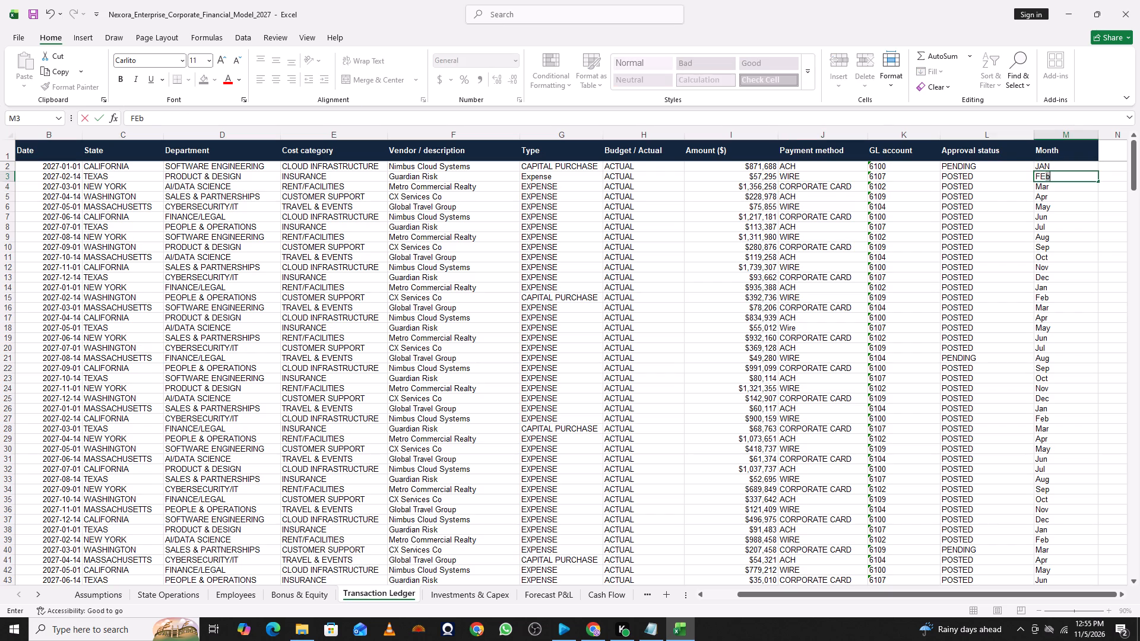
pyautogui.press('b')
pyautogui.press('Down')
pyautogui.write('MAR')
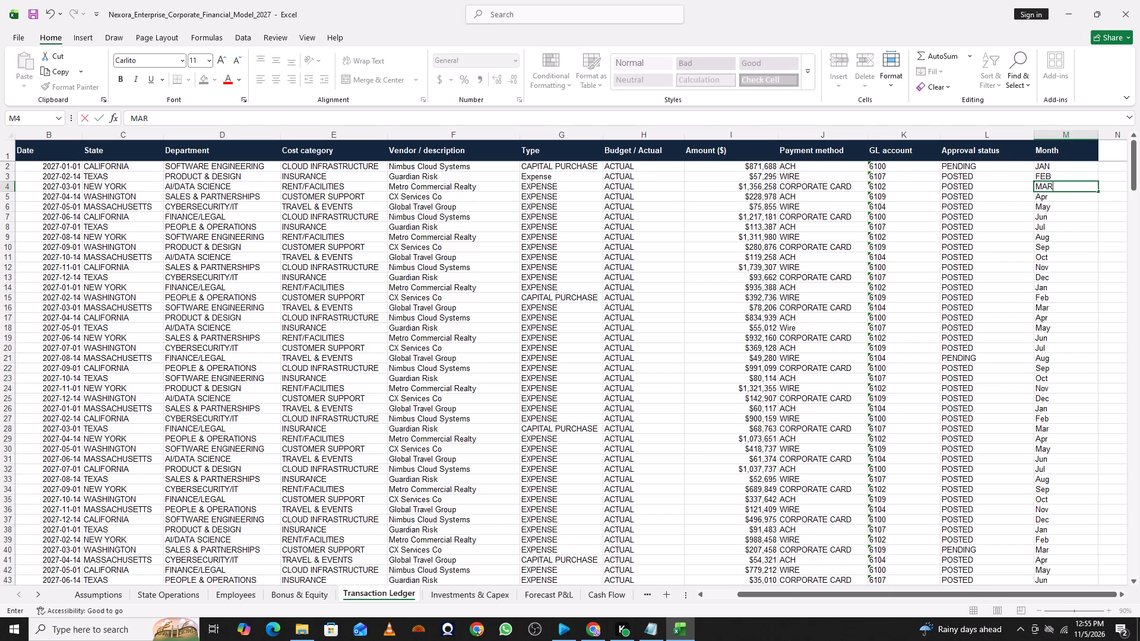
pyautogui.press('Down')
pyautogui.write('AP')
pyautogui.press('r')
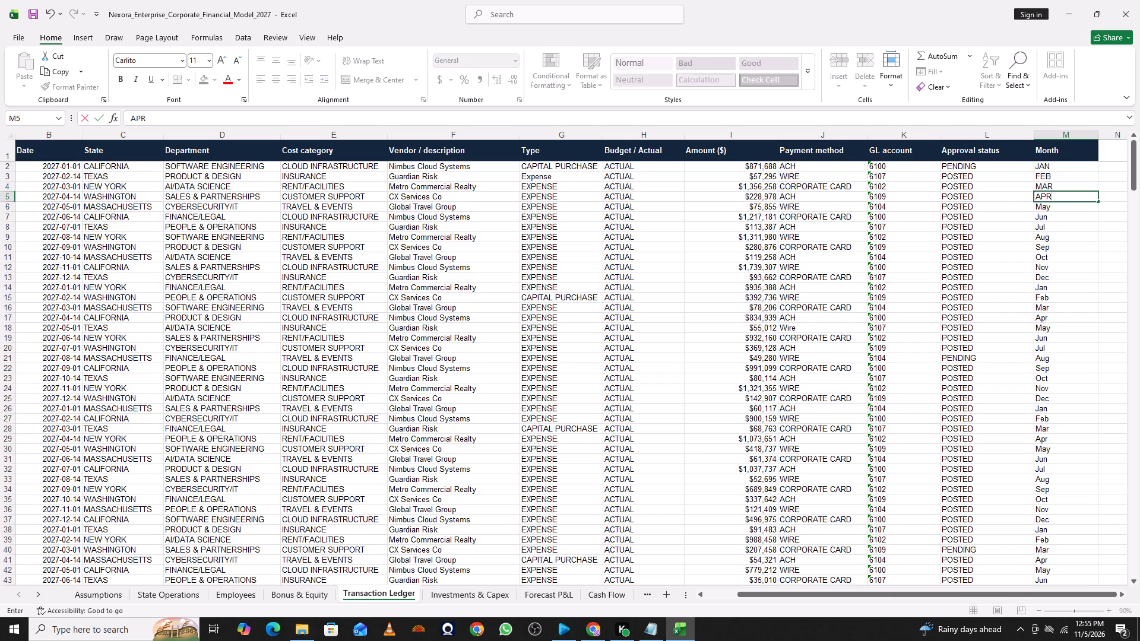
# Enter the uppercase months MAY, JUN, JUL and AUG in Month cells M6 to M9.
pyautogui.press('Down')
pyautogui.press('m')
pyautogui.write('AY')
pyautogui.press('Down')
pyautogui.write('JUN')
pyautogui.press('Down')
pyautogui.write('JUL')
pyautogui.press('Down')
pyautogui.write('AU')
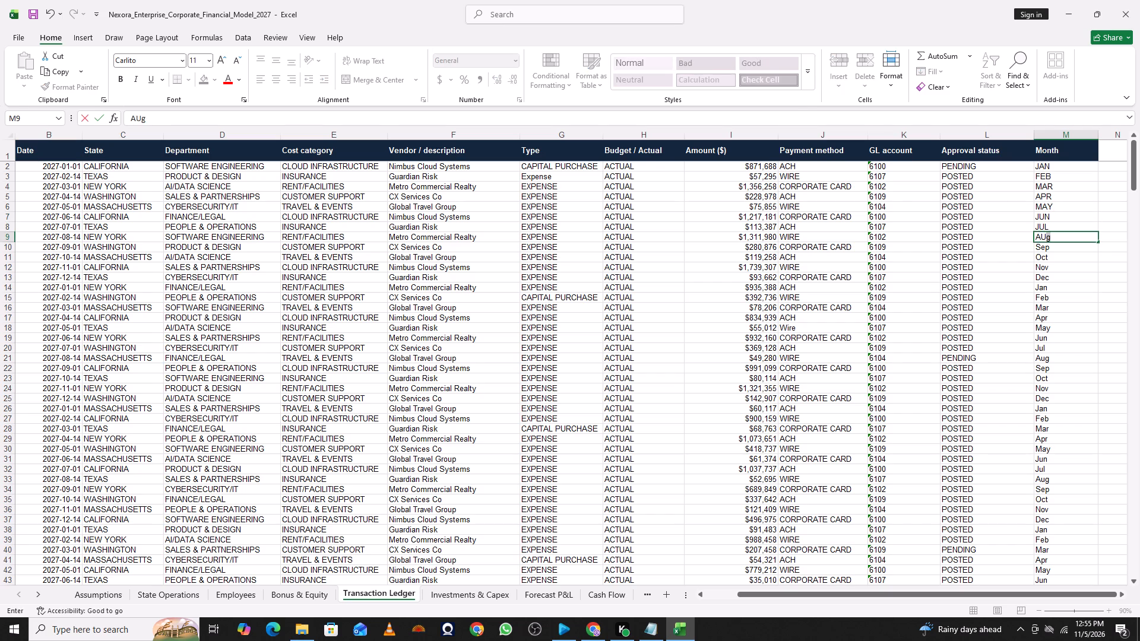
pyautogui.press('g')
# Enter the uppercase months SEP, OCT, NOV and DEC in Month cells M10 to M13.
pyautogui.press('Down')
pyautogui.write('SEP')
pyautogui.press('Down')
pyautogui.write('OCT')
pyautogui.press('Down')
pyautogui.write('NOV')
pyautogui.press('Down')
pyautogui.write('DEC')
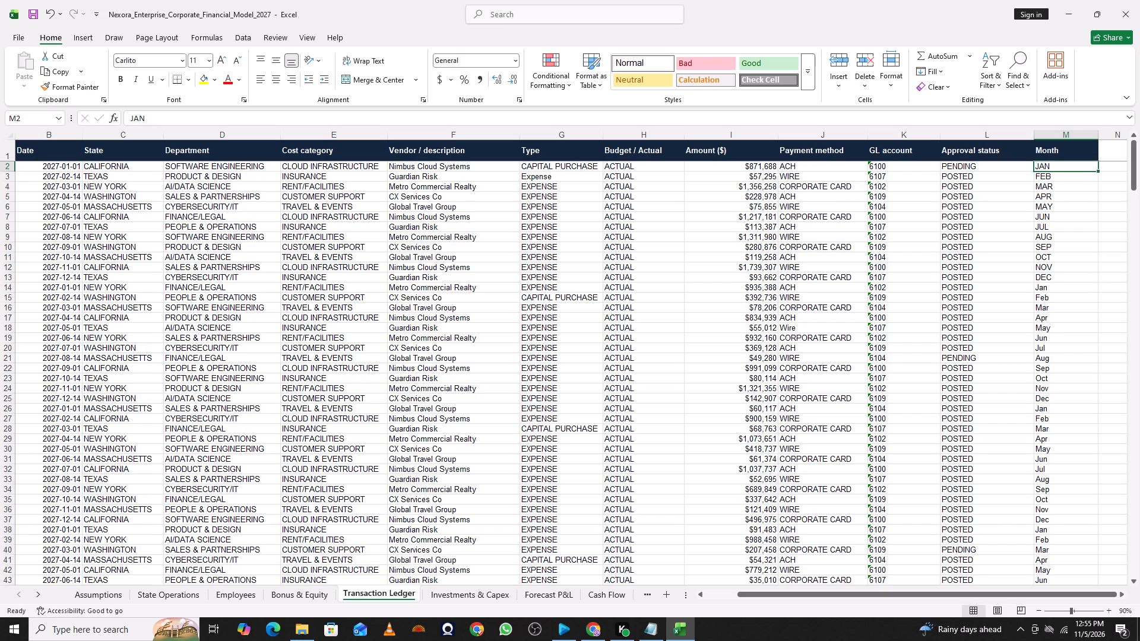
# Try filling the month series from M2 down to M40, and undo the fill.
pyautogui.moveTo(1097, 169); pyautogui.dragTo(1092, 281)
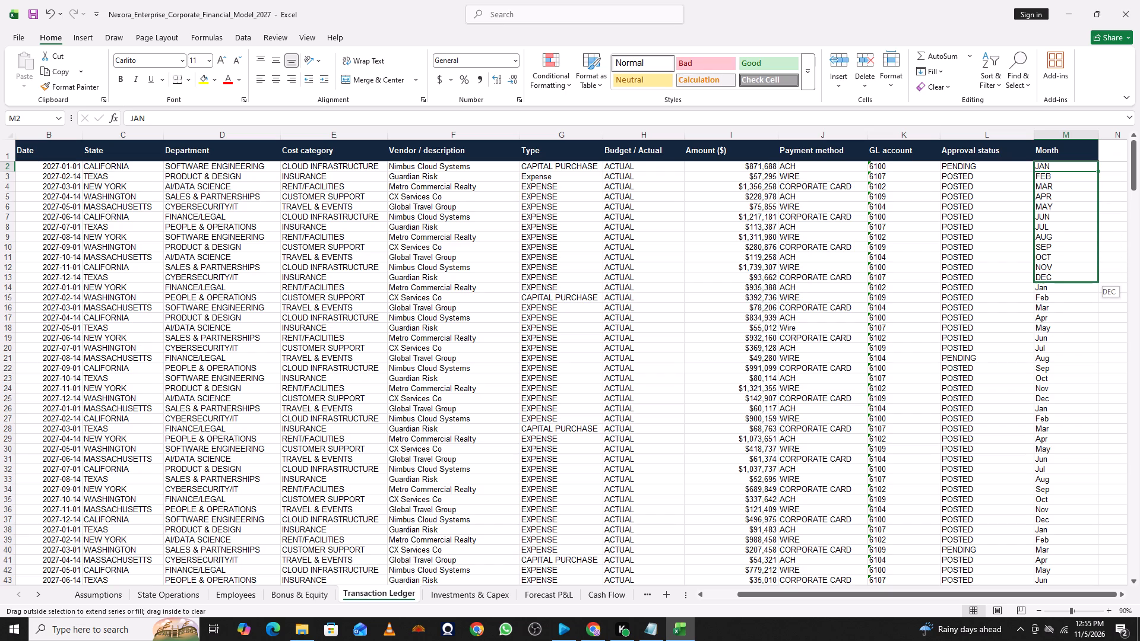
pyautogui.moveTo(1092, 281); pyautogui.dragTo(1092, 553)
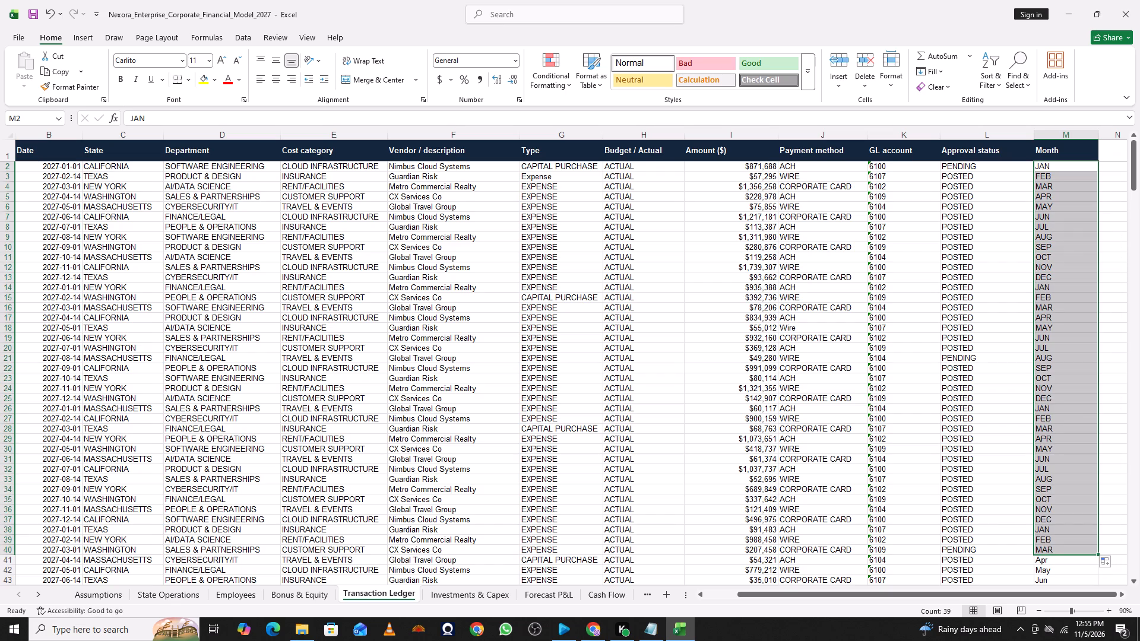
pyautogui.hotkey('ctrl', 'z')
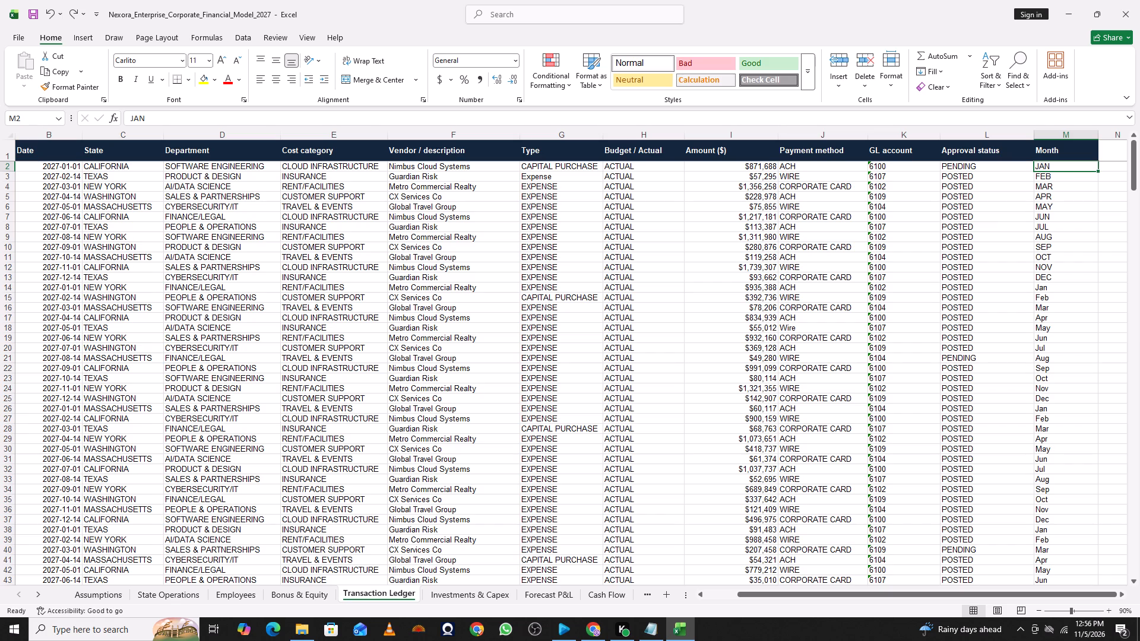
# Fill the uppercase month series from M2 down to the last ledger row, clearing the surplus JAN in M362.
pyautogui.moveTo(1098, 169); pyautogui.dragTo(1087, 316)
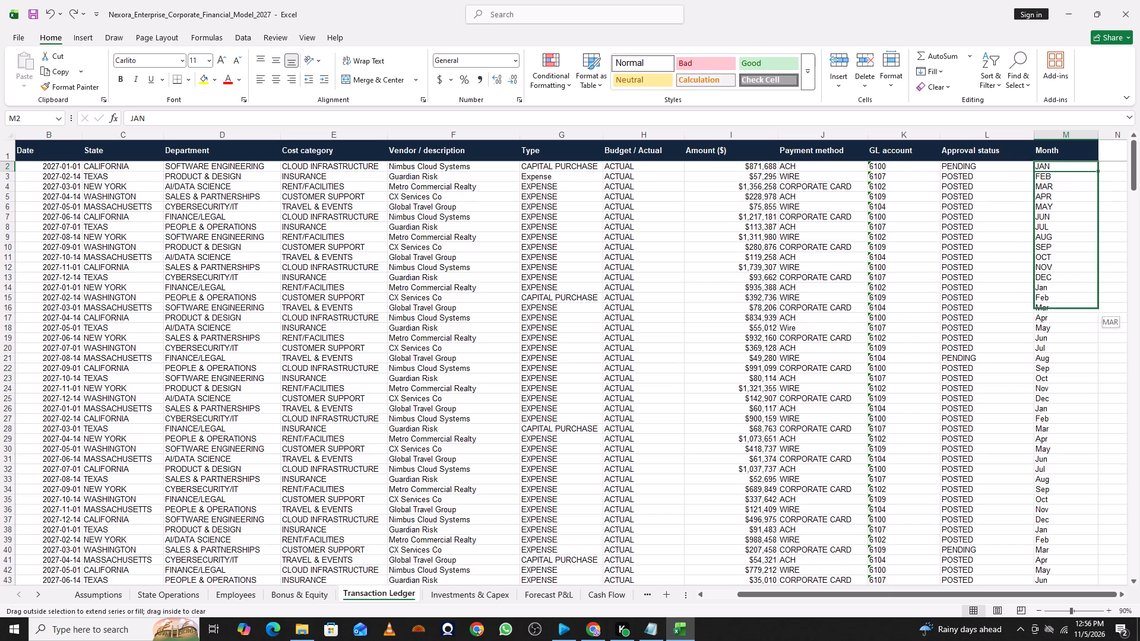
pyautogui.moveTo(1087, 316); pyautogui.dragTo(1085, 597)
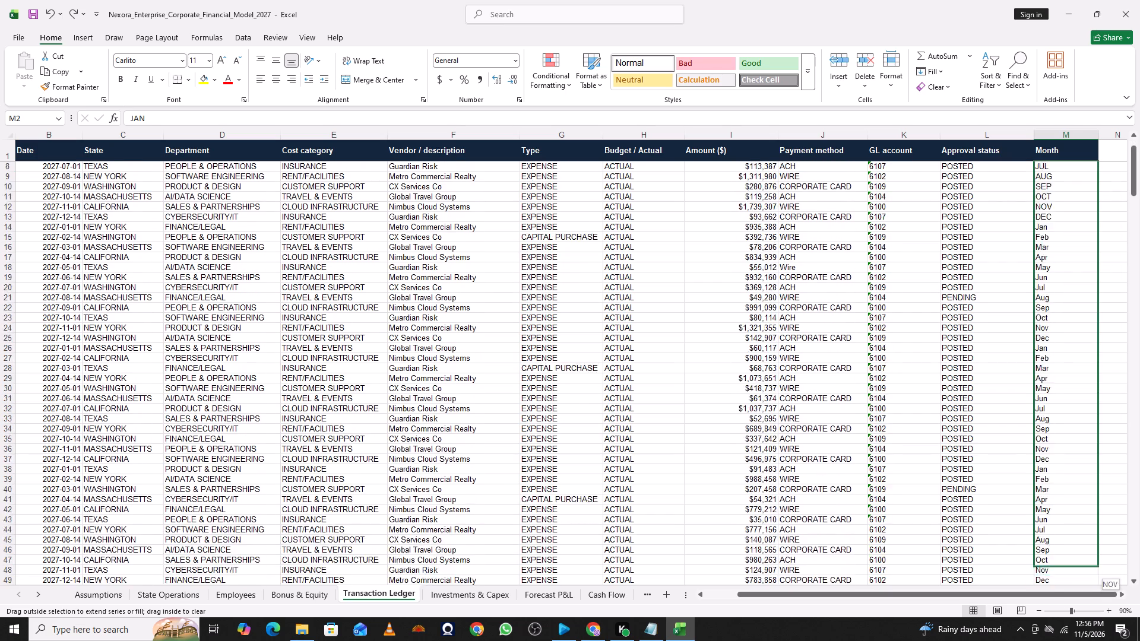
pyautogui.moveTo(1085, 597); pyautogui.dragTo(1085, 602)
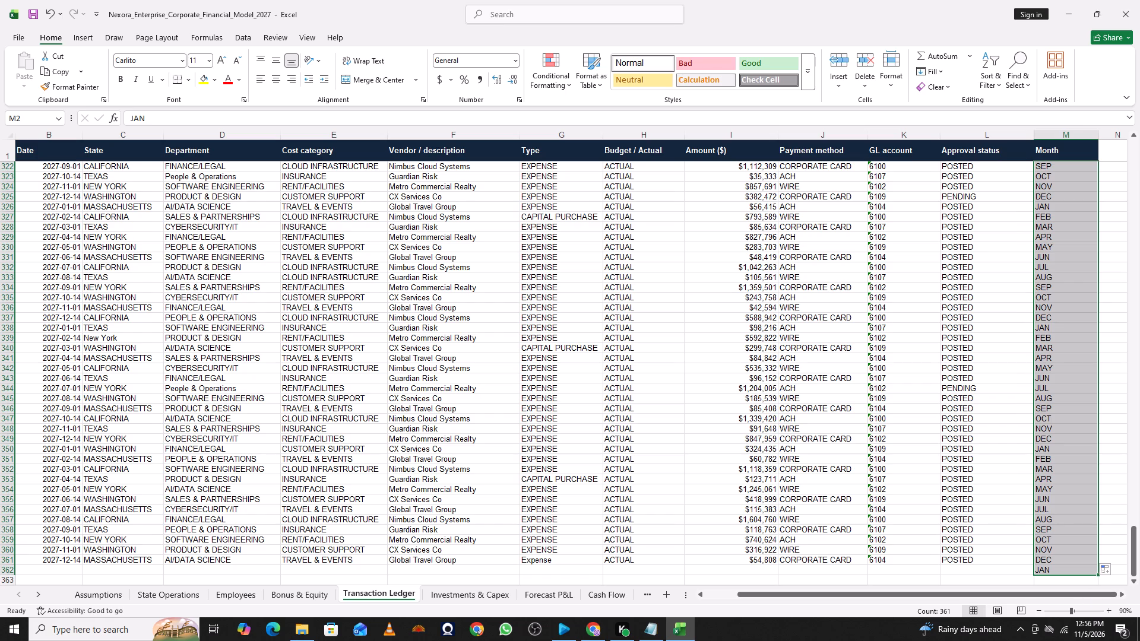
pyautogui.click(1073, 572)
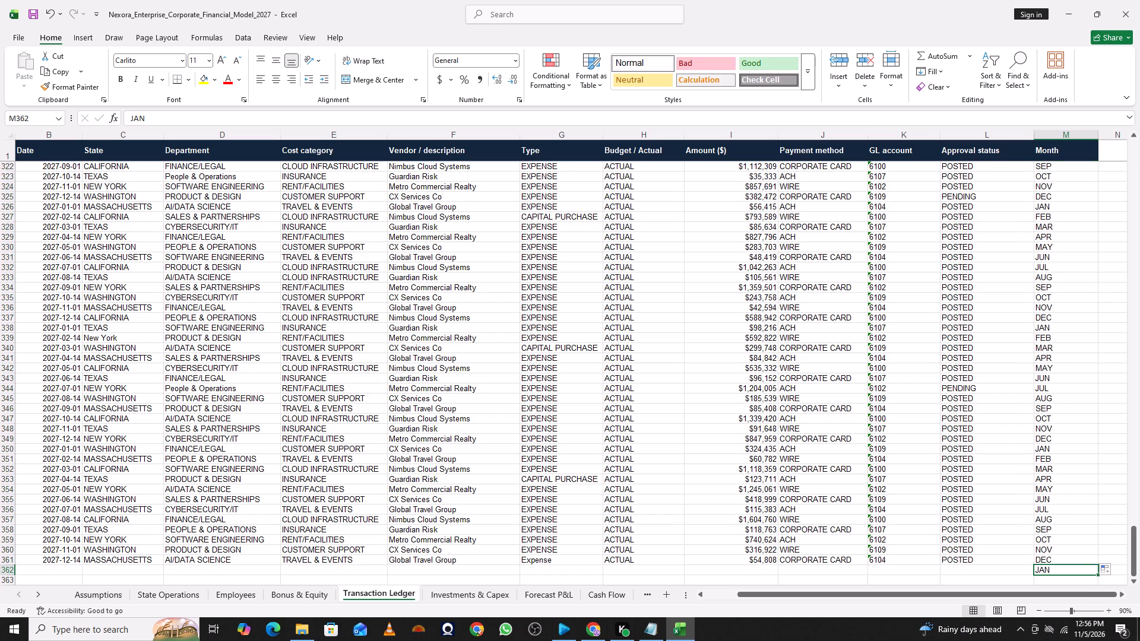
pyautogui.press('BackSpace')
pyautogui.click(967, 528)
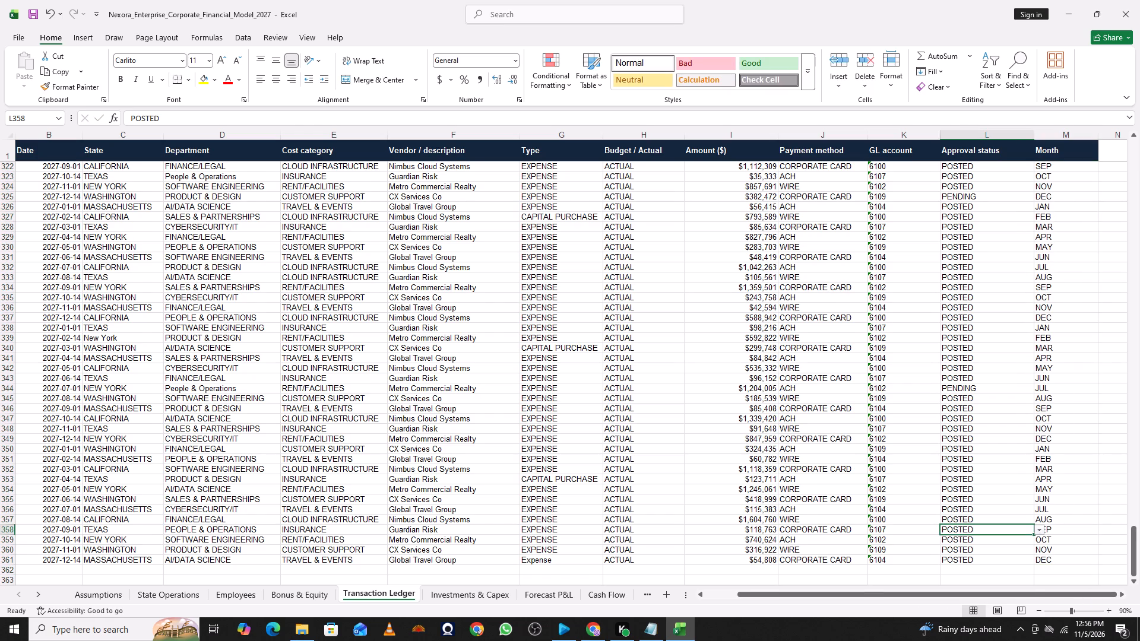
# Replace the vendor name in F2 with NIMBUS CLOUD SYSTEMS.
pyautogui.scroll(7, 372, 319)
pyautogui.scroll(16, 430, 247)
pyautogui.scroll(-1, 430, 242)
pyautogui.scroll(5, 430, 242)
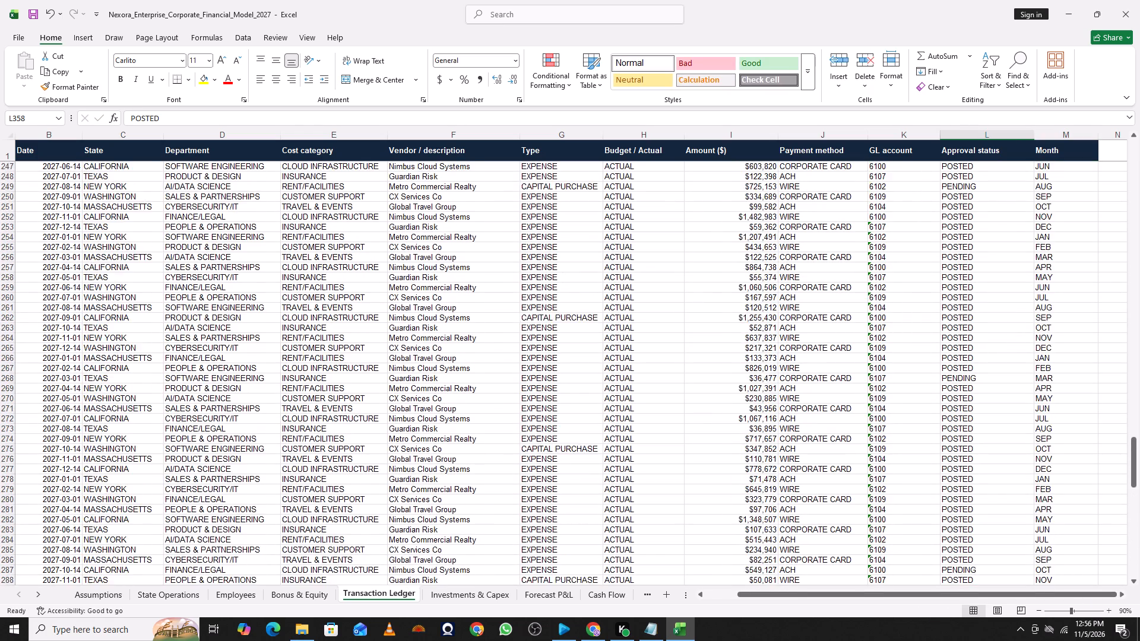
pyautogui.scroll(12, 430, 242)
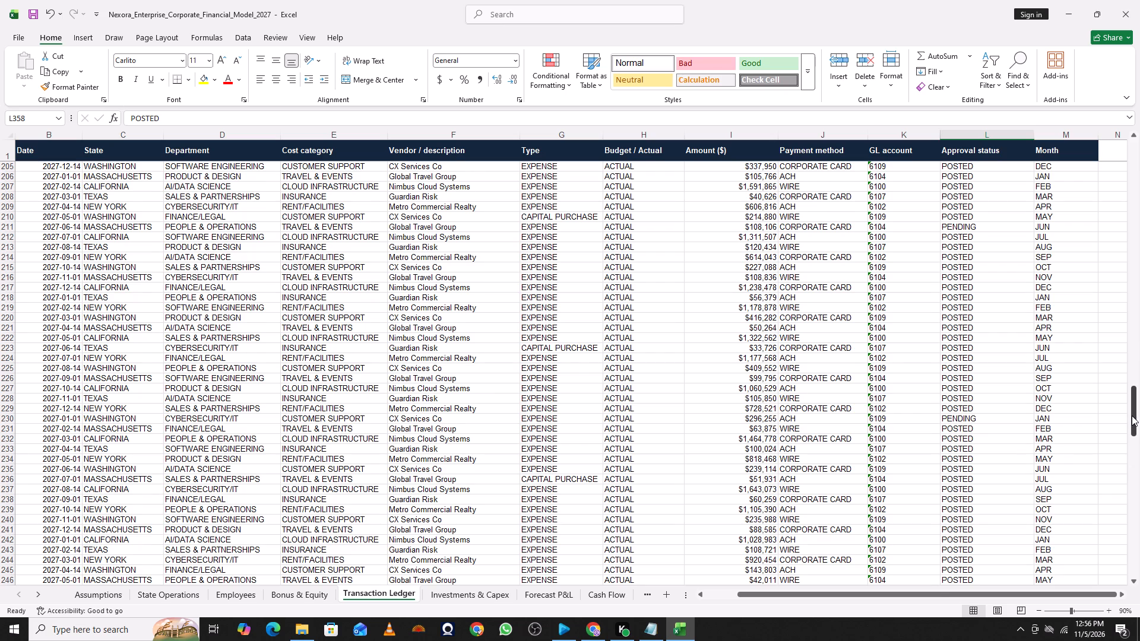
pyautogui.moveTo(1132, 415); pyautogui.dragTo(1125, 153)
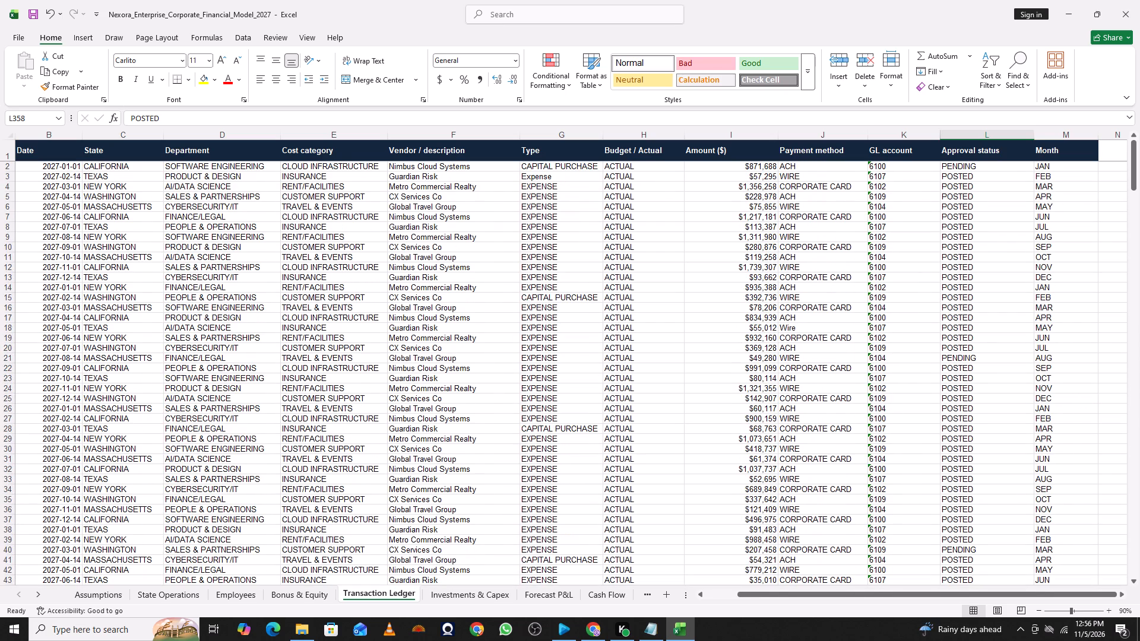
pyautogui.click(461, 169)
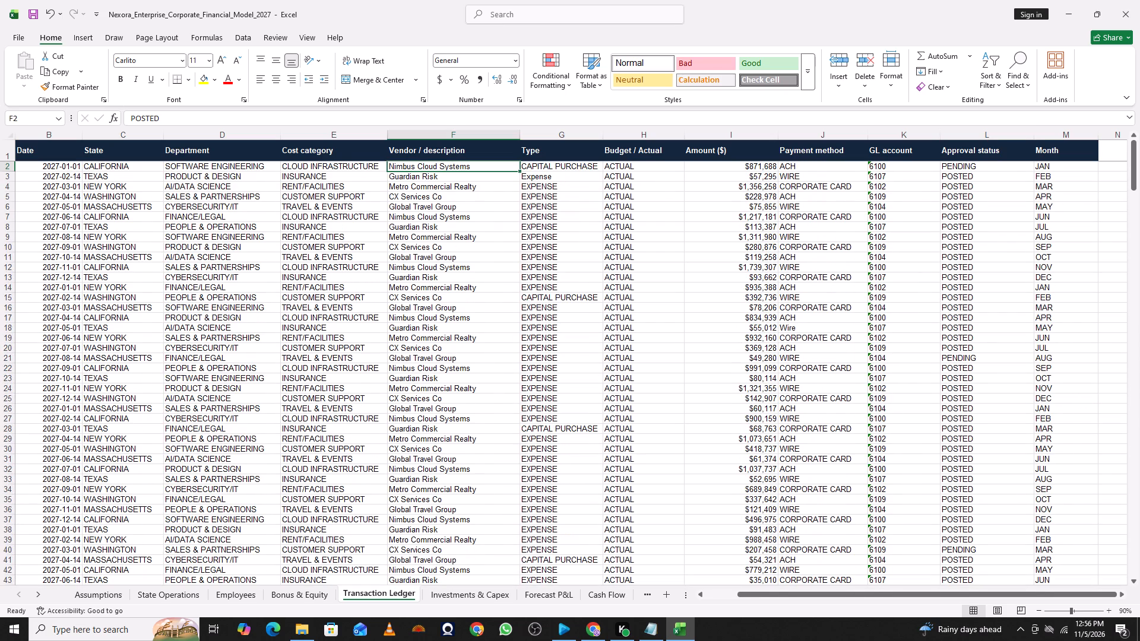
pyautogui.write('NIMBUS')
pyautogui.press('space')
pyautogui.write('CK')
pyautogui.press('BackSpace')
pyautogui.write('LOU')
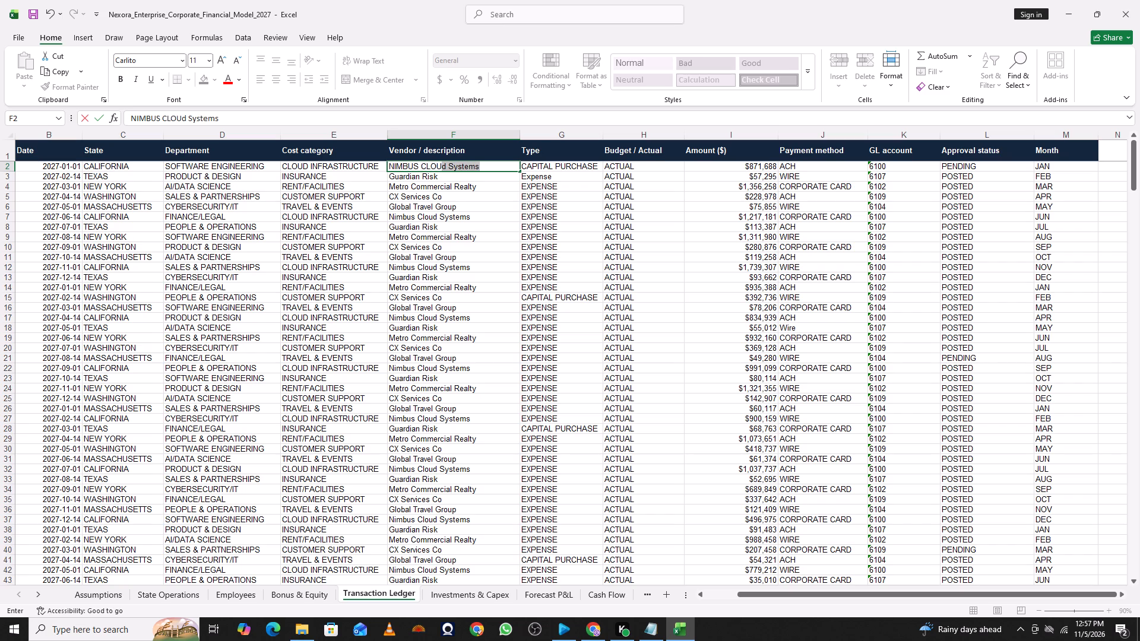
pyautogui.write('D SY')
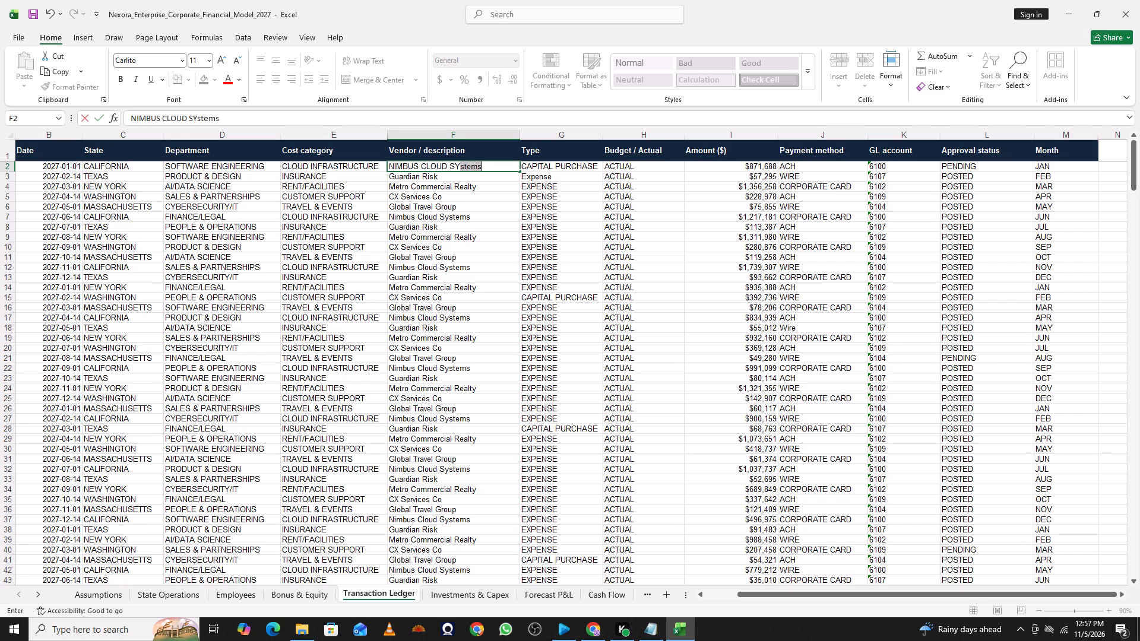
pyautogui.write('STEMS')
# Enter the vendor names GUARDIAN RISK in F3 and METRO COMMERCIAL REALITY in F4.
pyautogui.click(463, 179)
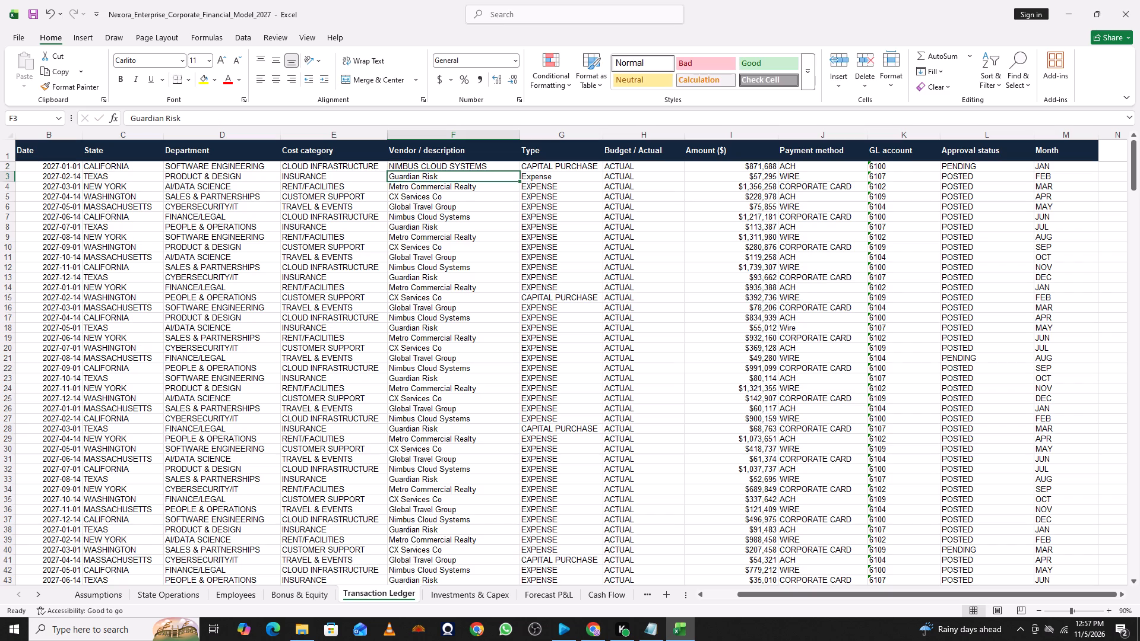
pyautogui.write('GUARDIAN RISK')
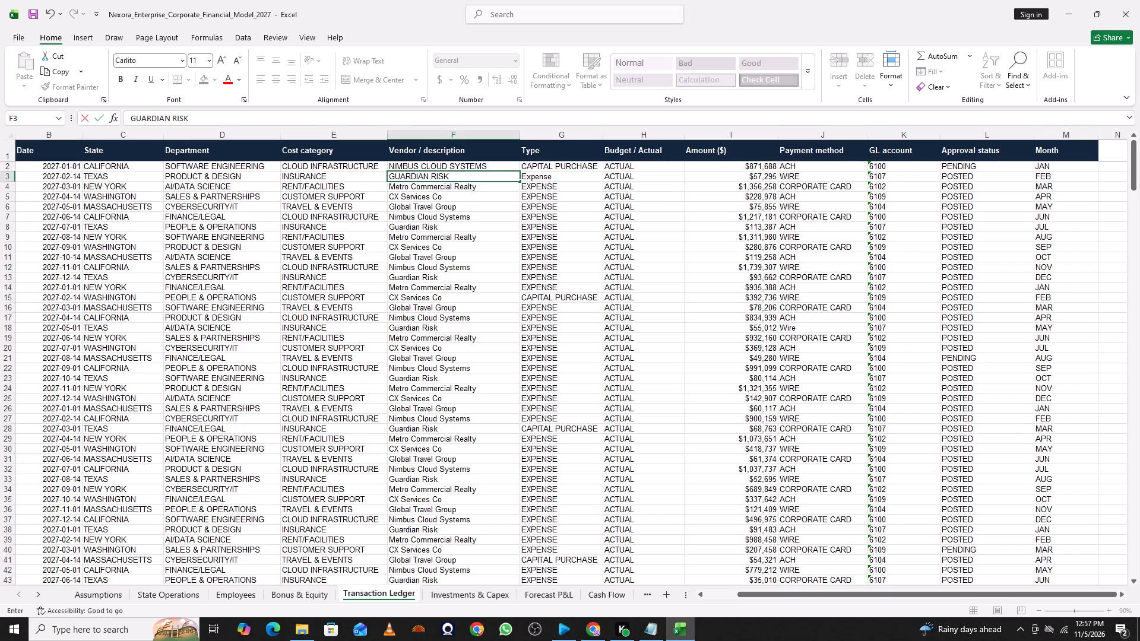
pyautogui.click(464, 183)
pyautogui.write('METRO')
pyautogui.press('space')
pyautogui.write('COMMERCIA')
pyautogui.write('L REALITY')
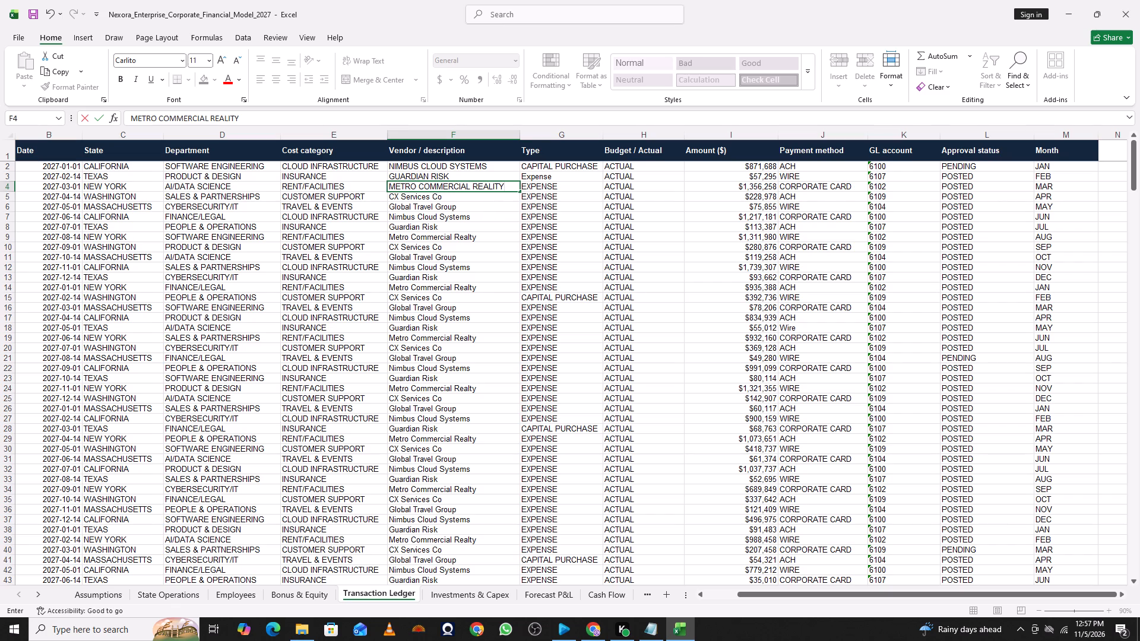
# Enter the vendor names CX SERVICES CO in F5 and GLOBAL TRAVEL GROUP in F6.
pyautogui.click(455, 195)
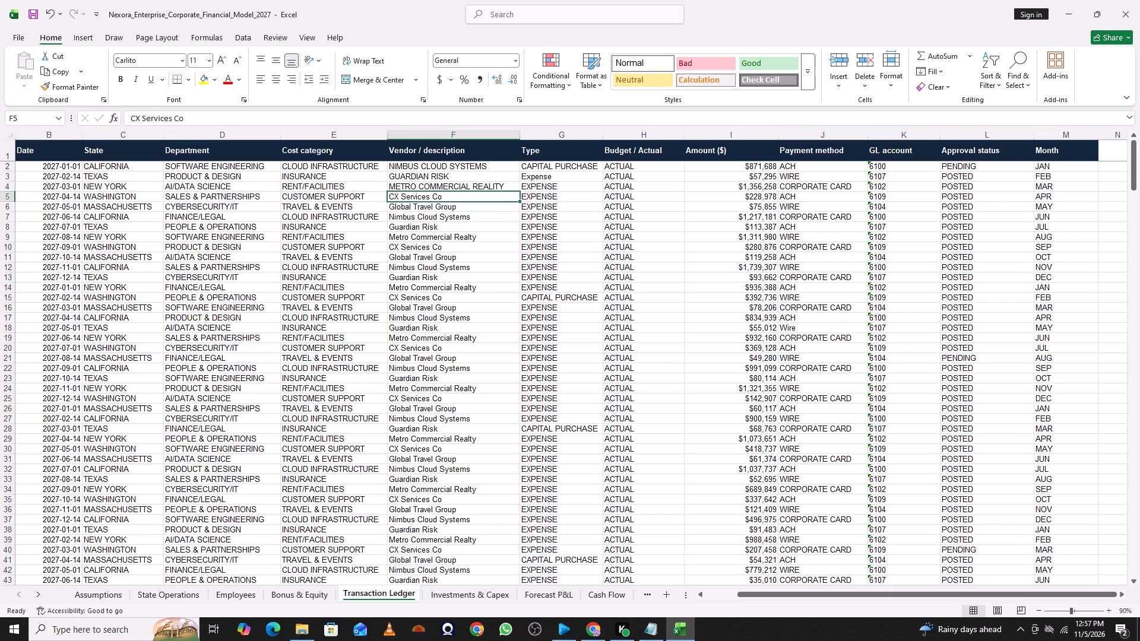
pyautogui.write('CX SERVICES CP')
pyautogui.press('BackSpace')
pyautogui.press('o')
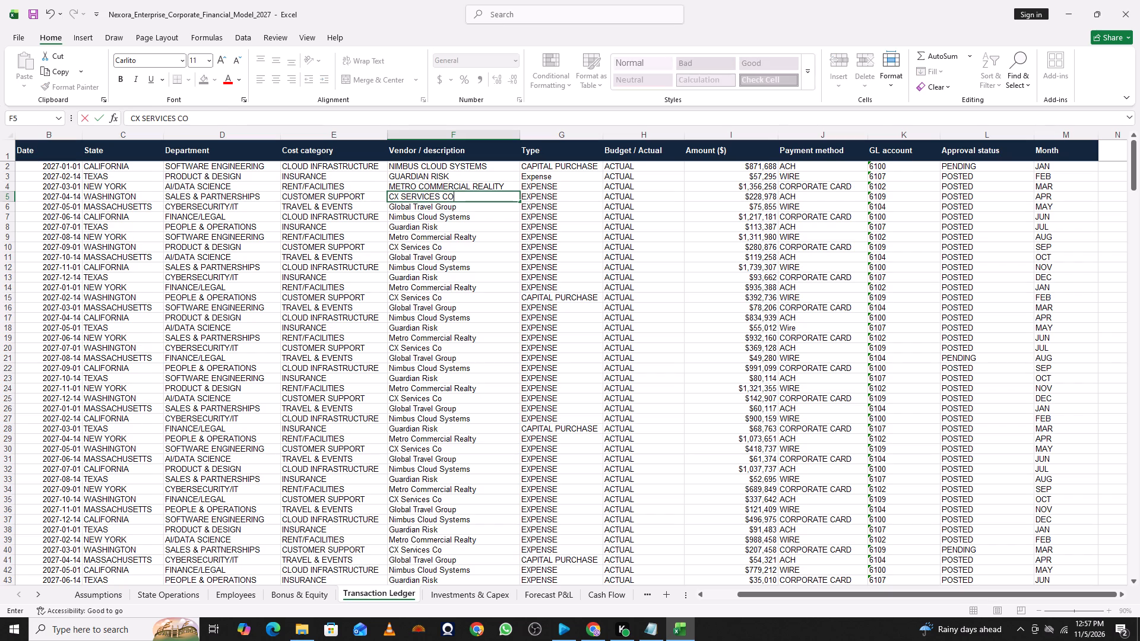
pyautogui.click(460, 207)
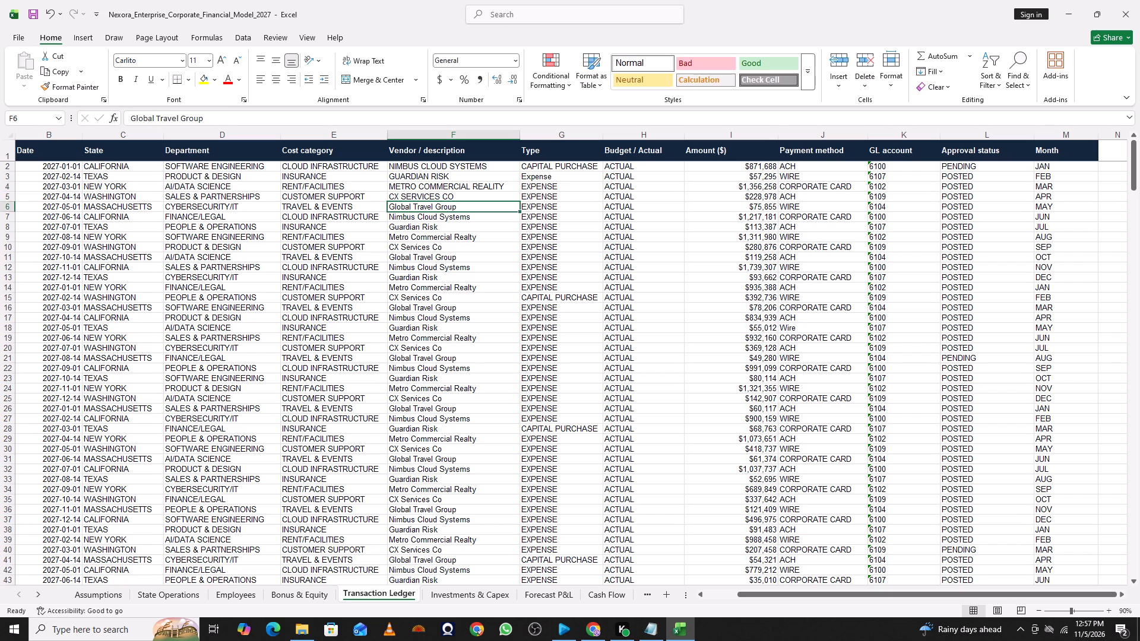
pyautogui.write('GLOBAL TRAVE')
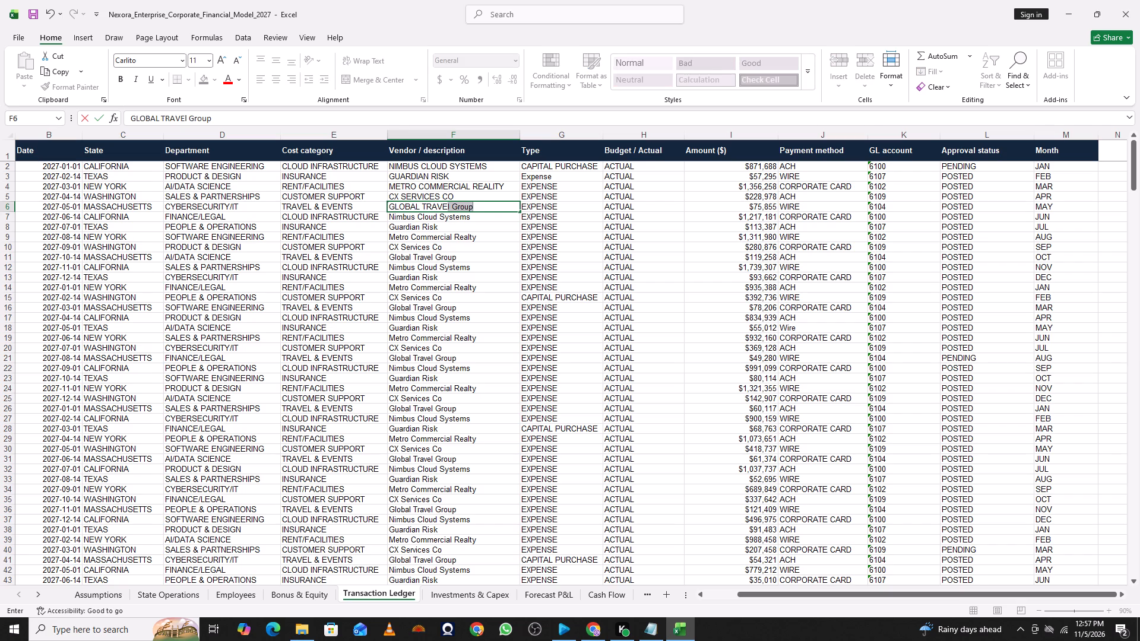
pyautogui.write('L GROUP')
# Fill NIMBUS CLOUD SYSTEMS from F2 down the Vendor / description column to F361.
pyautogui.click(484, 164)
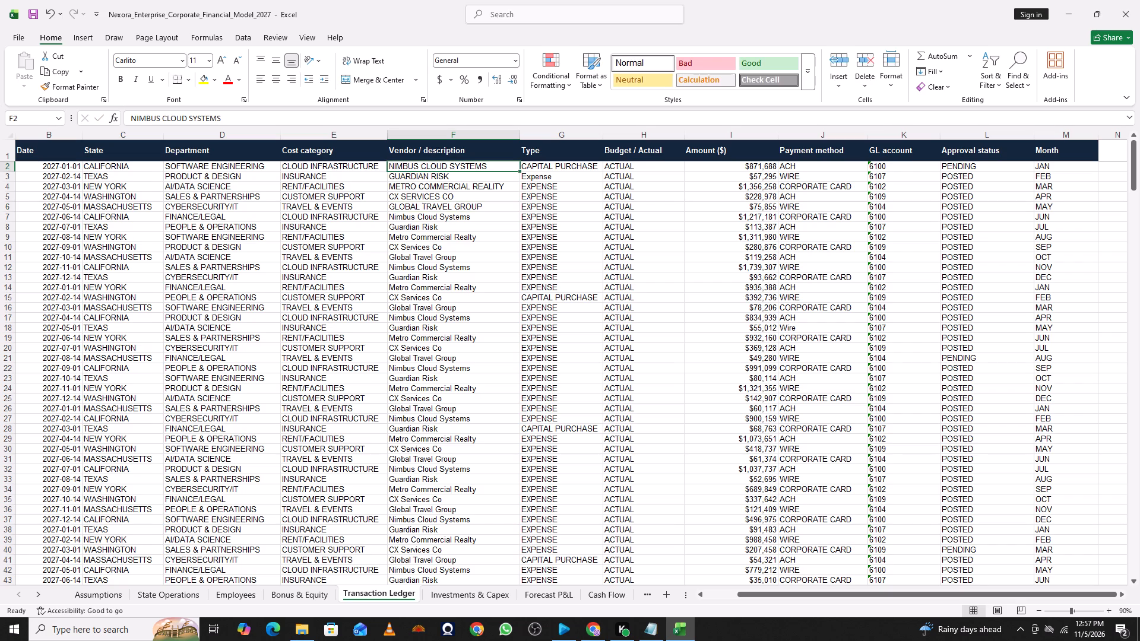
pyautogui.moveTo(520, 169); pyautogui.dragTo(527, 301)
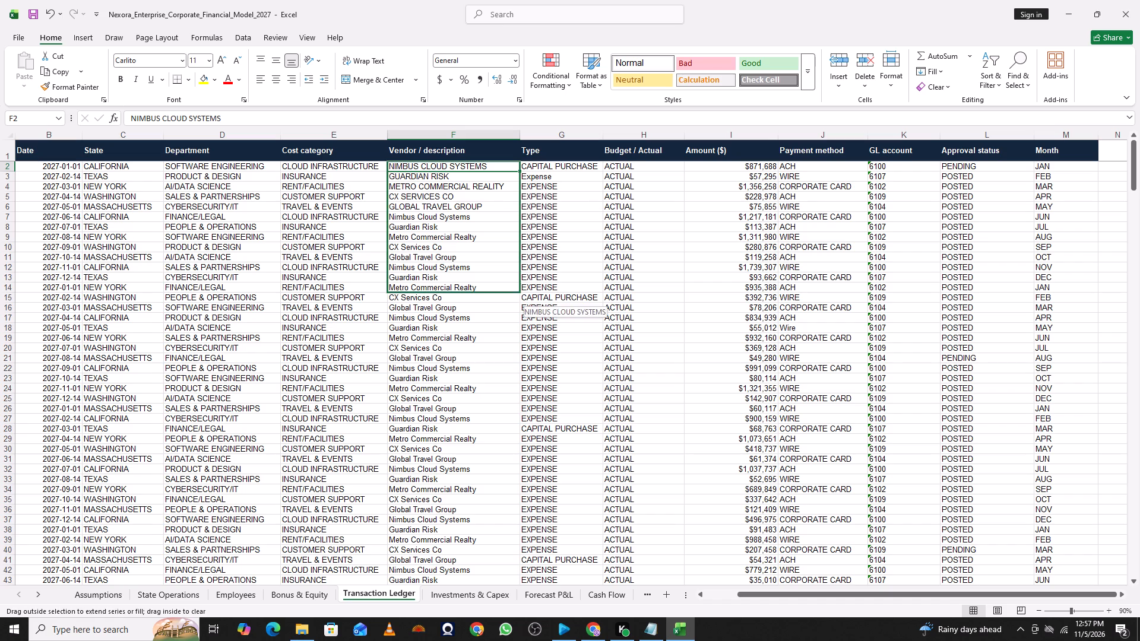
pyautogui.moveTo(527, 301); pyautogui.dragTo(494, 595)
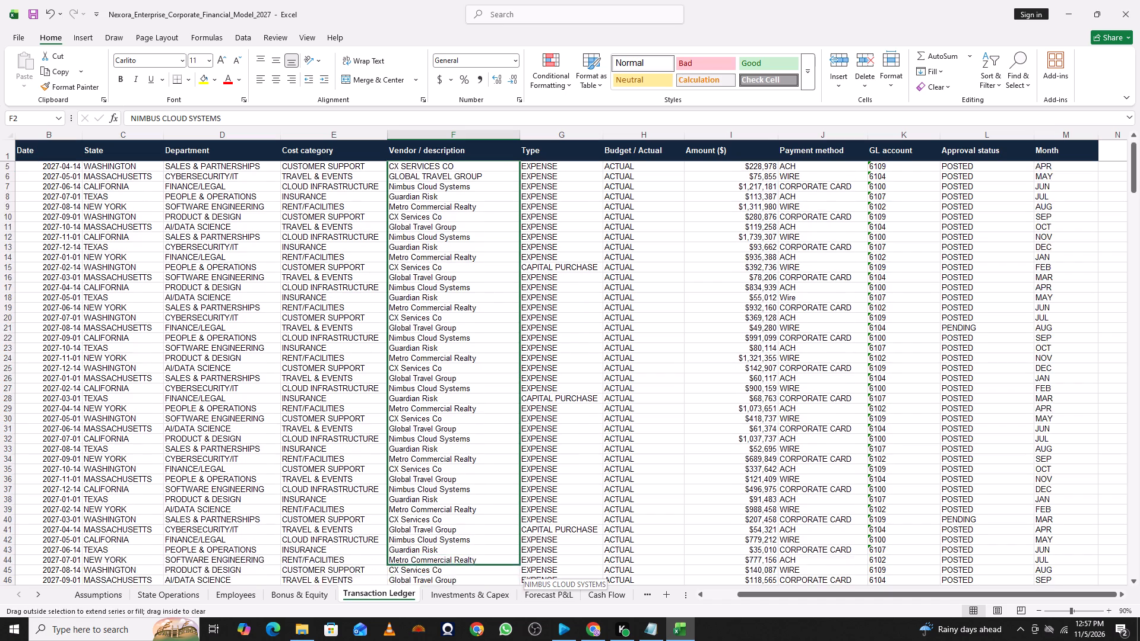
pyautogui.moveTo(494, 595); pyautogui.dragTo(495, 596)
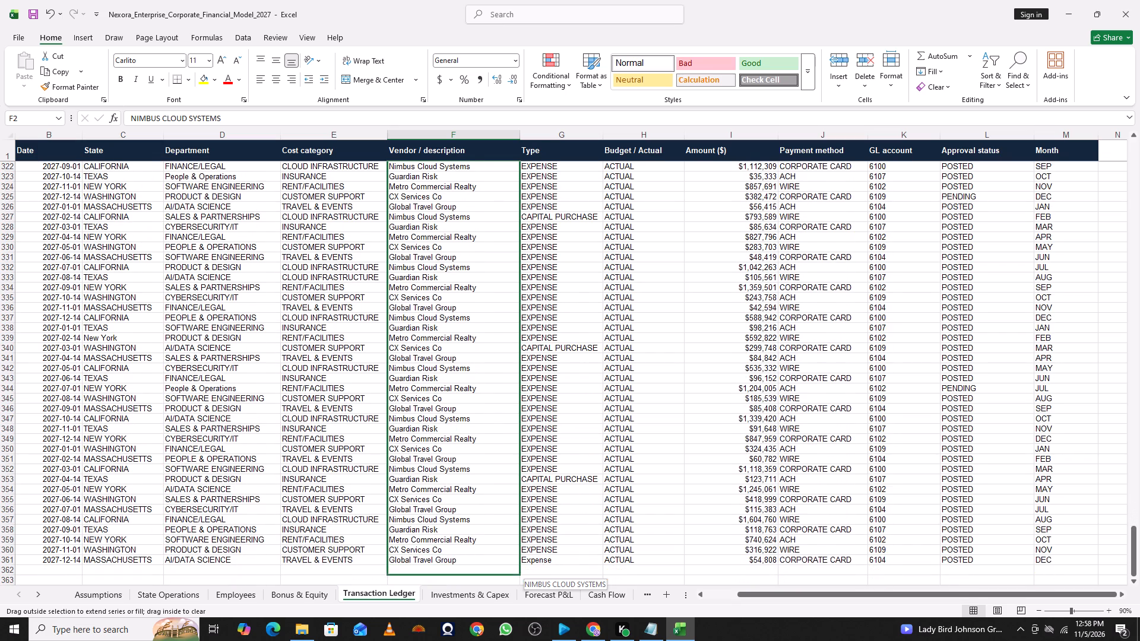
pyautogui.moveTo(495, 596); pyautogui.dragTo(499, 547)
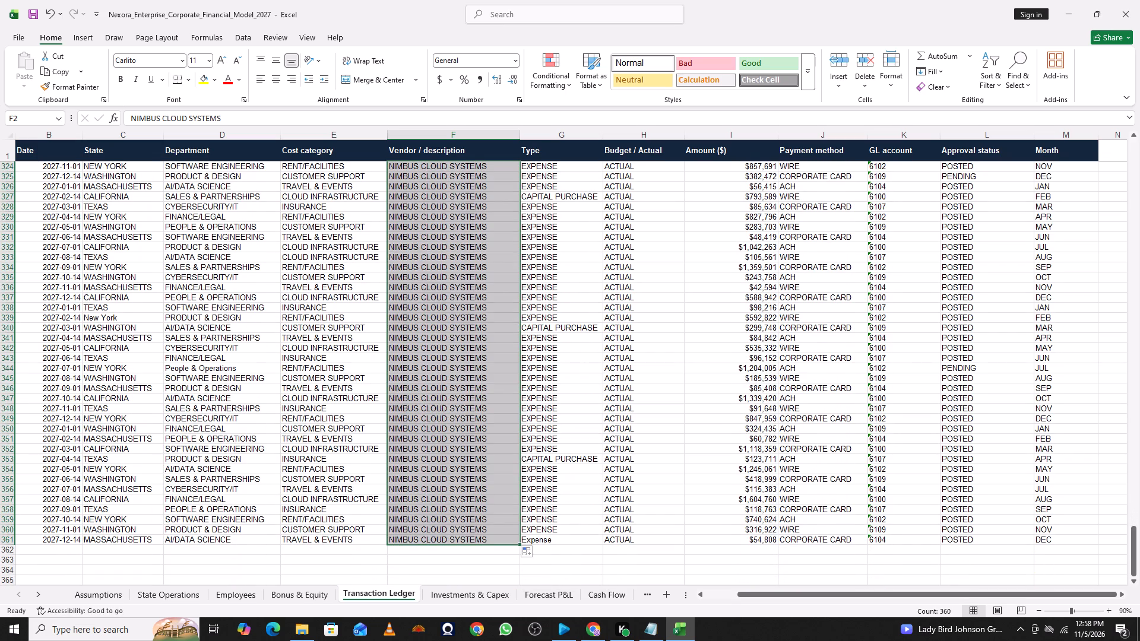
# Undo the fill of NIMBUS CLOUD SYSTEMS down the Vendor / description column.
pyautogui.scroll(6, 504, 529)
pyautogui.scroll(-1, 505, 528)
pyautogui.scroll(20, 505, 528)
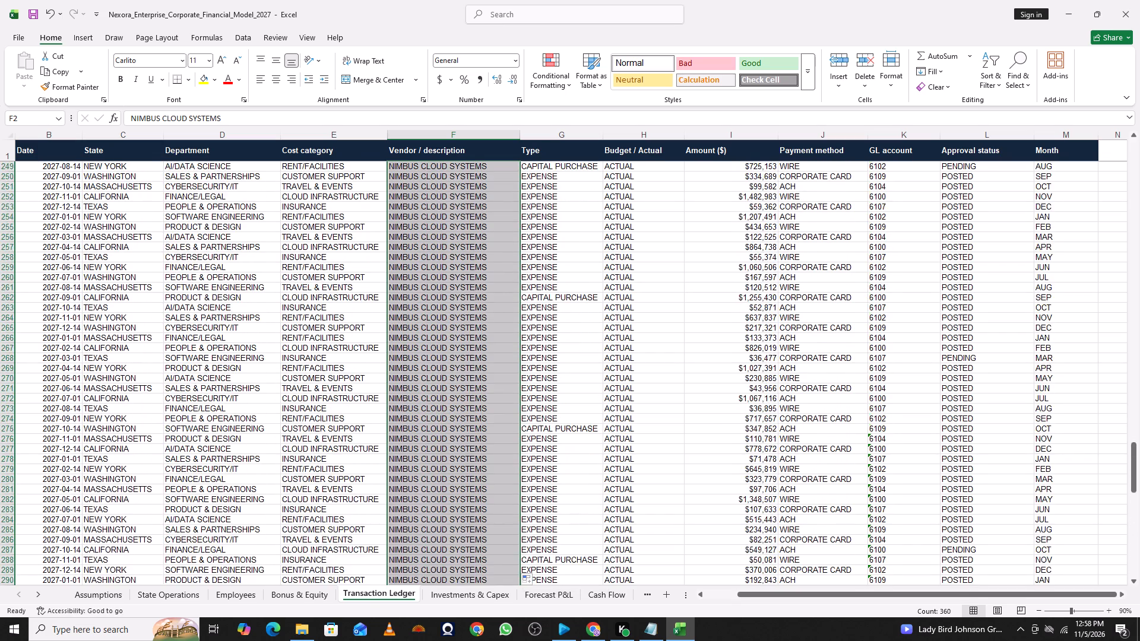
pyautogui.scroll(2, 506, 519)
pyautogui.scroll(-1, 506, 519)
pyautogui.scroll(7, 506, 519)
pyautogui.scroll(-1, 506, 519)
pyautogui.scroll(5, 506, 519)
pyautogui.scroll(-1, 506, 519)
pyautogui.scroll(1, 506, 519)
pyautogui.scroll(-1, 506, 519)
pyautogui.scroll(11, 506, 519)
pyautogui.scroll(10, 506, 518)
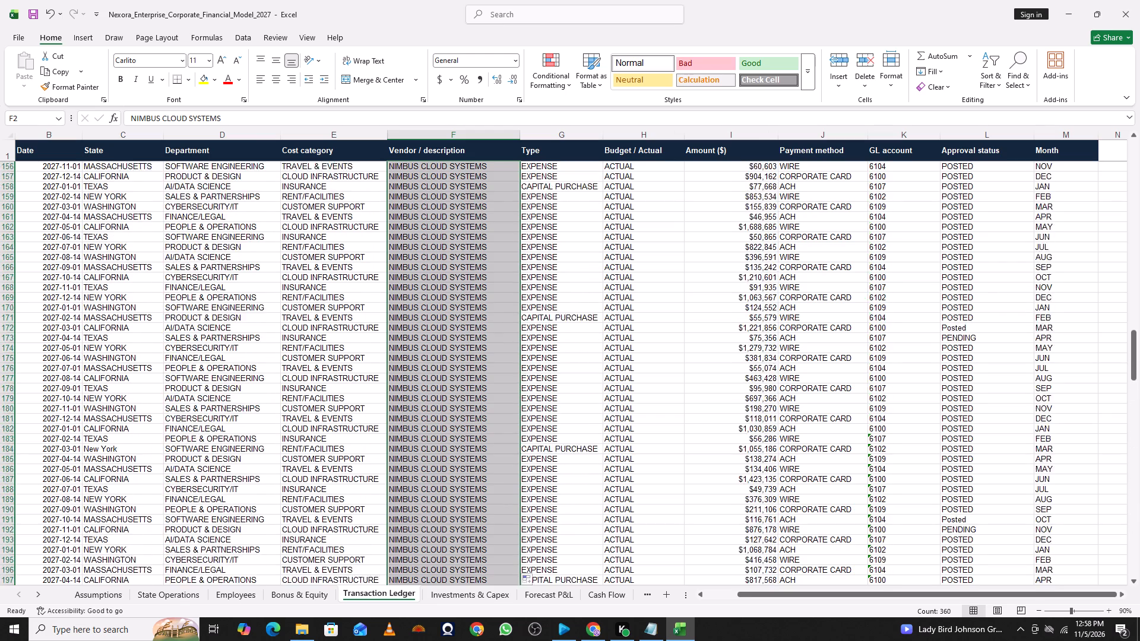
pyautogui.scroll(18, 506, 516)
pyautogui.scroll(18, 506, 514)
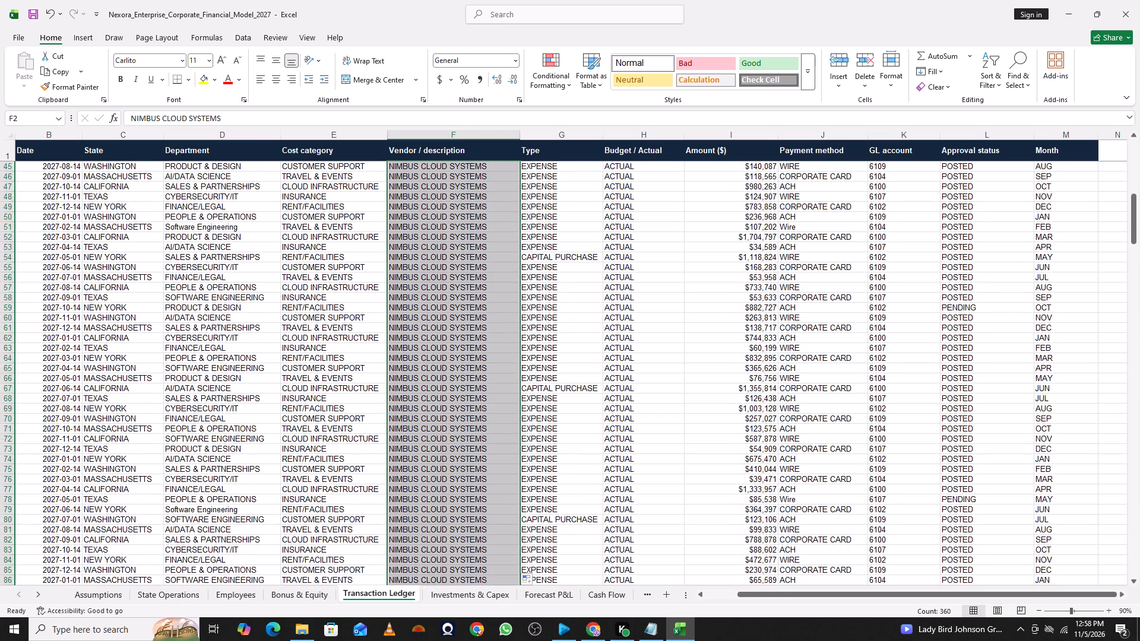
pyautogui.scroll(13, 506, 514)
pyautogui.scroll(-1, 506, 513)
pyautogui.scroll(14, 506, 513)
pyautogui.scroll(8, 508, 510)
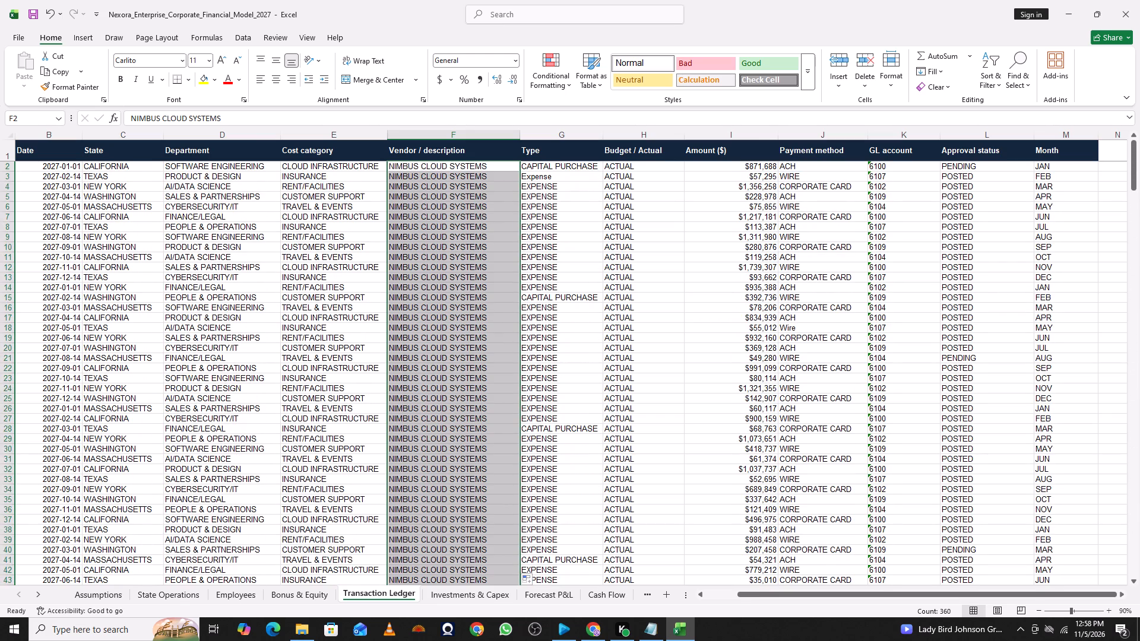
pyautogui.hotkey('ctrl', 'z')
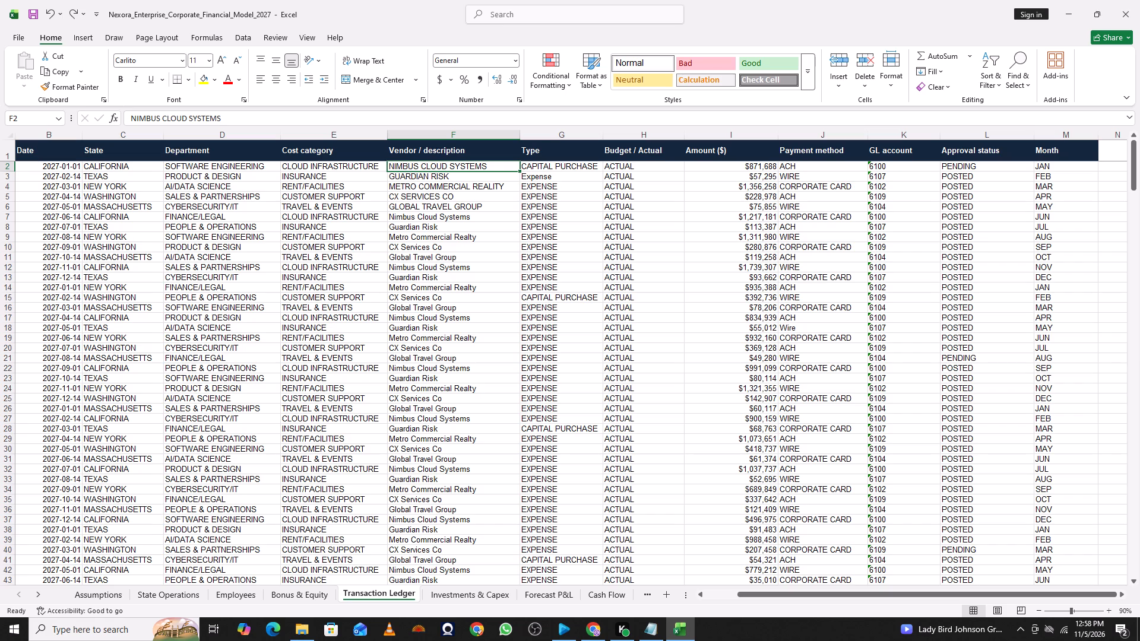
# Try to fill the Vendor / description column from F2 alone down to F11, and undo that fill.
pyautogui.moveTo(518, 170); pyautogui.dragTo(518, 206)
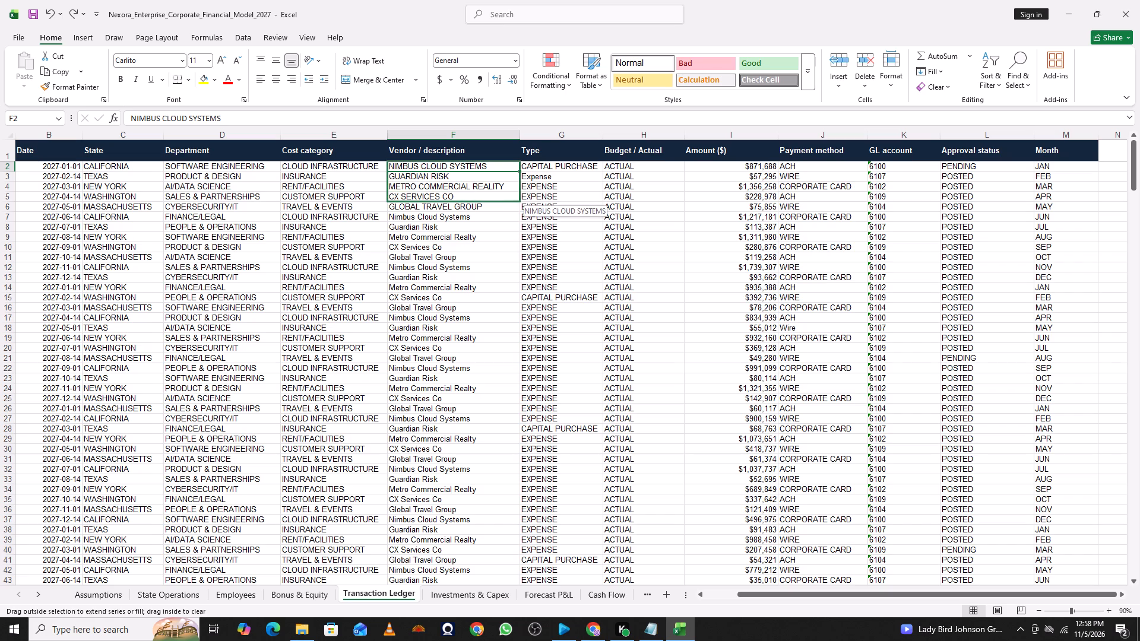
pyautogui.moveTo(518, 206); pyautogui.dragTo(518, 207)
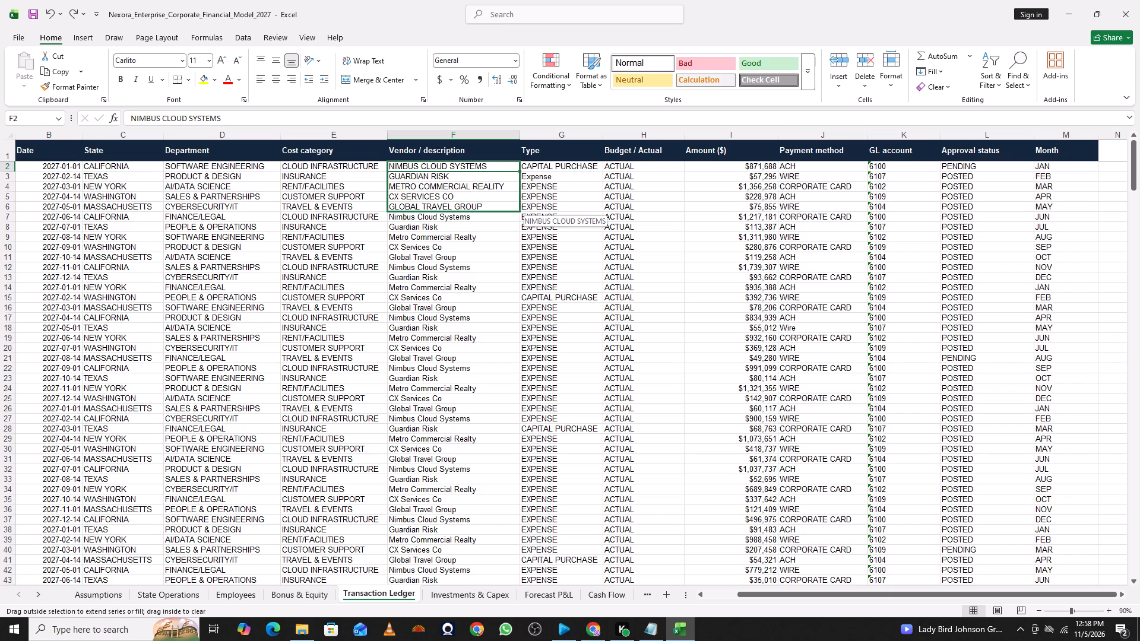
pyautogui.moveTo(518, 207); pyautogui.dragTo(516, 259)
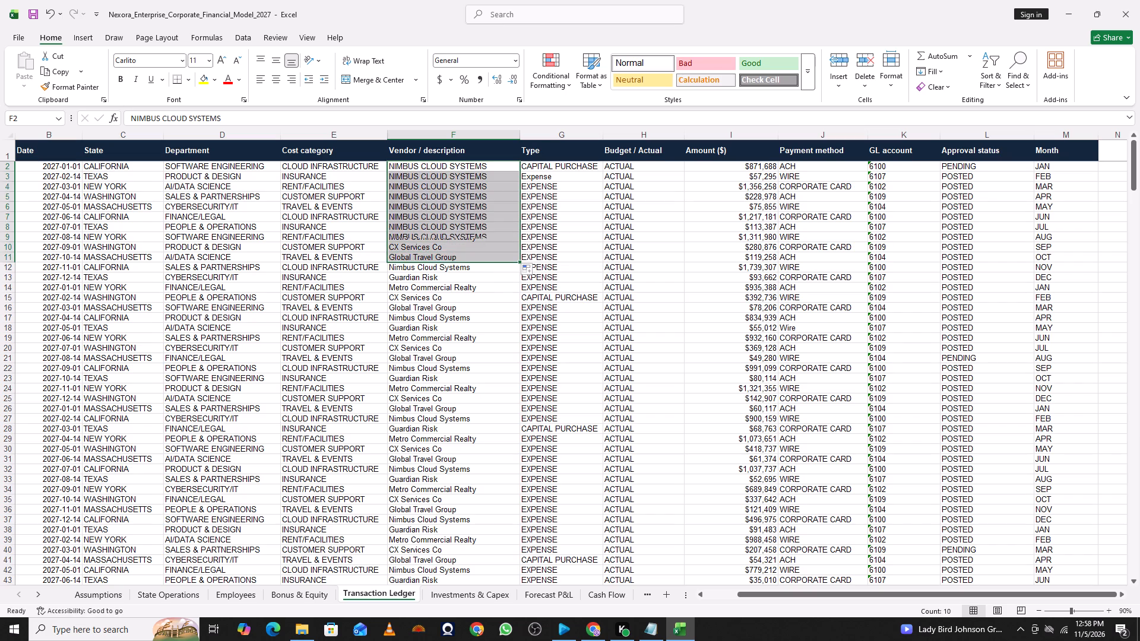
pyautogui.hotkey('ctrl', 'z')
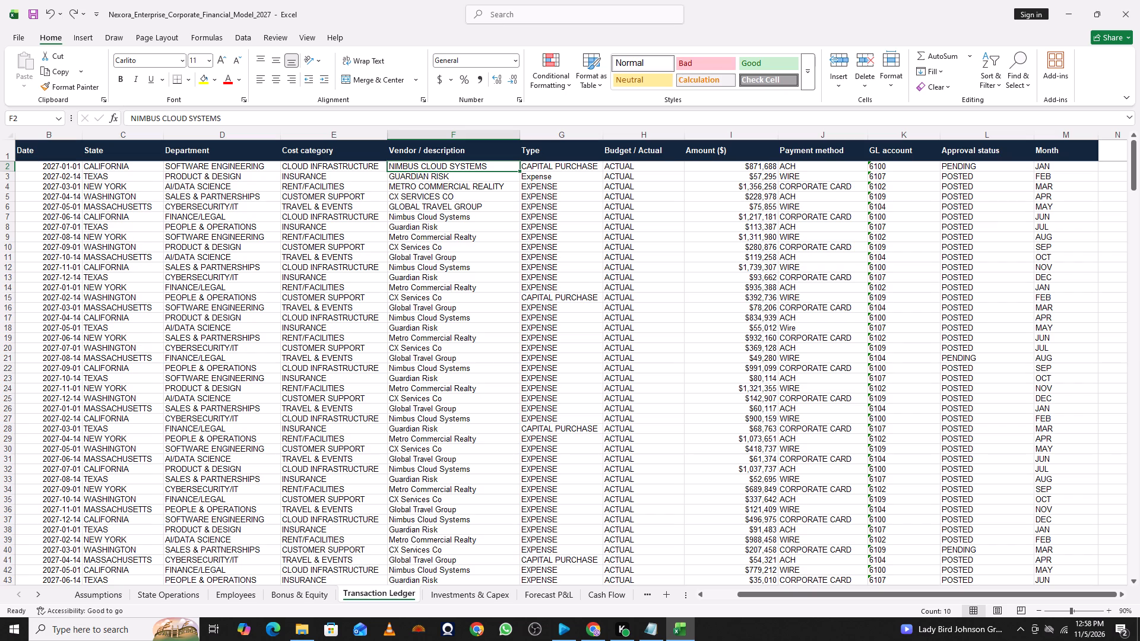
# Fill the five uppercase vendor names in F2:F6 as a repeating pattern down to F361 and save the workbook.
pyautogui.hotkey('shift', 'Down')
pyautogui.hotkey('shift', 'Down')
pyautogui.hotkey('shift', 'Down')
pyautogui.hotkey('shift', 'Down')
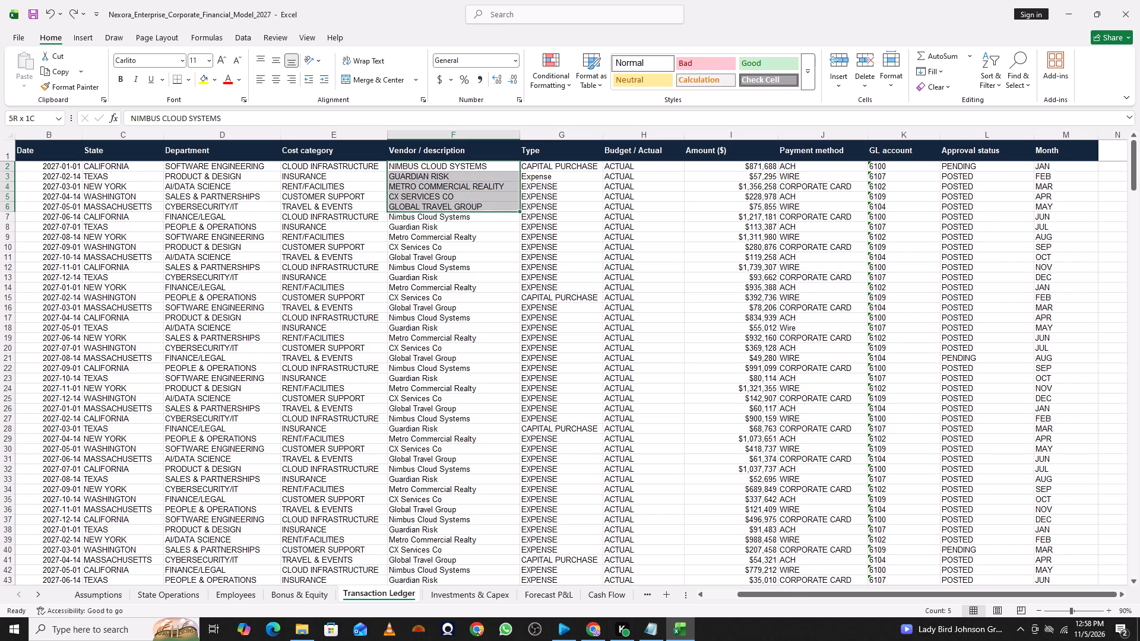
pyautogui.moveTo(520, 210); pyautogui.dragTo(517, 255)
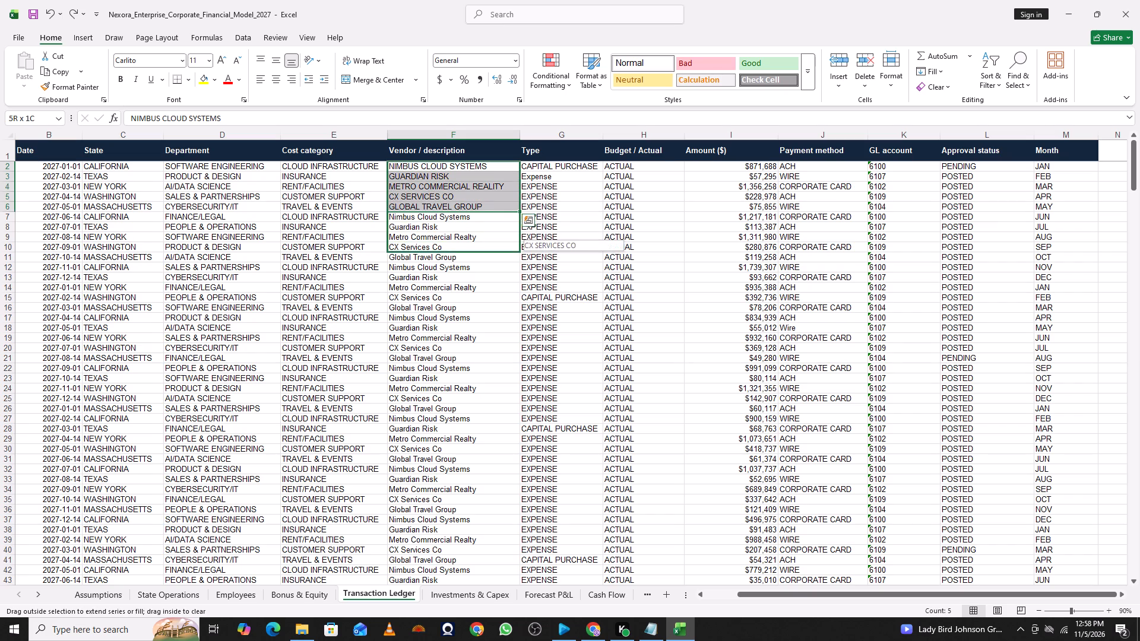
pyautogui.moveTo(517, 255); pyautogui.dragTo(517, 268)
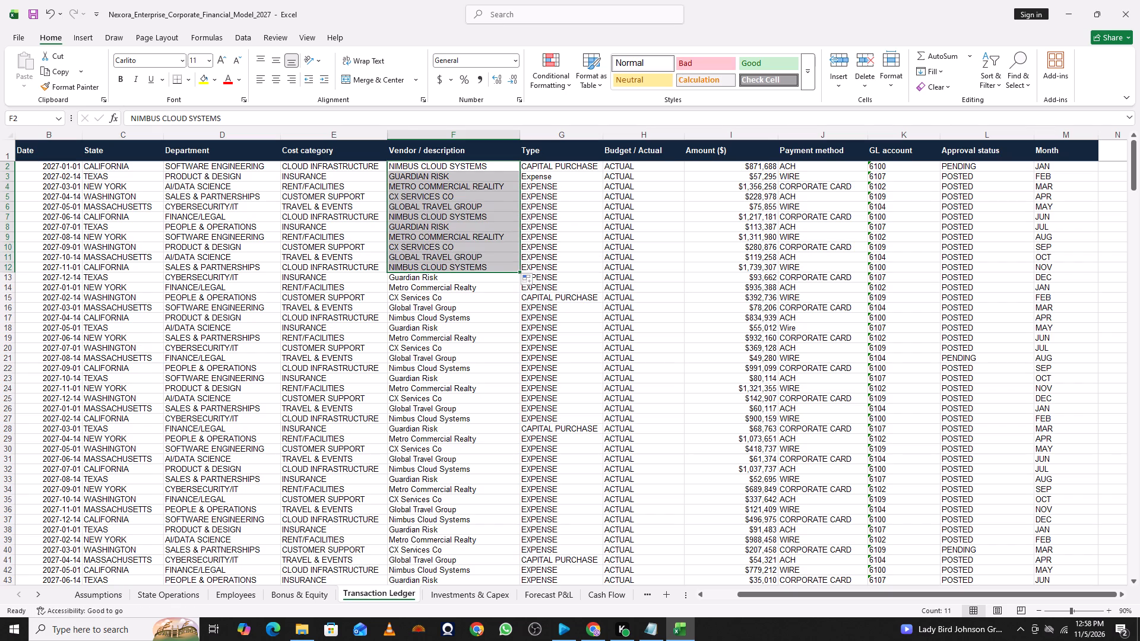
pyautogui.hotkey('ctrl', 'z')
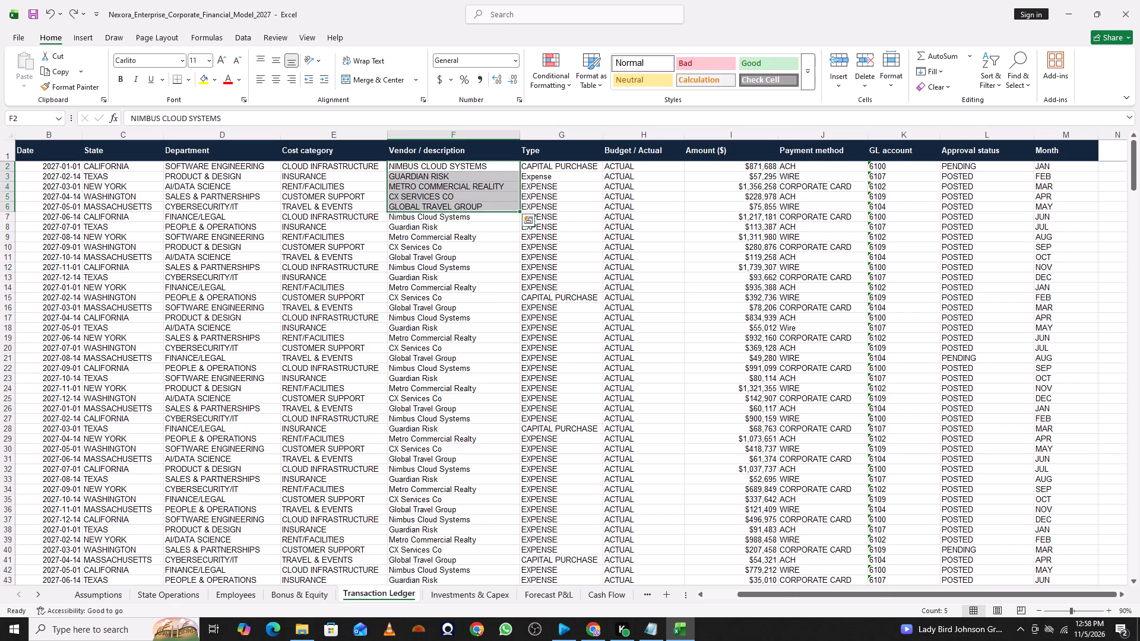
pyautogui.moveTo(519, 211); pyautogui.dragTo(512, 519)
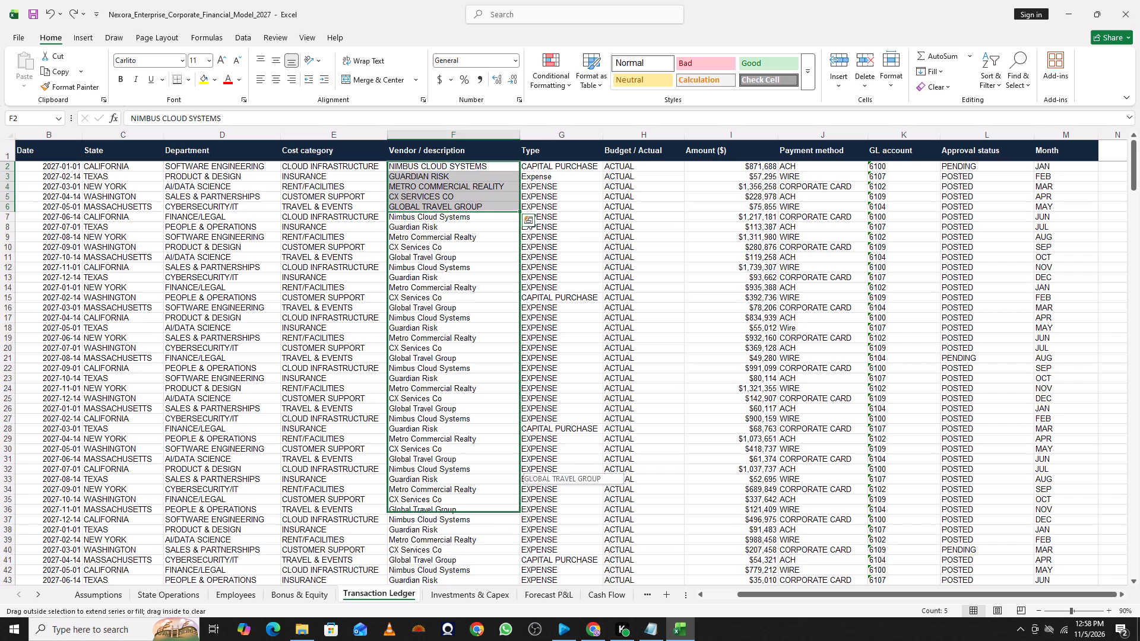
pyautogui.moveTo(512, 519); pyautogui.dragTo(514, 604)
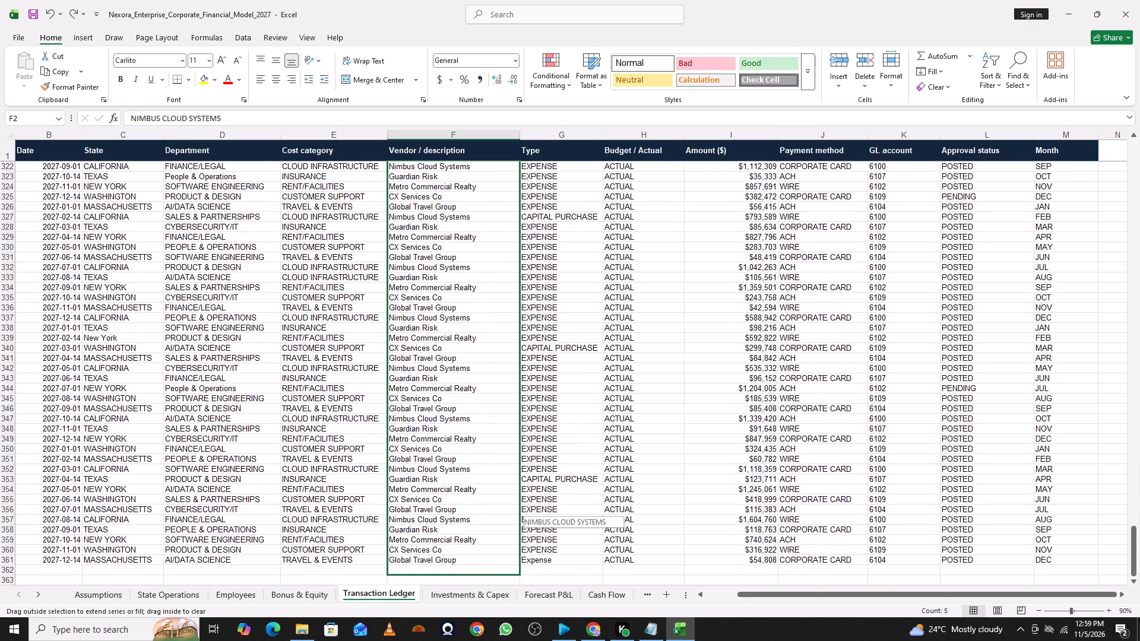
pyautogui.moveTo(514, 604); pyautogui.dragTo(513, 547)
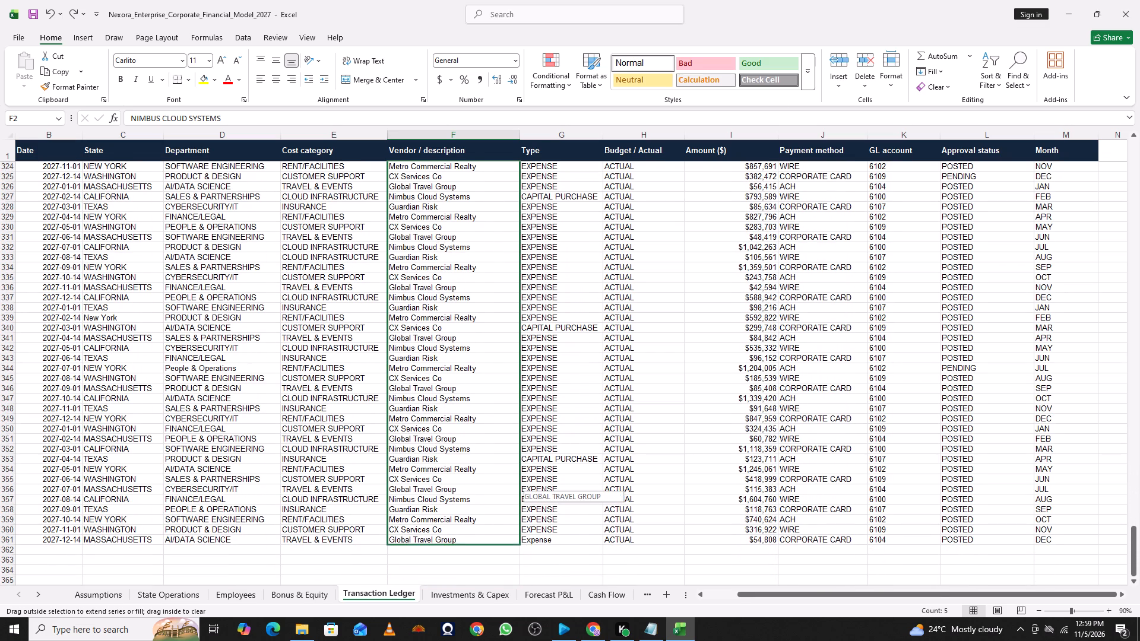
pyautogui.moveTo(513, 547); pyautogui.dragTo(513, 547)
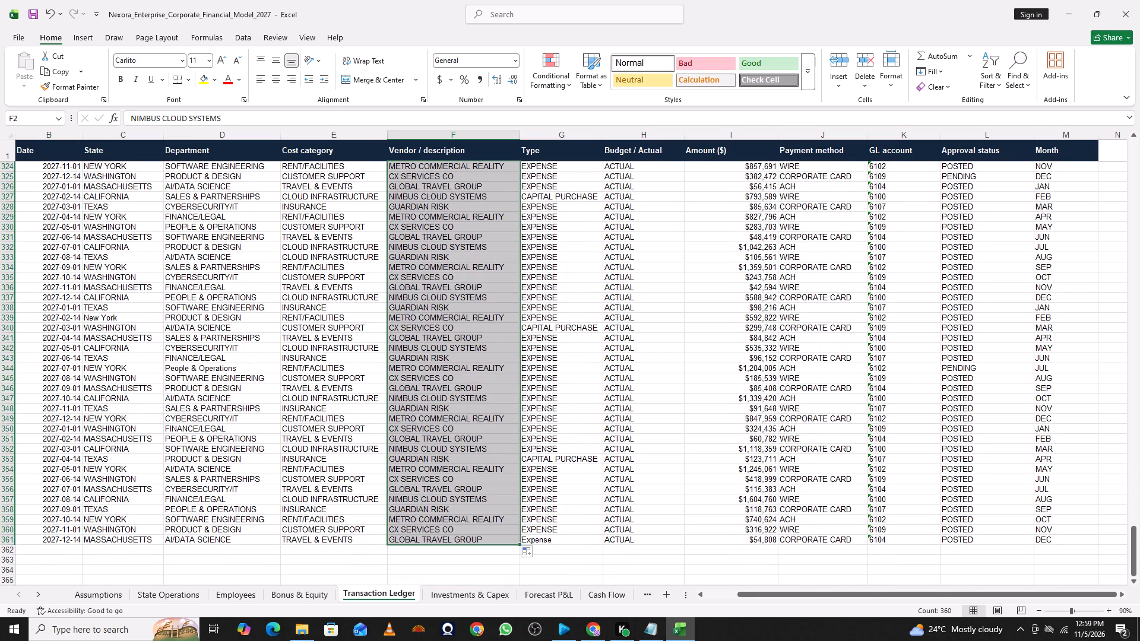
pyautogui.hotkey('ctrl', 's')
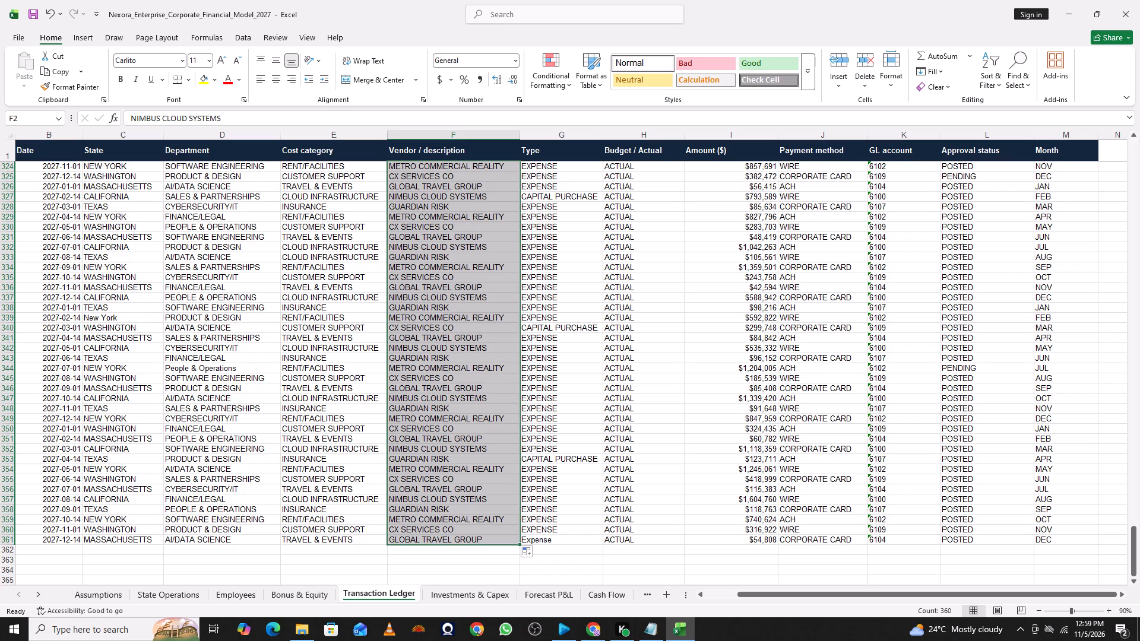
# Copy PEOPLE & OPERATIONS from D337 into the mixed-case Department cells D344 and D323, and save the workbook.
pyautogui.click(222, 301)
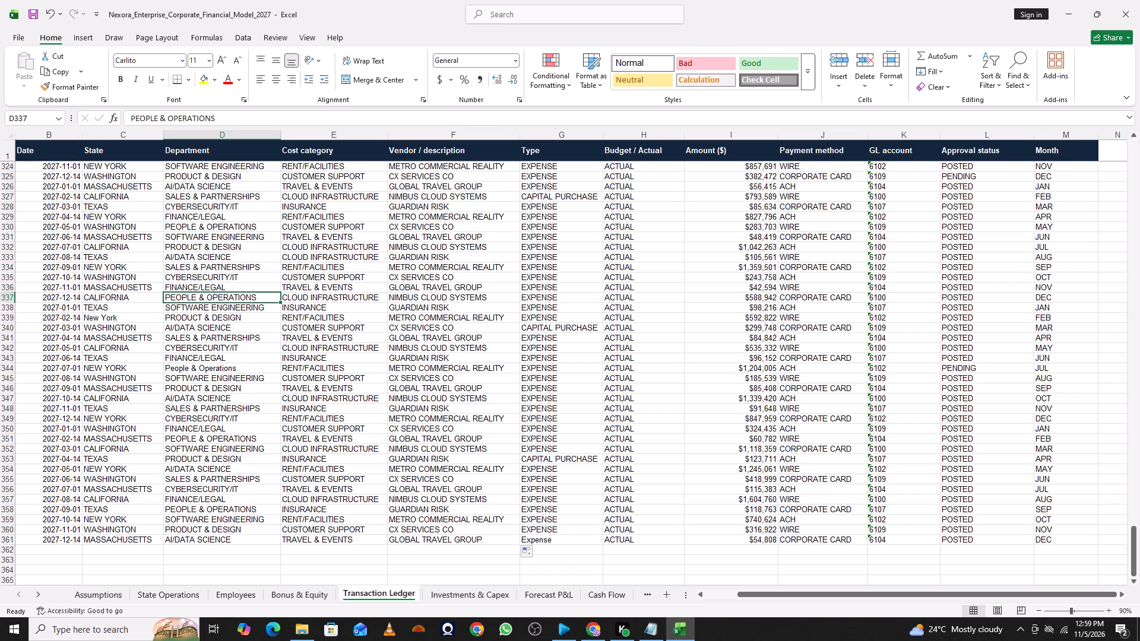
pyautogui.hotkey('ctrl', 'c')
pyautogui.click(233, 371)
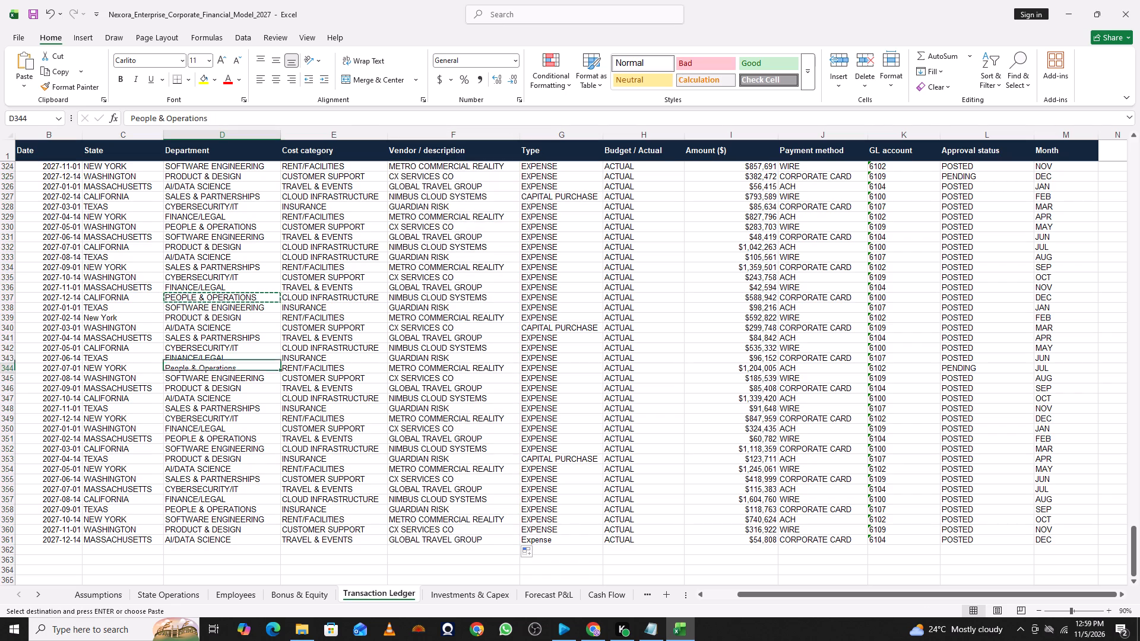
pyautogui.hotkey('ctrl', 'v')
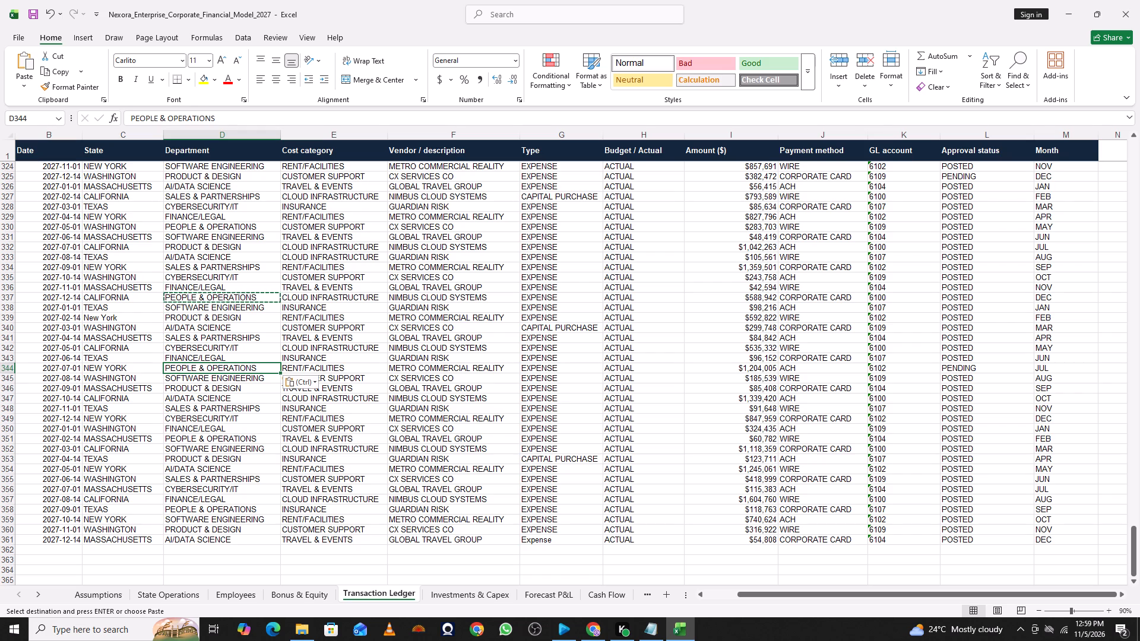
pyautogui.scroll(5, 239, 356)
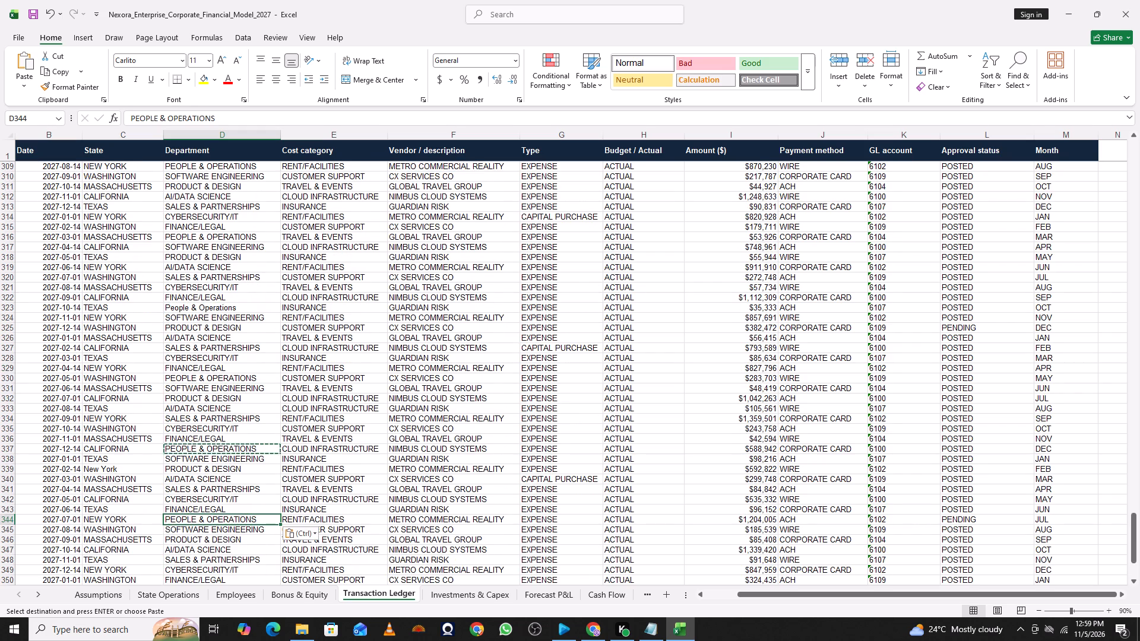
pyautogui.click(232, 311)
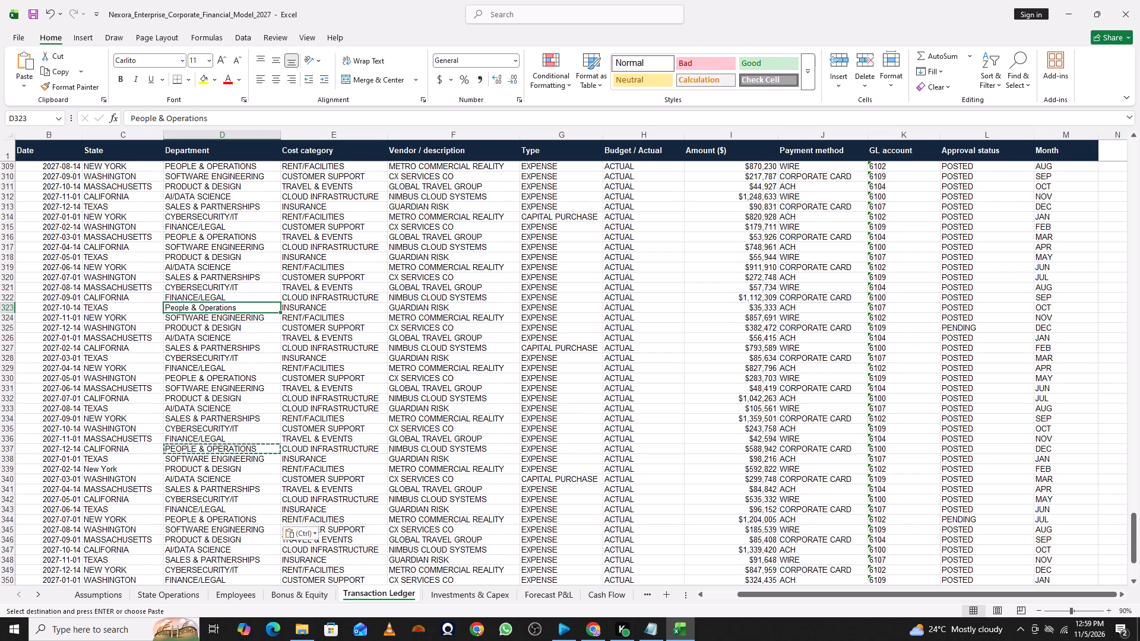
pyautogui.hotkey('ctrl', 'v')
pyautogui.scroll(6, 232, 311)
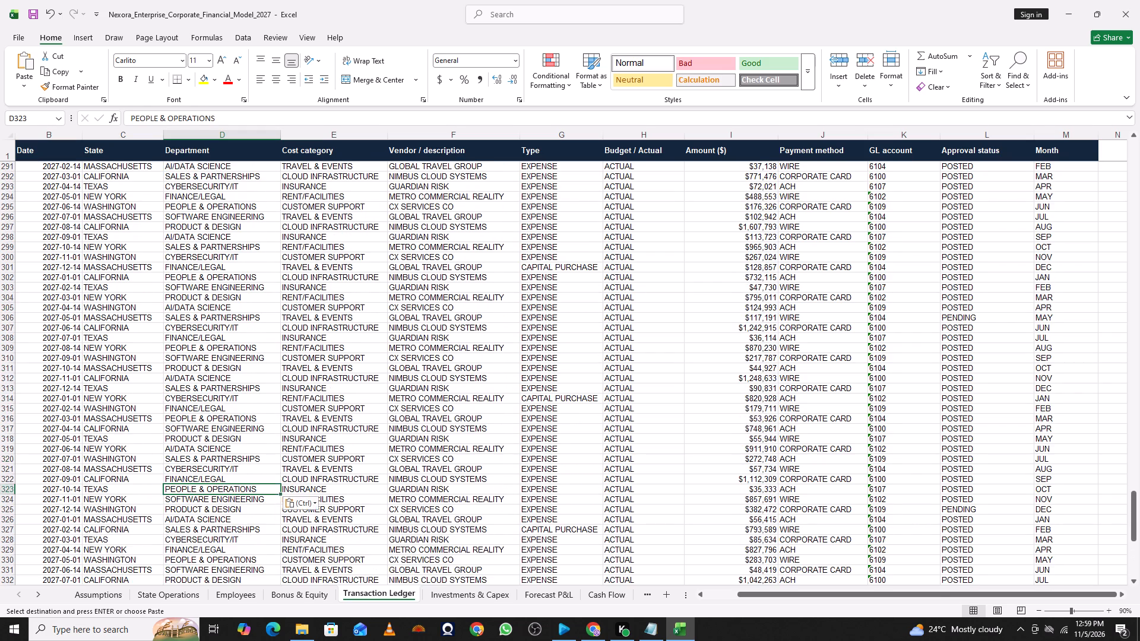
pyautogui.scroll(17, 232, 311)
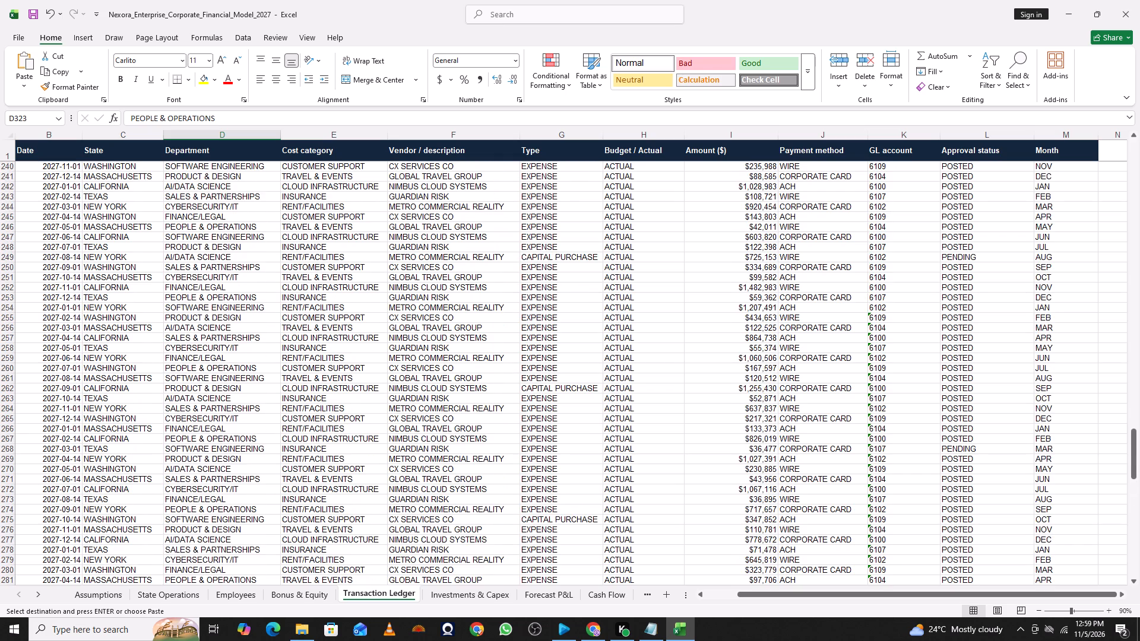
pyautogui.scroll(18, 232, 311)
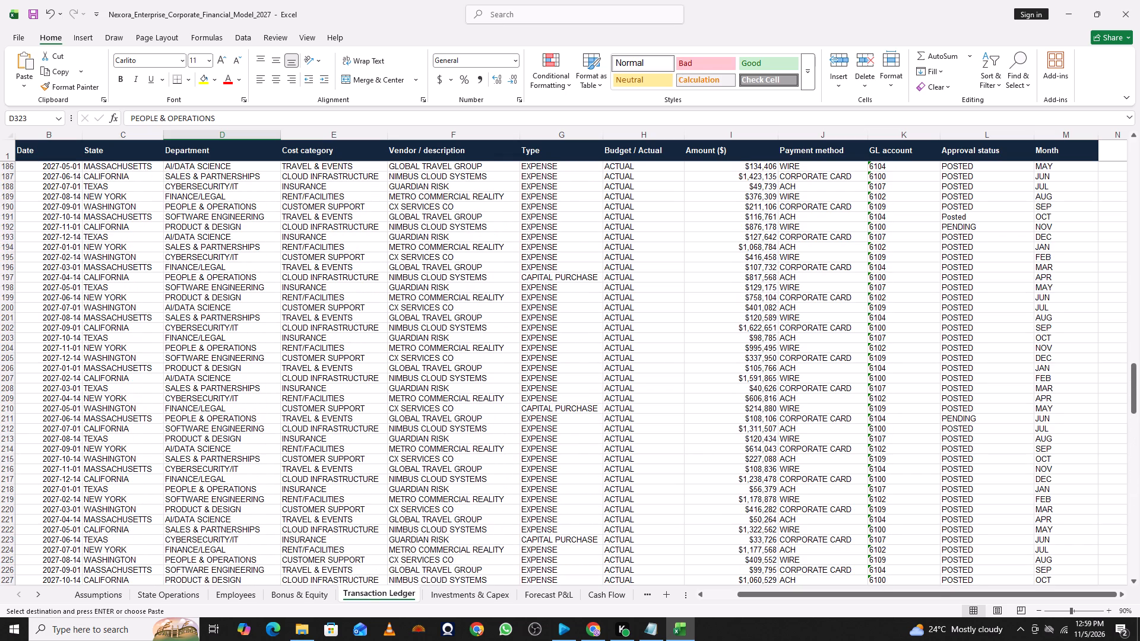
pyautogui.hotkey('ctrl', 's')
# Check the ledger rows back up to row 2 for remaining mixed-case text entries.
pyautogui.scroll(11, 232, 311)
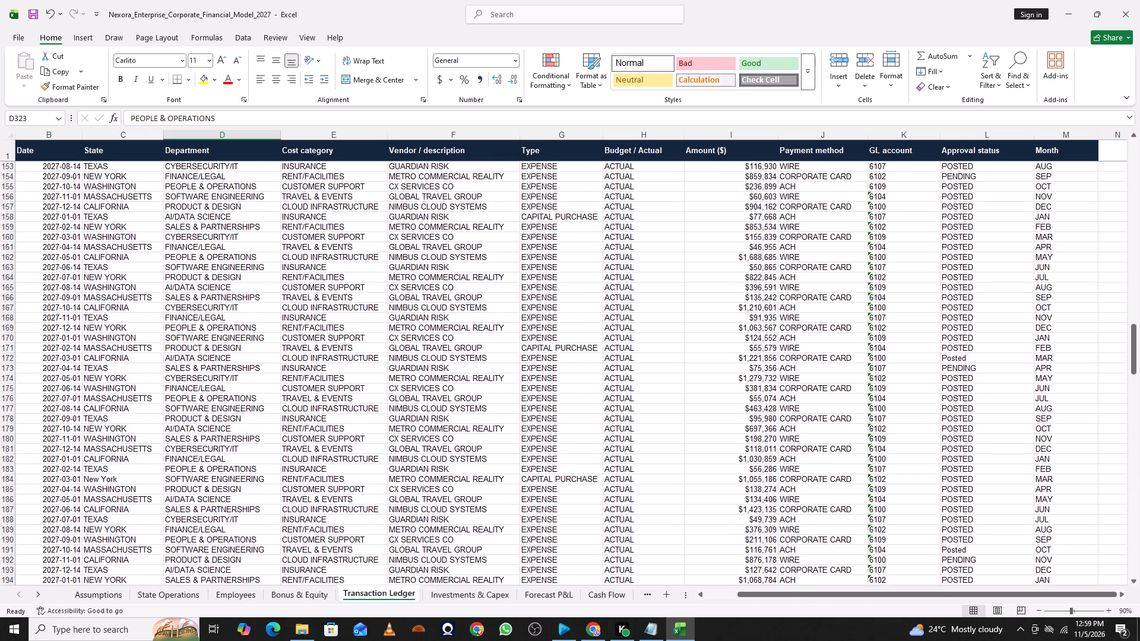
pyautogui.scroll(20, 232, 311)
pyautogui.scroll(8, 232, 311)
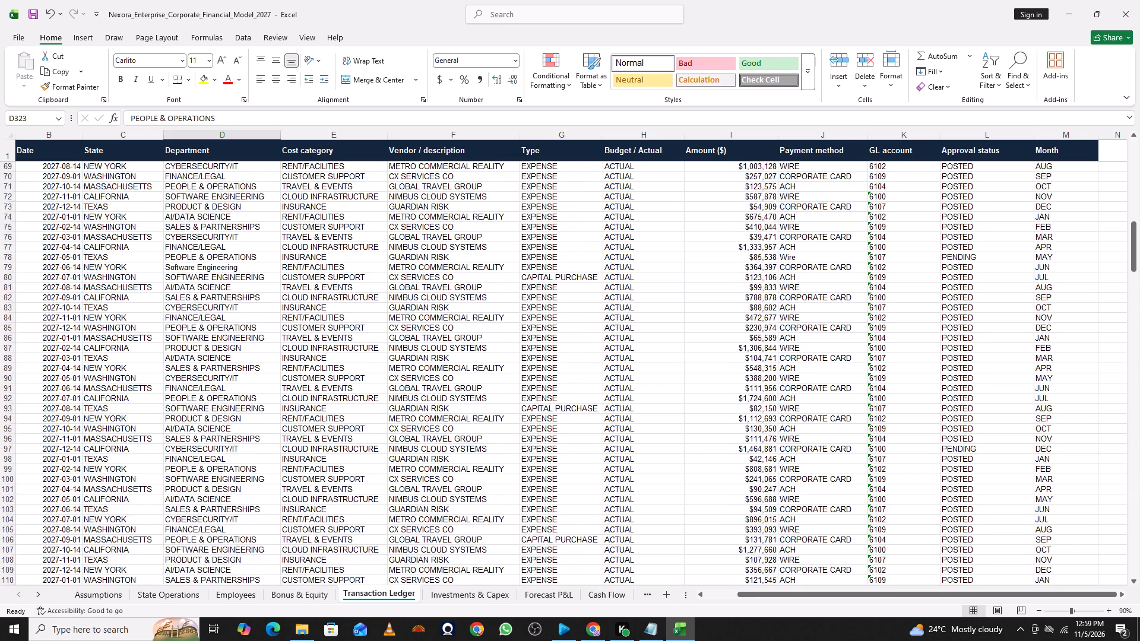
pyautogui.scroll(15, 232, 311)
pyautogui.scroll(8, 232, 311)
pyautogui.scroll(13, 232, 311)
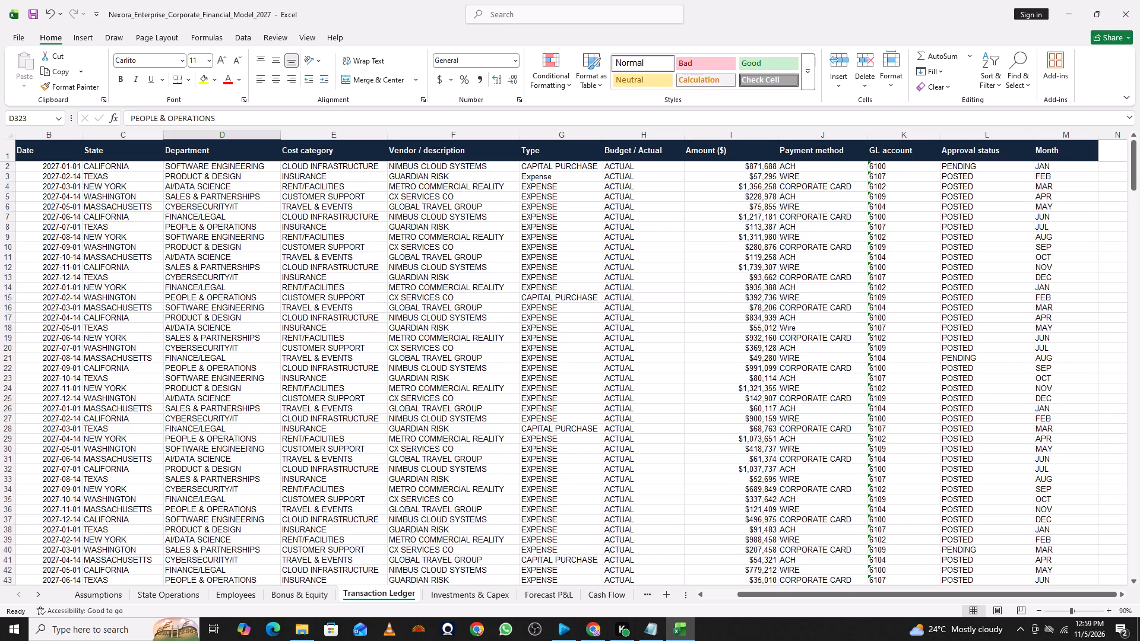
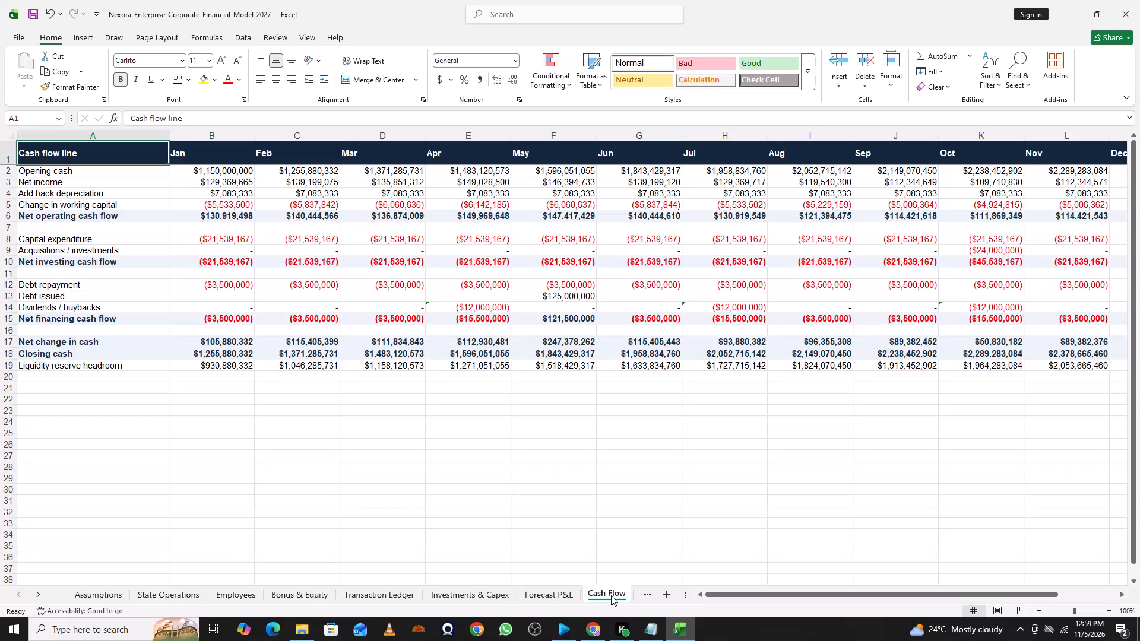
# Look over the Assumptions and State Operations sheets for mixed-case text, ending on the Employees sheet.
pyautogui.scroll(6, 465, 422)
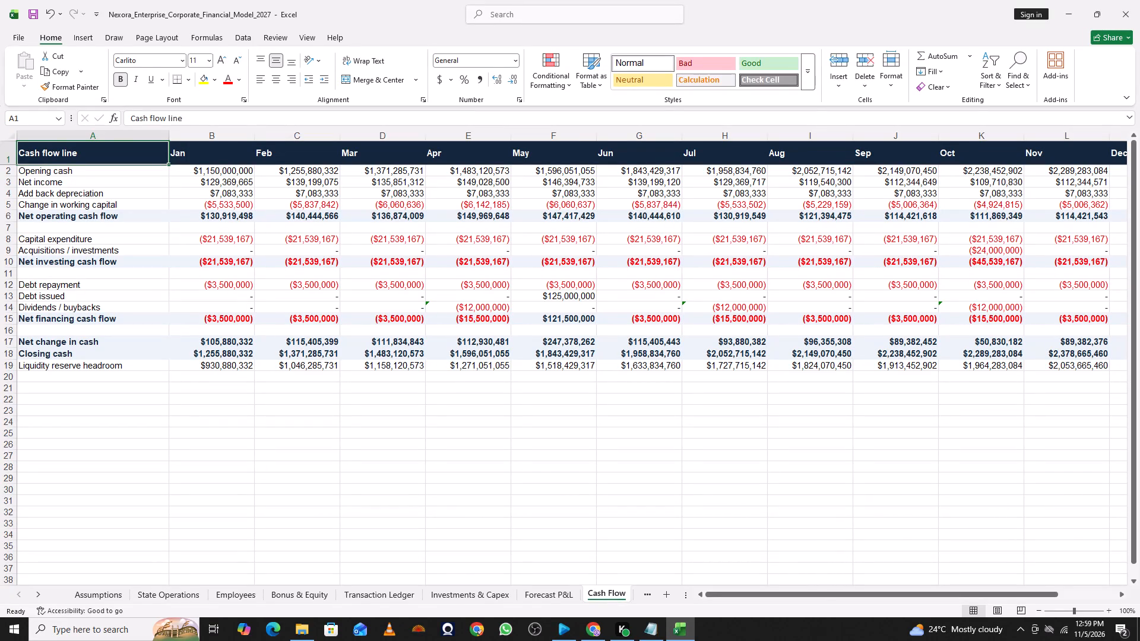
pyautogui.click(110, 596)
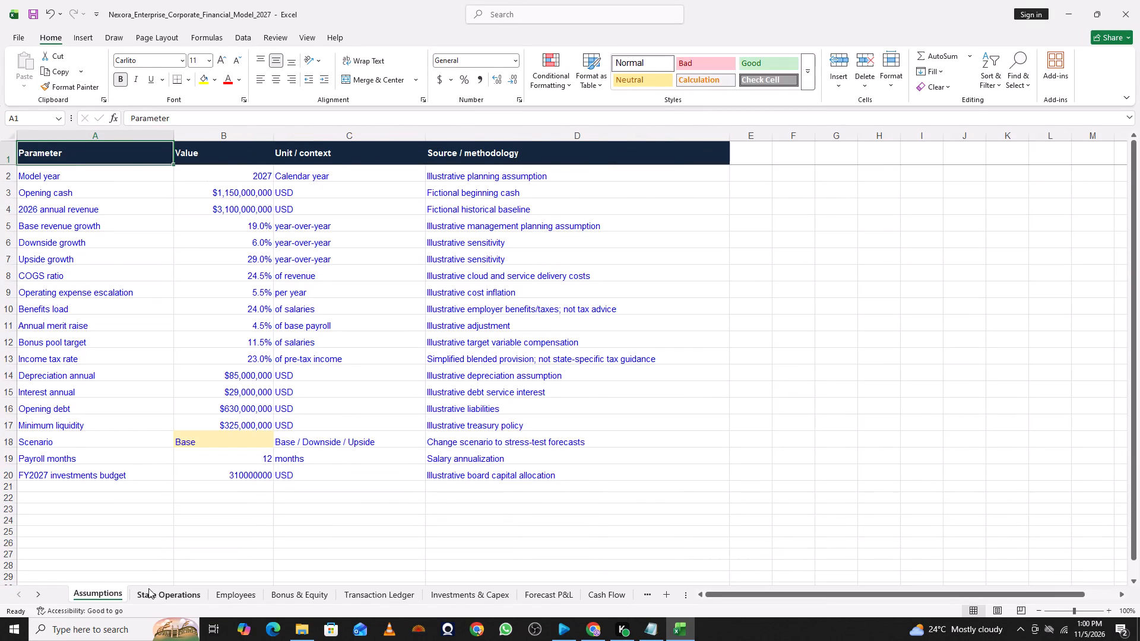
pyautogui.click(153, 594)
pyautogui.scroll(5, 518, 438)
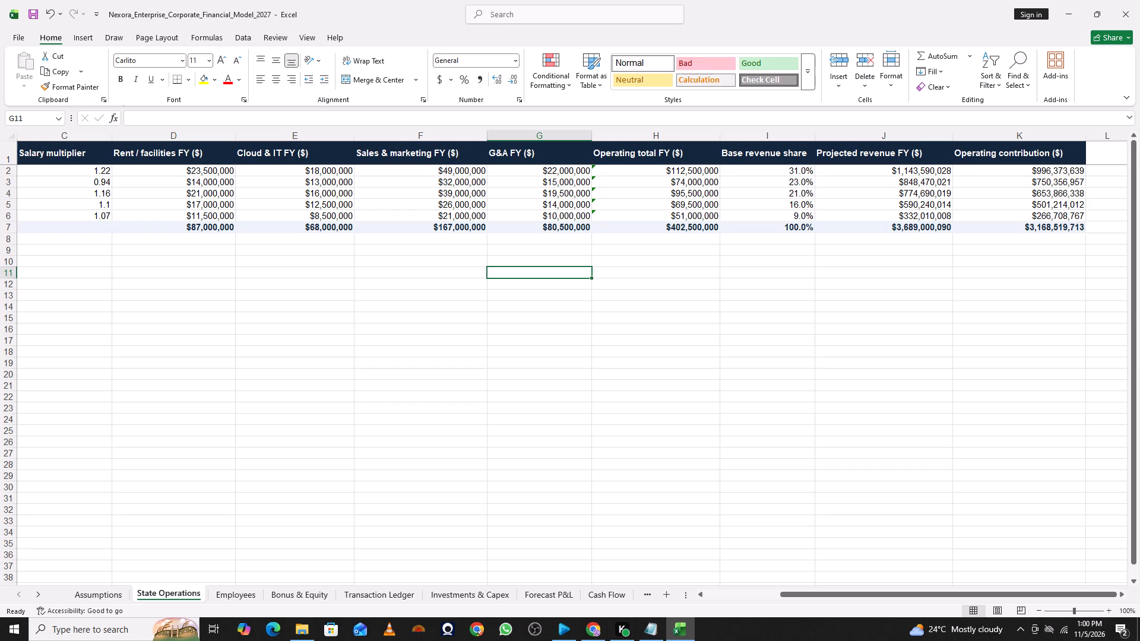
pyautogui.click(242, 598)
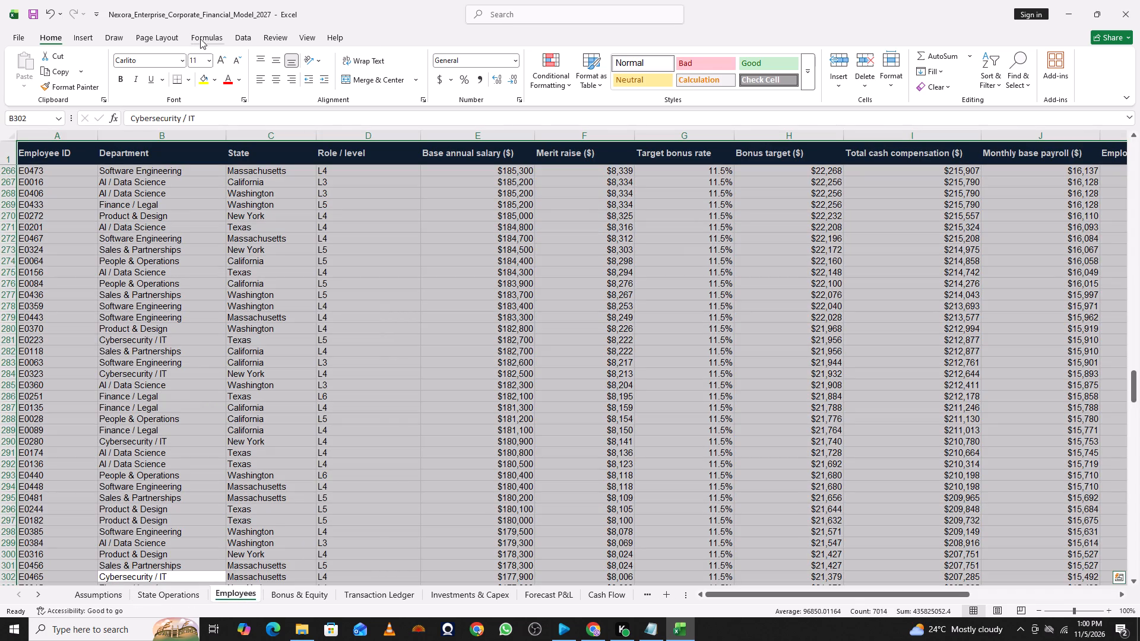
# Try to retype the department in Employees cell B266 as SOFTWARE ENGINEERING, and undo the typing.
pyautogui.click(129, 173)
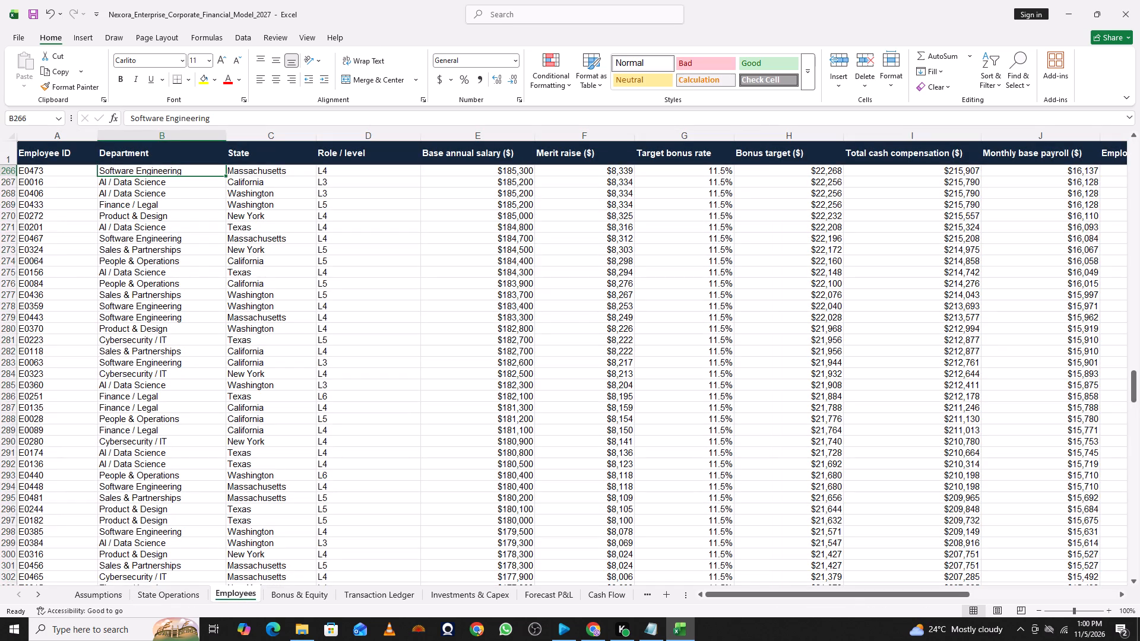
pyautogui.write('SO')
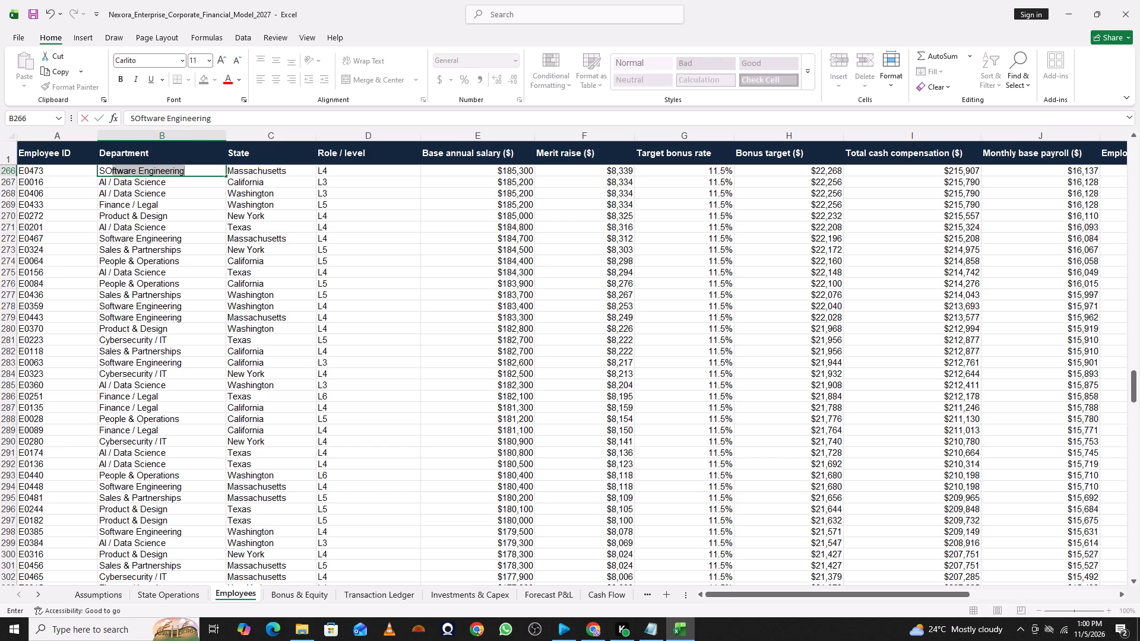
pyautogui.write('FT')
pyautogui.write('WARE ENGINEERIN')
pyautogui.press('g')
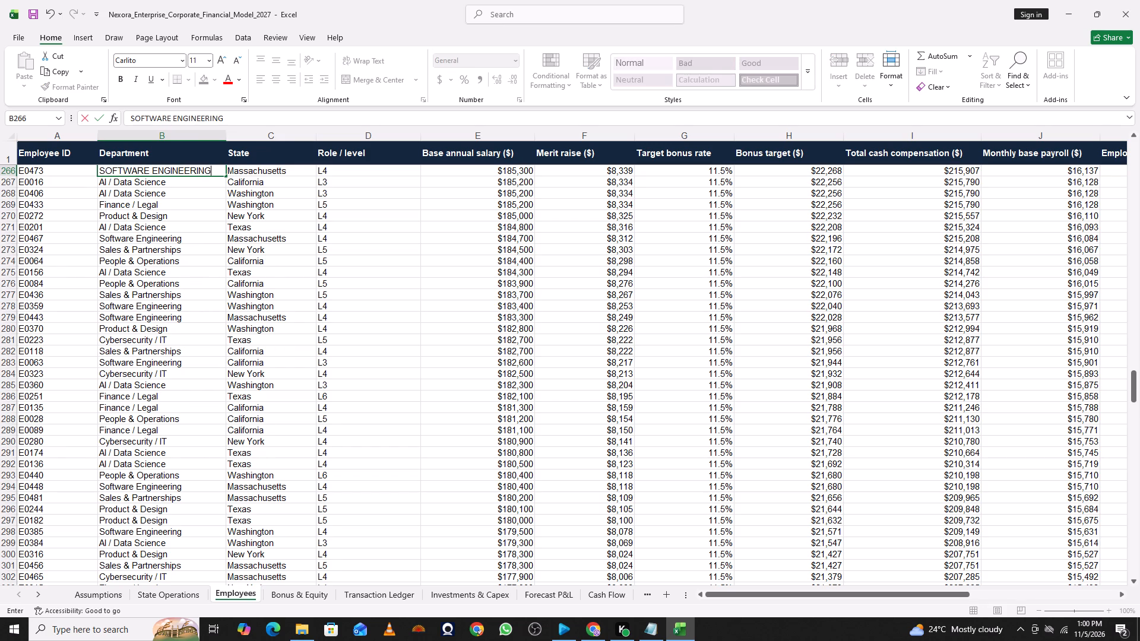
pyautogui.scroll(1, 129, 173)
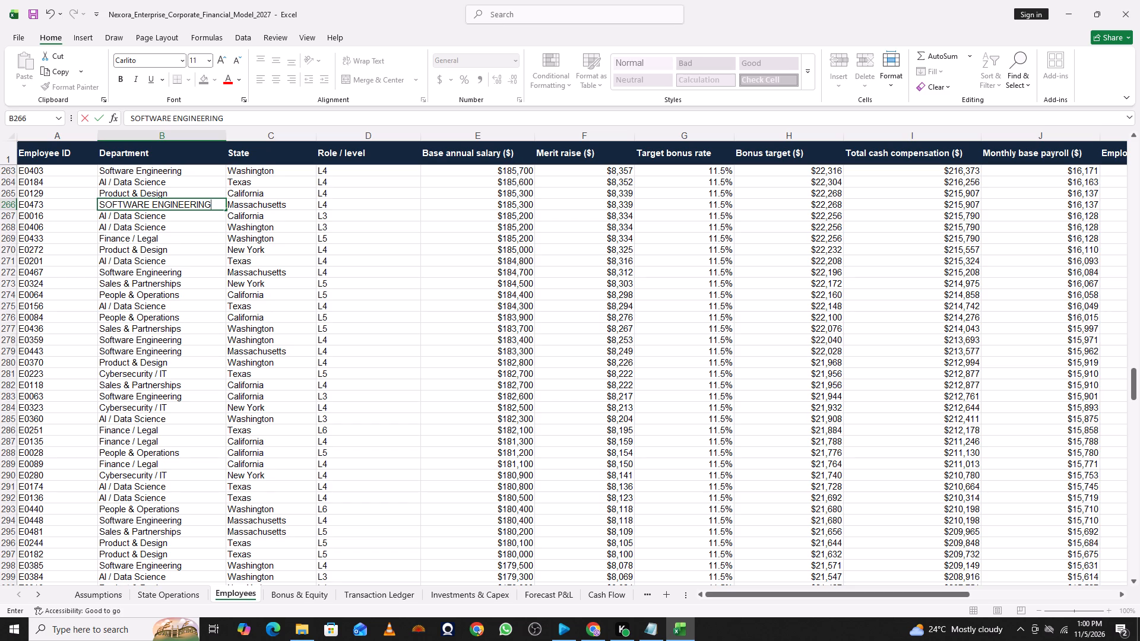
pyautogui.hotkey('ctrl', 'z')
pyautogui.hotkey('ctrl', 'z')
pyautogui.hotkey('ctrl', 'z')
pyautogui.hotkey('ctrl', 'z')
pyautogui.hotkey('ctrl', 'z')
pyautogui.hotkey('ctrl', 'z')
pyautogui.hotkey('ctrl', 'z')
# Enter SOFTWARE ENGINEERING as the department in cell B263 of the Employees sheet.
pyautogui.click(157, 169)
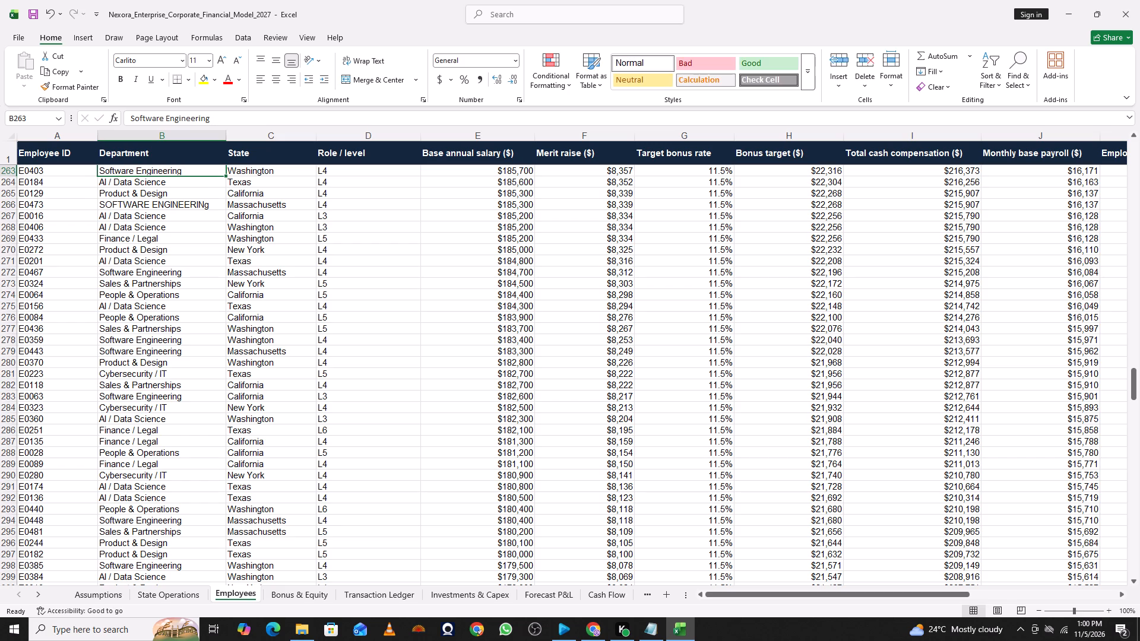
pyautogui.write('SO')
pyautogui.write('FTWARE E')
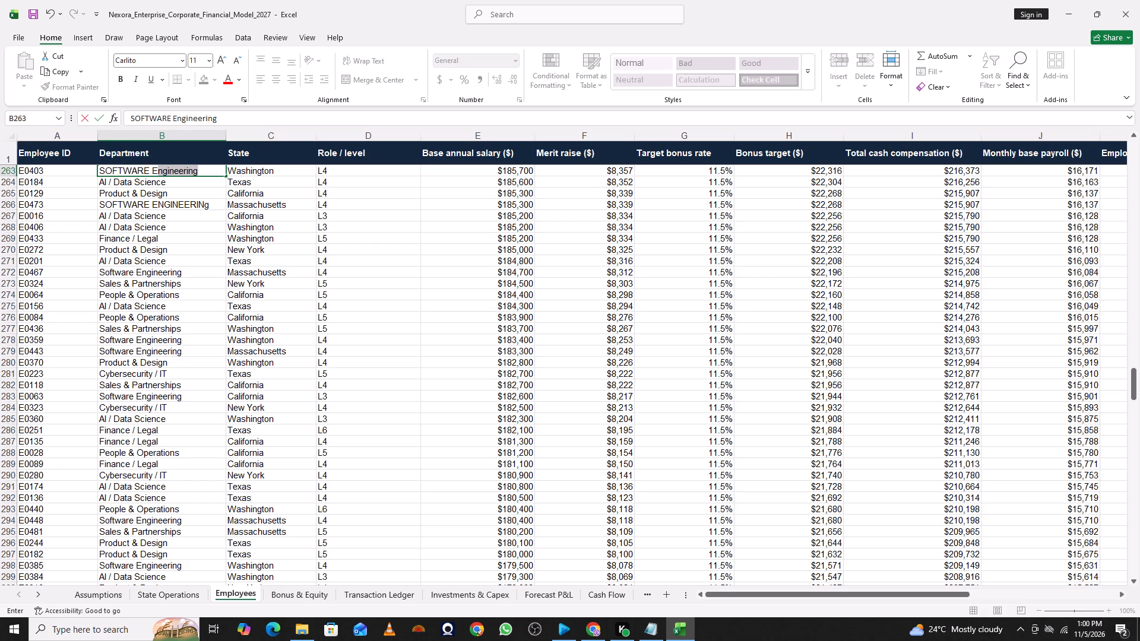
pyautogui.write('NGINEE')
pyautogui.press('r')
pyautogui.write('ING')
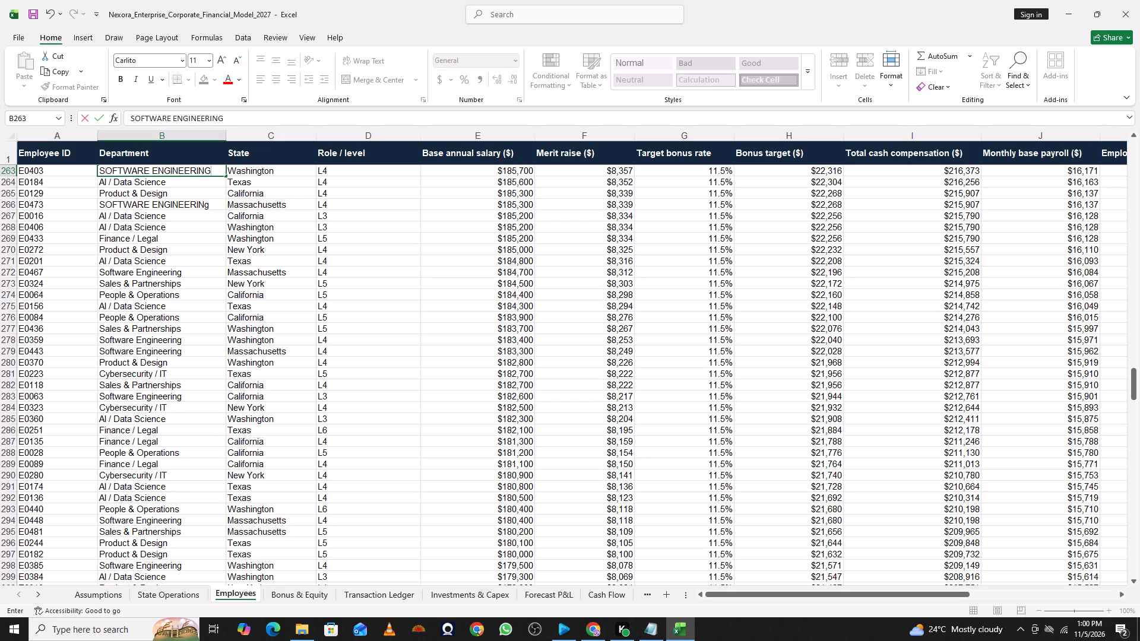
# Enter SALES & PARTNERSHIPS as the department in cell B264.
pyautogui.click(150, 183)
pyautogui.write('SALES')
pyautogui.press('space')
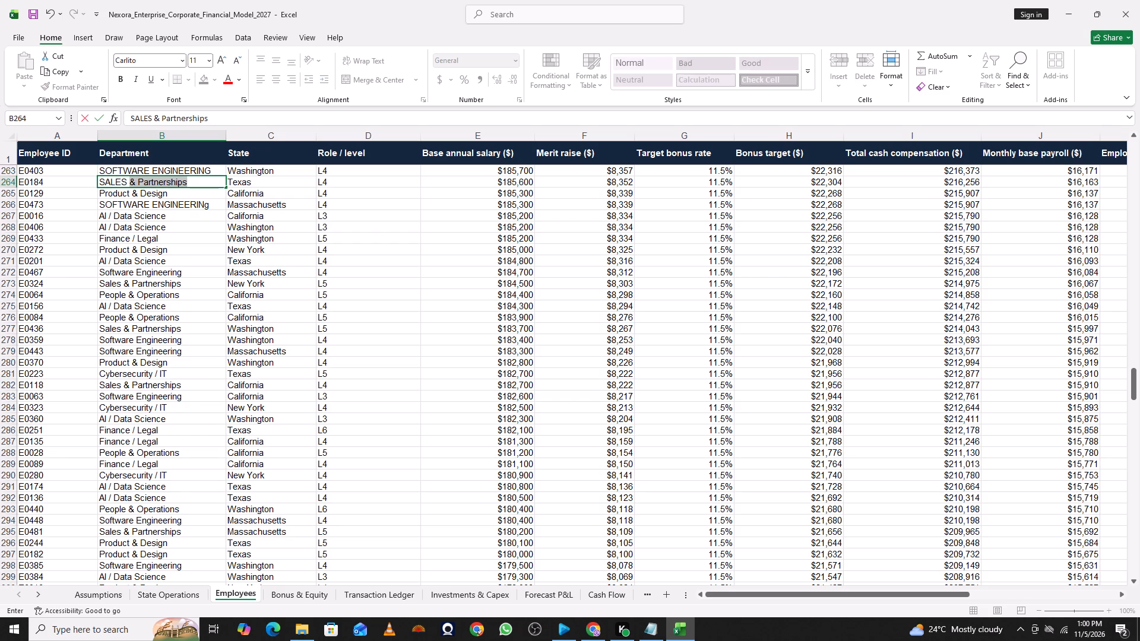
pyautogui.write('& PARTNERS')
pyautogui.press('h')
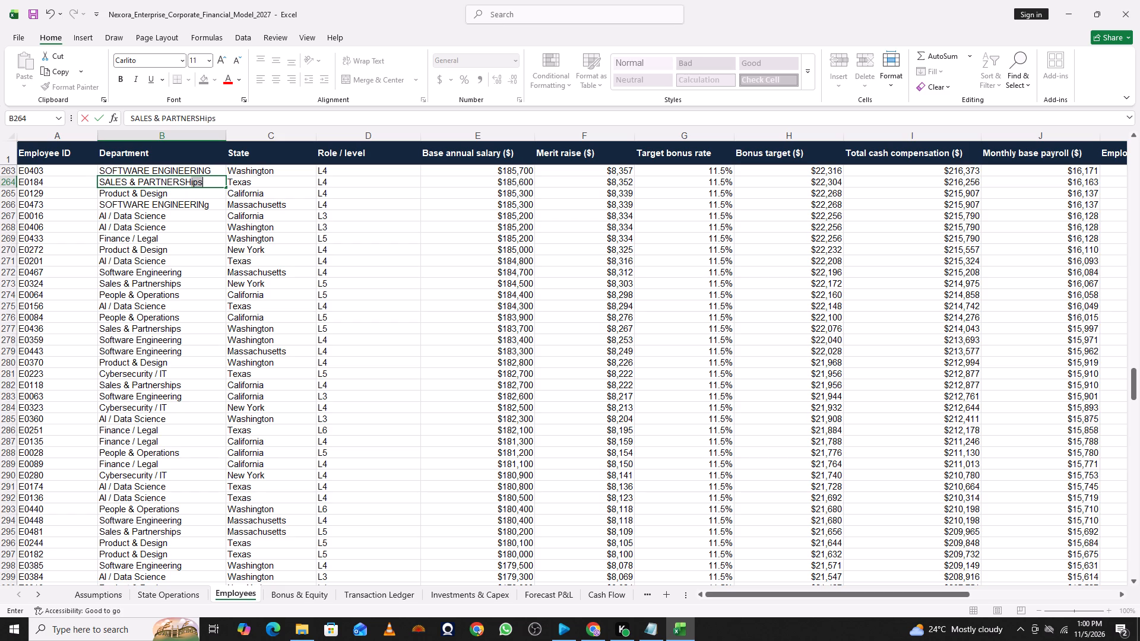
pyautogui.press('p')
pyautogui.press('BackSpace')
pyautogui.write('IPS')
# Enter PRODUCT & DESIGN as the department in cell B265.
pyautogui.click(122, 192)
pyautogui.write('POR')
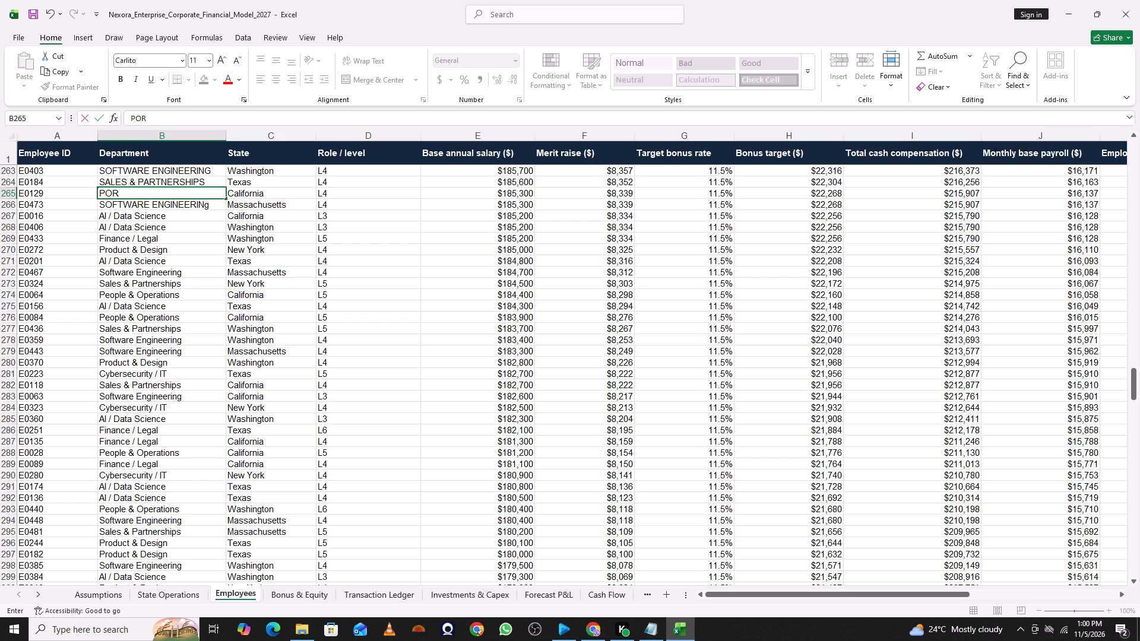
pyautogui.press('BackSpace')
pyautogui.press('BackSpace')
pyautogui.press('r')
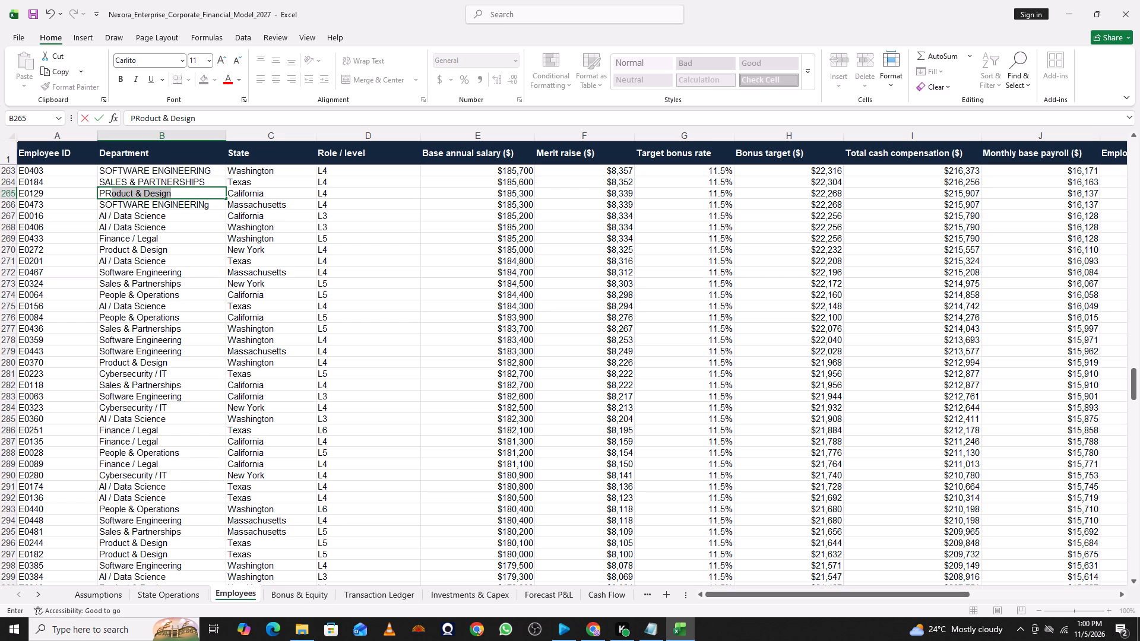
pyautogui.write('ODUCT & DESIGN')
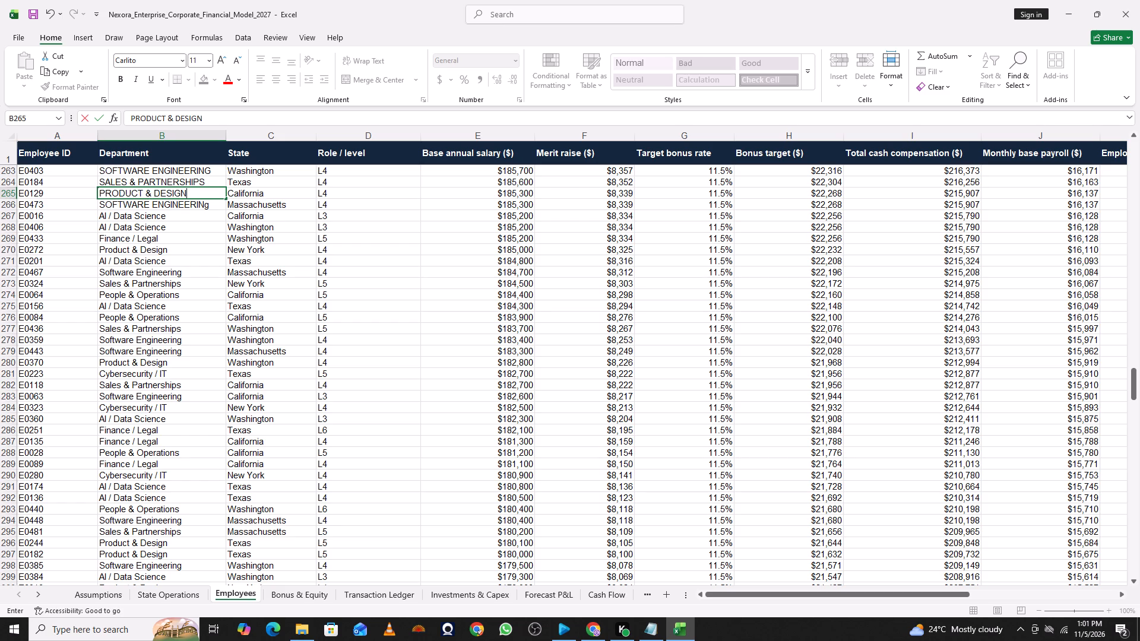
# Replace the partly uppercase department in cell B266 with AI / Data Science.
pyautogui.click(132, 205)
pyautogui.press('a')
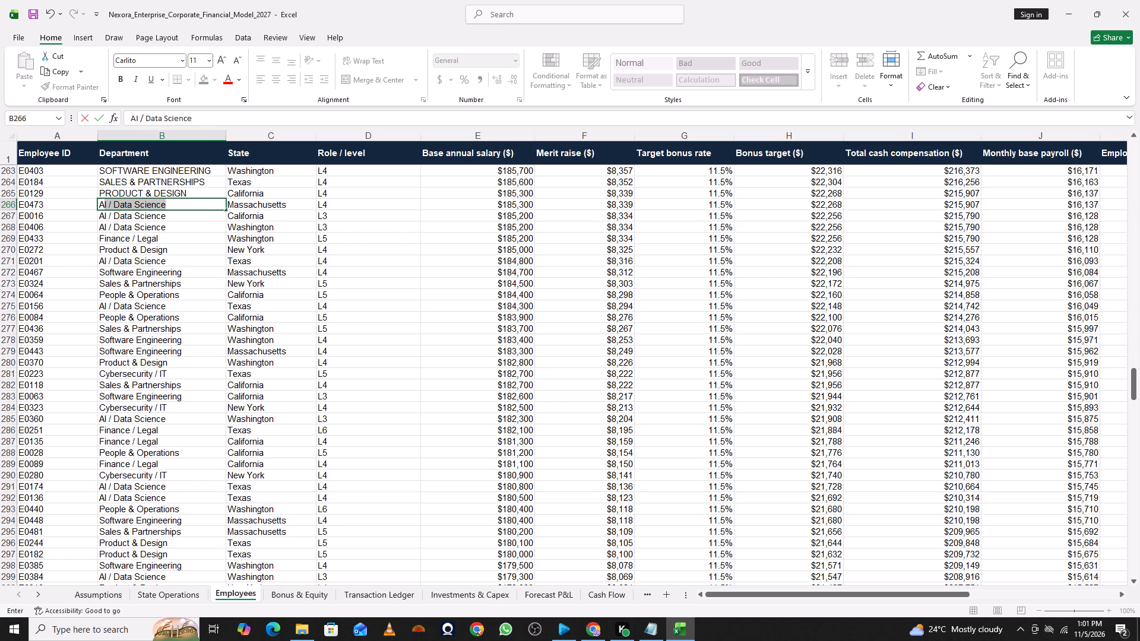
pyautogui.hotkey('ctrl', 'z')
pyautogui.hotkey('ctrl', 'z')
pyautogui.hotkey('ctrl', 'z')
pyautogui.hotkey('ctrl', 'z')
pyautogui.hotkey('ctrl', 'z')
pyautogui.hotkey('ctrl', 'z')
pyautogui.hotkey('ctrl', 'z')
pyautogui.hotkey('ctrl', 'z')
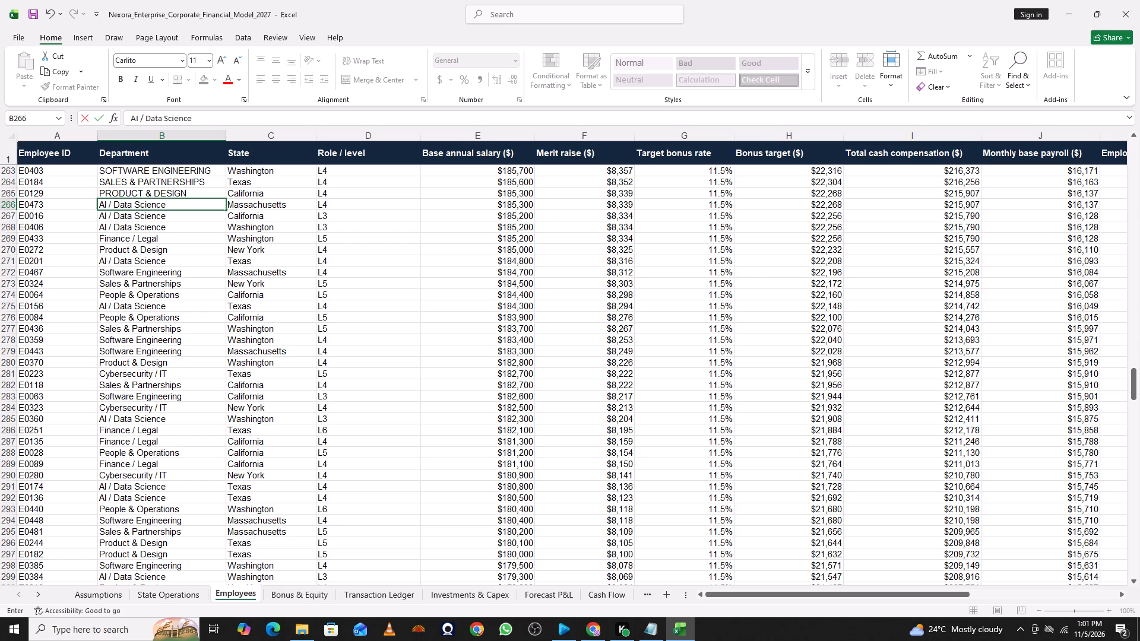
pyautogui.click(259, 240)
# Review the lower Employees rows and the workbook's other sheets, from Forecast P&L through Read Me and Budget vs Actual, for mixed-case text.
pyautogui.scroll(-15, 300, 310)
pyautogui.scroll(-16, 307, 305)
pyautogui.scroll(-5, 314, 299)
pyautogui.scroll(1, 314, 299)
pyautogui.scroll(-2, 314, 299)
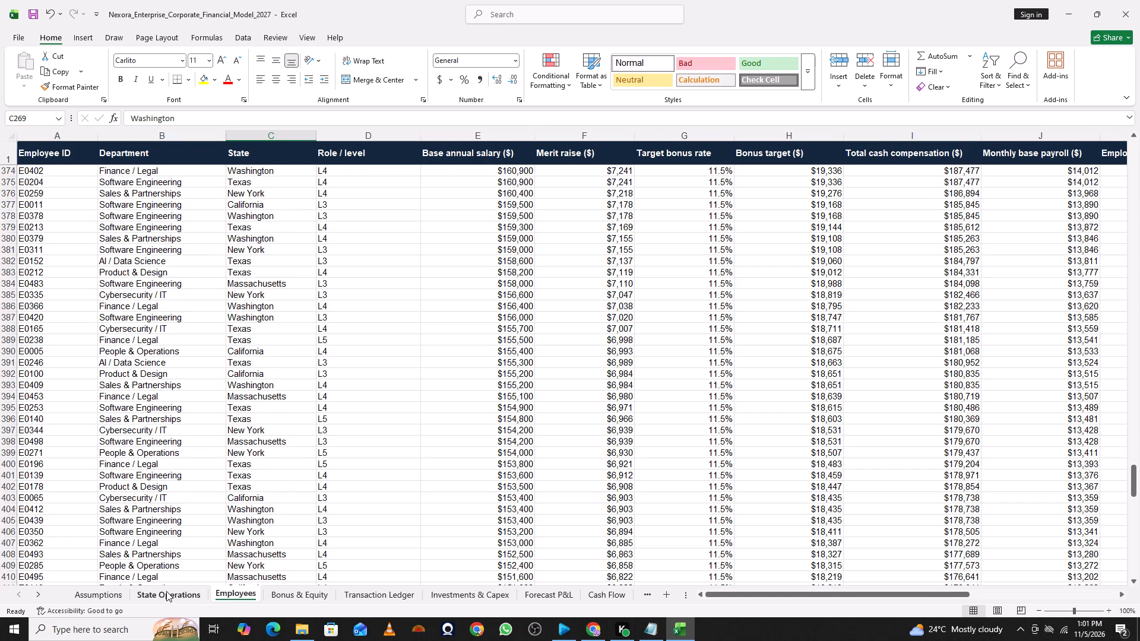
pyautogui.click(167, 594)
pyautogui.click(553, 596)
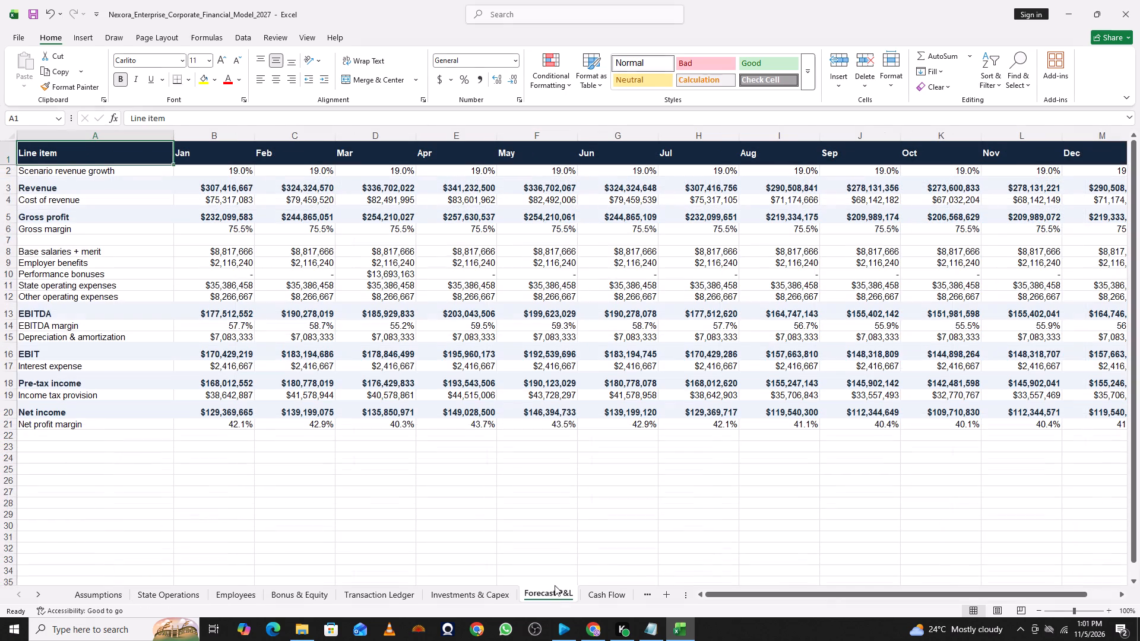
pyautogui.click(608, 596)
pyautogui.click(645, 592)
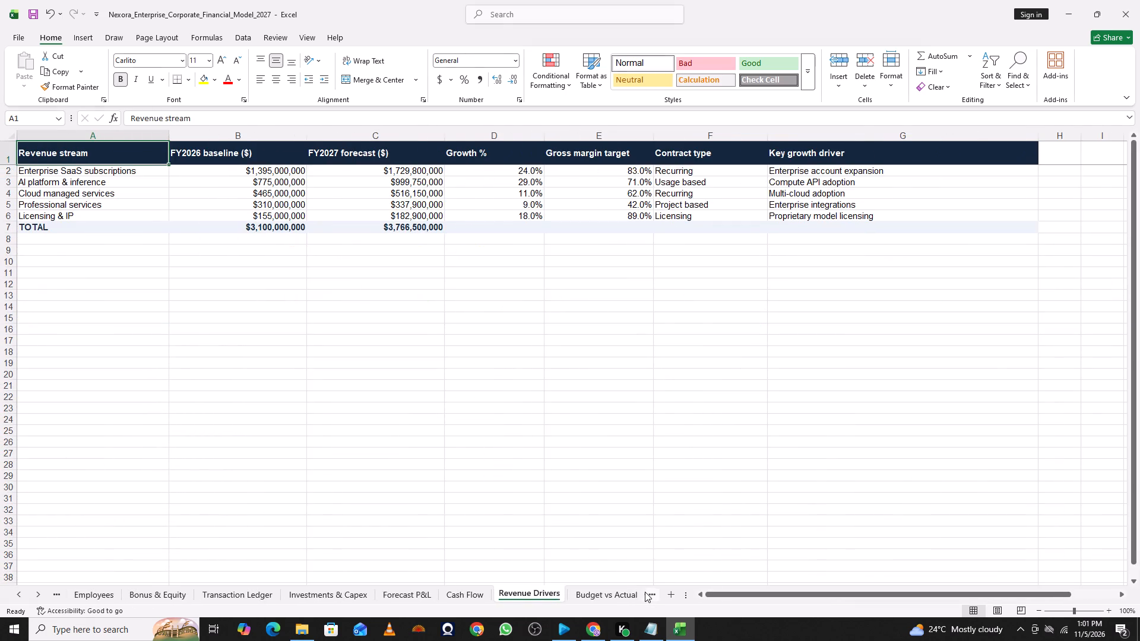
pyautogui.click(646, 591)
pyautogui.click(646, 591)
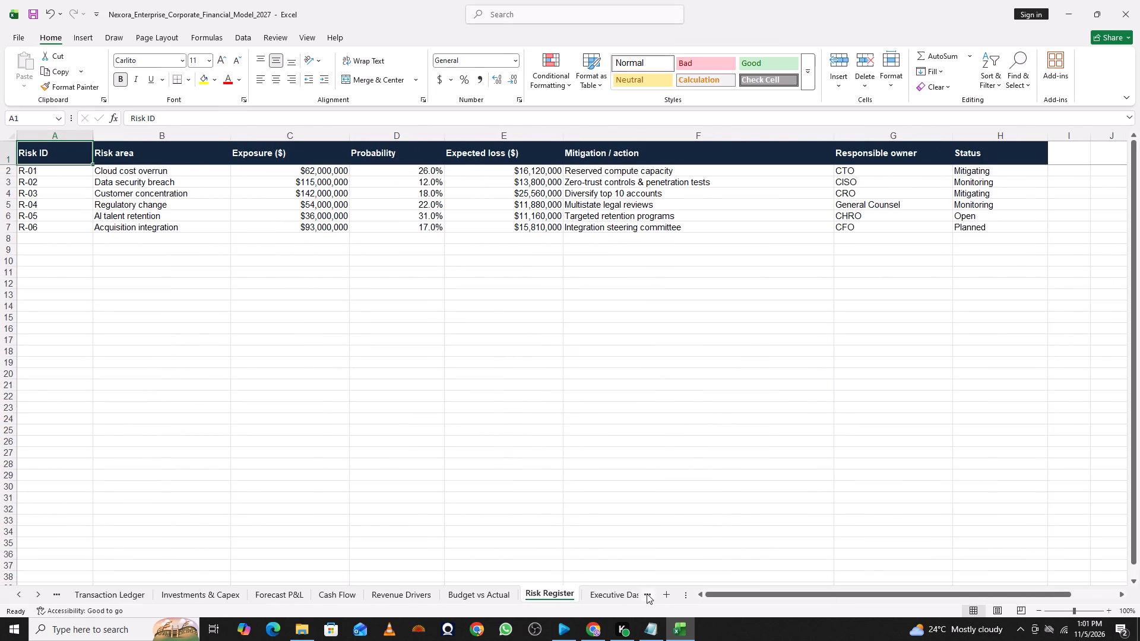
pyautogui.click(647, 594)
pyautogui.click(615, 594)
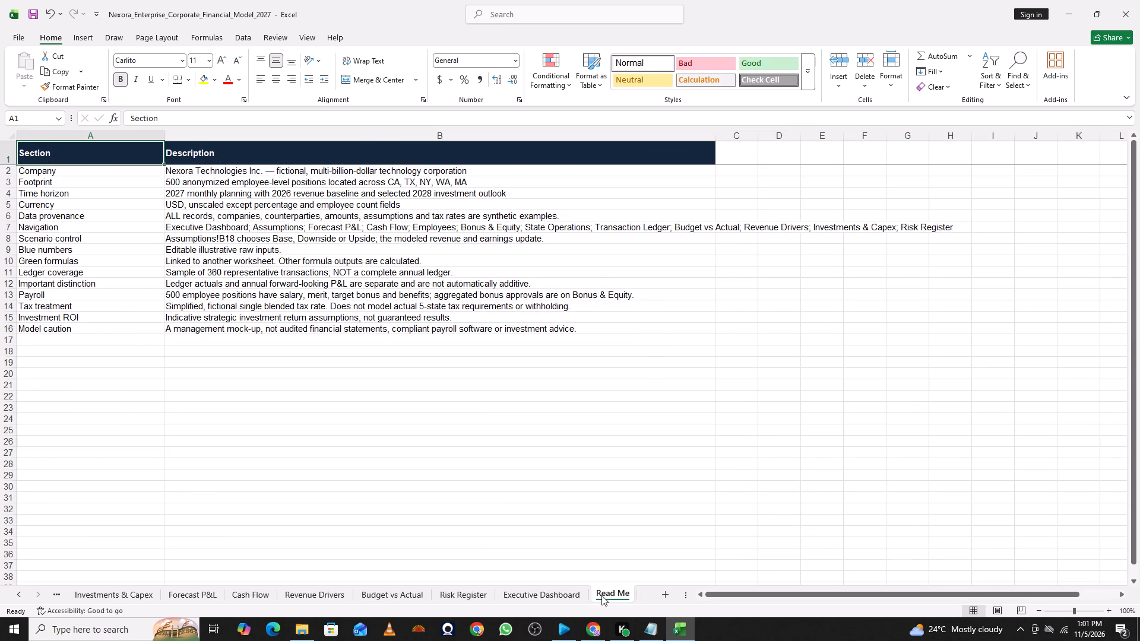
pyautogui.click(575, 594)
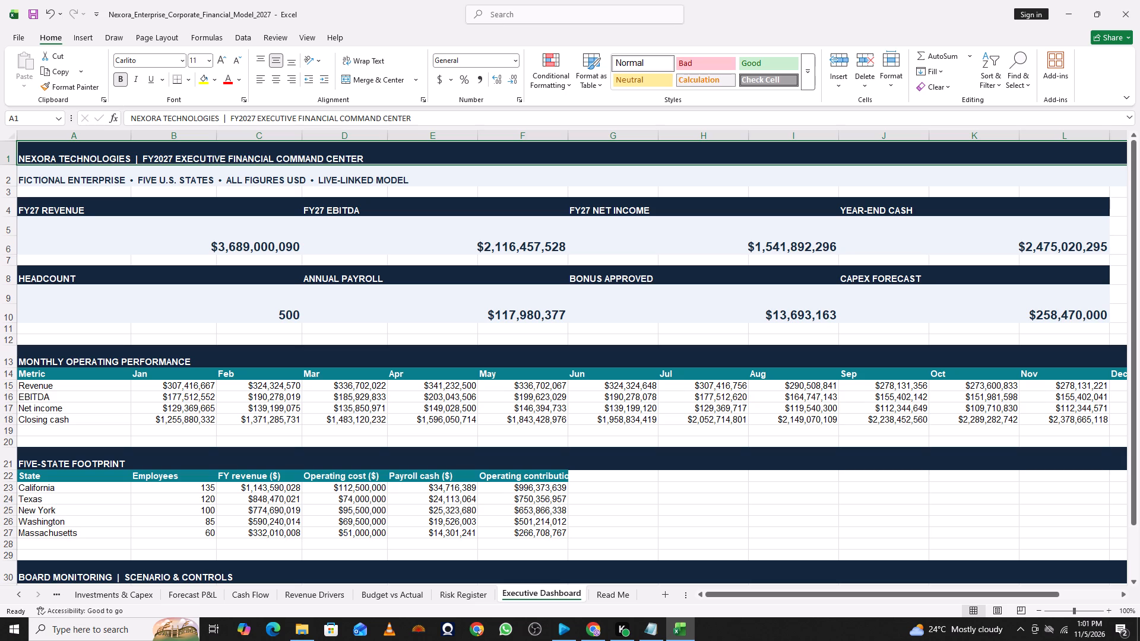
pyautogui.click(470, 597)
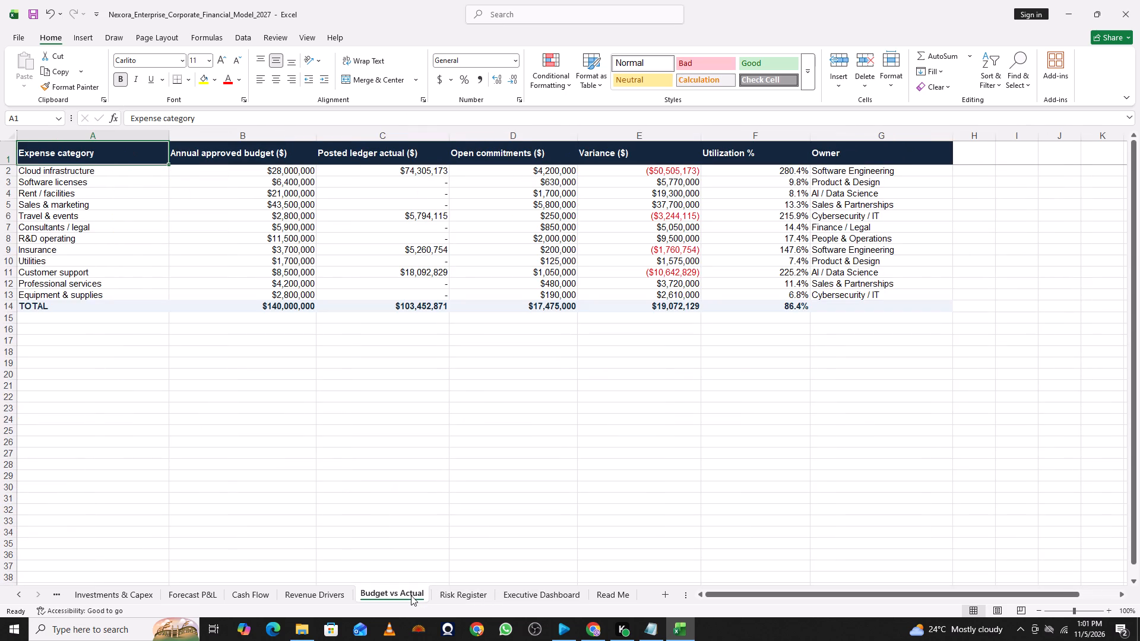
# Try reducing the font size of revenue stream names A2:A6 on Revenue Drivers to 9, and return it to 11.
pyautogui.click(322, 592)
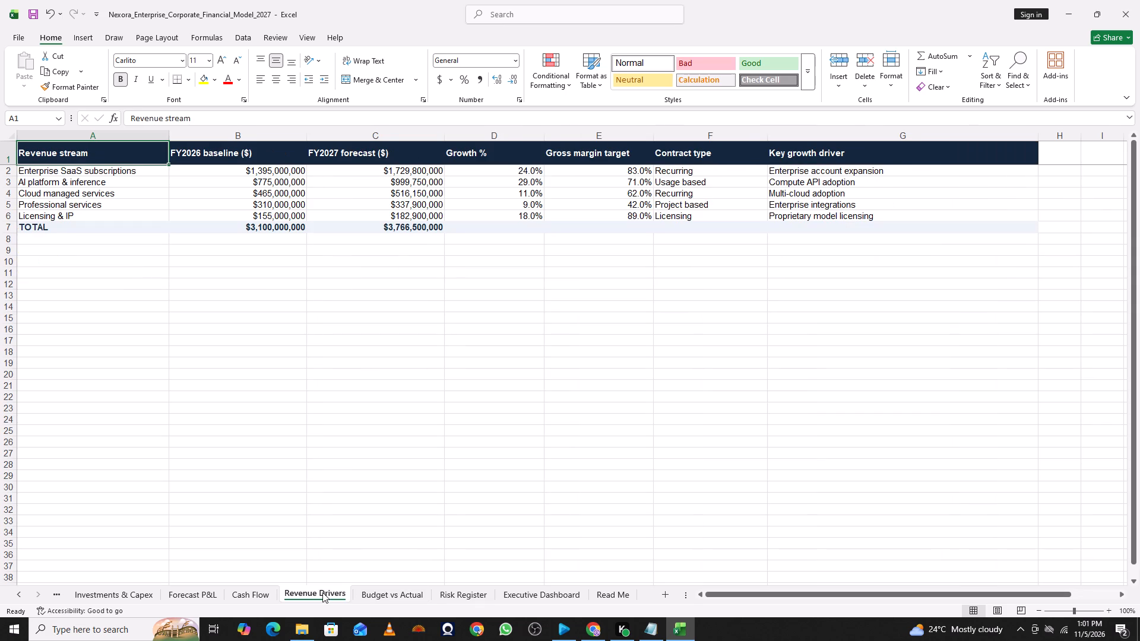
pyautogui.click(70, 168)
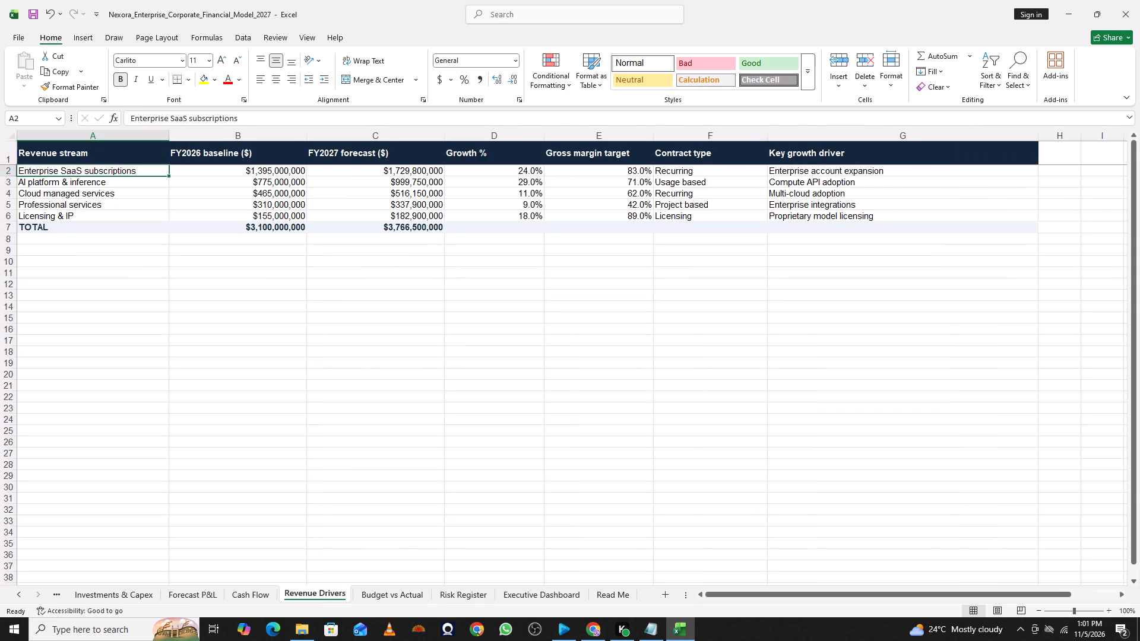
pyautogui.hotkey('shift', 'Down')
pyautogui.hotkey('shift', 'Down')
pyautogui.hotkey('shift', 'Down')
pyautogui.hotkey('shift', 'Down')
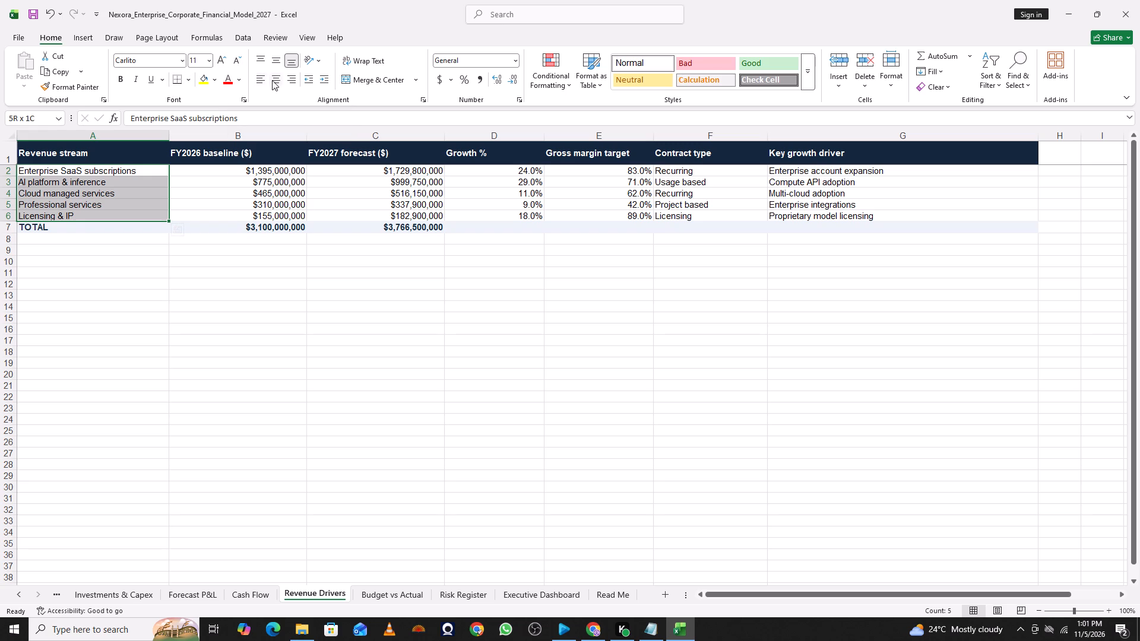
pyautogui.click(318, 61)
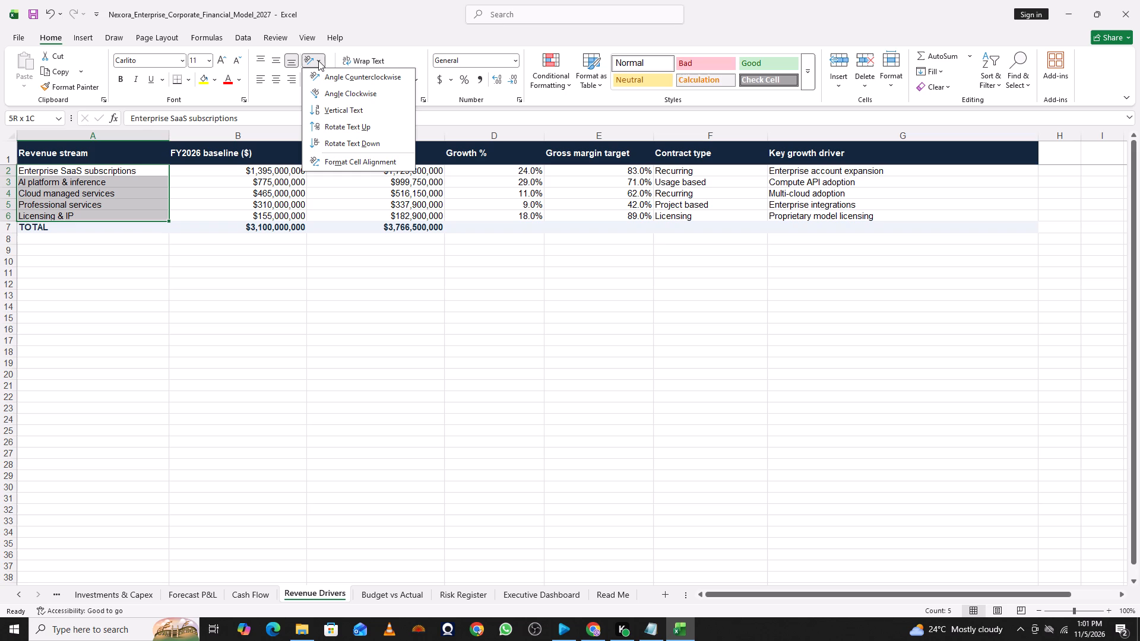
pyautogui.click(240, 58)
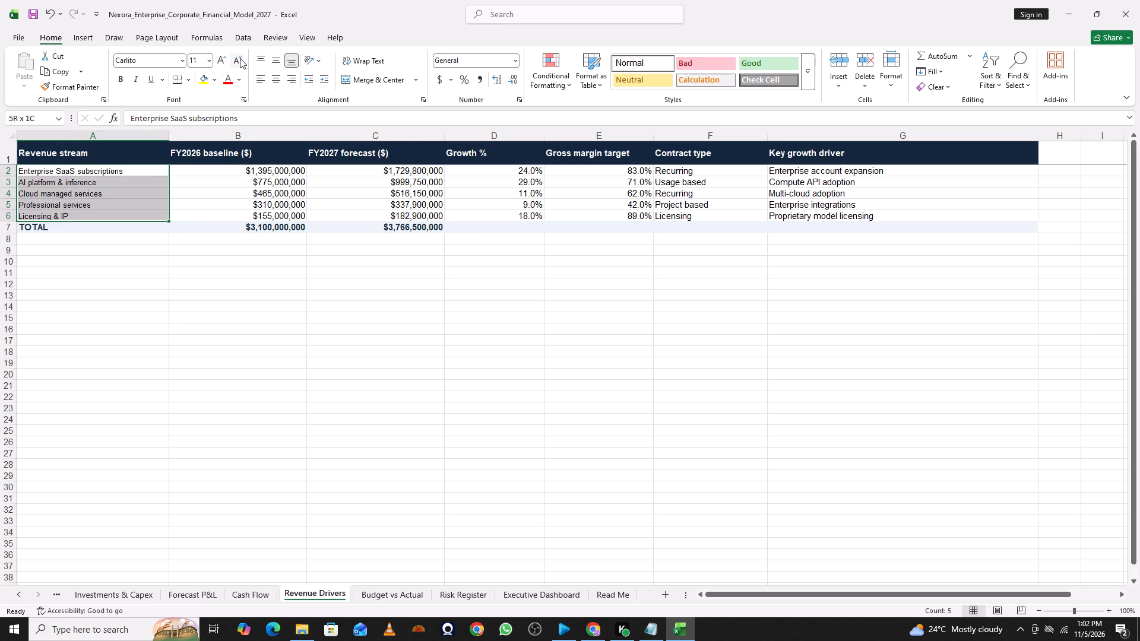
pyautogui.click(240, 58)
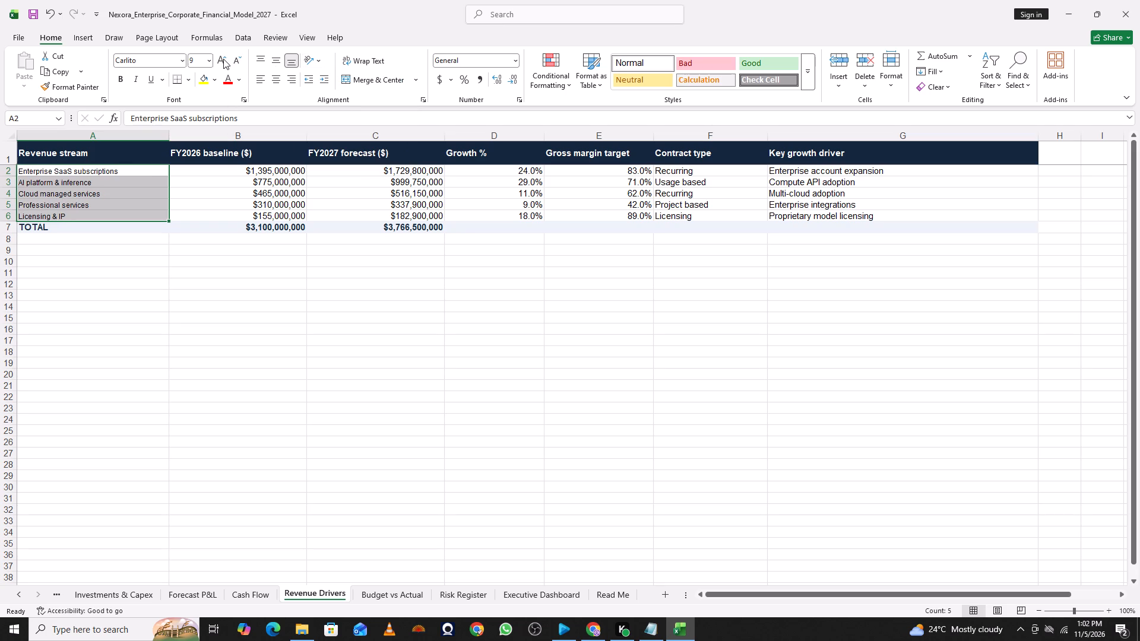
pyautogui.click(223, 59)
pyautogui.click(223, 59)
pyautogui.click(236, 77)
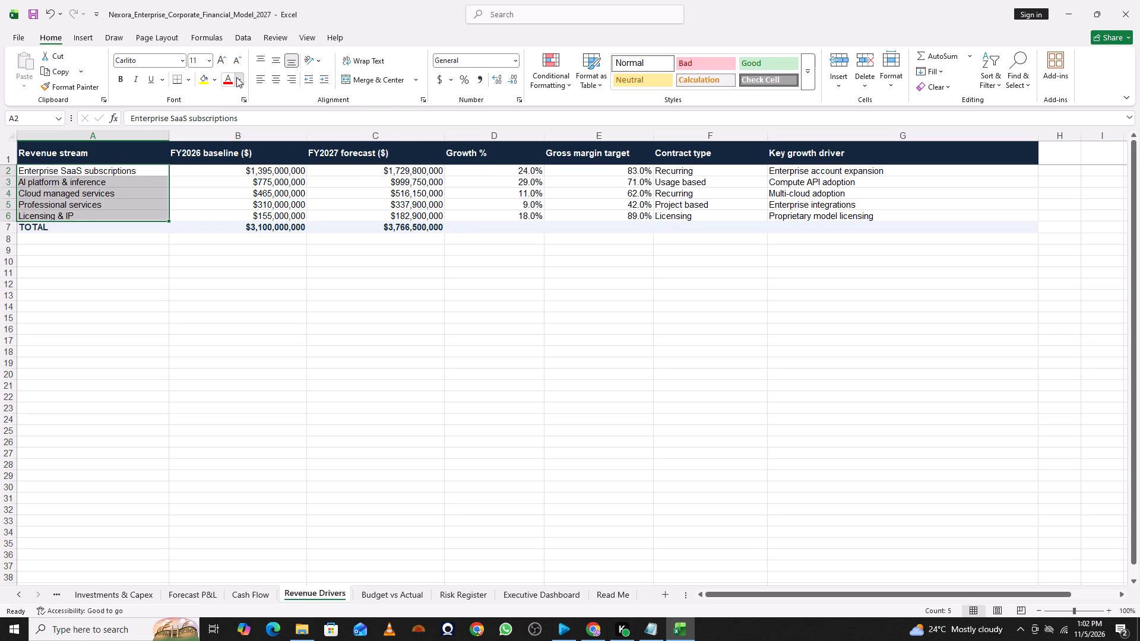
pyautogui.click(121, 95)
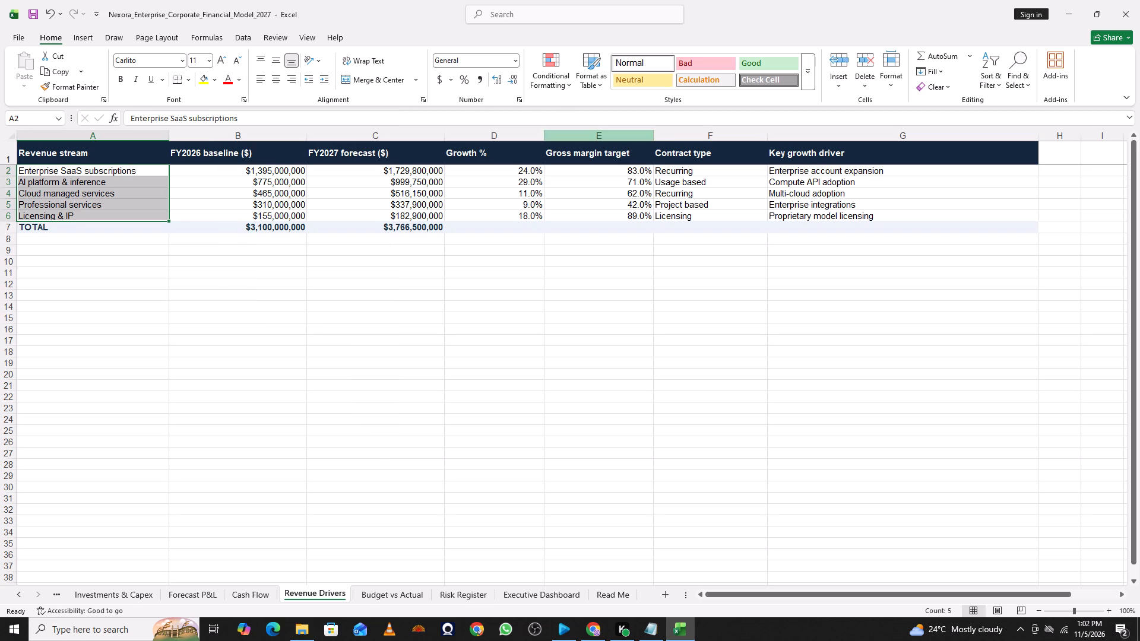
# Look through the Budget vs Actual, Revenue Drivers, Cash Flow, Forecast P&L and Investments & Capex sheets for text entries.
pyautogui.click(371, 596)
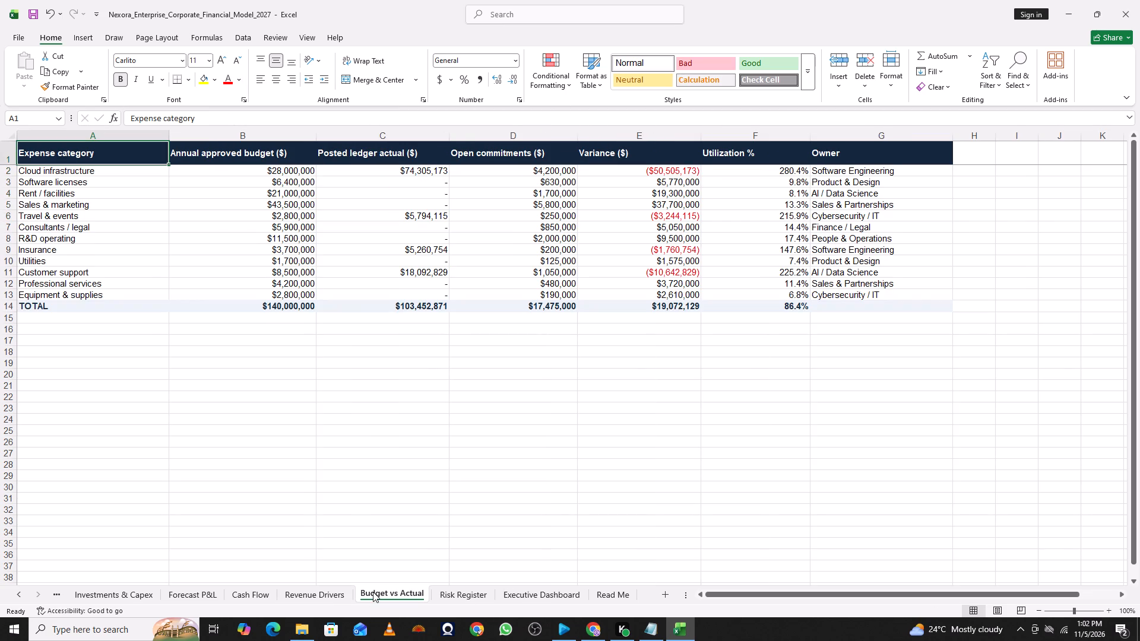
pyautogui.click(309, 599)
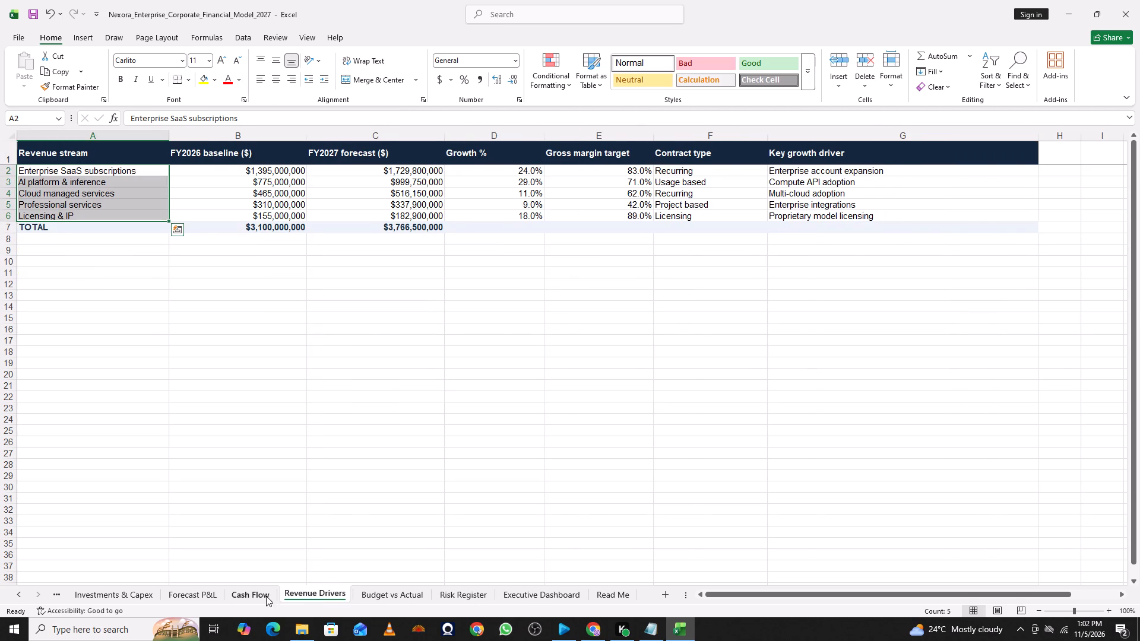
pyautogui.click(257, 594)
pyautogui.click(207, 594)
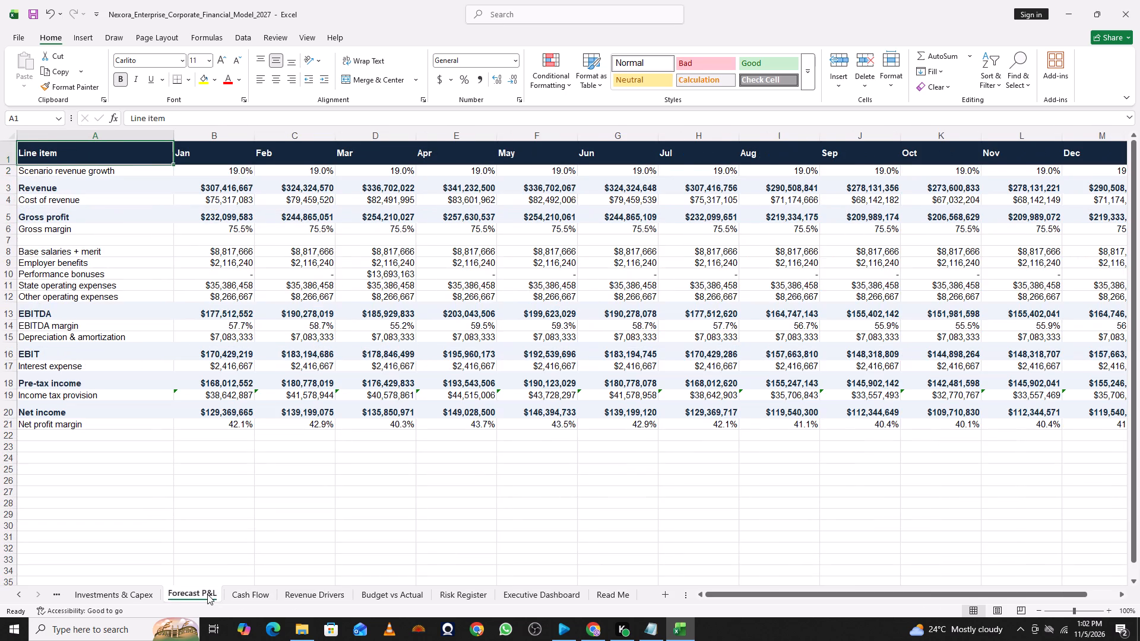
pyautogui.click(149, 594)
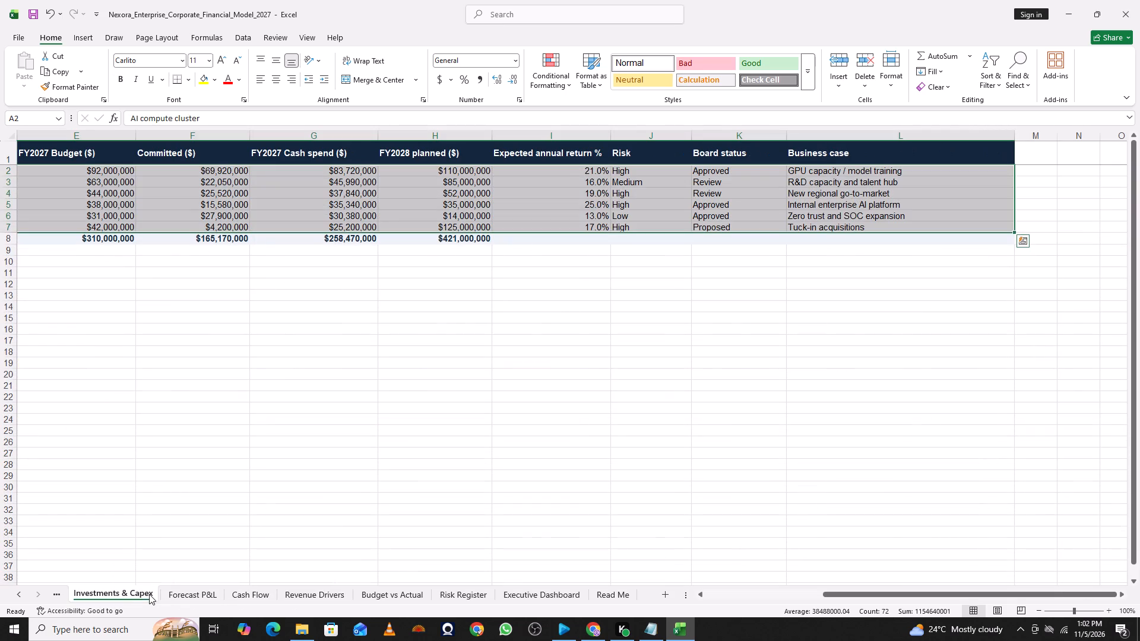
pyautogui.click(136, 595)
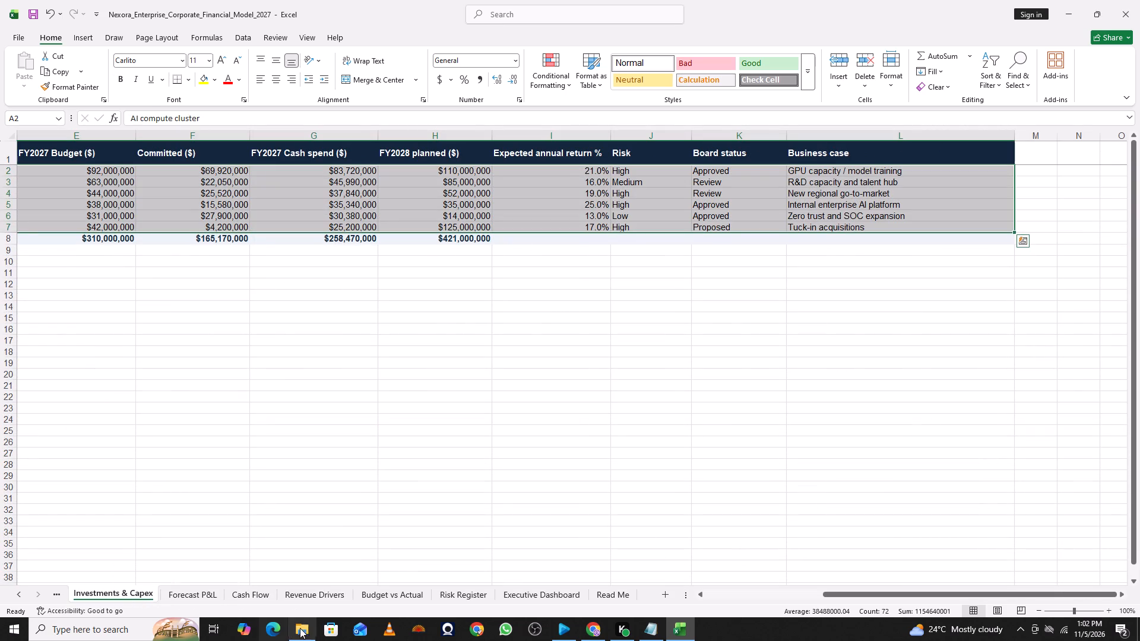
# Open the Financial_Management_Accounting_100_Sheets workbook from the Dennis folder and examine its Reorder Level, Safety Stock and Inventory Turnover sheets.
pyautogui.click(303, 628)
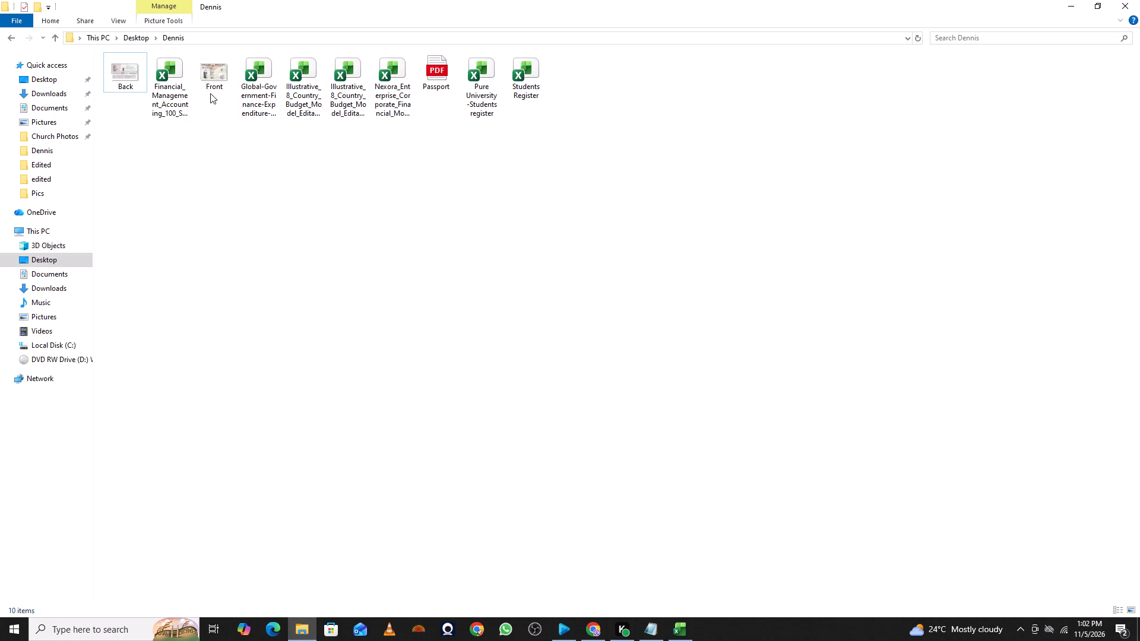
pyautogui.doubleClick(176, 94)
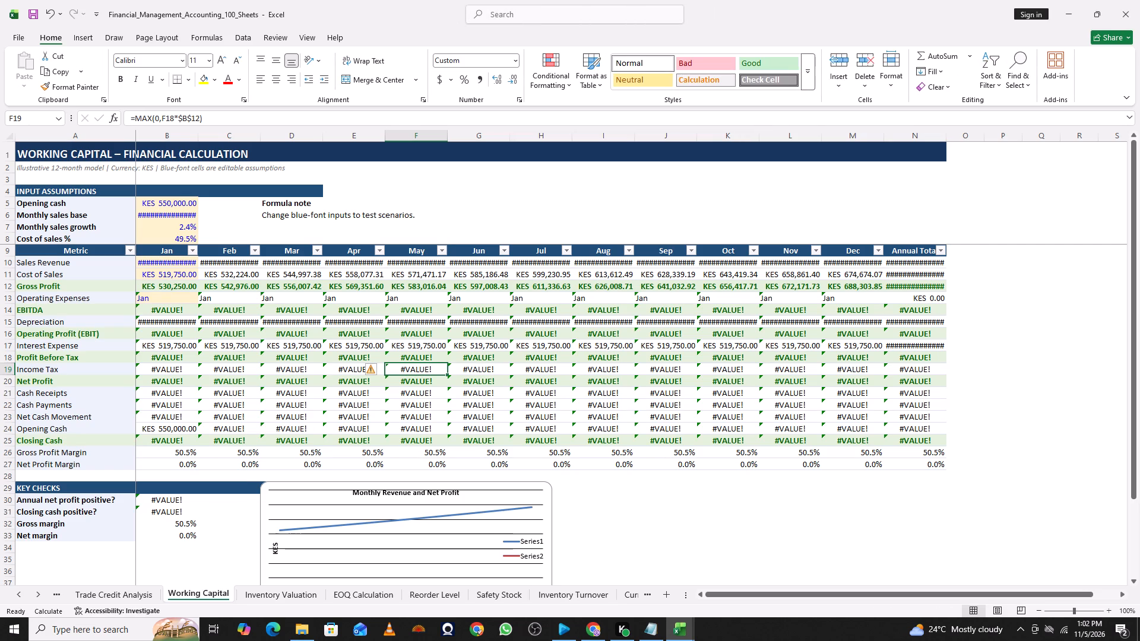
pyautogui.click(431, 598)
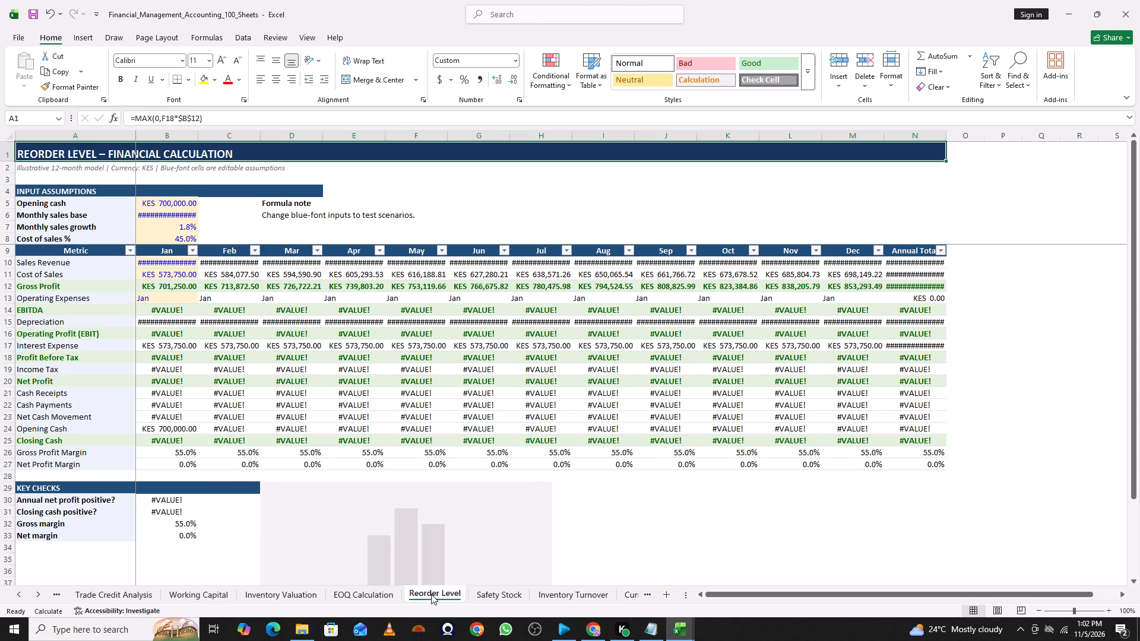
pyautogui.click(505, 593)
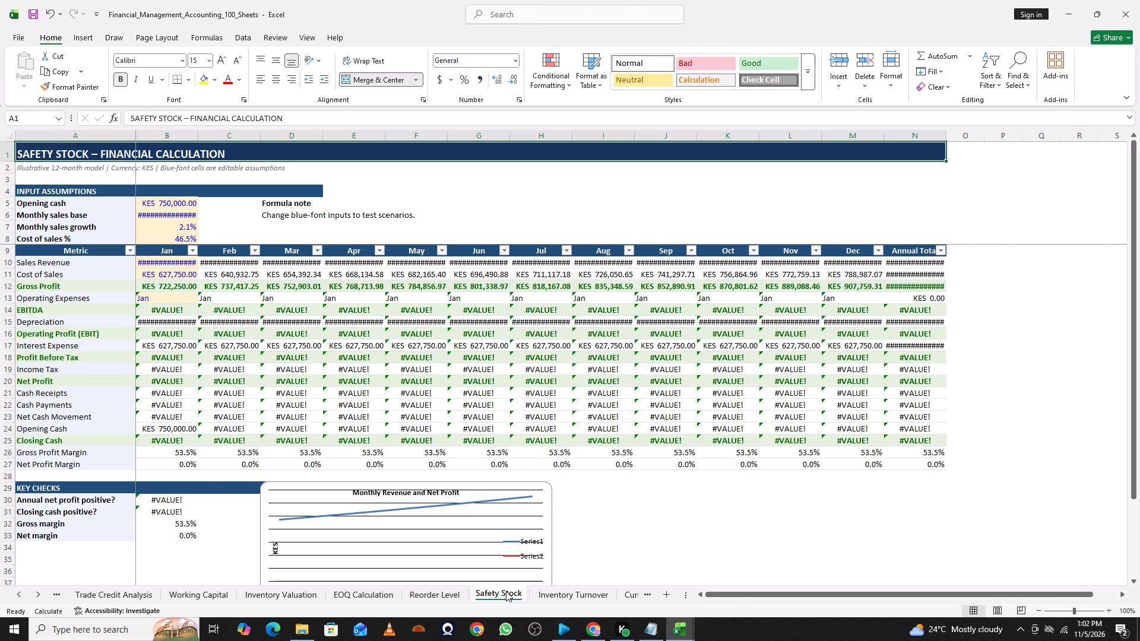
pyautogui.click(558, 592)
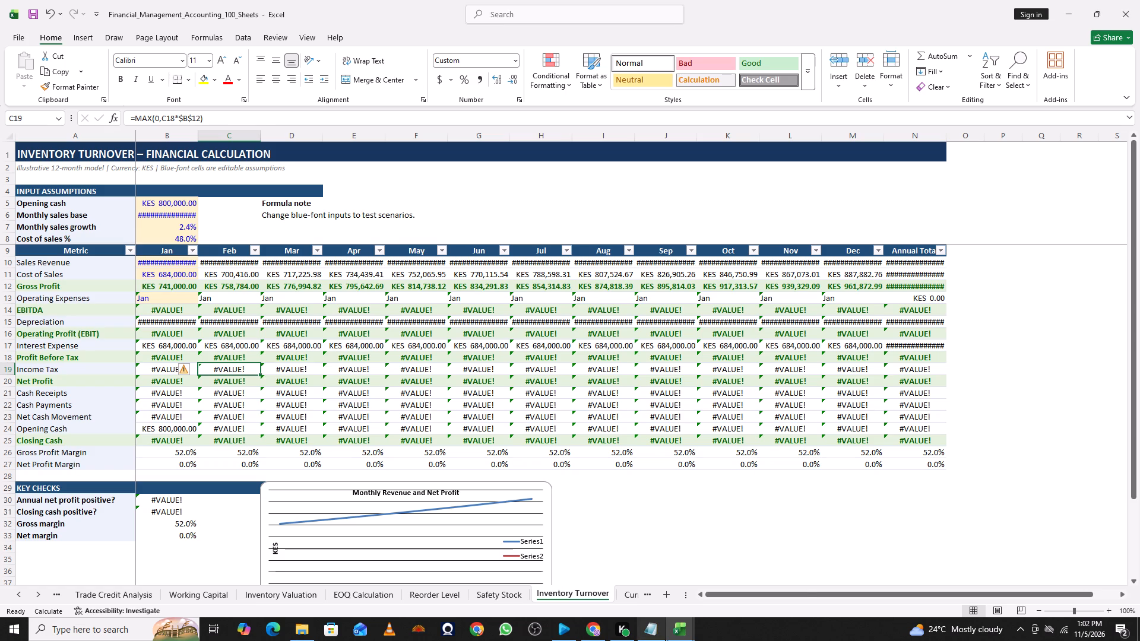
# Return to the Nexora_Enterprise_Corporate_Financial_Model_2027 workbook and view its Budget vs Actual sheet.
pyautogui.click(679, 636)
pyautogui.click(606, 586)
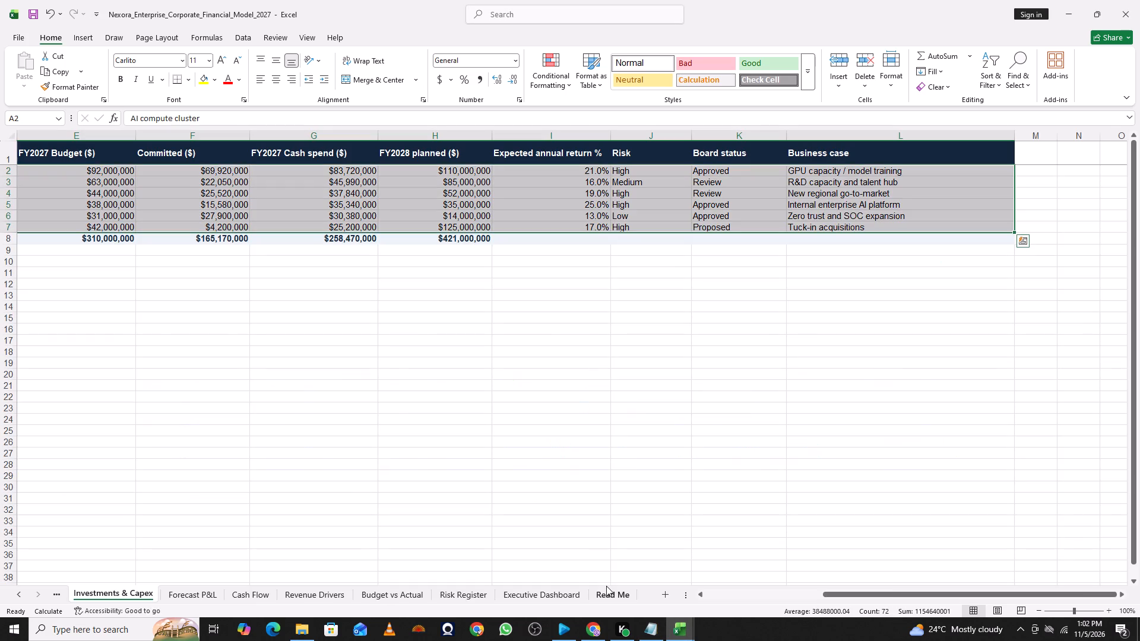
pyautogui.scroll(5, 306, 233)
pyautogui.click(397, 595)
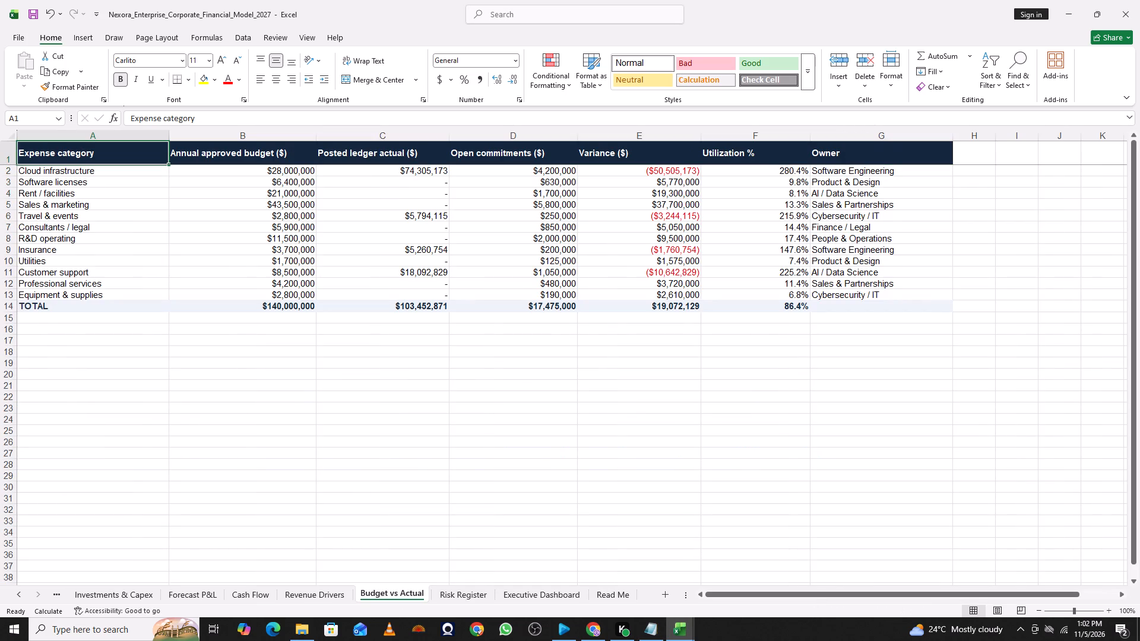